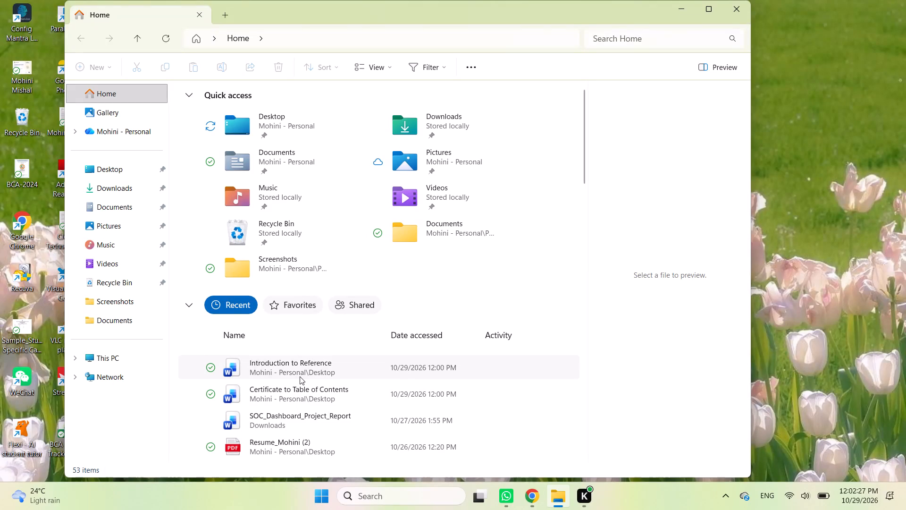
Open the SOC_Dashboard_Project_Report document from the Downloads folder in Word, and minimize its window.
{"action": "left_click", "coordinate": [134, 191]}
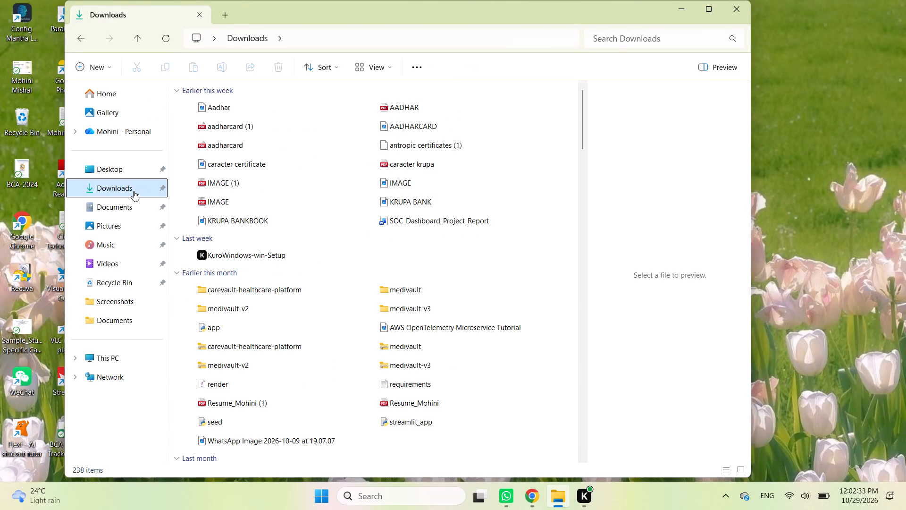
{"action": "double_click", "coordinate": [405, 224]}
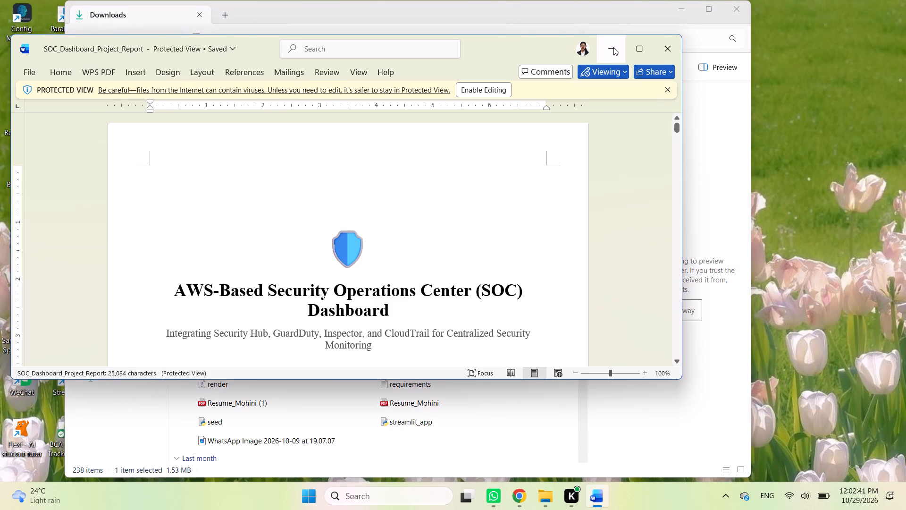
{"action": "left_click", "coordinate": [612, 48]}
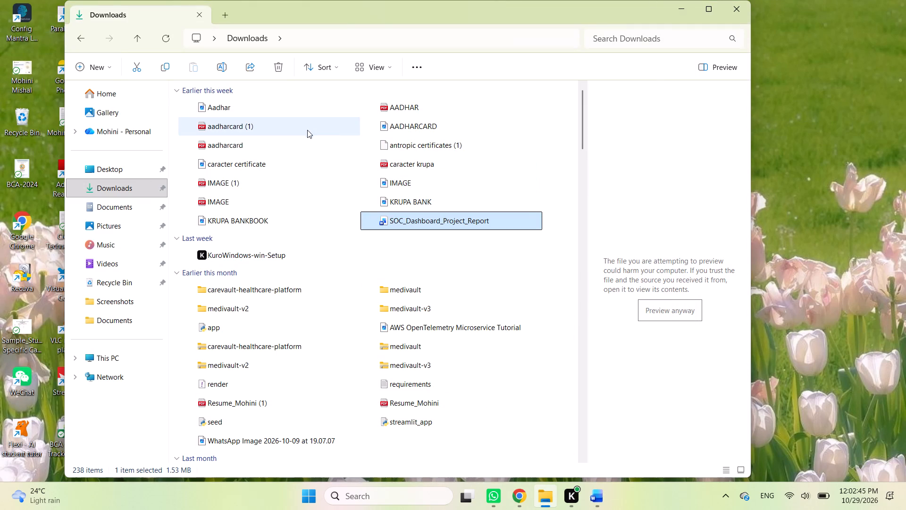
Look through the files in the Desktop folder down to the end of the list.
{"action": "left_click", "coordinate": [91, 174]}
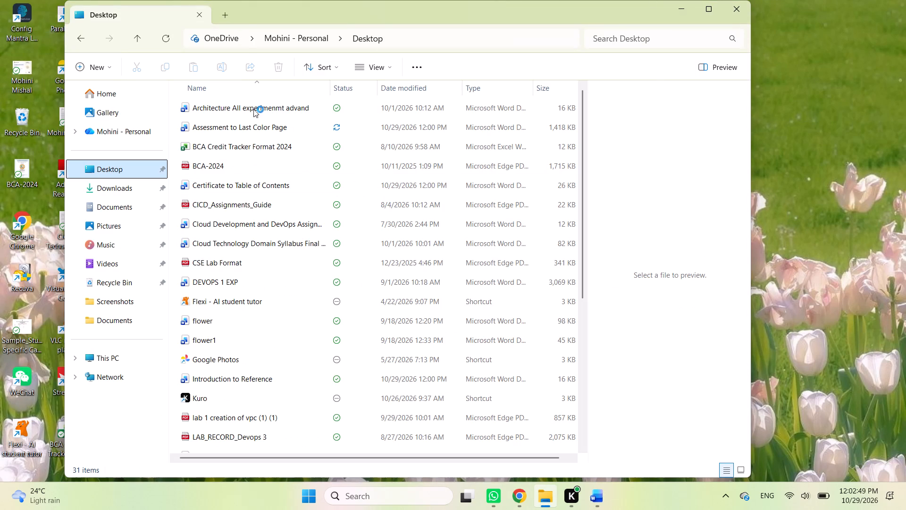
{"action": "scroll", "coordinate": [264, 314], "scroll_direction": "down", "scroll_amount": 7}
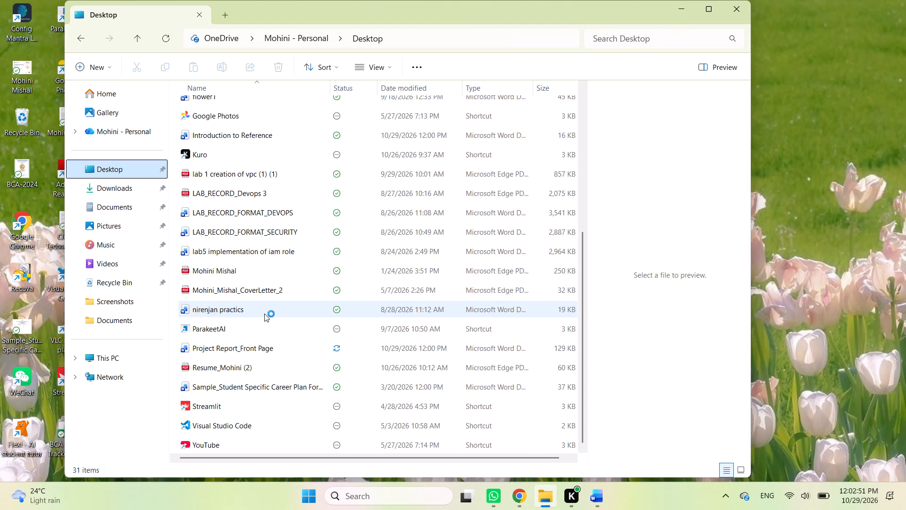
{"action": "scroll", "coordinate": [264, 314], "scroll_direction": "down", "scroll_amount": 2}
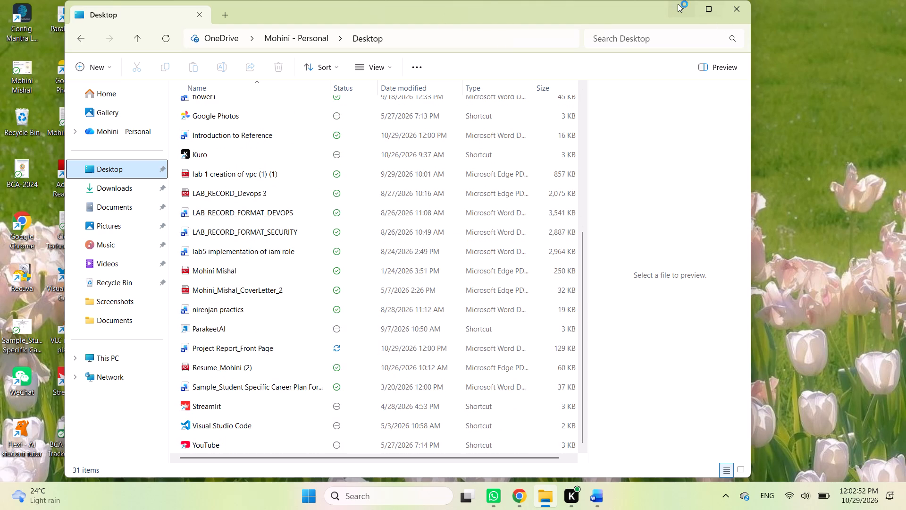
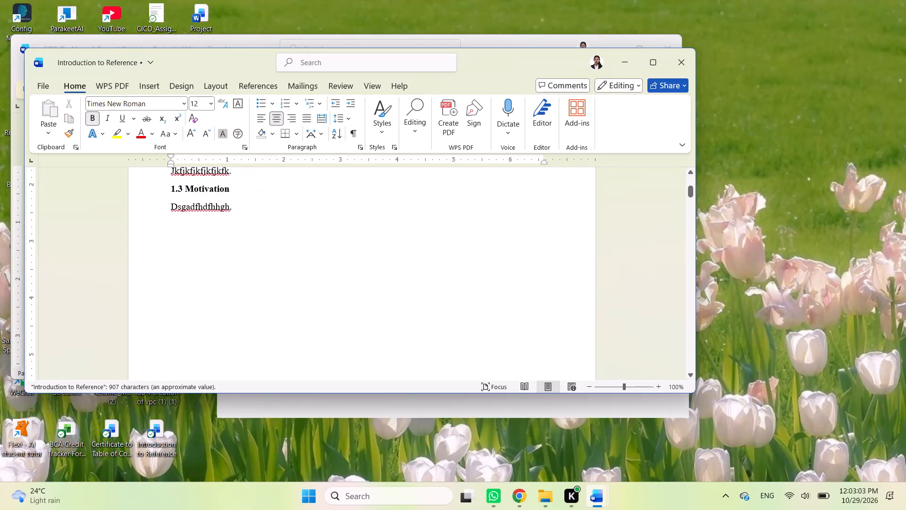
Minimize the Introduction to Reference document window.
{"action": "left_click", "coordinate": [613, 68]}
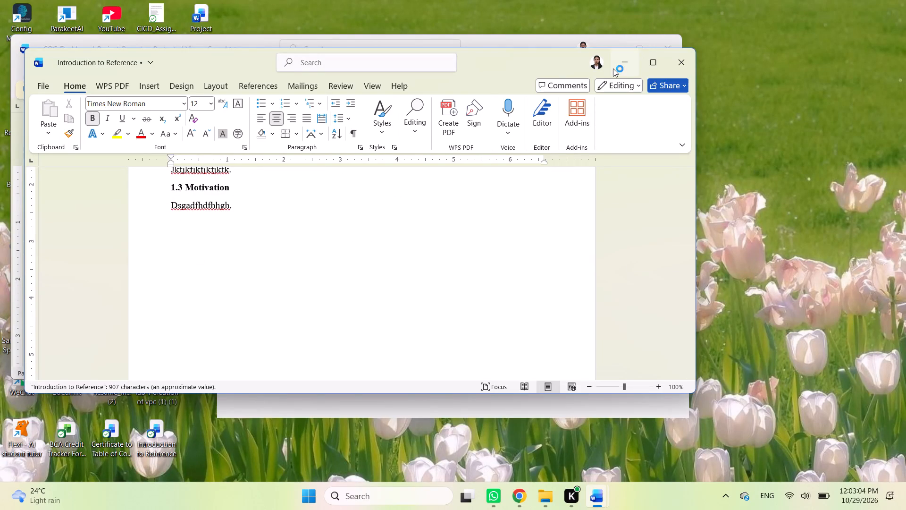
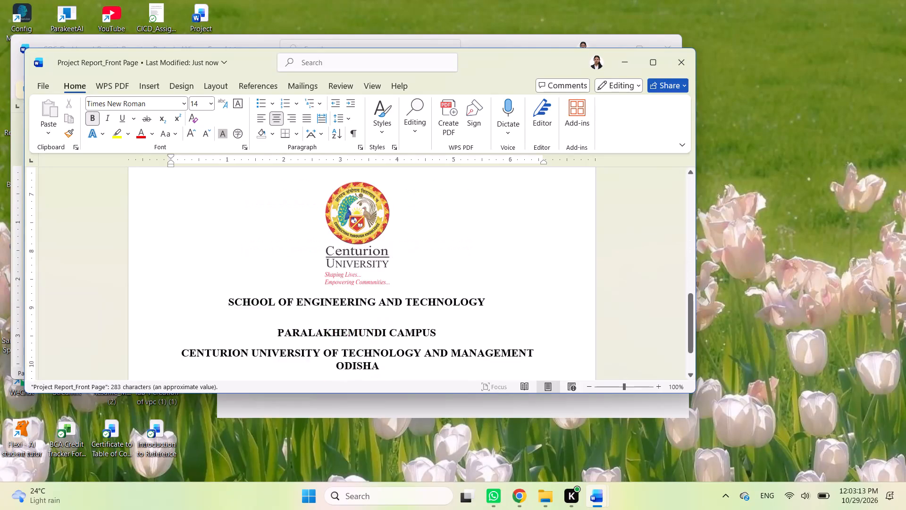
Arrange the Project Report_Front Page and SOC_Dashboard_Project_Report documents side by side.
{"action": "scroll", "coordinate": [394, 237], "scroll_direction": "up", "scroll_amount": 8}
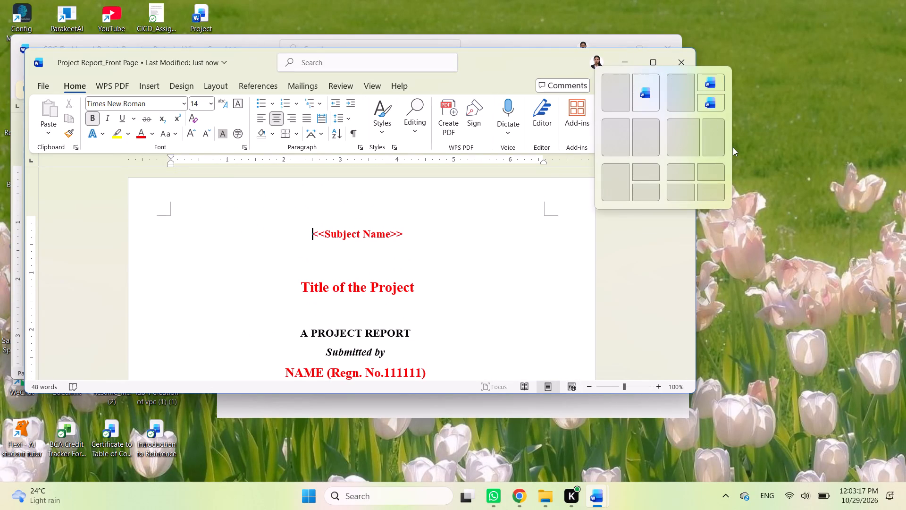
{"action": "left_click", "coordinate": [719, 146]}
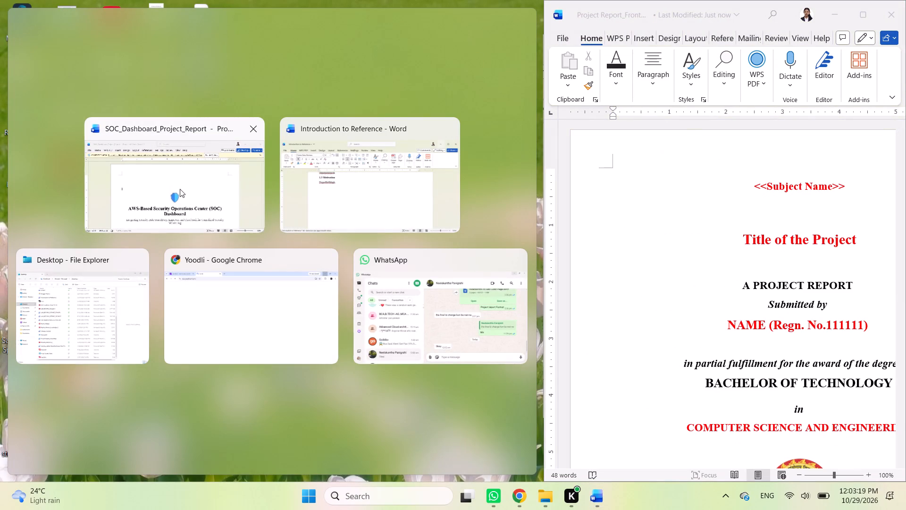
{"action": "left_click", "coordinate": [180, 189]}
Enable editing in SOC_Dashboard_Project_Report and place its window back beside the front page document.
{"action": "scroll", "coordinate": [379, 348], "scroll_direction": "down", "scroll_amount": 15}
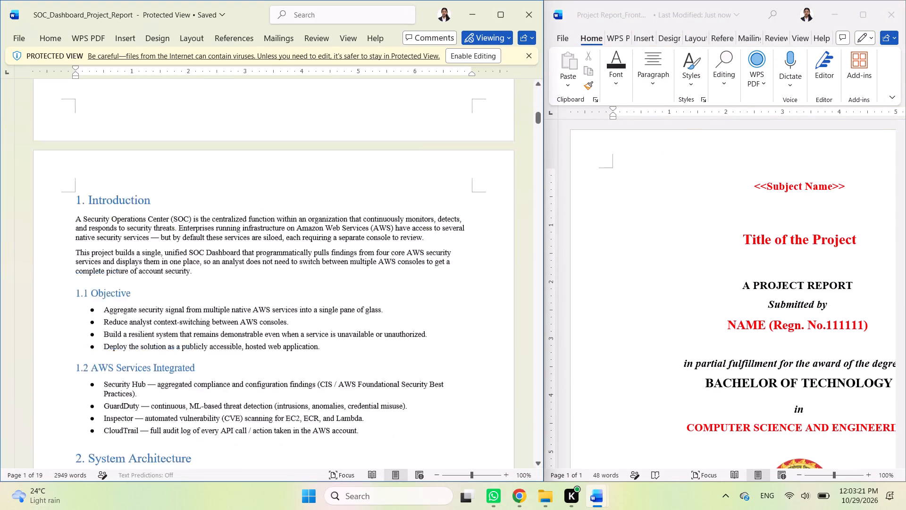
{"action": "scroll", "coordinate": [379, 348], "scroll_direction": "down", "scroll_amount": 14}
{"action": "scroll", "coordinate": [379, 348], "scroll_direction": "up", "scroll_amount": 19}
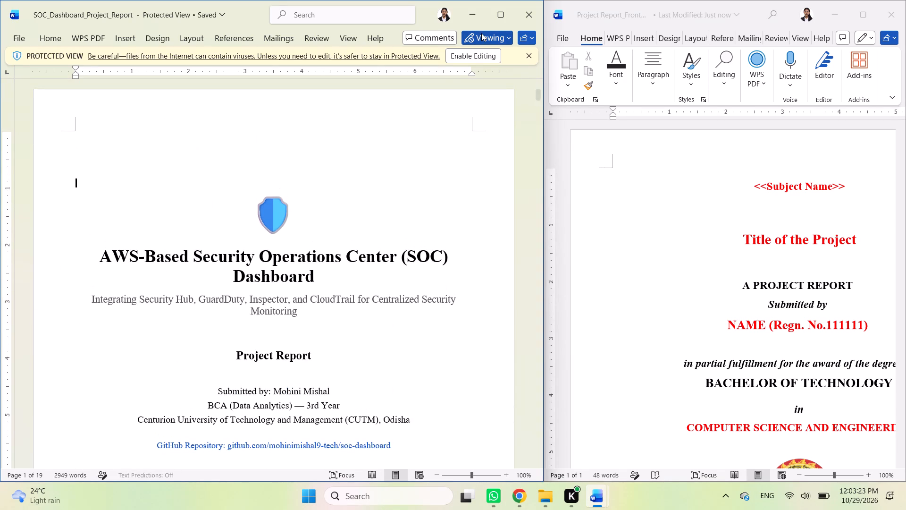
{"action": "left_click", "coordinate": [474, 55]}
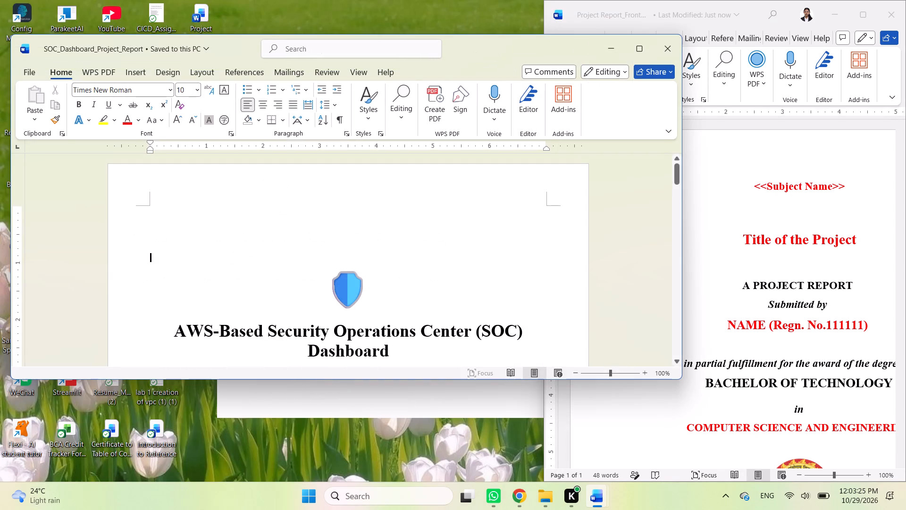
{"action": "left_click", "coordinate": [655, 150]}
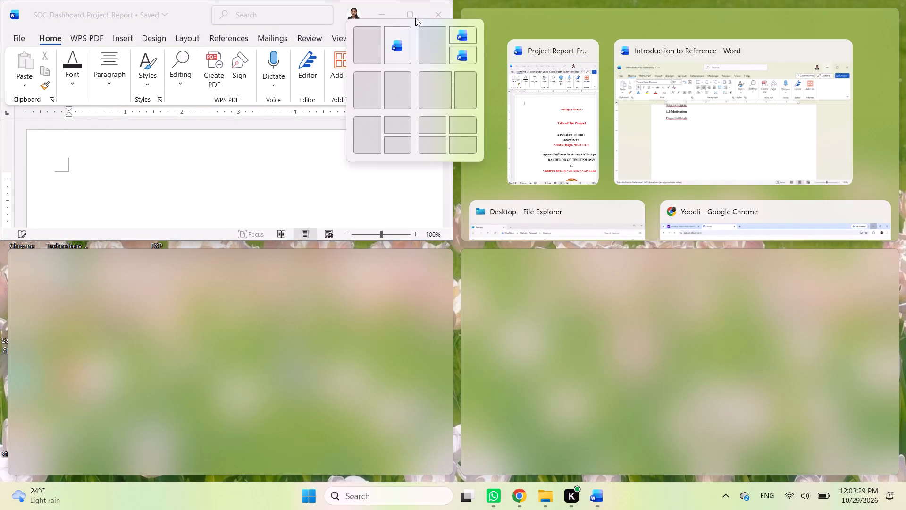
{"action": "left_click", "coordinate": [439, 78]}
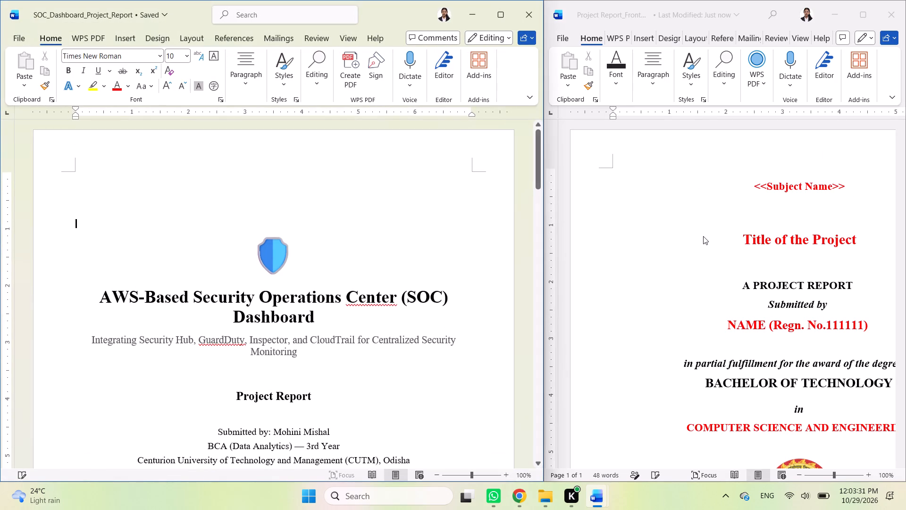
Review the front page template at 70% zoom against the SOC report's cover page to see which fields need filling.
{"action": "scroll", "coordinate": [703, 236], "scroll_direction": "down", "scroll_amount": 1}
{"action": "scroll", "coordinate": [703, 236], "scroll_direction": "up", "scroll_amount": 1}
{"action": "scroll", "coordinate": [703, 236], "scroll_direction": "down", "scroll_amount": 2, "text": "ctrl"}
{"action": "scroll", "coordinate": [741, 253], "scroll_direction": "down", "scroll_amount": 1, "text": "ctrl"}
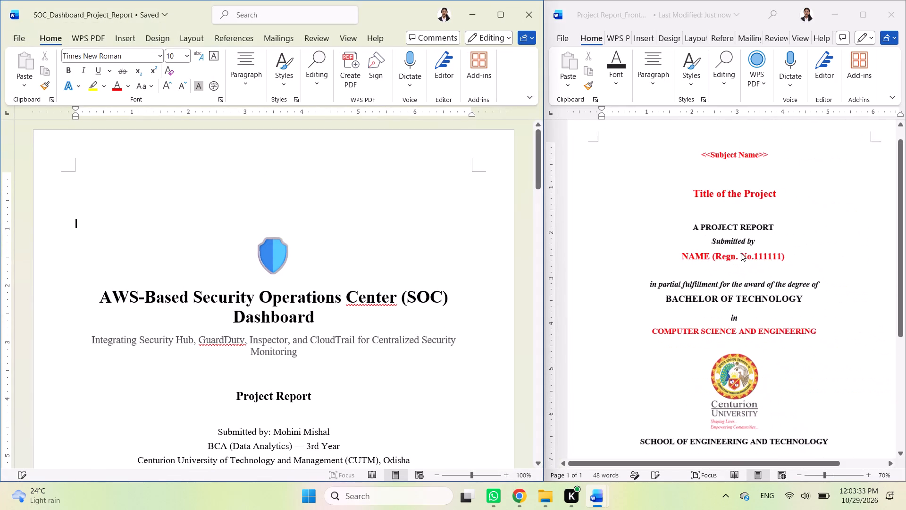
{"action": "scroll", "coordinate": [743, 280], "scroll_direction": "down", "scroll_amount": 1}
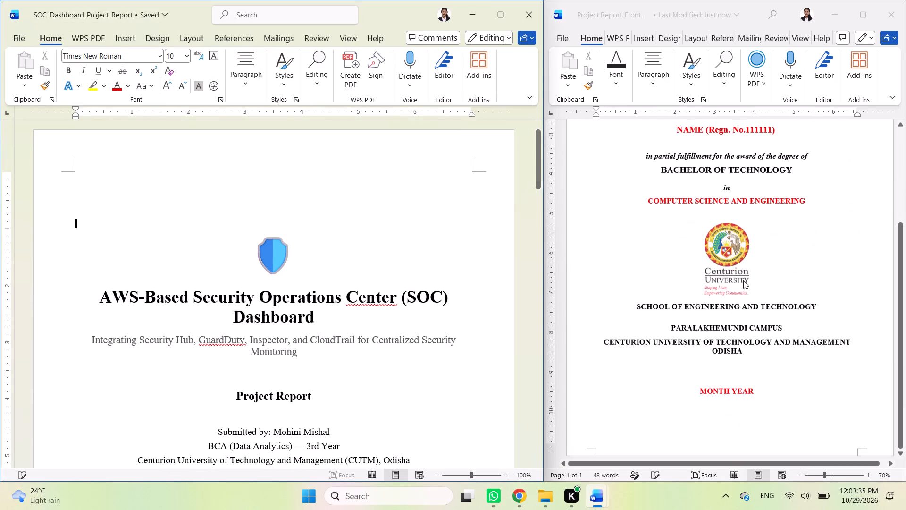
{"action": "scroll", "coordinate": [743, 280], "scroll_direction": "down", "scroll_amount": 2}
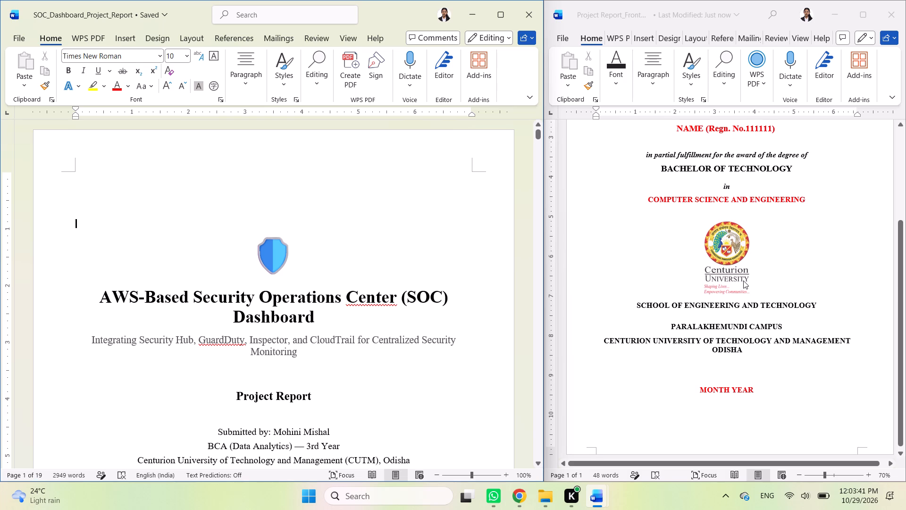
{"action": "scroll", "coordinate": [401, 387], "scroll_direction": "down", "scroll_amount": 4}
{"action": "scroll", "coordinate": [401, 387], "scroll_direction": "up", "scroll_amount": 2}
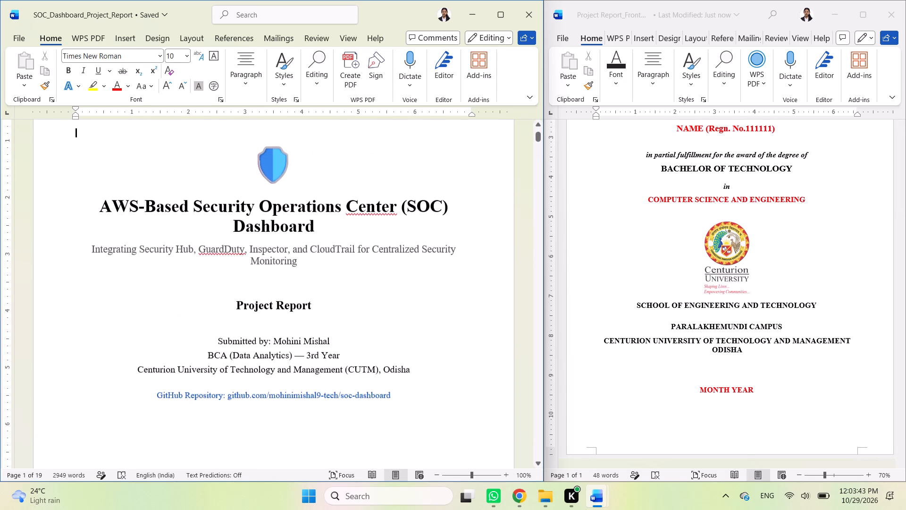
{"action": "scroll", "coordinate": [401, 387], "scroll_direction": "down", "scroll_amount": 1}
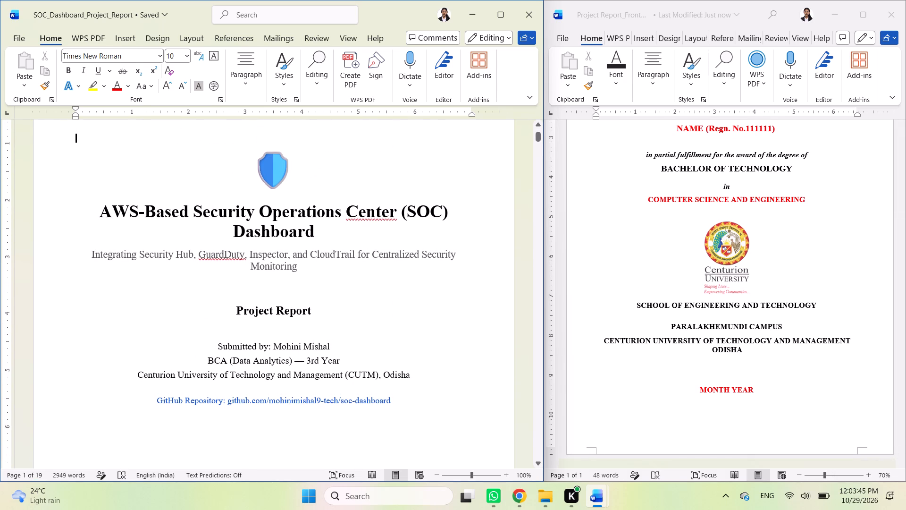
{"action": "scroll", "coordinate": [693, 257], "scroll_direction": "up", "scroll_amount": 2}
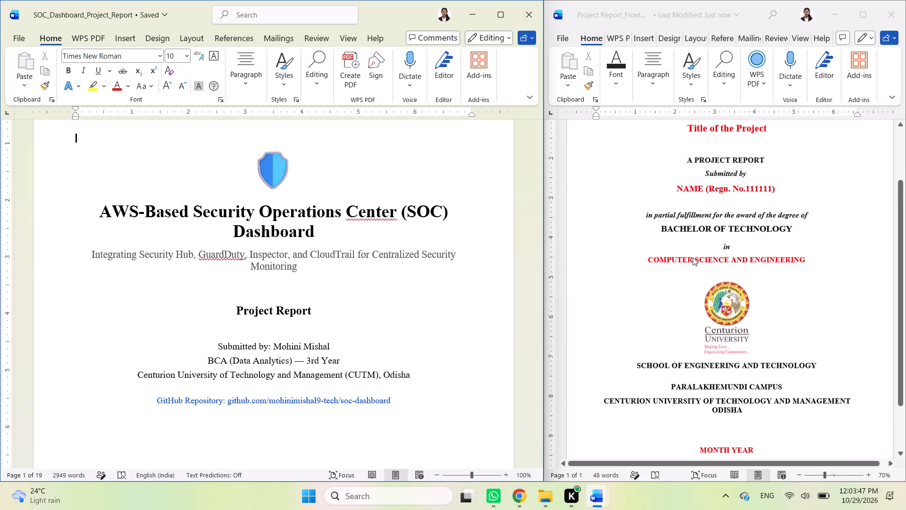
{"action": "scroll", "coordinate": [693, 257], "scroll_direction": "up", "scroll_amount": 2}
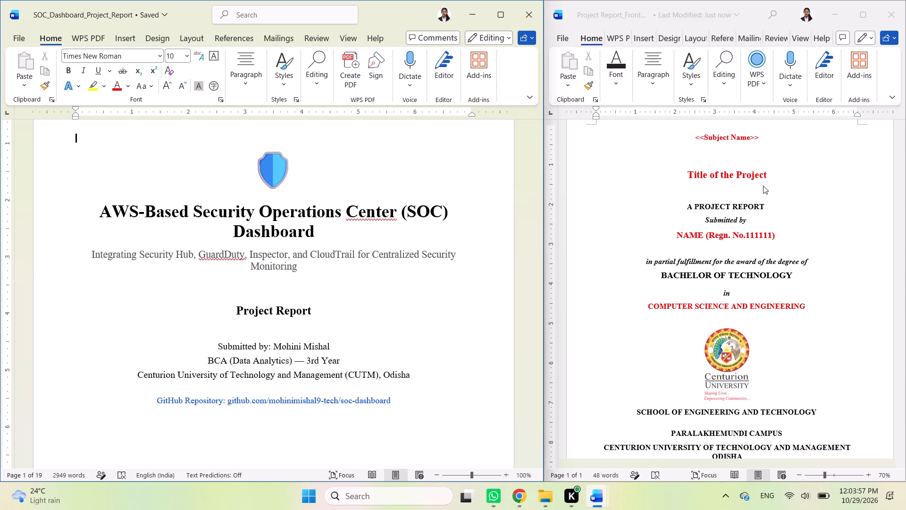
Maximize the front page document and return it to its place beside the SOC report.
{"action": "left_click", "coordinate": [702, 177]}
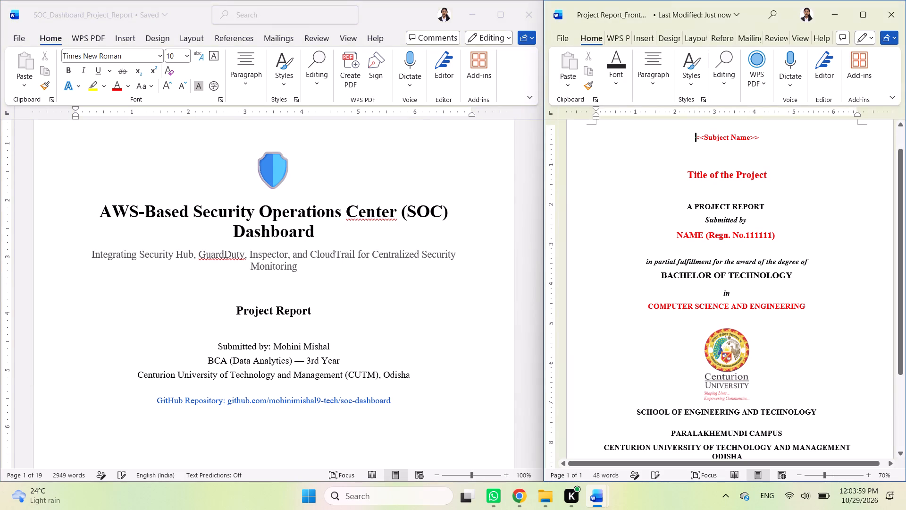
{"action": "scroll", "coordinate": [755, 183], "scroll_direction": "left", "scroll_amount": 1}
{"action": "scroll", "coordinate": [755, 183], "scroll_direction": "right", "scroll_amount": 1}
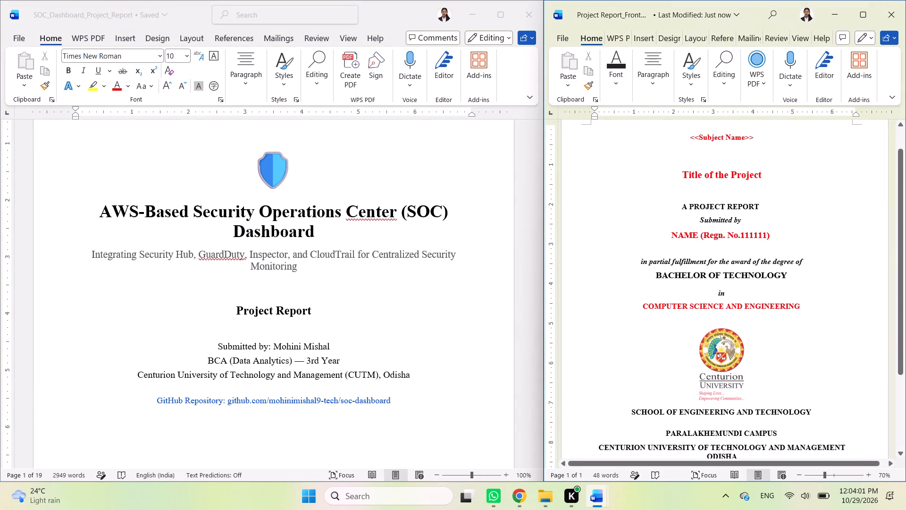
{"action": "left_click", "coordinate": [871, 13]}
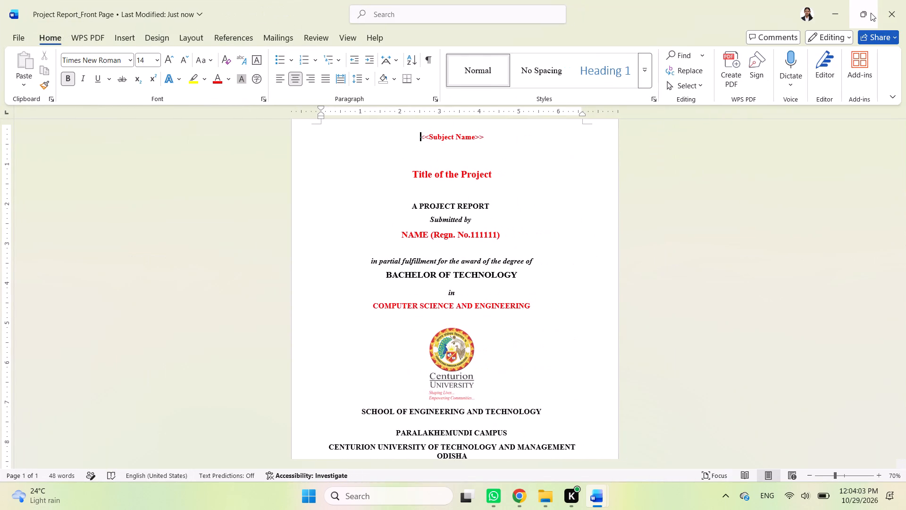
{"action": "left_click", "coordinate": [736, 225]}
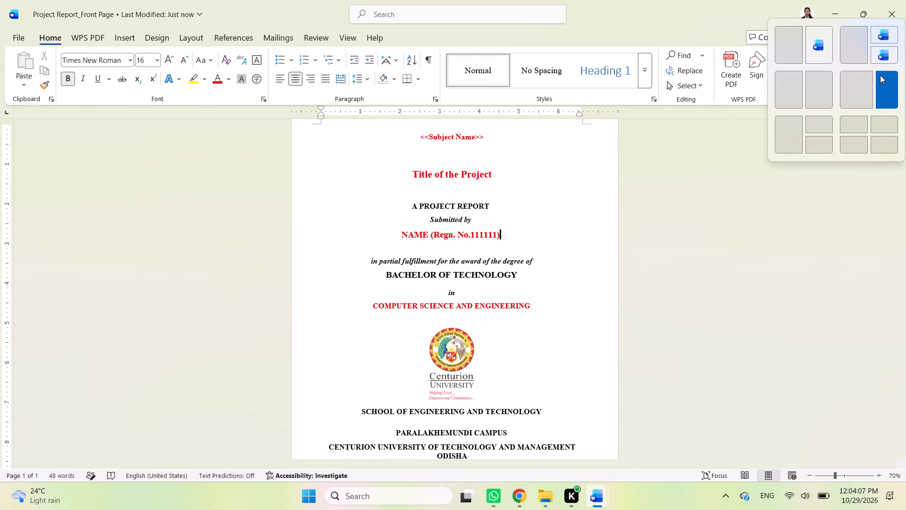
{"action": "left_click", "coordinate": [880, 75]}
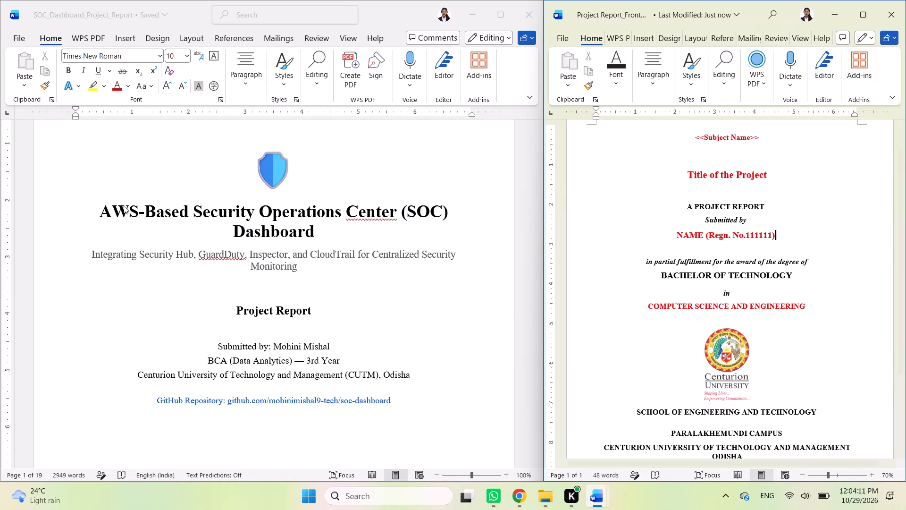
Replace the front page's "Title of the Project" placeholder with "AWS-Based Security Operations Center (SOC) Dashboard" copied from the SOC report's cover.
{"action": "left_click", "coordinate": [101, 210]}
{"action": "left_click_drag", "start_coordinate": [101, 211], "coordinate": [440, 233]}
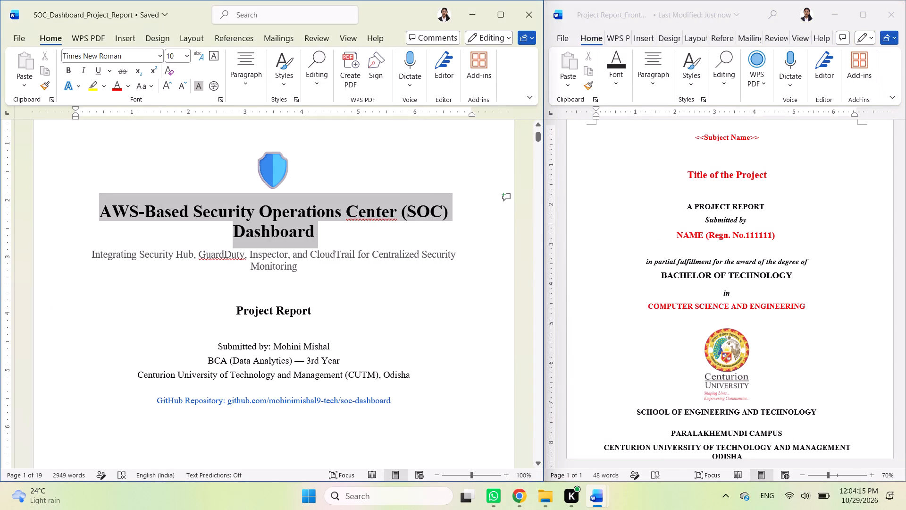
{"action": "left_click_drag", "start_coordinate": [440, 233], "coordinate": [440, 234]}
{"action": "key", "text": "ctrl+c"}
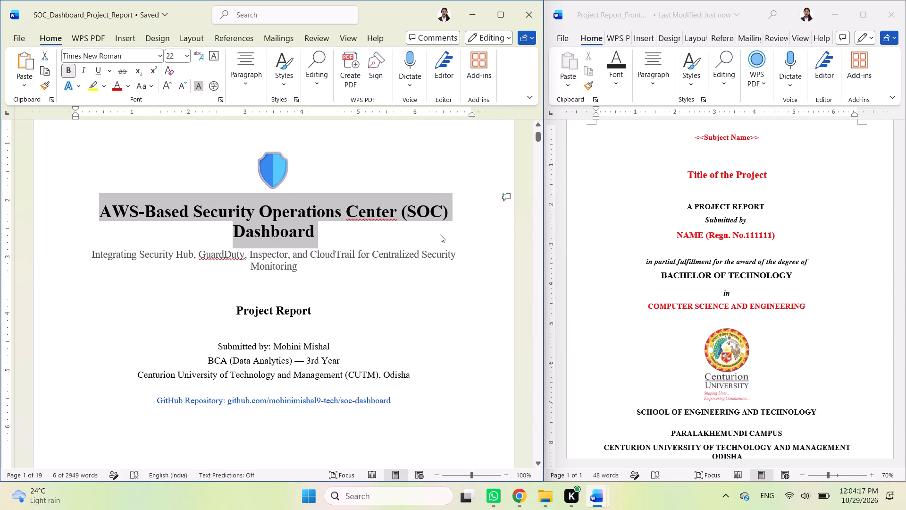
{"action": "left_click", "coordinate": [688, 173]}
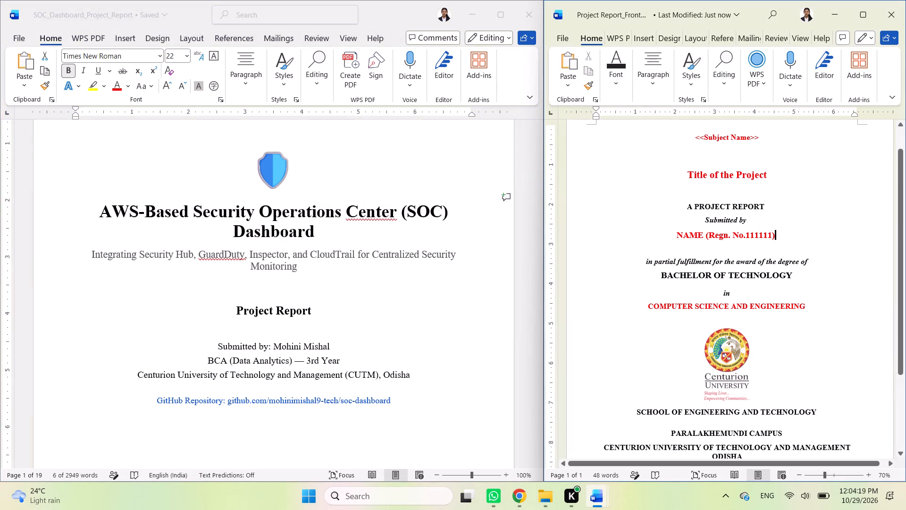
{"action": "left_click_drag", "start_coordinate": [688, 173], "coordinate": [758, 175]}
{"action": "key", "text": "ctrl+v"}
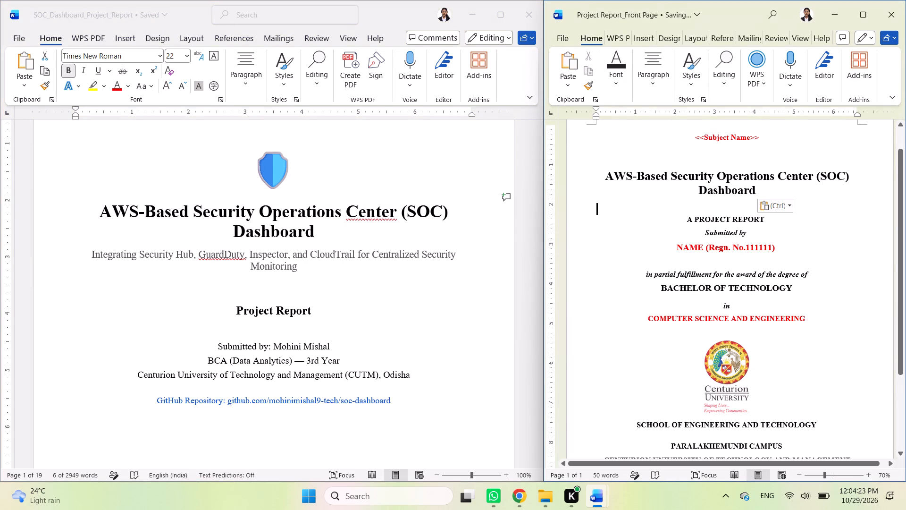
Add a dash and the student's name after NAME on the front page, and put the registration number on its own line.
{"action": "scroll", "coordinate": [719, 266], "scroll_direction": "down", "scroll_amount": 1}
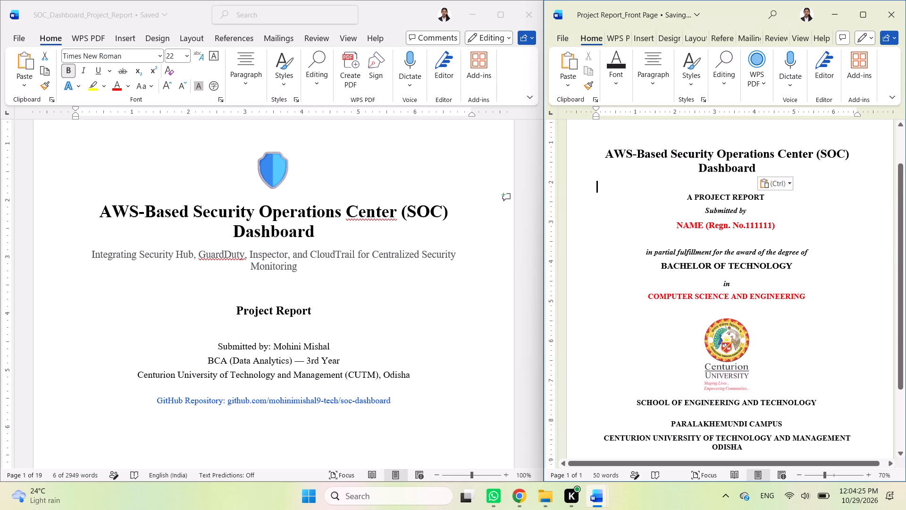
{"action": "left_click", "coordinate": [705, 224]}
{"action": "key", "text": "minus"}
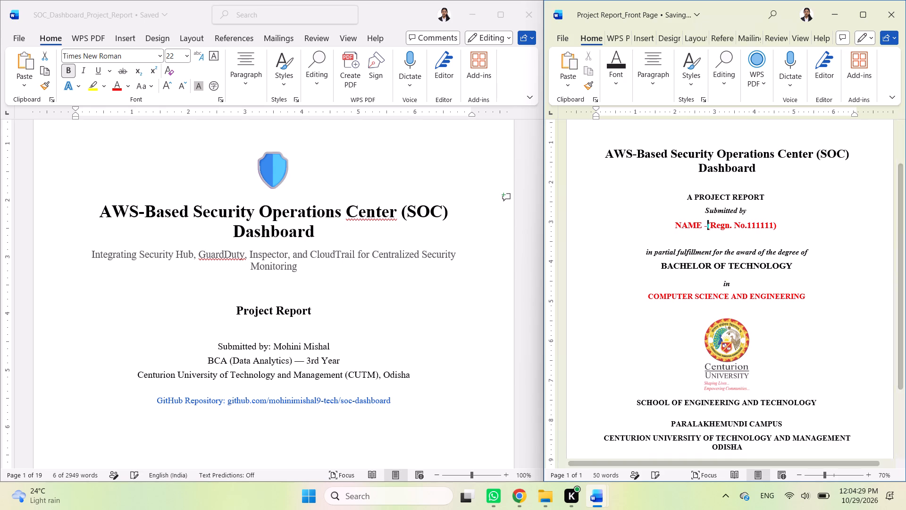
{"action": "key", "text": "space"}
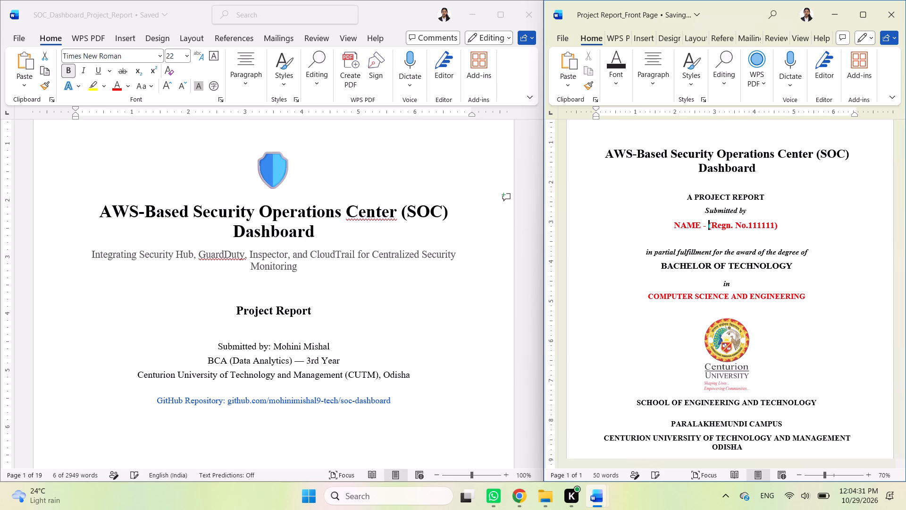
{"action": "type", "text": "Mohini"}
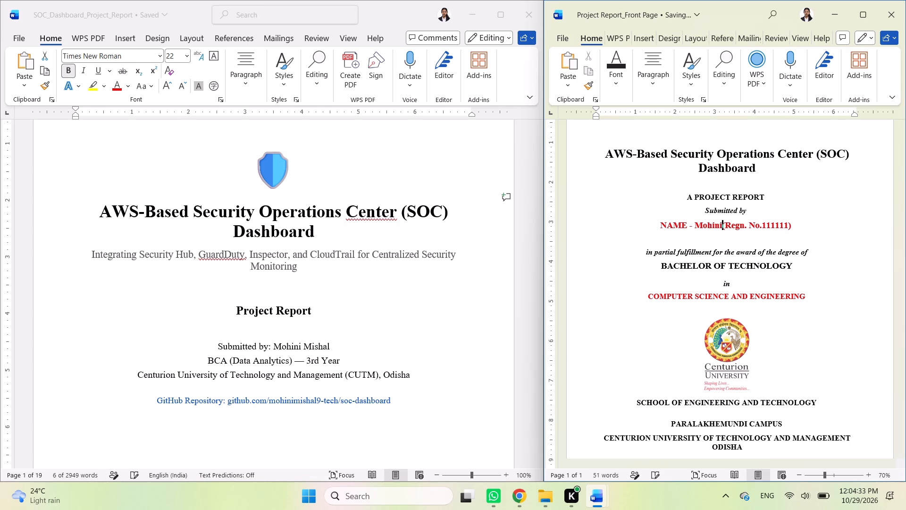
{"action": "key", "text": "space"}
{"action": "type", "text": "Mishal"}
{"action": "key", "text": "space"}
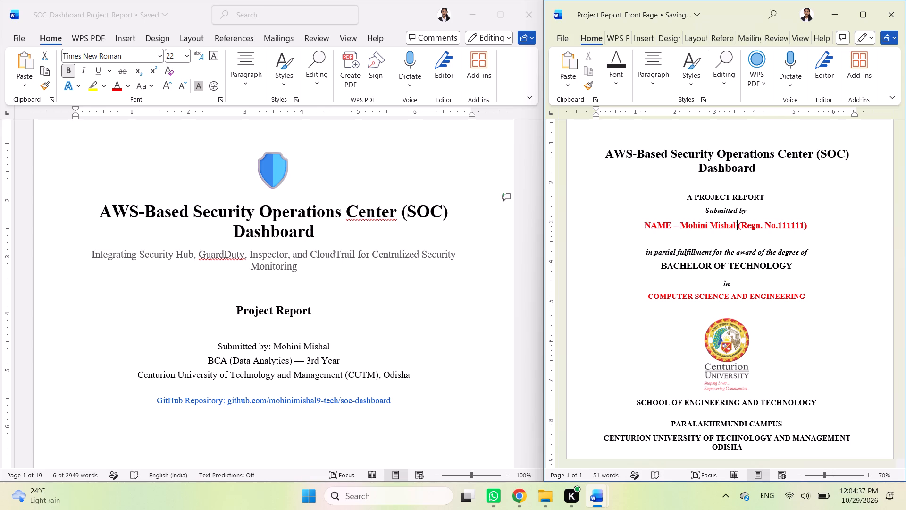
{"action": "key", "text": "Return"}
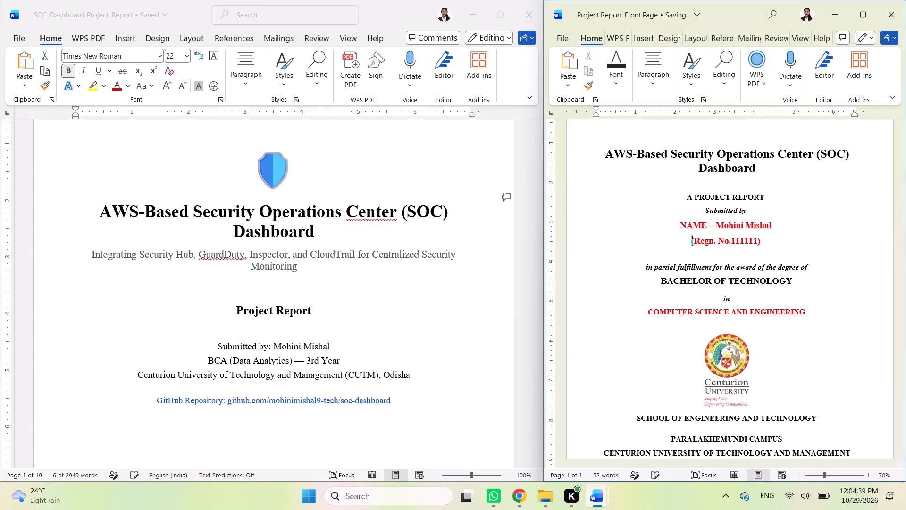
Replace the placeholder digits after "Regn. No." on the front page with the student's registration number.
{"action": "left_click_drag", "start_coordinate": [730, 243], "coordinate": [739, 243]}
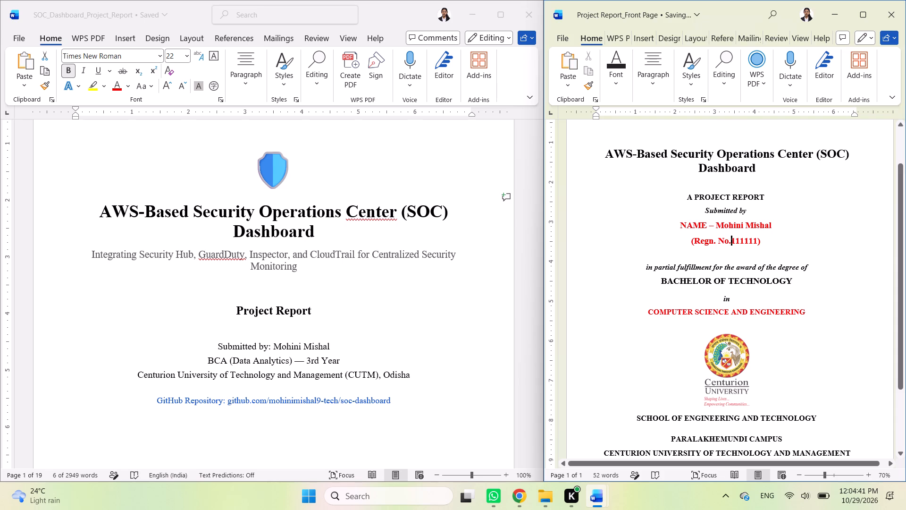
{"action": "left_click_drag", "start_coordinate": [739, 243], "coordinate": [756, 242]}
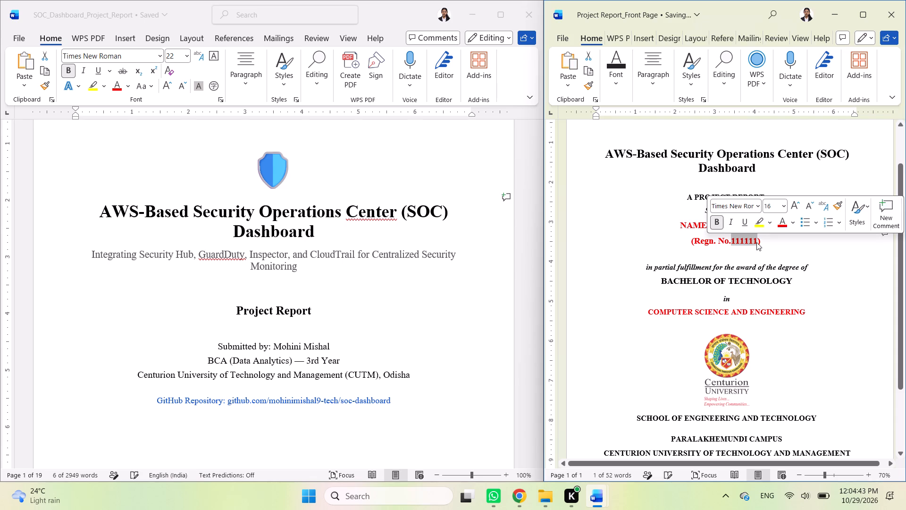
{"action": "key", "text": "BackSpace"}
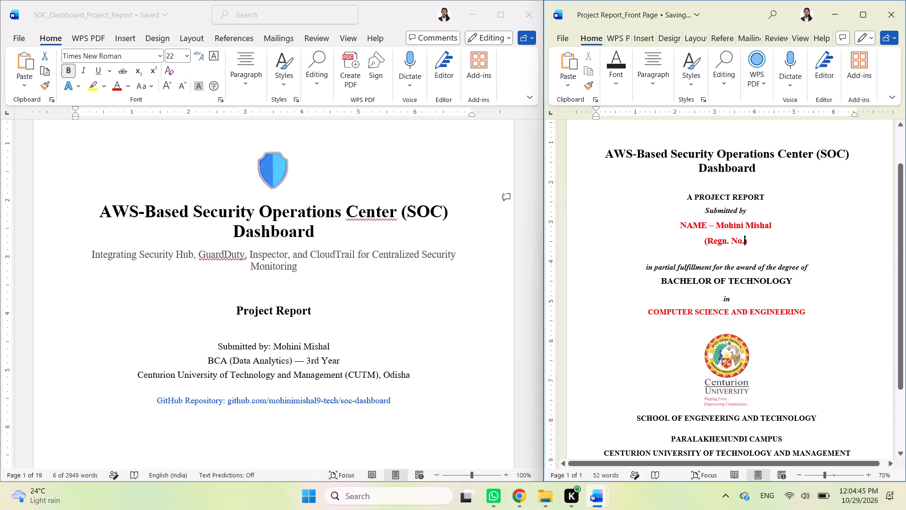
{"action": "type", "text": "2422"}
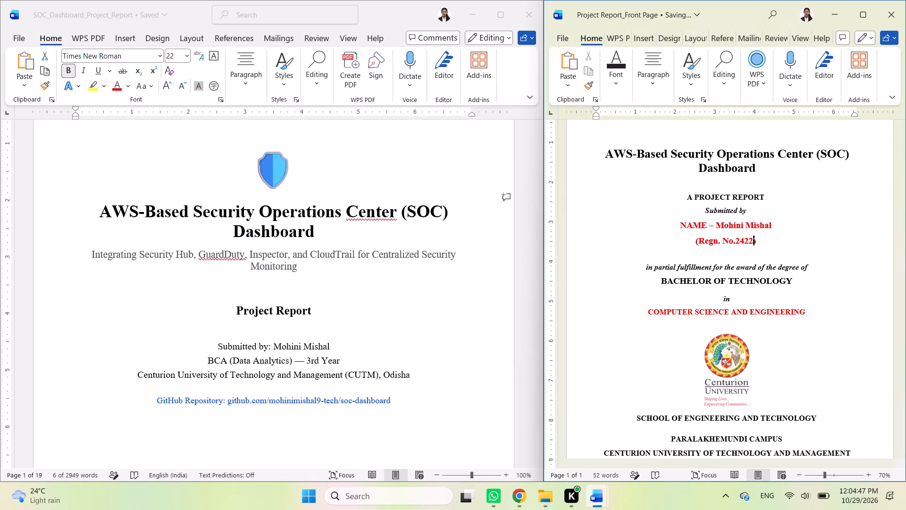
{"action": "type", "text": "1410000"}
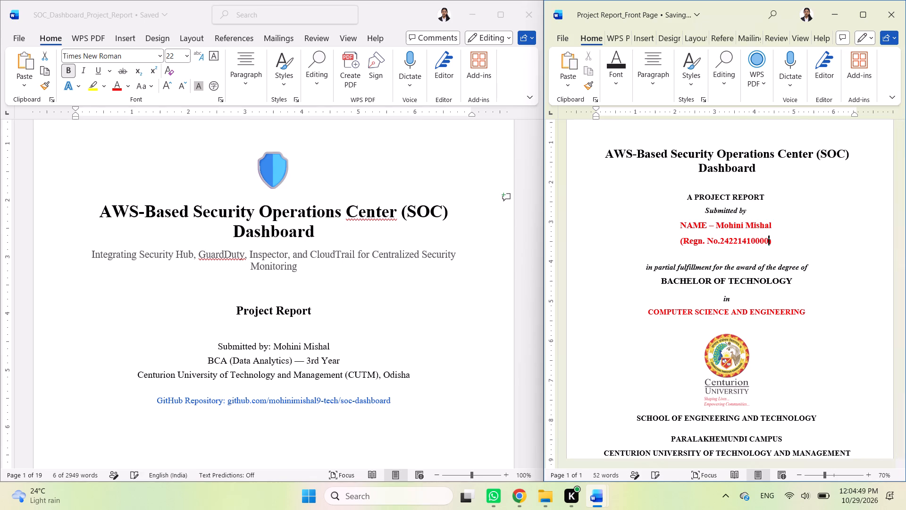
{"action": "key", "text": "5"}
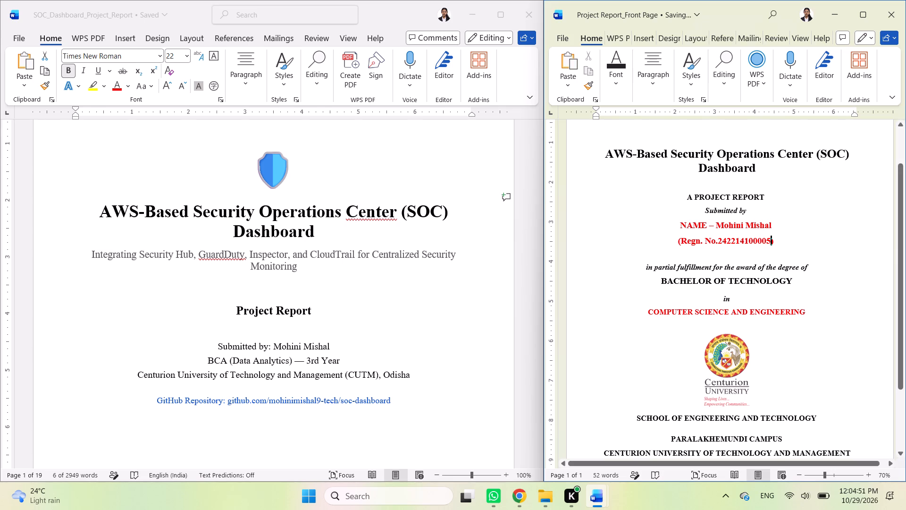
Remove the brackets around the front page's registration number line, keeping it centred on its own line below the name.
{"action": "left_click", "coordinate": [787, 242]}
{"action": "key", "text": "BackSpace"}
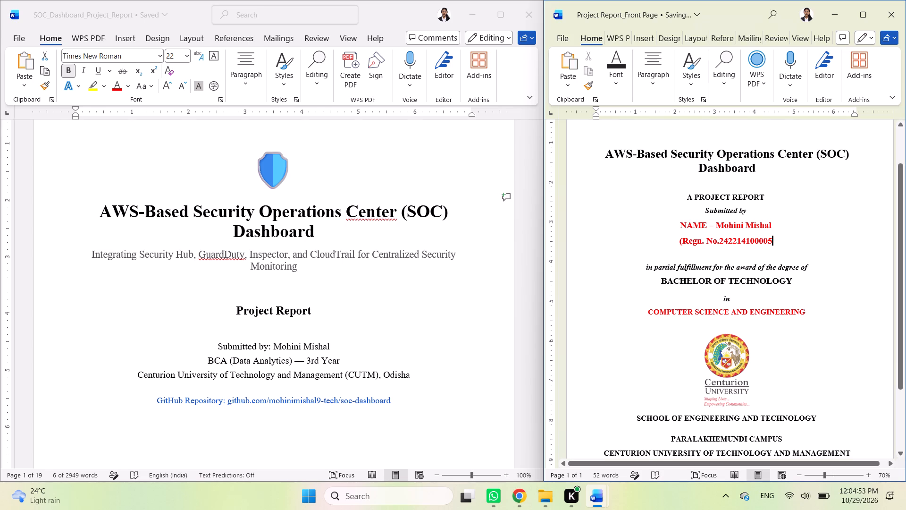
{"action": "left_click", "coordinate": [682, 240]}
{"action": "key", "text": "BackSpace"}
{"action": "key", "text": "BackSpace"}
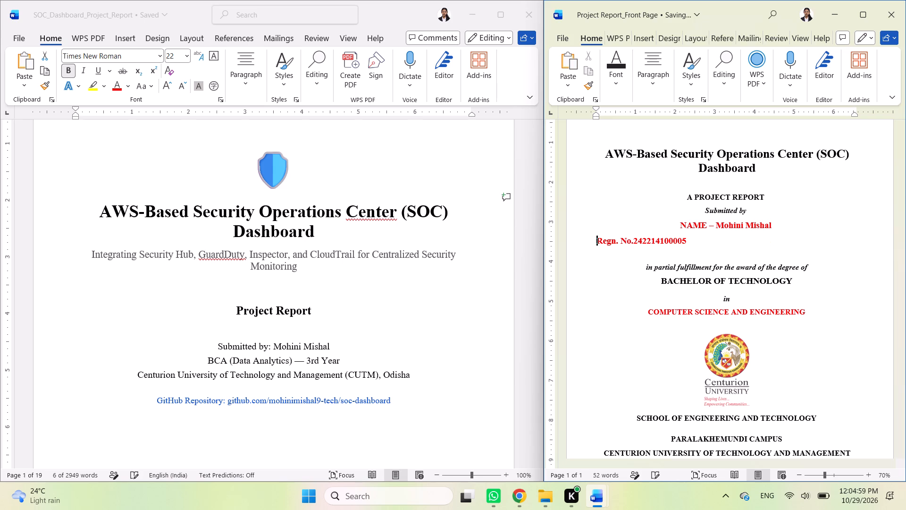
{"action": "key", "text": "BackSpace"}
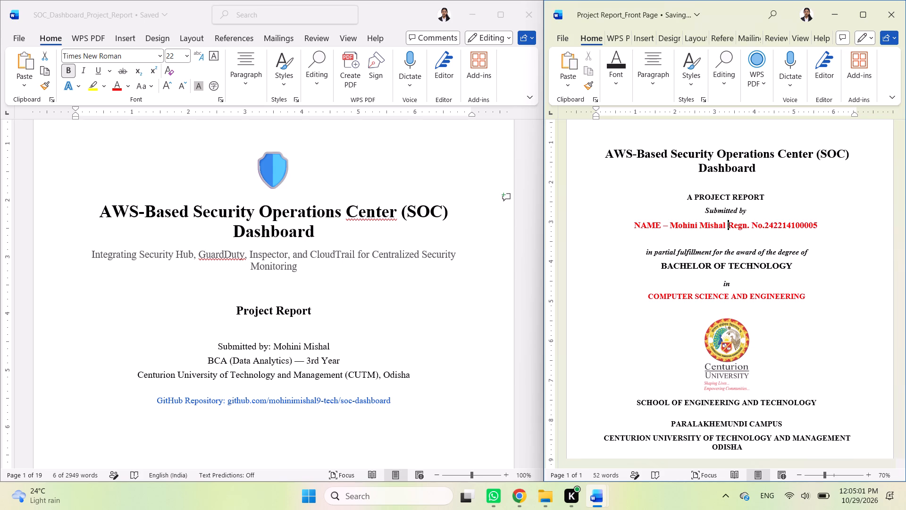
{"action": "key", "text": "Return"}
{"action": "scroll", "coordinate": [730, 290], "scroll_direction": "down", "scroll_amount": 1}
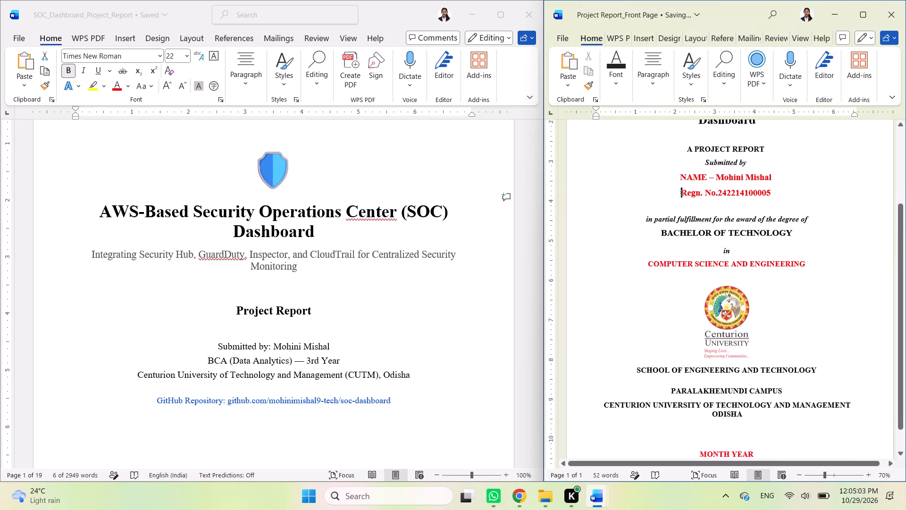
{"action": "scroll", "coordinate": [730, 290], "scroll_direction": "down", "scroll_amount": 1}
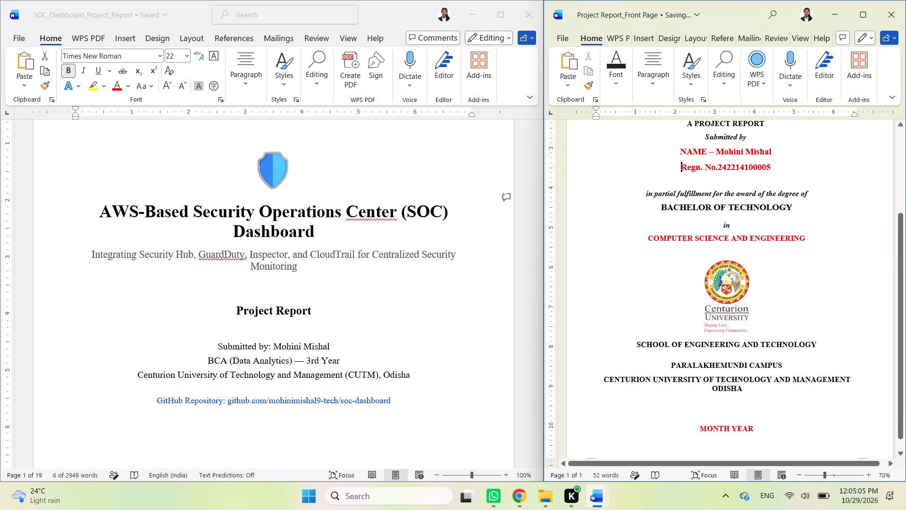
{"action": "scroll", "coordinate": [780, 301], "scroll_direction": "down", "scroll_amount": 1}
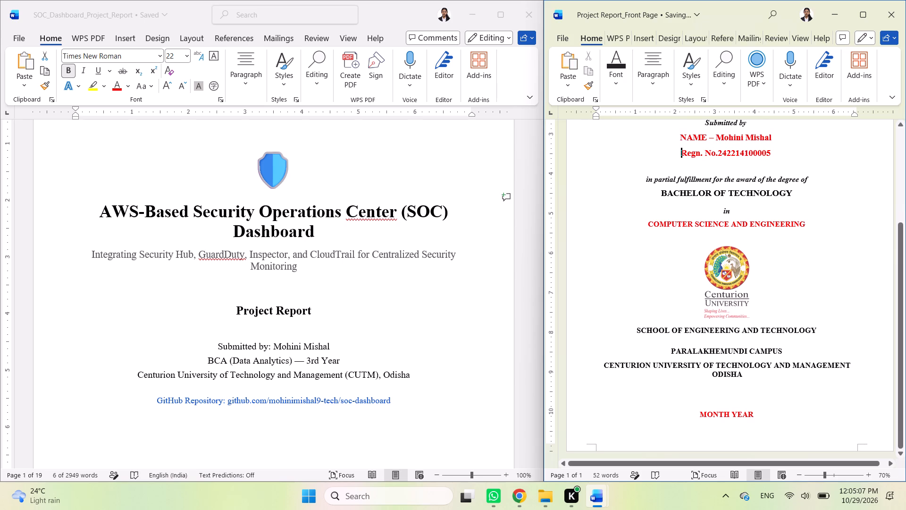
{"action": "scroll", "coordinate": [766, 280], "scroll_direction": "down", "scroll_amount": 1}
Check the SOC report's opening pages against the front page and start editing the front page's "<<Subject Name>>" placeholder.
{"action": "scroll", "coordinate": [733, 314], "scroll_direction": "up", "scroll_amount": 2}
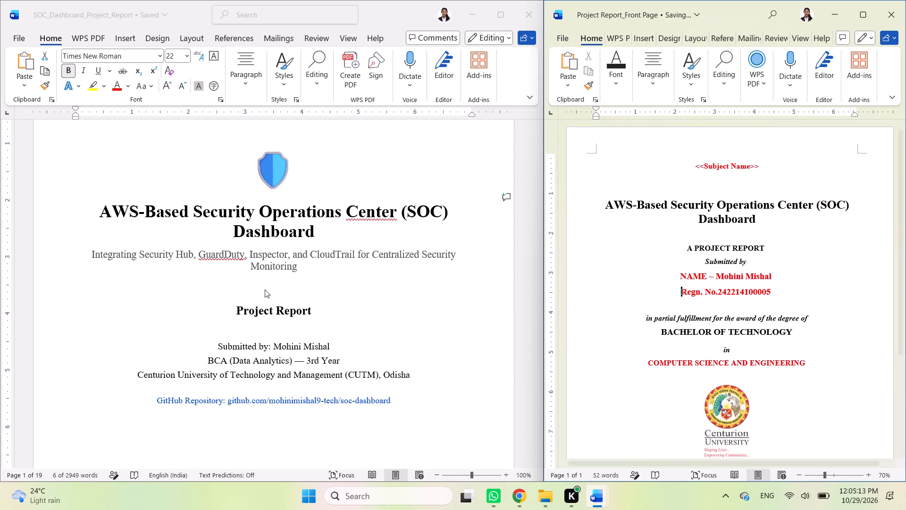
{"action": "scroll", "coordinate": [265, 289], "scroll_direction": "down", "scroll_amount": 2}
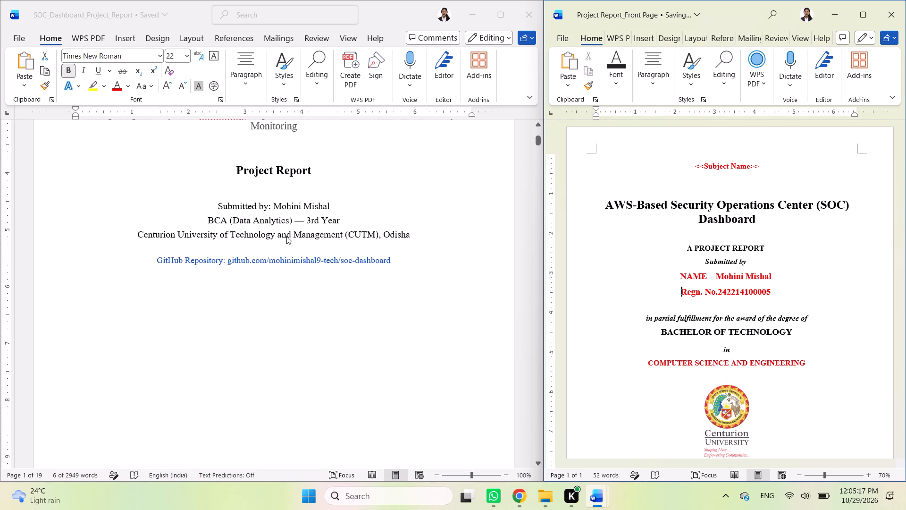
{"action": "scroll", "coordinate": [327, 297], "scroll_direction": "down", "scroll_amount": 3}
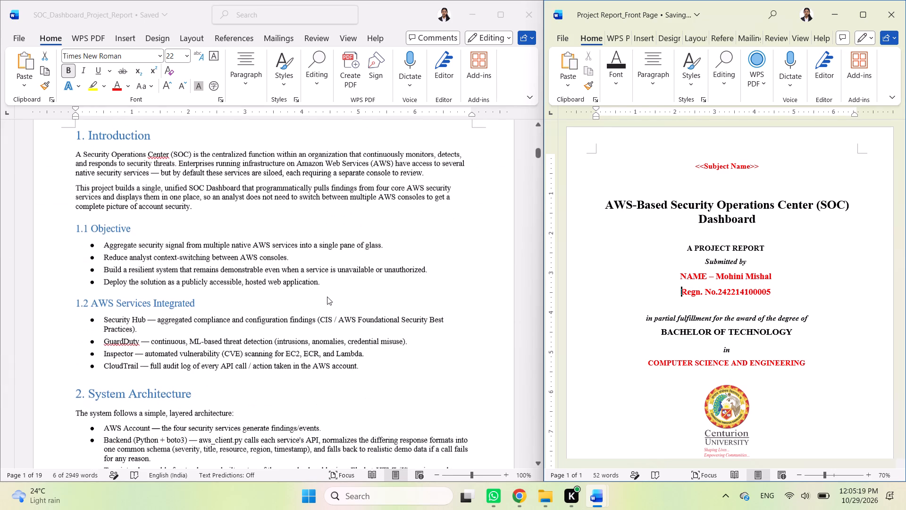
{"action": "scroll", "coordinate": [327, 297], "scroll_direction": "down", "scroll_amount": 1}
{"action": "scroll", "coordinate": [327, 340], "scroll_direction": "up", "scroll_amount": 7}
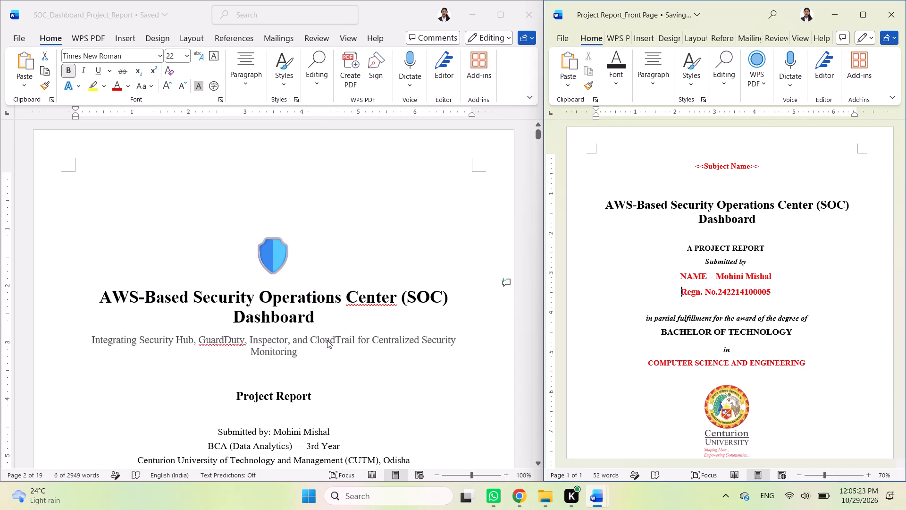
{"action": "left_click", "coordinate": [691, 167]}
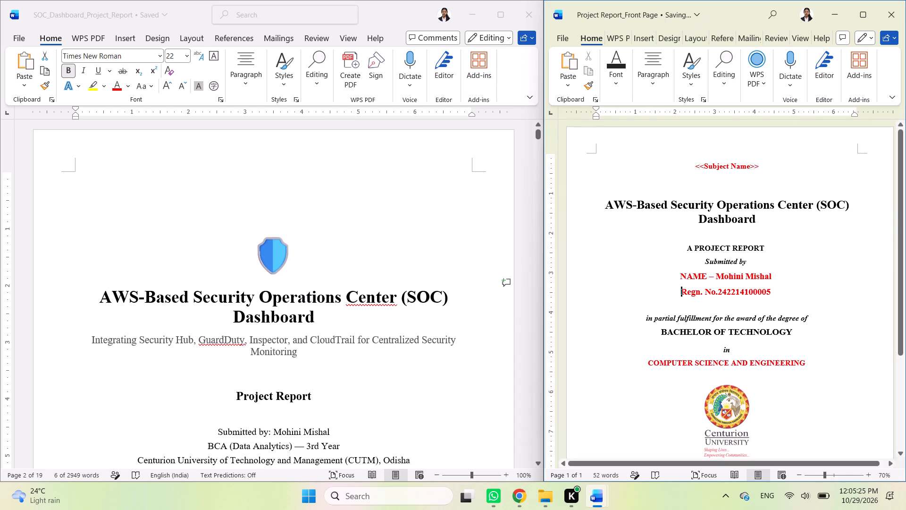
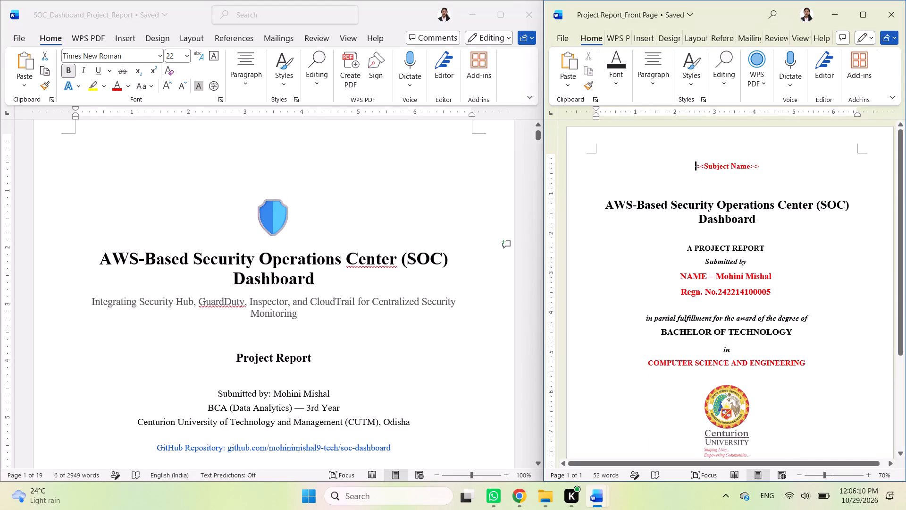
Delete the "<<Subject Name>>" placeholder above the project title on the front page.
{"action": "left_click_drag", "start_coordinate": [696, 165], "coordinate": [756, 158]}
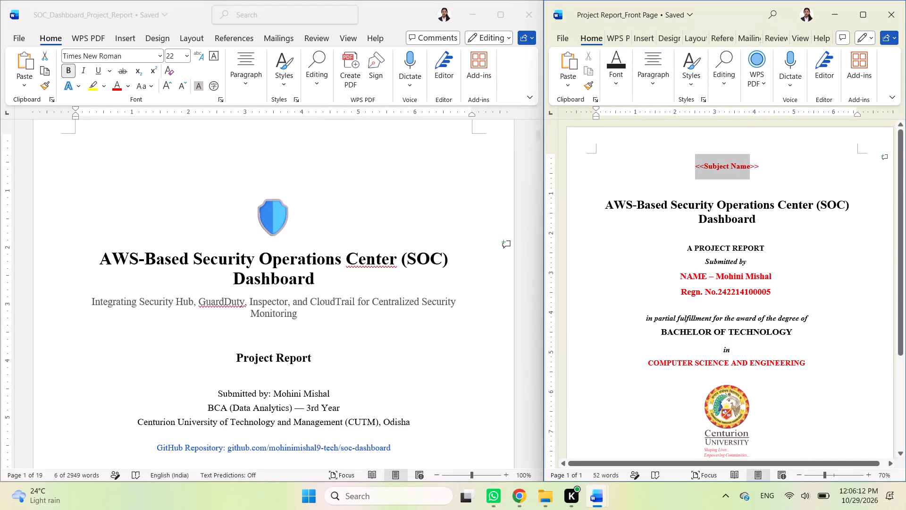
{"action": "left_click_drag", "start_coordinate": [756, 158], "coordinate": [765, 157]}
{"action": "key", "text": "BackSpace"}
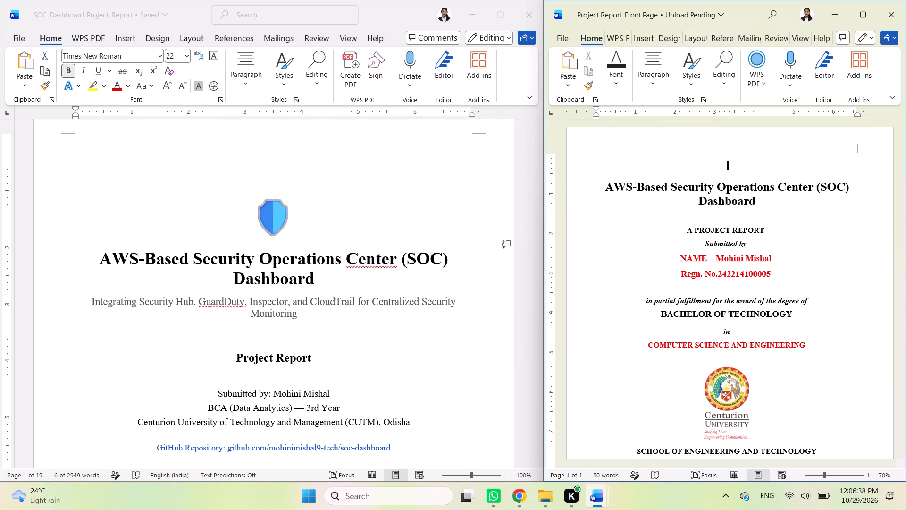
Add the line "Cloud security and Compliance" above the project title on the front page.
{"action": "type", "text": "Cloud"}
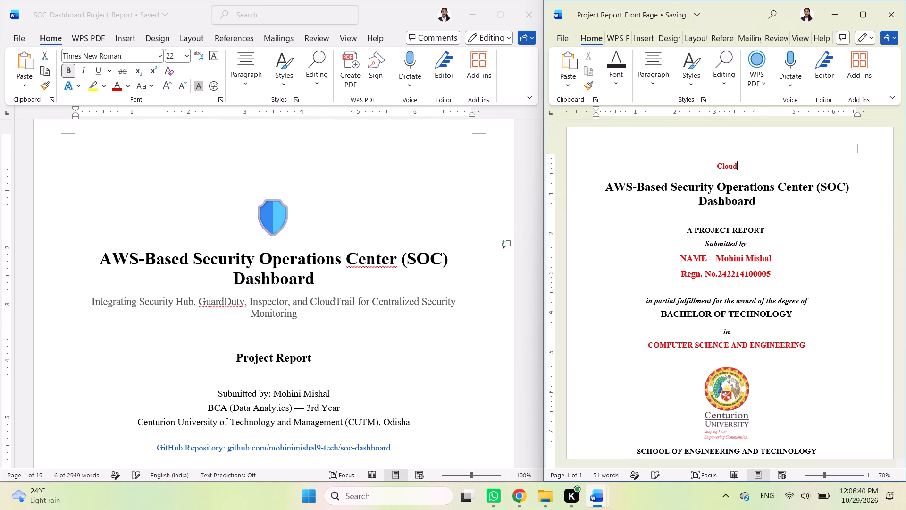
{"action": "key", "text": "space"}
{"action": "type", "text": "security and"}
{"action": "key", "text": "space"}
{"action": "key", "text": "shift+c"}
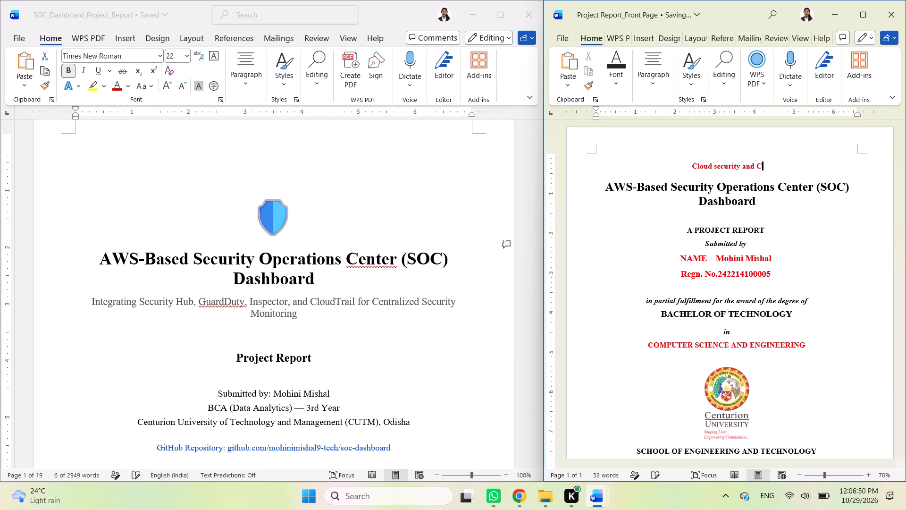
{"action": "key", "text": "o"}
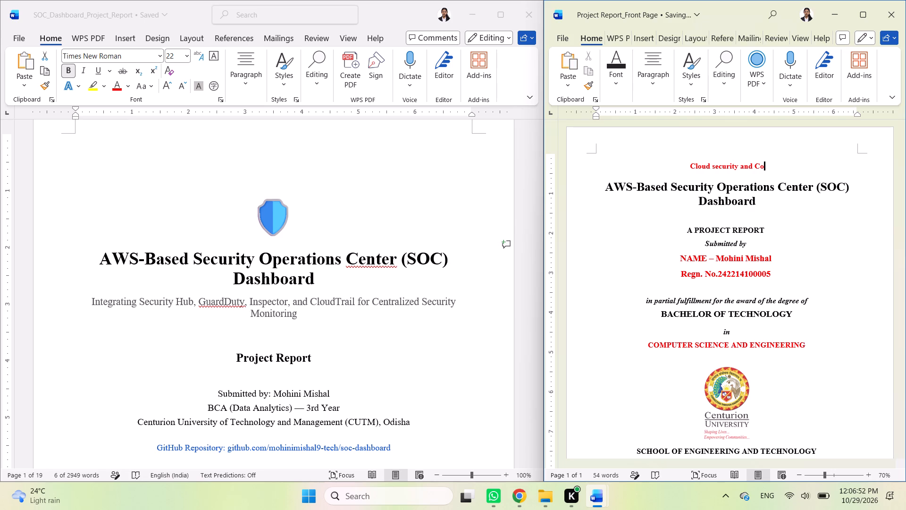
{"action": "type", "text": "mp"}
{"action": "type", "text": "lia"}
{"action": "type", "text": "nce"}
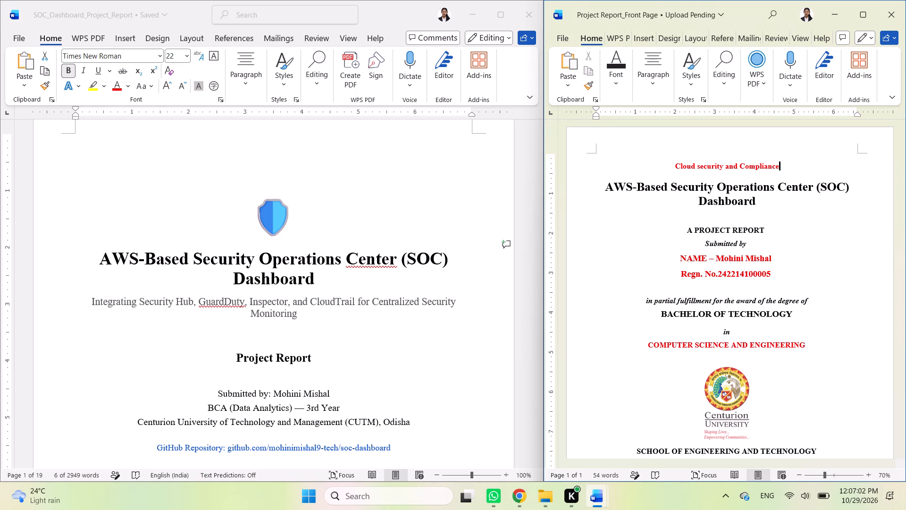
Remove the "NAME –" label from the front page, leaving only the student's name on that line.
{"action": "scroll", "coordinate": [744, 315], "scroll_direction": "down", "scroll_amount": 1}
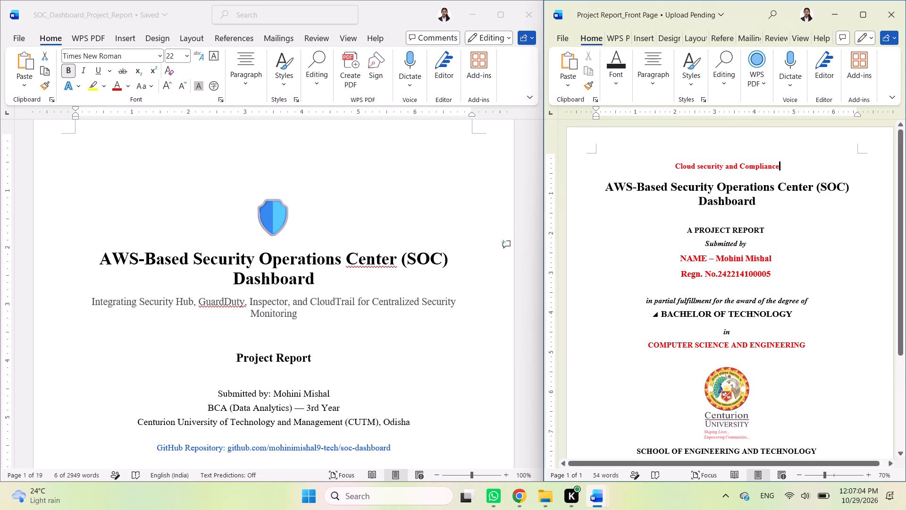
{"action": "scroll", "coordinate": [744, 315], "scroll_direction": "down", "scroll_amount": 1}
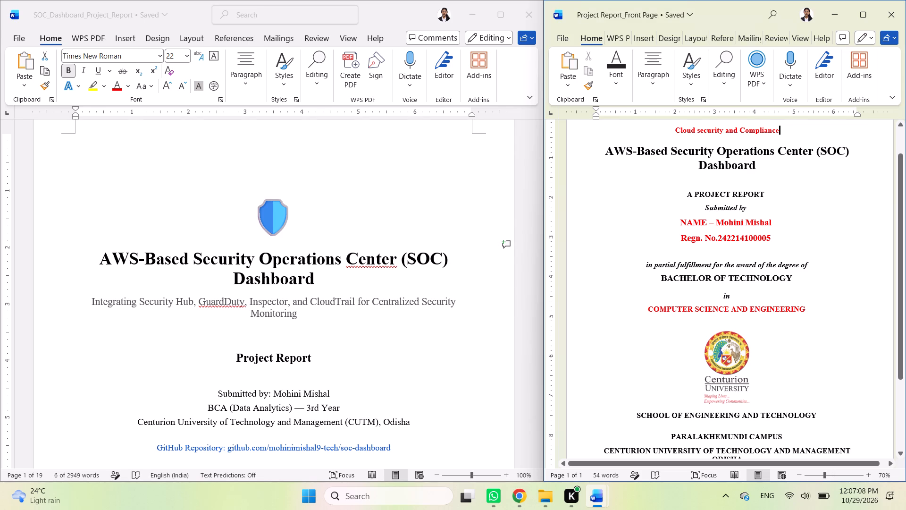
{"action": "left_click", "coordinate": [714, 220]}
{"action": "key", "text": "BackSpace"}
{"action": "key", "text": "BackSpace"}
{"action": "key", "text": "BackSpace"}
{"action": "key", "text": "BackSpace"}
{"action": "key", "text": "BackSpace"}
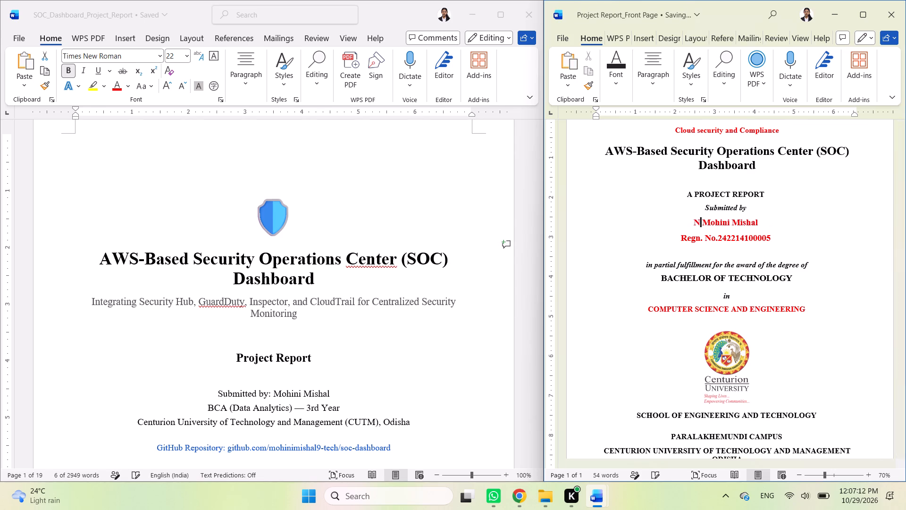
{"action": "key", "text": "BackSpace"}
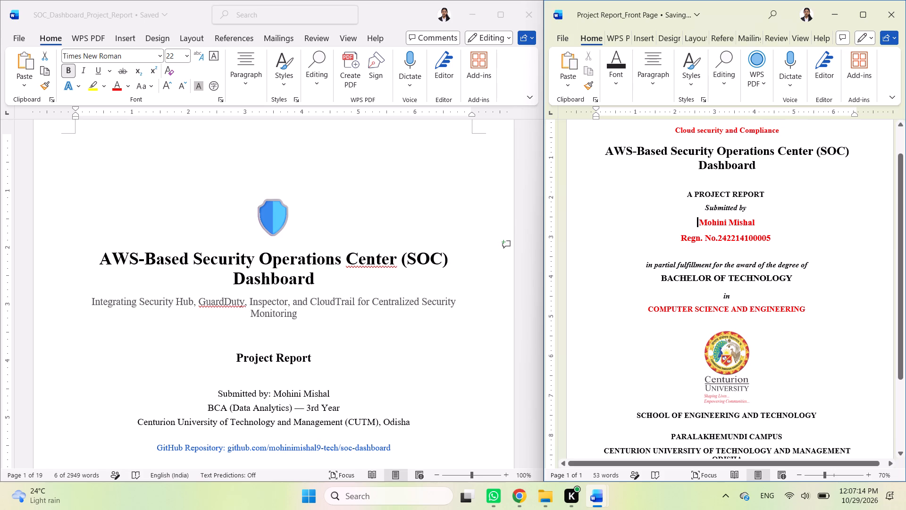
Remove the "Regn. No." label and the line break so the registration number follows the student's name on one line.
{"action": "left_click", "coordinate": [718, 236]}
{"action": "key", "text": "BackSpace"}
{"action": "key", "text": "BackSpace"}
{"action": "key", "text": "BackSpace"}
{"action": "key", "text": "BackSpace"}
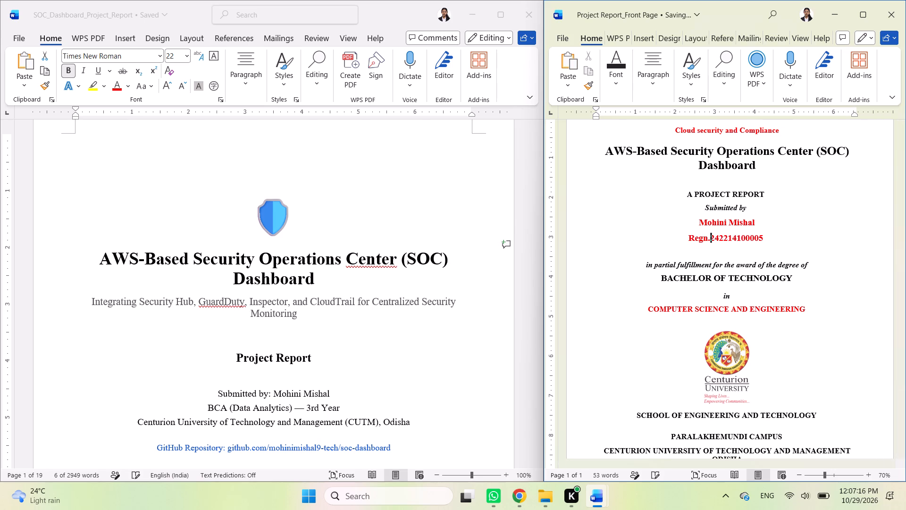
{"action": "key", "text": "BackSpace"}
{"action": "key", "text": "BackSpace"}
{"action": "key", "text": "BackSpace"}
{"action": "key", "text": "BackSpace"}
{"action": "key", "text": "BackSpace"}
{"action": "key", "text": "BackSpace"}
{"action": "key", "text": "BackSpace"}
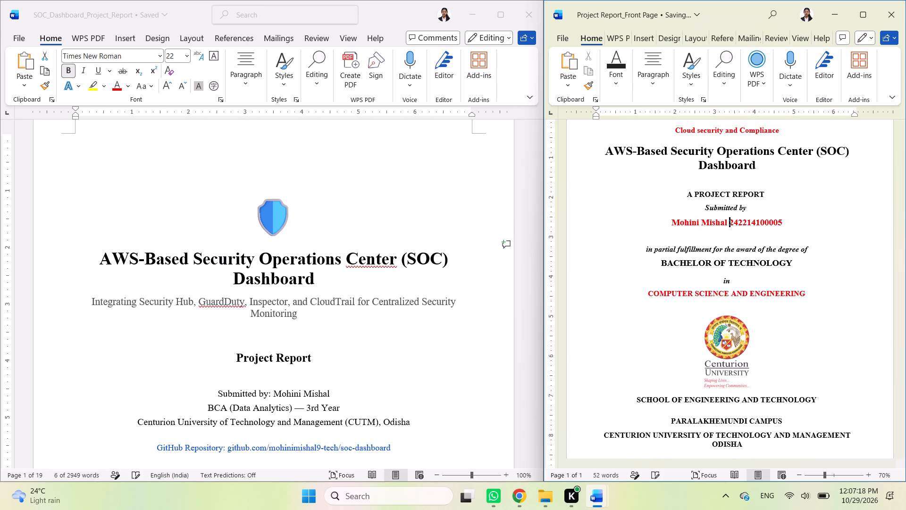
Enclose the registration number after the student's name in parentheses.
{"action": "key", "text": "shift+parenleft"}
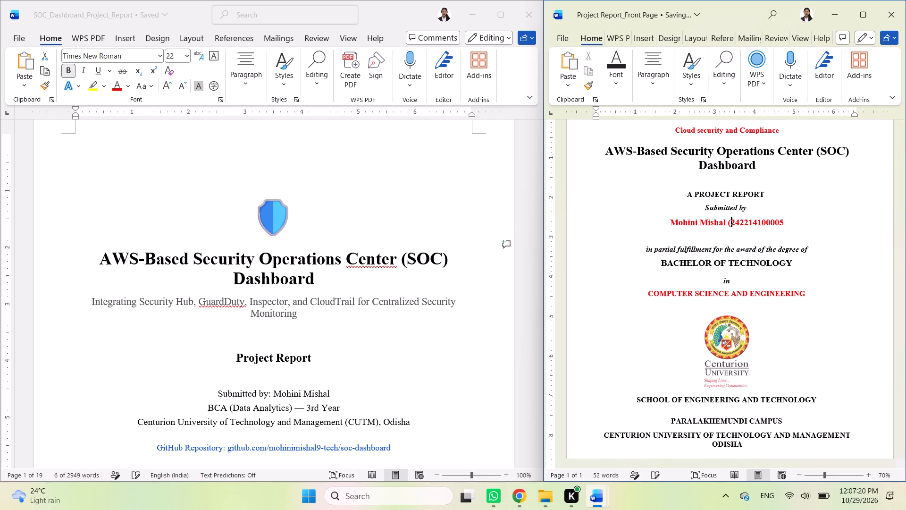
{"action": "left_click", "coordinate": [785, 224]}
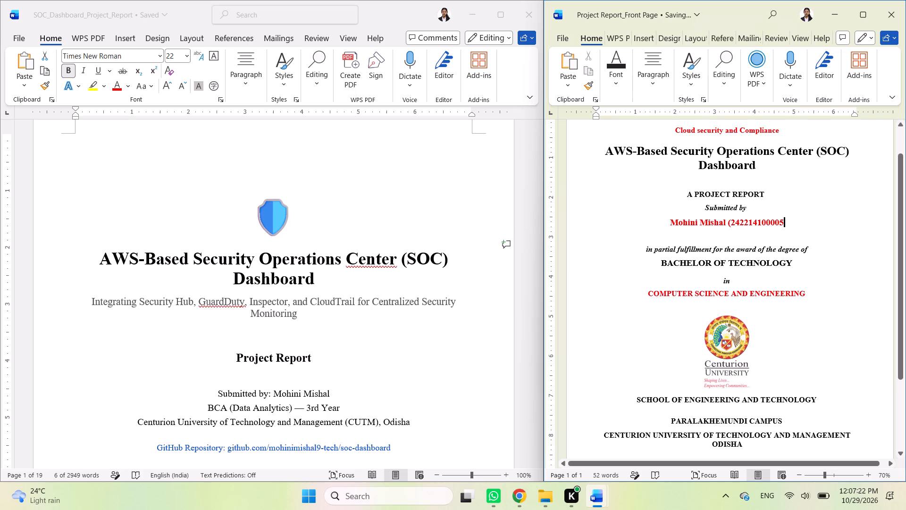
{"action": "key", "text": "shift+parenright"}
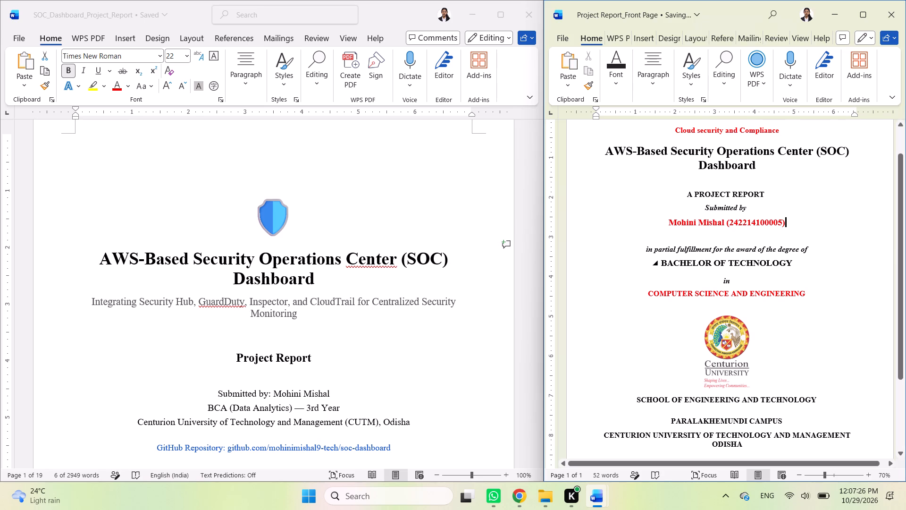
Review the edited front page from top to bottom and the SOC report's existing cover.
{"action": "scroll", "coordinate": [725, 337], "scroll_direction": "down", "scroll_amount": 1}
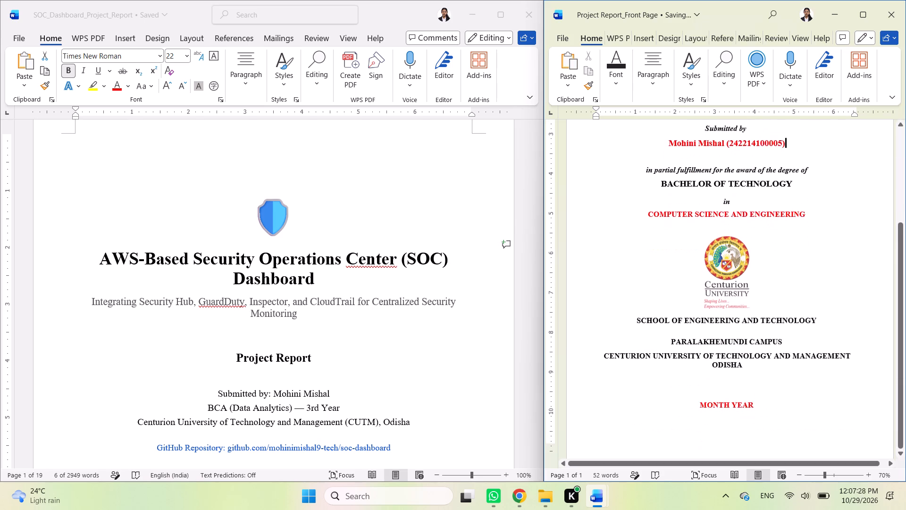
{"action": "scroll", "coordinate": [725, 337], "scroll_direction": "down", "scroll_amount": 3}
{"action": "scroll", "coordinate": [720, 382], "scroll_direction": "up", "scroll_amount": 2}
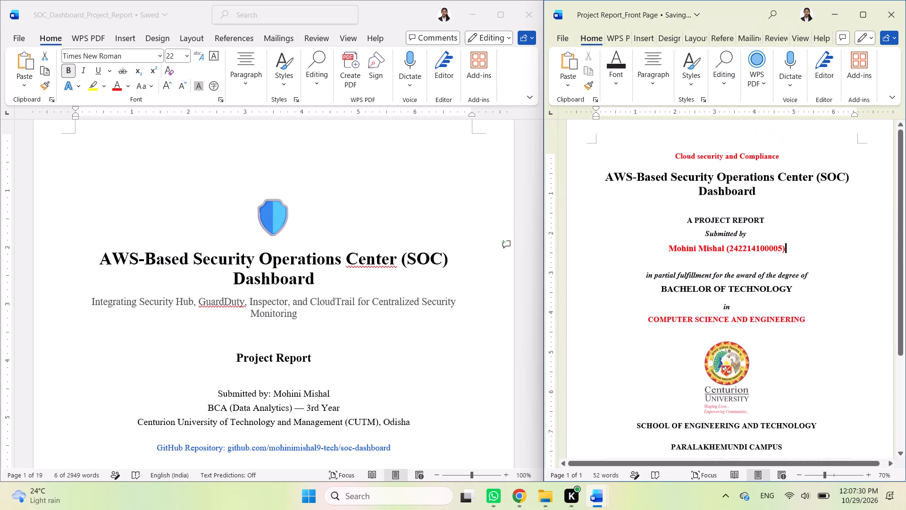
{"action": "scroll", "coordinate": [720, 382], "scroll_direction": "up", "scroll_amount": 2}
{"action": "scroll", "coordinate": [388, 325], "scroll_direction": "up", "scroll_amount": 1, "text": "ctrl"}
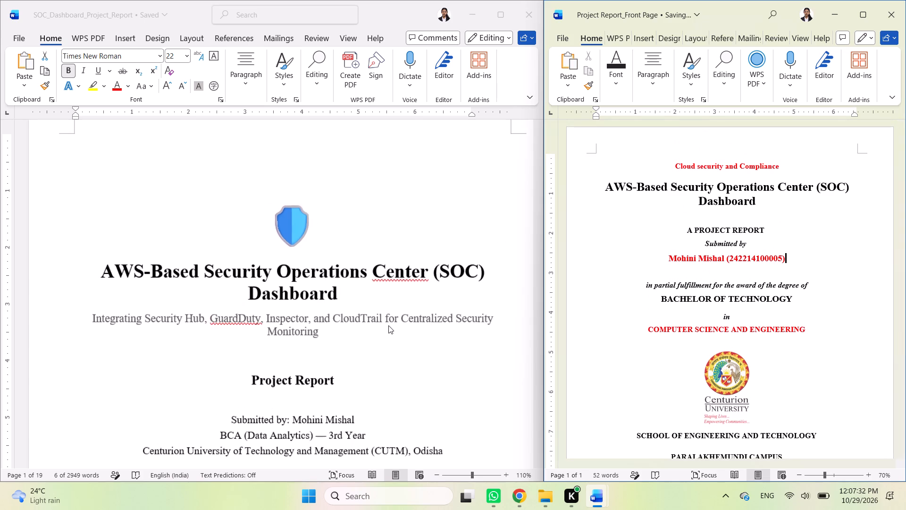
{"action": "scroll", "coordinate": [388, 325], "scroll_direction": "down", "scroll_amount": 3}
{"action": "scroll", "coordinate": [388, 325], "scroll_direction": "up", "scroll_amount": 3}
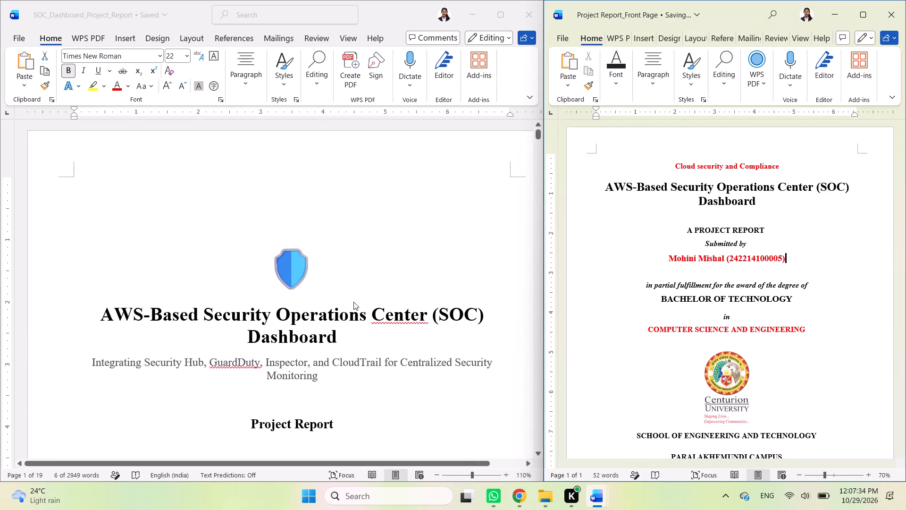
Copy the entire front page content, from "Cloud security and Compliance" down to "MONTH YEAR".
{"action": "left_click", "coordinate": [265, 256]}
{"action": "double_click", "coordinate": [271, 262]}
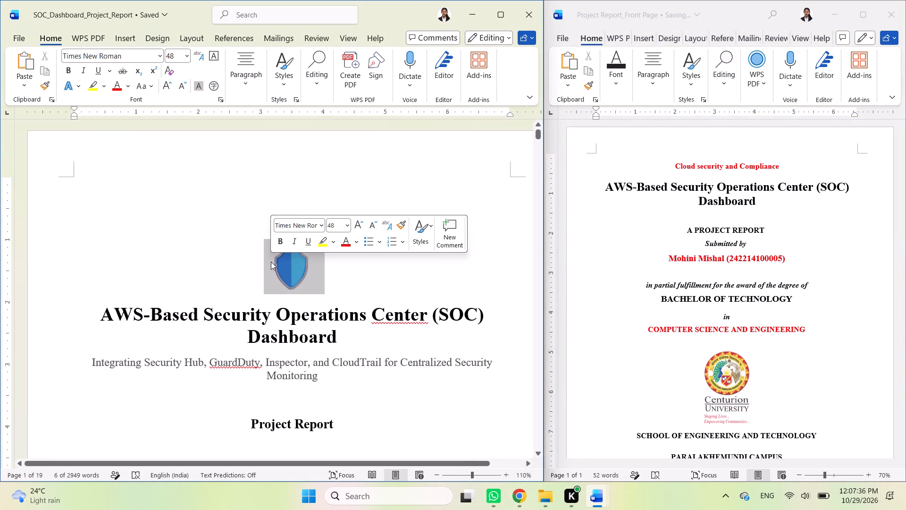
{"action": "left_click", "coordinate": [673, 166]}
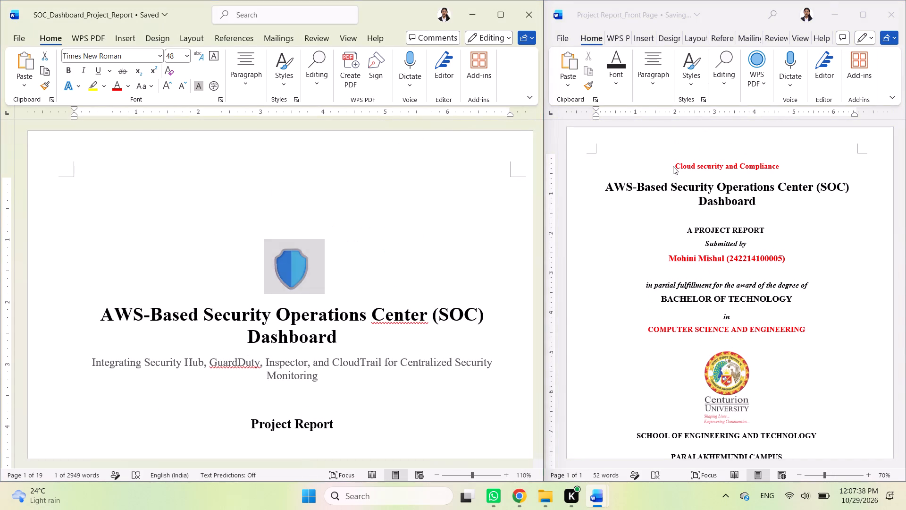
{"action": "left_click", "coordinate": [671, 166]}
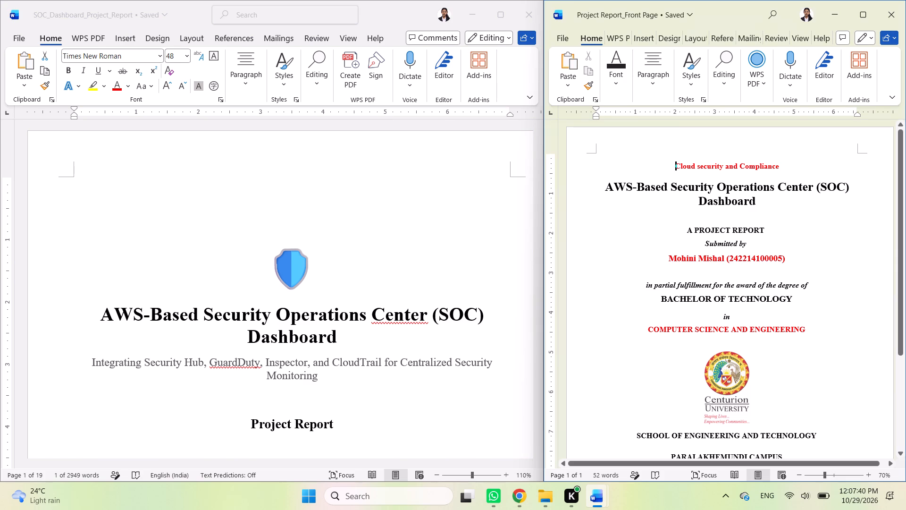
{"action": "left_click_drag", "start_coordinate": [674, 166], "coordinate": [784, 470]}
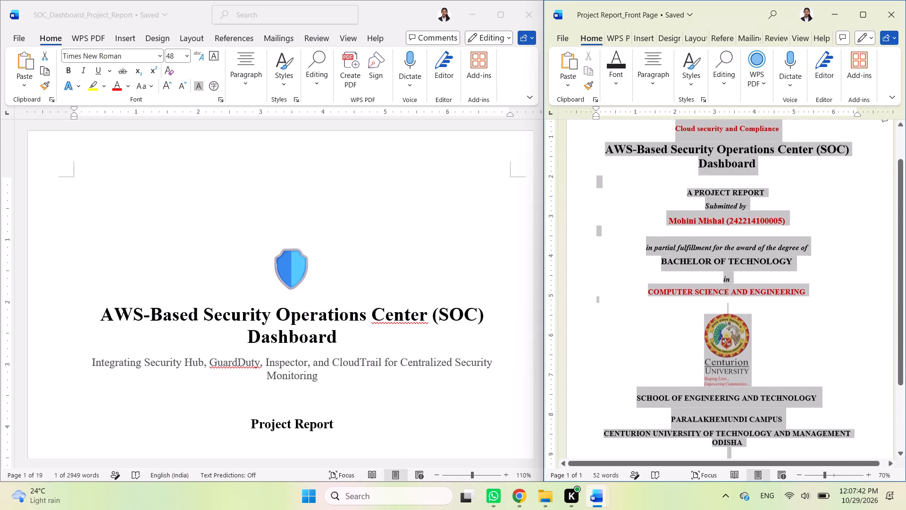
{"action": "left_click_drag", "start_coordinate": [784, 470], "coordinate": [790, 384]}
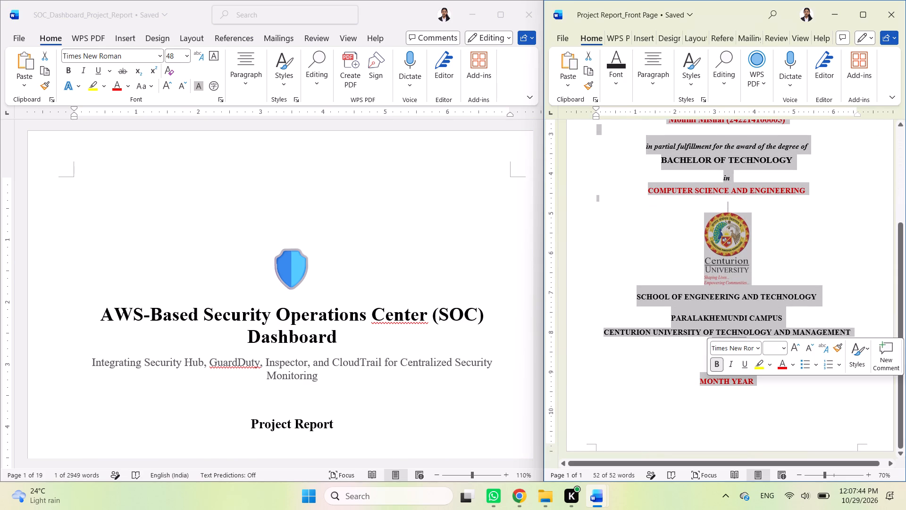
{"action": "key", "text": "ctrl+c"}
Replace the SOC report's cover content, from the shield icon through the GitHub repository line, with the copied front page.
{"action": "scroll", "coordinate": [299, 347], "scroll_direction": "down", "scroll_amount": 1}
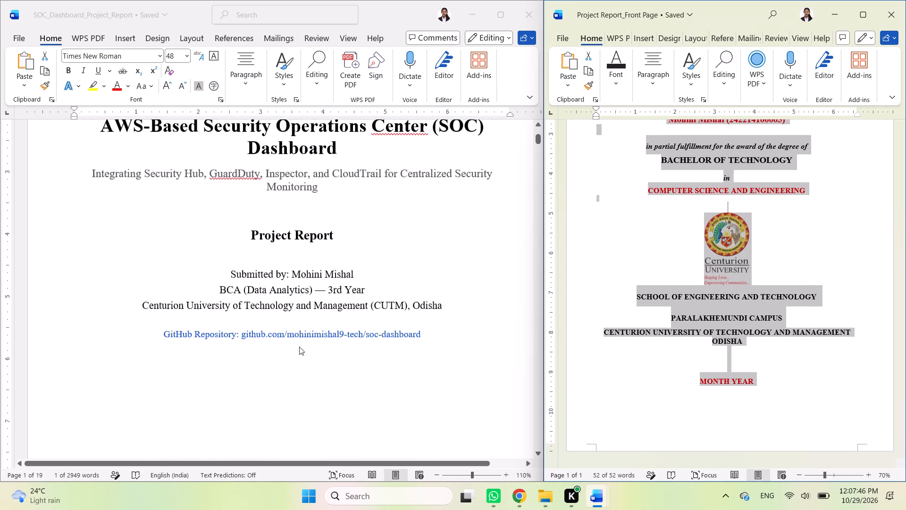
{"action": "left_click", "coordinate": [338, 307]}
{"action": "scroll", "coordinate": [338, 307], "scroll_direction": "up", "scroll_amount": 2}
{"action": "left_click", "coordinate": [336, 276]}
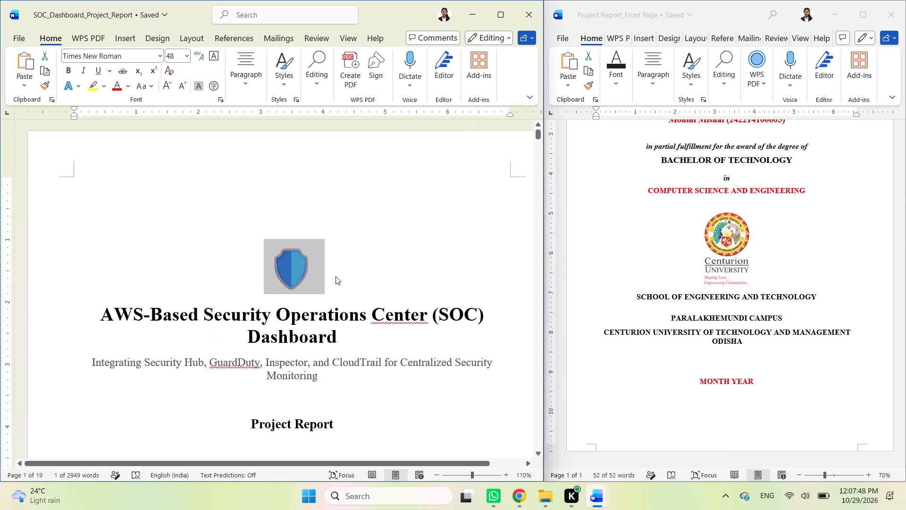
{"action": "scroll", "coordinate": [334, 306], "scroll_direction": "down", "scroll_amount": 1}
{"action": "left_click", "coordinate": [266, 209]}
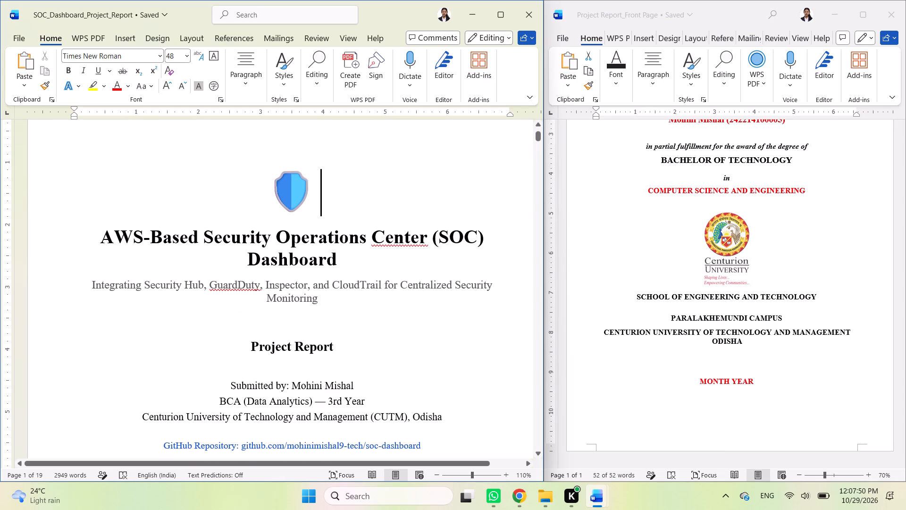
{"action": "left_click_drag", "start_coordinate": [261, 203], "coordinate": [423, 382]}
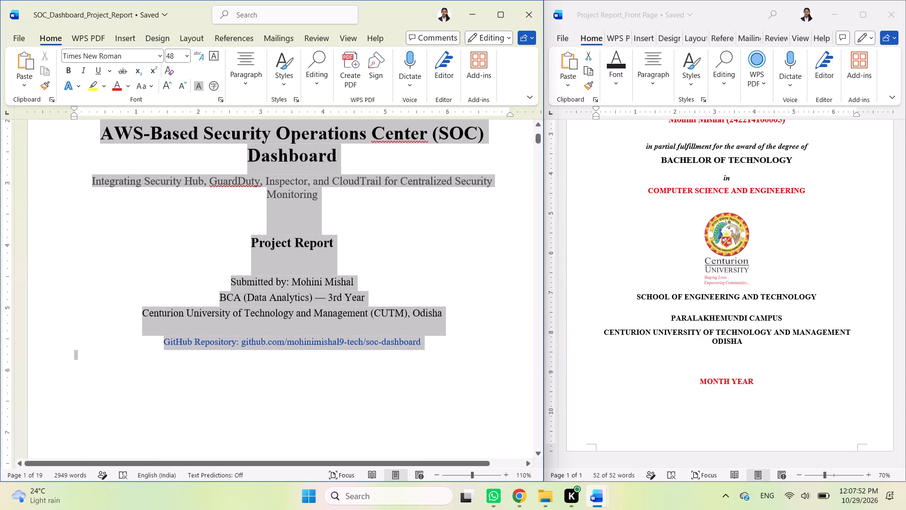
{"action": "left_click_drag", "start_coordinate": [423, 382], "coordinate": [427, 369]}
{"action": "key", "text": "ctrl+v"}
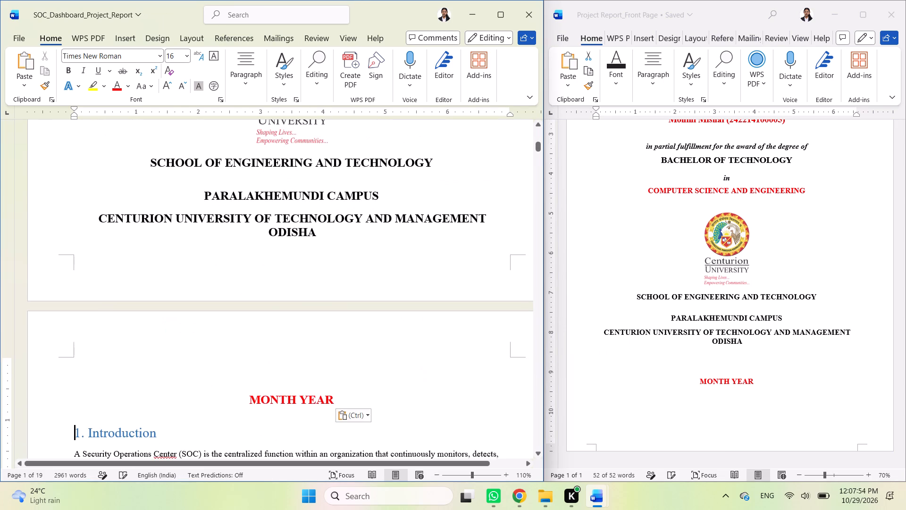
Remove the blank space above "Cloud security and Compliance" on the report's cover and indent the line with spaces to centre it.
{"action": "scroll", "coordinate": [411, 286], "scroll_direction": "up", "scroll_amount": 5}
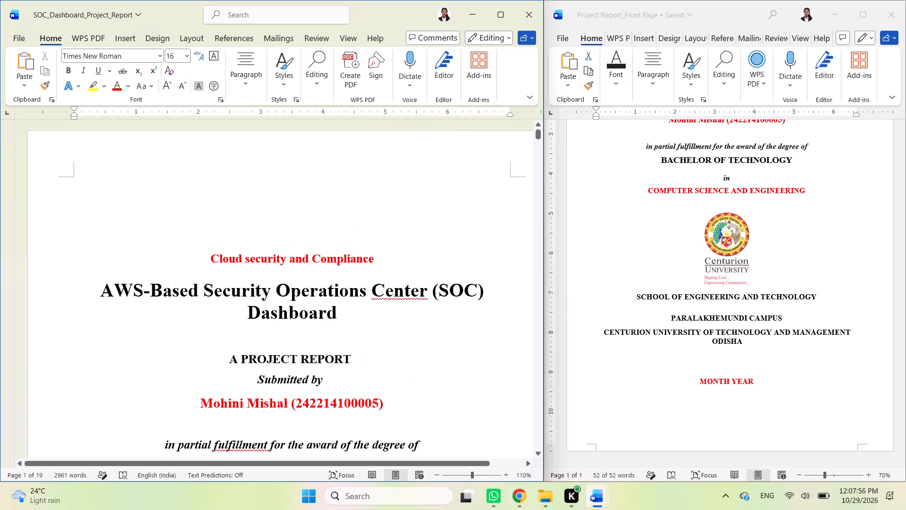
{"action": "left_click", "coordinate": [210, 254]}
{"action": "key", "text": "BackSpace"}
{"action": "key", "text": "BackSpace"}
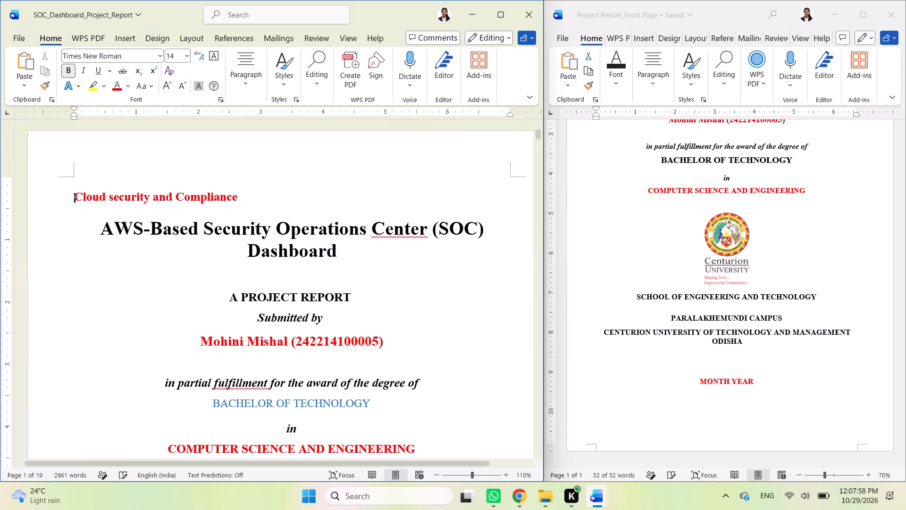
{"action": "key", "text": "BackSpace"}
{"action": "key", "text": "space"}
{"action": "key", "text": "space"}
{"action": "key", "text": "space"}
{"action": "key", "text": "space"}
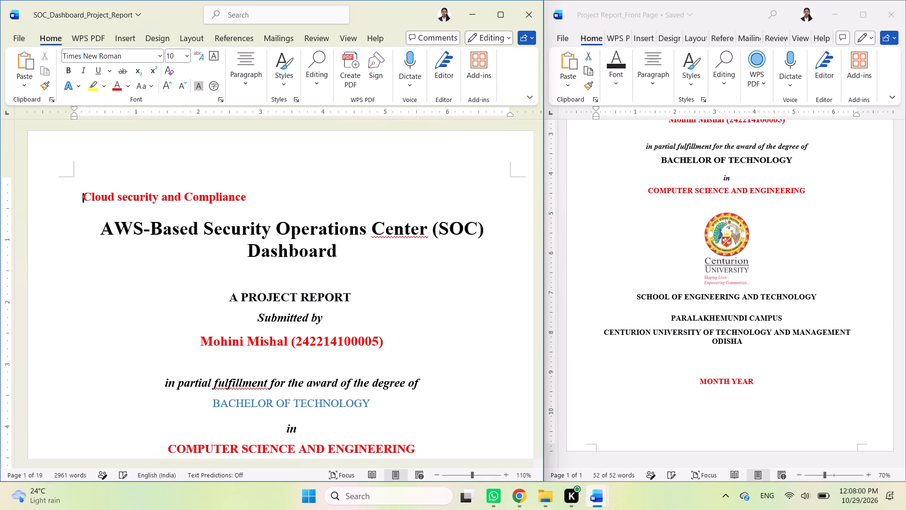
{"action": "key", "text": "space"}
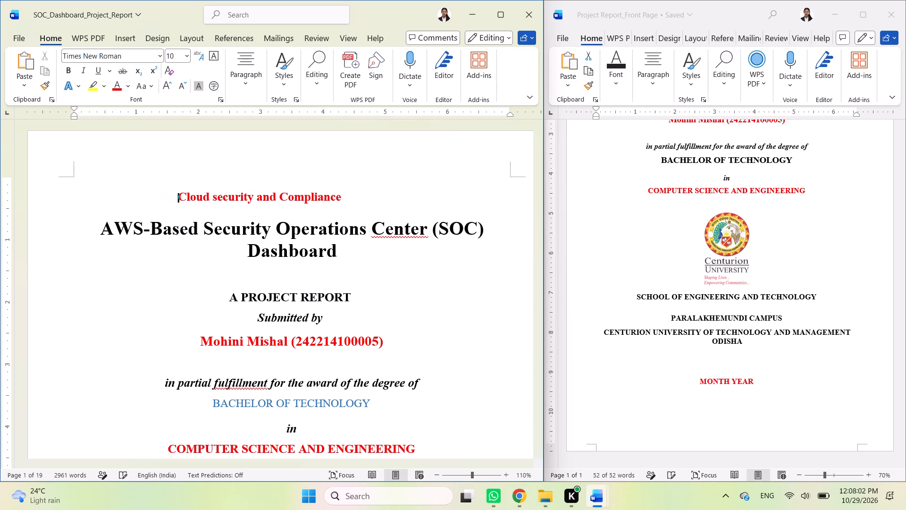
{"action": "key", "text": "space"}
{"action": "key", "text": "space"}
Check the layout of the SOC report's new cover page against the original front page document.
{"action": "scroll", "coordinate": [298, 328], "scroll_direction": "down", "scroll_amount": 3}
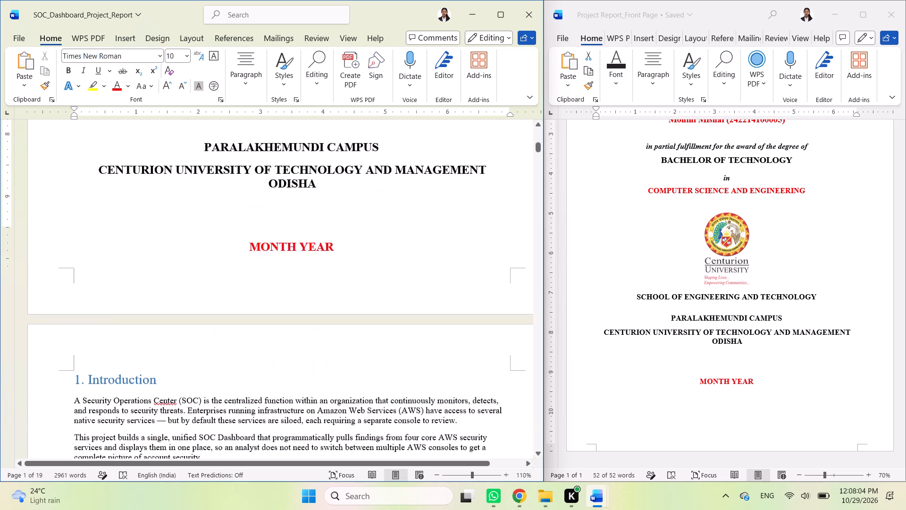
{"action": "scroll", "coordinate": [298, 328], "scroll_direction": "down", "scroll_amount": 1}
{"action": "scroll", "coordinate": [298, 328], "scroll_direction": "up", "scroll_amount": 3}
{"action": "scroll", "coordinate": [298, 328], "scroll_direction": "down", "scroll_amount": 2, "text": "ctrl"}
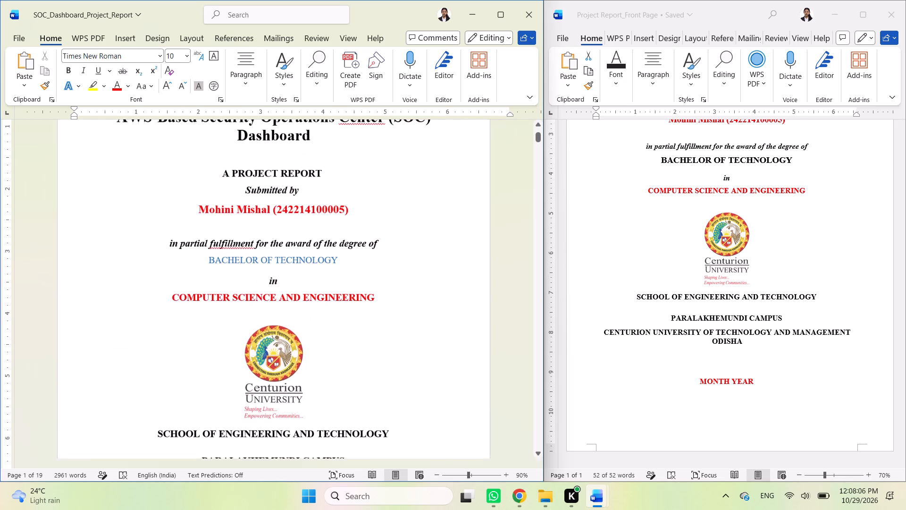
{"action": "scroll", "coordinate": [298, 328], "scroll_direction": "down", "scroll_amount": 1, "text": "ctrl"}
{"action": "scroll", "coordinate": [298, 328], "scroll_direction": "up", "scroll_amount": 2}
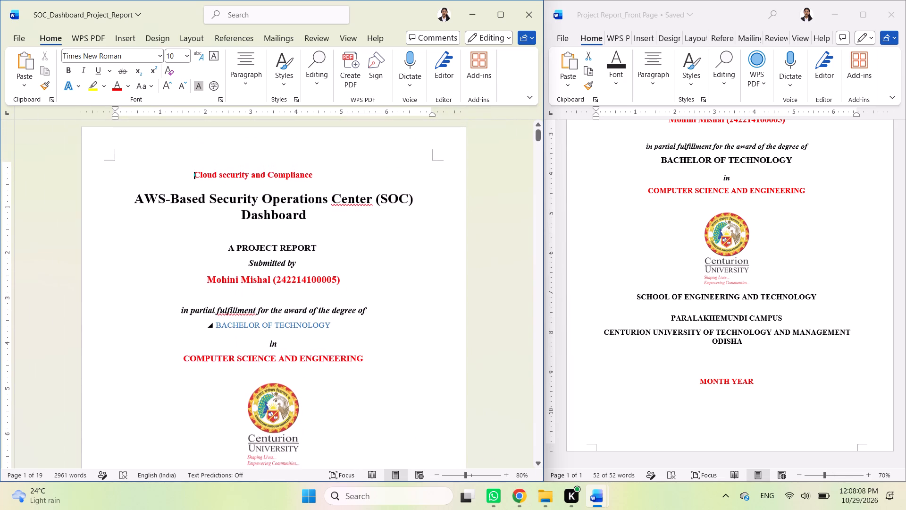
{"action": "scroll", "coordinate": [298, 328], "scroll_direction": "down", "scroll_amount": 6}
{"action": "scroll", "coordinate": [298, 328], "scroll_direction": "up", "scroll_amount": 1}
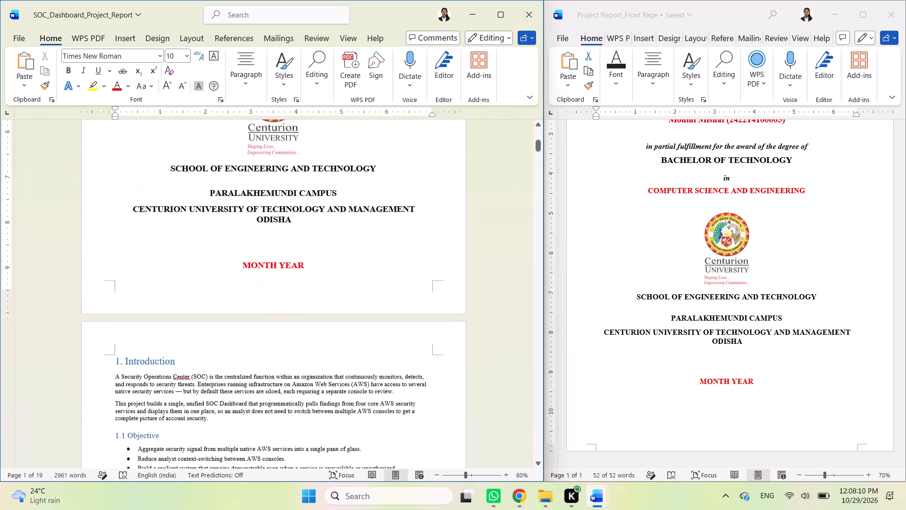
{"action": "scroll", "coordinate": [298, 328], "scroll_direction": "up", "scroll_amount": 1}
{"action": "scroll", "coordinate": [705, 289], "scroll_direction": "down", "scroll_amount": 4}
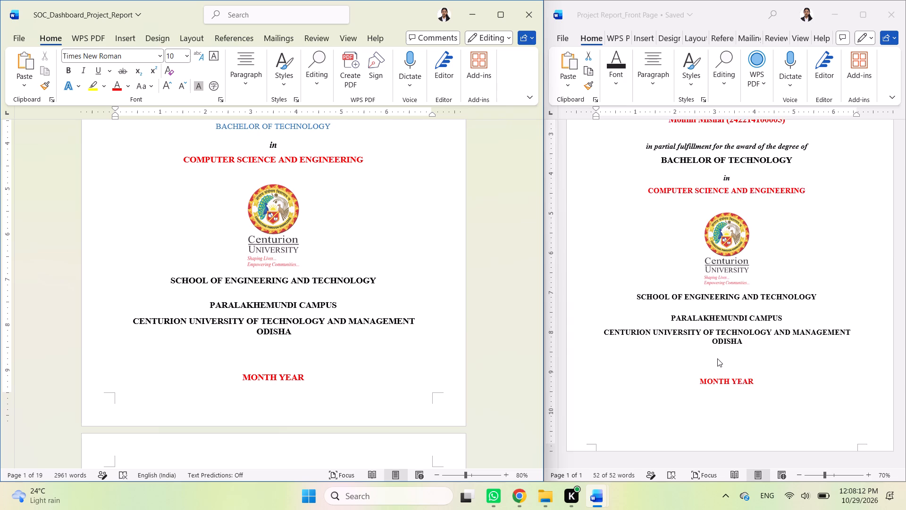
{"action": "scroll", "coordinate": [717, 358], "scroll_direction": "up", "scroll_amount": 20}
{"action": "scroll", "coordinate": [717, 358], "scroll_direction": "down", "scroll_amount": 10}
{"action": "scroll", "coordinate": [717, 358], "scroll_direction": "up", "scroll_amount": 11}
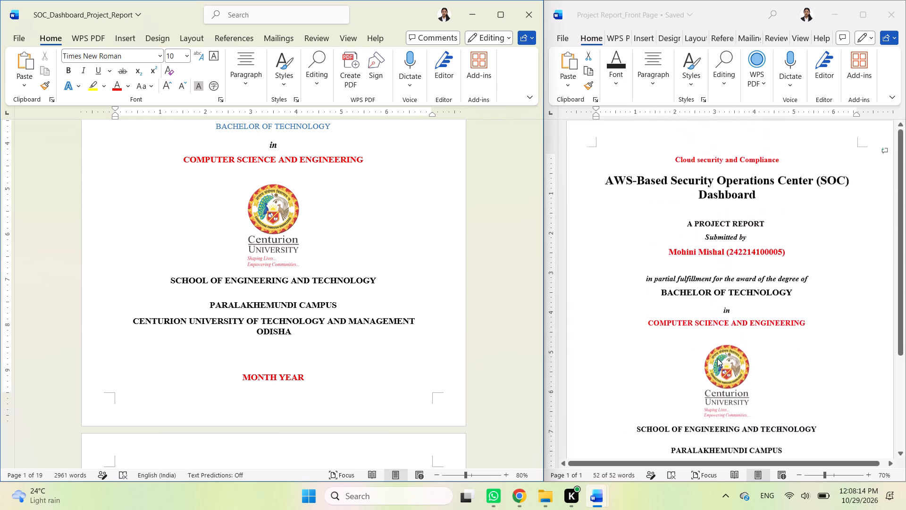
{"action": "scroll", "coordinate": [717, 358], "scroll_direction": "down", "scroll_amount": 14}
{"action": "scroll", "coordinate": [717, 358], "scroll_direction": "up", "scroll_amount": 18}
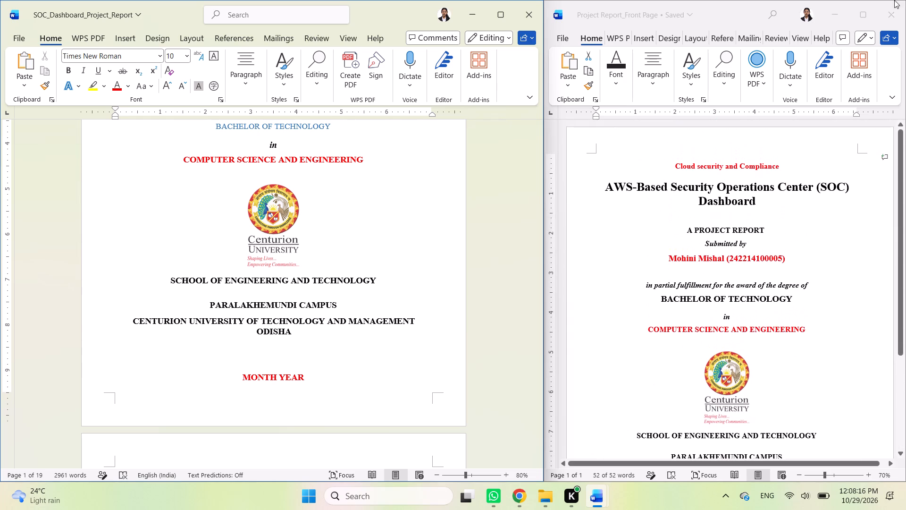
Close the Project Report_Front Page document.
{"action": "left_click", "coordinate": [900, 10]}
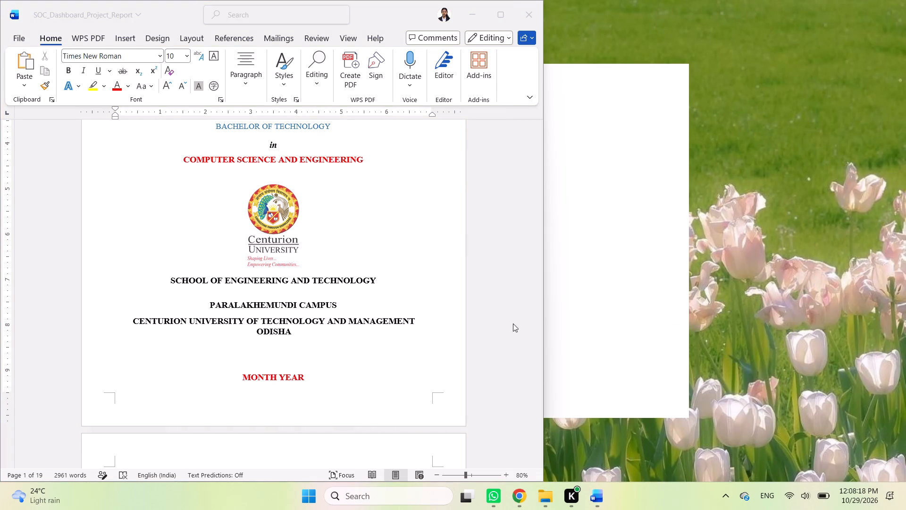
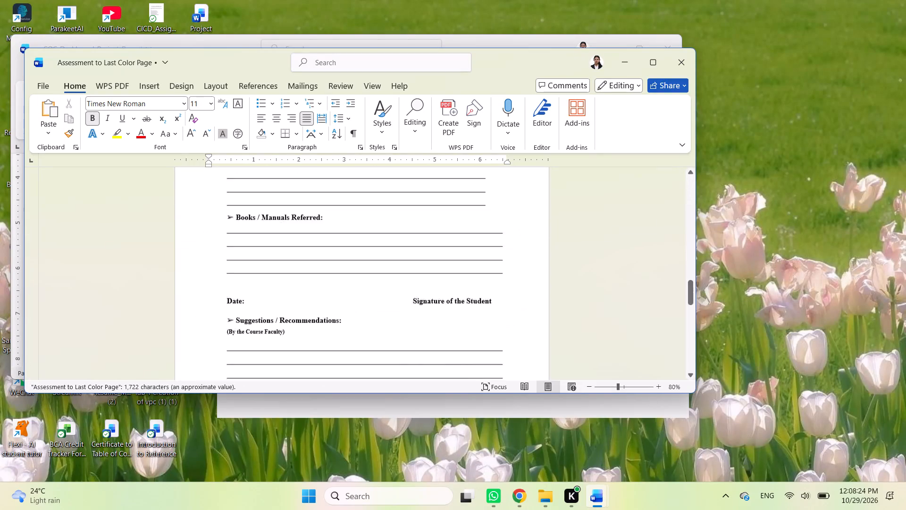
Check the start of the Assessment to Last Color Page document and minimize it to return to the SOC dashboard project report.
{"action": "scroll", "coordinate": [358, 257], "scroll_direction": "up", "scroll_amount": 13}
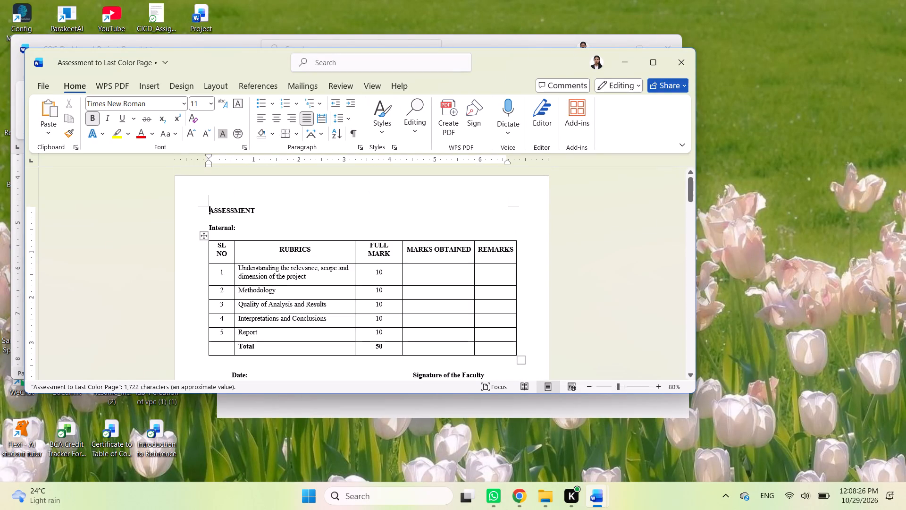
{"action": "left_click", "coordinate": [621, 54]}
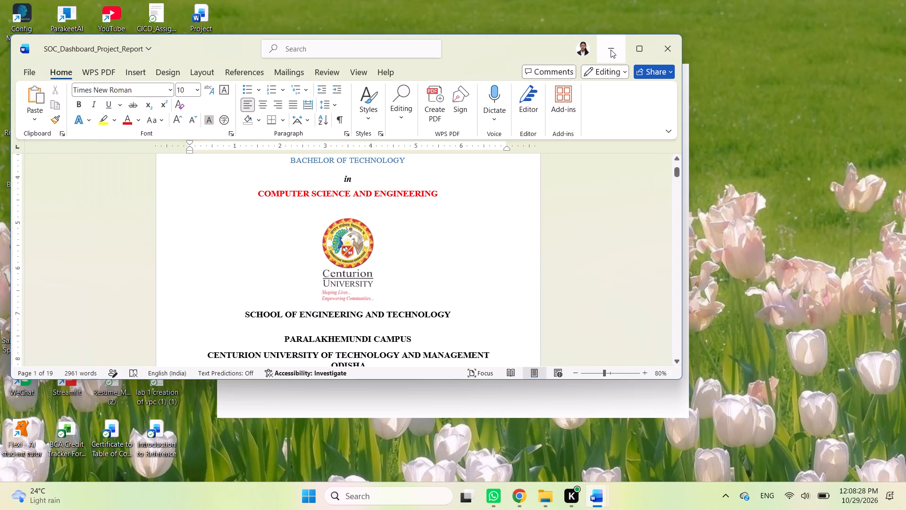
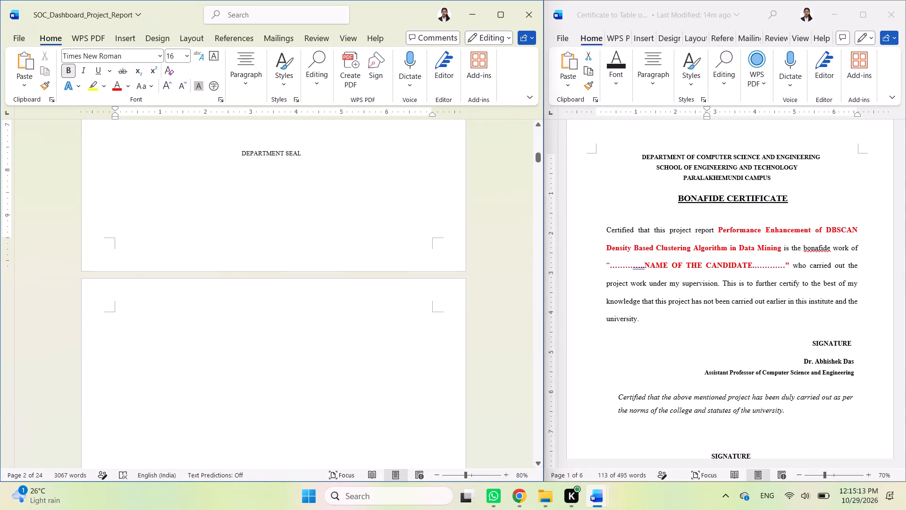
Copy the whole Declaration text, heading through Date line, from the certificate template onto the report's blank third page.
{"action": "scroll", "coordinate": [830, 269], "scroll_direction": "down", "scroll_amount": 1}
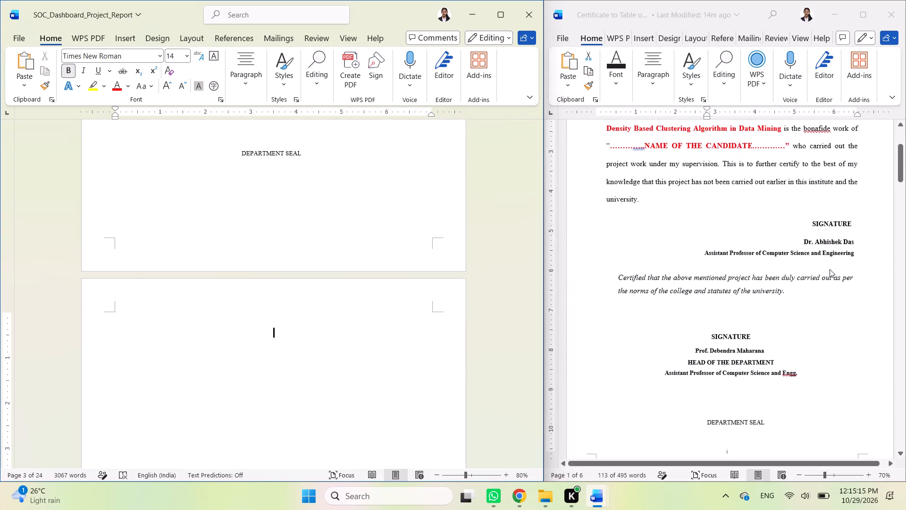
{"action": "scroll", "coordinate": [830, 269], "scroll_direction": "down", "scroll_amount": 2}
{"action": "scroll", "coordinate": [810, 330], "scroll_direction": "down", "scroll_amount": 2}
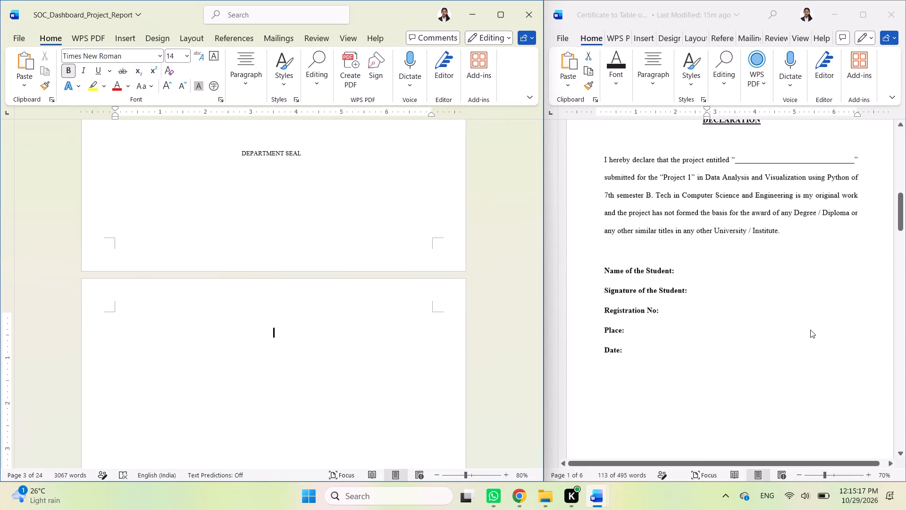
{"action": "scroll", "coordinate": [769, 201], "scroll_direction": "up", "scroll_amount": 1}
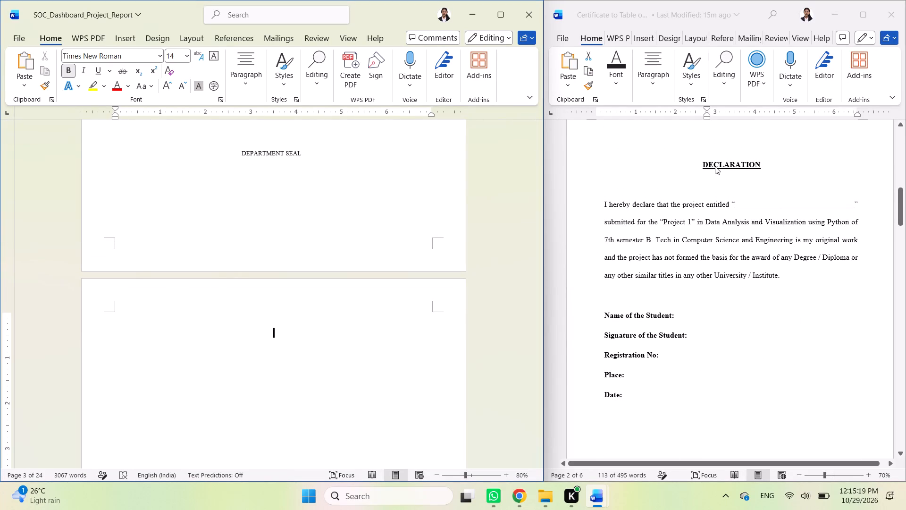
{"action": "left_click", "coordinate": [702, 161]}
{"action": "left_click", "coordinate": [702, 163]}
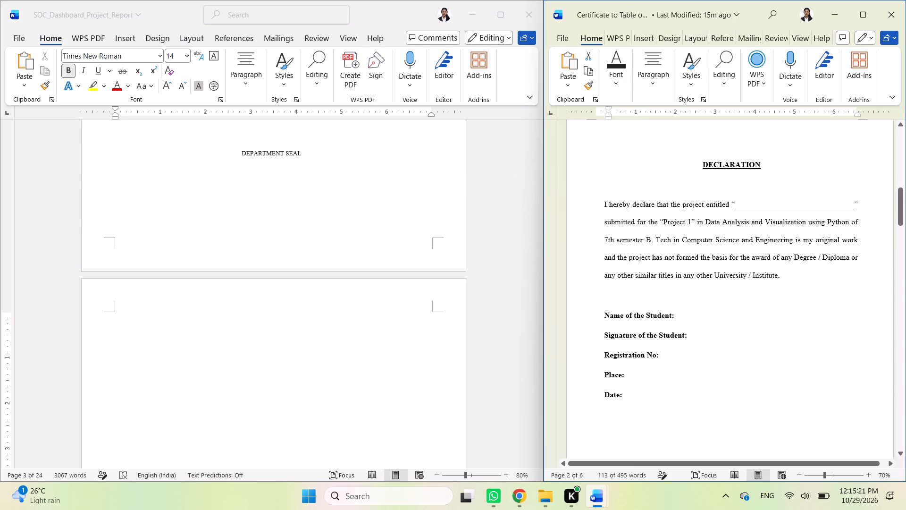
{"action": "left_click_drag", "start_coordinate": [702, 164], "coordinate": [743, 360]}
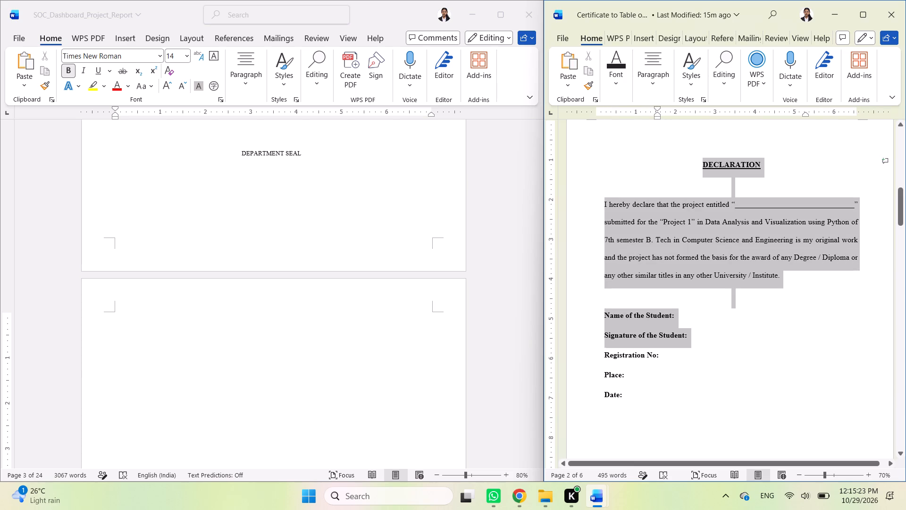
{"action": "left_click_drag", "start_coordinate": [743, 360], "coordinate": [749, 400]}
{"action": "key", "text": "ctrl+c"}
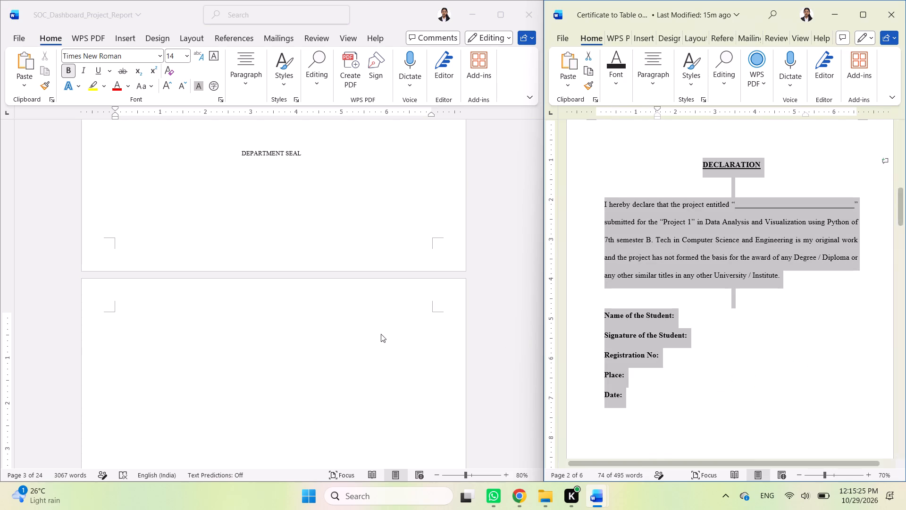
{"action": "left_click", "coordinate": [247, 337]}
{"action": "key", "text": "ctrl+v"}
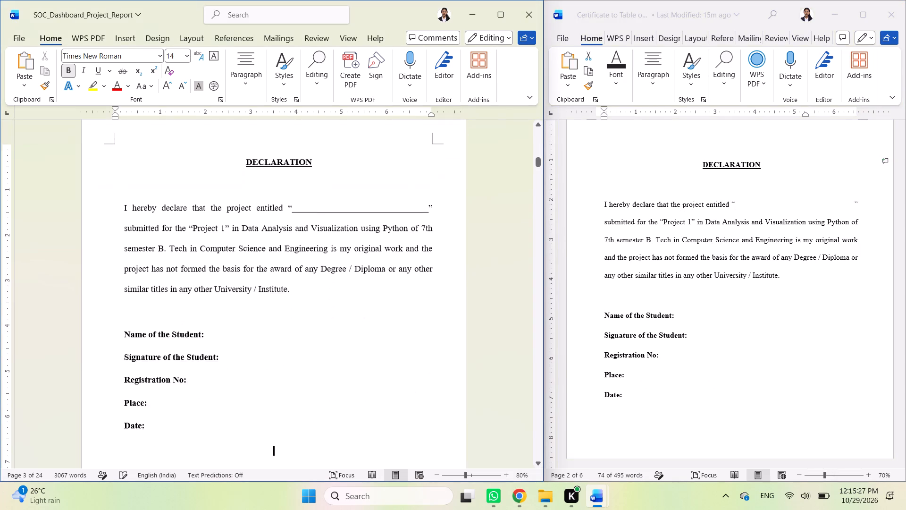
Remove the underline from the report's DECLARATION heading and enlarge it to 18 pt, matching the BONAFIDE CERTIFICATE heading.
{"action": "scroll", "coordinate": [333, 317], "scroll_direction": "up", "scroll_amount": 1}
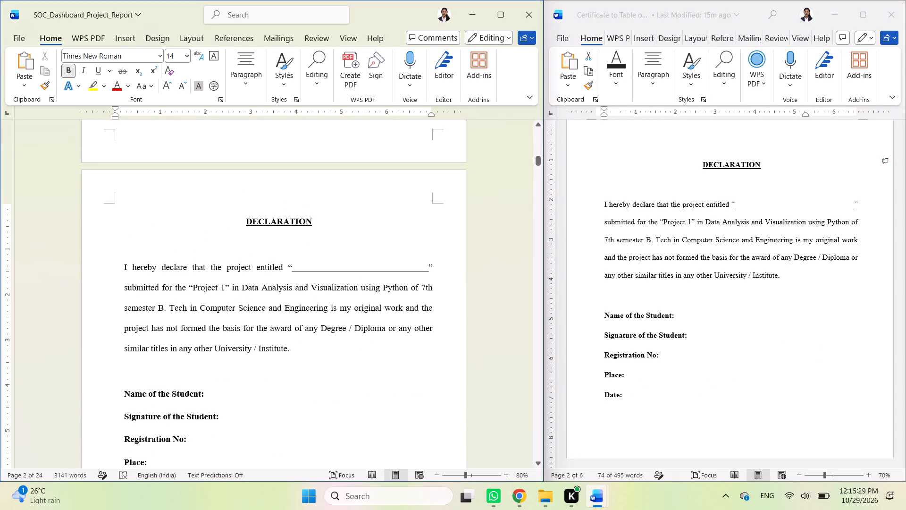
{"action": "left_click_drag", "start_coordinate": [245, 221], "coordinate": [319, 228]}
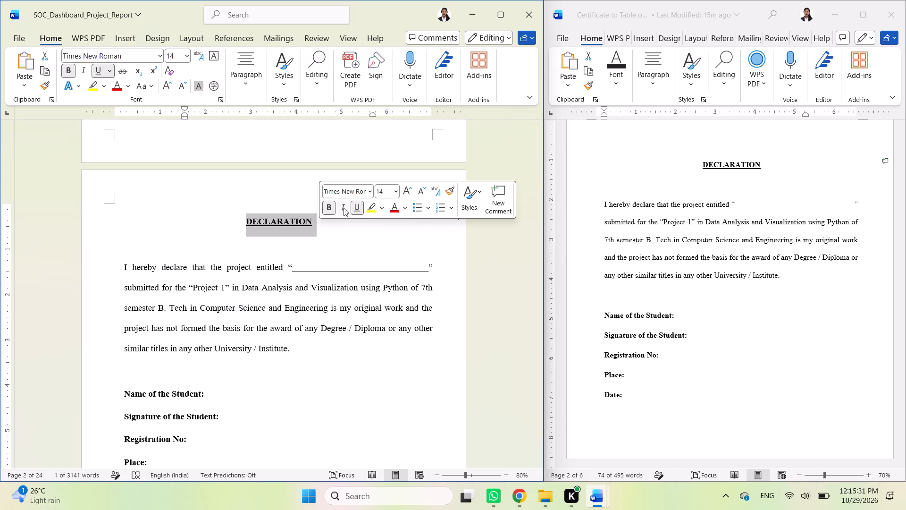
{"action": "left_click", "coordinate": [357, 207]}
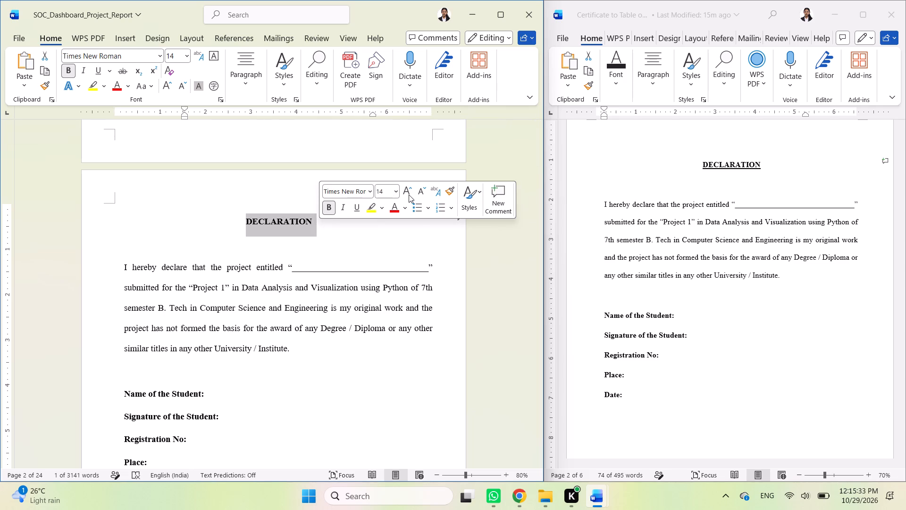
{"action": "left_click", "coordinate": [410, 194]}
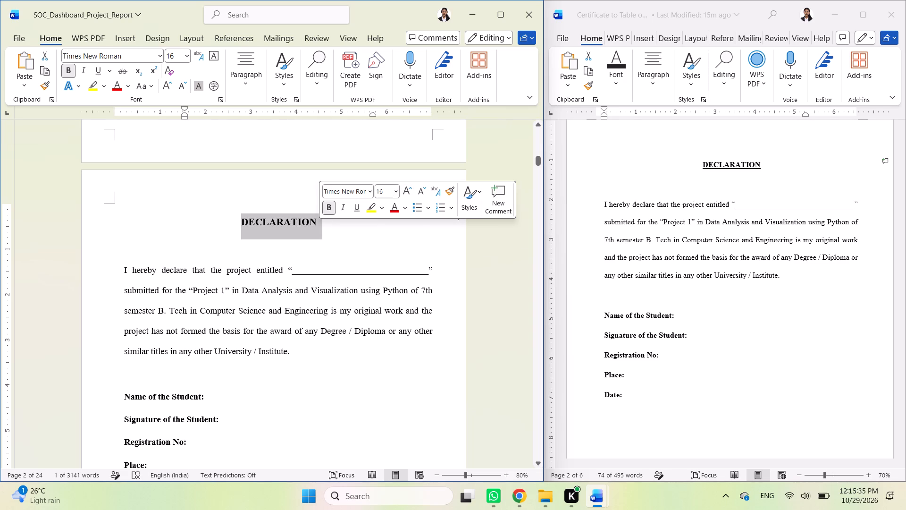
{"action": "left_click", "coordinate": [346, 267]}
{"action": "scroll", "coordinate": [346, 267], "scroll_direction": "up", "scroll_amount": 5}
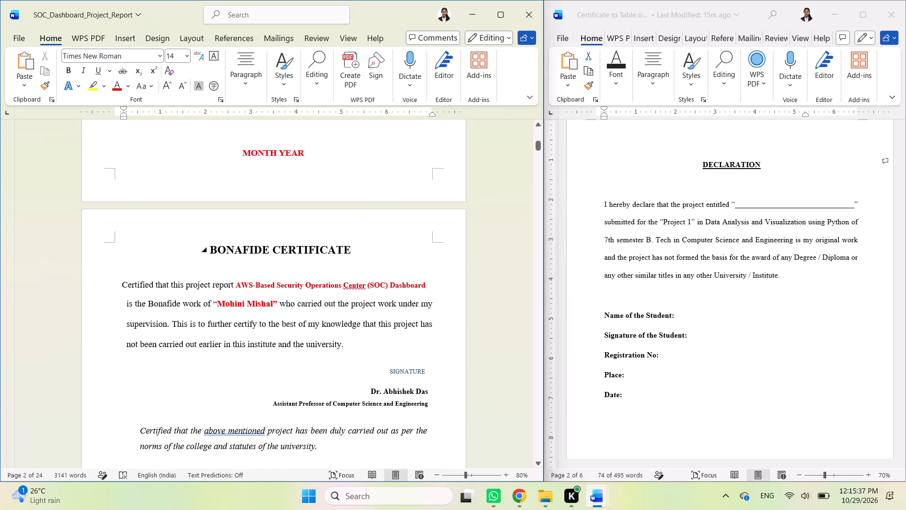
{"action": "left_click_drag", "start_coordinate": [210, 250], "coordinate": [379, 255]}
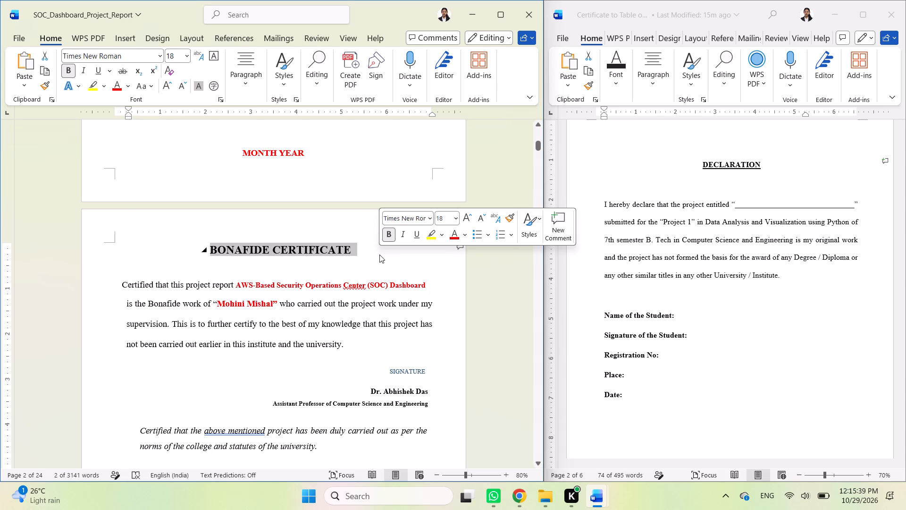
{"action": "scroll", "coordinate": [364, 321], "scroll_direction": "down", "scroll_amount": 3}
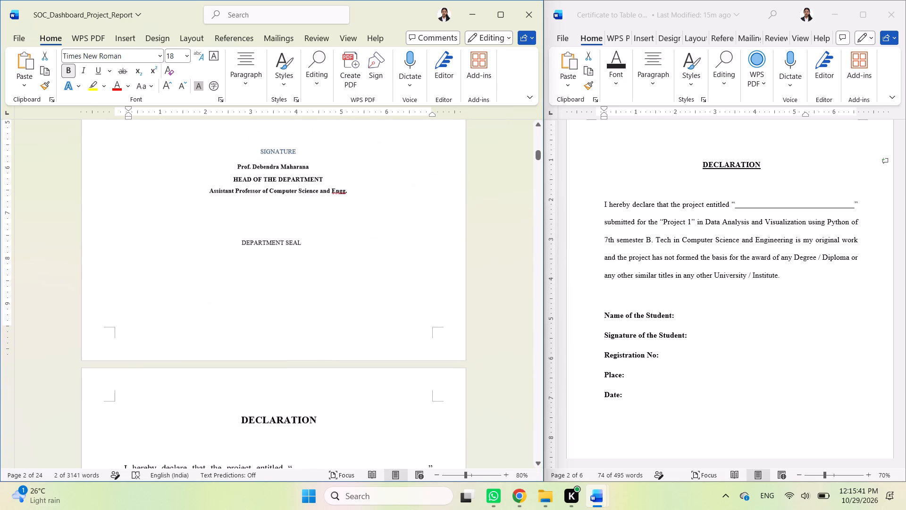
{"action": "left_click_drag", "start_coordinate": [241, 419], "coordinate": [322, 422]}
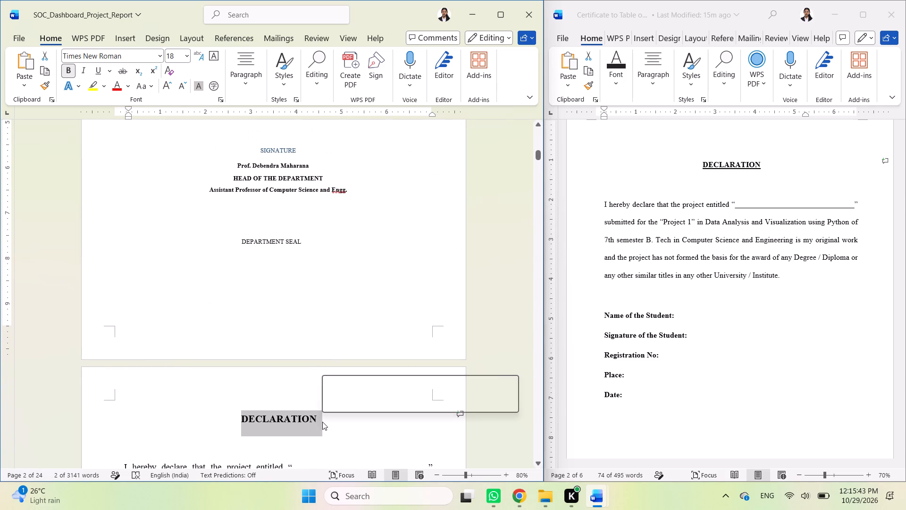
{"action": "left_click", "coordinate": [411, 386]}
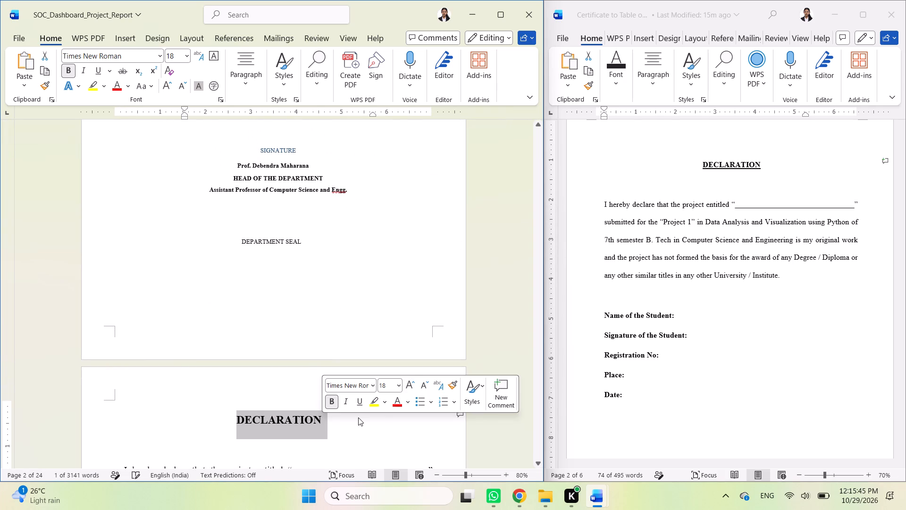
{"action": "left_click", "coordinate": [358, 417]}
Delete the underscore blank between the quotation marks after "project entitled" in the report's declaration.
{"action": "scroll", "coordinate": [358, 417], "scroll_direction": "down", "scroll_amount": 2}
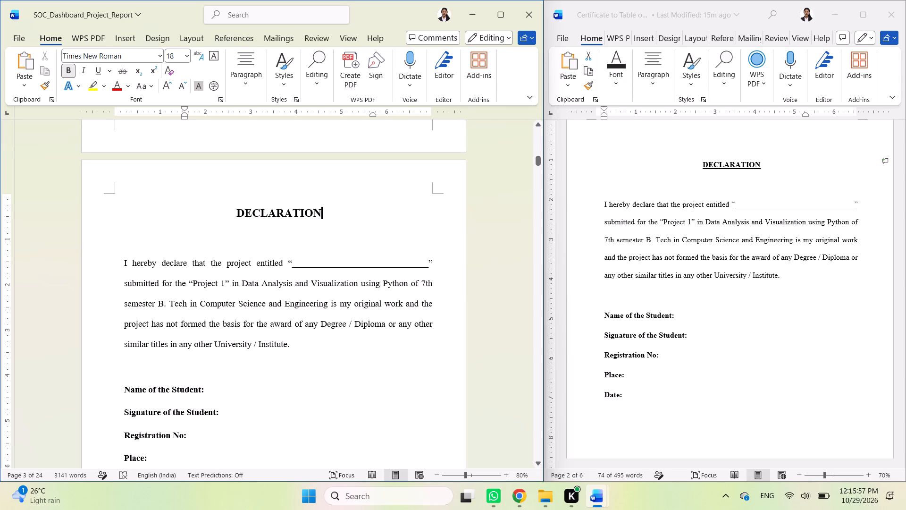
{"action": "scroll", "coordinate": [262, 363], "scroll_direction": "down", "scroll_amount": 2}
{"action": "scroll", "coordinate": [262, 363], "scroll_direction": "up", "scroll_amount": 2}
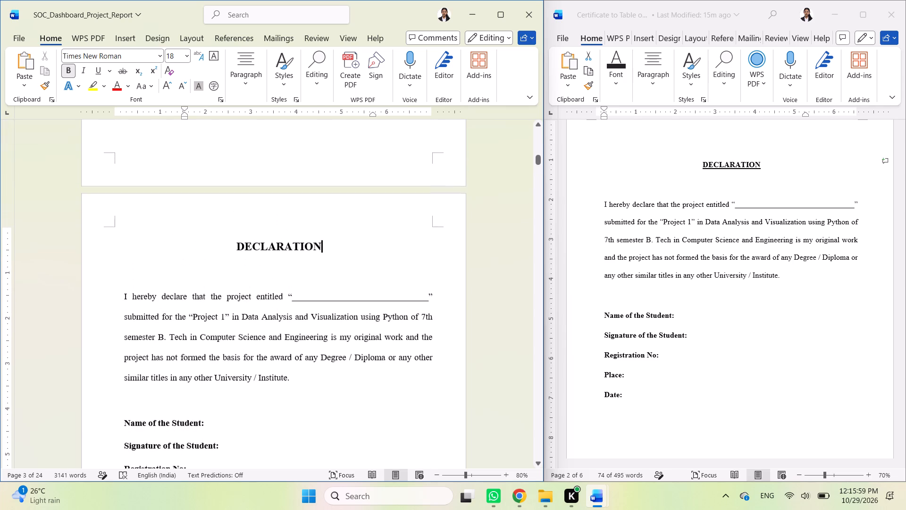
{"action": "scroll", "coordinate": [262, 363], "scroll_direction": "down", "scroll_amount": 1}
{"action": "left_click", "coordinate": [292, 206]}
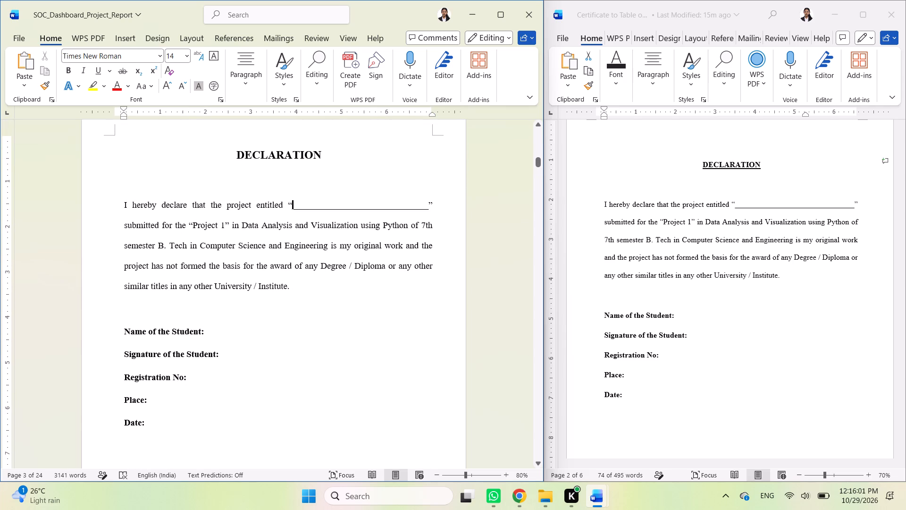
{"action": "left_click_drag", "start_coordinate": [294, 204], "coordinate": [427, 203]}
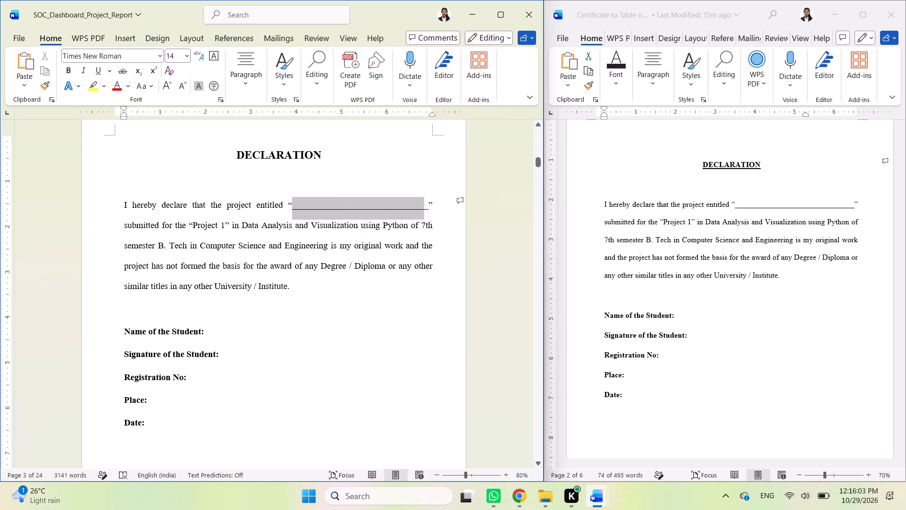
{"action": "left_click_drag", "start_coordinate": [427, 203], "coordinate": [429, 204]}
{"action": "key", "text": "BackSpace"}
Copy the title "AWS-Based Security Operations Center (SOC) Dashboard" from the Bonafide Certificate into the declaration's empty quotation marks.
{"action": "scroll", "coordinate": [363, 182], "scroll_direction": "up", "scroll_amount": 2}
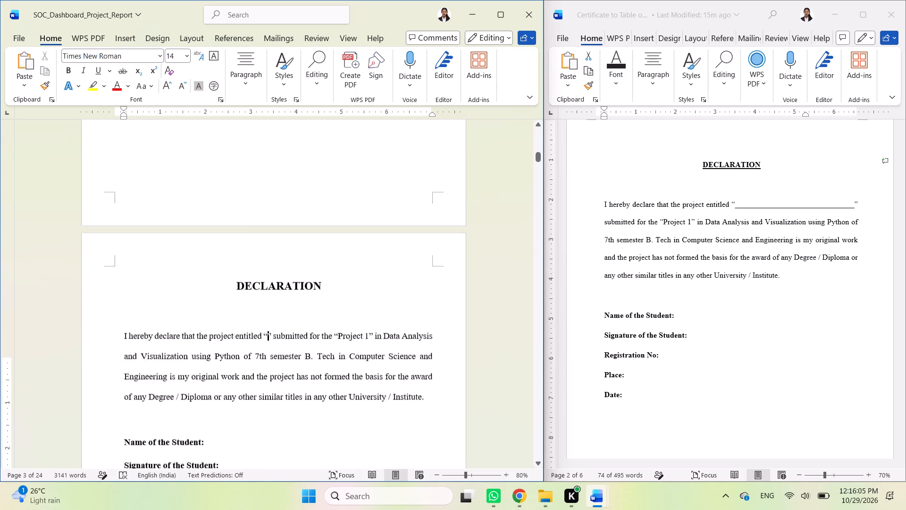
{"action": "scroll", "coordinate": [363, 182], "scroll_direction": "up", "scroll_amount": 2}
{"action": "scroll", "coordinate": [363, 182], "scroll_direction": "down", "scroll_amount": 1}
{"action": "scroll", "coordinate": [294, 208], "scroll_direction": "up", "scroll_amount": 6}
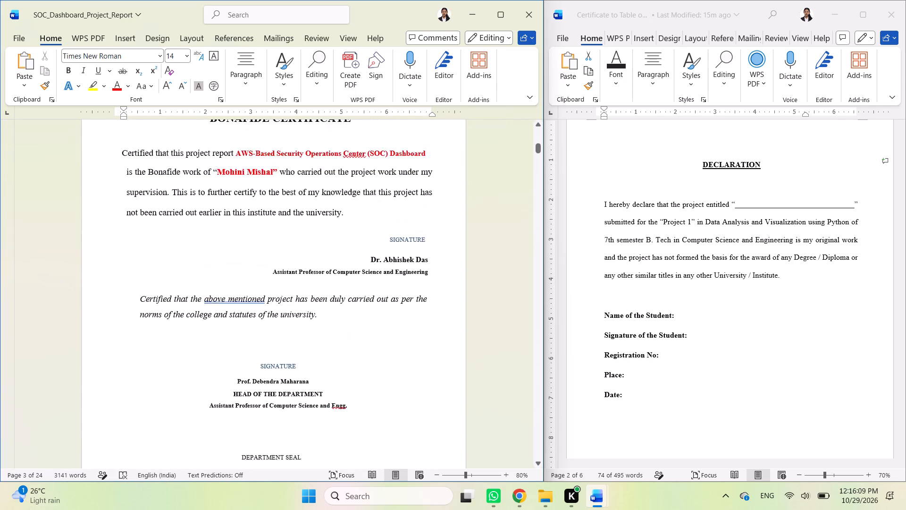
{"action": "scroll", "coordinate": [294, 208], "scroll_direction": "up", "scroll_amount": 2}
{"action": "left_click_drag", "start_coordinate": [235, 205], "coordinate": [264, 203]}
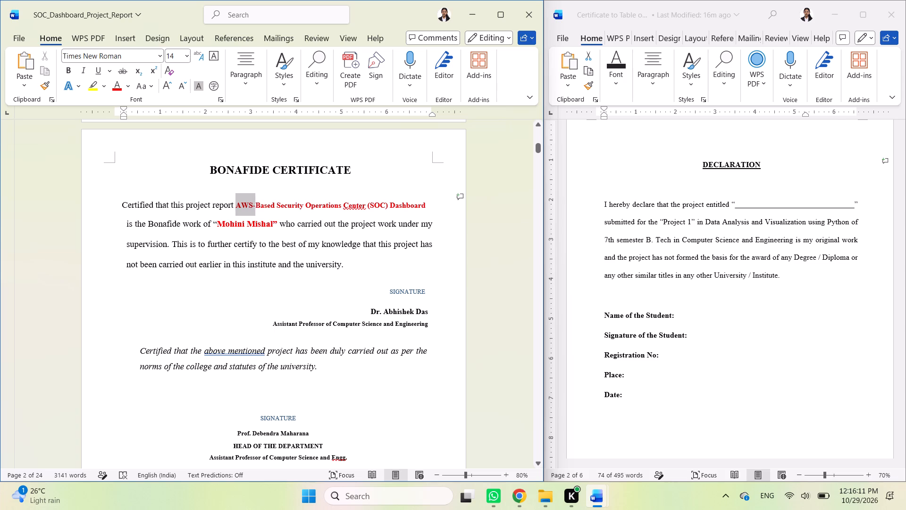
{"action": "left_click_drag", "start_coordinate": [264, 203], "coordinate": [422, 205]}
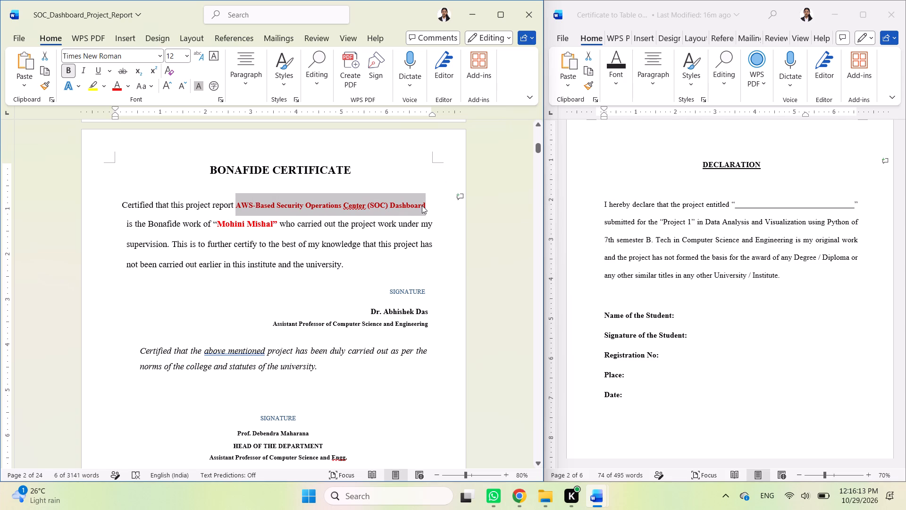
{"action": "key", "text": "ctrl+c"}
{"action": "scroll", "coordinate": [373, 316], "scroll_direction": "down", "scroll_amount": 4}
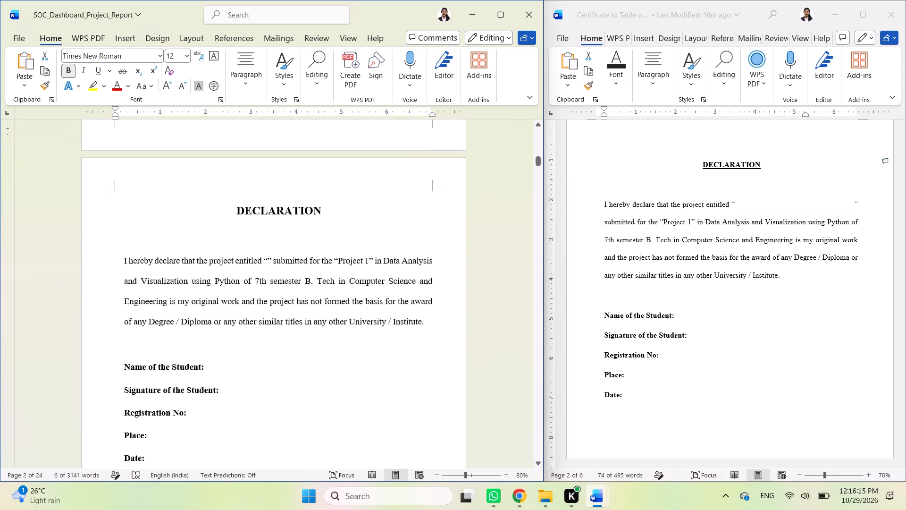
{"action": "left_click", "coordinate": [267, 249]}
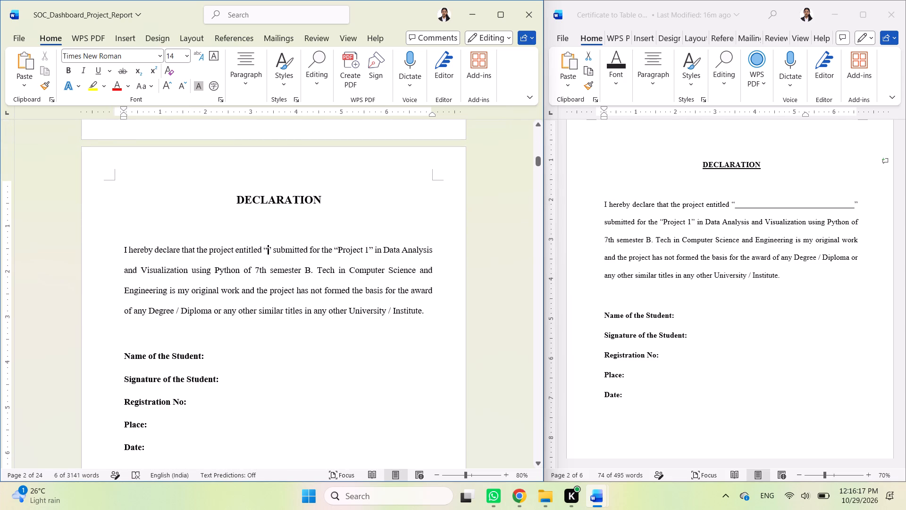
{"action": "key", "text": "ctrl+v"}
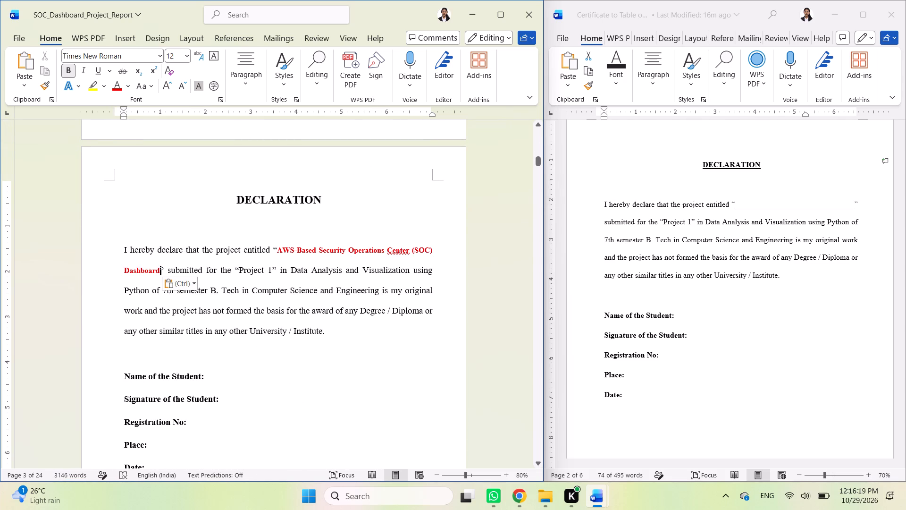
Change the font colour of the pasted project title in the declaration to black.
{"action": "left_click_drag", "start_coordinate": [277, 247], "coordinate": [432, 260]}
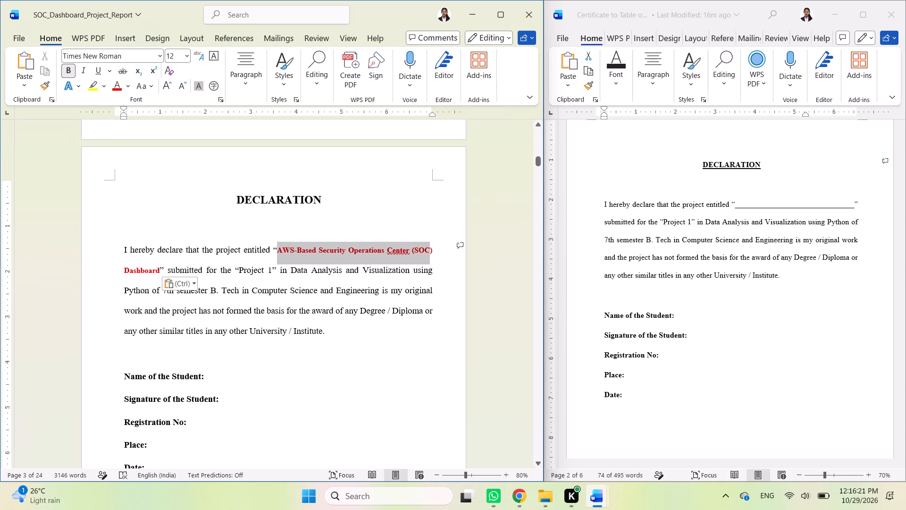
{"action": "left_click_drag", "start_coordinate": [432, 260], "coordinate": [159, 267]}
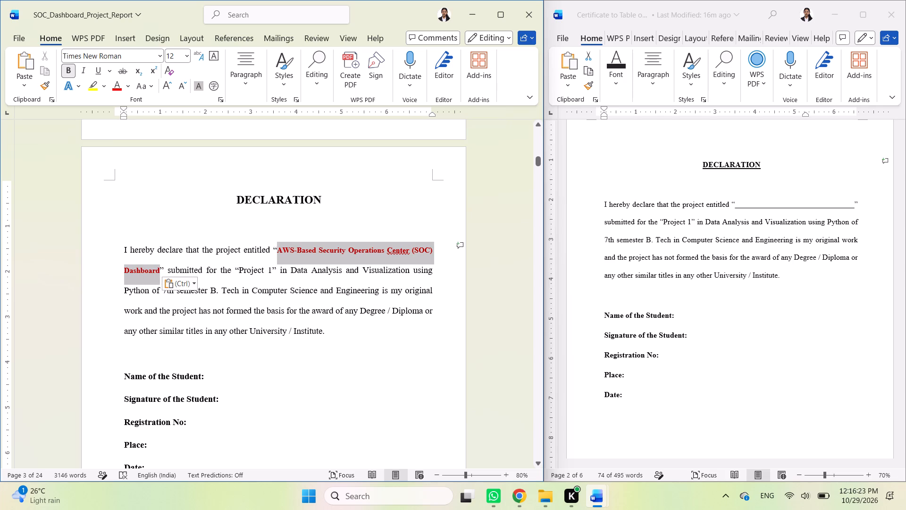
{"action": "left_click_drag", "start_coordinate": [159, 267], "coordinate": [161, 268]}
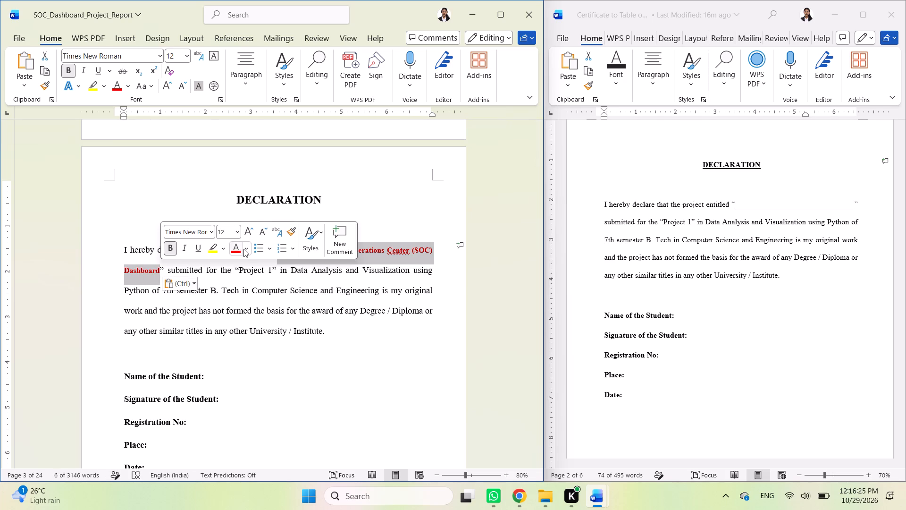
{"action": "left_click", "coordinate": [246, 250]}
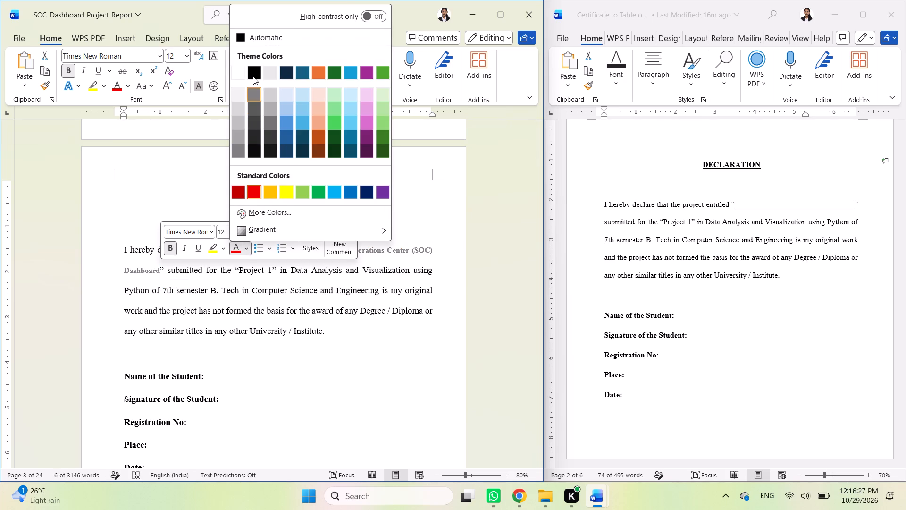
{"action": "left_click", "coordinate": [253, 75]}
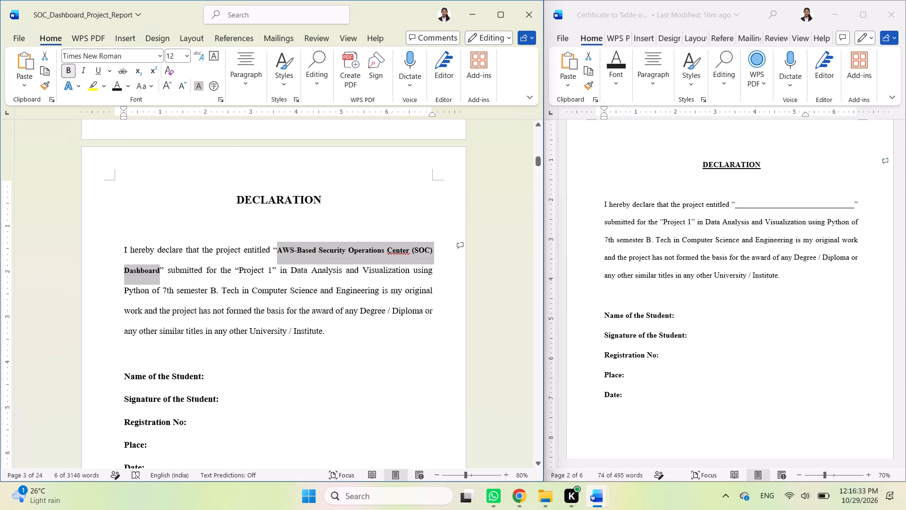
Delete the number 1 from "Project 1" in the report's declaration paragraph.
{"action": "left_click", "coordinate": [271, 271]}
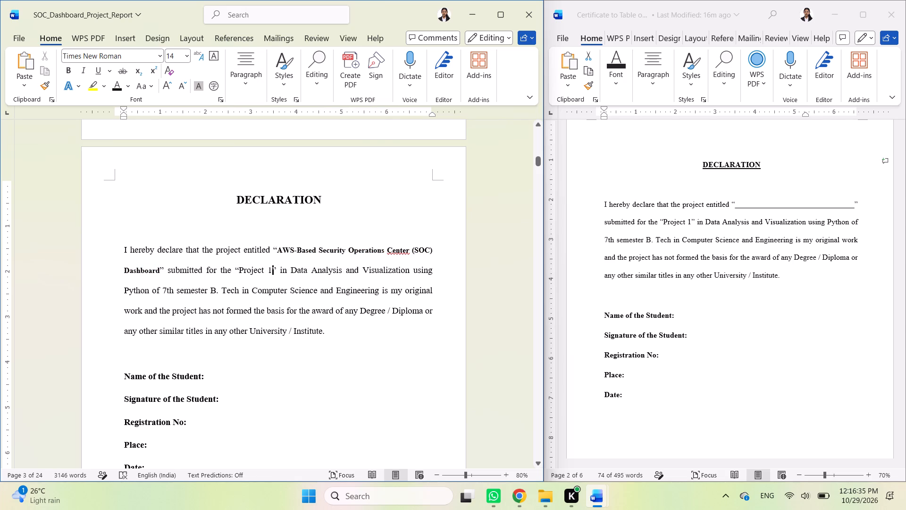
{"action": "key", "text": "BackSpace"}
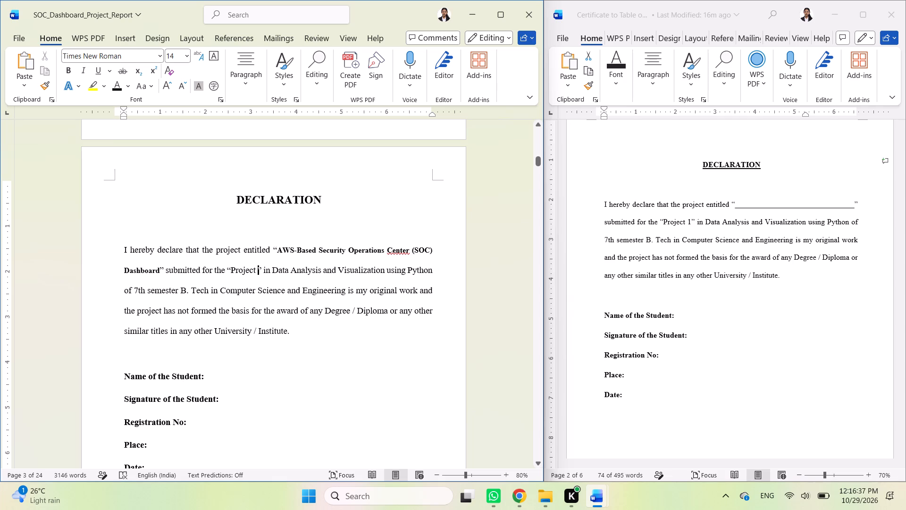
{"action": "left_click", "coordinate": [273, 269]}
Copy the line "Cloud security and Compliance" from the report's cover page.
{"action": "scroll", "coordinate": [351, 274], "scroll_direction": "up", "scroll_amount": 8}
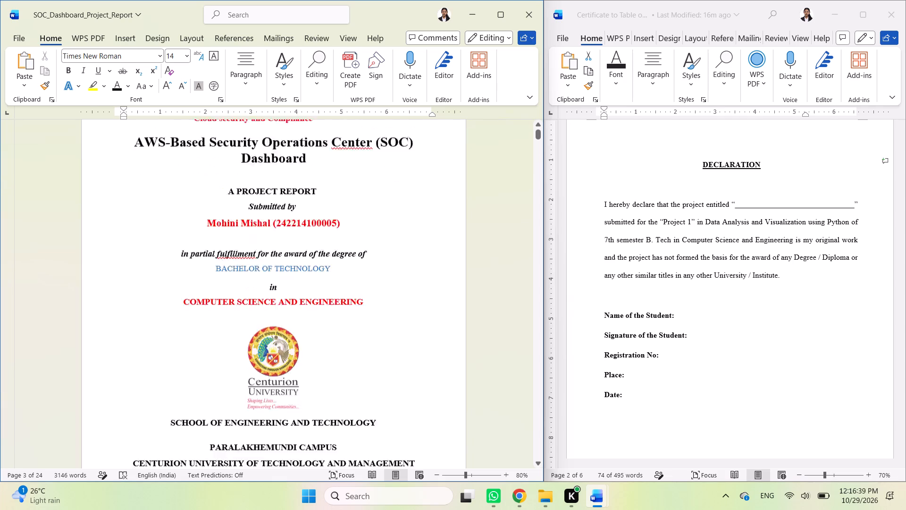
{"action": "scroll", "coordinate": [351, 274], "scroll_direction": "up", "scroll_amount": 4}
{"action": "left_click_drag", "start_coordinate": [193, 177], "coordinate": [313, 178]}
{"action": "key", "text": "ctrl+c"}
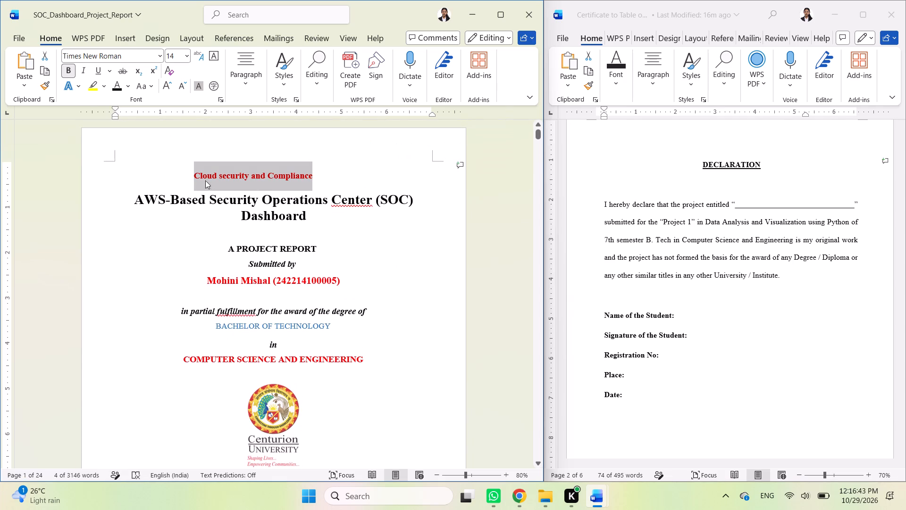
Shift the cover page's "Cloud security and Compliance" line toward the centre with seven leading spaces.
{"action": "left_click", "coordinate": [189, 170]}
{"action": "left_click", "coordinate": [193, 174]}
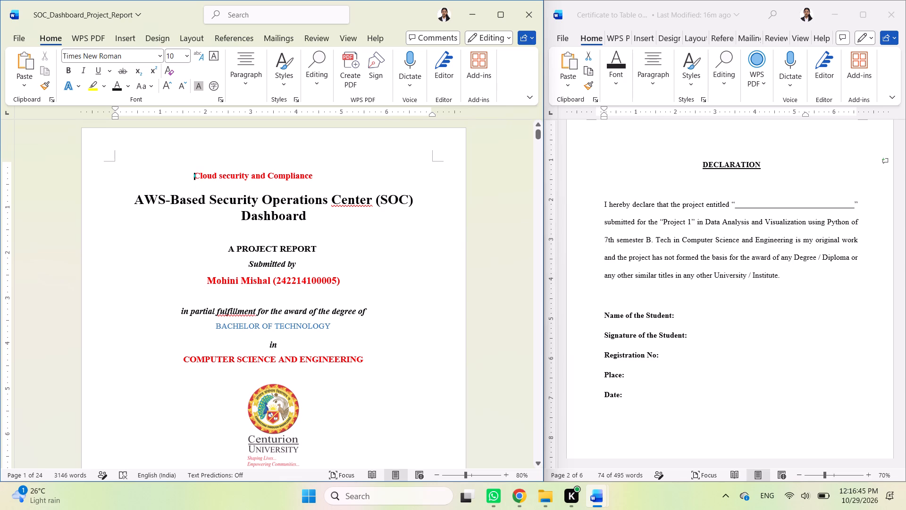
{"action": "key", "text": "space"}
{"action": "key", "text": "space"}
{"action": "key", "text": "space"}
{"action": "key", "text": "space"}
{"action": "key", "text": "space"}
{"action": "key", "text": "space"}
{"action": "key", "text": "space"}
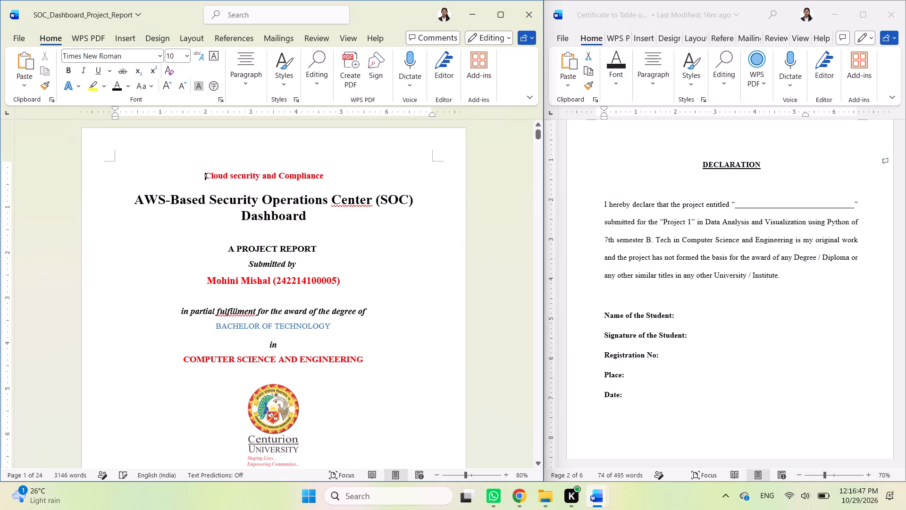
Replace "Data Analysis and Visualization using Python" in the report's declaration with the copied "Cloud security and Compliance".
{"action": "scroll", "coordinate": [292, 258], "scroll_direction": "down", "scroll_amount": 7}
{"action": "scroll", "coordinate": [292, 258], "scroll_direction": "up", "scroll_amount": 1}
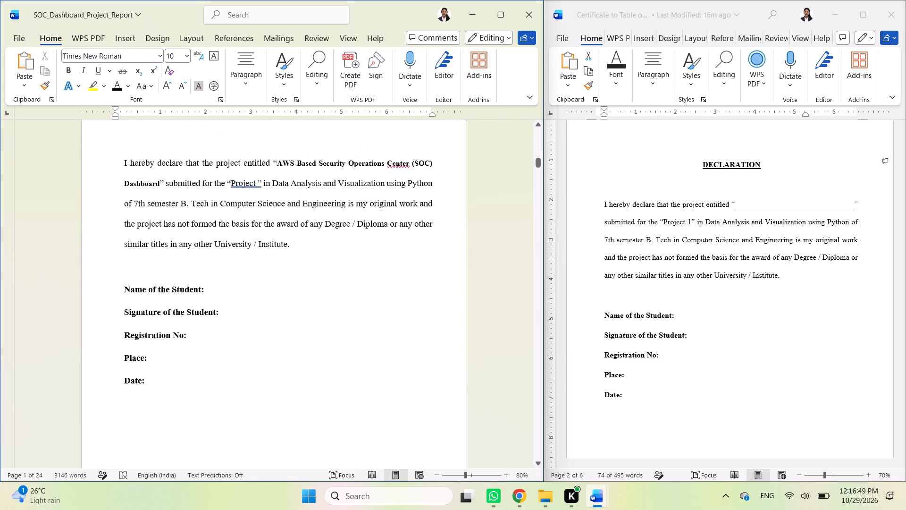
{"action": "scroll", "coordinate": [292, 258], "scroll_direction": "up", "scroll_amount": 1}
{"action": "scroll", "coordinate": [292, 258], "scroll_direction": "down", "scroll_amount": 1}
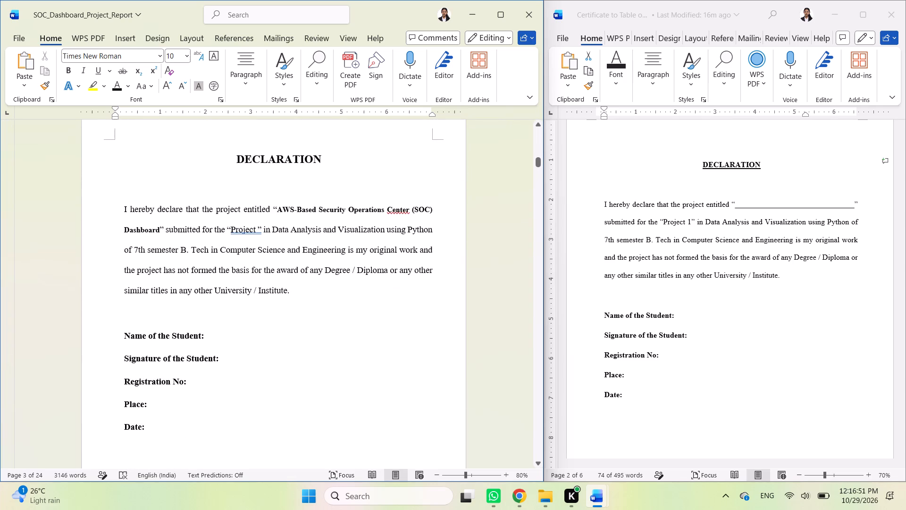
{"action": "left_click_drag", "start_coordinate": [271, 232], "coordinate": [428, 238]}
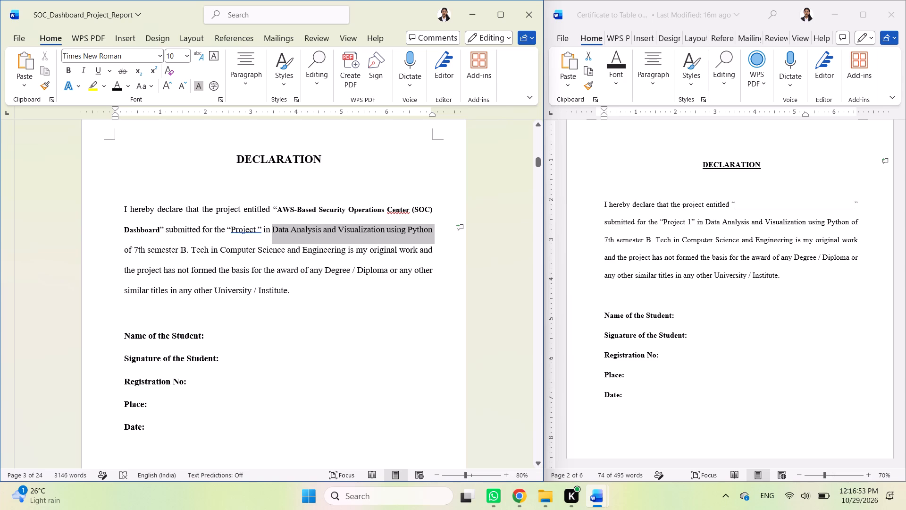
{"action": "left_click_drag", "start_coordinate": [428, 238], "coordinate": [433, 236]}
{"action": "key", "text": "ctrl+v"}
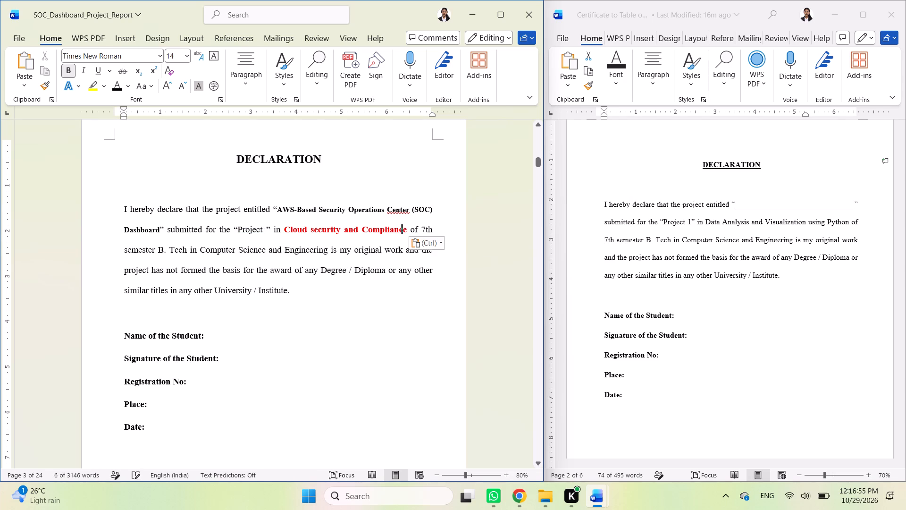
Change the font colour of the pasted "Cloud security and Compliance" in the declaration to black.
{"action": "left_click_drag", "start_coordinate": [285, 229], "coordinate": [413, 226]}
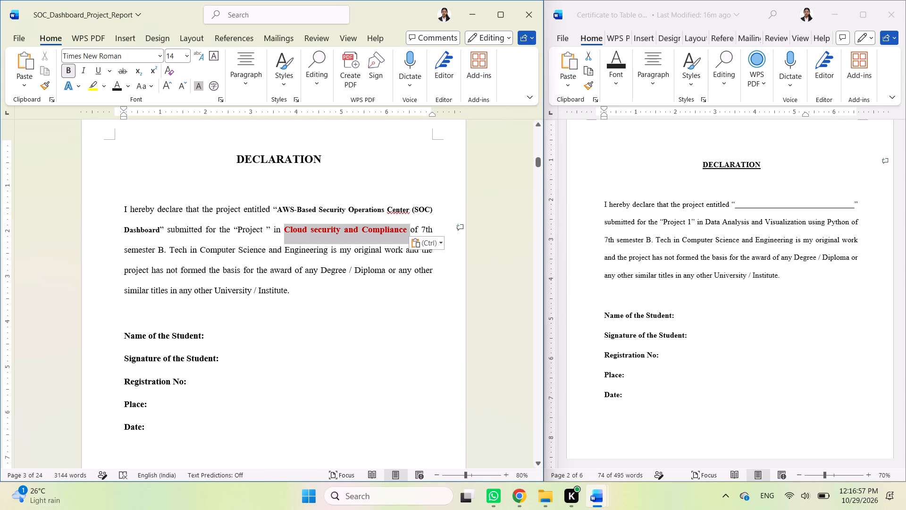
{"action": "left_click_drag", "start_coordinate": [413, 226], "coordinate": [401, 229]}
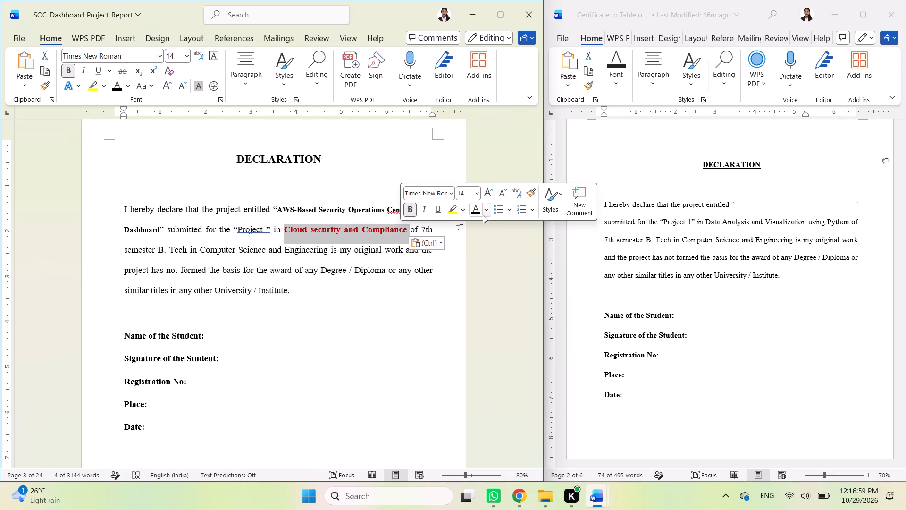
{"action": "left_click", "coordinate": [470, 215]}
{"action": "left_click", "coordinate": [428, 233]}
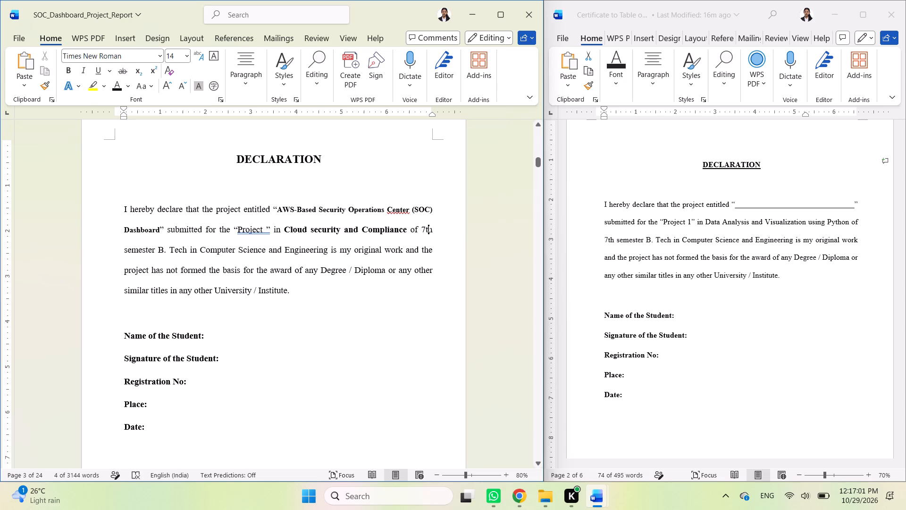
Change the semester in the report's declaration to 5th.
{"action": "left_click", "coordinate": [425, 231]}
{"action": "key", "text": "BackSpace"}
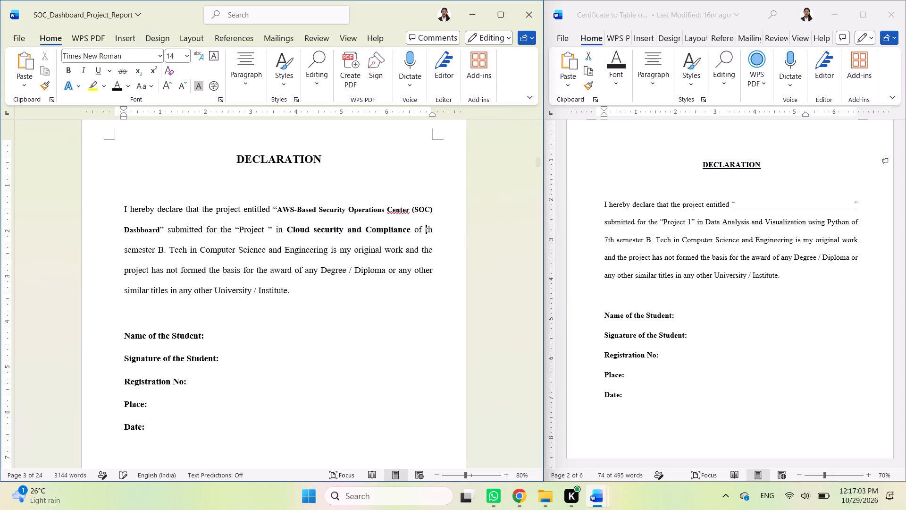
{"action": "key", "text": "5"}
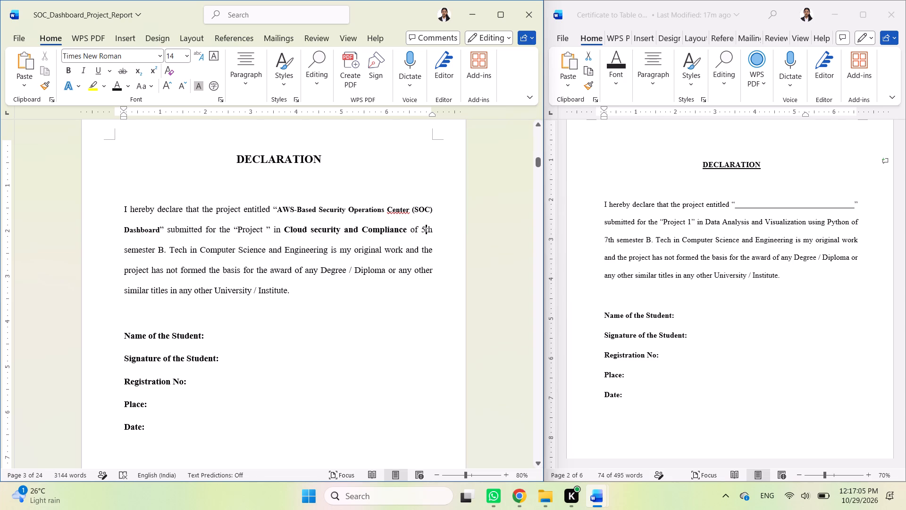
Replace "B. Tech" with "BCA" in the report's declaration, keeping a single space on each side.
{"action": "left_click_drag", "start_coordinate": [155, 249], "coordinate": [172, 248]}
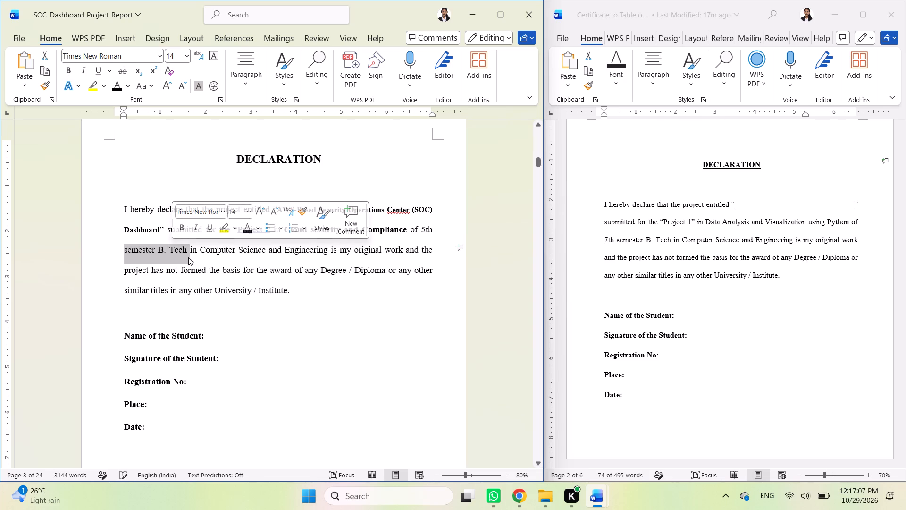
{"action": "left_click", "coordinate": [192, 259]}
{"action": "left_click", "coordinate": [186, 253]}
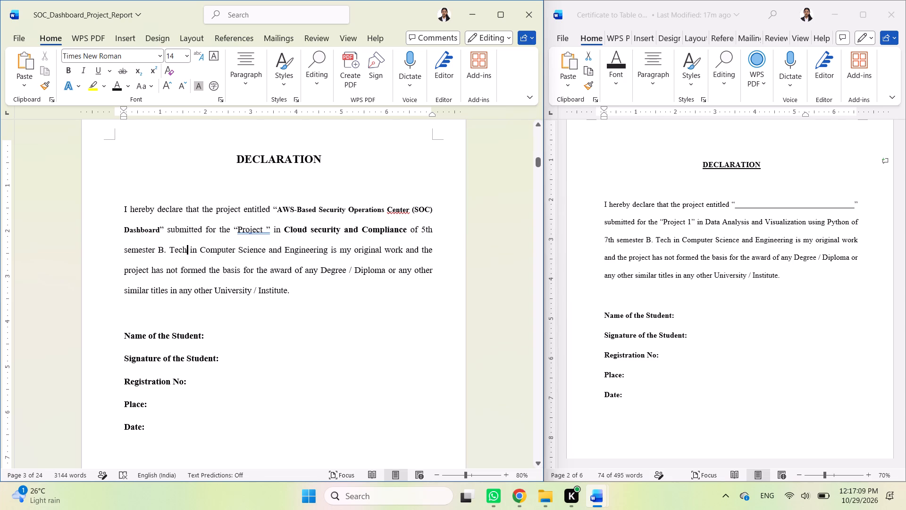
{"action": "key", "text": "BackSpace"}
{"action": "key", "text": "BackSpace"}
{"action": "key", "text": "BackSpace"}
{"action": "key", "text": "BackSpace"}
{"action": "key", "text": "BackSpace"}
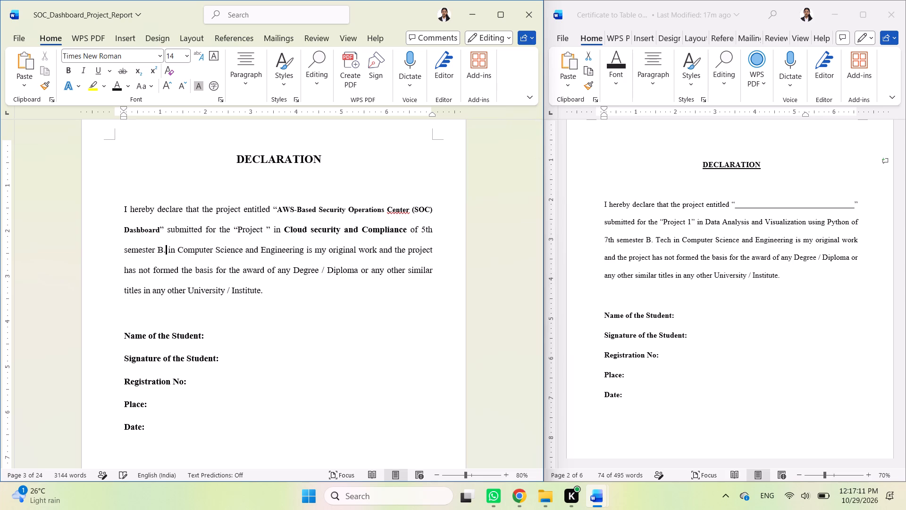
{"action": "key", "text": "BackSpace"}
{"action": "key", "text": "BackSpace"}
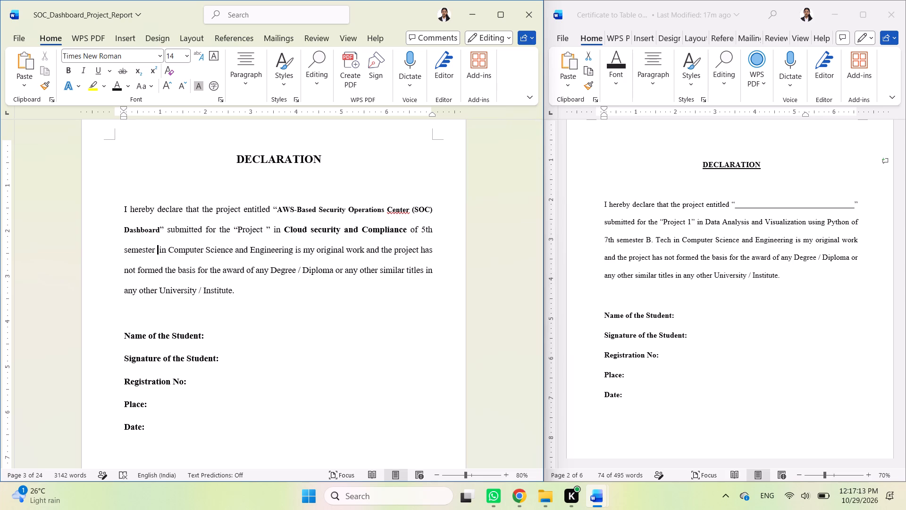
{"action": "type", "text": "BCA"}
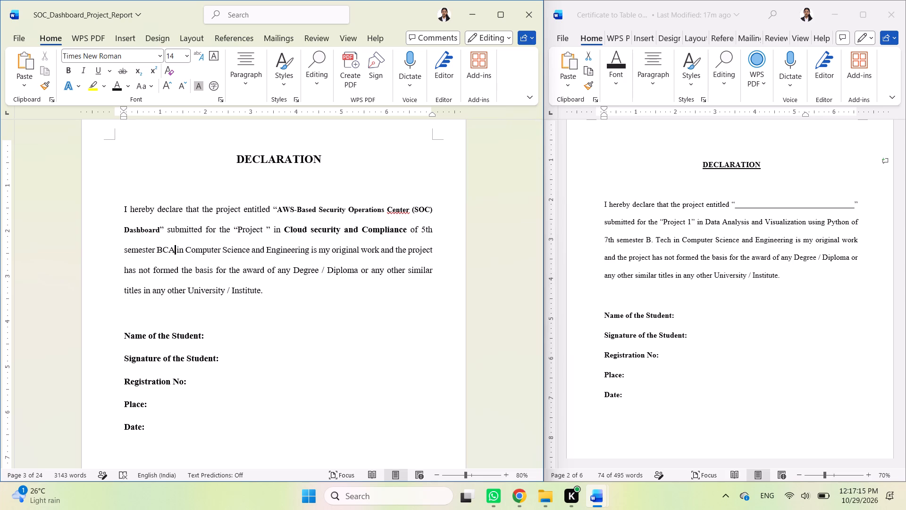
{"action": "key", "text": "space"}
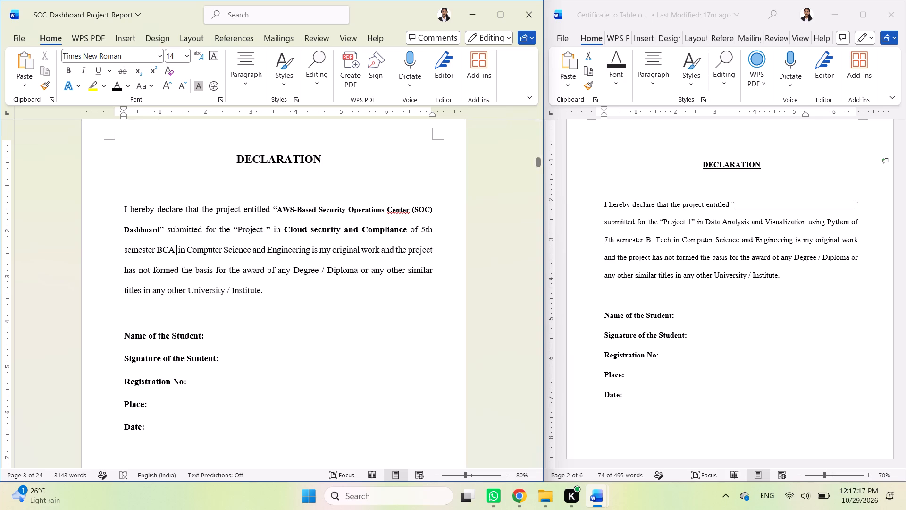
{"action": "left_click", "coordinate": [154, 249]}
{"action": "key", "text": "space"}
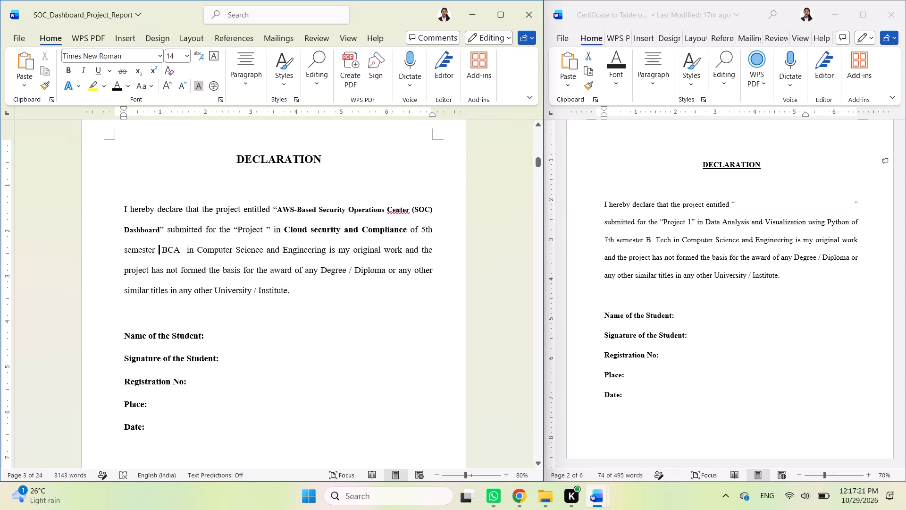
{"action": "left_click", "coordinate": [163, 249]}
{"action": "key", "text": "BackSpace"}
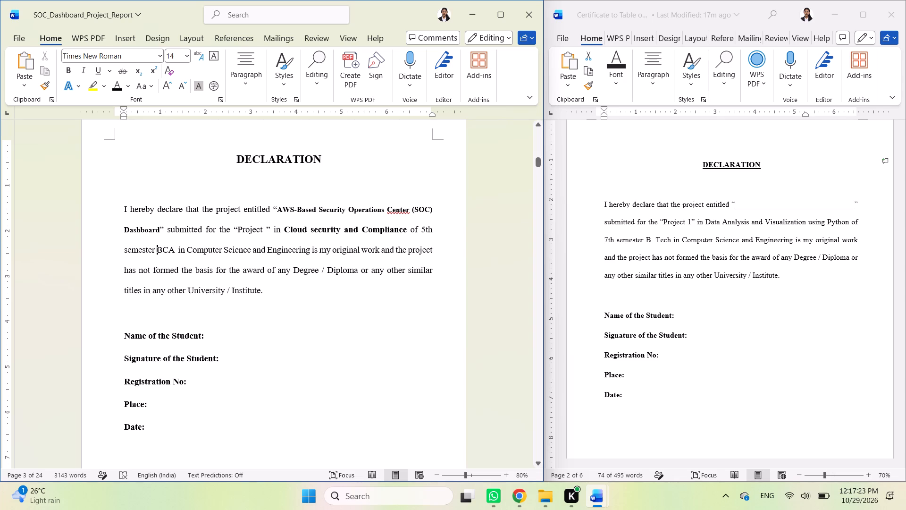
{"action": "left_click", "coordinate": [178, 250]}
{"action": "key", "text": "BackSpace"}
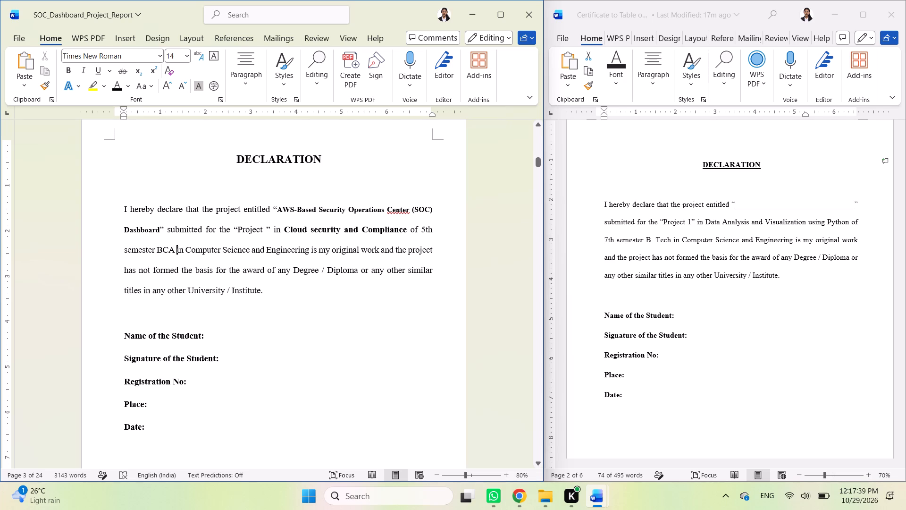
Insert two blank lines above "Name of the Student:" in the report's declaration.
{"action": "scroll", "coordinate": [267, 309], "scroll_direction": "down", "scroll_amount": 1, "text": "ctrl"}
{"action": "scroll", "coordinate": [277, 326], "scroll_direction": "down", "scroll_amount": 1}
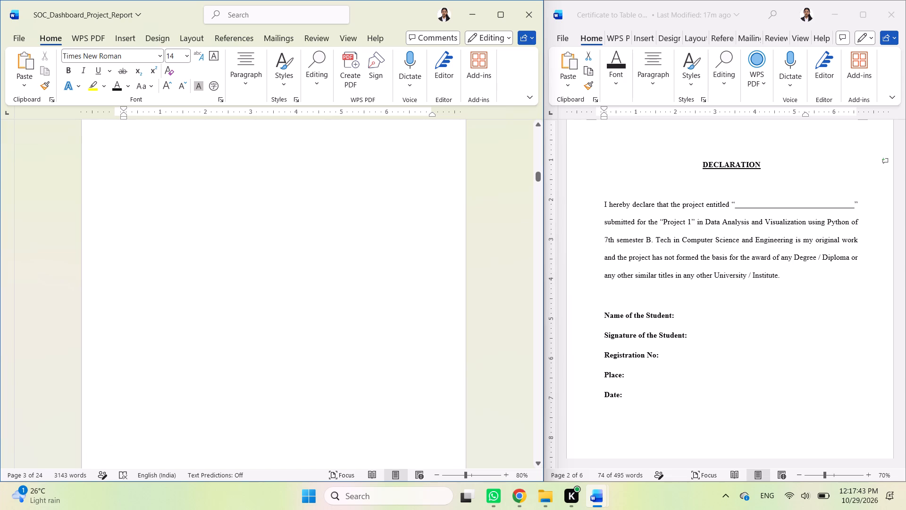
{"action": "scroll", "coordinate": [277, 326], "scroll_direction": "down", "scroll_amount": 1}
{"action": "scroll", "coordinate": [277, 326], "scroll_direction": "up", "scroll_amount": 4}
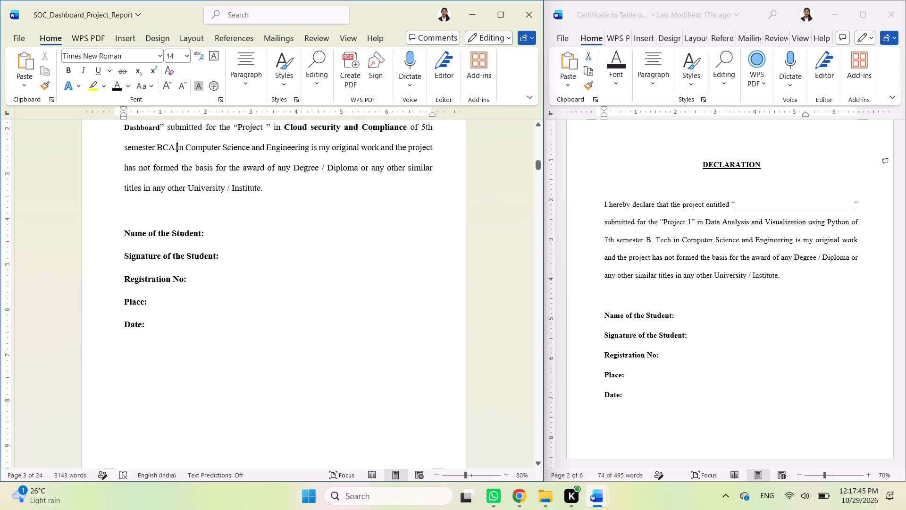
{"action": "left_click", "coordinate": [122, 237]}
{"action": "key", "text": "Return"}
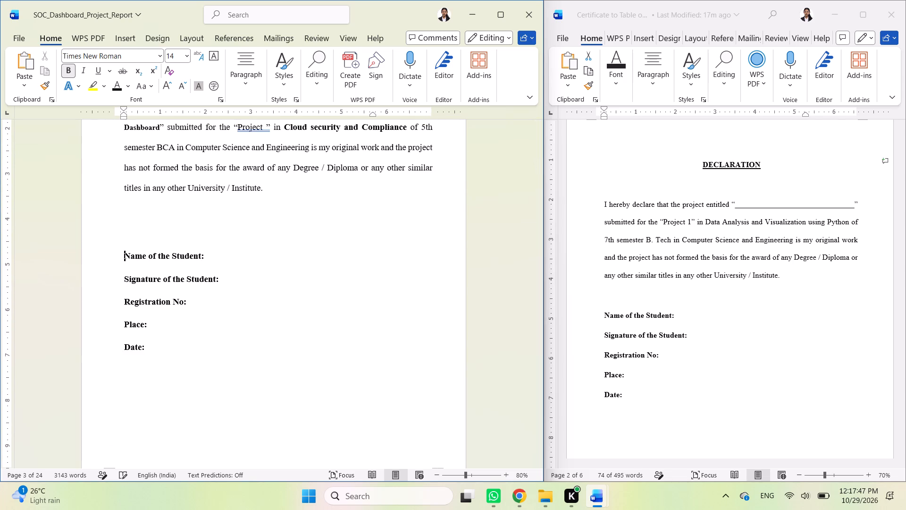
{"action": "key", "text": "Return"}
Replace the flagged word "Center" in the declaration's project title with the spelling suggestion "Canter".
{"action": "scroll", "coordinate": [218, 217], "scroll_direction": "down", "scroll_amount": 1}
{"action": "scroll", "coordinate": [218, 217], "scroll_direction": "up", "scroll_amount": 1}
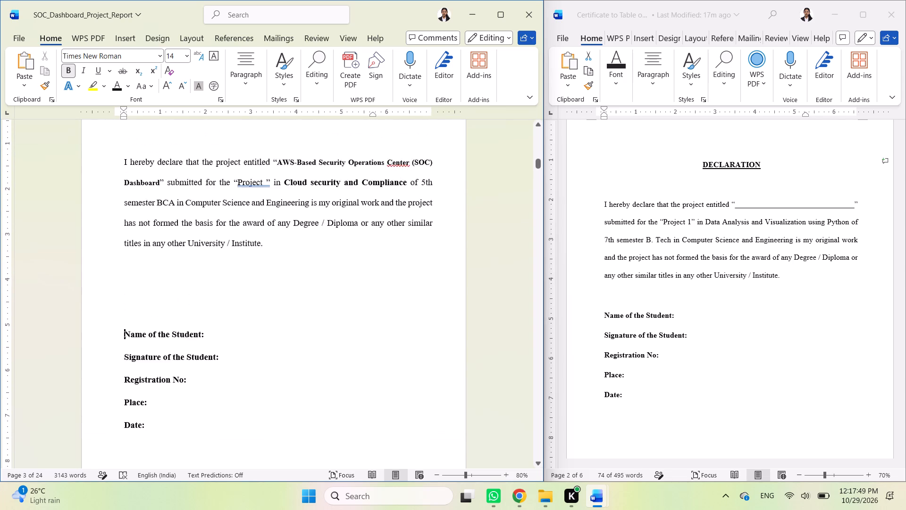
{"action": "scroll", "coordinate": [218, 217], "scroll_direction": "up", "scroll_amount": 1}
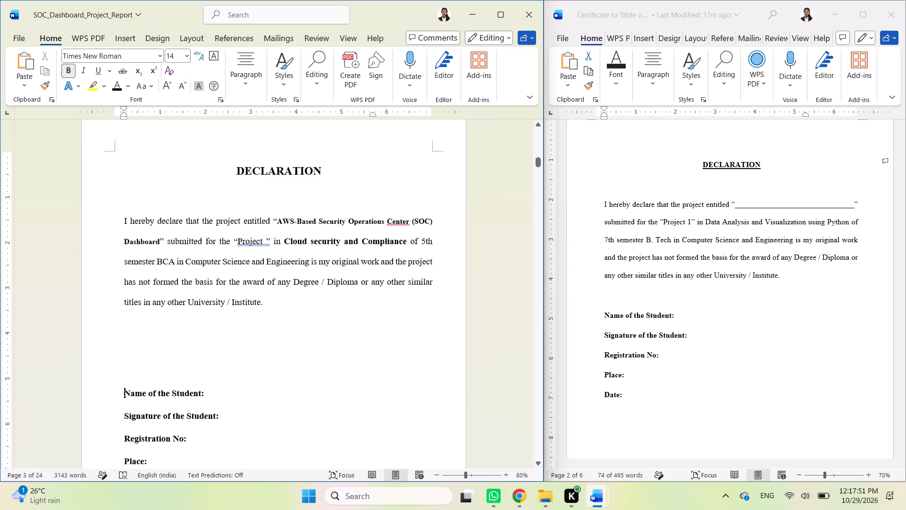
{"action": "left_click", "coordinate": [410, 223]}
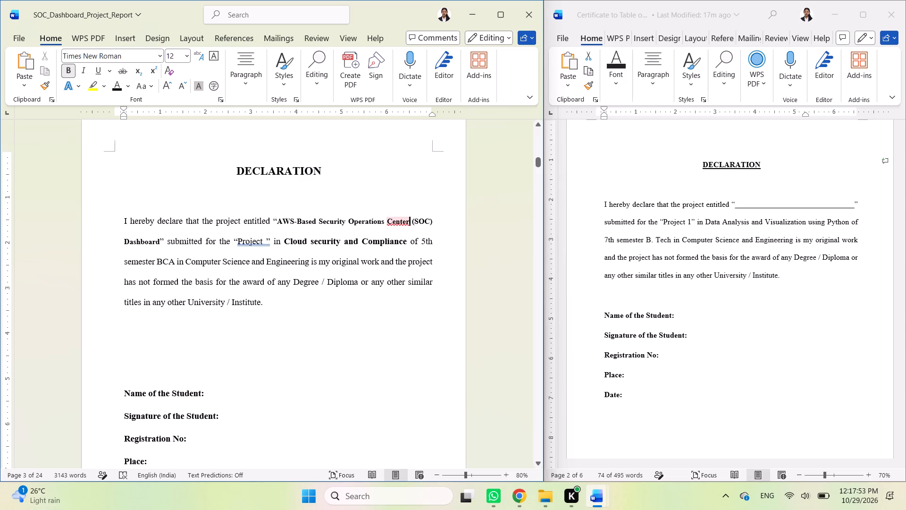
{"action": "left_click", "coordinate": [407, 222]}
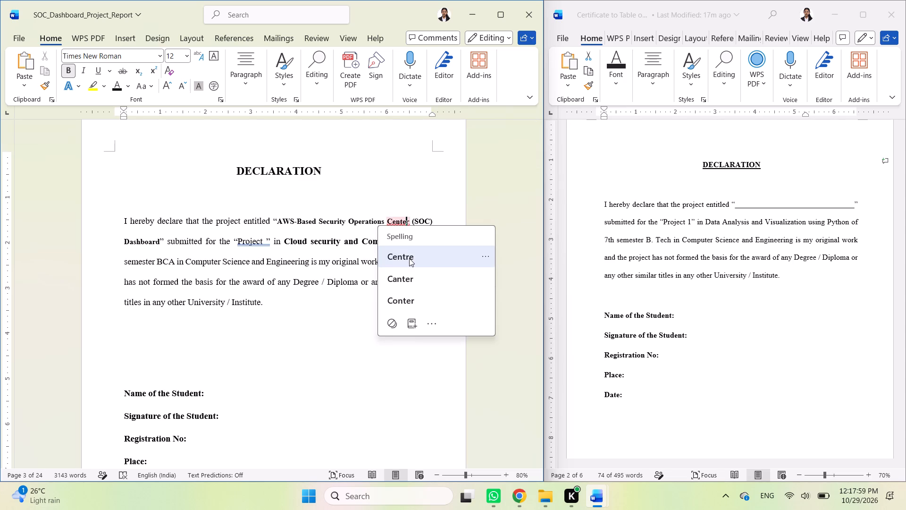
{"action": "left_click", "coordinate": [409, 277]}
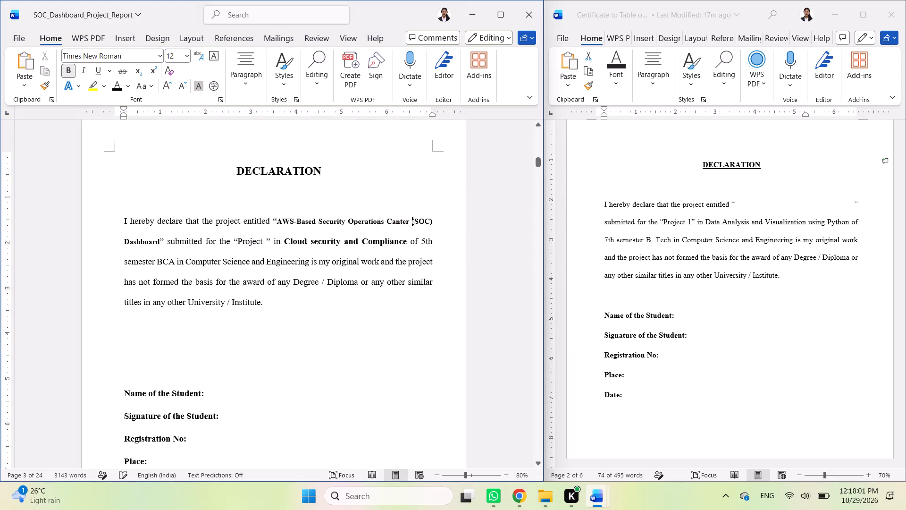
{"action": "left_click", "coordinate": [391, 349]}
Copy the template's whole Acknowledgements section, from heading through "Date:", onto the blank page after the report's declaration.
{"action": "scroll", "coordinate": [368, 377], "scroll_direction": "down", "scroll_amount": 4}
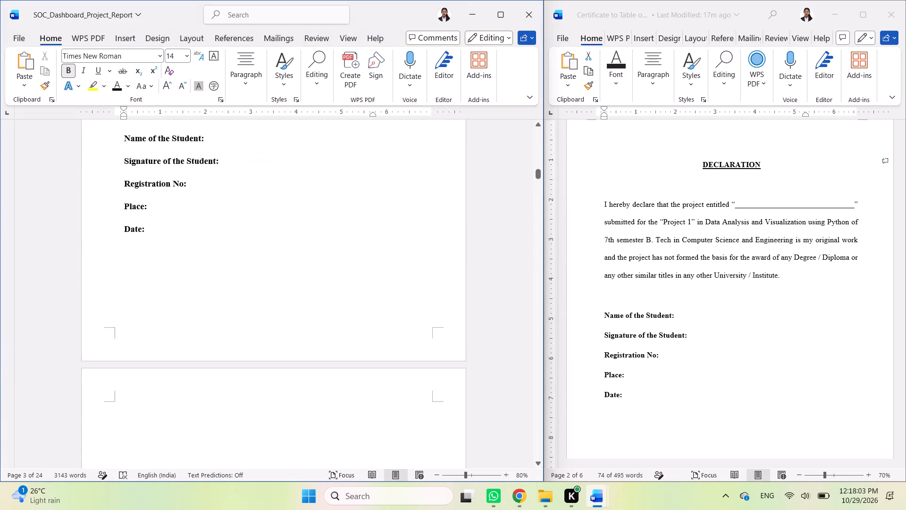
{"action": "scroll", "coordinate": [368, 377], "scroll_direction": "down", "scroll_amount": 1}
{"action": "scroll", "coordinate": [368, 377], "scroll_direction": "up", "scroll_amount": 2}
{"action": "left_click", "coordinate": [180, 180]}
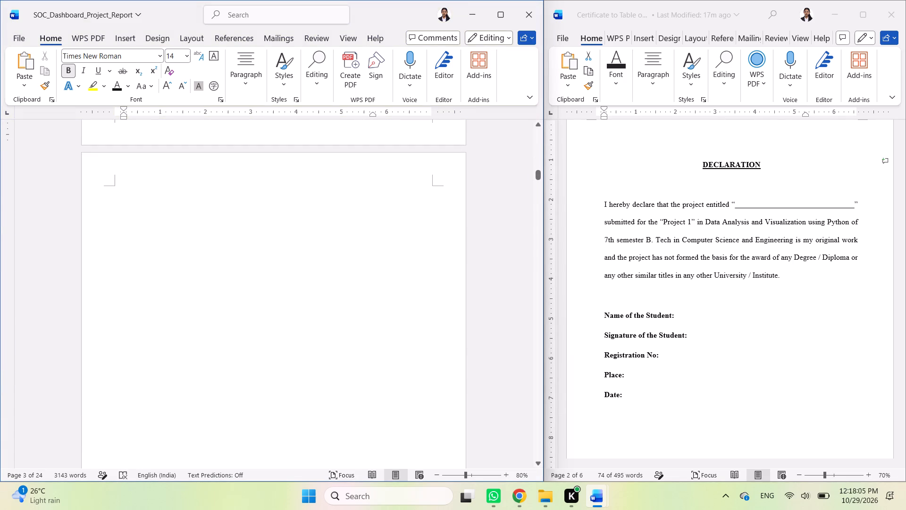
{"action": "scroll", "coordinate": [752, 348], "scroll_direction": "down", "scroll_amount": 1}
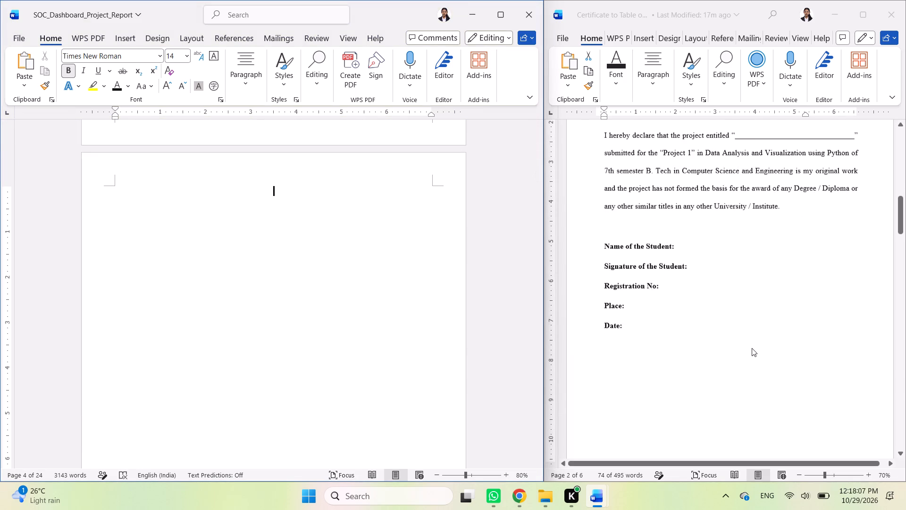
{"action": "scroll", "coordinate": [752, 348], "scroll_direction": "down", "scroll_amount": 4}
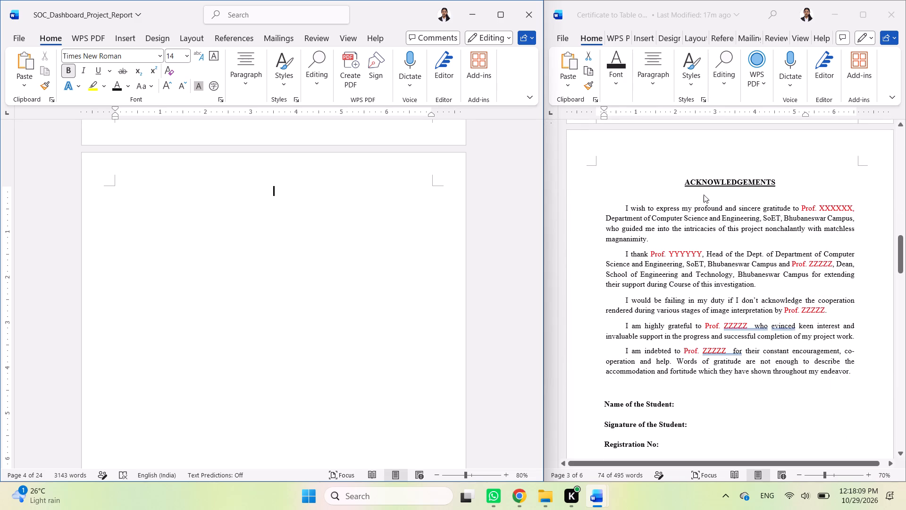
{"action": "left_click", "coordinate": [683, 183]}
{"action": "left_click_drag", "start_coordinate": [684, 181], "coordinate": [692, 291]}
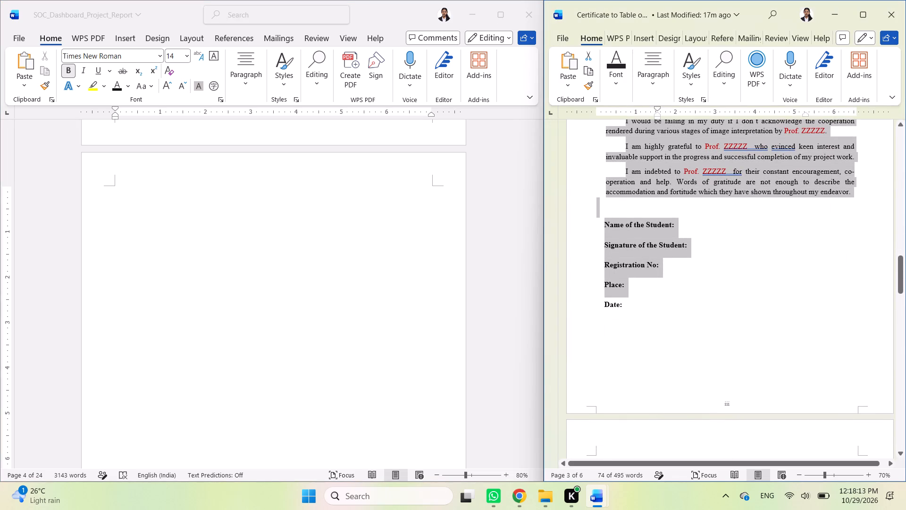
{"action": "left_click_drag", "start_coordinate": [692, 291], "coordinate": [696, 306]}
{"action": "key", "text": "ctrl+c"}
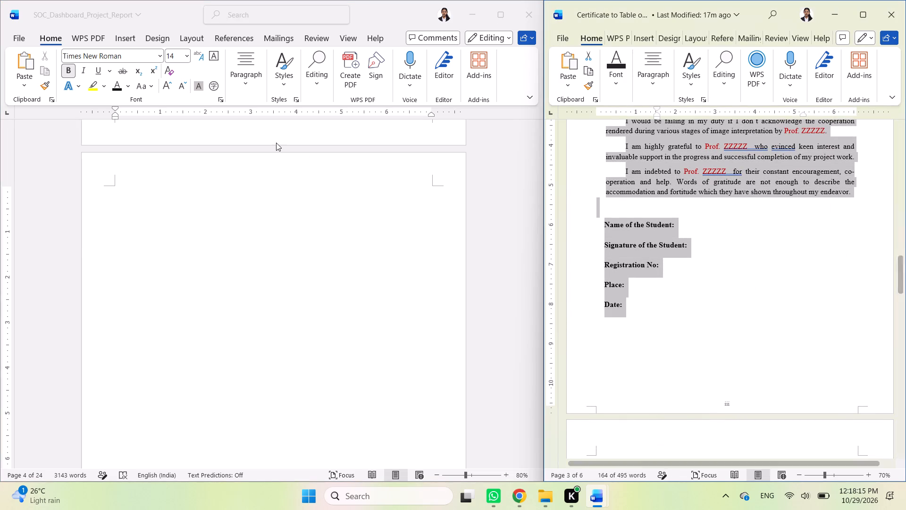
{"action": "left_click", "coordinate": [184, 187]}
{"action": "key", "text": "ctrl+v"}
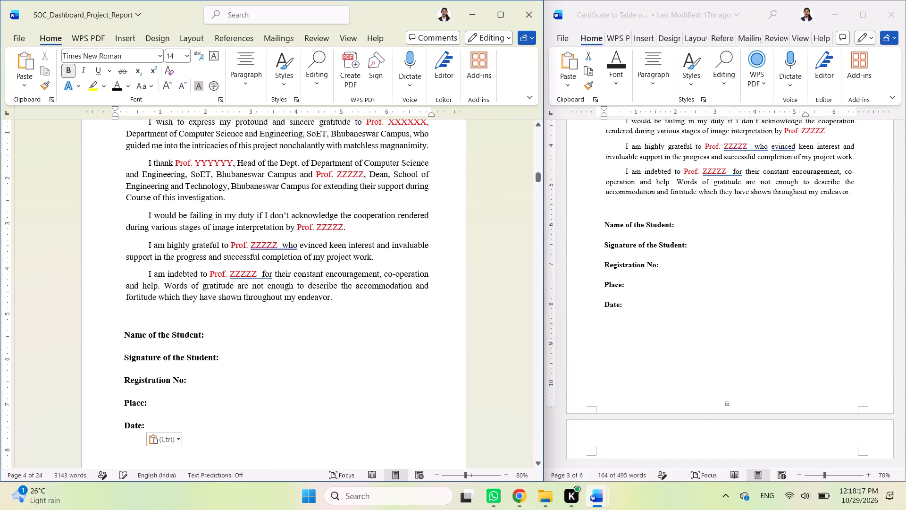
Remove the underline from the report's "ACKNOWLEDGEMENTS" heading and enlarge it to 18 pt.
{"action": "scroll", "coordinate": [278, 252], "scroll_direction": "up", "scroll_amount": 1}
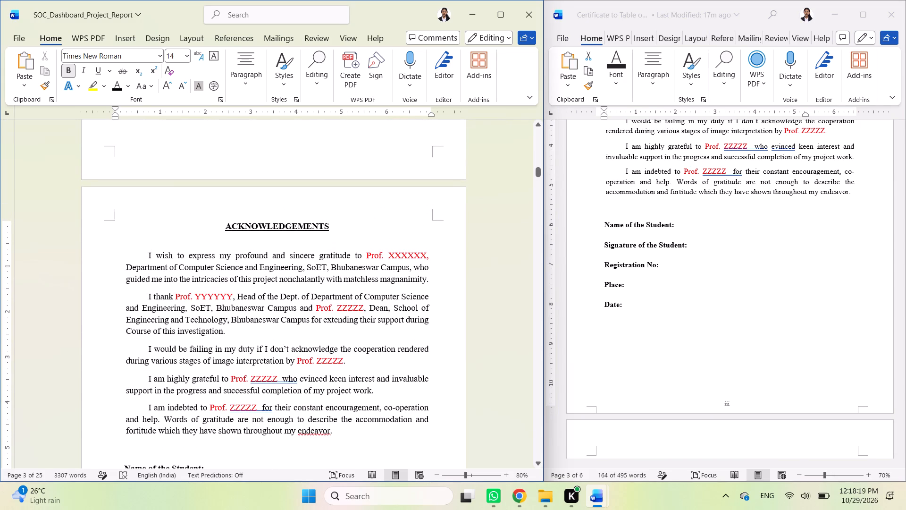
{"action": "left_click_drag", "start_coordinate": [225, 225], "coordinate": [332, 227]}
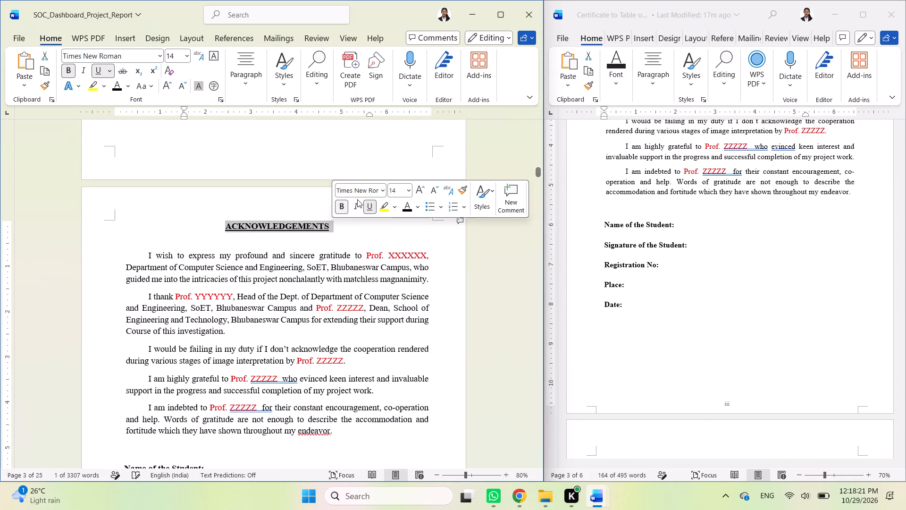
{"action": "left_click", "coordinate": [370, 208]}
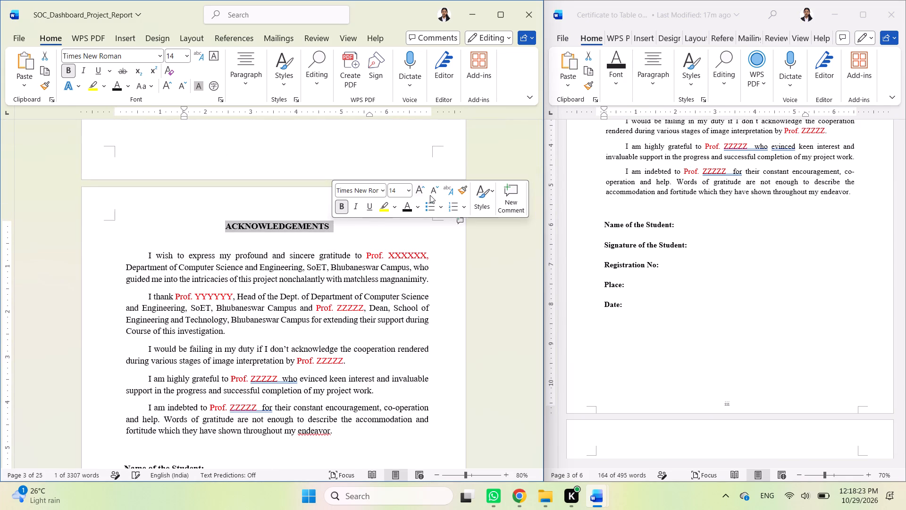
{"action": "double_click", "coordinate": [422, 194]}
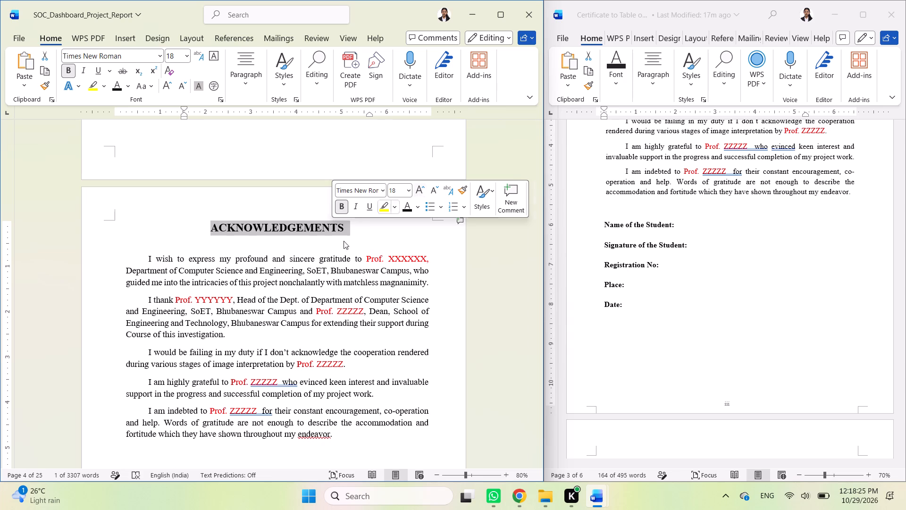
Capture a screen snip of the report's Acknowledgements page, from the heading down to "Registration No:".
{"action": "scroll", "coordinate": [321, 308], "scroll_direction": "down", "scroll_amount": 1}
{"action": "left_click", "coordinate": [382, 308]}
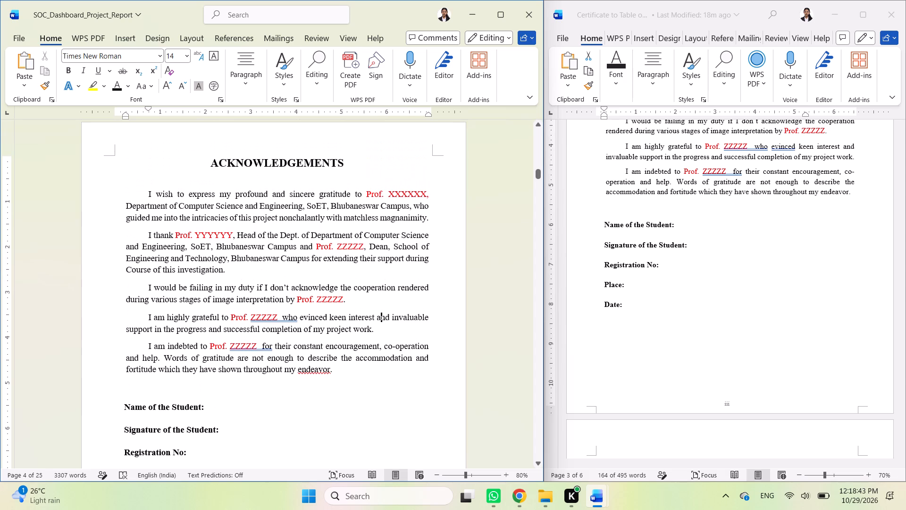
{"action": "key", "text": "Print"}
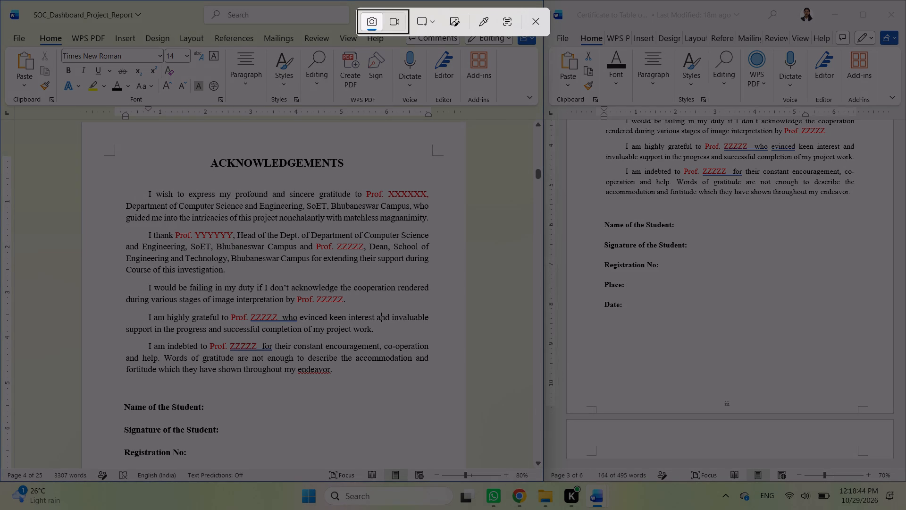
{"action": "left_click_drag", "start_coordinate": [101, 140], "coordinate": [479, 449]}
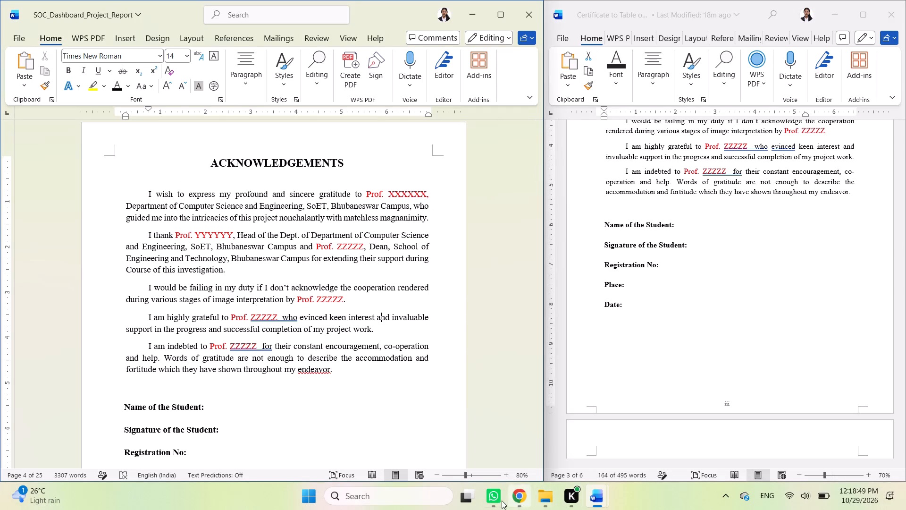
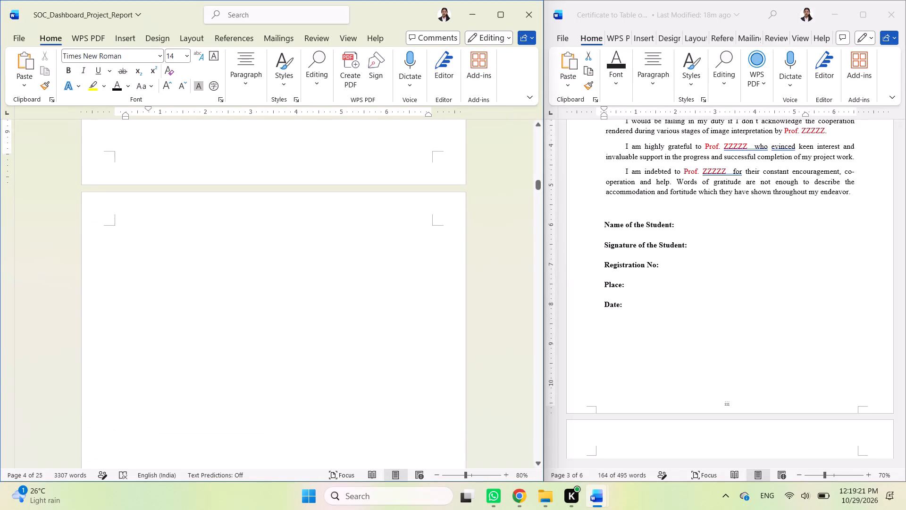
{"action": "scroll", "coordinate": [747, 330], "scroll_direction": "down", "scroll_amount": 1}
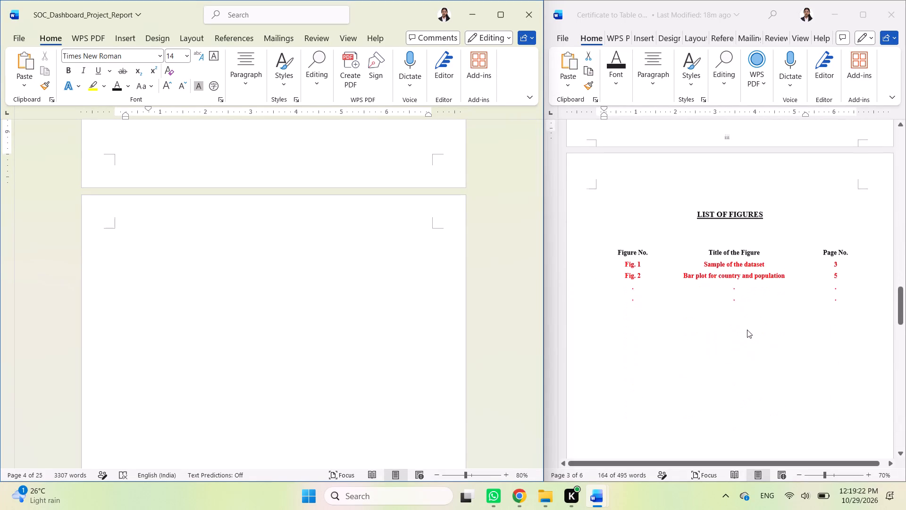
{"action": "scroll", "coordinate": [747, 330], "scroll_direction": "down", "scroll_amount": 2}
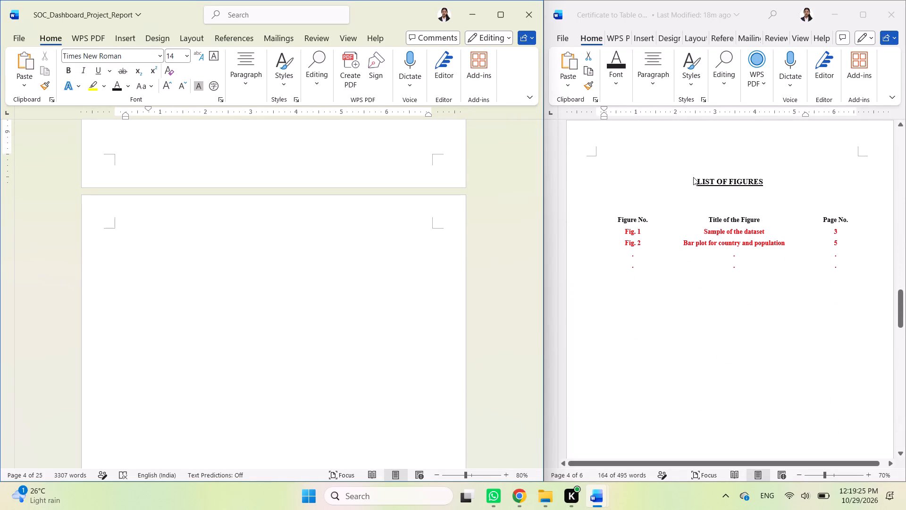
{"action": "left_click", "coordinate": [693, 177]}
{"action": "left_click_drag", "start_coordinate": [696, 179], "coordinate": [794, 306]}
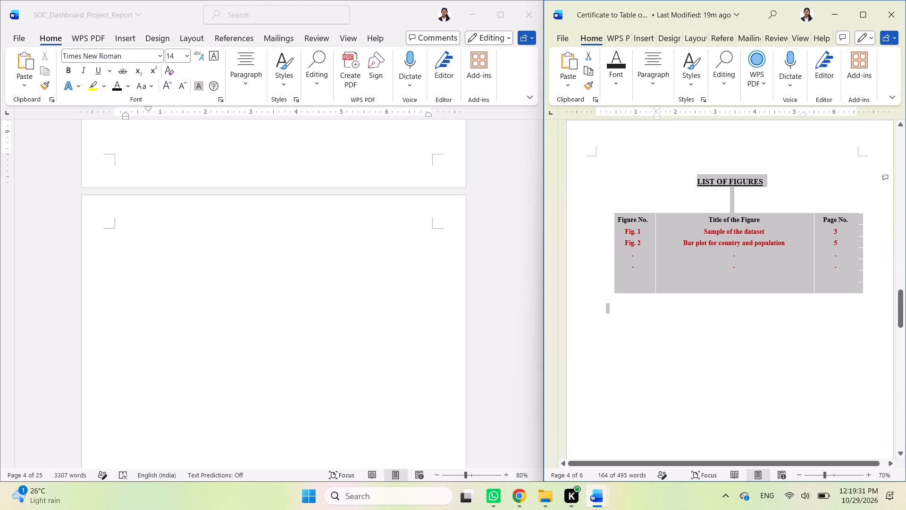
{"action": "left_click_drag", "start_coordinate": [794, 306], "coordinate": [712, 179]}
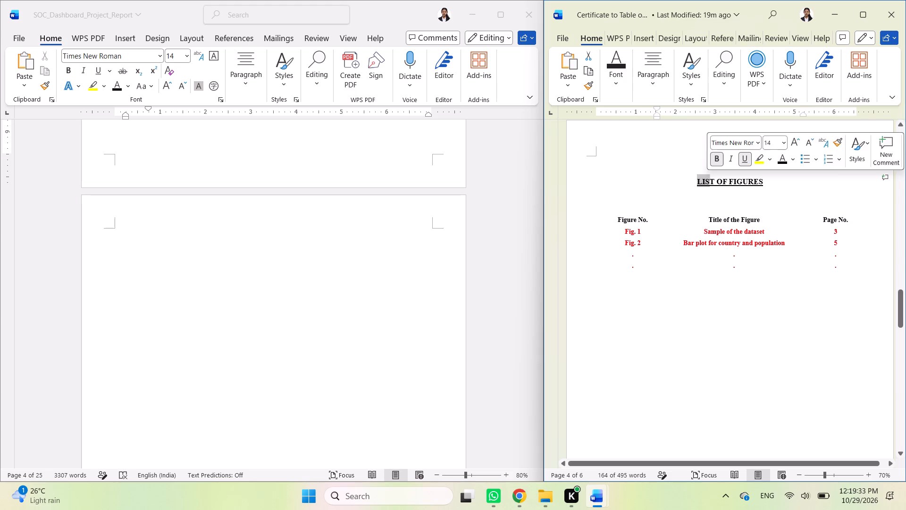
Copy the template's whole Table of Contents, from heading through "5.2. Future Scope", onto the blank page after the report's acknowledgements.
{"action": "scroll", "coordinate": [727, 343], "scroll_direction": "down", "scroll_amount": 6}
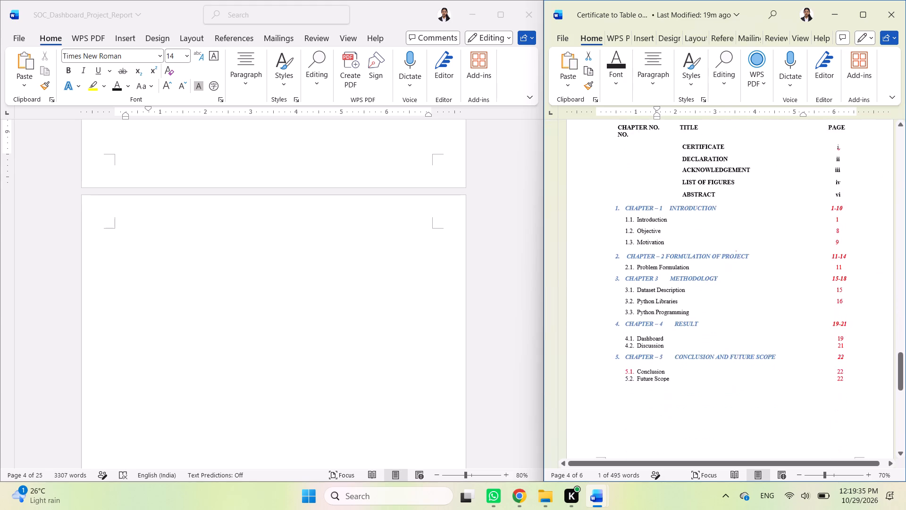
{"action": "scroll", "coordinate": [727, 343], "scroll_direction": "up", "scroll_amount": 3}
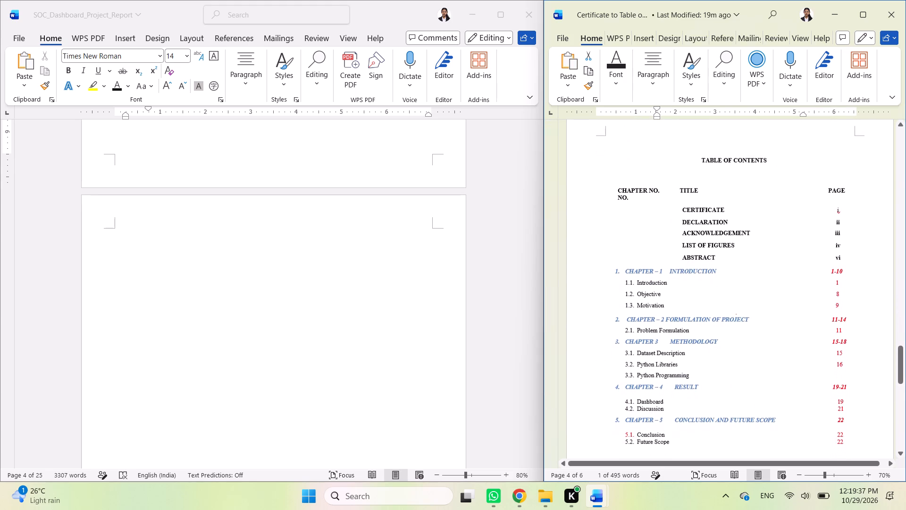
{"action": "scroll", "coordinate": [727, 343], "scroll_direction": "up", "scroll_amount": 3}
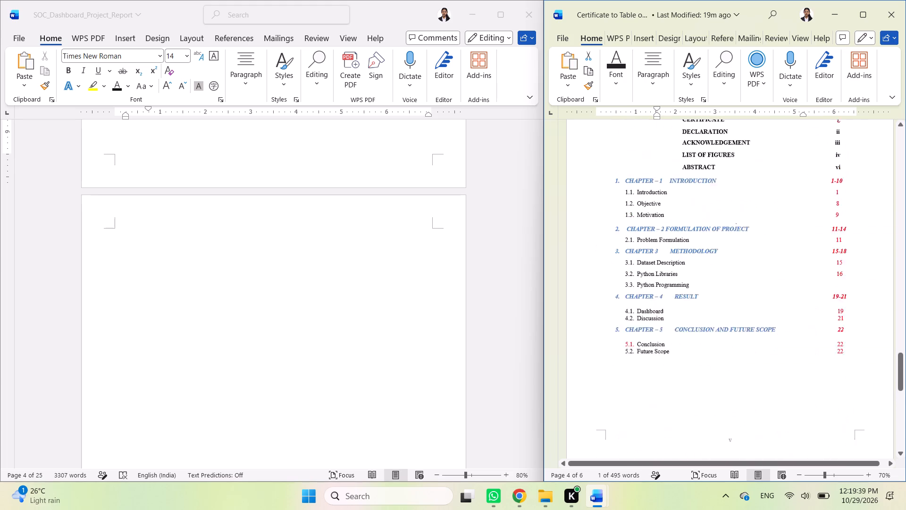
{"action": "scroll", "coordinate": [727, 343], "scroll_direction": "up", "scroll_amount": 2}
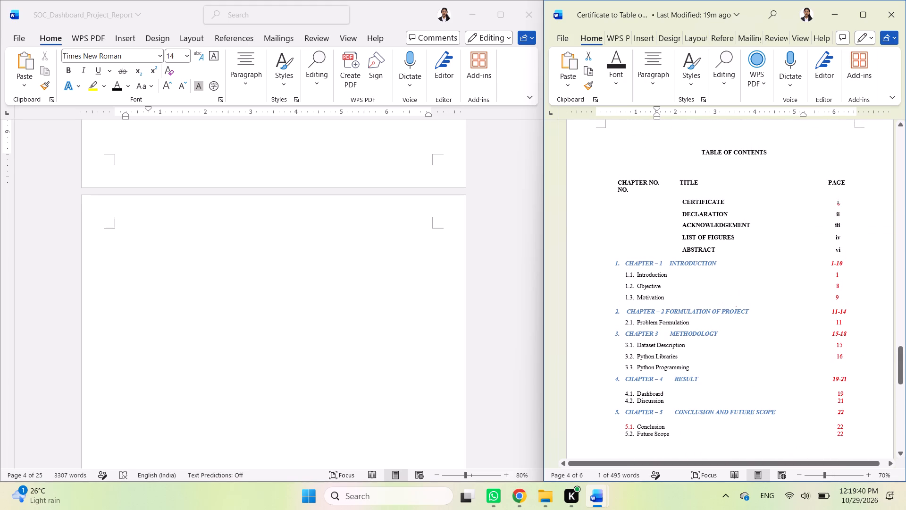
{"action": "left_click_drag", "start_coordinate": [700, 153], "coordinate": [798, 403]}
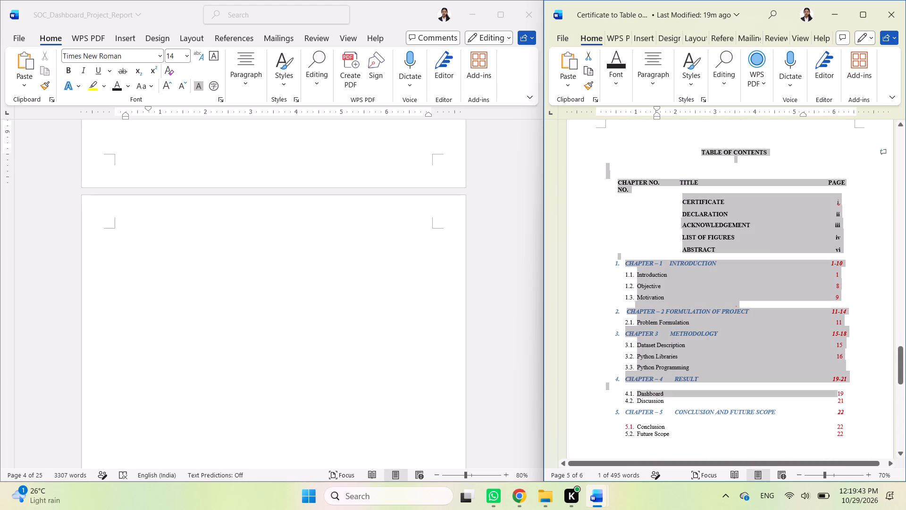
{"action": "left_click_drag", "start_coordinate": [798, 403], "coordinate": [821, 442]}
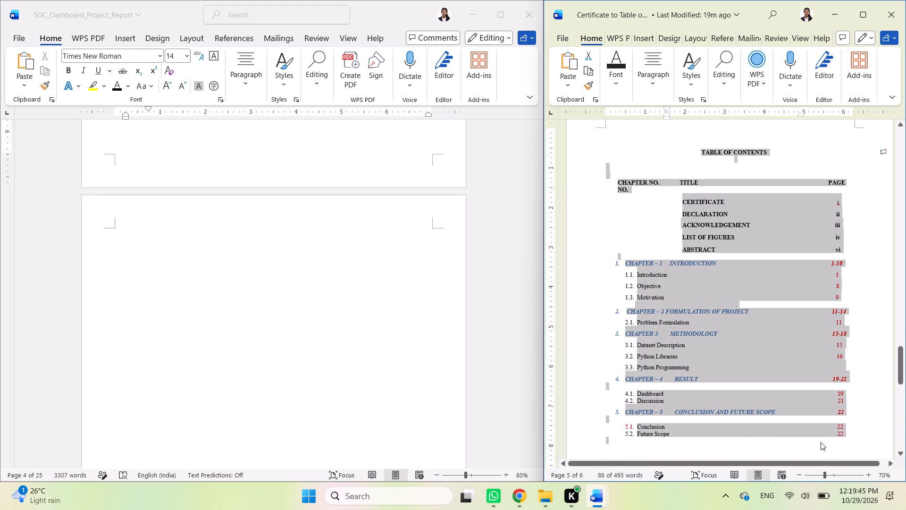
{"action": "key", "text": "ctrl+c"}
{"action": "scroll", "coordinate": [196, 263], "scroll_direction": "right", "scroll_amount": 1}
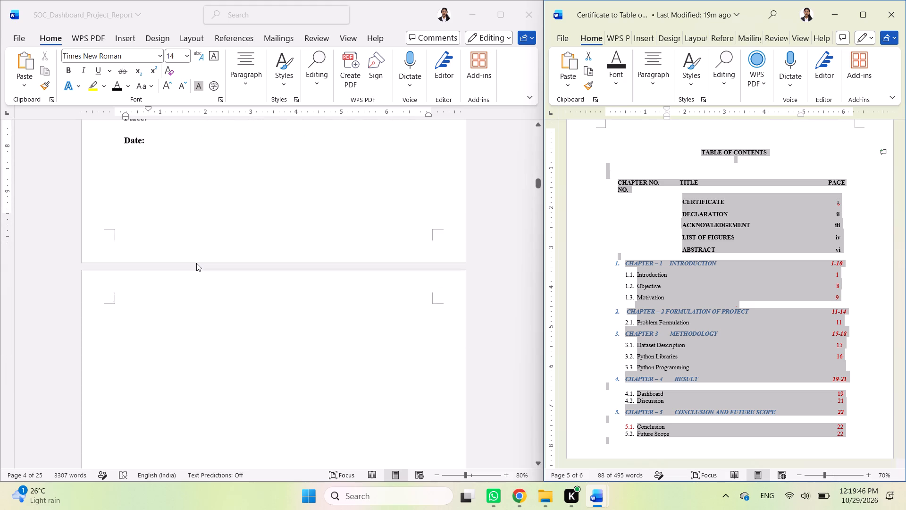
{"action": "scroll", "coordinate": [196, 263], "scroll_direction": "right", "scroll_amount": 1}
{"action": "left_click", "coordinate": [193, 300]}
{"action": "left_click", "coordinate": [211, 297]}
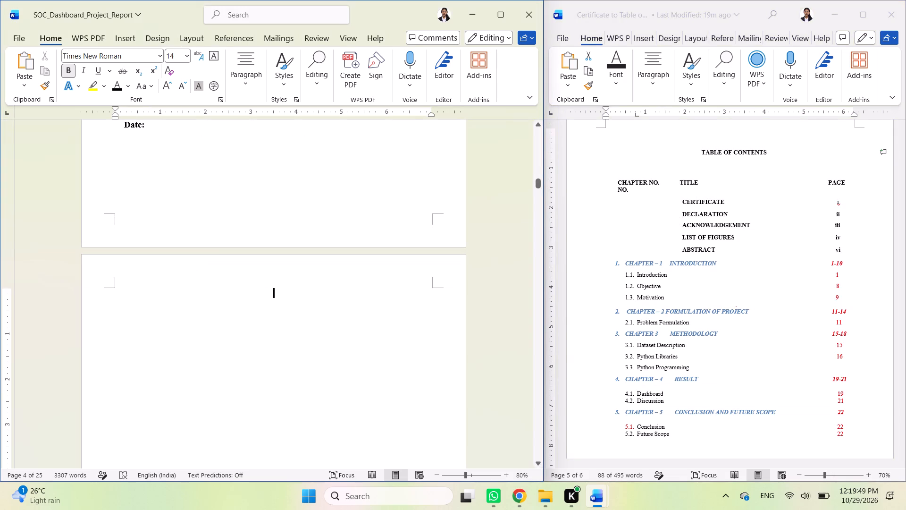
{"action": "key", "text": "ctrl+v"}
Delete the empty lines and blank pages before "1. Introduction" so the heading starts at the top of the page following the table of contents.
{"action": "scroll", "coordinate": [298, 323], "scroll_direction": "up", "scroll_amount": 1}
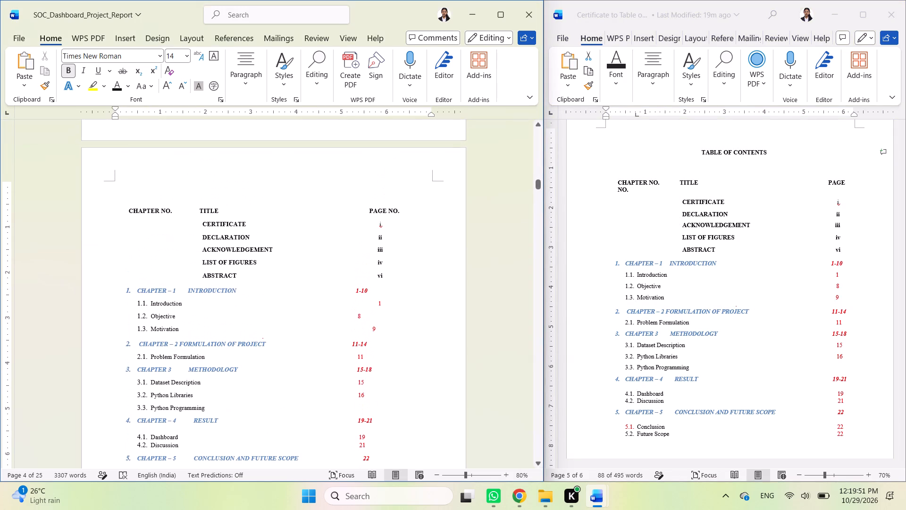
{"action": "scroll", "coordinate": [298, 323], "scroll_direction": "down", "scroll_amount": 1, "text": "ctrl"}
{"action": "scroll", "coordinate": [377, 279], "scroll_direction": "down", "scroll_amount": 1}
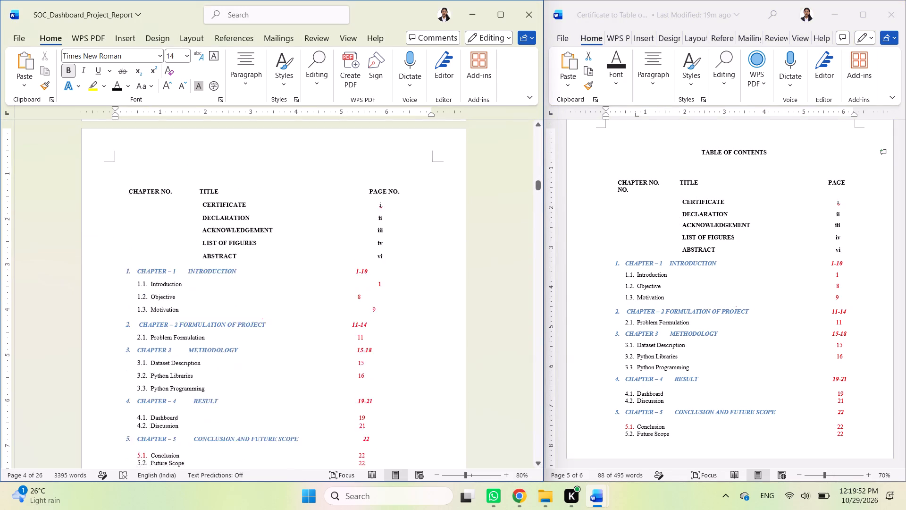
{"action": "scroll", "coordinate": [377, 279], "scroll_direction": "down", "scroll_amount": 1}
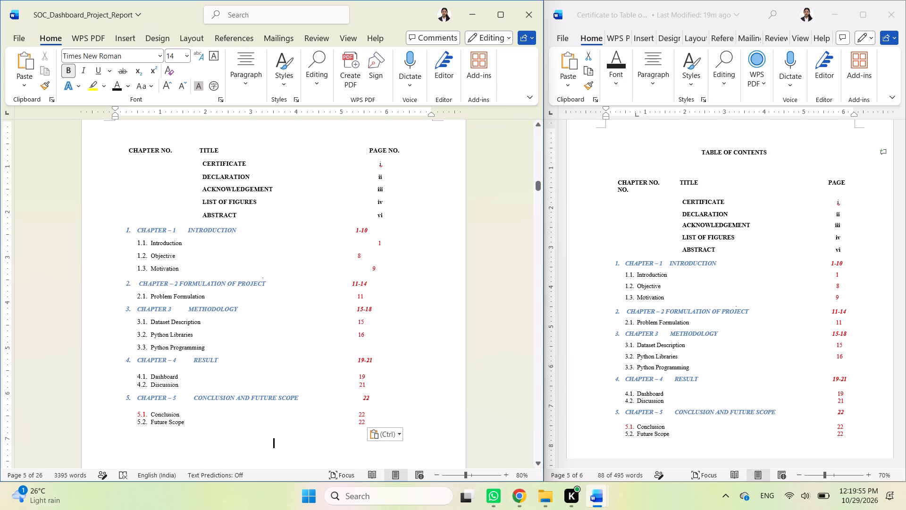
{"action": "scroll", "coordinate": [385, 306], "scroll_direction": "down", "scroll_amount": 6}
{"action": "scroll", "coordinate": [385, 306], "scroll_direction": "up", "scroll_amount": 1}
{"action": "scroll", "coordinate": [385, 306], "scroll_direction": "down", "scroll_amount": 1}
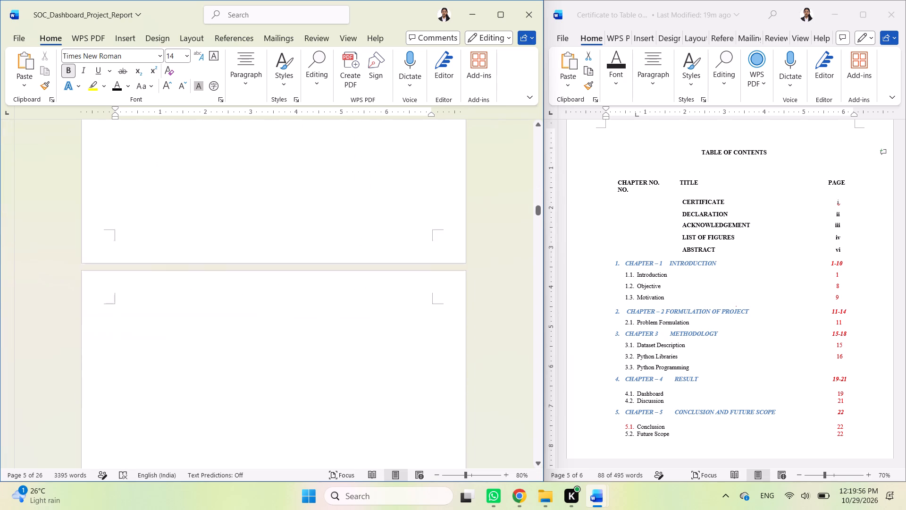
{"action": "scroll", "coordinate": [385, 306], "scroll_direction": "down", "scroll_amount": 6}
{"action": "scroll", "coordinate": [385, 306], "scroll_direction": "up", "scroll_amount": 2}
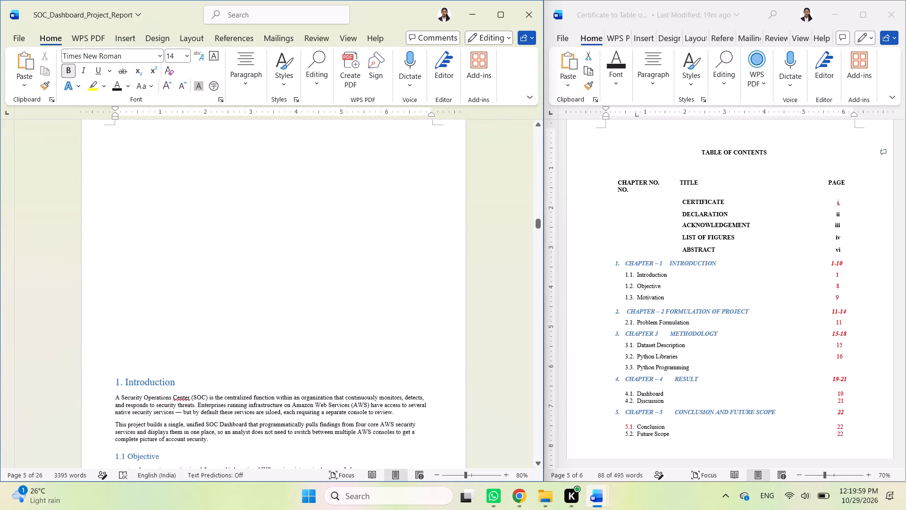
{"action": "scroll", "coordinate": [385, 306], "scroll_direction": "down", "scroll_amount": 1}
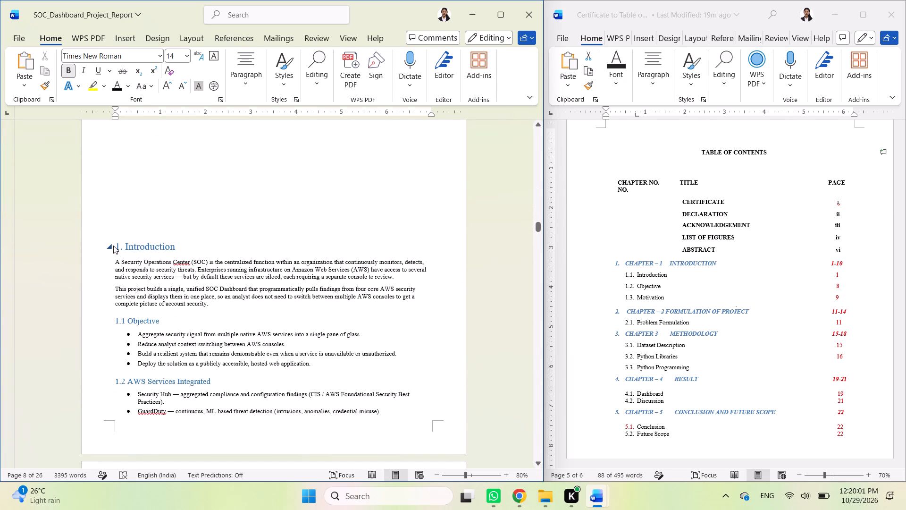
{"action": "left_click", "coordinate": [114, 246]}
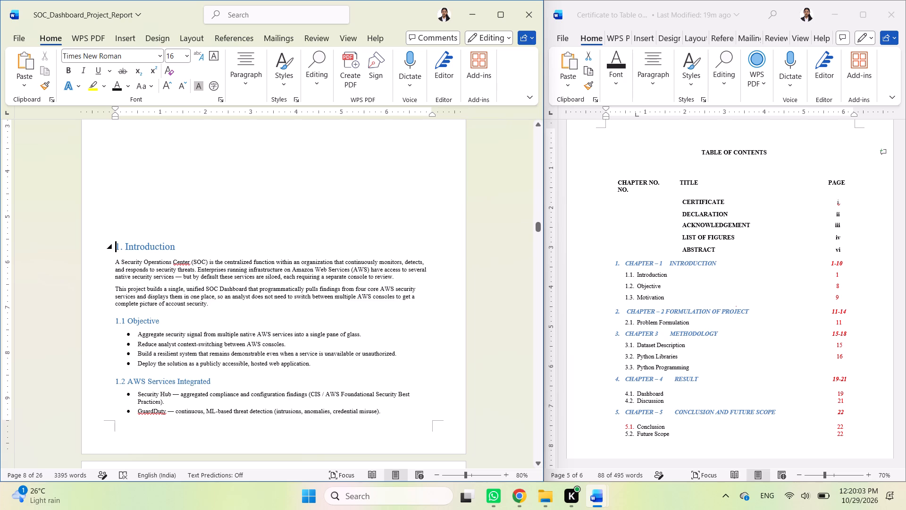
{"action": "key", "text": "BackSpace"}
{"action": "key", "text": "BackSpace"}
{"action": "key", "text": "BackSpace"}
{"action": "key", "text": "BackSpace"}
{"action": "key", "text": "BackSpace"}
{"action": "key", "text": "BackSpace"}
{"action": "key", "text": "BackSpace"}
{"action": "key", "text": "BackSpace"}
{"action": "key", "text": "BackSpace"}
{"action": "key", "text": "BackSpace"}
{"action": "key", "text": "BackSpace"}
{"action": "key", "text": "BackSpace"}
{"action": "key", "text": "BackSpace"}
{"action": "key", "text": "BackSpace"}
{"action": "key", "text": "BackSpace"}
{"action": "key", "text": "BackSpace"}
{"action": "key", "text": "BackSpace"}
{"action": "key", "text": "BackSpace"}
{"action": "key", "text": "BackSpace"}
{"action": "key", "text": "BackSpace"}
{"action": "key", "text": "BackSpace"}
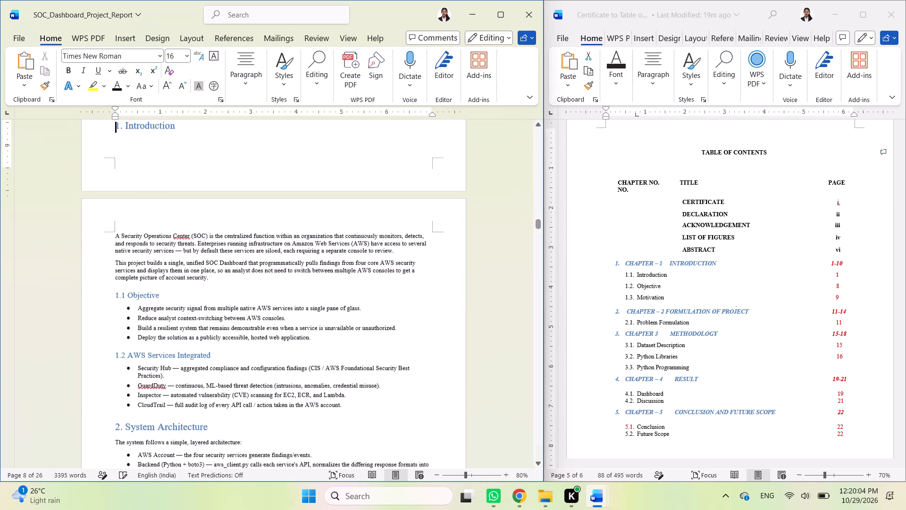
{"action": "key", "text": "BackSpace"}
{"action": "key", "text": "BackSpace"}
{"action": "key", "text": "BackSpace"}
{"action": "key", "text": "BackSpace"}
{"action": "key", "text": "BackSpace"}
{"action": "key", "text": "BackSpace"}
{"action": "key", "text": "BackSpace"}
{"action": "key", "text": "BackSpace"}
{"action": "key", "text": "BackSpace"}
{"action": "key", "text": "BackSpace"}
{"action": "key", "text": "BackSpace"}
{"action": "key", "text": "BackSpace"}
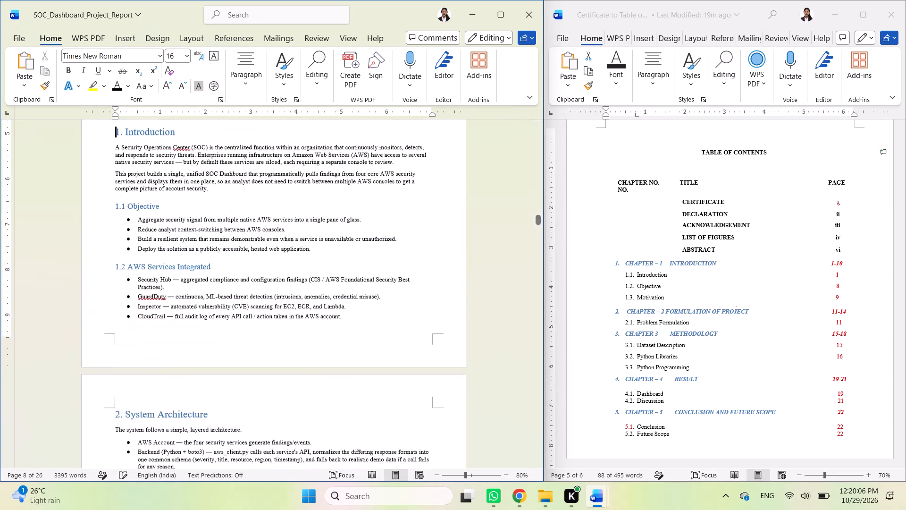
{"action": "key", "text": "BackSpace"}
{"action": "key", "text": "BackSpace"}
{"action": "key", "text": "BackSpace"}
{"action": "key", "text": "BackSpace"}
{"action": "key", "text": "BackSpace"}
{"action": "key", "text": "BackSpace"}
{"action": "key", "text": "BackSpace"}
{"action": "key", "text": "BackSpace"}
{"action": "key", "text": "BackSpace"}
{"action": "key", "text": "BackSpace"}
{"action": "key", "text": "BackSpace"}
{"action": "key", "text": "BackSpace"}
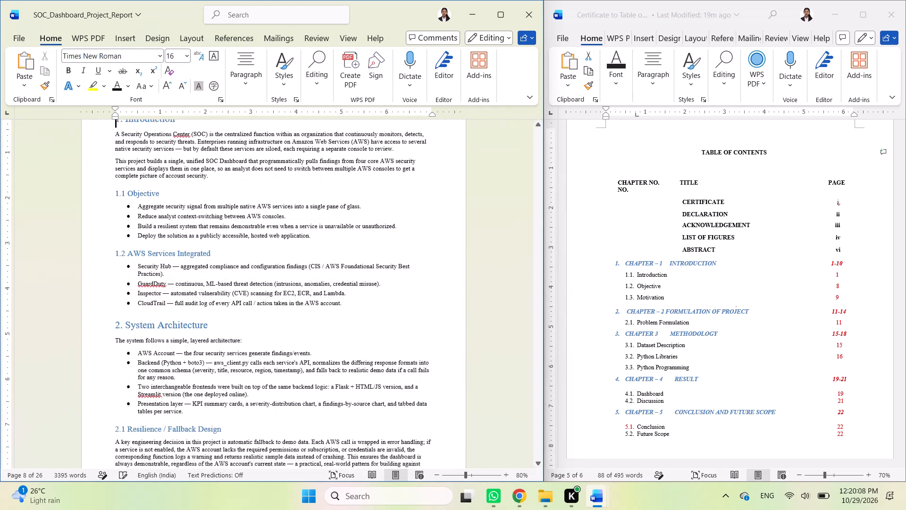
{"action": "key", "text": "BackSpace"}
{"action": "key", "text": "BackSpace"}
{"action": "key", "text": "BackSpace"}
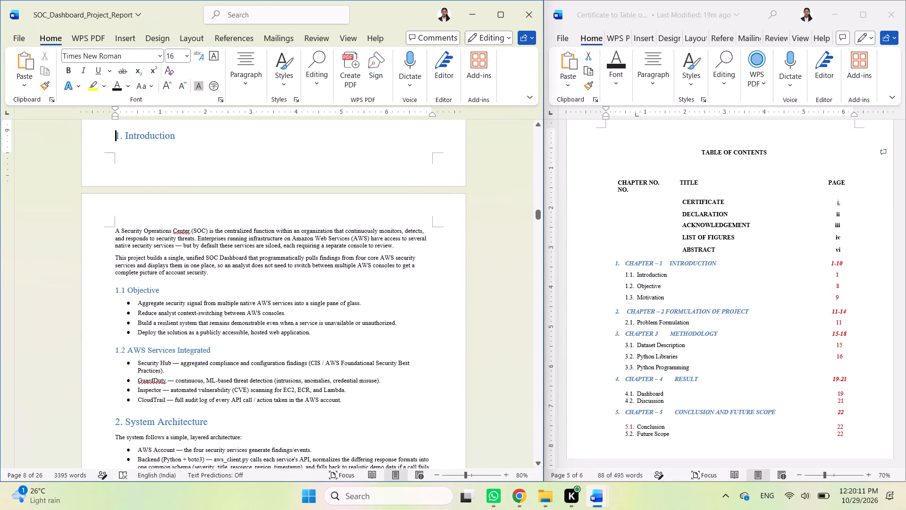
{"action": "key", "text": "BackSpace"}
{"action": "key", "text": "BackSpace"}
{"action": "key", "text": "BackSpace"}
{"action": "key", "text": "BackSpace"}
{"action": "key", "text": "BackSpace"}
{"action": "key", "text": "BackSpace"}
{"action": "key", "text": "BackSpace"}
{"action": "key", "text": "BackSpace"}
{"action": "key", "text": "BackSpace"}
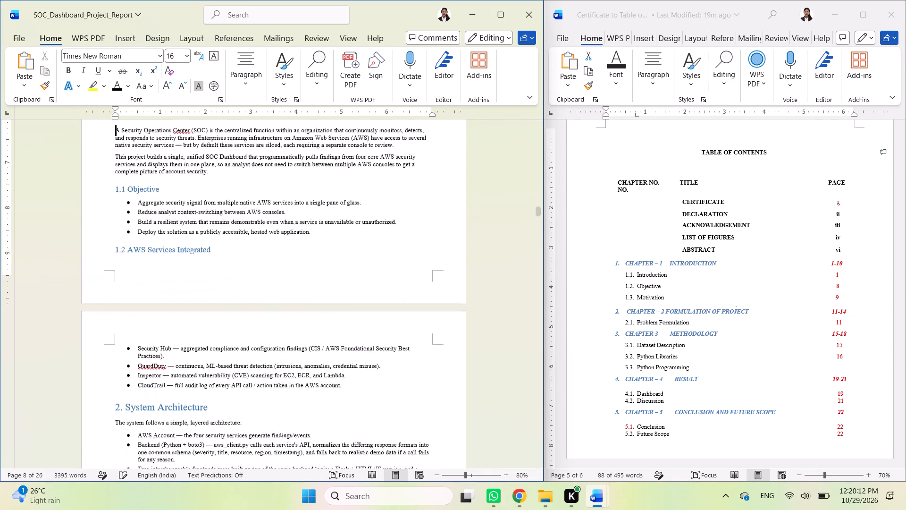
{"action": "key", "text": "BackSpace"}
{"action": "scroll", "coordinate": [134, 194], "scroll_direction": "up", "scroll_amount": 4}
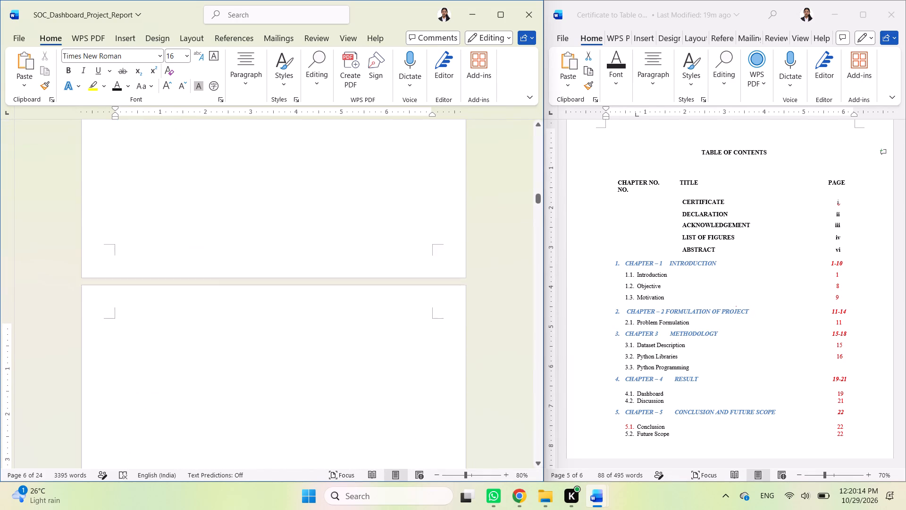
{"action": "key", "text": "BackSpace"}
{"action": "key", "text": "BackSpace"}
{"action": "key", "text": "BackSpace"}
{"action": "key", "text": "BackSpace"}
{"action": "key", "text": "BackSpace"}
{"action": "key", "text": "BackSpace"}
{"action": "key", "text": "BackSpace"}
{"action": "key", "text": "BackSpace"}
{"action": "key", "text": "BackSpace"}
{"action": "key", "text": "BackSpace"}
{"action": "key", "text": "BackSpace"}
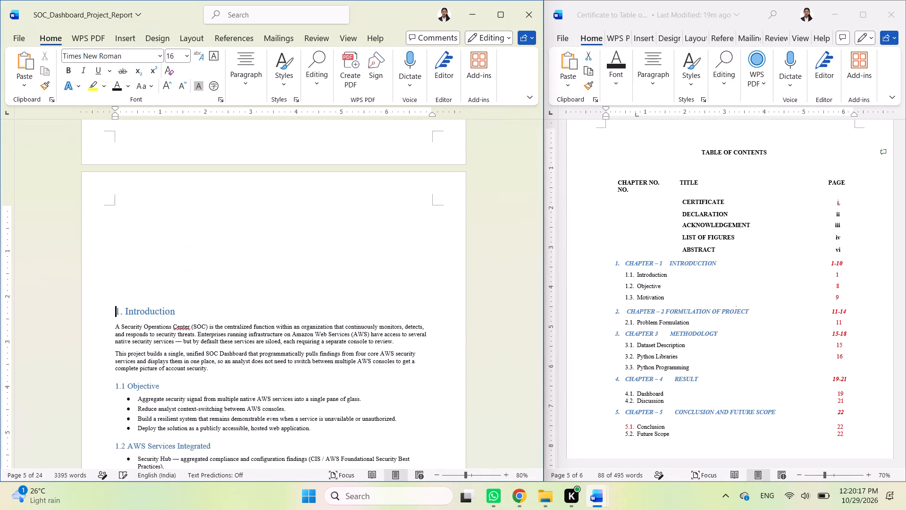
{"action": "key", "text": "BackSpace"}
{"action": "key", "text": "BackSpace"}
{"action": "key", "text": "BackSpace"}
{"action": "scroll", "coordinate": [208, 191], "scroll_direction": "up", "scroll_amount": 3}
{"action": "scroll", "coordinate": [259, 145], "scroll_direction": "down", "scroll_amount": 1}
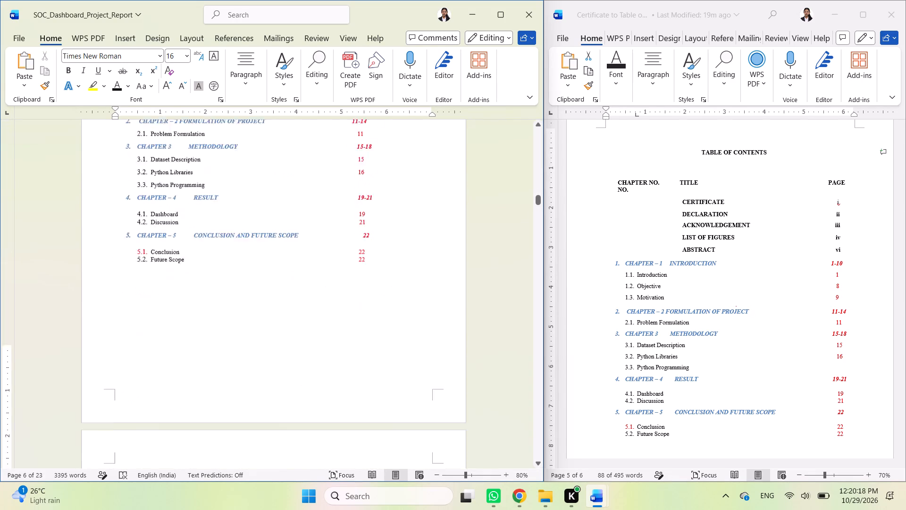
{"action": "scroll", "coordinate": [259, 145], "scroll_direction": "down", "scroll_amount": 1}
{"action": "key", "text": "BackSpace"}
{"action": "key", "text": "BackSpace"}
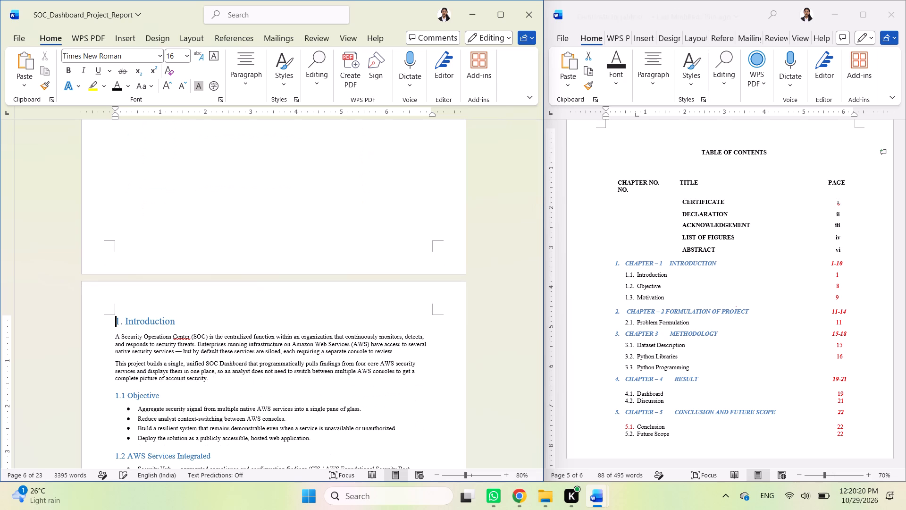
Apply a Box page border with a solid ½ pt line in automatic colour to the whole report document.
{"action": "scroll", "coordinate": [199, 345], "scroll_direction": "up", "scroll_amount": 4}
{"action": "scroll", "coordinate": [199, 345], "scroll_direction": "right", "scroll_amount": 1}
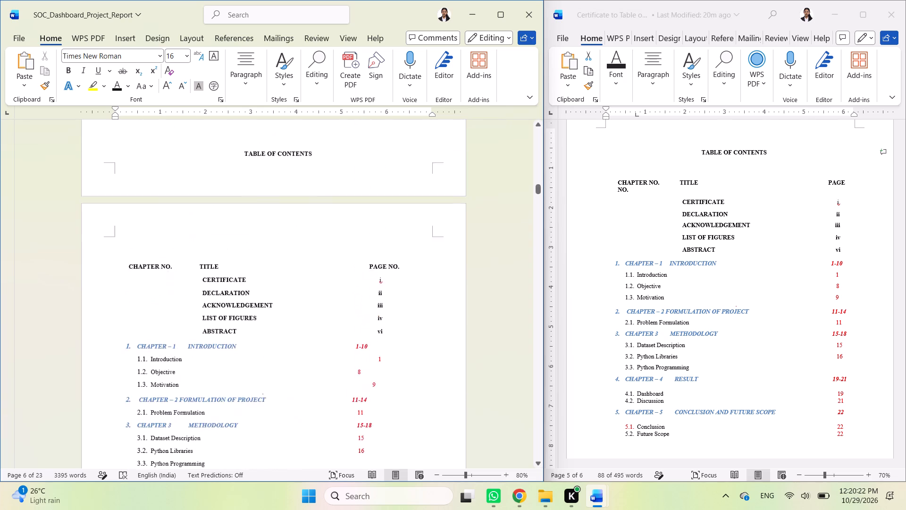
{"action": "scroll", "coordinate": [199, 345], "scroll_direction": "up", "scroll_amount": 10}
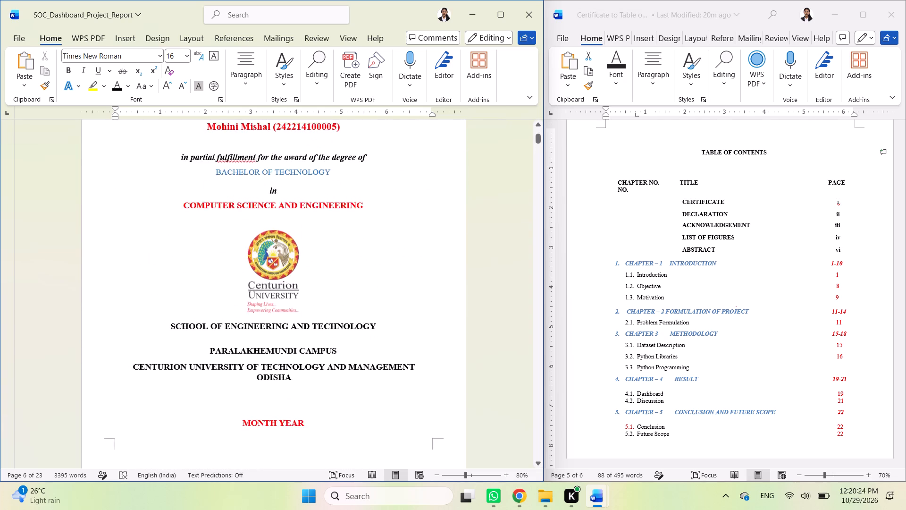
{"action": "scroll", "coordinate": [199, 345], "scroll_direction": "up", "scroll_amount": 3}
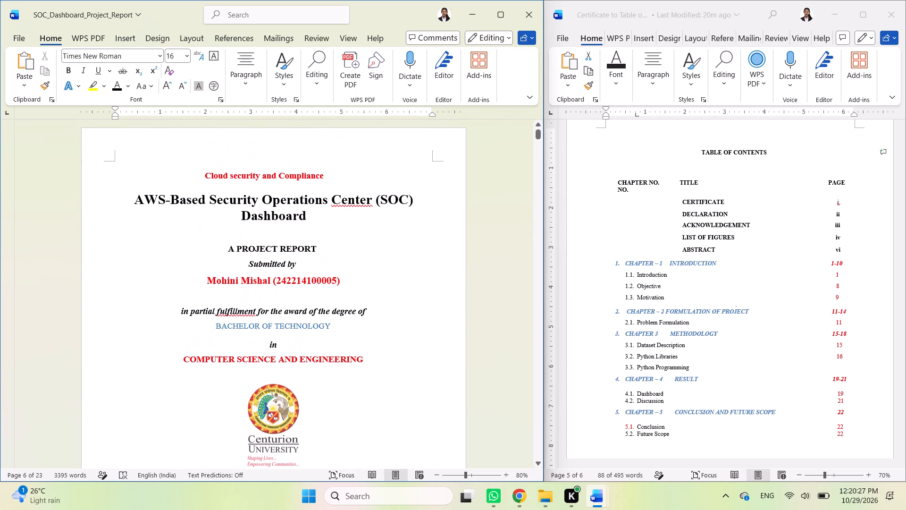
{"action": "left_click", "coordinate": [125, 294]}
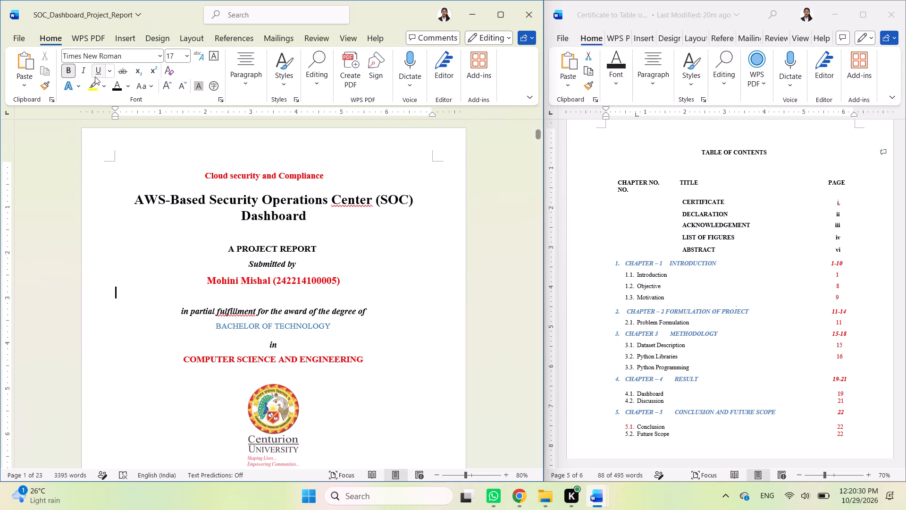
{"action": "left_click", "coordinate": [124, 34]}
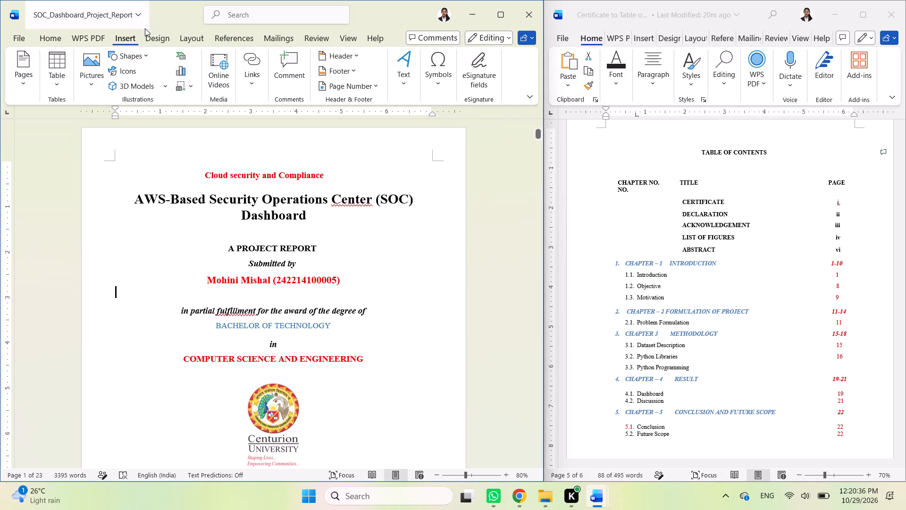
{"action": "left_click", "coordinate": [161, 38]}
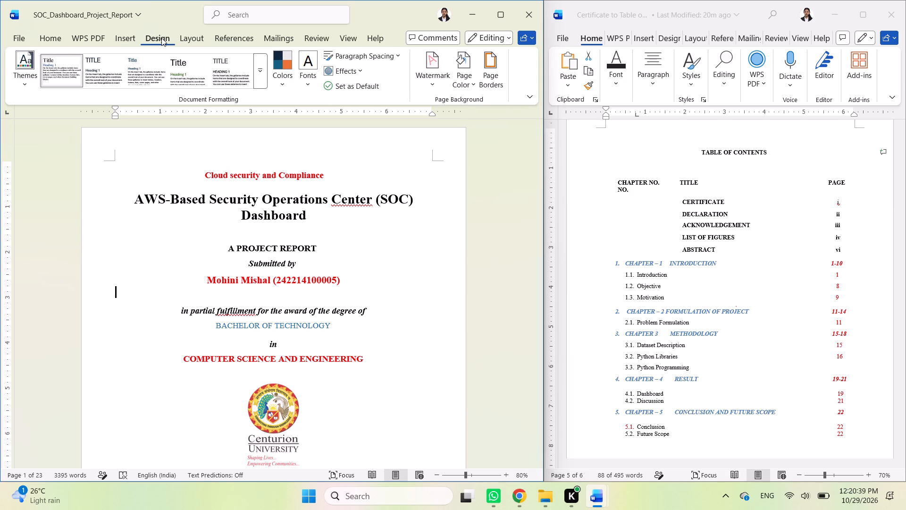
{"action": "left_click", "coordinate": [490, 64]}
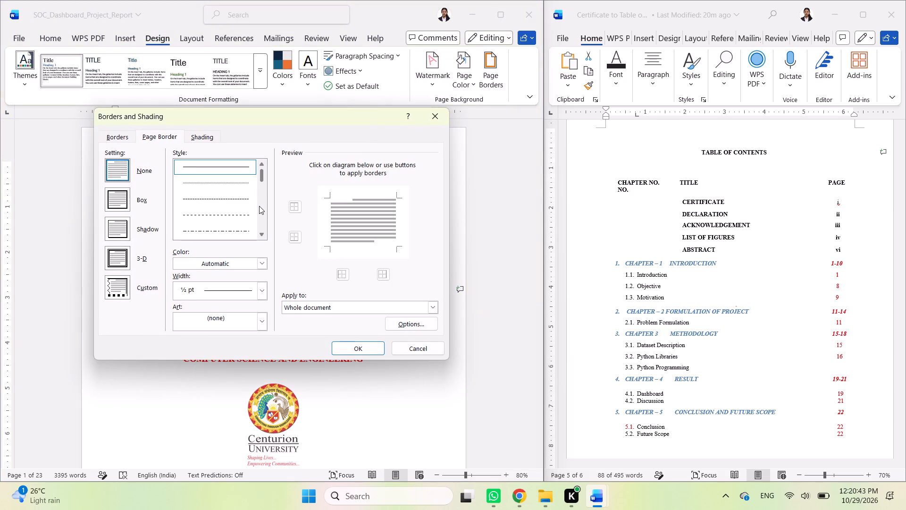
{"action": "left_click", "coordinate": [125, 200]}
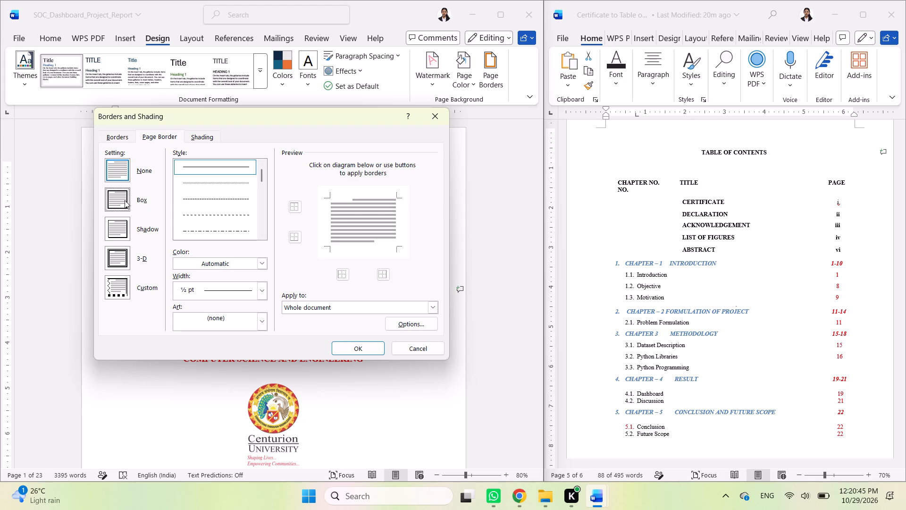
{"action": "left_click", "coordinate": [367, 347]}
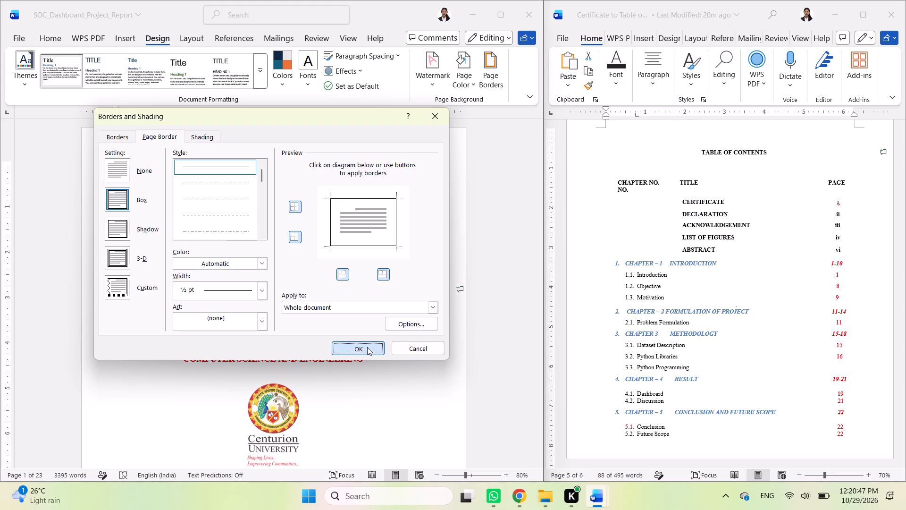
Examine the page border across the report's pages, from the cover page through the certificate, table of contents and Introduction pages.
{"action": "scroll", "coordinate": [430, 370], "scroll_direction": "down", "scroll_amount": 10}
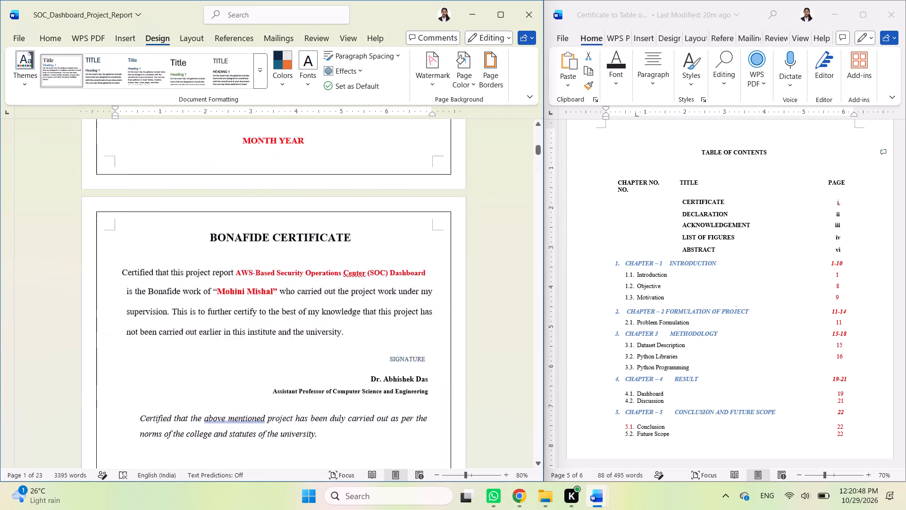
{"action": "scroll", "coordinate": [430, 370], "scroll_direction": "down", "scroll_amount": 19}
{"action": "scroll", "coordinate": [430, 370], "scroll_direction": "down", "scroll_amount": 4}
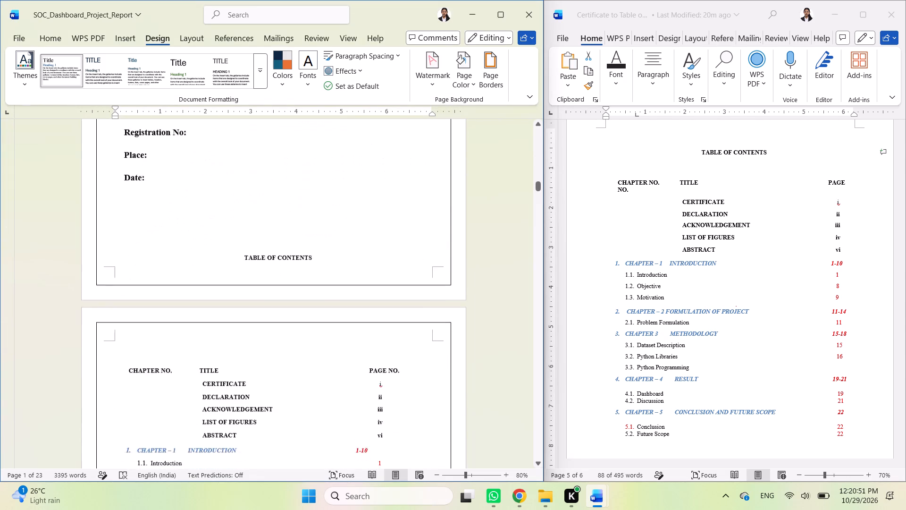
{"action": "scroll", "coordinate": [430, 370], "scroll_direction": "down", "scroll_amount": 11}
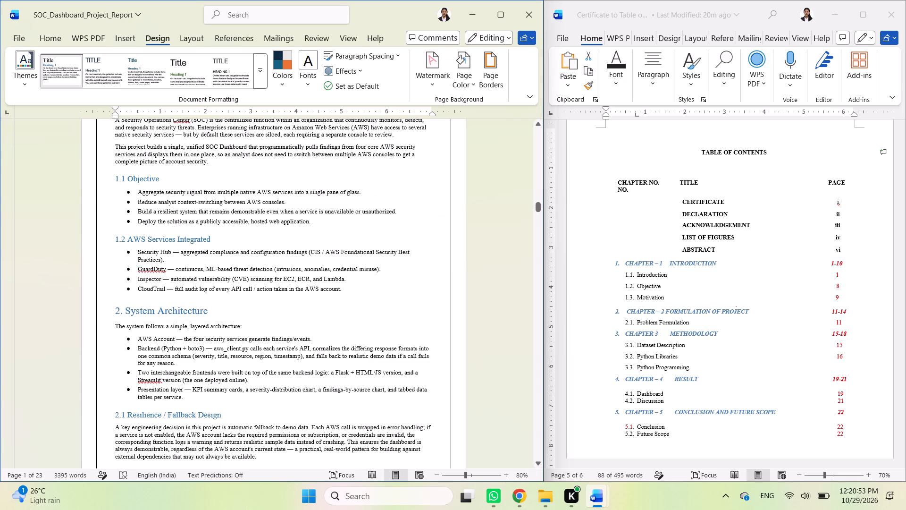
{"action": "scroll", "coordinate": [430, 370], "scroll_direction": "up", "scroll_amount": 14}
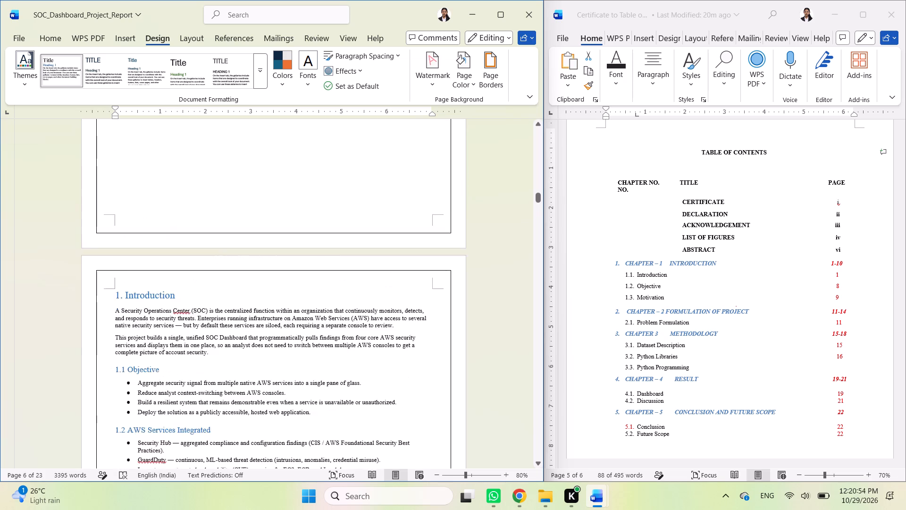
{"action": "scroll", "coordinate": [430, 370], "scroll_direction": "up", "scroll_amount": 10}
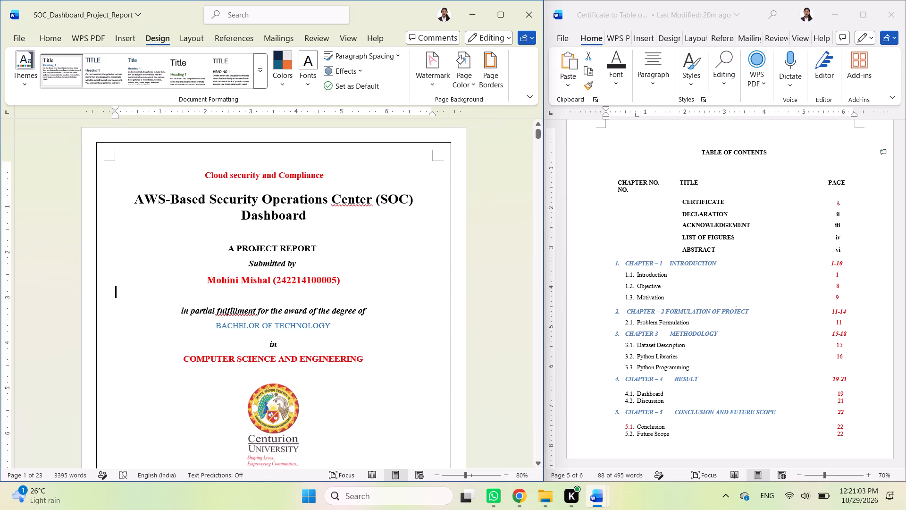
{"action": "scroll", "coordinate": [367, 354], "scroll_direction": "down", "scroll_amount": 8}
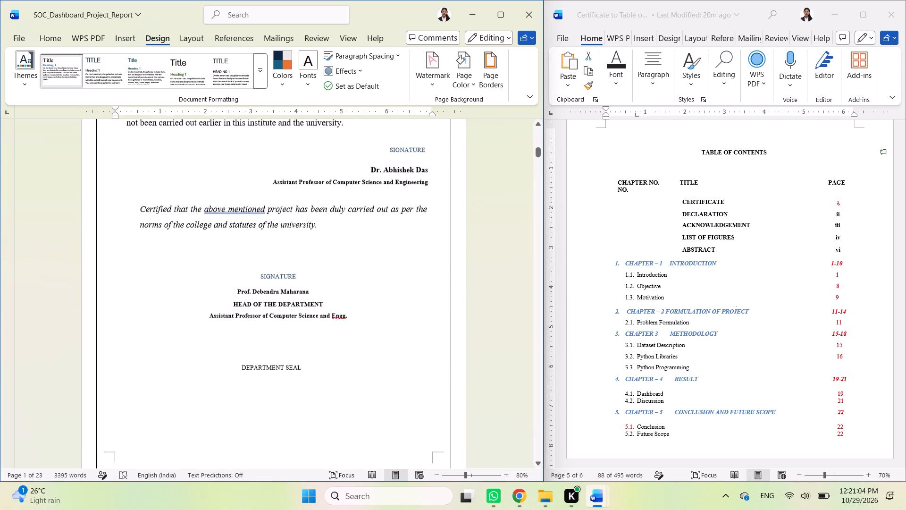
{"action": "scroll", "coordinate": [367, 354], "scroll_direction": "down", "scroll_amount": 7}
{"action": "scroll", "coordinate": [367, 354], "scroll_direction": "up", "scroll_amount": 11}
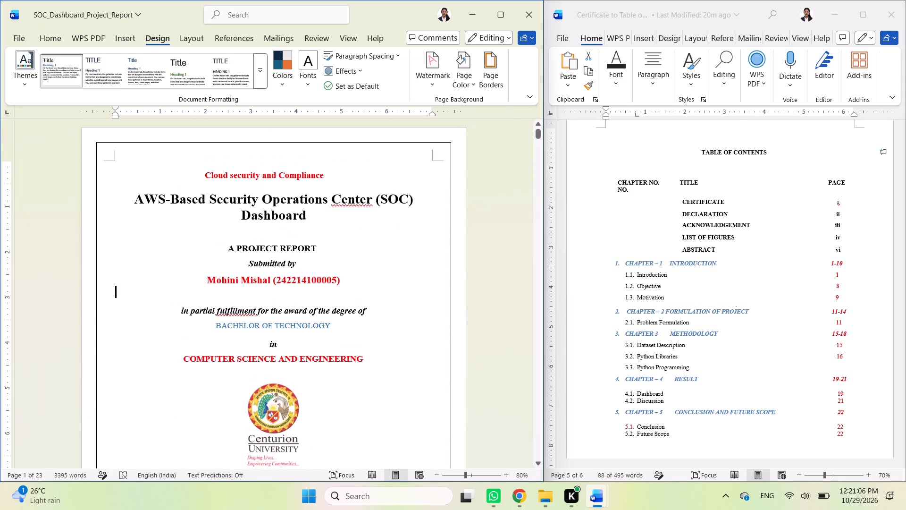
Start a custom picture watermark for the report, with automatic scale and washout, and open the picture selection.
{"action": "left_click", "coordinate": [432, 81]}
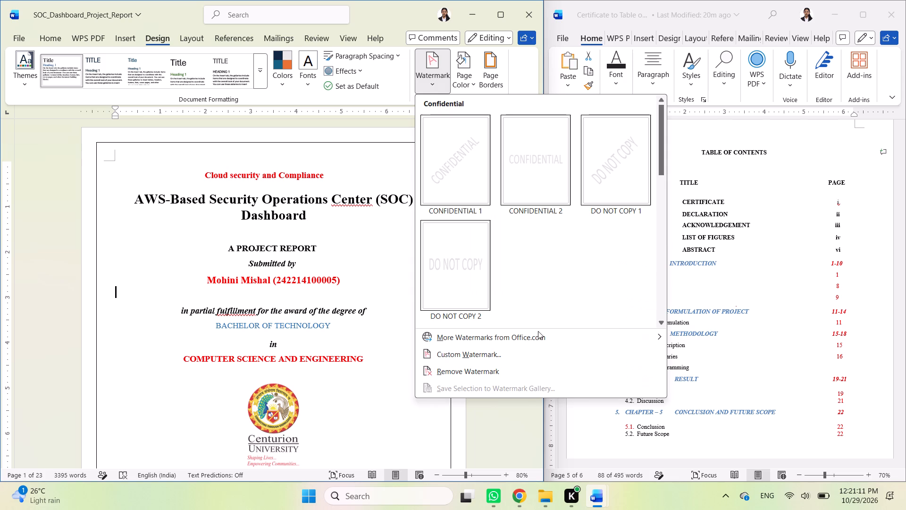
{"action": "left_click", "coordinate": [501, 351]}
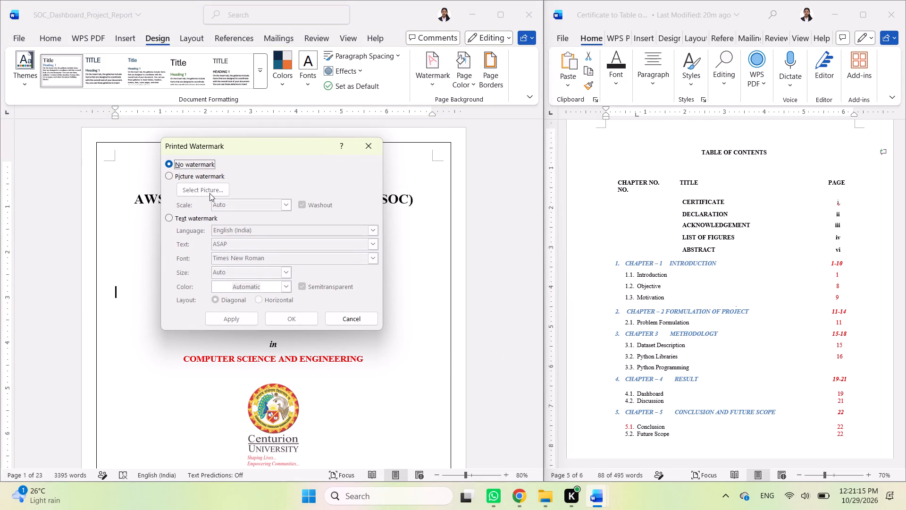
{"action": "left_click", "coordinate": [169, 175]}
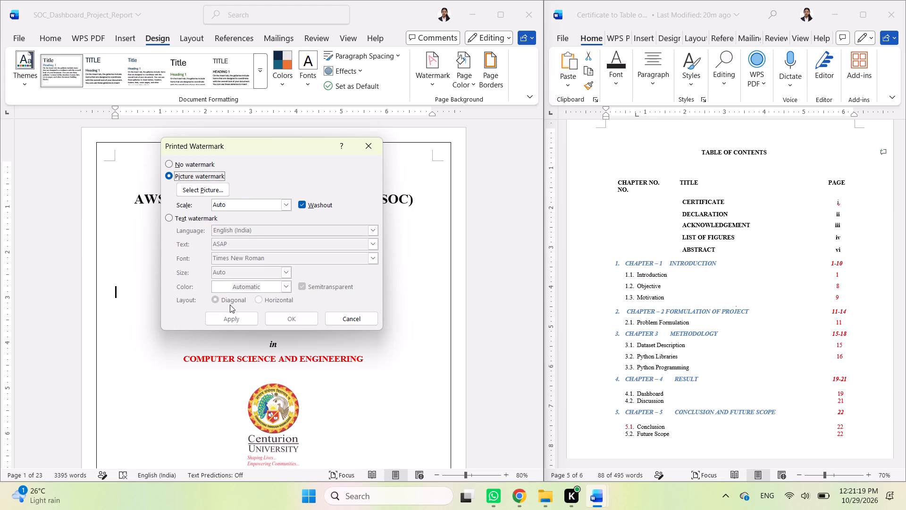
{"action": "left_click", "coordinate": [197, 191]}
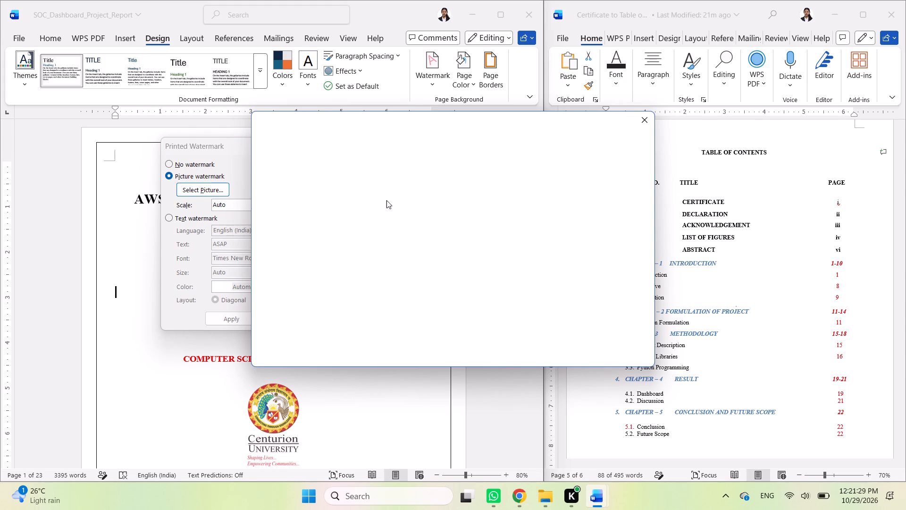
{"action": "scroll", "coordinate": [480, 236], "scroll_direction": "down", "scroll_amount": 1}
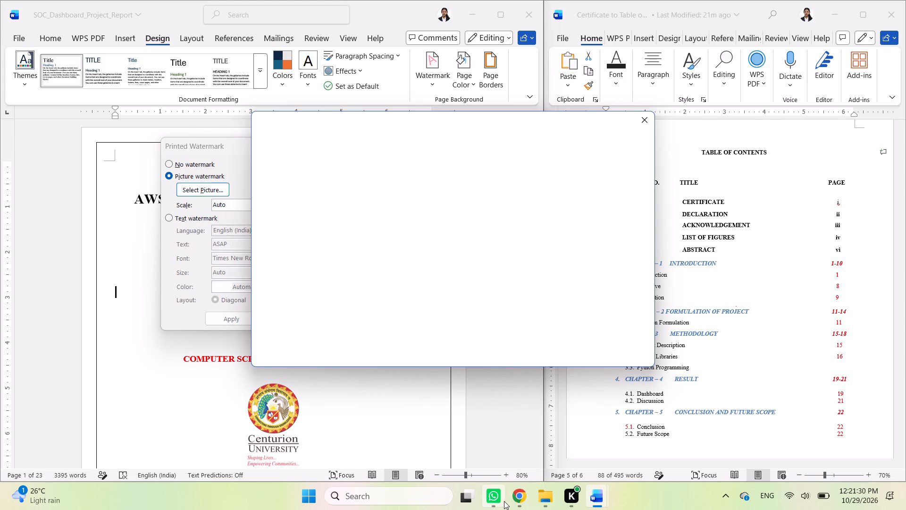
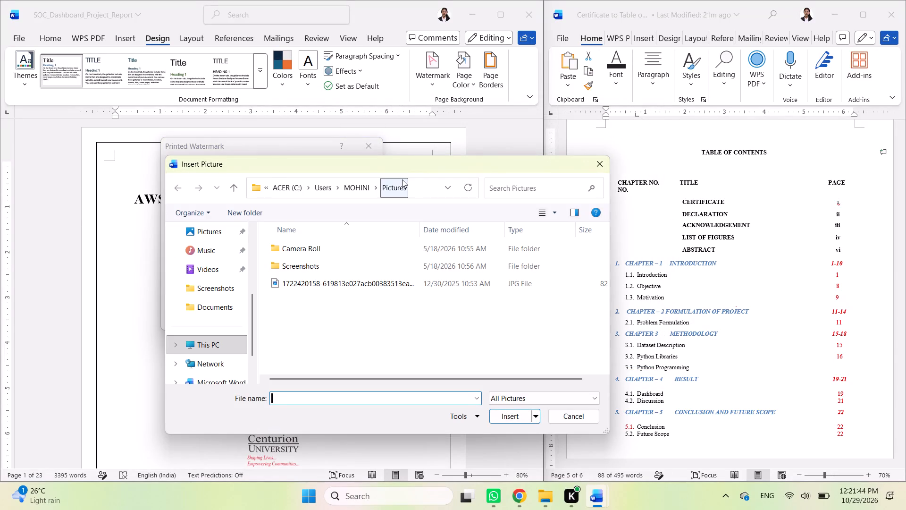
Choose the "cutm logo" picture from the Pictures folder and apply it as the report's watermark with automatic scale and washout.
{"action": "scroll", "coordinate": [218, 279], "scroll_direction": "up", "scroll_amount": 1}
{"action": "scroll", "coordinate": [222, 347], "scroll_direction": "down", "scroll_amount": 1}
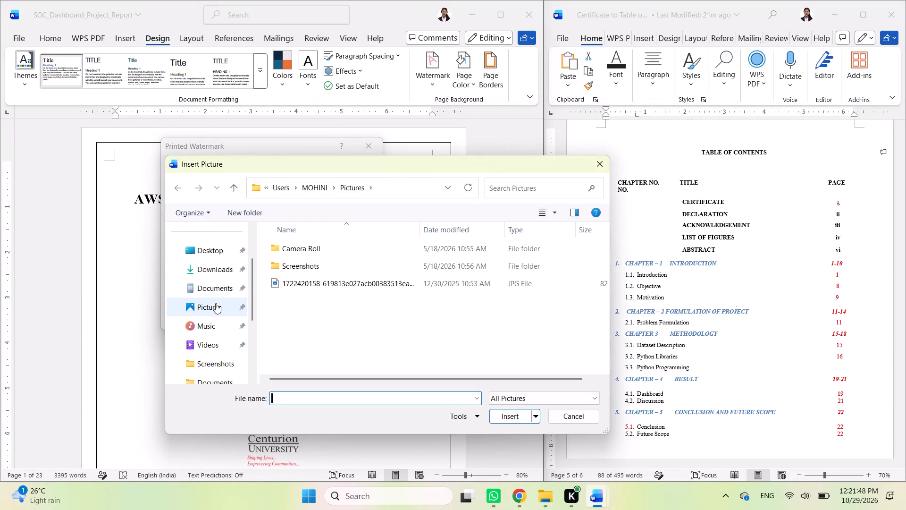
{"action": "left_click", "coordinate": [216, 305]}
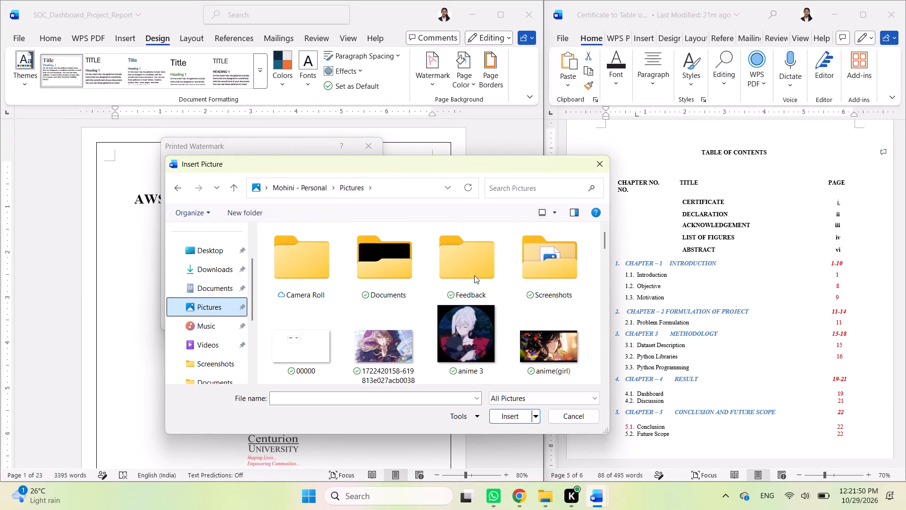
{"action": "scroll", "coordinate": [412, 322], "scroll_direction": "down", "scroll_amount": 2}
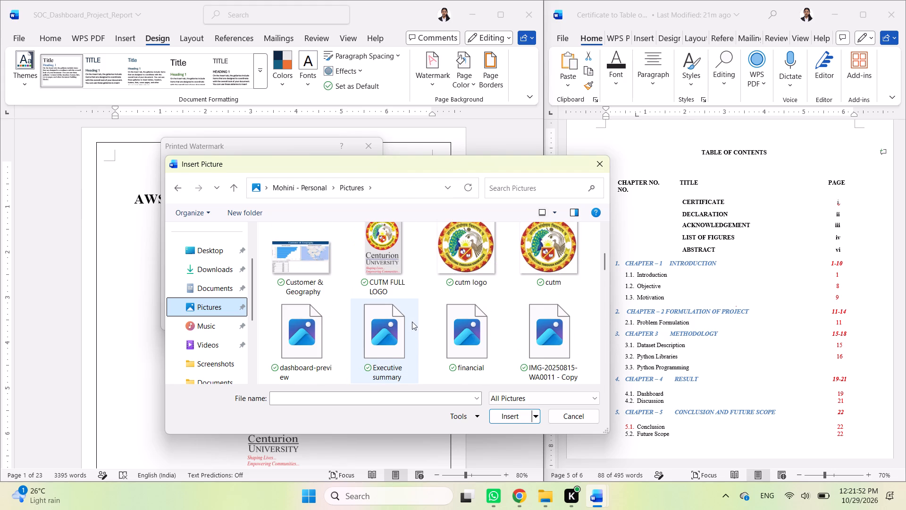
{"action": "left_click", "coordinate": [478, 252]}
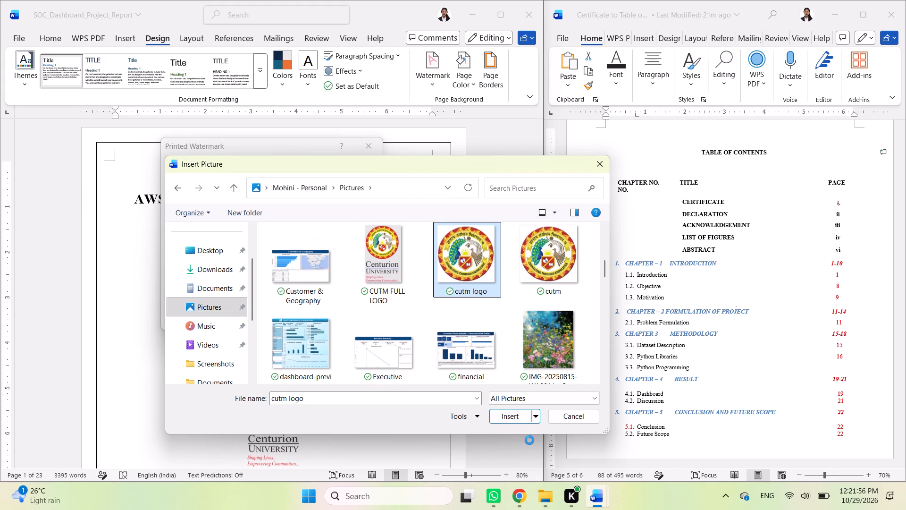
{"action": "left_click", "coordinate": [518, 417]}
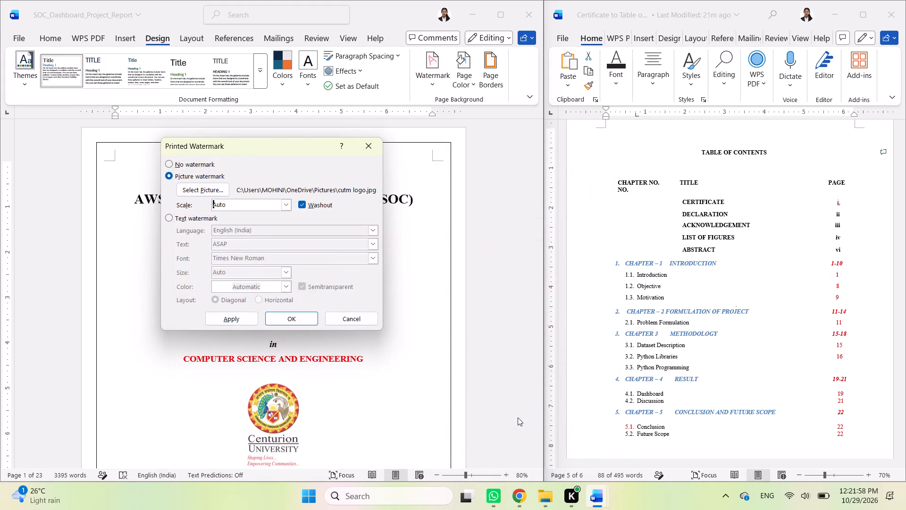
{"action": "left_click", "coordinate": [308, 319]}
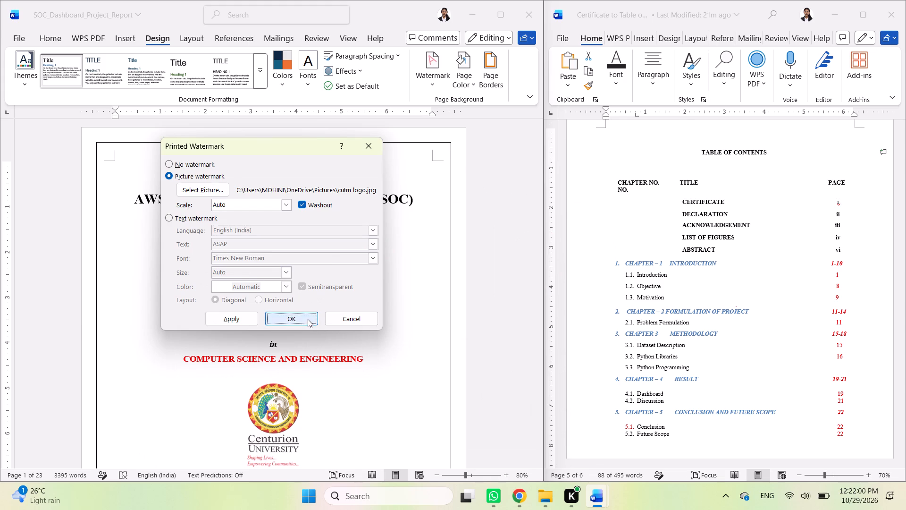
Examine the logo watermark across the report, from the cover page through the acknowledgement to the AWS Setup and Local Development pages.
{"action": "scroll", "coordinate": [344, 367], "scroll_direction": "down", "scroll_amount": 7}
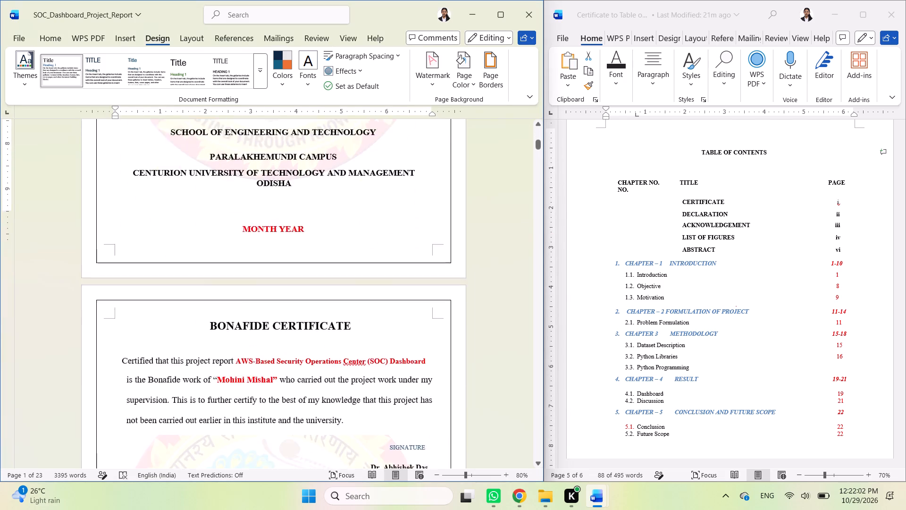
{"action": "scroll", "coordinate": [344, 367], "scroll_direction": "down", "scroll_amount": 15}
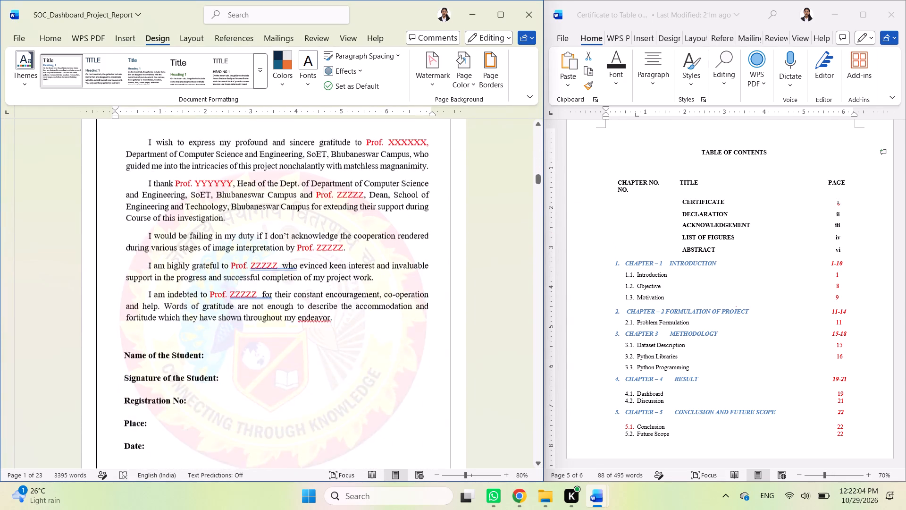
{"action": "scroll", "coordinate": [344, 367], "scroll_direction": "down", "scroll_amount": 11}
{"action": "scroll", "coordinate": [344, 367], "scroll_direction": "up", "scroll_amount": 1}
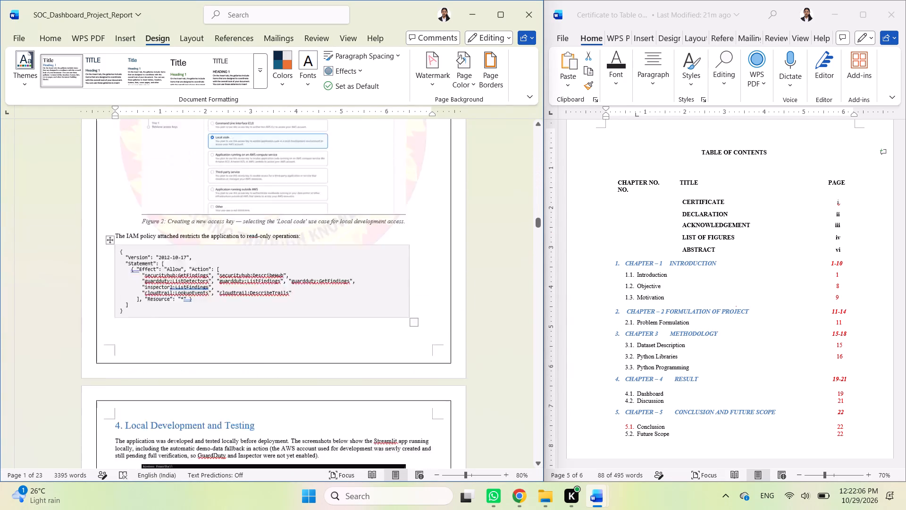
{"action": "scroll", "coordinate": [344, 367], "scroll_direction": "up", "scroll_amount": 1}
{"action": "scroll", "coordinate": [344, 367], "scroll_direction": "down", "scroll_amount": 4}
{"action": "scroll", "coordinate": [344, 367], "scroll_direction": "up", "scroll_amount": 1}
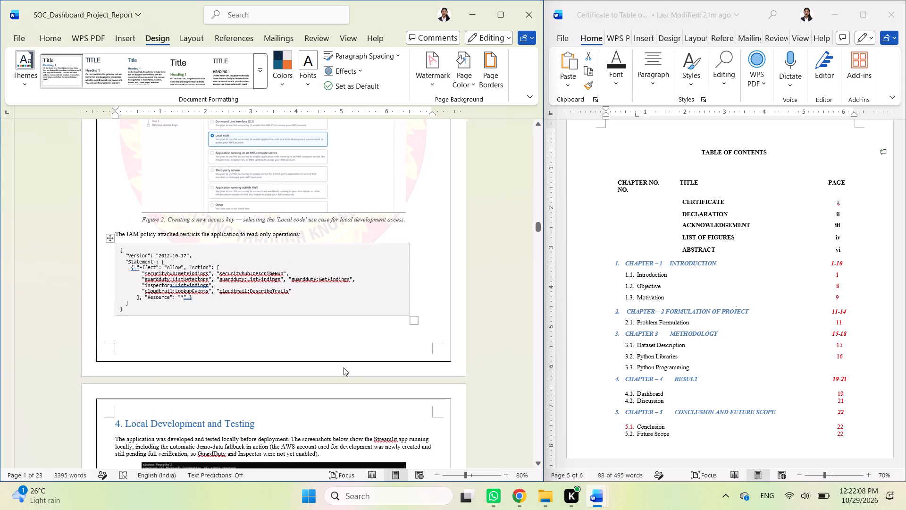
Ignore the spelling and grammar flags on "securityhub:DescribeHub" in the IAM policy code block.
{"action": "left_click", "coordinate": [223, 270]}
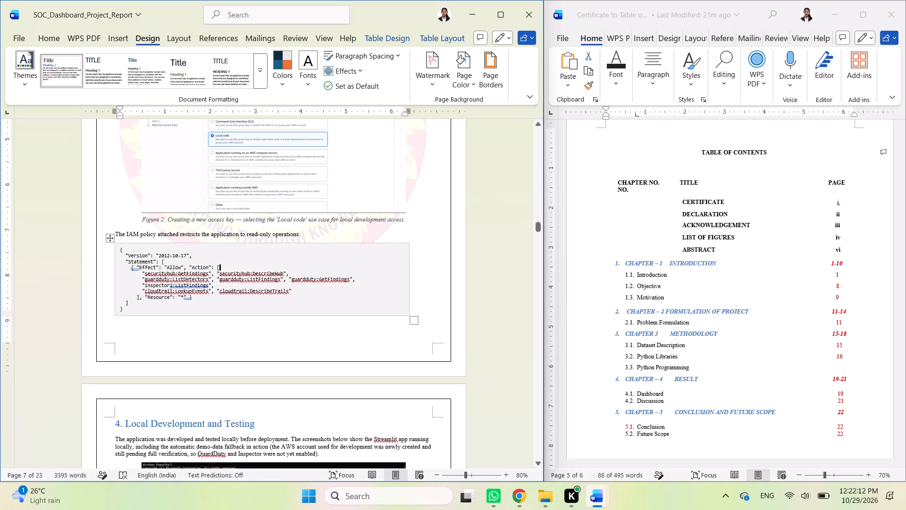
{"action": "left_click", "coordinate": [238, 274]}
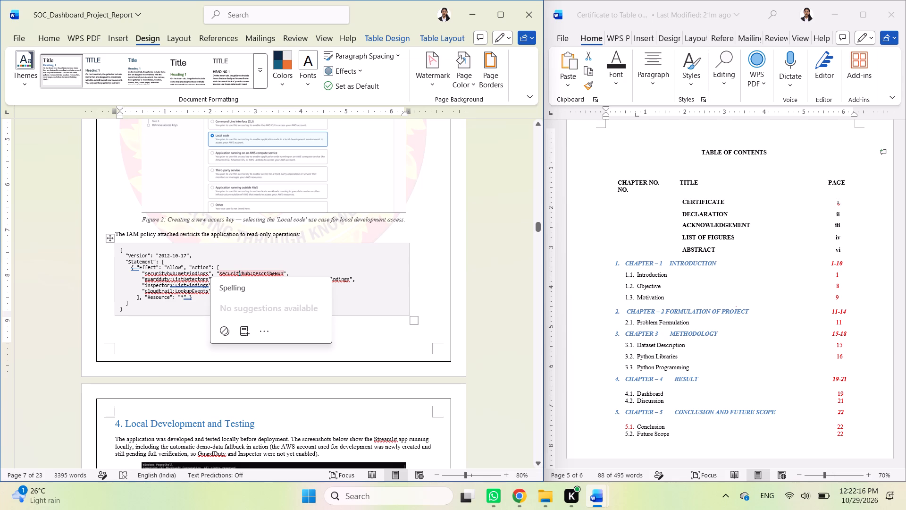
{"action": "left_click", "coordinate": [225, 331]}
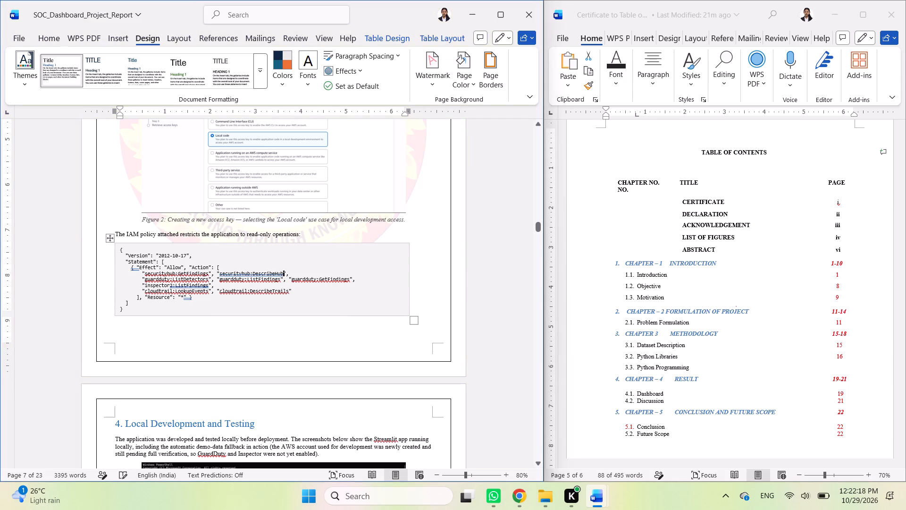
{"action": "left_click", "coordinate": [238, 273]}
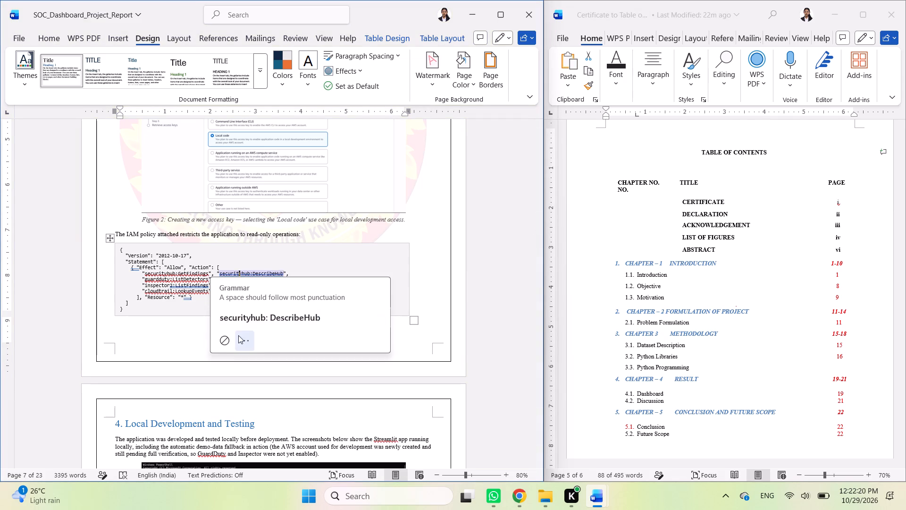
{"action": "left_click", "coordinate": [224, 340]}
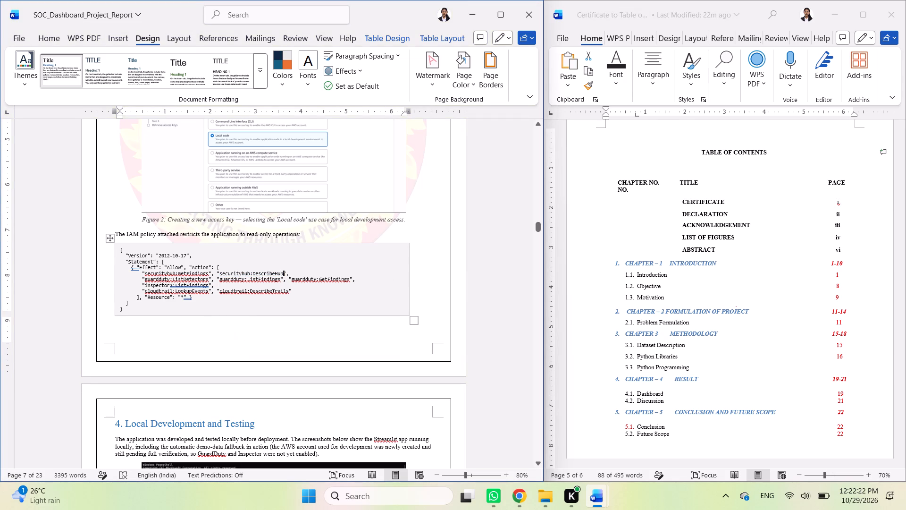
Review the report's local testing, cover, certificate, acknowledgement and table of contents pages, and check the template's List of Figures page.
{"action": "scroll", "coordinate": [302, 327], "scroll_direction": "down", "scroll_amount": 7}
{"action": "scroll", "coordinate": [302, 327], "scroll_direction": "up", "scroll_amount": 4}
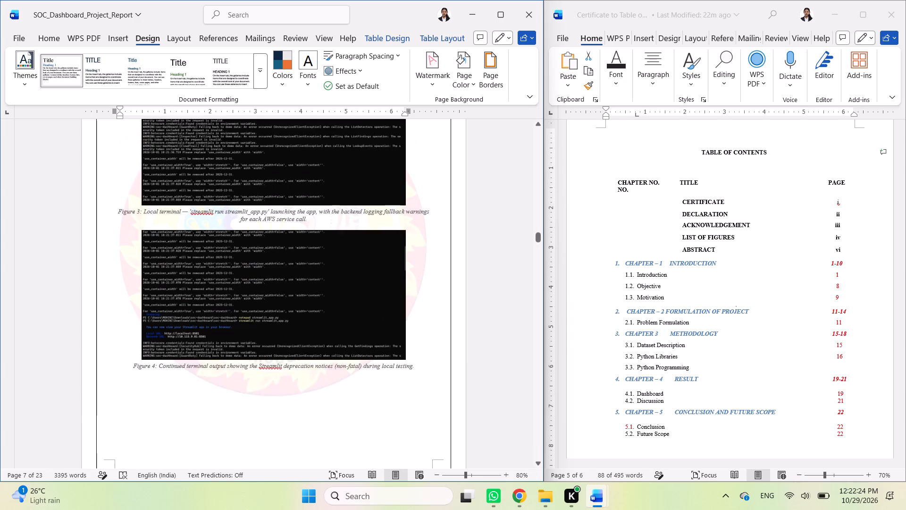
{"action": "scroll", "coordinate": [302, 327], "scroll_direction": "up", "scroll_amount": 5}
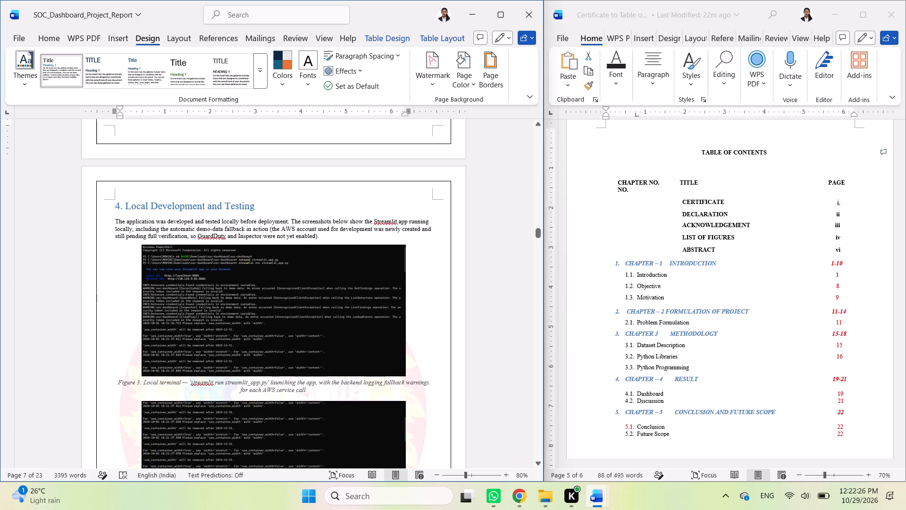
{"action": "scroll", "coordinate": [302, 327], "scroll_direction": "down", "scroll_amount": 9}
{"action": "scroll", "coordinate": [302, 327], "scroll_direction": "up", "scroll_amount": 3}
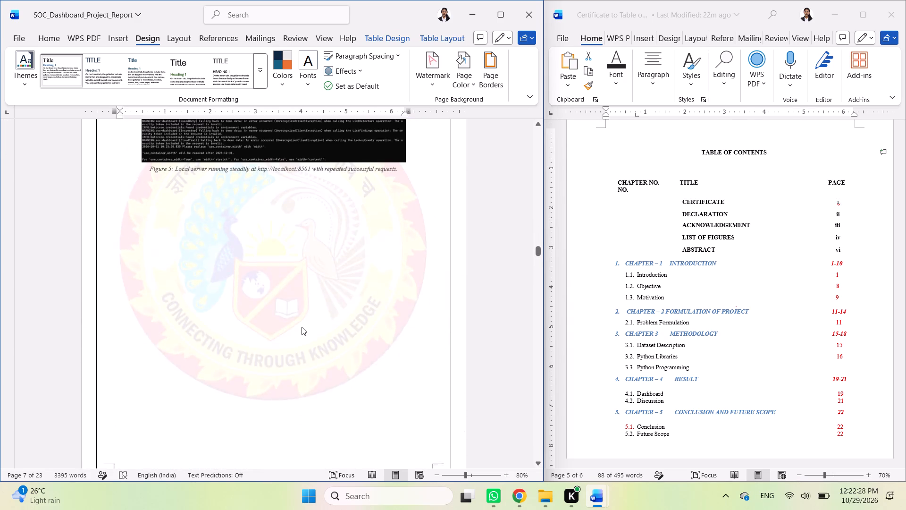
{"action": "scroll", "coordinate": [302, 327], "scroll_direction": "up", "scroll_amount": 9}
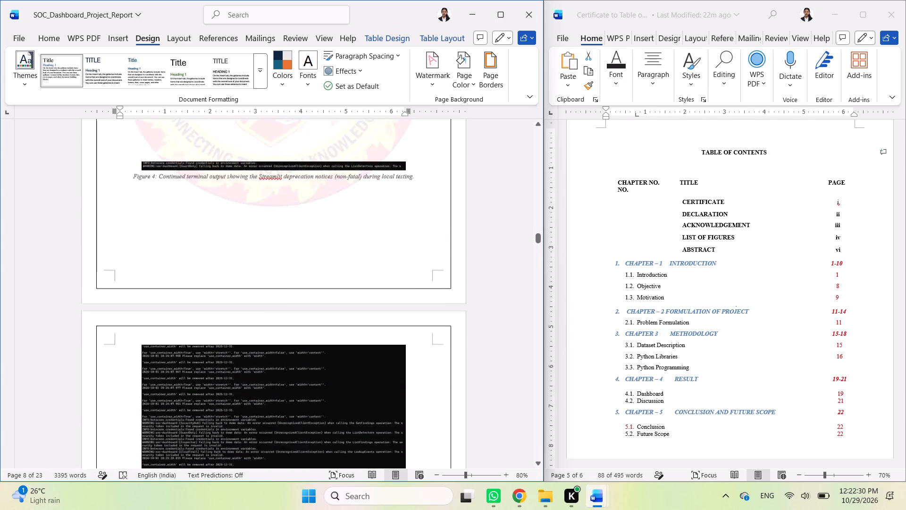
{"action": "scroll", "coordinate": [302, 327], "scroll_direction": "up", "scroll_amount": 18}
{"action": "scroll", "coordinate": [302, 327], "scroll_direction": "up", "scroll_amount": 4}
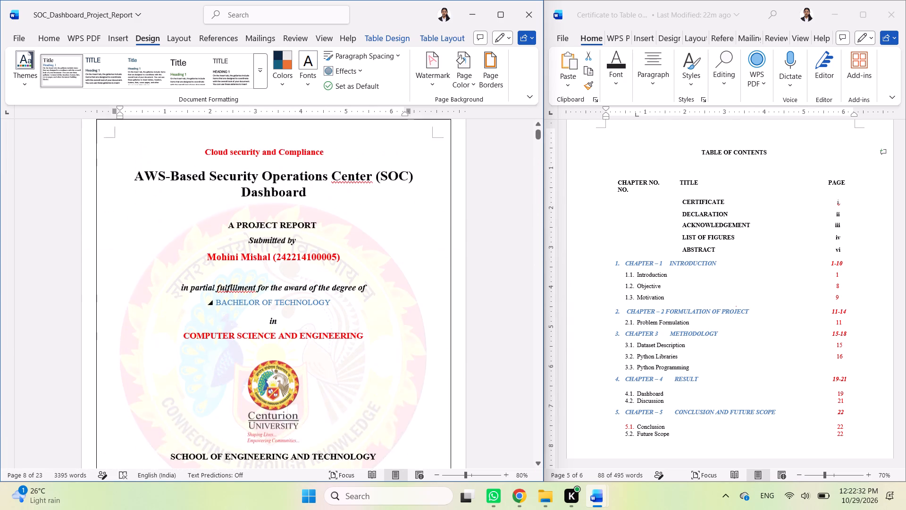
{"action": "scroll", "coordinate": [302, 327], "scroll_direction": "down", "scroll_amount": 7}
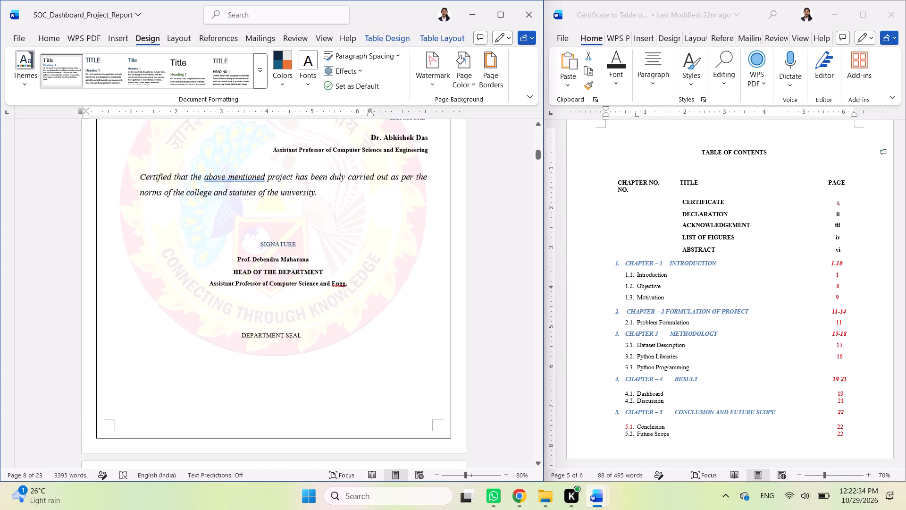
{"action": "scroll", "coordinate": [302, 327], "scroll_direction": "down", "scroll_amount": 8}
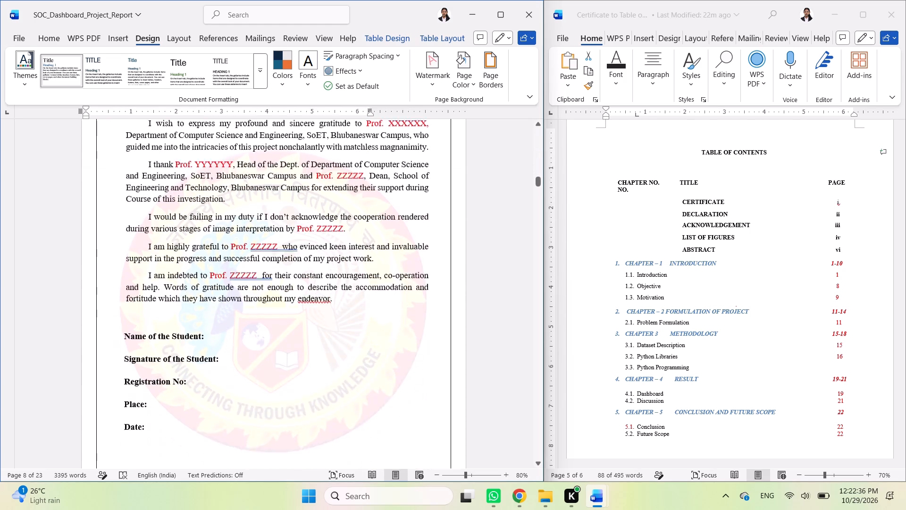
{"action": "scroll", "coordinate": [302, 327], "scroll_direction": "down", "scroll_amount": 5}
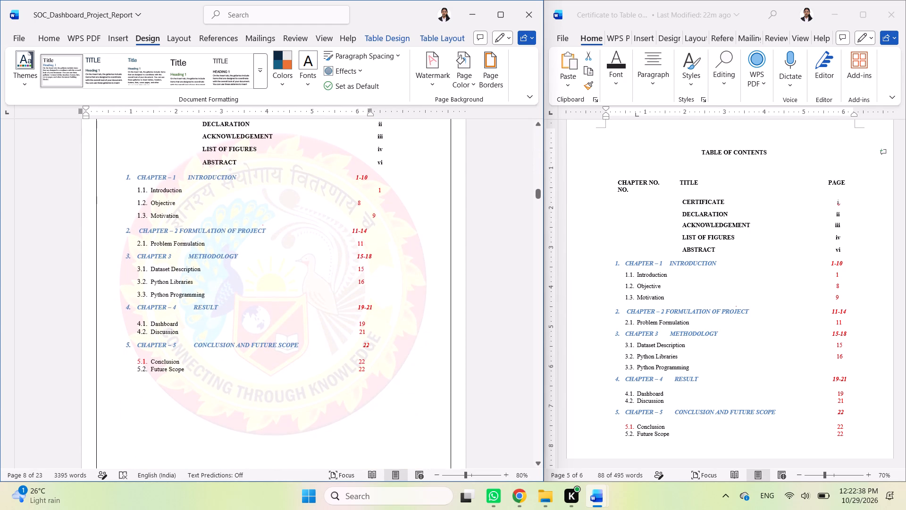
{"action": "scroll", "coordinate": [259, 172], "scroll_direction": "up", "scroll_amount": 1}
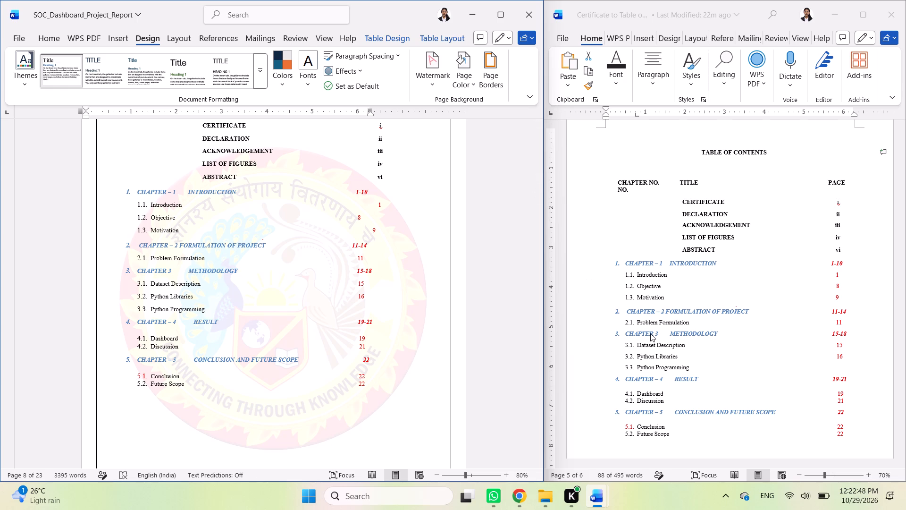
{"action": "scroll", "coordinate": [650, 333], "scroll_direction": "up", "scroll_amount": 5}
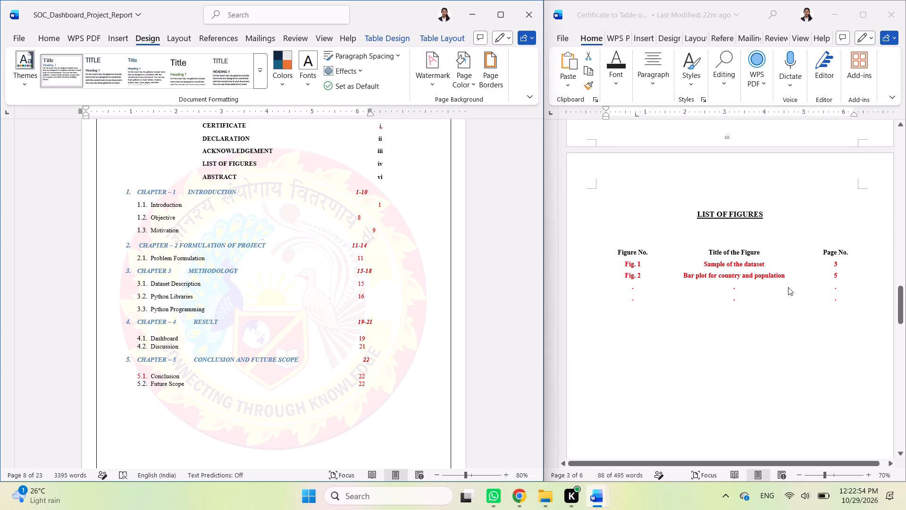
Delete the "LIST OF FIGURES" entry, its page number and its line from the report's table of contents.
{"action": "scroll", "coordinate": [238, 199], "scroll_direction": "up", "scroll_amount": 1}
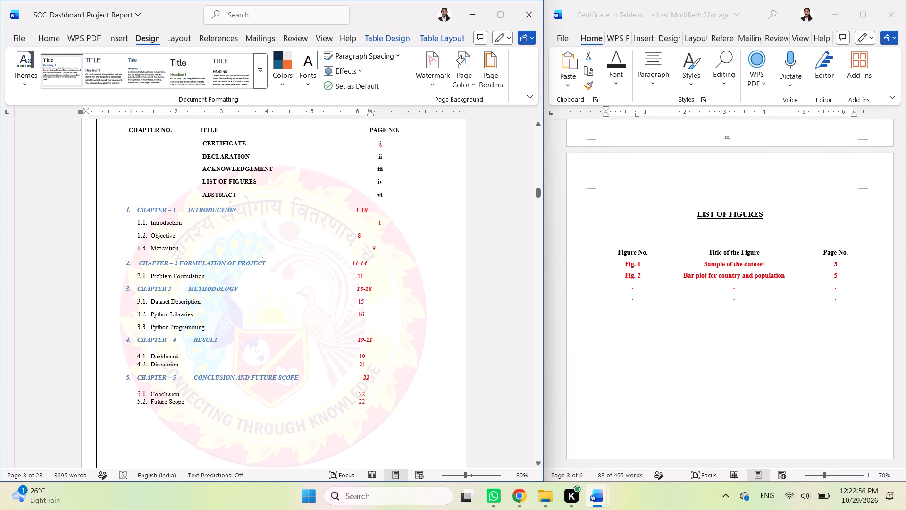
{"action": "left_click_drag", "start_coordinate": [202, 182], "coordinate": [261, 181]}
{"action": "key", "text": "BackSpace"}
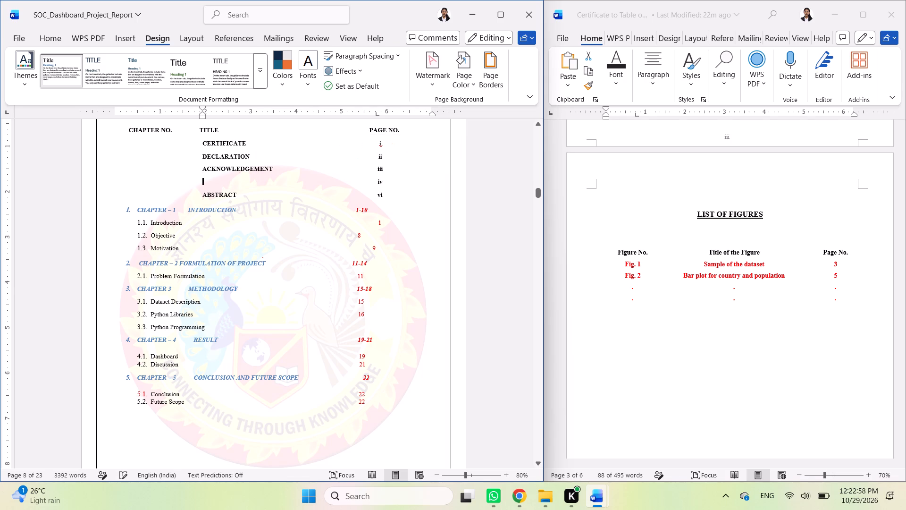
{"action": "left_click", "coordinate": [384, 182]}
{"action": "key", "text": "BackSpace"}
{"action": "key", "text": "BackSpace"}
{"action": "key", "text": "BackSpace"}
{"action": "key", "text": "BackSpace"}
{"action": "key", "text": "BackSpace"}
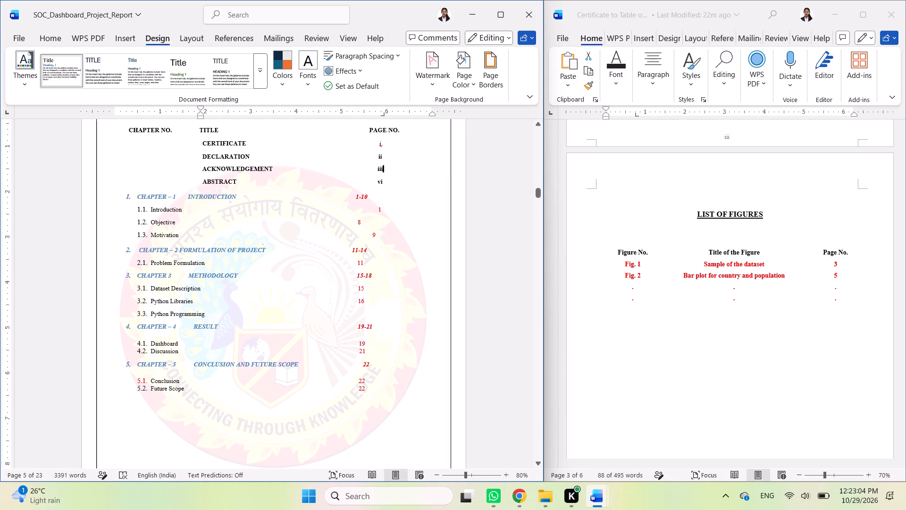
Examine the report pages after the table of contents, covering the Introduction, System Architecture and AWS Setup sections.
{"action": "scroll", "coordinate": [317, 255], "scroll_direction": "down", "scroll_amount": 6}
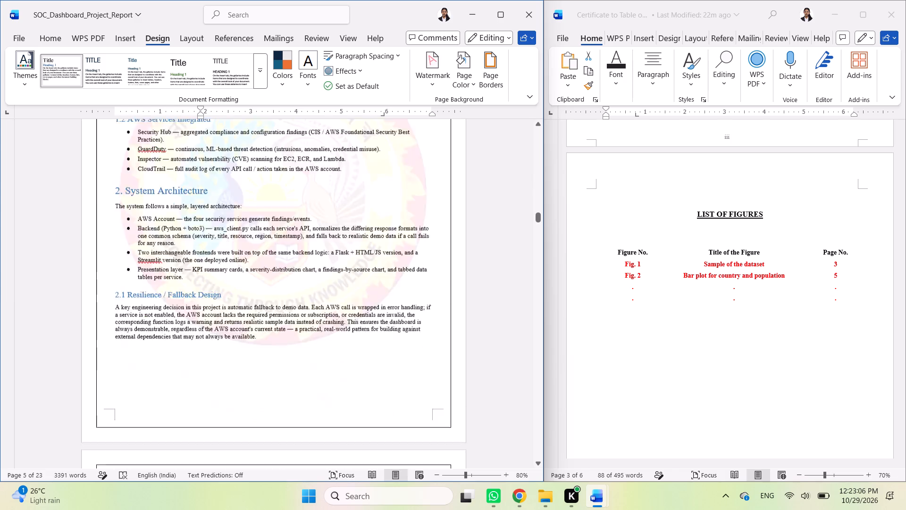
{"action": "scroll", "coordinate": [317, 255], "scroll_direction": "down", "scroll_amount": 5}
{"action": "scroll", "coordinate": [317, 255], "scroll_direction": "up", "scroll_amount": 8}
{"action": "scroll", "coordinate": [317, 255], "scroll_direction": "right", "scroll_amount": 1}
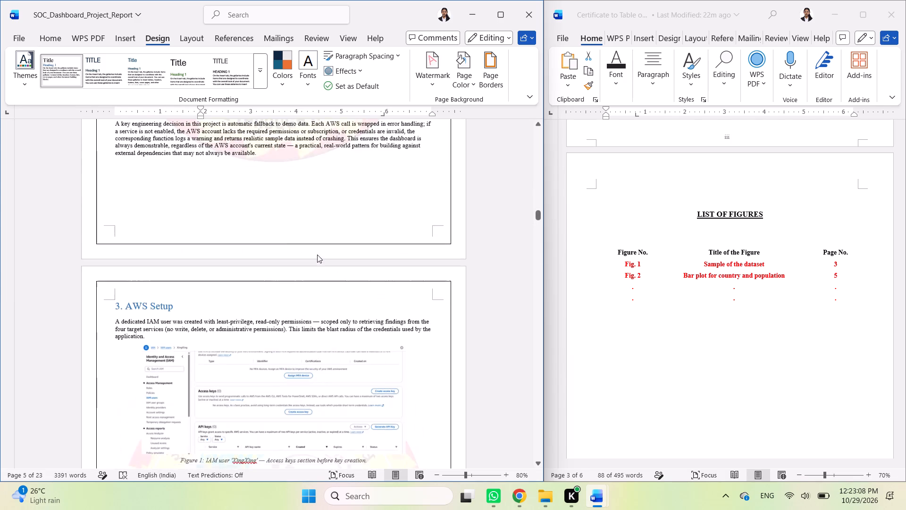
{"action": "scroll", "coordinate": [317, 255], "scroll_direction": "down", "scroll_amount": 1}
{"action": "scroll", "coordinate": [362, 246], "scroll_direction": "up", "scroll_amount": 3}
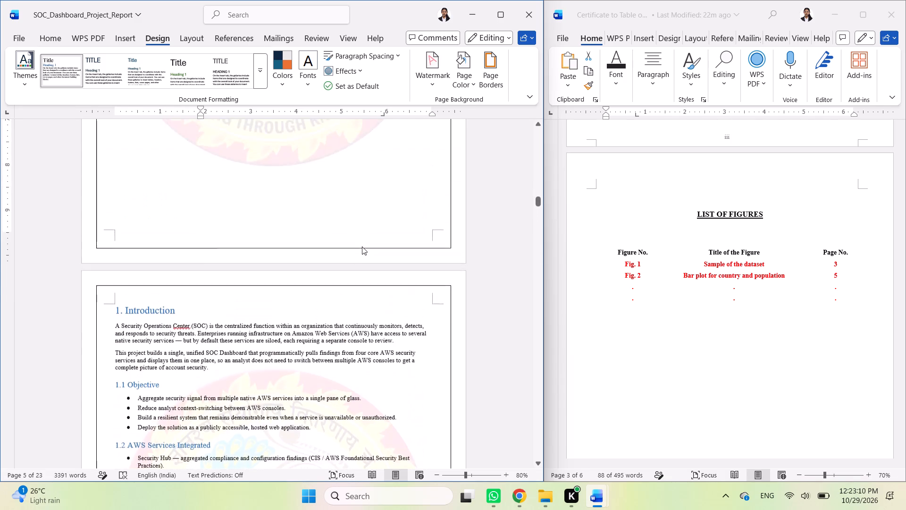
{"action": "scroll", "coordinate": [362, 246], "scroll_direction": "up", "scroll_amount": 1}
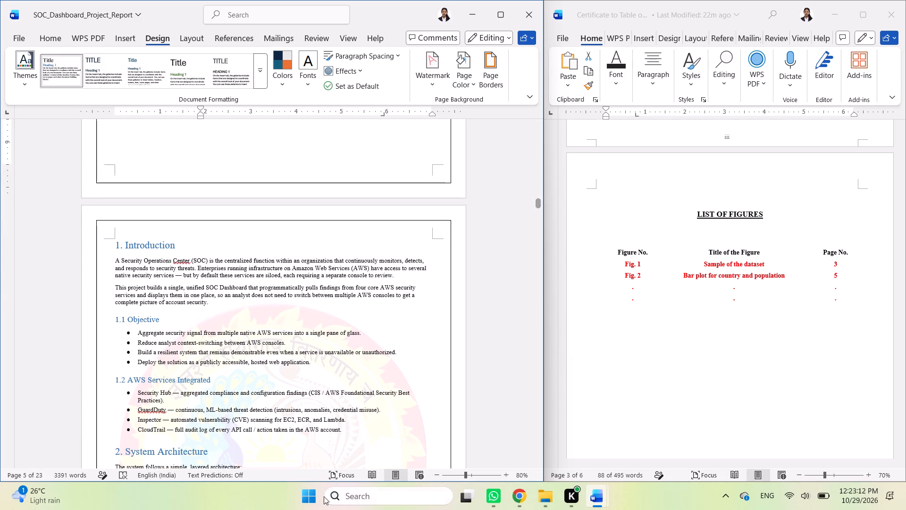
{"action": "left_click", "coordinate": [312, 505]}
{"action": "scroll", "coordinate": [399, 302], "scroll_direction": "down", "scroll_amount": 1}
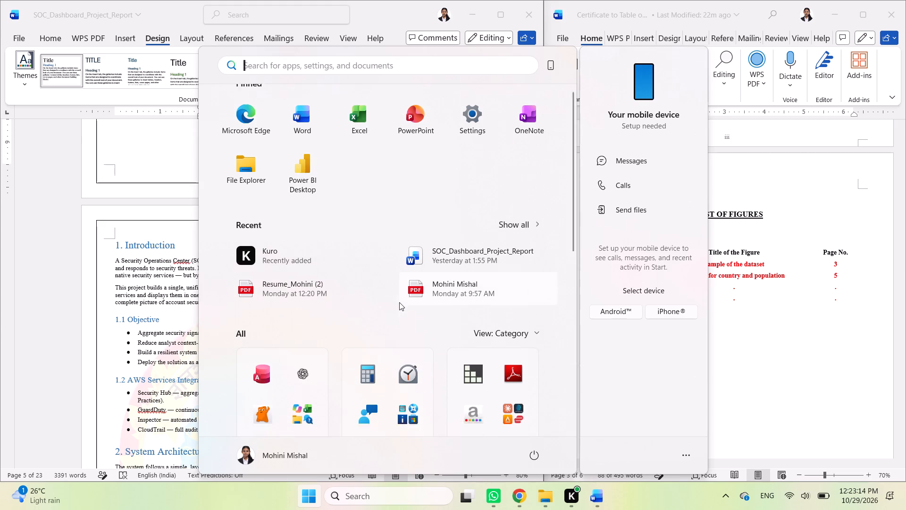
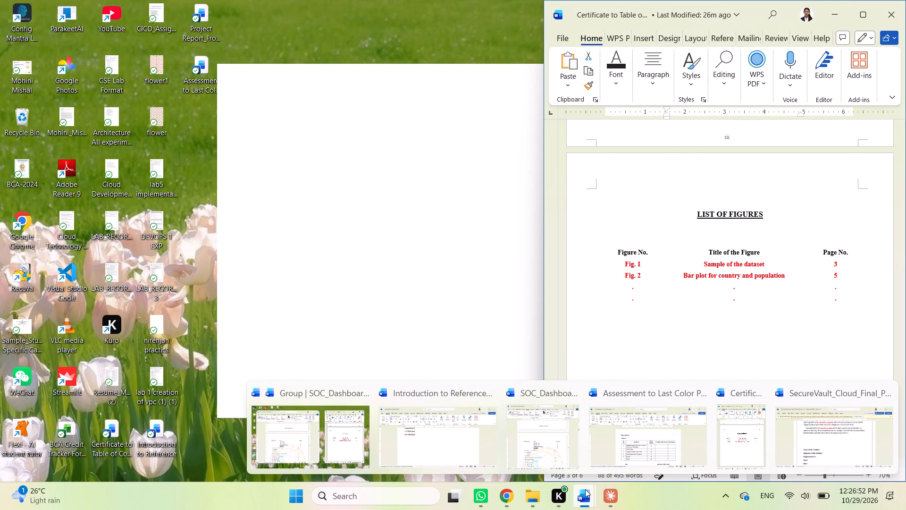
{"action": "left_click", "coordinate": [257, 443]}
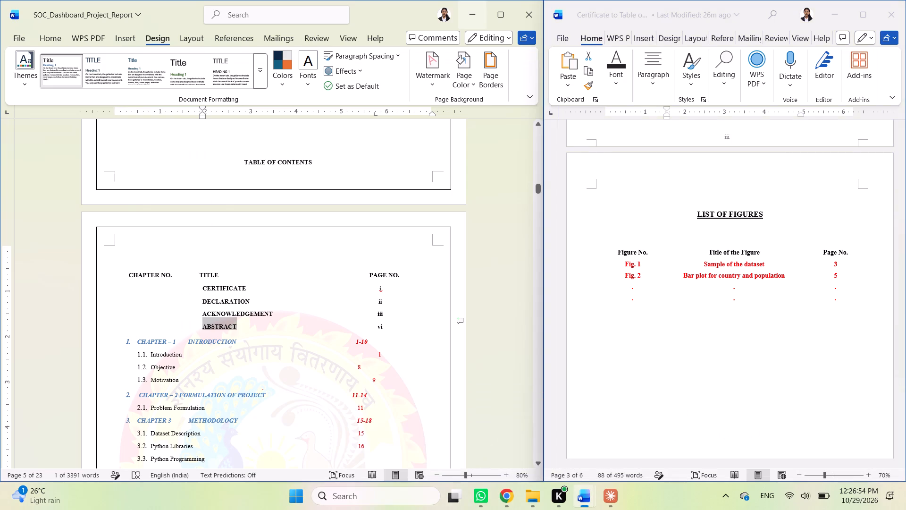
{"action": "scroll", "coordinate": [238, 355], "scroll_direction": "down", "scroll_amount": 6}
{"action": "scroll", "coordinate": [238, 355], "scroll_direction": "up", "scroll_amount": 1}
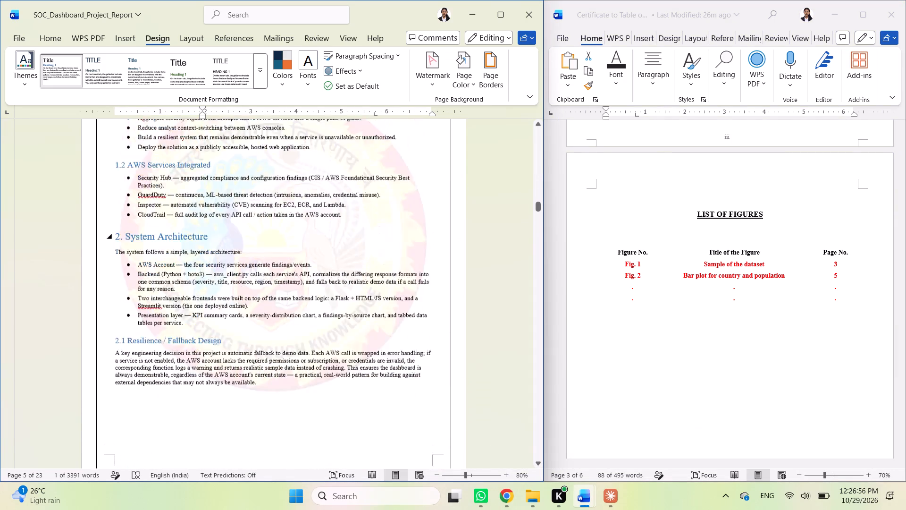
{"action": "scroll", "coordinate": [238, 355], "scroll_direction": "up", "scroll_amount": 1}
{"action": "left_click", "coordinate": [137, 236]}
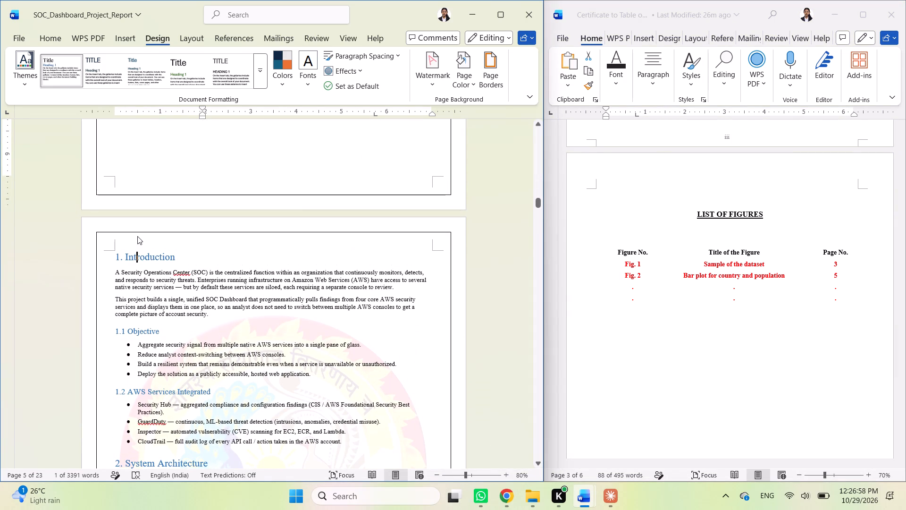
{"action": "left_click", "coordinate": [115, 257]}
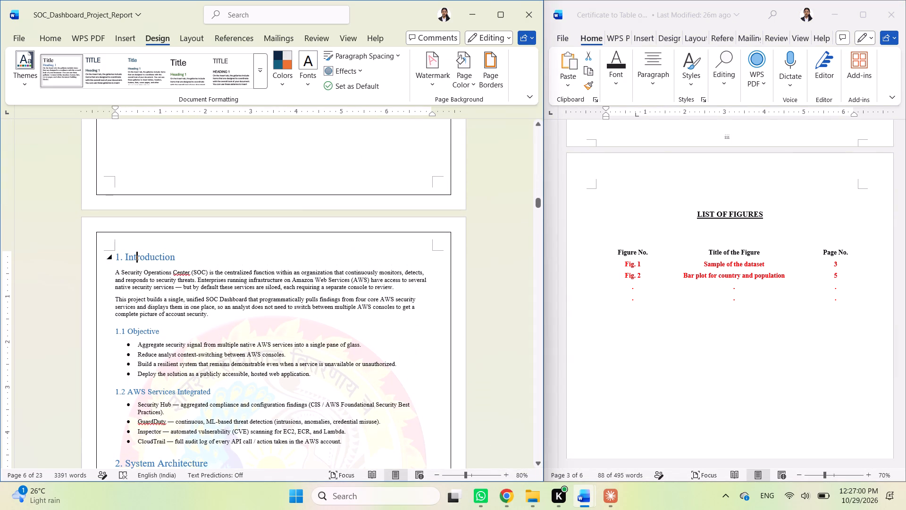
{"action": "key", "text": "Return"}
{"action": "key", "text": "Return"}
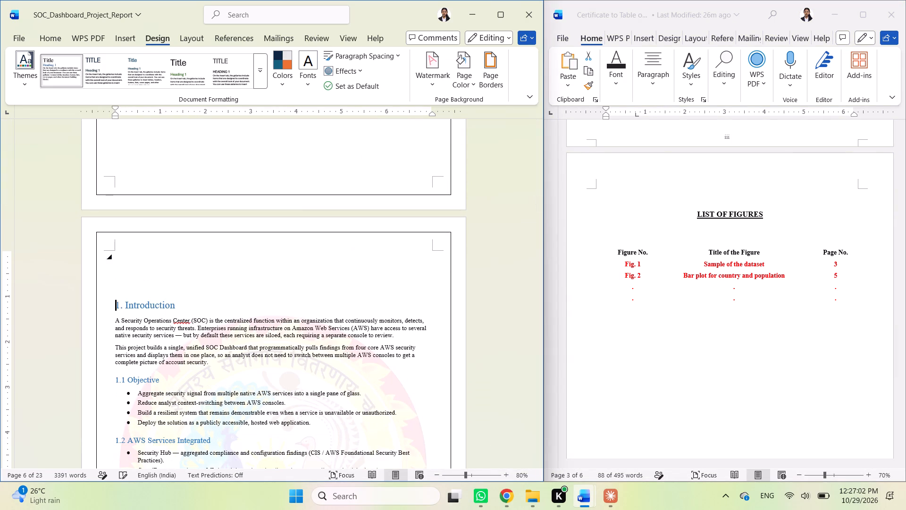
{"action": "left_click", "coordinate": [166, 249]}
{"action": "key", "text": "ctrl+v"}
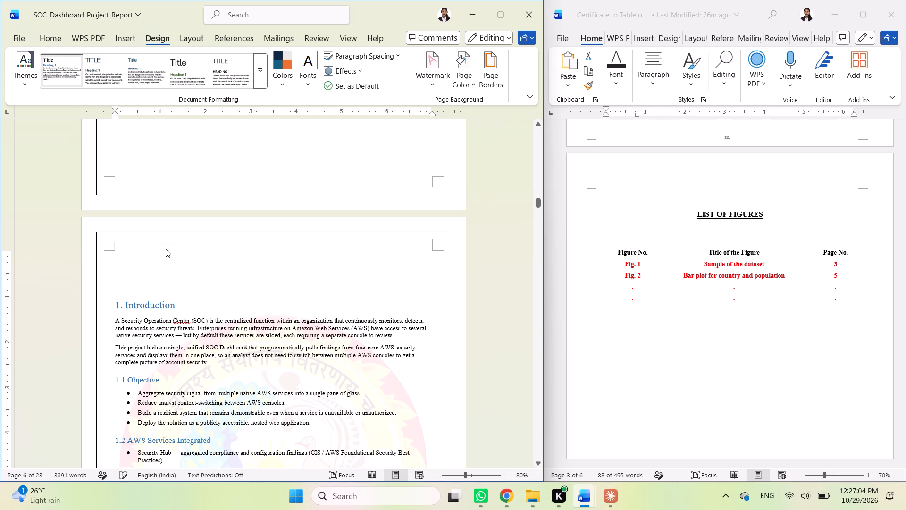
Change the font colour of all abstract body paragraphs to black.
{"action": "scroll", "coordinate": [245, 255], "scroll_direction": "up", "scroll_amount": 4}
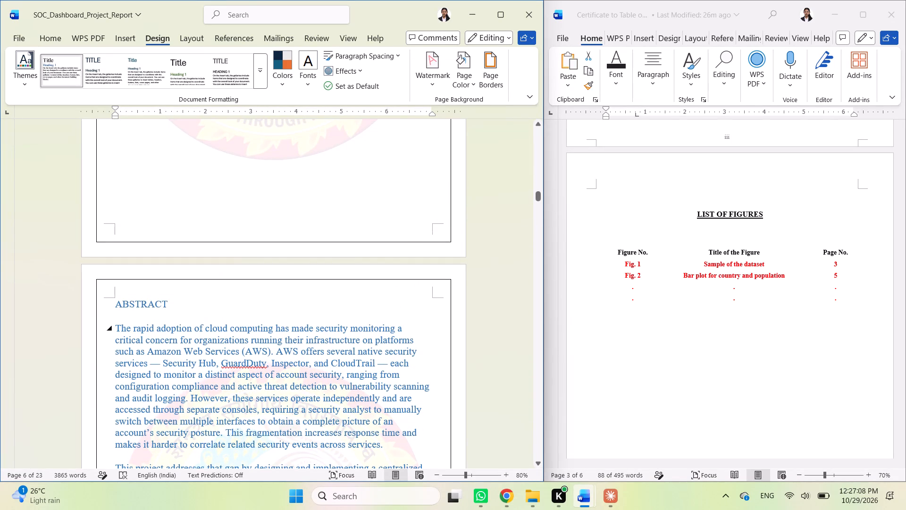
{"action": "left_click_drag", "start_coordinate": [115, 328], "coordinate": [292, 494]}
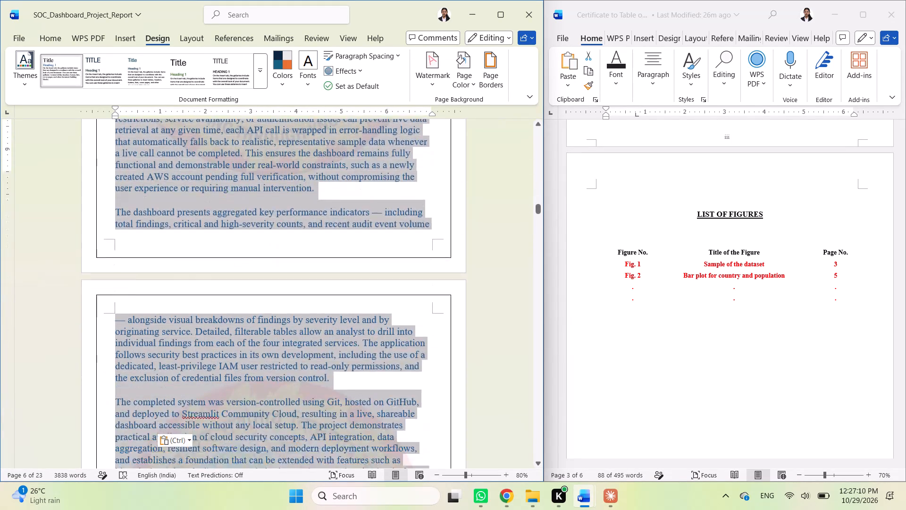
{"action": "left_click_drag", "start_coordinate": [292, 494], "coordinate": [191, 403]}
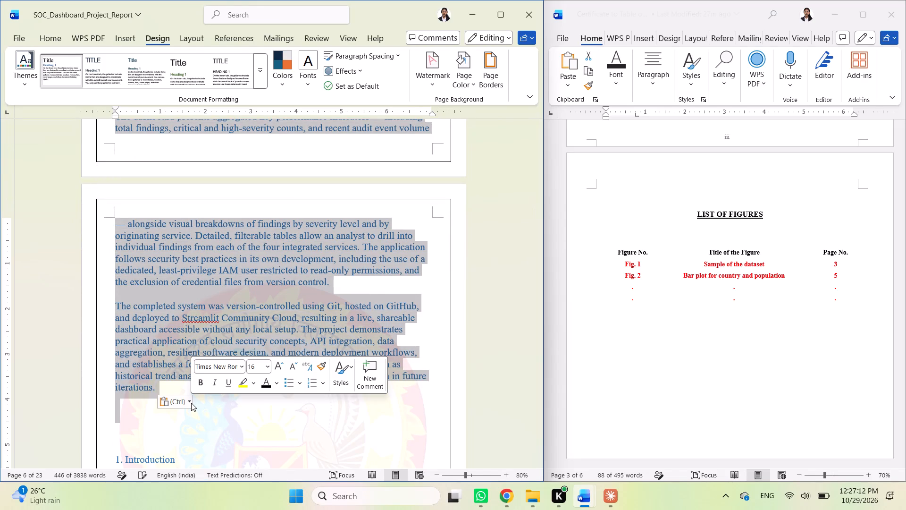
{"action": "left_click", "coordinate": [263, 388]}
Set the font size of all abstract body paragraphs to 12.
{"action": "scroll", "coordinate": [337, 293], "scroll_direction": "up", "scroll_amount": 1}
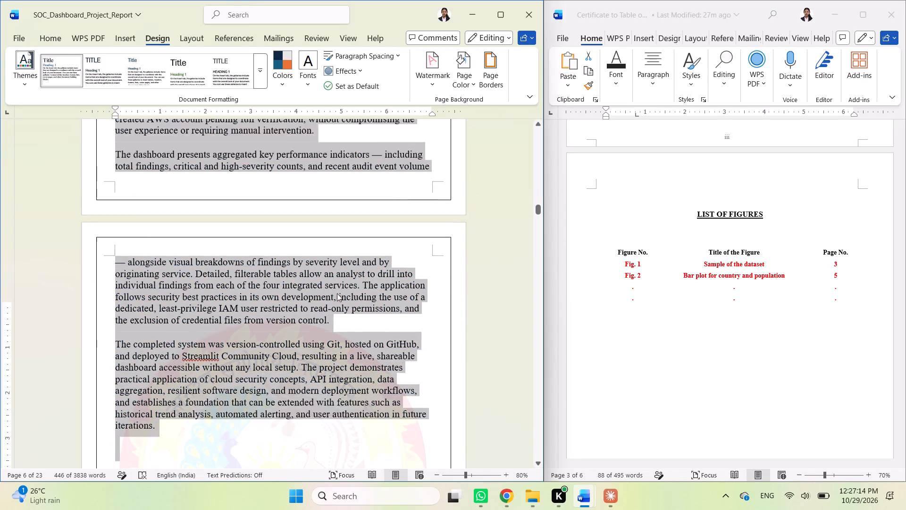
{"action": "scroll", "coordinate": [337, 293], "scroll_direction": "up", "scroll_amount": 4}
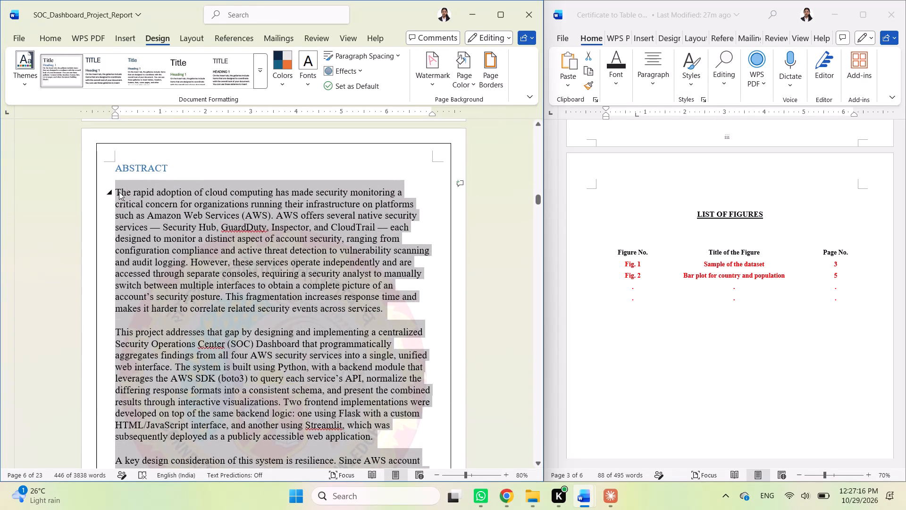
{"action": "left_click", "coordinate": [117, 192]}
{"action": "left_click_drag", "start_coordinate": [117, 192], "coordinate": [252, 418]}
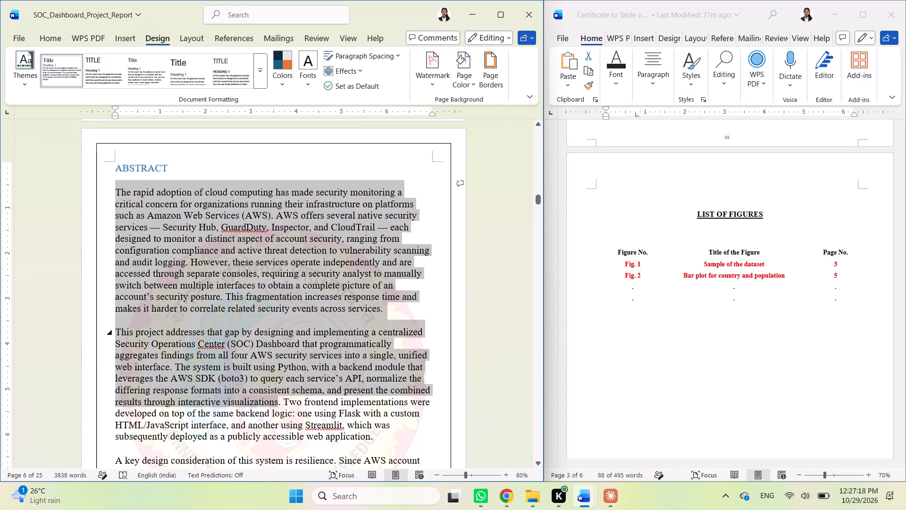
{"action": "left_click_drag", "start_coordinate": [252, 418], "coordinate": [228, 418]}
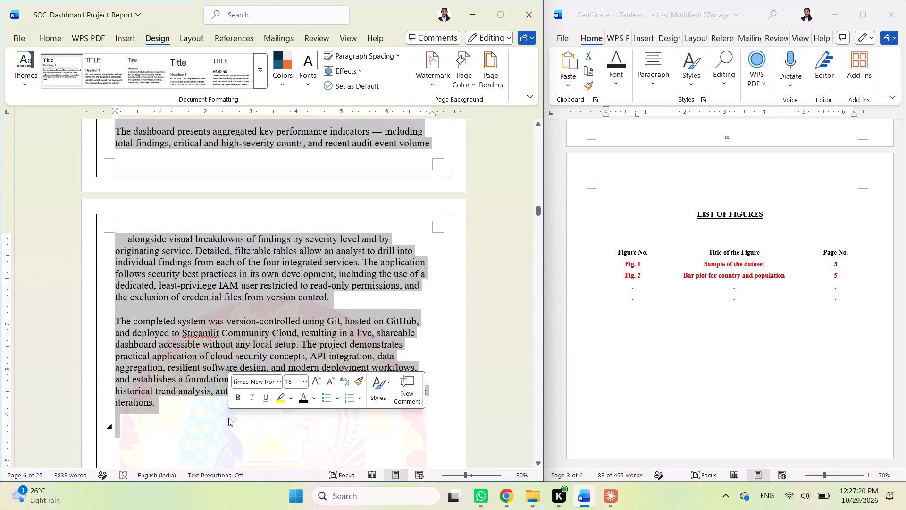
{"action": "left_click", "coordinate": [304, 384]}
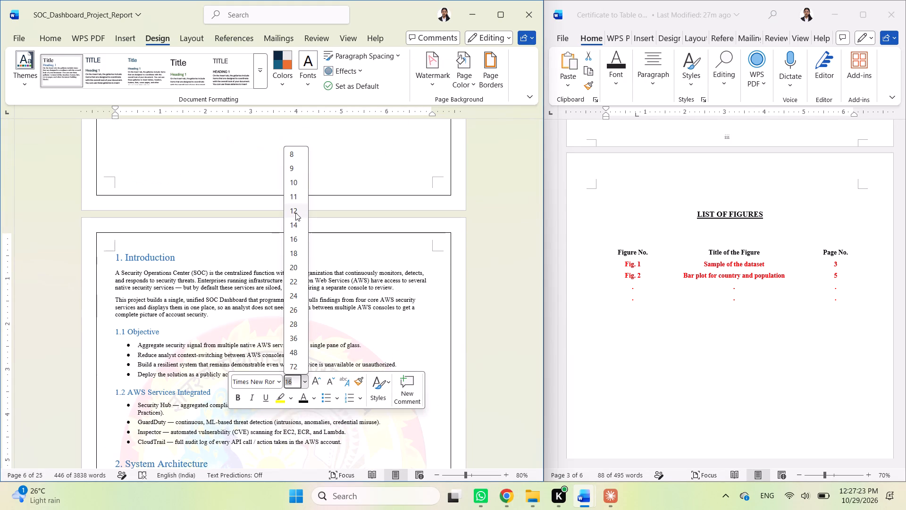
{"action": "left_click", "coordinate": [295, 212]}
{"action": "scroll", "coordinate": [295, 212], "scroll_direction": "up", "scroll_amount": 8}
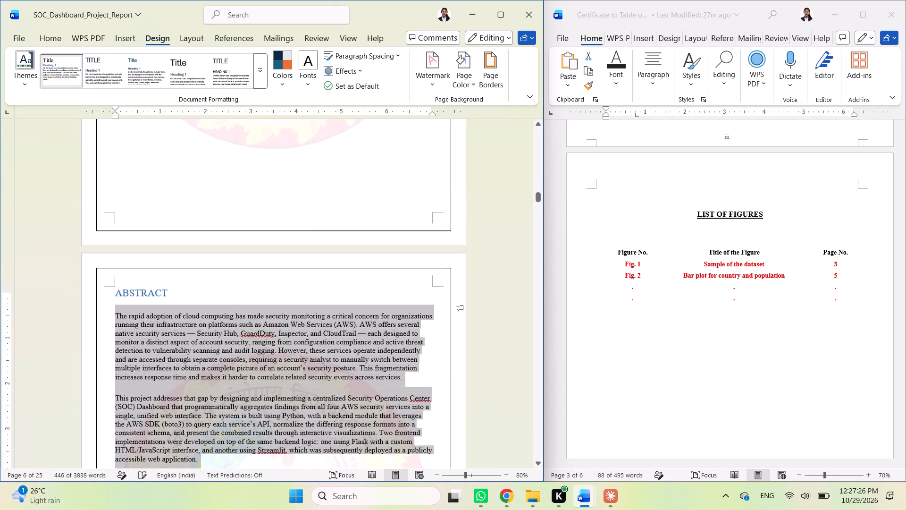
{"action": "scroll", "coordinate": [295, 212], "scroll_direction": "down", "scroll_amount": 1}
{"action": "left_click", "coordinate": [272, 236]}
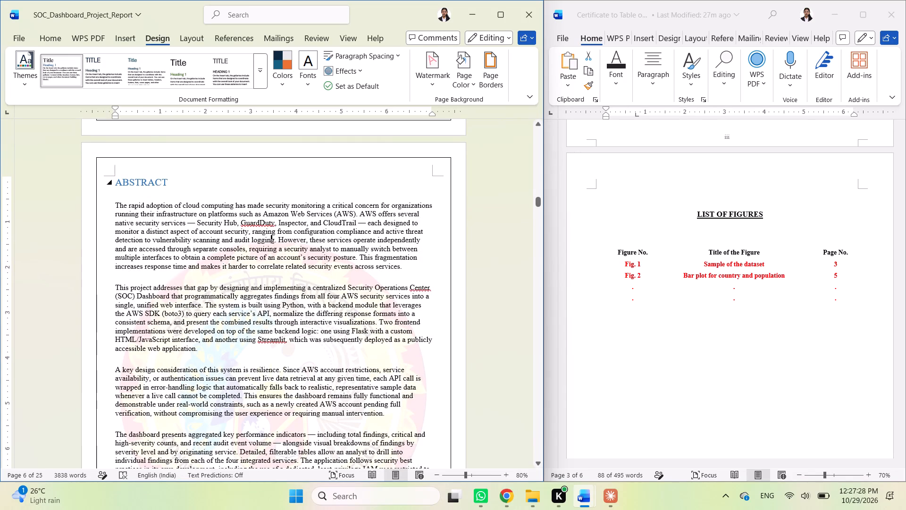
Shift the ABSTRACT heading to the middle of its line by inserting spaces before it.
{"action": "left_click", "coordinate": [117, 180]}
{"action": "key", "text": "space"}
{"action": "key", "text": "space"}
{"action": "key", "text": "space"}
{"action": "key", "text": "space"}
{"action": "key", "text": "space"}
{"action": "key", "text": "space"}
{"action": "key", "text": "space"}
{"action": "key", "text": "space"}
{"action": "key", "text": "space"}
{"action": "key", "text": "space"}
{"action": "key", "text": "space"}
{"action": "key", "text": "space"}
{"action": "key", "text": "space"}
{"action": "key", "text": "space"}
{"action": "key", "text": "space"}
{"action": "key", "text": "space"}
{"action": "key", "text": "space"}
{"action": "key", "text": "space"}
{"action": "key", "text": "space"}
{"action": "key", "text": "space"}
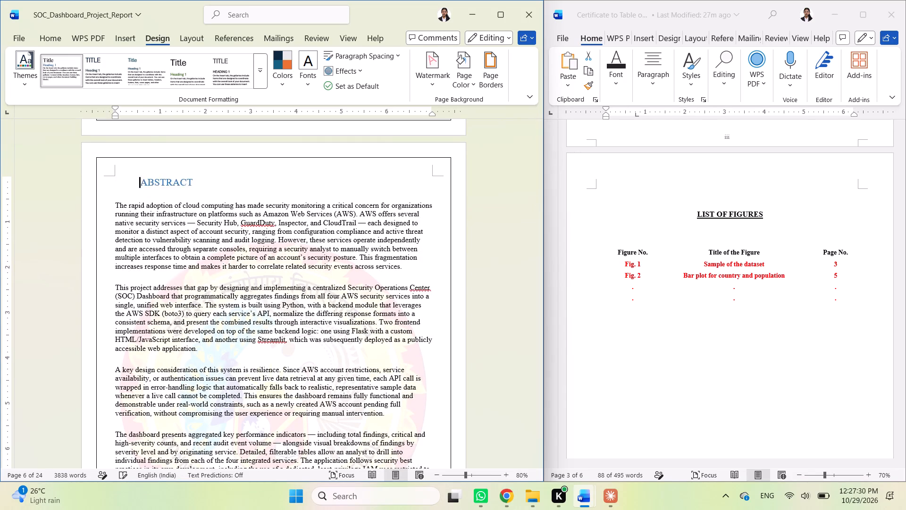
{"action": "key", "text": "space"}
{"action": "key", "text": "space"}
{"action": "key", "text": "space"}
{"action": "key", "text": "space"}
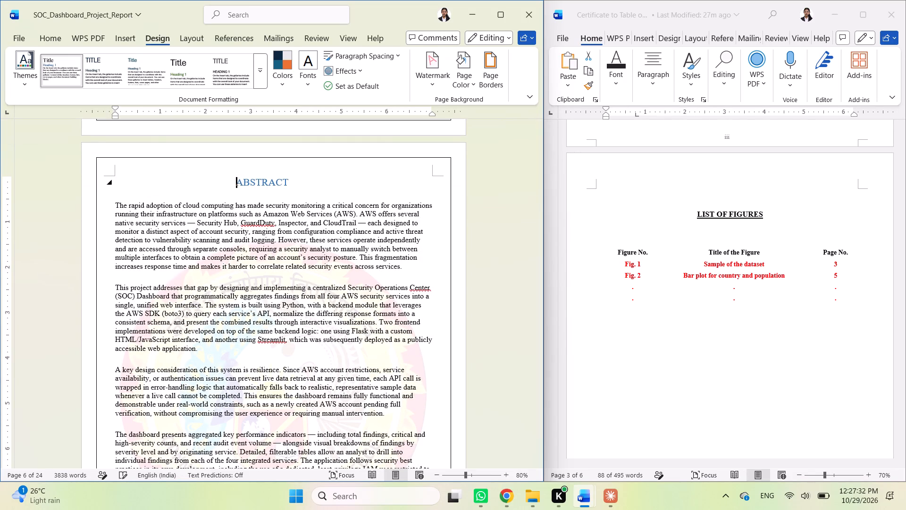
{"action": "key", "text": "space"}
{"action": "key", "text": "BackSpace"}
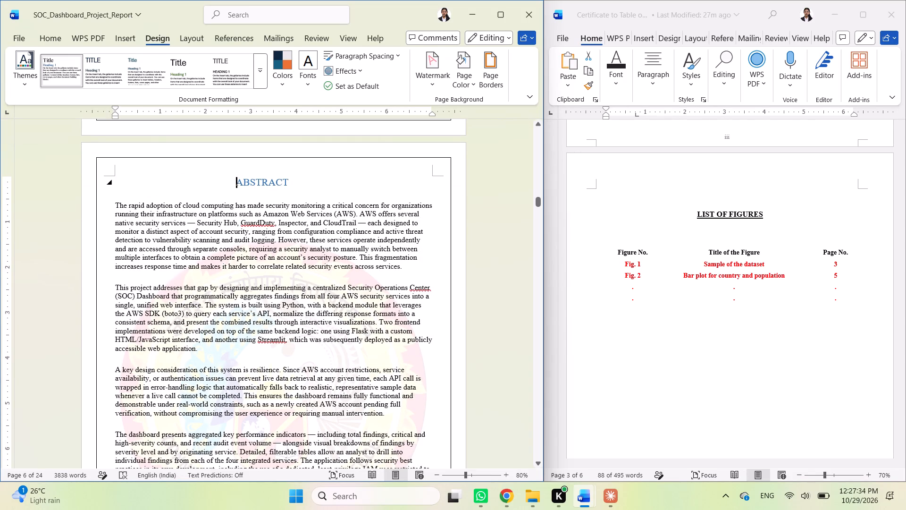
Make the ABSTRACT heading black and bold.
{"action": "left_click_drag", "start_coordinate": [236, 184], "coordinate": [294, 185]}
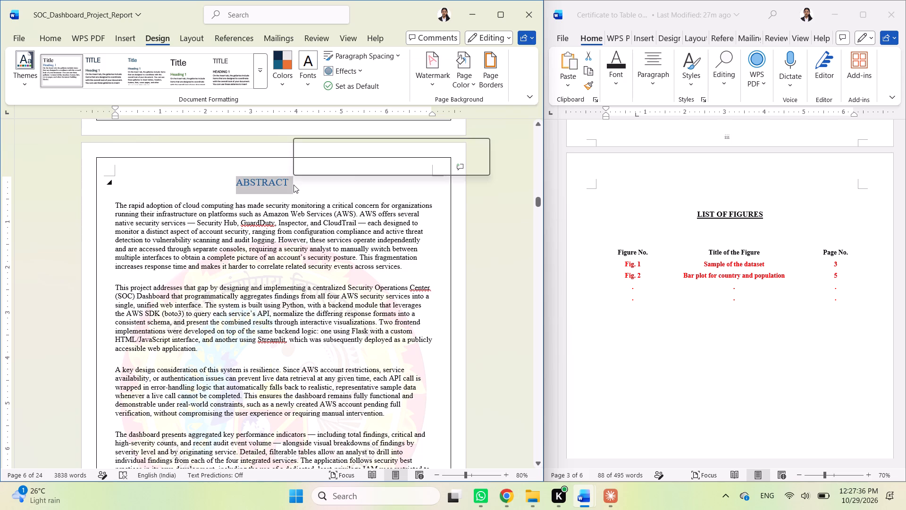
{"action": "left_click", "coordinate": [364, 166]}
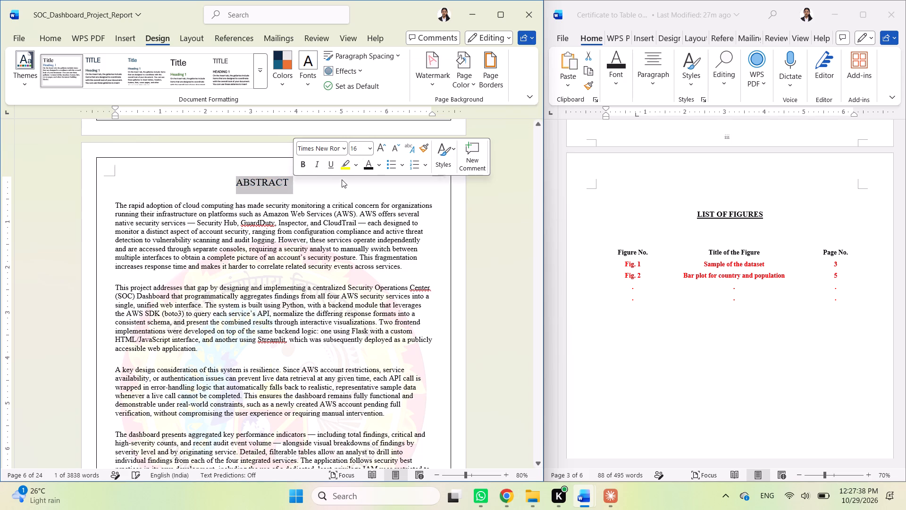
{"action": "left_click", "coordinate": [339, 182]}
{"action": "scroll", "coordinate": [339, 182], "scroll_direction": "up", "scroll_amount": 5}
{"action": "scroll", "coordinate": [339, 182], "scroll_direction": "down", "scroll_amount": 1}
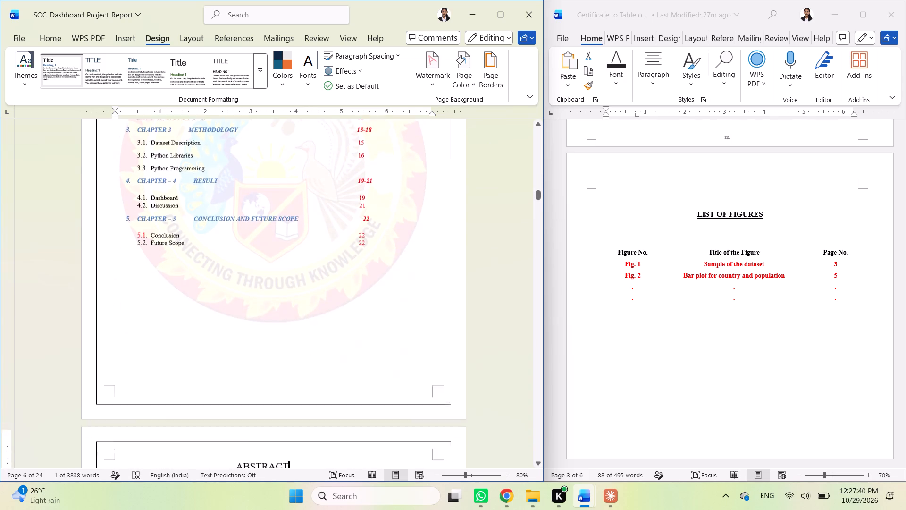
{"action": "scroll", "coordinate": [339, 182], "scroll_direction": "down", "scroll_amount": 2}
{"action": "left_click_drag", "start_coordinate": [236, 325], "coordinate": [239, 325]}
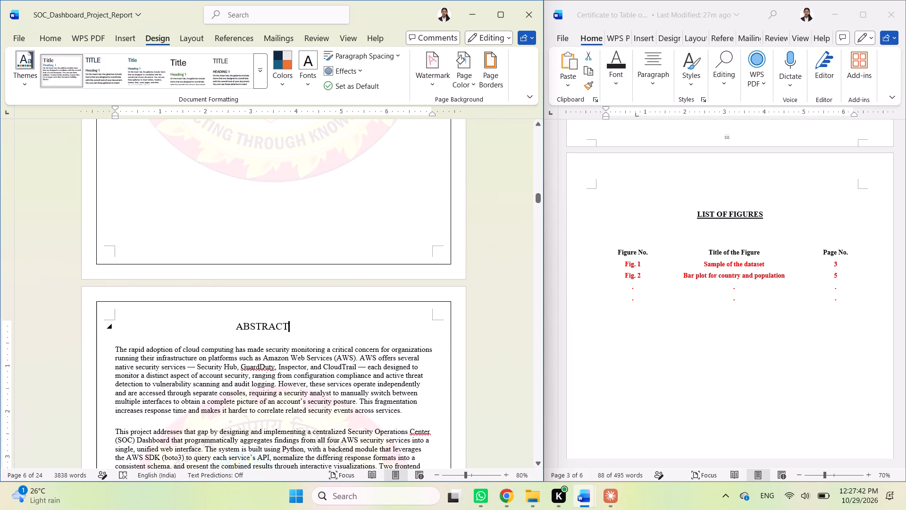
{"action": "left_click_drag", "start_coordinate": [239, 325], "coordinate": [298, 319]}
{"action": "left_click", "coordinate": [312, 301]}
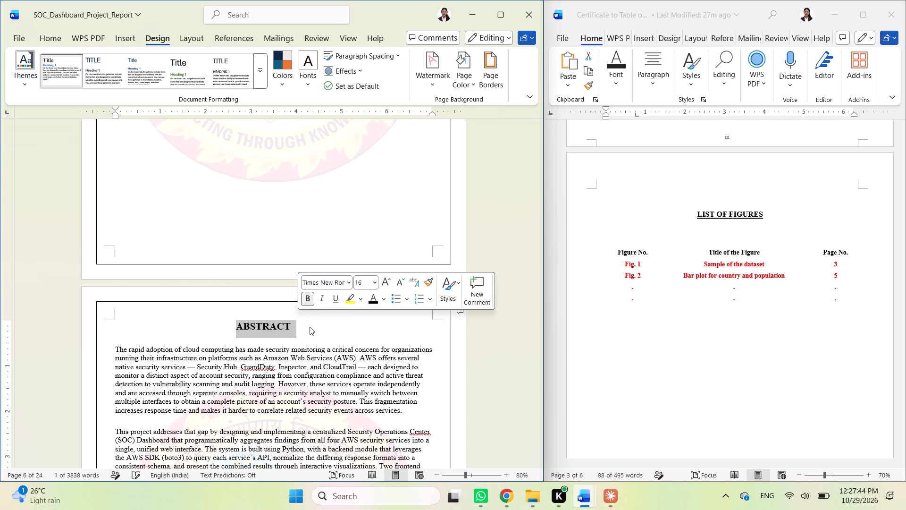
{"action": "scroll", "coordinate": [308, 370], "scroll_direction": "down", "scroll_amount": 1}
{"action": "left_click", "coordinate": [262, 210]}
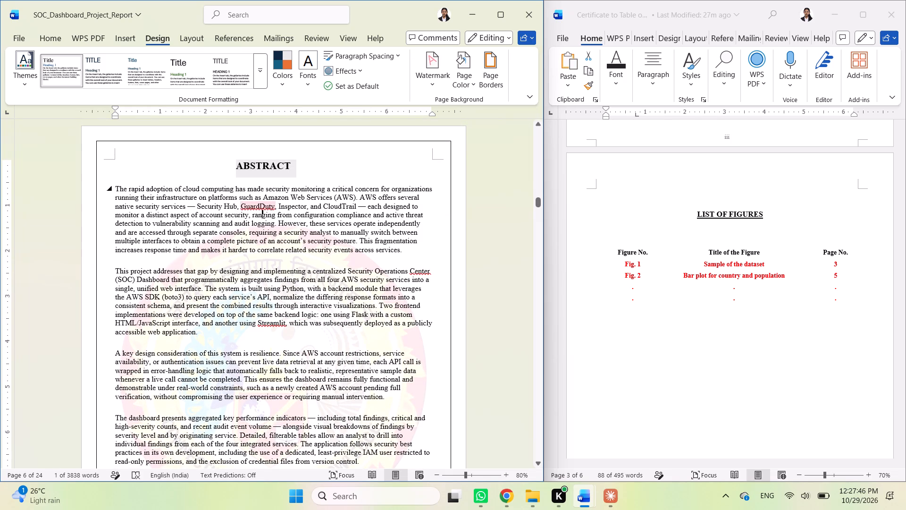
Change the font colour of the headings "1. Introduction" and "1.1 Objective" to black.
{"action": "scroll", "coordinate": [320, 285], "scroll_direction": "down", "scroll_amount": 1}
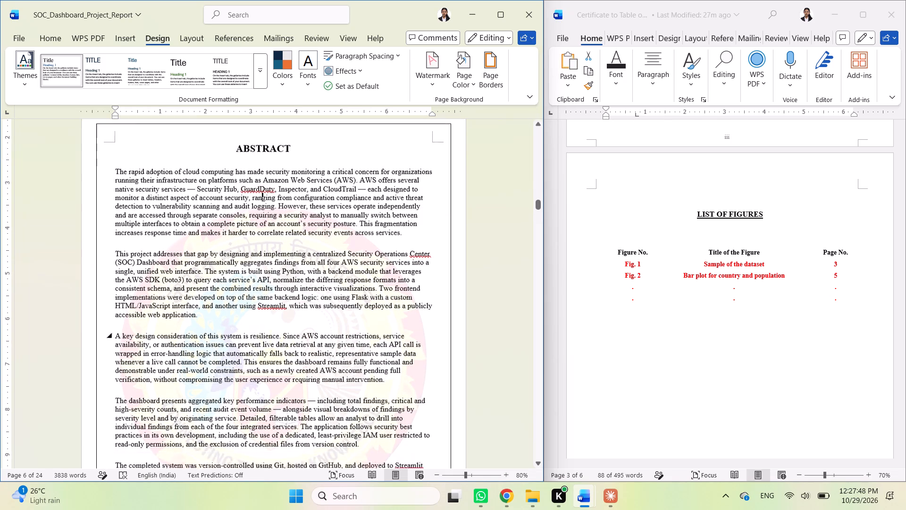
{"action": "scroll", "coordinate": [320, 285], "scroll_direction": "down", "scroll_amount": 1}
{"action": "scroll", "coordinate": [326, 243], "scroll_direction": "down", "scroll_amount": 1}
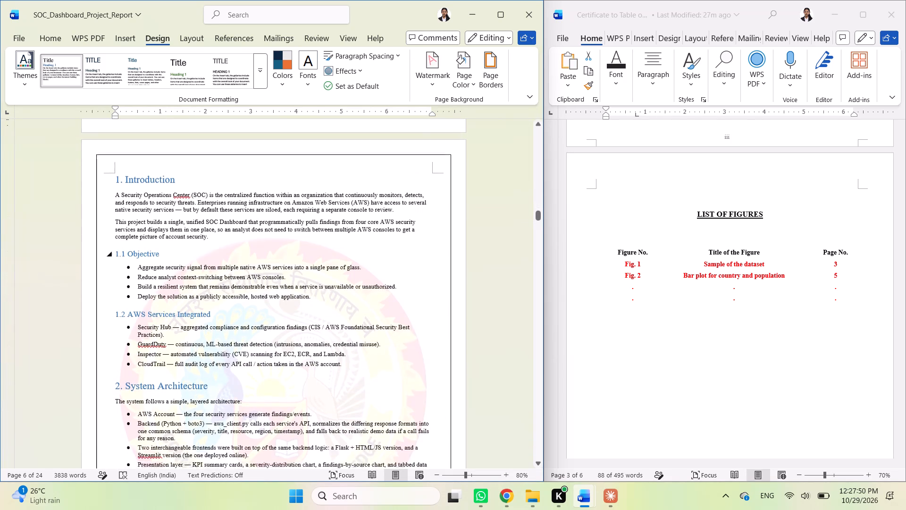
{"action": "scroll", "coordinate": [326, 243], "scroll_direction": "down", "scroll_amount": 1}
{"action": "scroll", "coordinate": [326, 243], "scroll_direction": "up", "scroll_amount": 1}
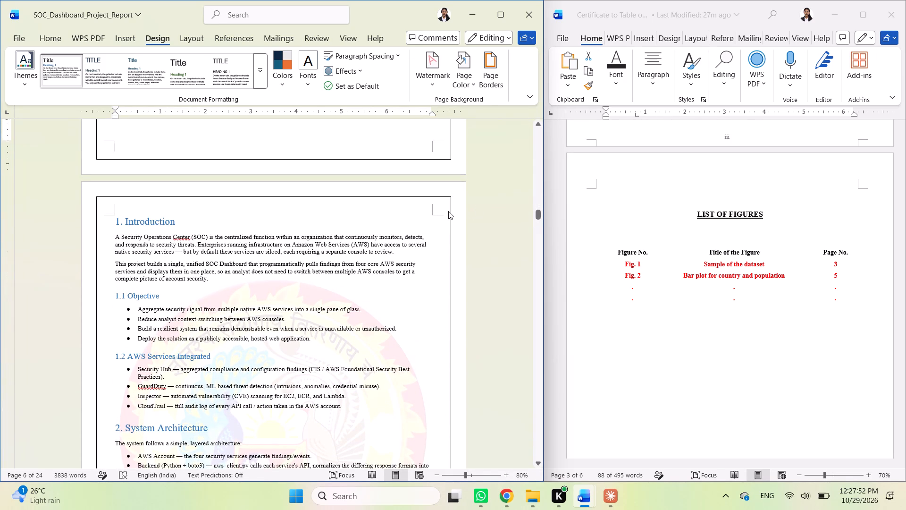
{"action": "left_click", "coordinate": [448, 211]}
{"action": "scroll", "coordinate": [220, 250], "scroll_direction": "down", "scroll_amount": 1}
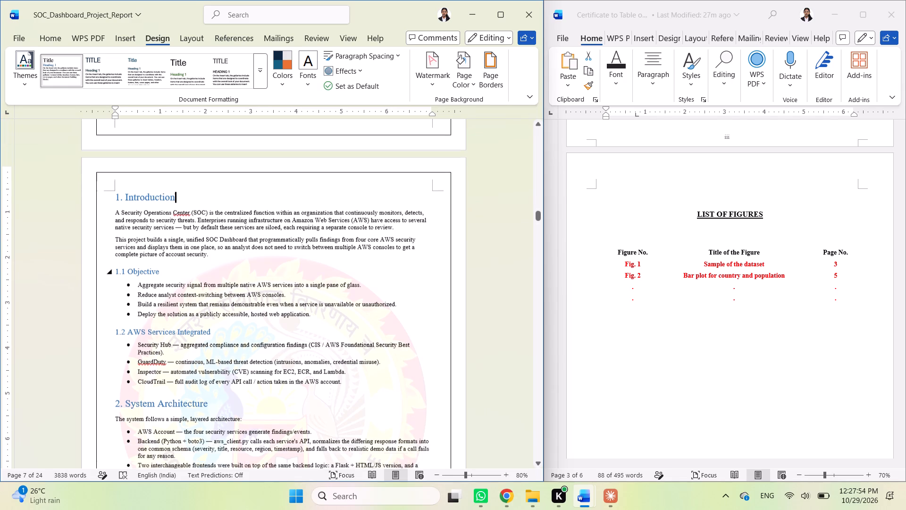
{"action": "scroll", "coordinate": [220, 250], "scroll_direction": "down", "scroll_amount": 1}
{"action": "scroll", "coordinate": [220, 250], "scroll_direction": "up", "scroll_amount": 1}
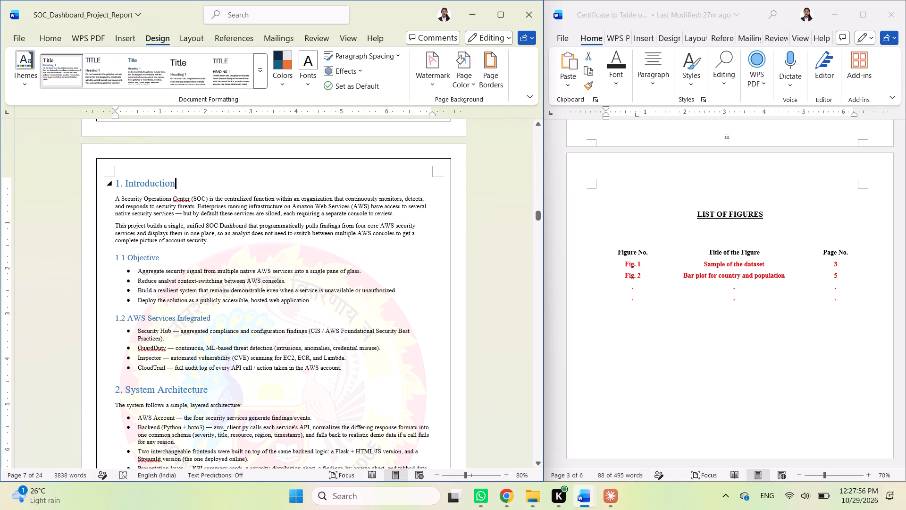
{"action": "left_click_drag", "start_coordinate": [115, 183], "coordinate": [175, 178]}
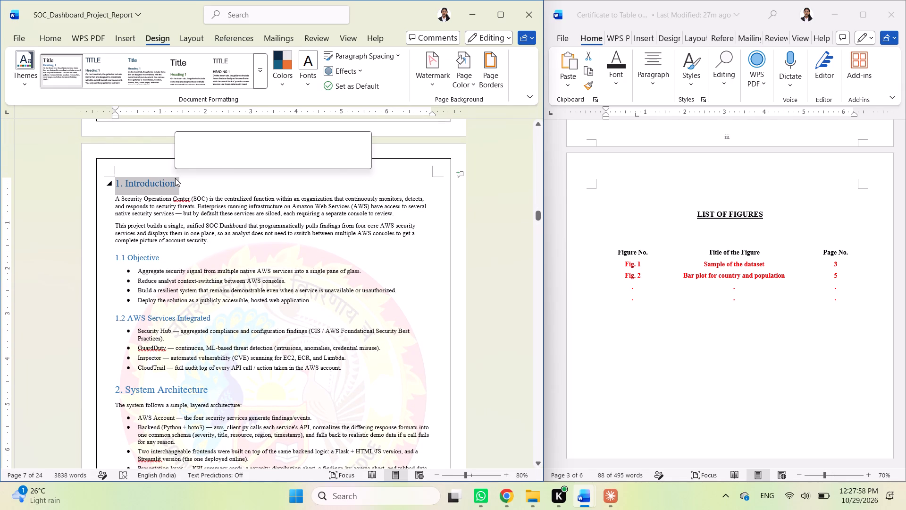
{"action": "left_click", "coordinate": [249, 157]}
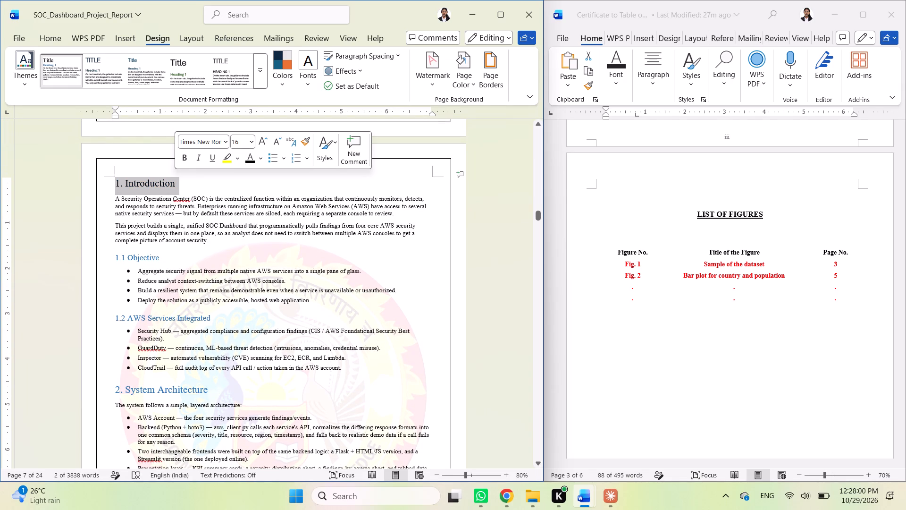
{"action": "left_click_drag", "start_coordinate": [115, 258], "coordinate": [165, 253]}
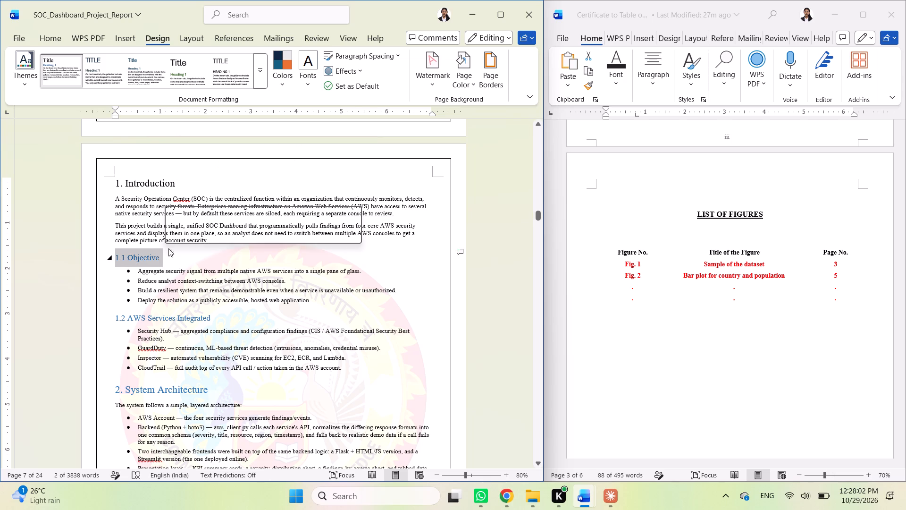
{"action": "left_click", "coordinate": [235, 229]}
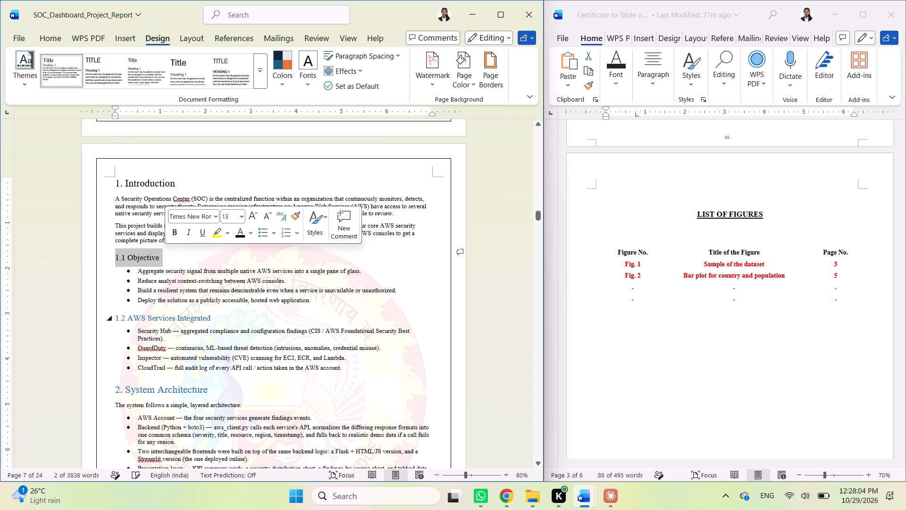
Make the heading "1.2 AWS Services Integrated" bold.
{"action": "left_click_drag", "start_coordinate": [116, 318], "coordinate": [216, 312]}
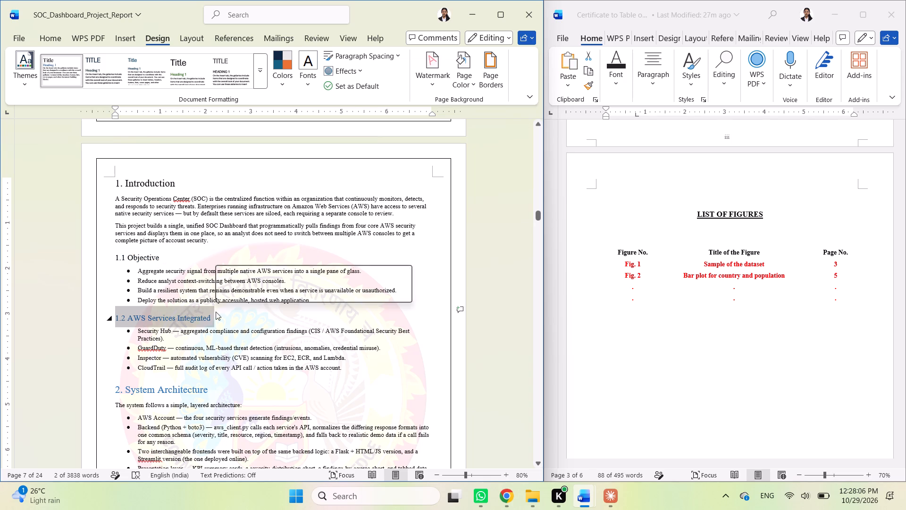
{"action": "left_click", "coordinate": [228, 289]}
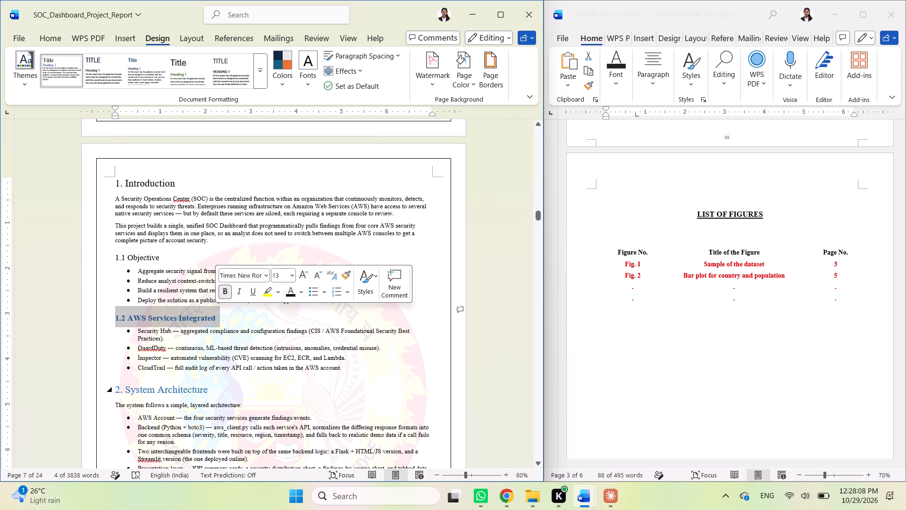
Change the font colour of the headings "2. System Architecture" and "1.2 AWS Services Integrated" to black.
{"action": "left_click_drag", "start_coordinate": [115, 391], "coordinate": [211, 382]}
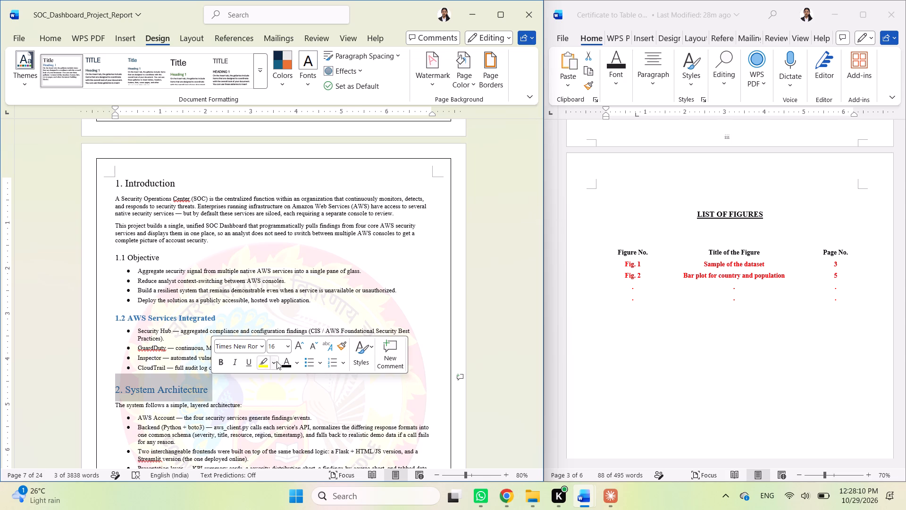
{"action": "left_click", "coordinate": [285, 361]}
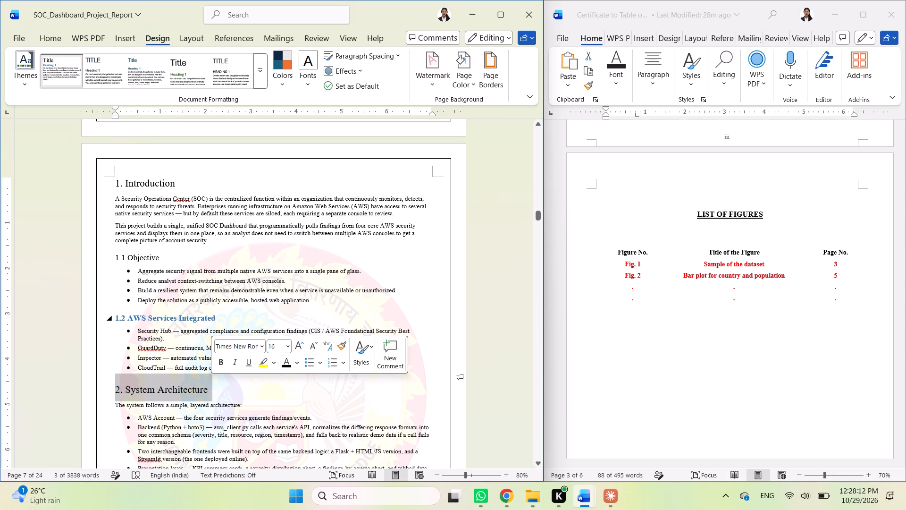
{"action": "left_click_drag", "start_coordinate": [114, 317], "coordinate": [201, 308]}
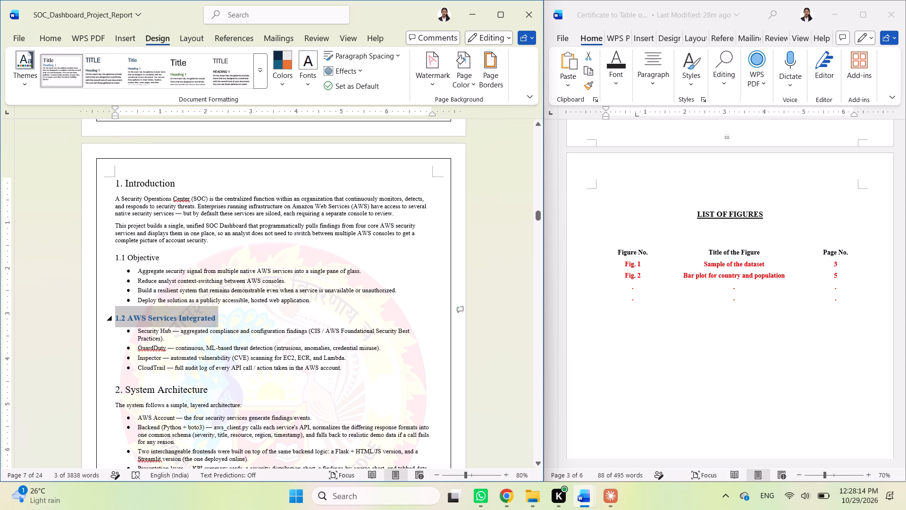
{"action": "left_click_drag", "start_coordinate": [201, 308], "coordinate": [212, 308]}
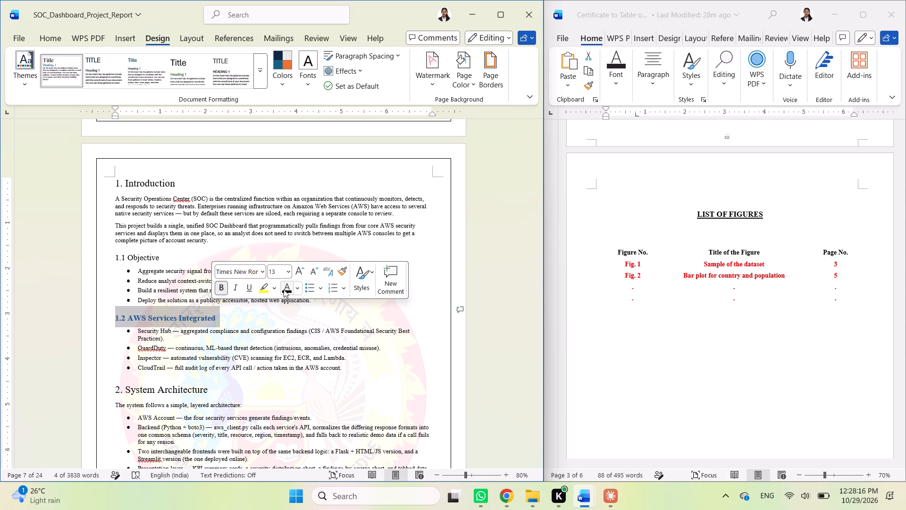
{"action": "left_click", "coordinate": [284, 289]}
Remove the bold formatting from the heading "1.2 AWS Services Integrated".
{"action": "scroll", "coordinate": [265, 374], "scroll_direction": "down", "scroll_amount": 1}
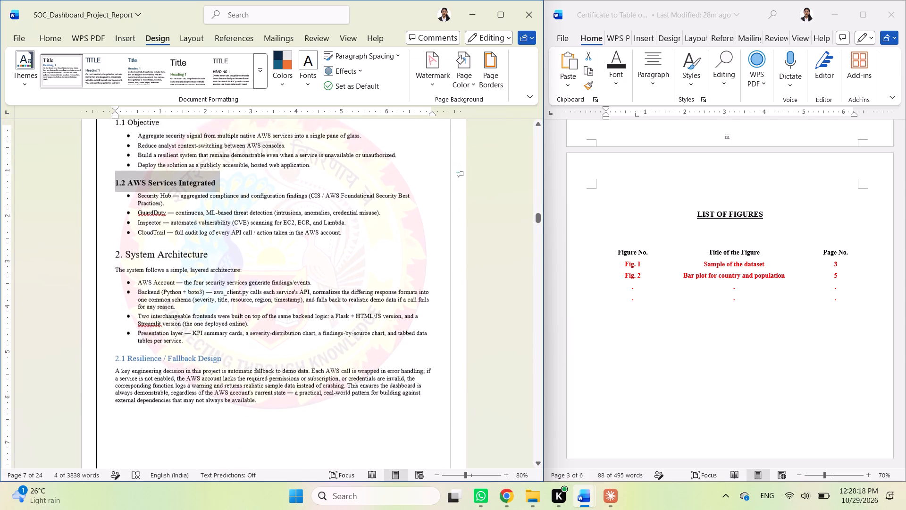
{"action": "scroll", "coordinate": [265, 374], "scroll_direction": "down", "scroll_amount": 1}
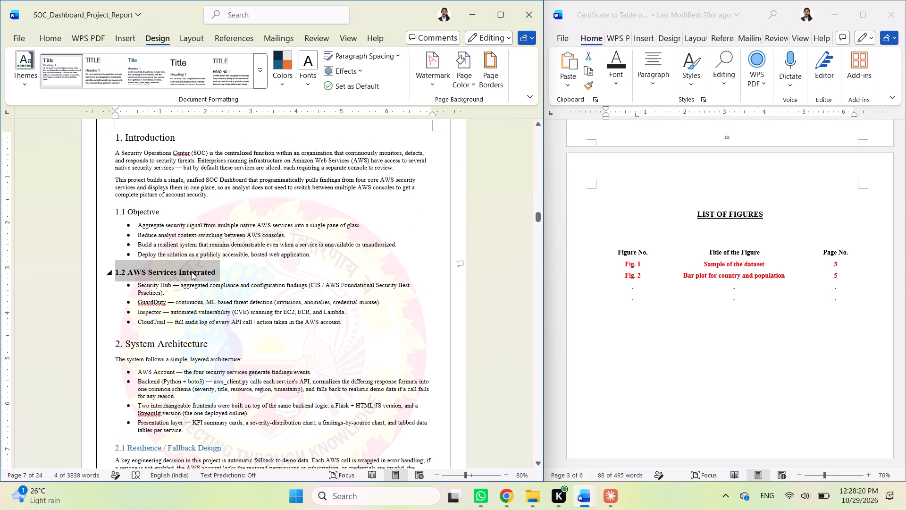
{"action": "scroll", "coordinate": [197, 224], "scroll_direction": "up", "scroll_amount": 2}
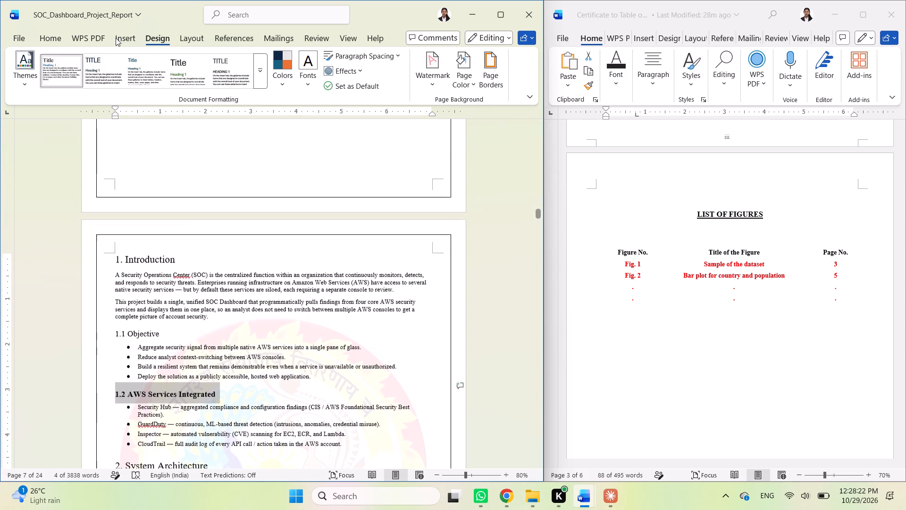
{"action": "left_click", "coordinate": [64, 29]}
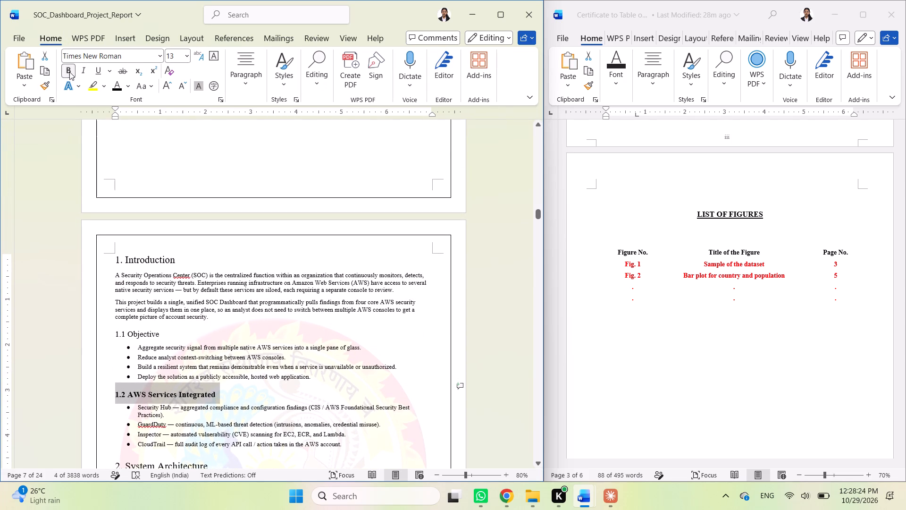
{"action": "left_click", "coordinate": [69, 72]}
Make the main section headings "1. Introduction" and "2. System Architecture" bold.
{"action": "scroll", "coordinate": [260, 354], "scroll_direction": "down", "scroll_amount": 4}
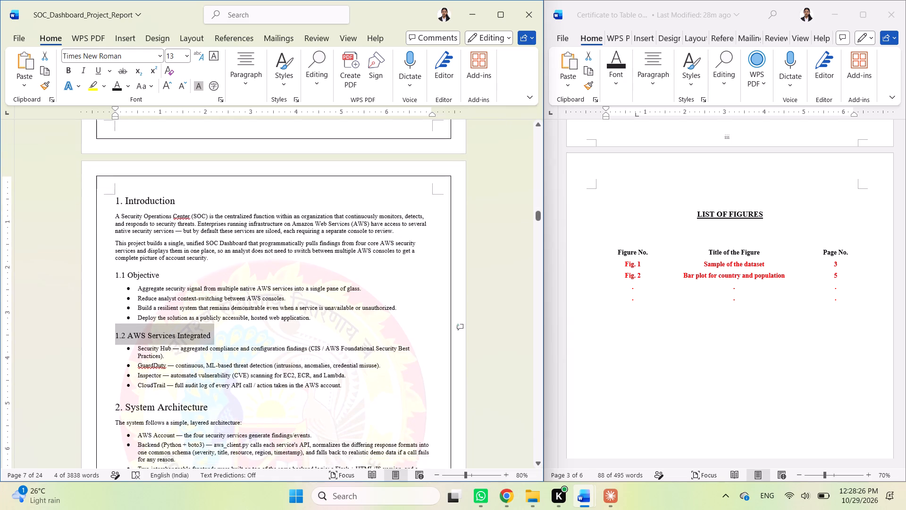
{"action": "left_click_drag", "start_coordinate": [115, 177], "coordinate": [126, 177]}
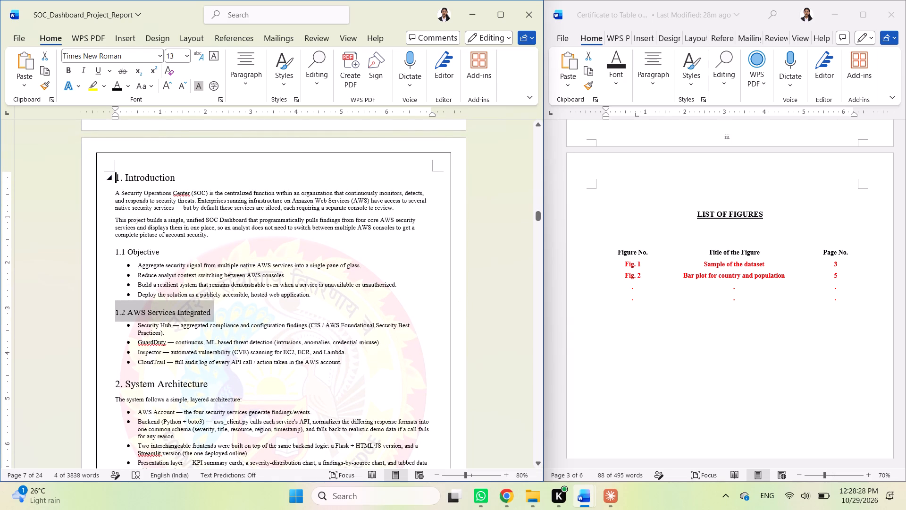
{"action": "left_click_drag", "start_coordinate": [126, 177], "coordinate": [184, 173]}
{"action": "left_click", "coordinate": [195, 153]}
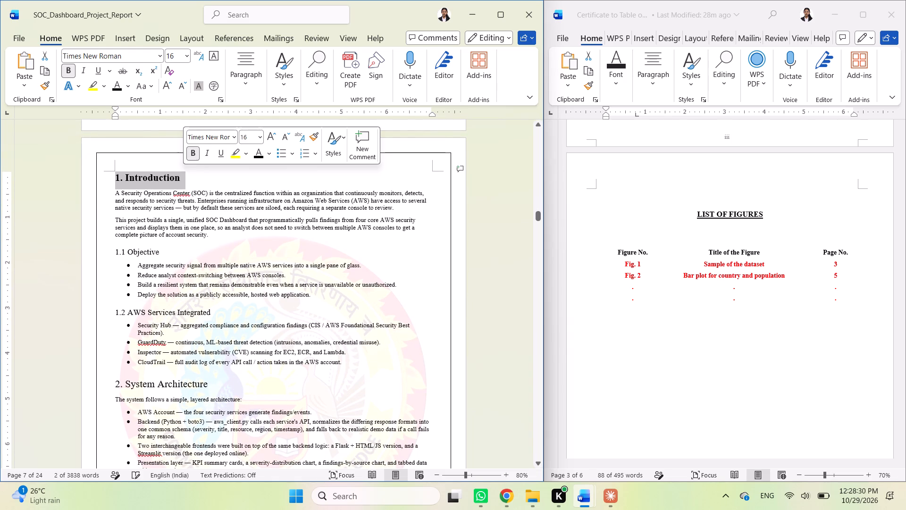
{"action": "scroll", "coordinate": [237, 279], "scroll_direction": "down", "scroll_amount": 1}
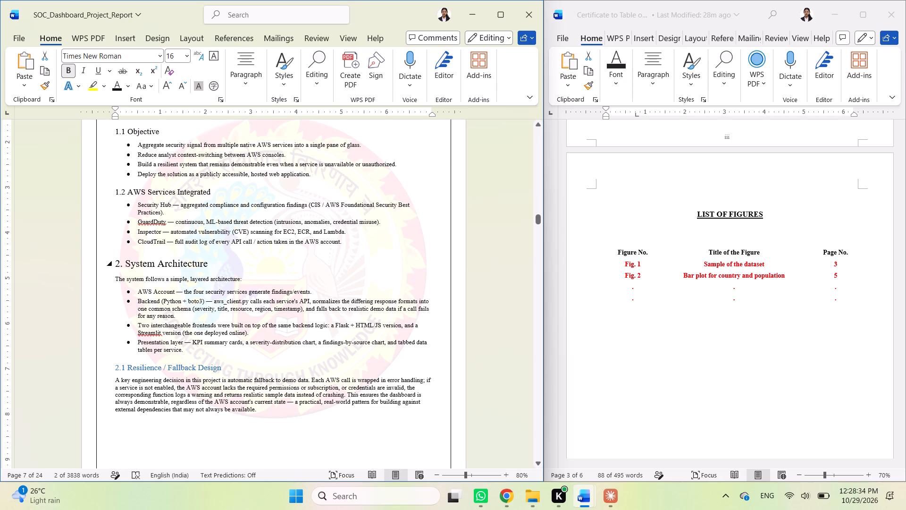
{"action": "left_click_drag", "start_coordinate": [114, 264], "coordinate": [201, 249]}
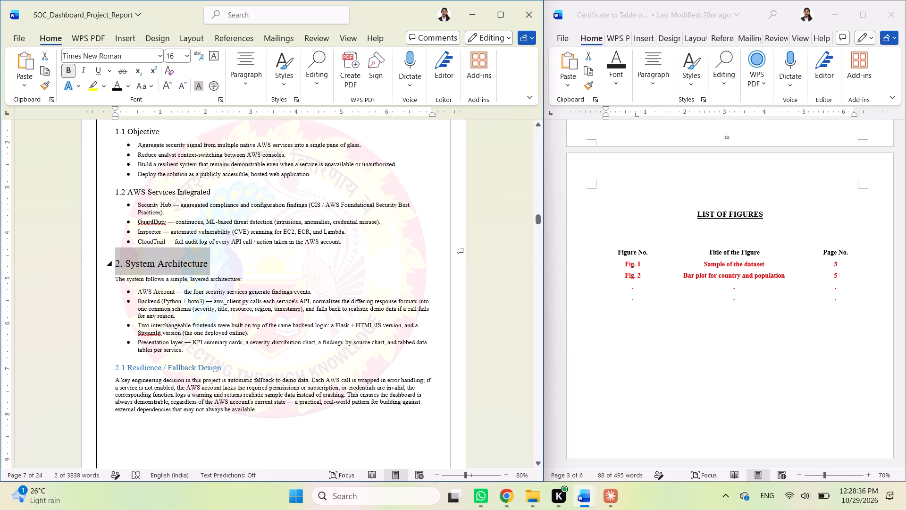
{"action": "left_click_drag", "start_coordinate": [201, 249], "coordinate": [209, 252]}
{"action": "left_click", "coordinate": [218, 228]}
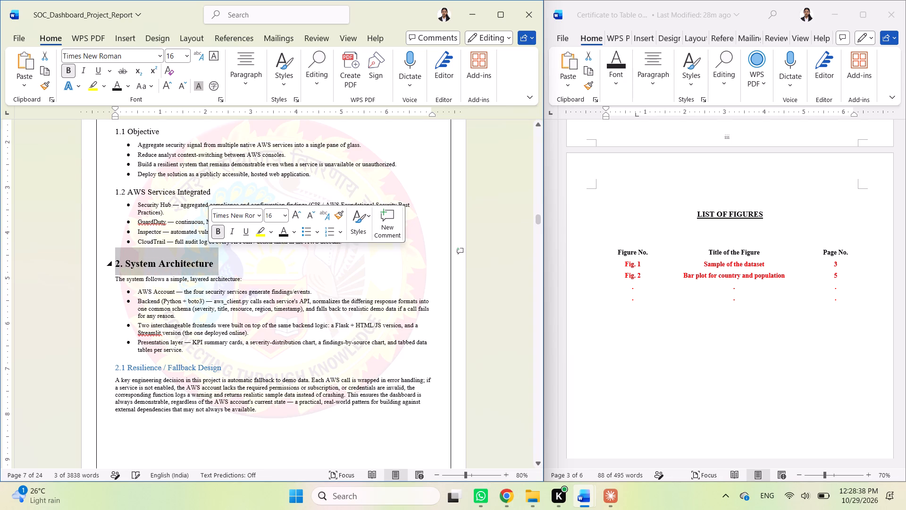
Select the subheading "2.1 Resilience / Fallback Design" for formatting.
{"action": "scroll", "coordinate": [231, 338], "scroll_direction": "down", "scroll_amount": 1}
{"action": "left_click_drag", "start_coordinate": [116, 300], "coordinate": [201, 291]}
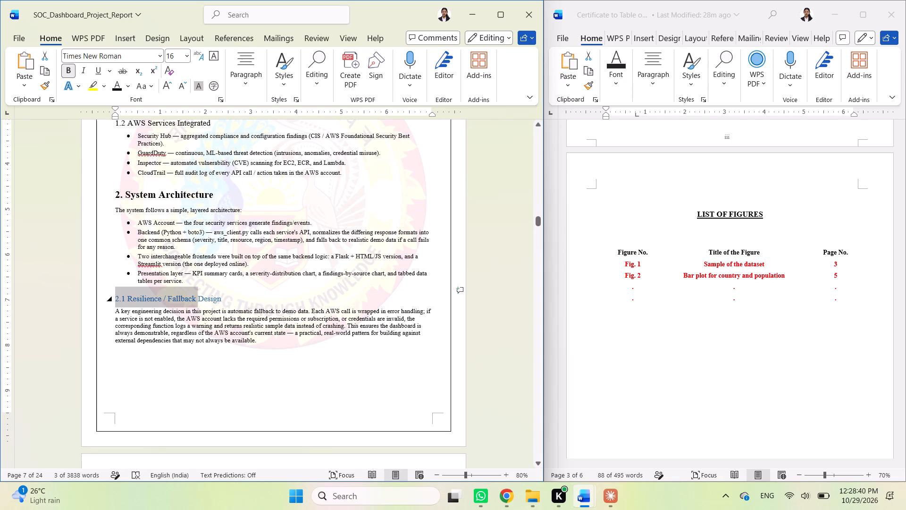
Change the font colour of the whole subheading "2.1 Resilience / Fallback Design" to black.
{"action": "left_click_drag", "start_coordinate": [201, 291], "coordinate": [218, 290]}
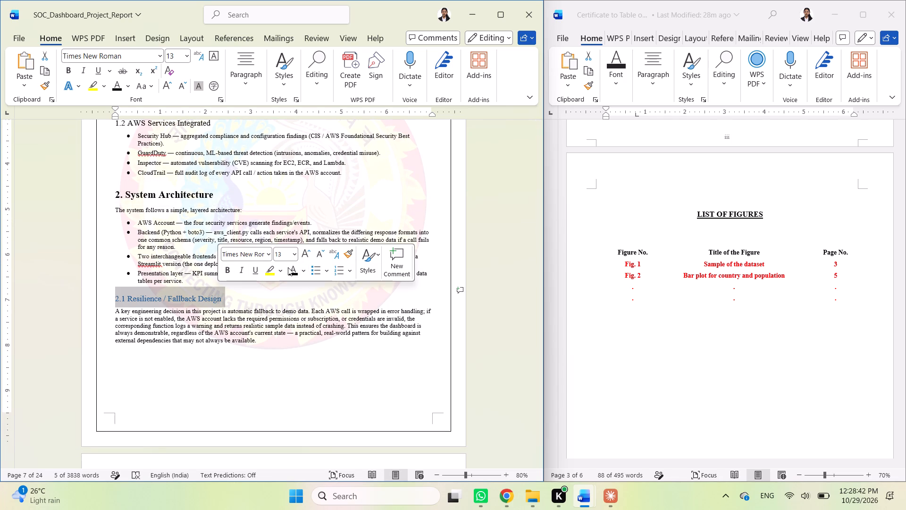
{"action": "left_click", "coordinate": [293, 271]}
Make the section heading "3. AWS Setup" bold and change its font colour to black.
{"action": "scroll", "coordinate": [280, 369], "scroll_direction": "down", "scroll_amount": 3}
{"action": "scroll", "coordinate": [280, 369], "scroll_direction": "up", "scroll_amount": 1}
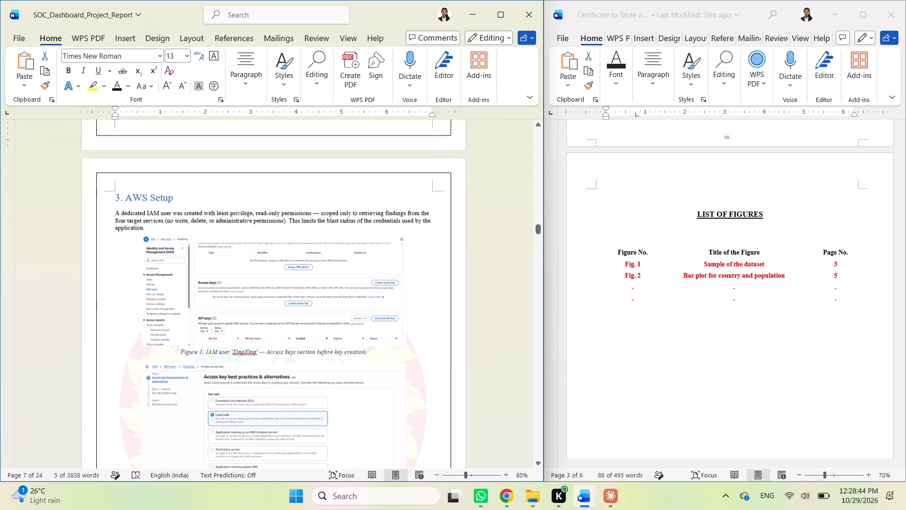
{"action": "scroll", "coordinate": [280, 369], "scroll_direction": "up", "scroll_amount": 1}
{"action": "left_click_drag", "start_coordinate": [116, 267], "coordinate": [165, 267]}
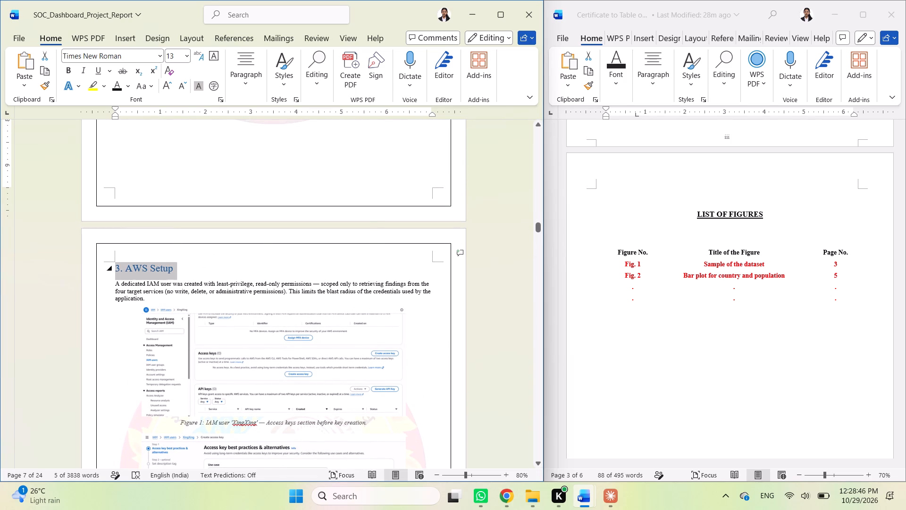
{"action": "left_click_drag", "start_coordinate": [165, 267], "coordinate": [173, 266]}
{"action": "left_click", "coordinate": [182, 247]}
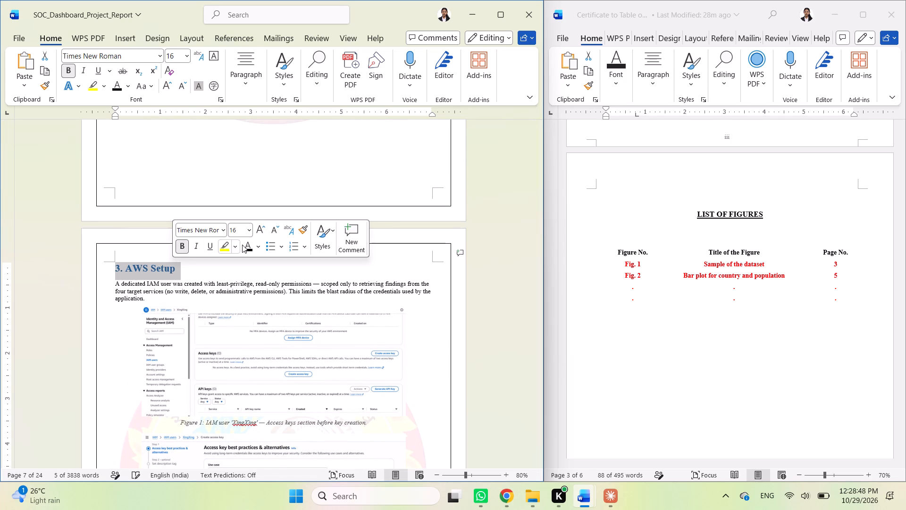
{"action": "left_click", "coordinate": [245, 245]}
Make the section heading "4. Local Development and Testing" bold and change its font colour to black.
{"action": "scroll", "coordinate": [262, 355], "scroll_direction": "down", "scroll_amount": 2}
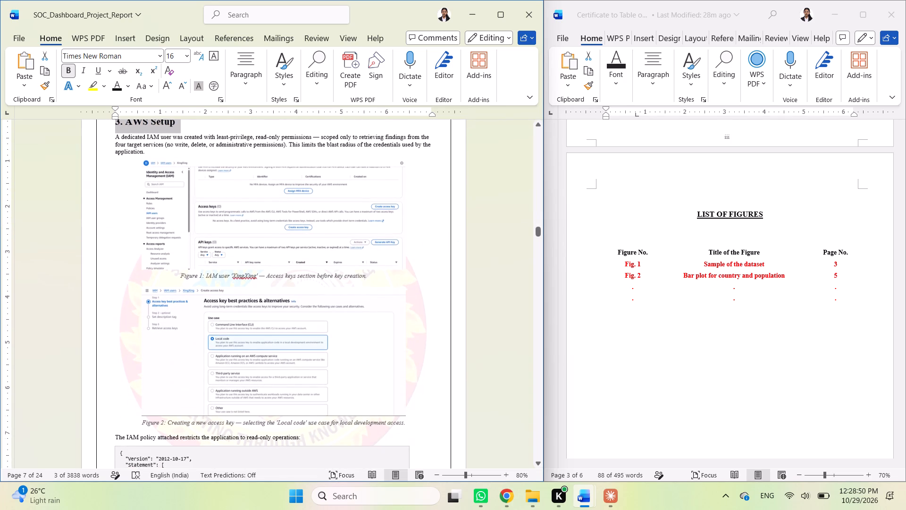
{"action": "scroll", "coordinate": [249, 345], "scroll_direction": "down", "scroll_amount": 2}
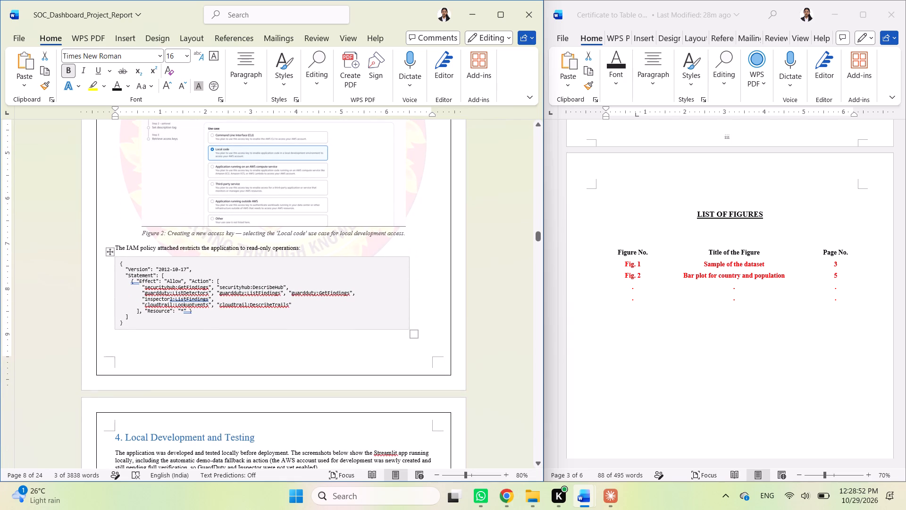
{"action": "scroll", "coordinate": [221, 318], "scroll_direction": "down", "scroll_amount": 2}
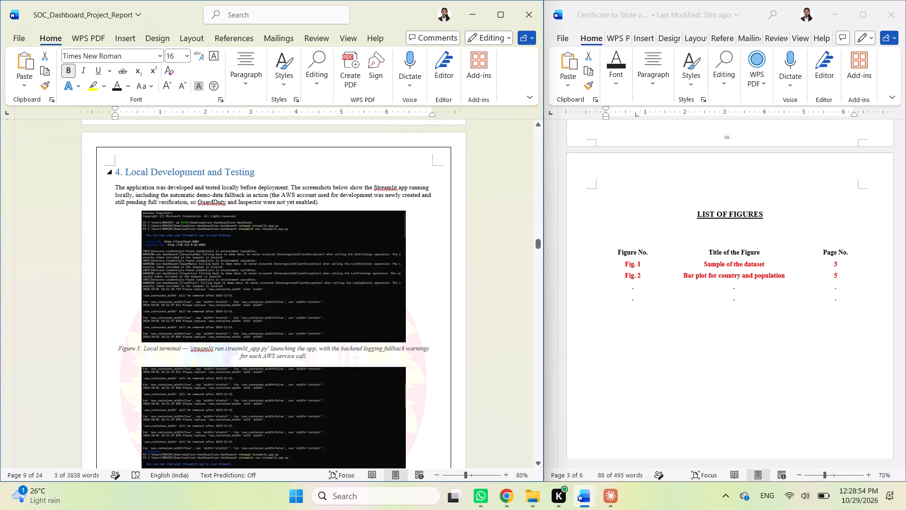
{"action": "left_click_drag", "start_coordinate": [115, 170], "coordinate": [272, 163]}
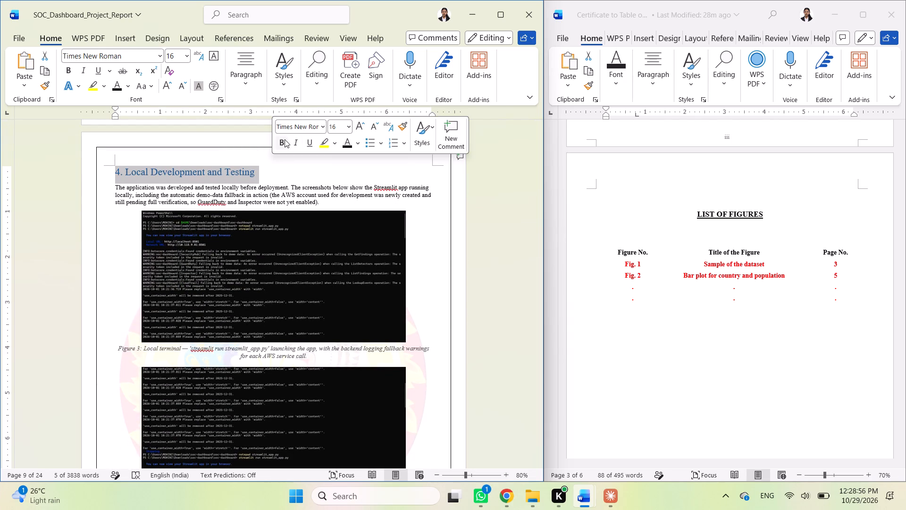
{"action": "left_click", "coordinate": [283, 141]}
{"action": "left_click", "coordinate": [347, 141]}
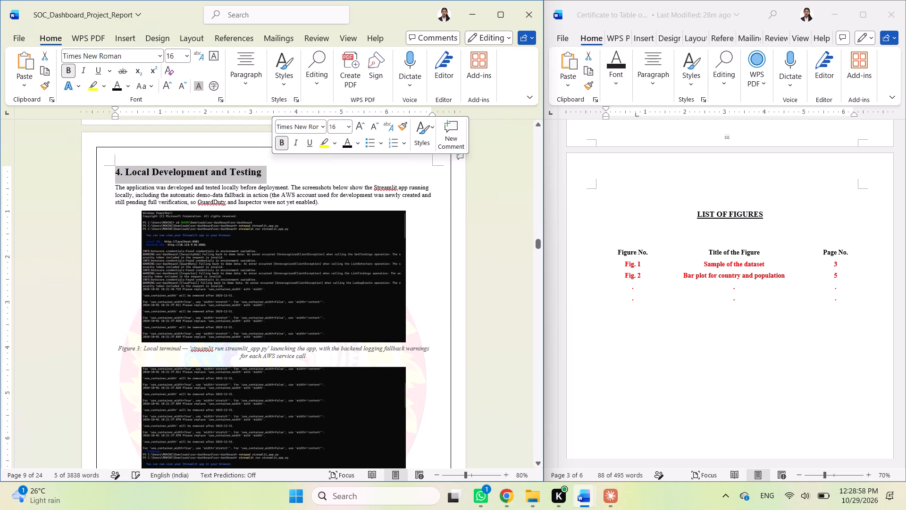
Make the section heading "5. Version Control and Deployment" bold and change its font colour to black.
{"action": "scroll", "coordinate": [336, 293], "scroll_direction": "down", "scroll_amount": 6}
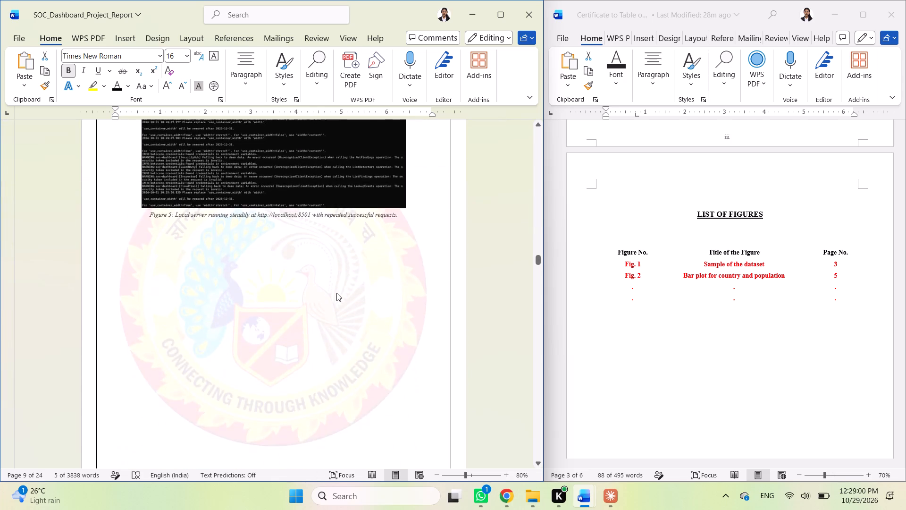
{"action": "scroll", "coordinate": [336, 293], "scroll_direction": "down", "scroll_amount": 2}
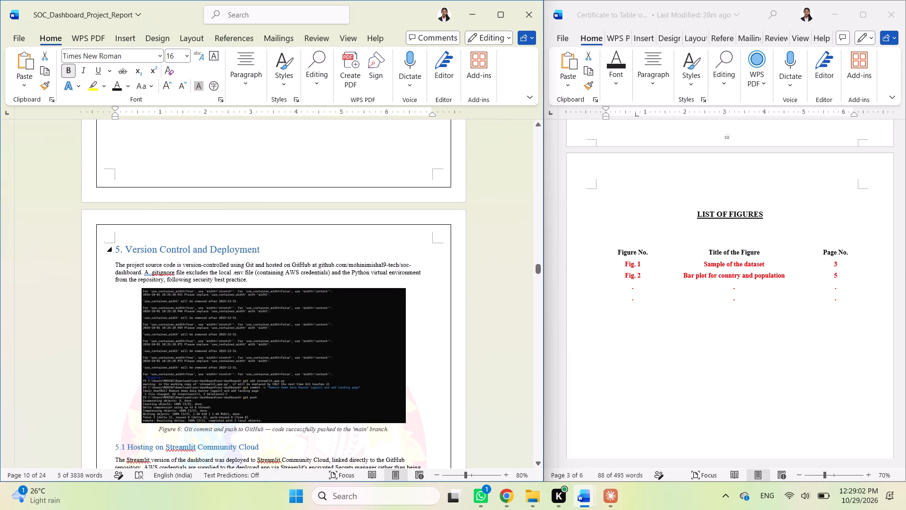
{"action": "left_click_drag", "start_coordinate": [116, 249], "coordinate": [254, 247]}
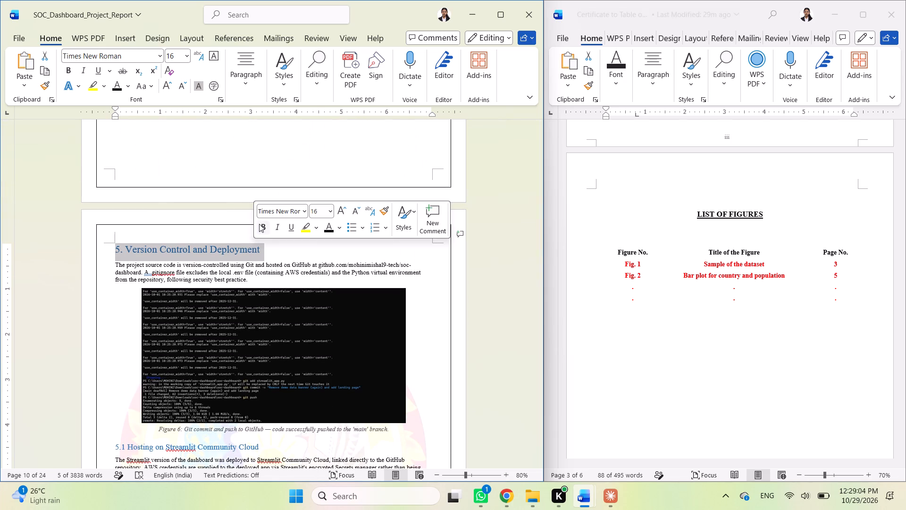
{"action": "left_click", "coordinate": [259, 224]}
{"action": "left_click", "coordinate": [333, 223]}
{"action": "scroll", "coordinate": [336, 335], "scroll_direction": "down", "scroll_amount": 1}
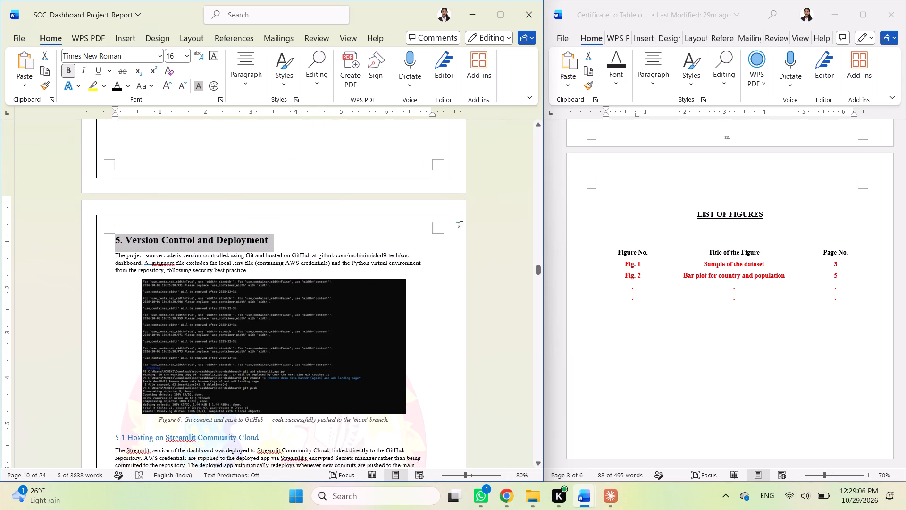
{"action": "scroll", "coordinate": [336, 335], "scroll_direction": "down", "scroll_amount": 1}
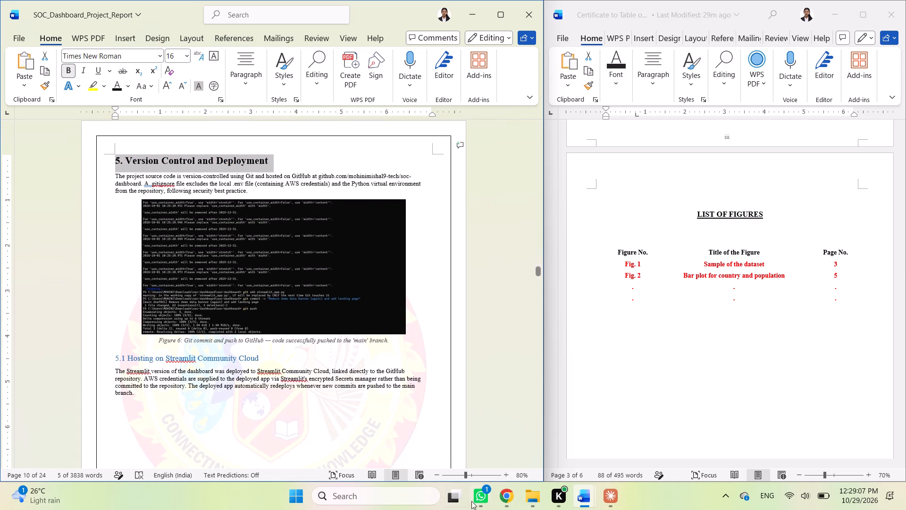
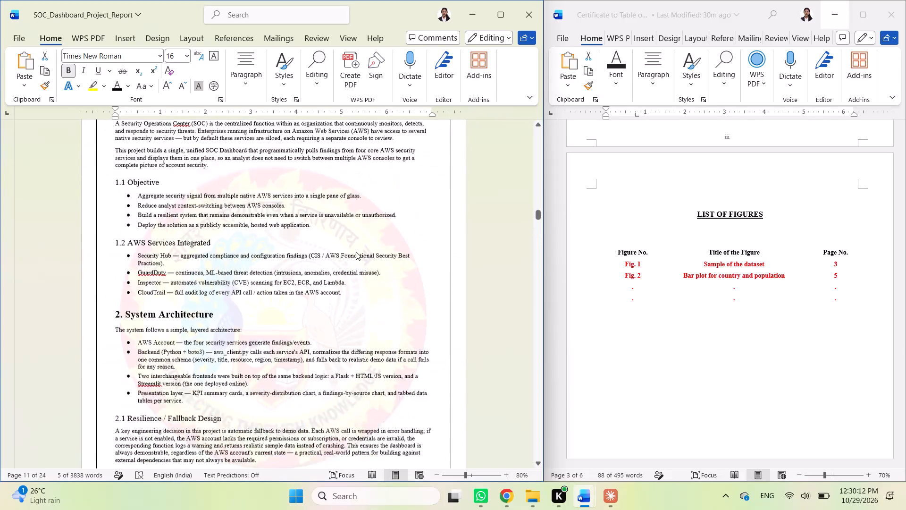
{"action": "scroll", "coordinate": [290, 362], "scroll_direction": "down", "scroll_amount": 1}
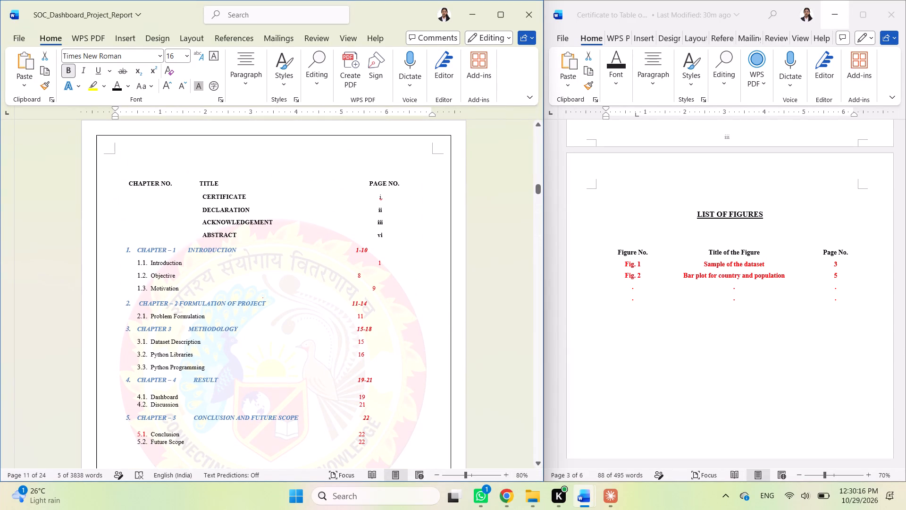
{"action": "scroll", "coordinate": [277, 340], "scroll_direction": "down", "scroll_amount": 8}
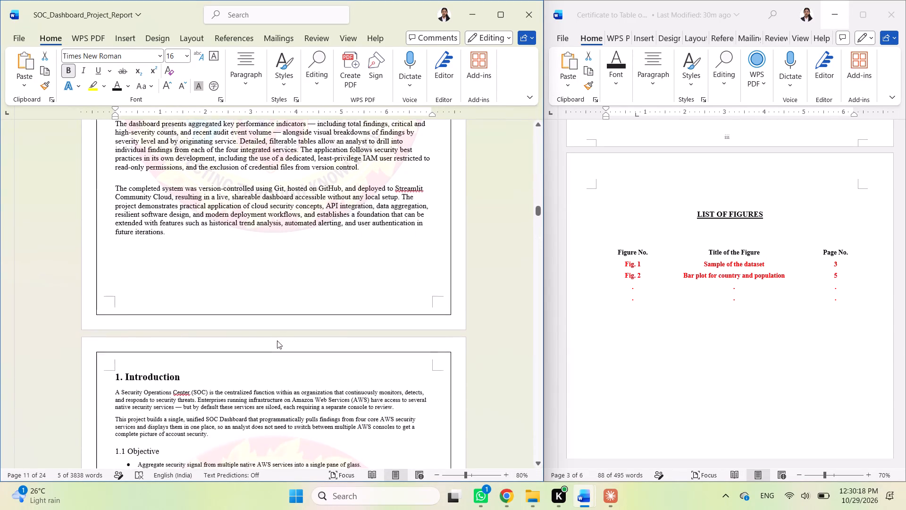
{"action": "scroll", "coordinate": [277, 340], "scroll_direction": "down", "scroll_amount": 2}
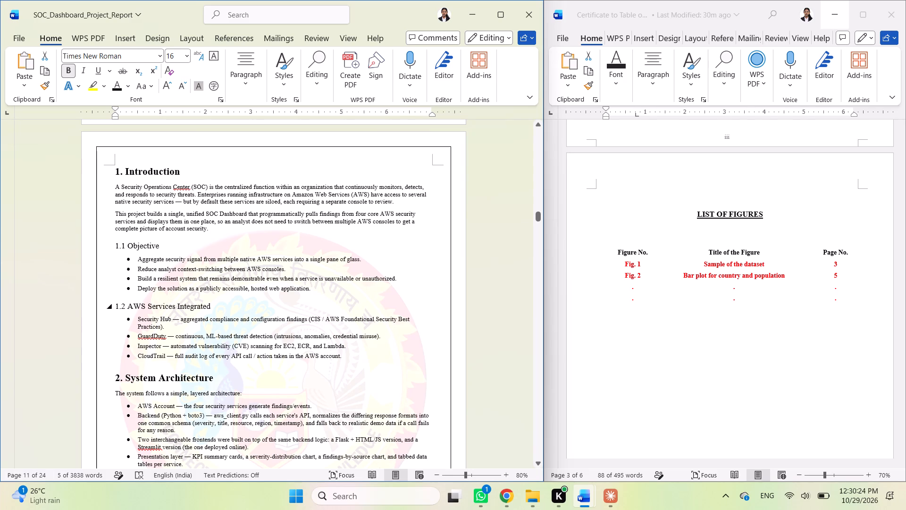
Copy the entry title "Motivation" under Chapter 1 on the report's table of contents page.
{"action": "scroll", "coordinate": [207, 320], "scroll_direction": "up", "scroll_amount": 4}
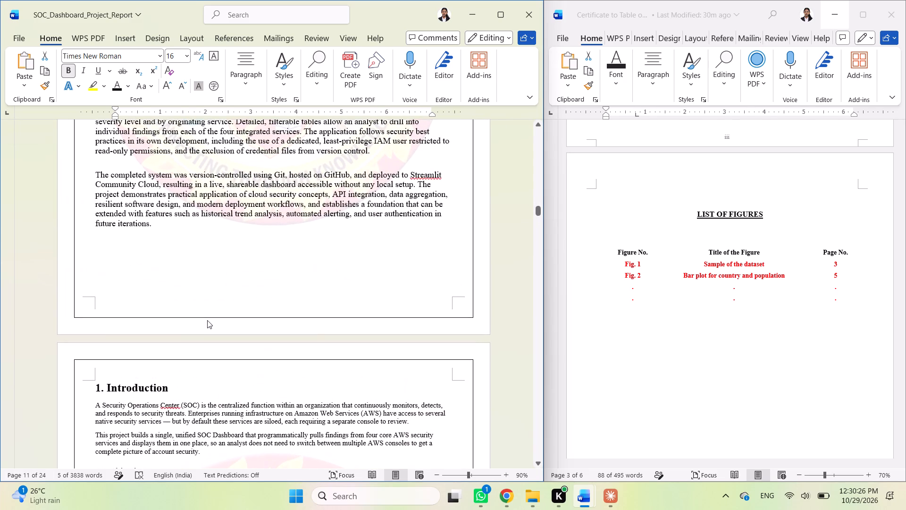
{"action": "scroll", "coordinate": [207, 320], "scroll_direction": "down", "scroll_amount": 3, "text": "ctrl"}
{"action": "scroll", "coordinate": [207, 320], "scroll_direction": "up", "scroll_amount": 2}
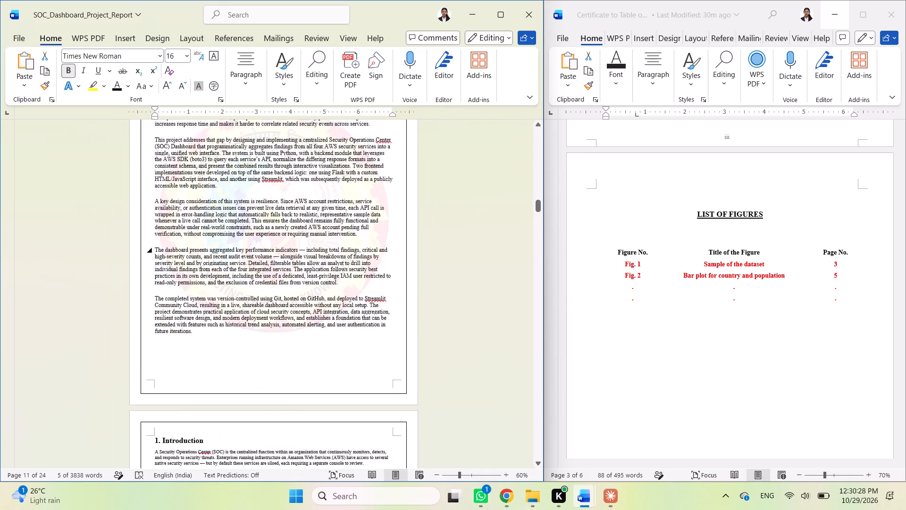
{"action": "scroll", "coordinate": [207, 320], "scroll_direction": "up", "scroll_amount": 3}
{"action": "scroll", "coordinate": [207, 320], "scroll_direction": "right", "scroll_amount": 1}
{"action": "scroll", "coordinate": [207, 320], "scroll_direction": "up", "scroll_amount": 1}
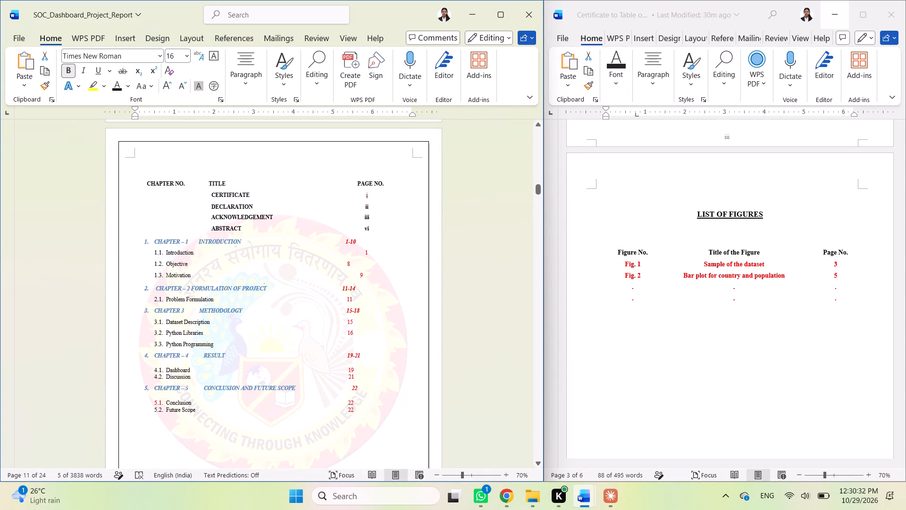
{"action": "left_click_drag", "start_coordinate": [163, 275], "coordinate": [190, 276]}
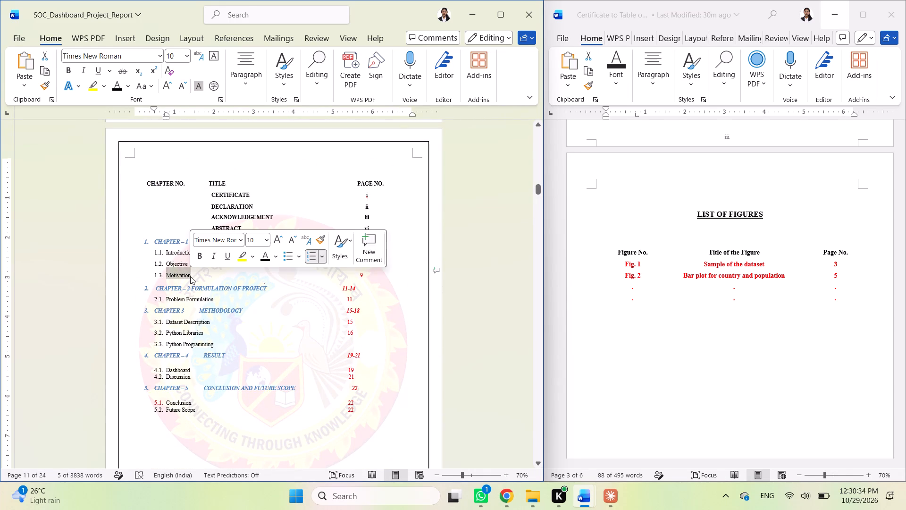
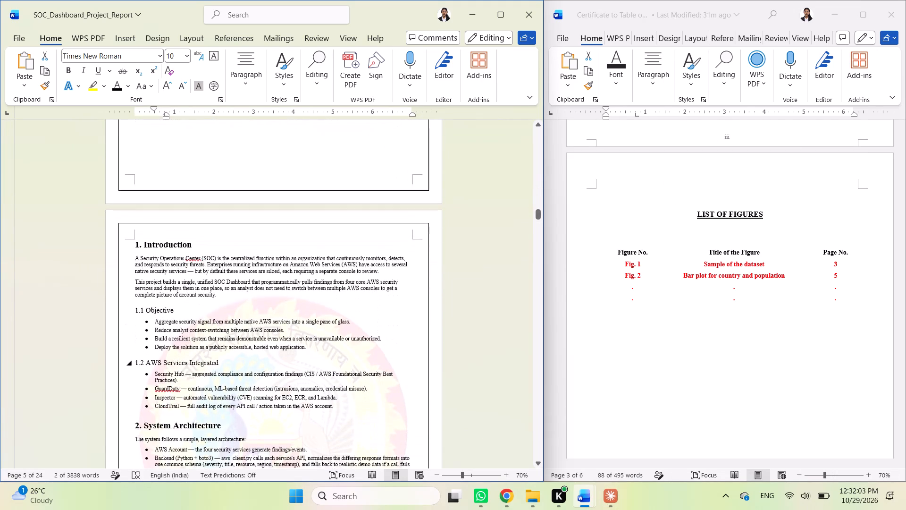
{"action": "scroll", "coordinate": [318, 359], "scroll_direction": "down", "scroll_amount": 2}
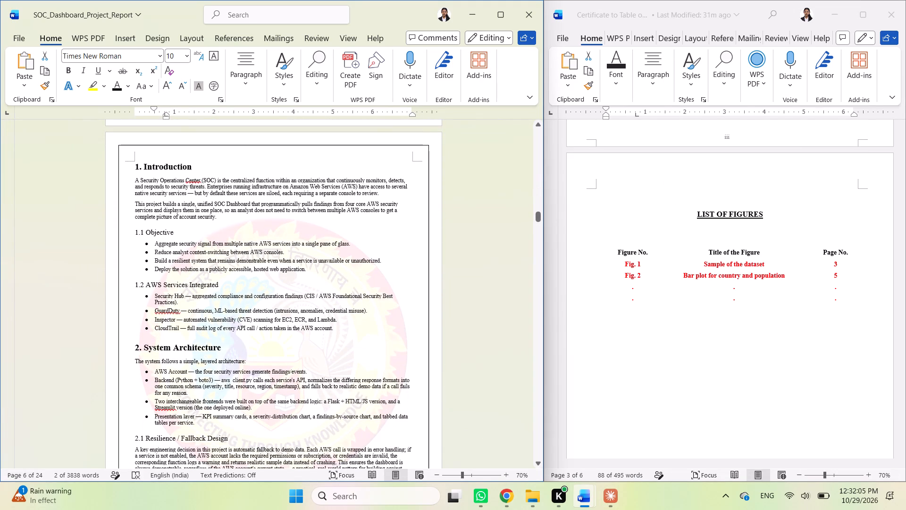
{"action": "left_click", "coordinate": [314, 269]}
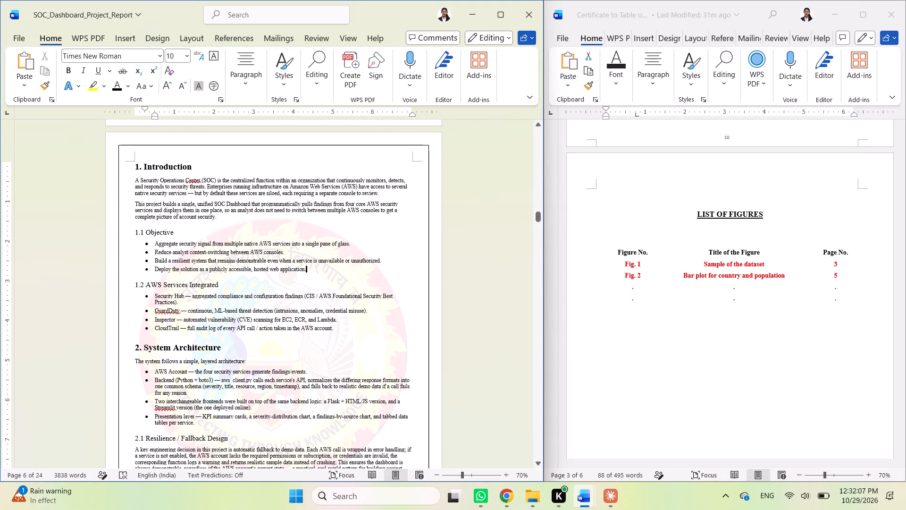
{"action": "key", "text": "Return"}
{"action": "key", "text": "Return"}
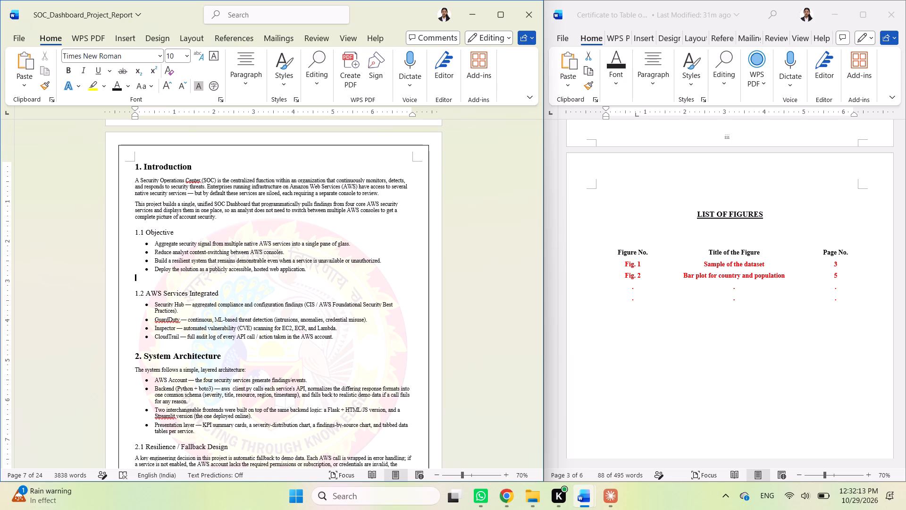
{"action": "key", "text": "1"}
{"action": "key", "text": "BackSpace"}
{"action": "key", "text": "1"}
{"action": "type", "text": ".2"}
{"action": "key", "text": "BackSpace"}
{"action": "key", "text": "BackSpace"}
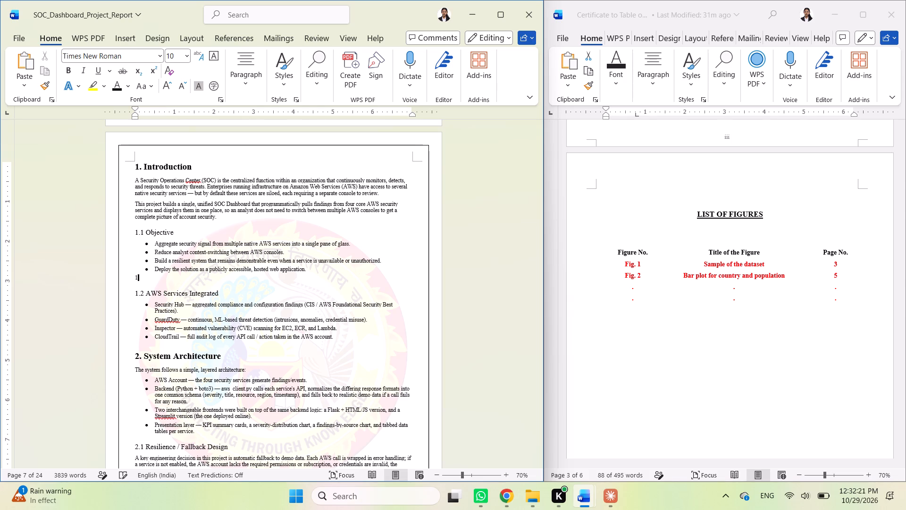
{"action": "key", "text": "BackSpace"}
{"action": "key", "text": "Return"}
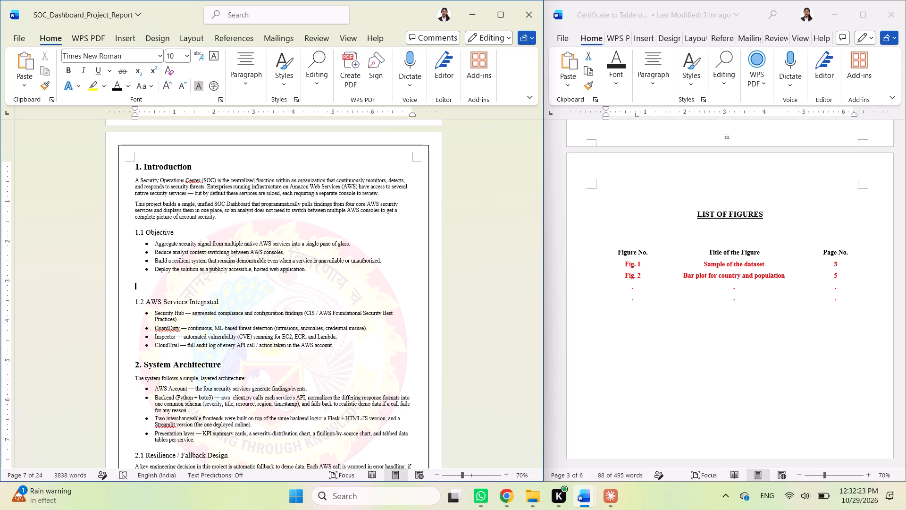
{"action": "type", "text": "1."}
{"action": "key", "text": "2"}
{"action": "key", "text": "space"}
{"action": "key", "text": "super+v"}
{"action": "left_click", "coordinate": [234, 147]}
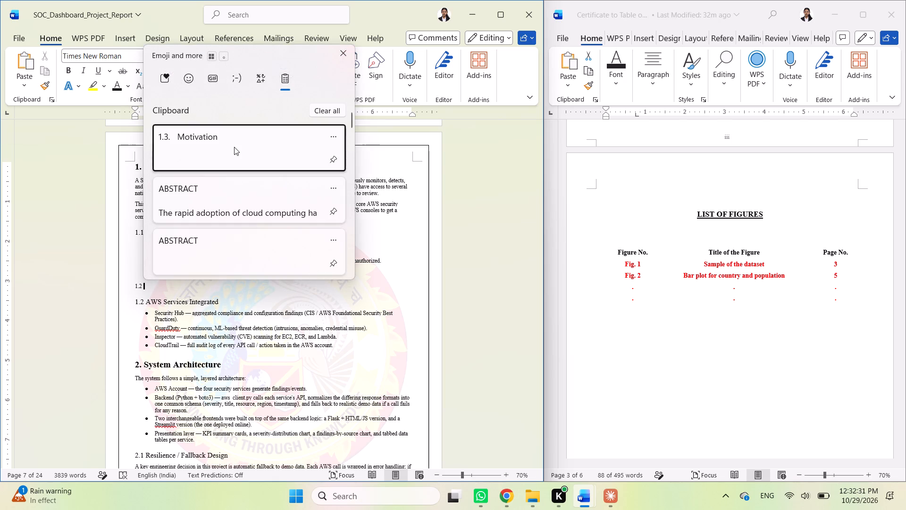
{"action": "key", "text": "ctrl+v"}
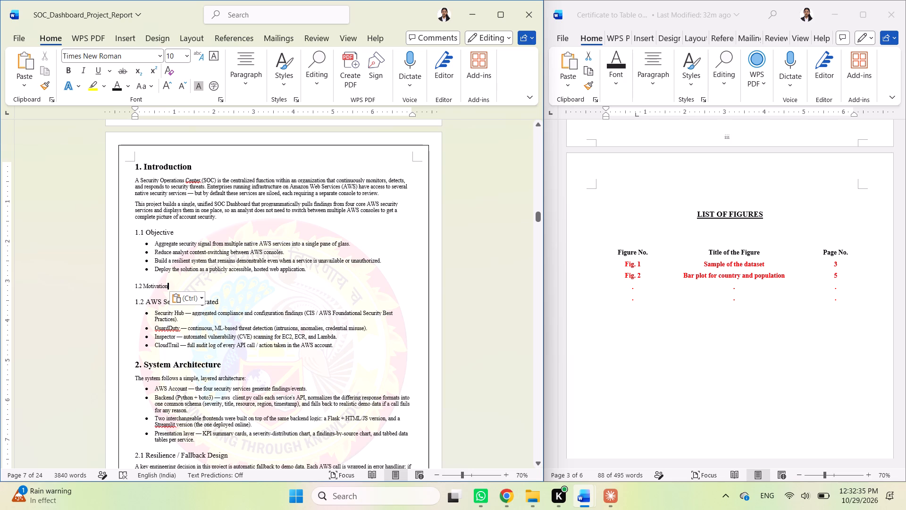
Increase the font size of the new "1.2 Motivation" heading to 14 pt.
{"action": "left_click_drag", "start_coordinate": [133, 286], "coordinate": [176, 284]}
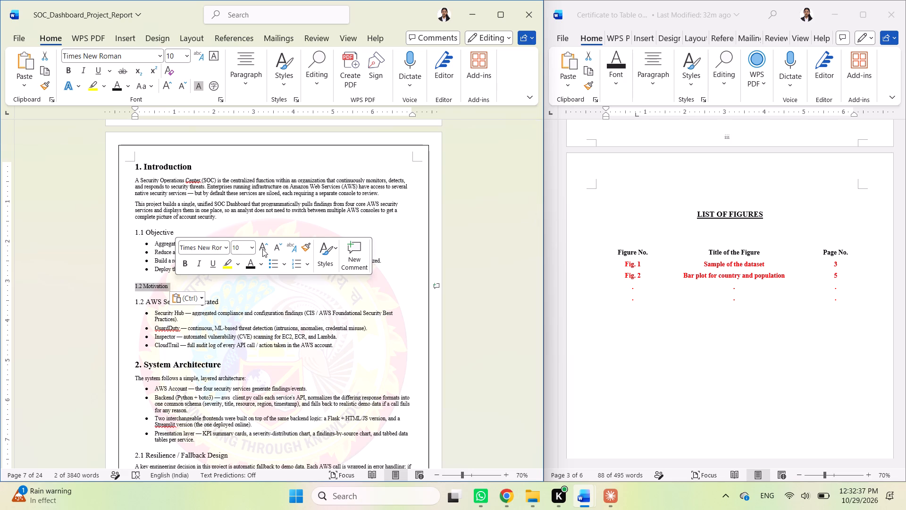
{"action": "left_click", "coordinate": [262, 249]}
{"action": "left_click", "coordinate": [262, 249]}
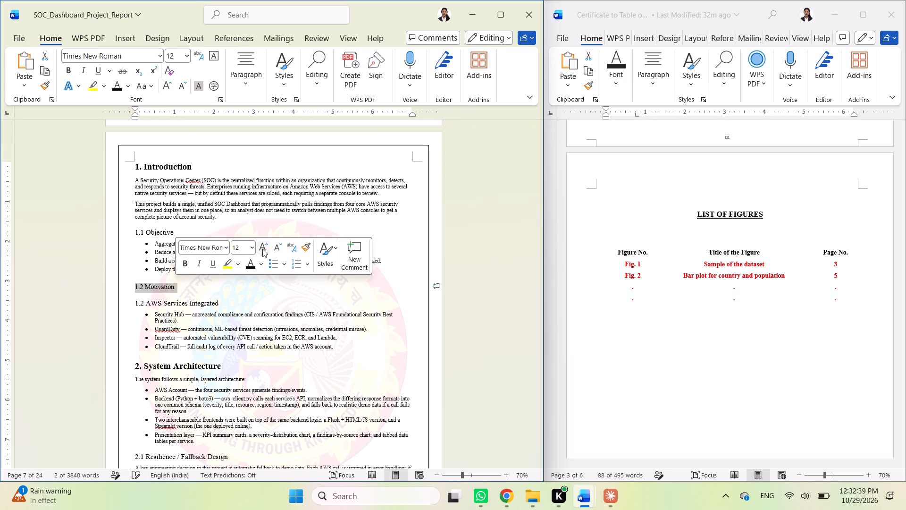
{"action": "left_click", "coordinate": [262, 249]}
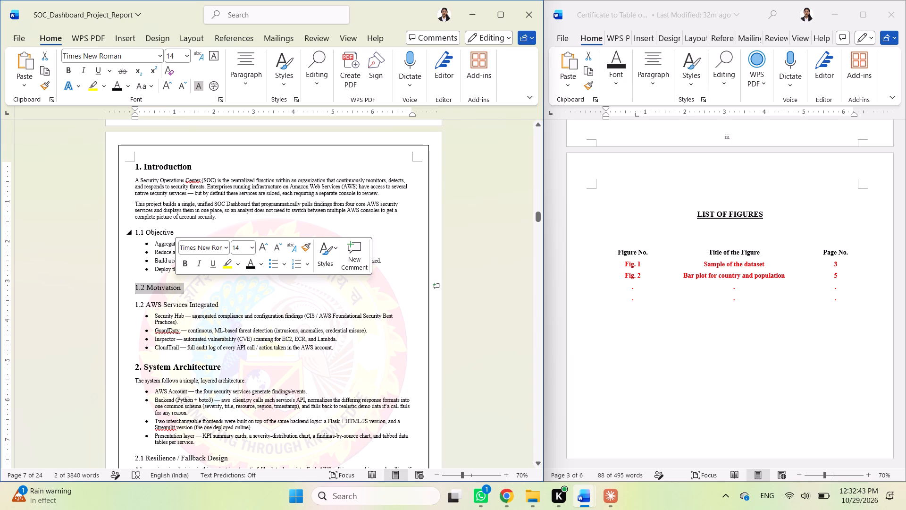
Enlarge the four bullet points under 1.1 Objective to 12 pt.
{"action": "left_click_drag", "start_coordinate": [151, 245], "coordinate": [325, 266]}
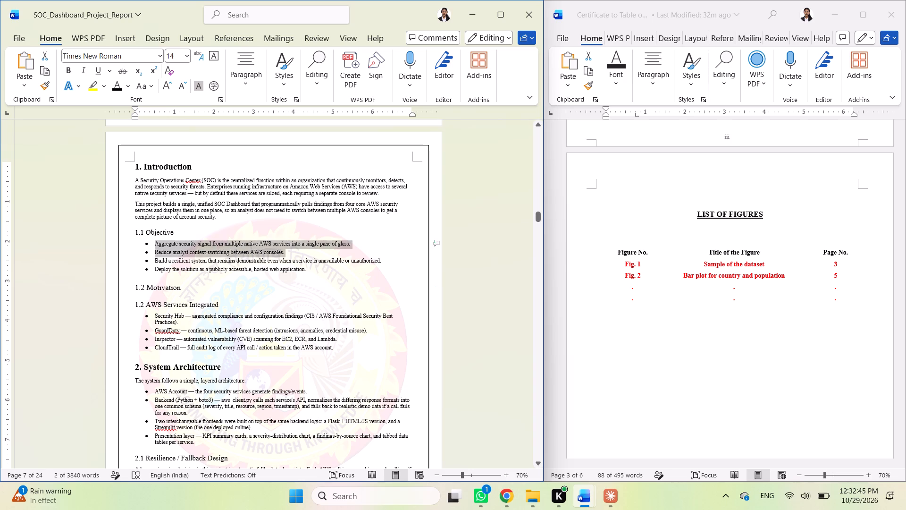
{"action": "left_click_drag", "start_coordinate": [325, 266], "coordinate": [329, 268]}
{"action": "left_click", "coordinate": [418, 235]}
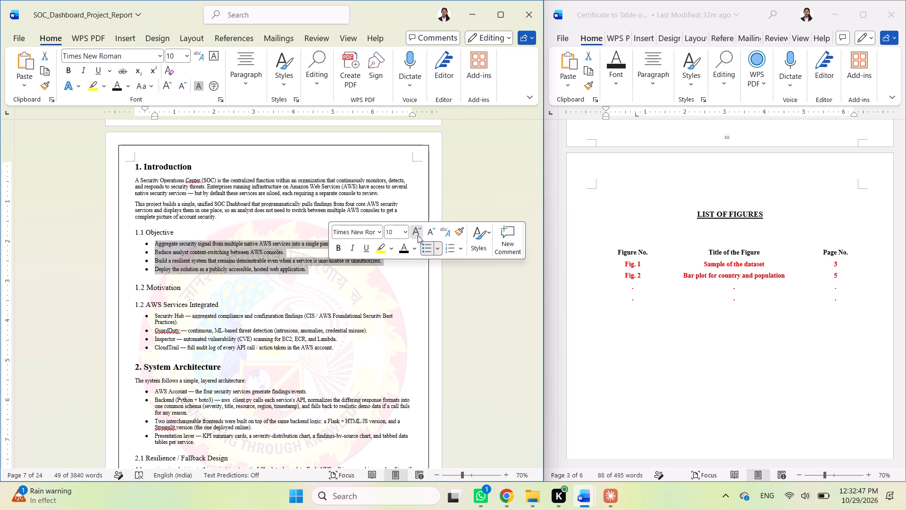
{"action": "left_click", "coordinate": [418, 235]}
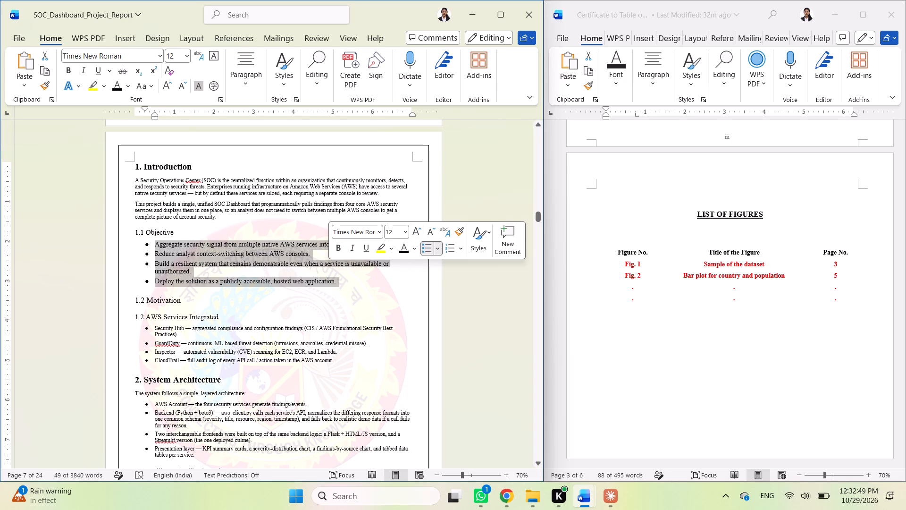
Set the "1.1 Objective" and "1.2 AWS Services Integrated" headings to 14 pt.
{"action": "left_click", "coordinate": [218, 298]}
{"action": "left_click_drag", "start_coordinate": [134, 233], "coordinate": [183, 227]}
{"action": "left_click", "coordinate": [272, 188]}
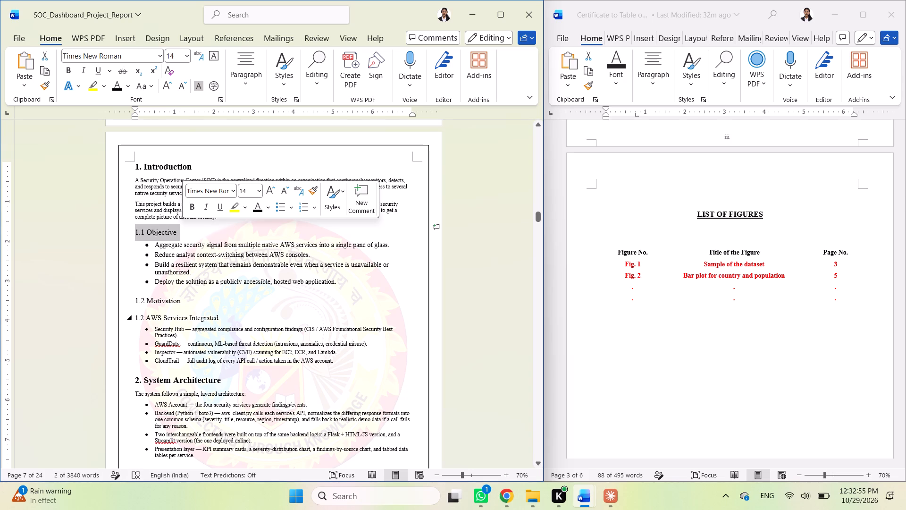
{"action": "left_click_drag", "start_coordinate": [134, 319], "coordinate": [202, 311]}
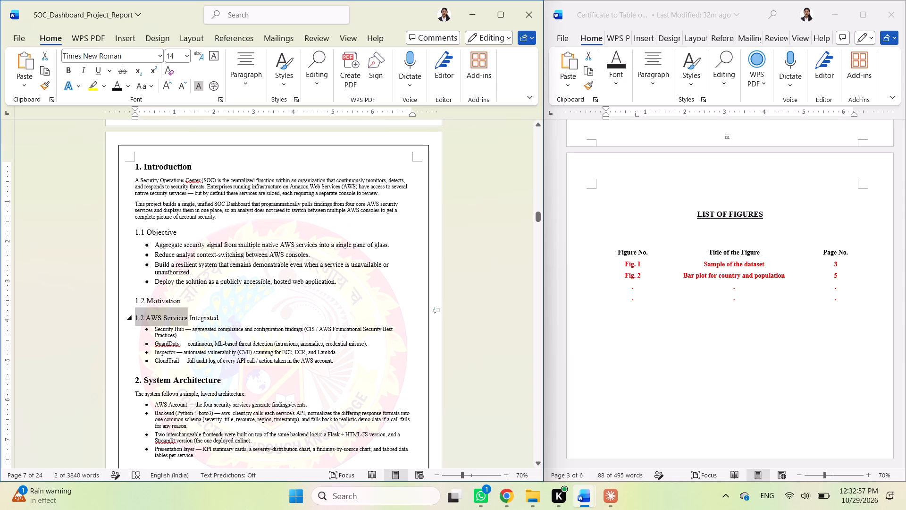
{"action": "left_click_drag", "start_coordinate": [202, 311], "coordinate": [221, 310]}
{"action": "left_click", "coordinate": [306, 275]}
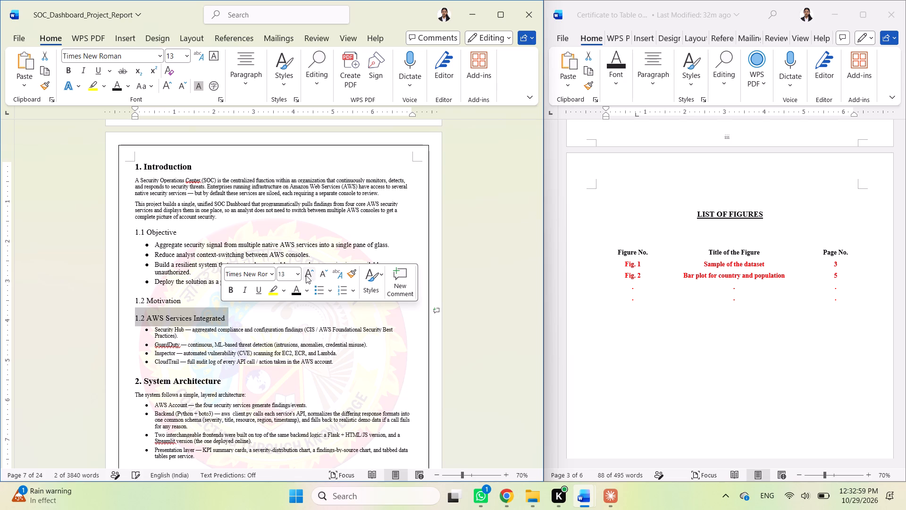
Enlarge the four bullet points under 1.2 AWS Services Integrated to 12 pt.
{"action": "left_click_drag", "start_coordinate": [154, 330], "coordinate": [280, 358]}
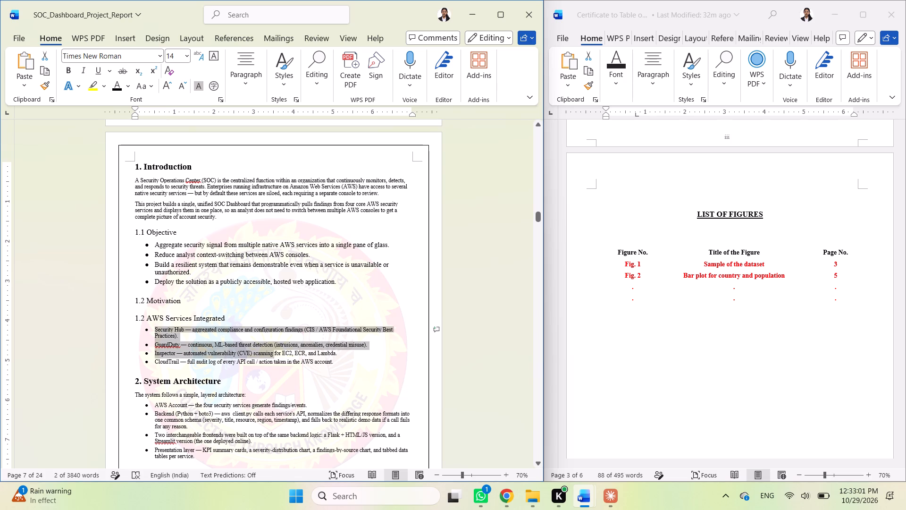
{"action": "left_click_drag", "start_coordinate": [280, 358], "coordinate": [342, 374]}
{"action": "left_click", "coordinate": [335, 365]}
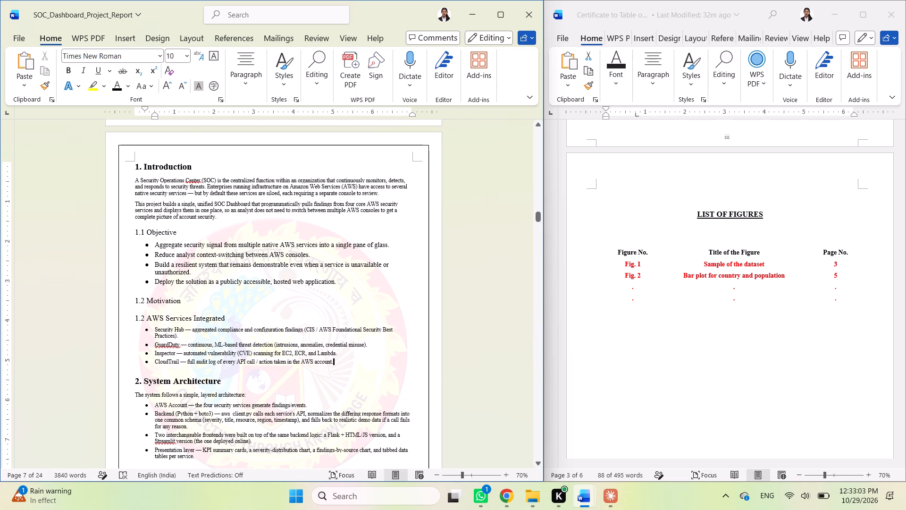
{"action": "left_click_drag", "start_coordinate": [152, 328], "coordinate": [345, 362]}
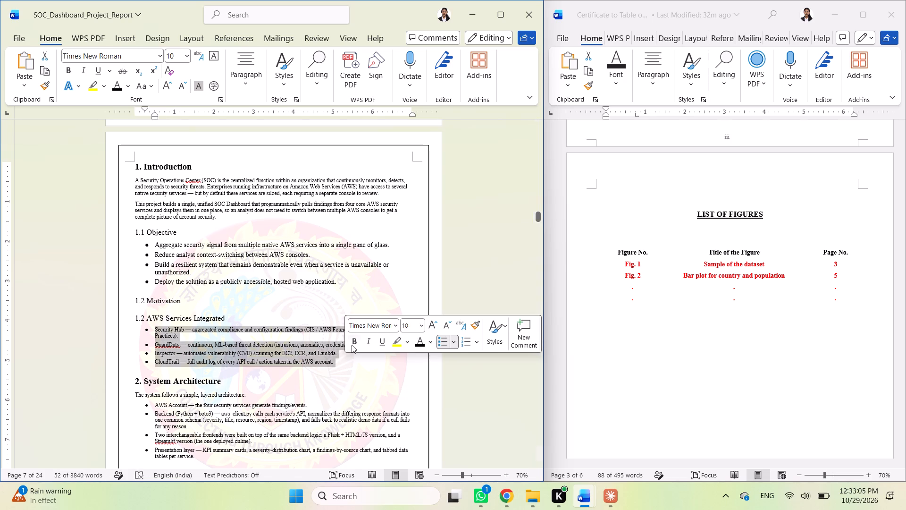
{"action": "left_click", "coordinate": [429, 328]}
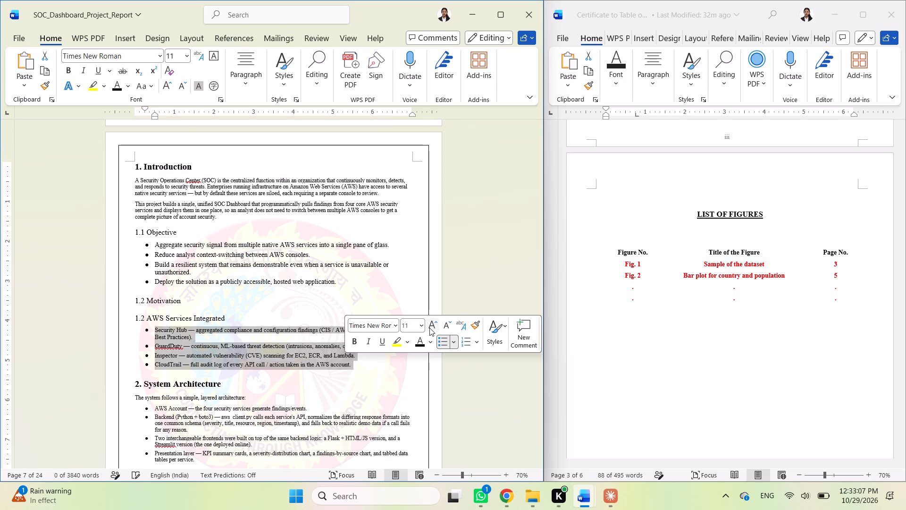
{"action": "left_click", "coordinate": [429, 328]}
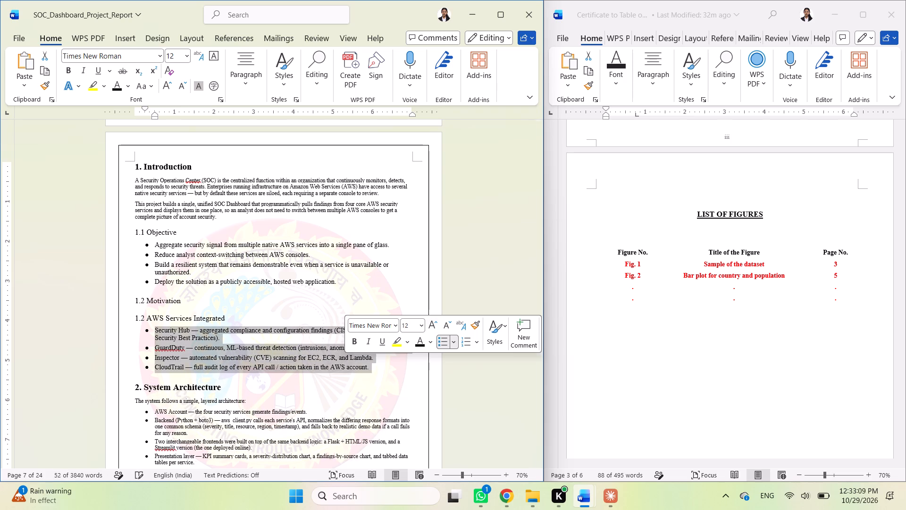
Enlarge the two body paragraphs under 1. Introduction to 12 pt.
{"action": "left_click_drag", "start_coordinate": [133, 180], "coordinate": [229, 222]}
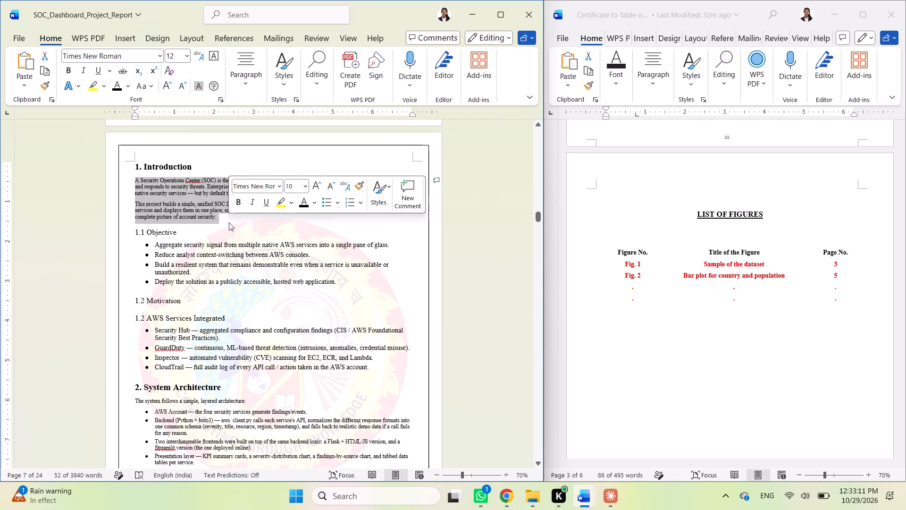
{"action": "left_click", "coordinate": [321, 186]}
{"action": "left_click", "coordinate": [321, 186]}
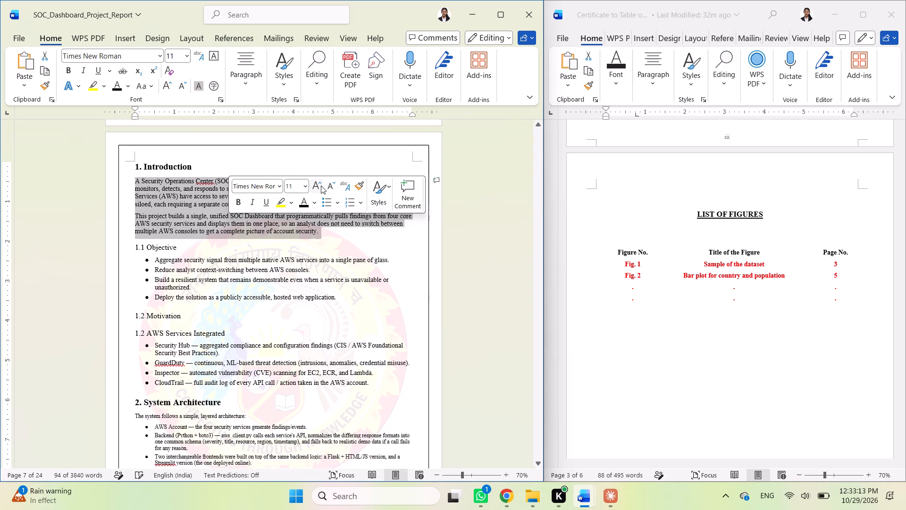
{"action": "left_click_drag", "start_coordinate": [135, 165], "coordinate": [194, 165]}
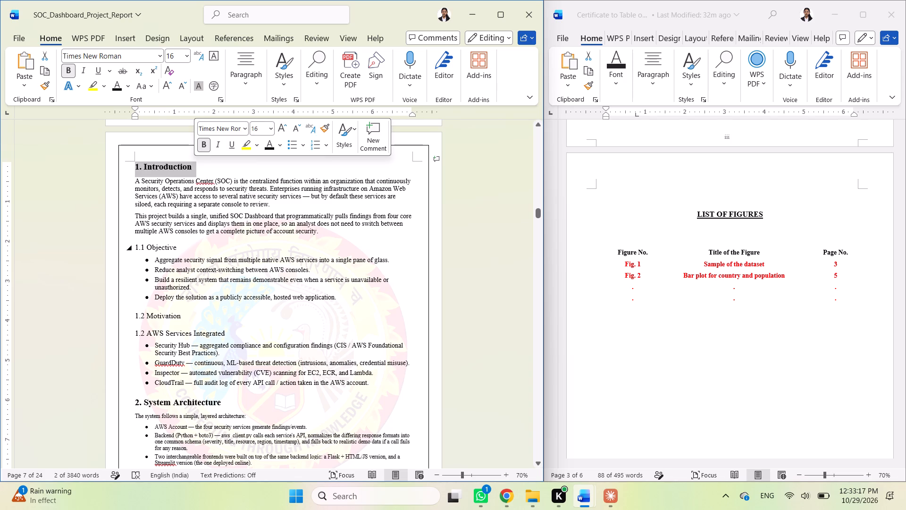
Start a new line beneath the "1.2 Motivation" heading and indent it with seven spaces for the body text.
{"action": "scroll", "coordinate": [316, 297], "scroll_direction": "down", "scroll_amount": 1}
{"action": "left_click", "coordinate": [287, 316]}
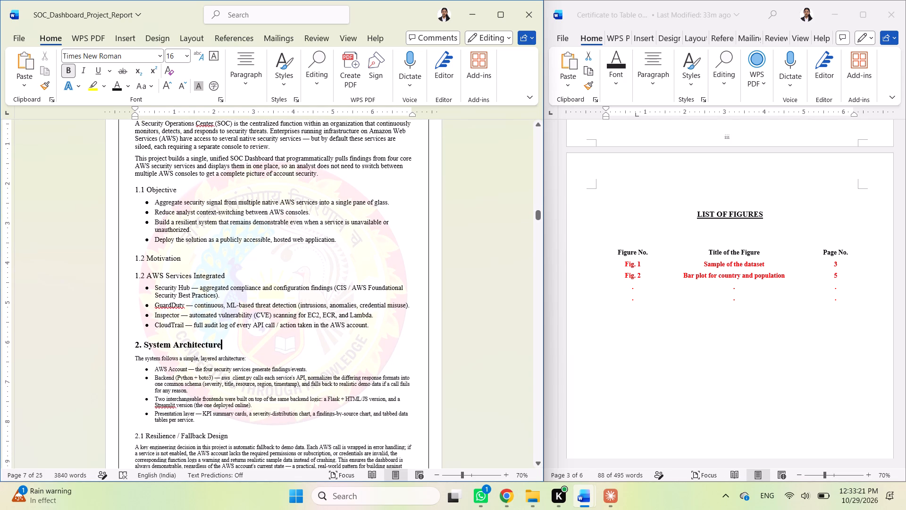
{"action": "left_click_drag", "start_coordinate": [134, 257], "coordinate": [201, 258]}
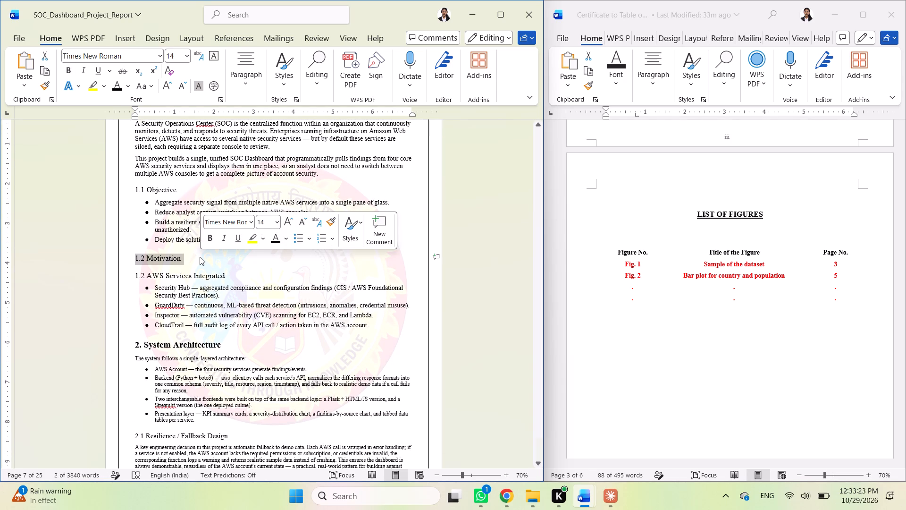
{"action": "left_click", "coordinate": [193, 259]}
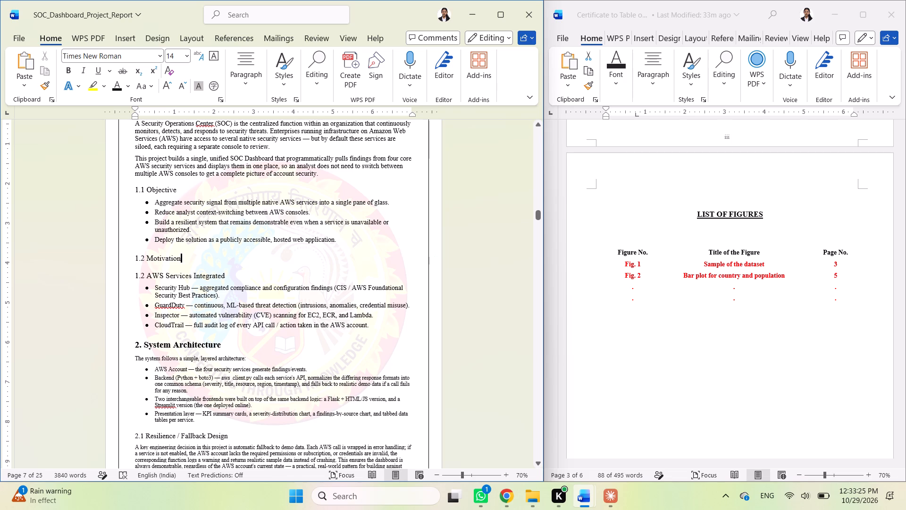
{"action": "key", "text": "Return"}
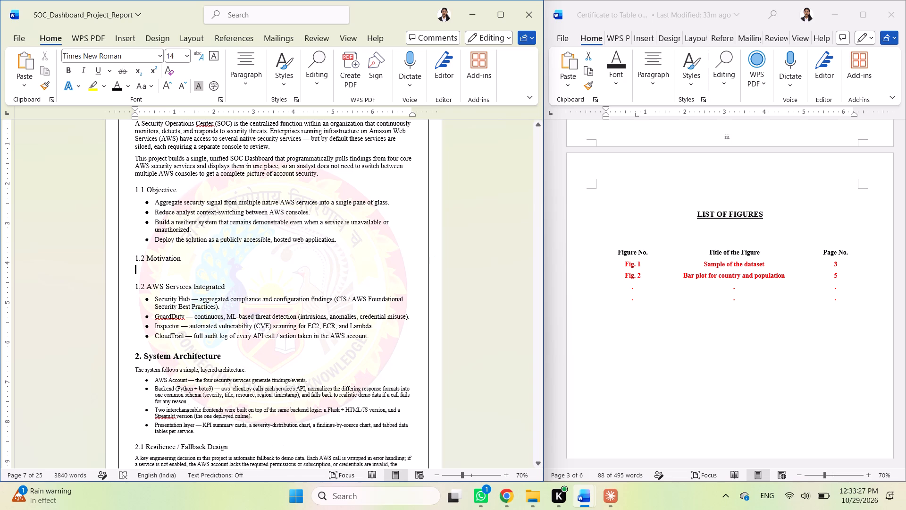
{"action": "key", "text": "space"}
{"action": "key", "text": "space"}
{"action": "key", "text": "space"}
{"action": "key", "text": "space"}
{"action": "key", "text": "space"}
{"action": "key", "text": "space"}
{"action": "key", "text": "space"}
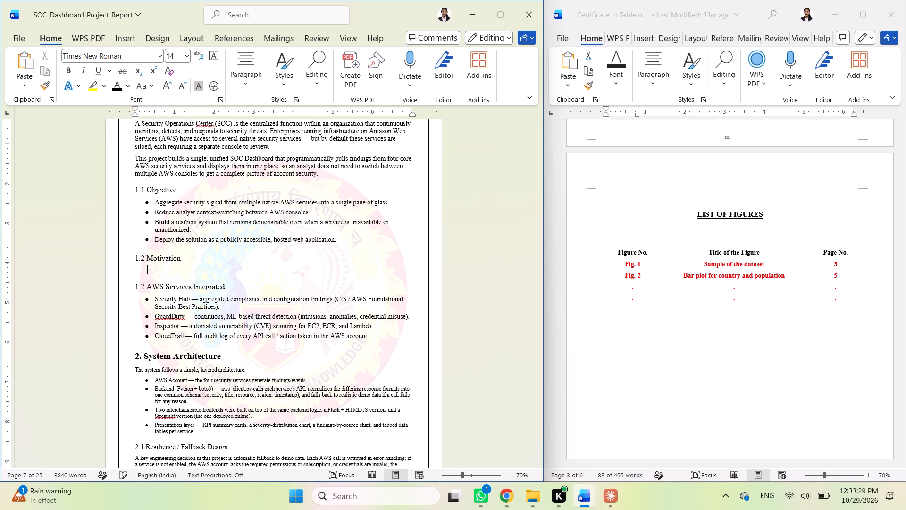
{"action": "left_click", "coordinate": [608, 501]}
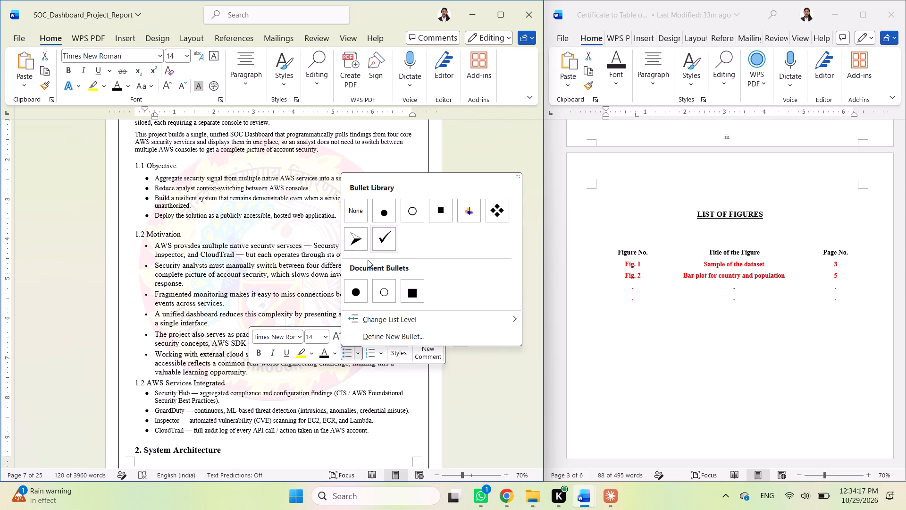
{"action": "left_click", "coordinate": [355, 289]}
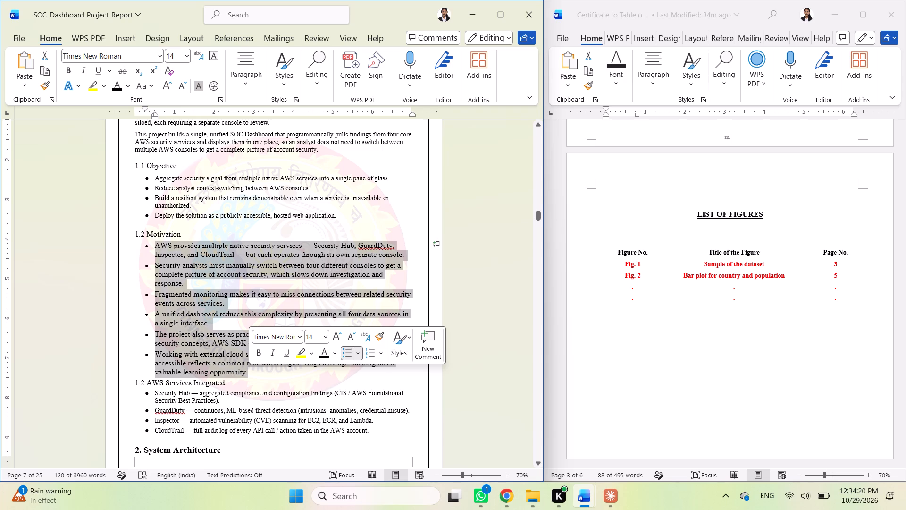
{"action": "left_click", "coordinate": [166, 204]}
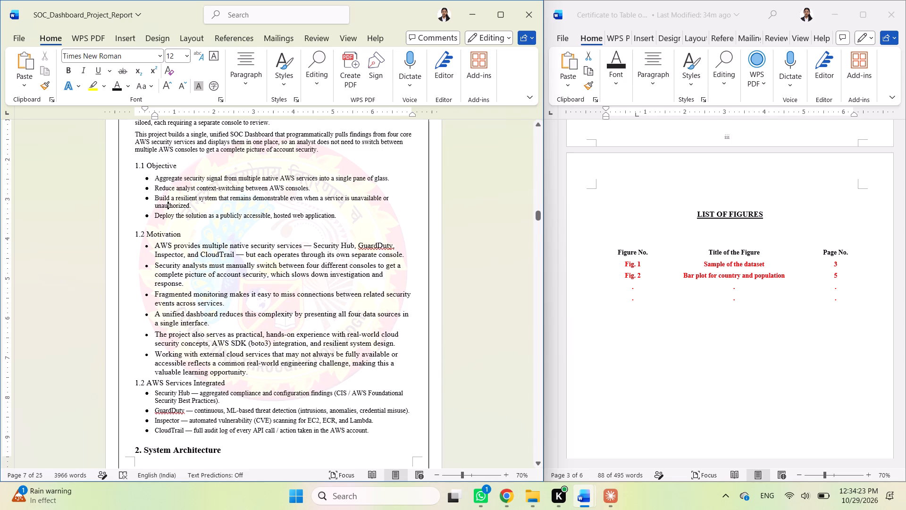
Set line spacing to 1.15 from the first Introduction paragraph through the end of section 2.1 Resilience / Fallback Design.
{"action": "scroll", "coordinate": [202, 300], "scroll_direction": "up", "scroll_amount": 2}
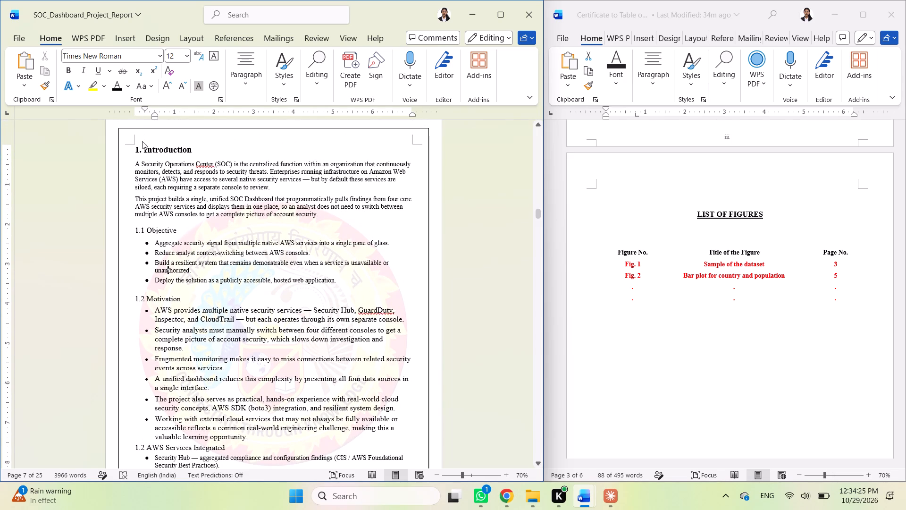
{"action": "left_click_drag", "start_coordinate": [133, 162], "coordinate": [257, 444]}
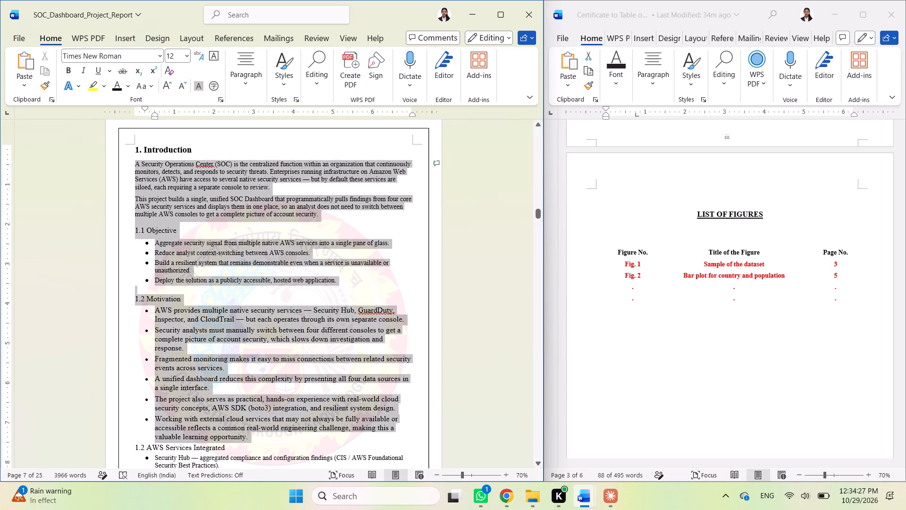
{"action": "left_click_drag", "start_coordinate": [257, 444], "coordinate": [251, 472]}
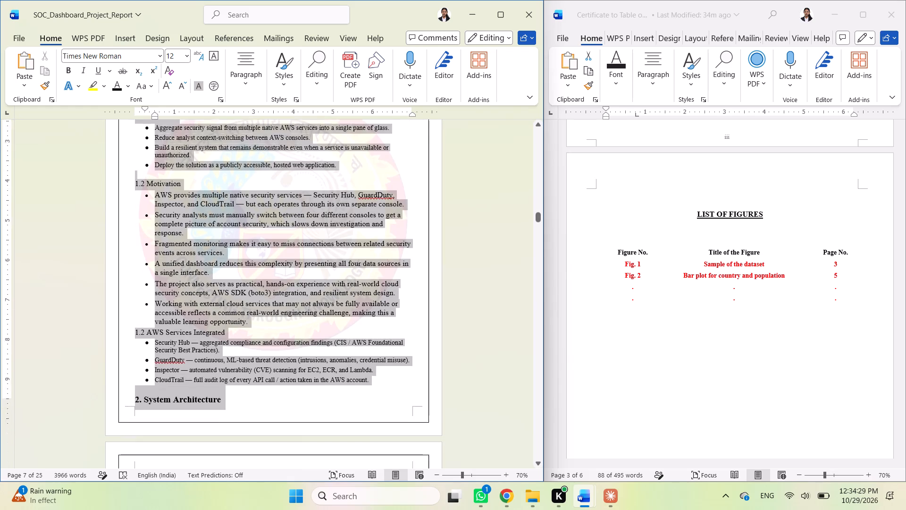
{"action": "left_click_drag", "start_coordinate": [251, 472], "coordinate": [287, 335]}
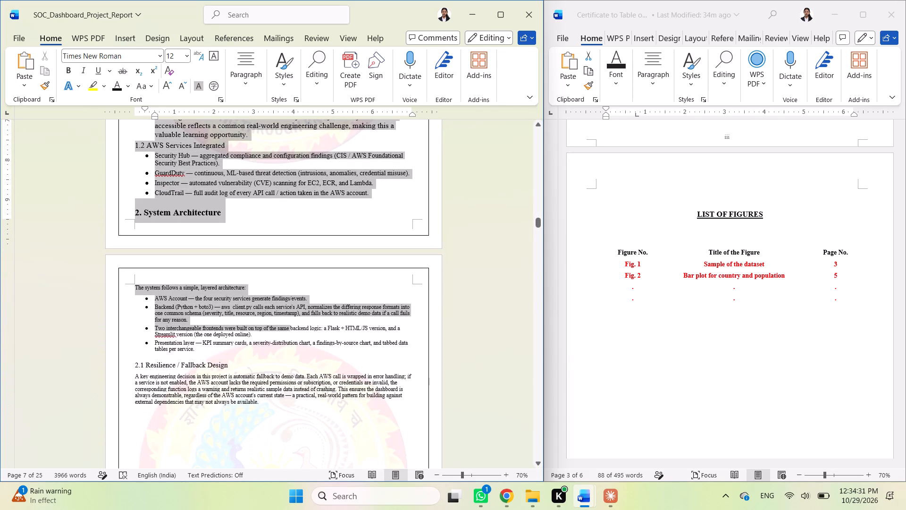
{"action": "left_click_drag", "start_coordinate": [287, 335], "coordinate": [296, 409]}
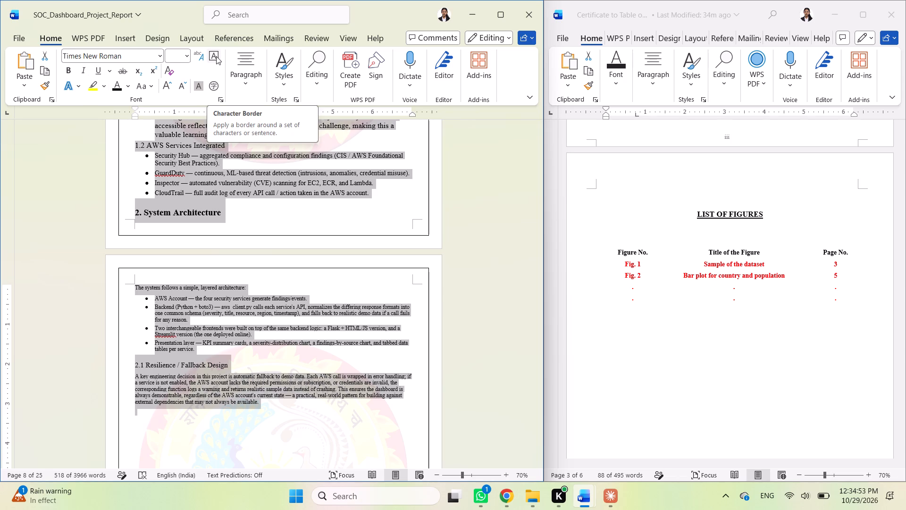
{"action": "left_click", "coordinate": [243, 87]}
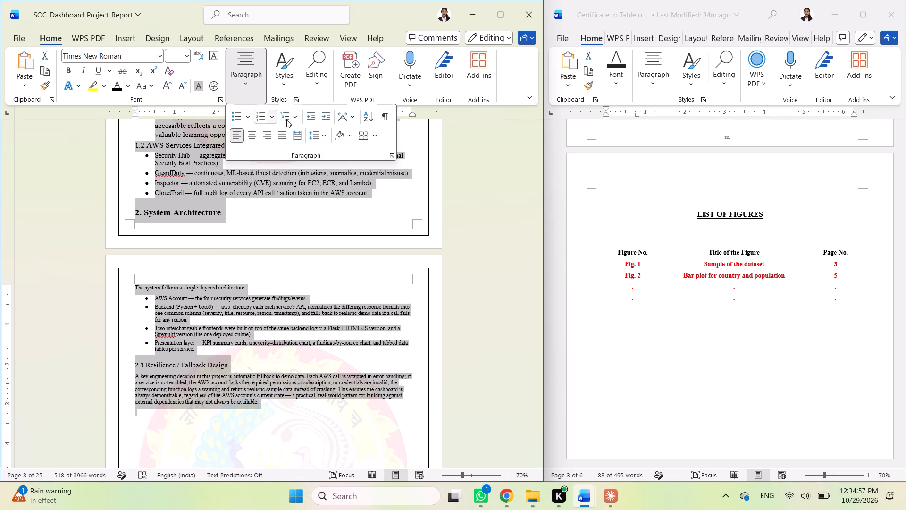
{"action": "left_click", "coordinate": [322, 132]}
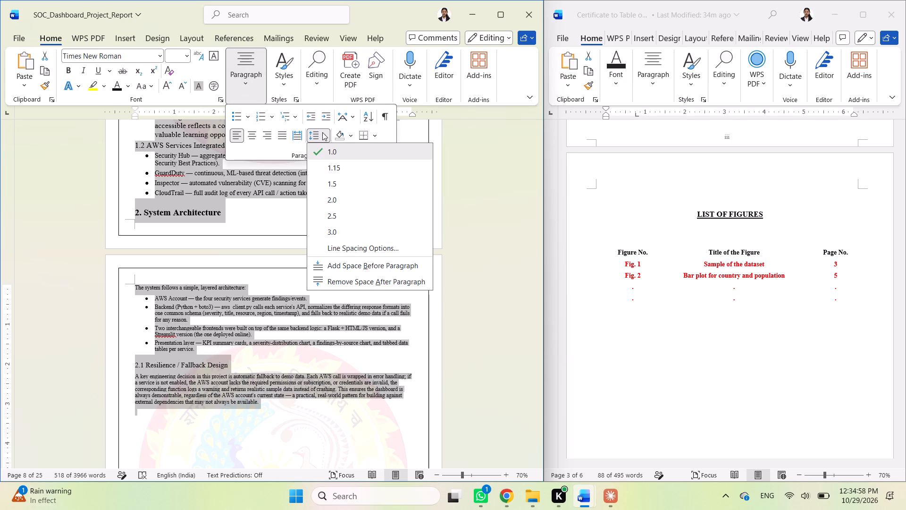
{"action": "left_click", "coordinate": [336, 153]}
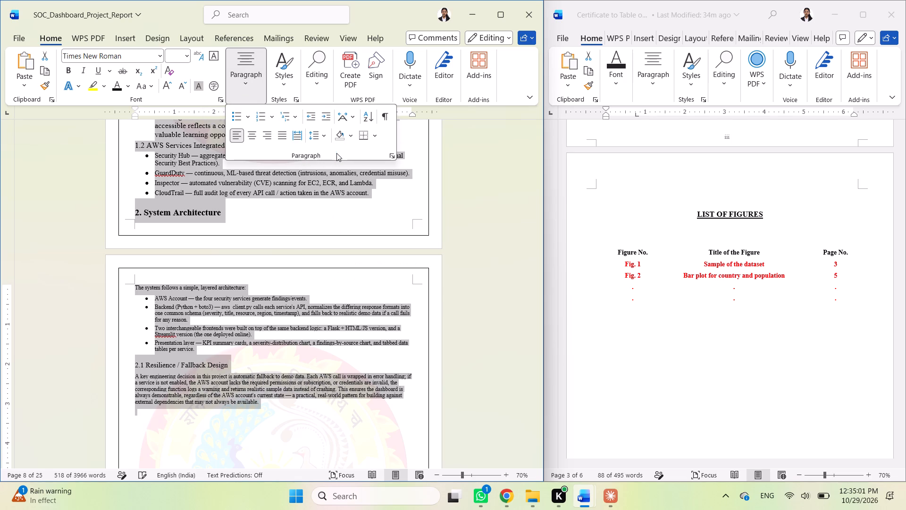
{"action": "left_click", "coordinate": [326, 134]}
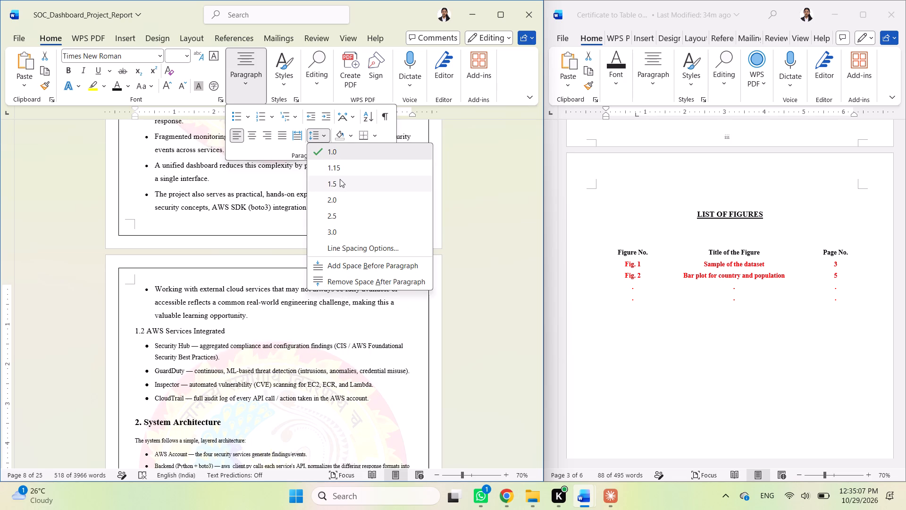
{"action": "left_click", "coordinate": [339, 167]}
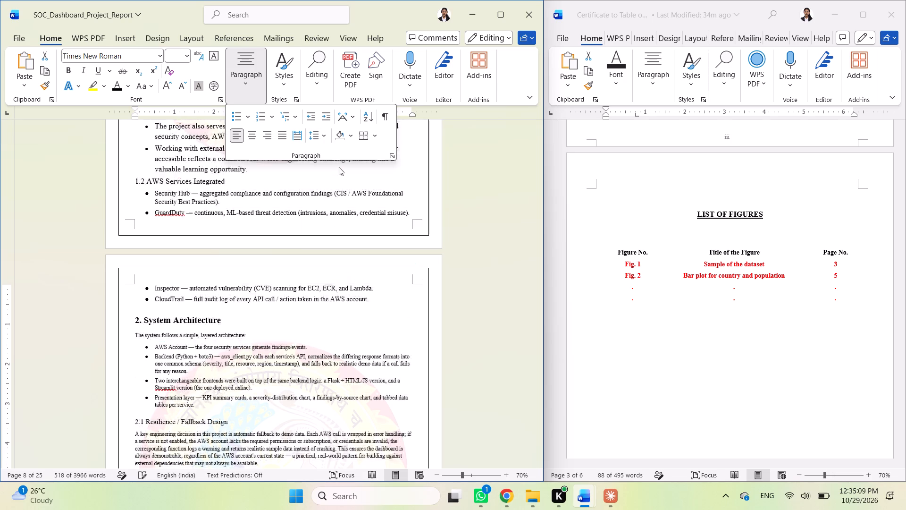
{"action": "left_click", "coordinate": [264, 269]}
{"action": "scroll", "coordinate": [264, 269], "scroll_direction": "up", "scroll_amount": 2}
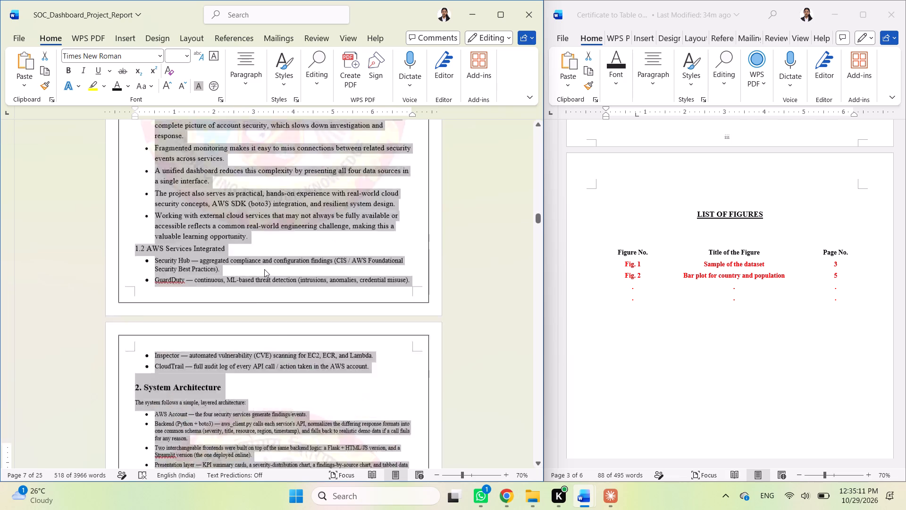
{"action": "scroll", "coordinate": [264, 269], "scroll_direction": "up", "scroll_amount": 2}
{"action": "left_click", "coordinate": [319, 283]}
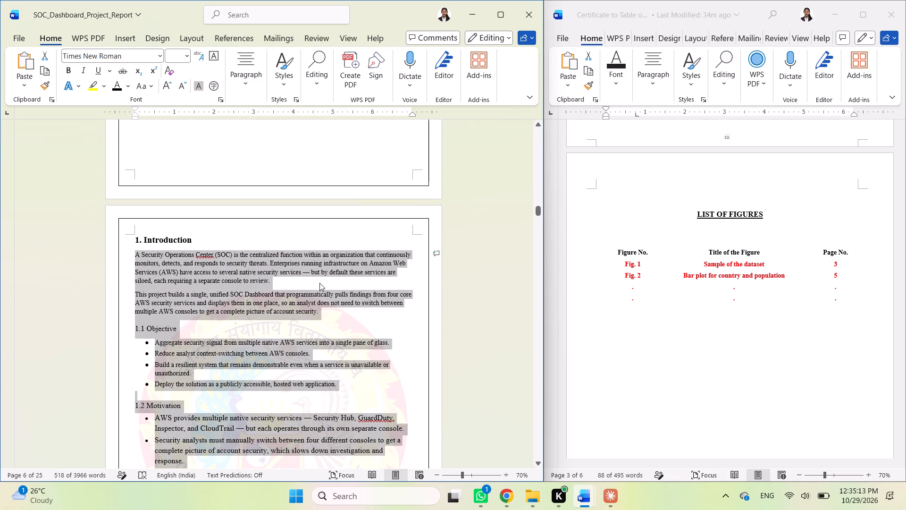
Apply 1.15 line spacing to the "1.1 Objective" heading and its four bullets.
{"action": "scroll", "coordinate": [259, 341], "scroll_direction": "down", "scroll_amount": 1}
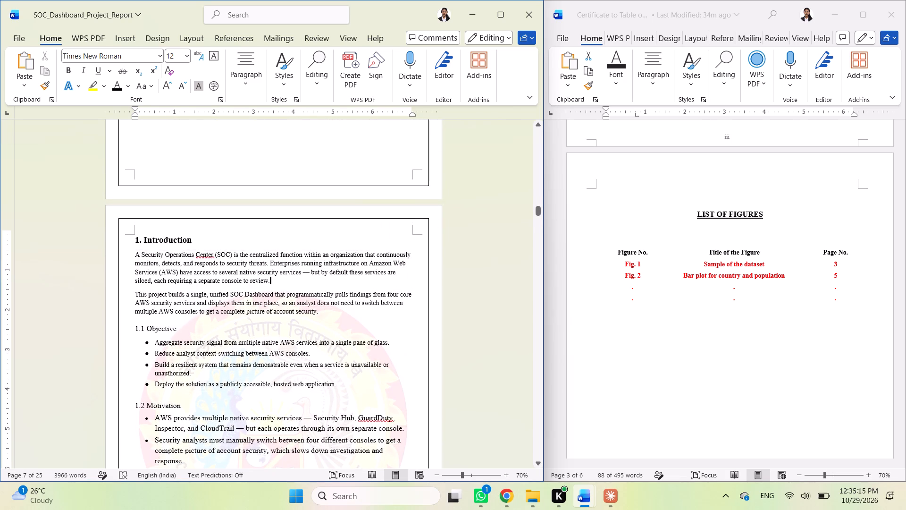
{"action": "scroll", "coordinate": [259, 341], "scroll_direction": "down", "scroll_amount": 3}
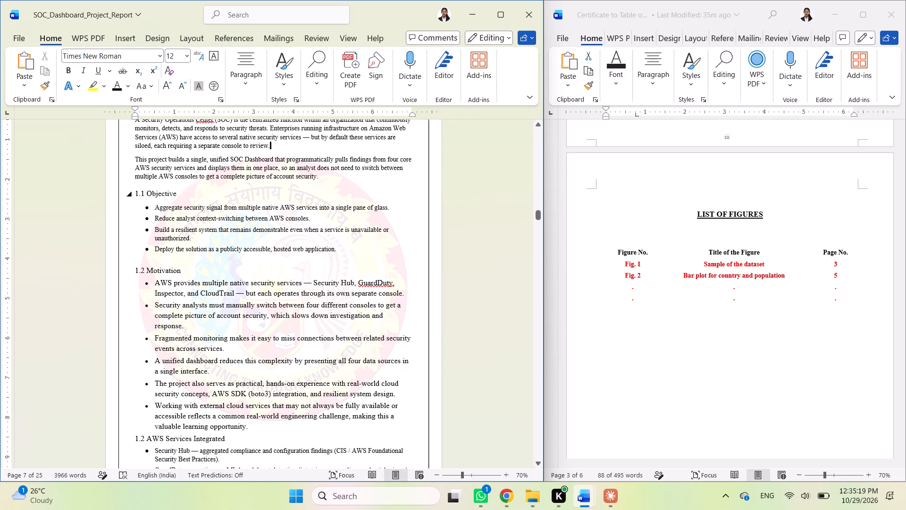
{"action": "left_click_drag", "start_coordinate": [136, 192], "coordinate": [380, 263]}
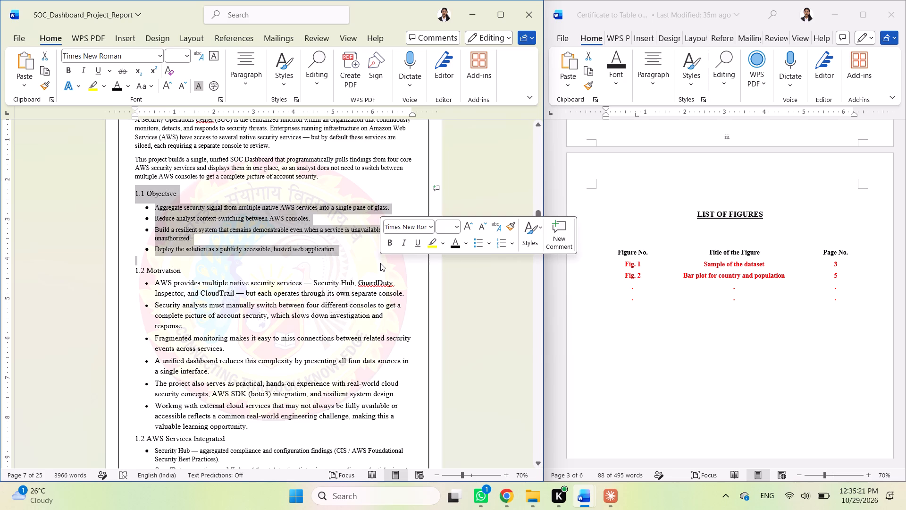
{"action": "double_click", "coordinate": [511, 246]}
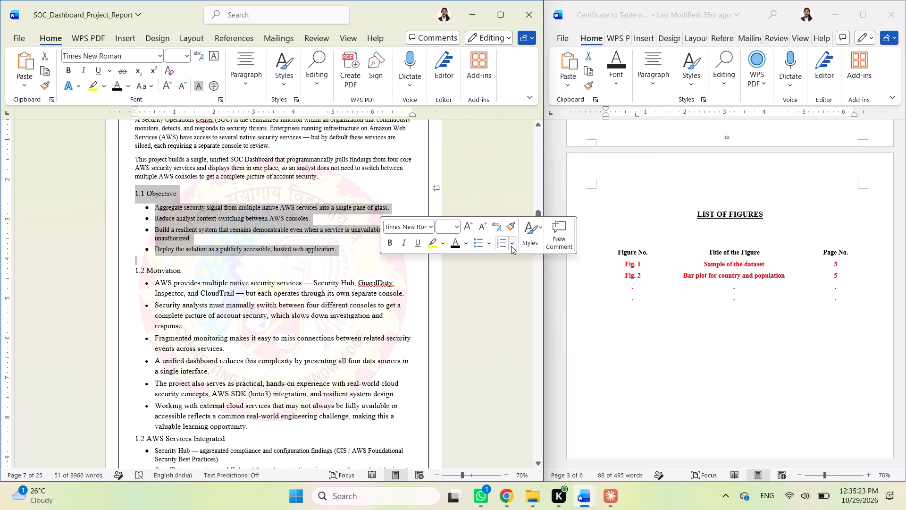
{"action": "left_click", "coordinate": [511, 246]}
{"action": "left_click", "coordinate": [500, 286]}
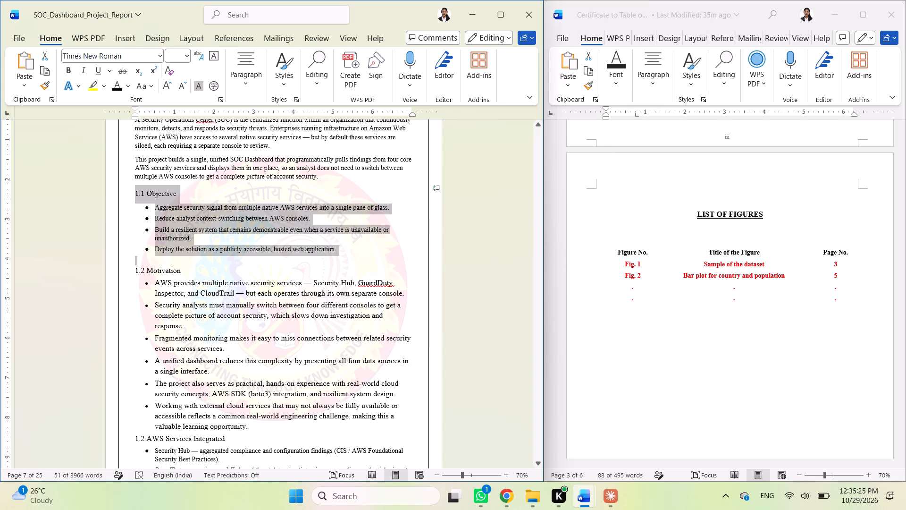
{"action": "left_click", "coordinate": [242, 75]}
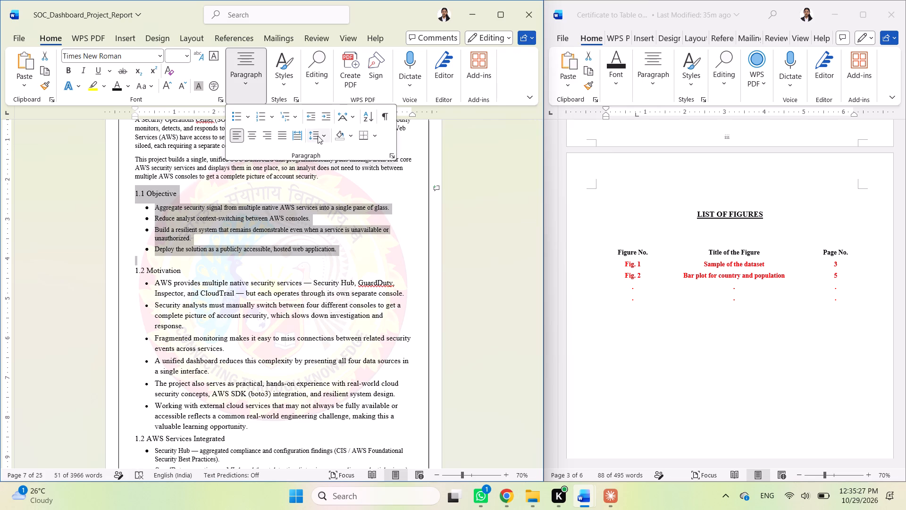
{"action": "left_click", "coordinate": [324, 139]}
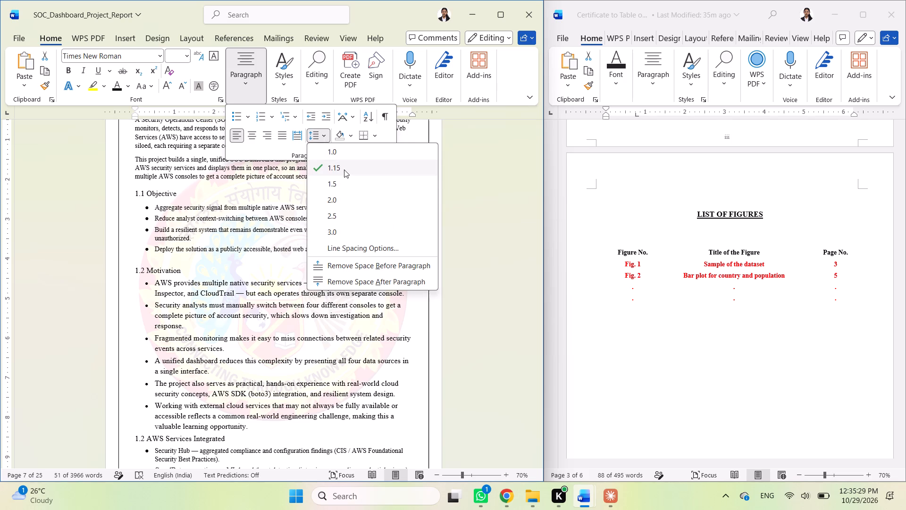
{"action": "left_click", "coordinate": [344, 170]}
Apply 1.15 line spacing to the six bullets under "1.2 Motivation".
{"action": "scroll", "coordinate": [265, 332], "scroll_direction": "down", "scroll_amount": 1}
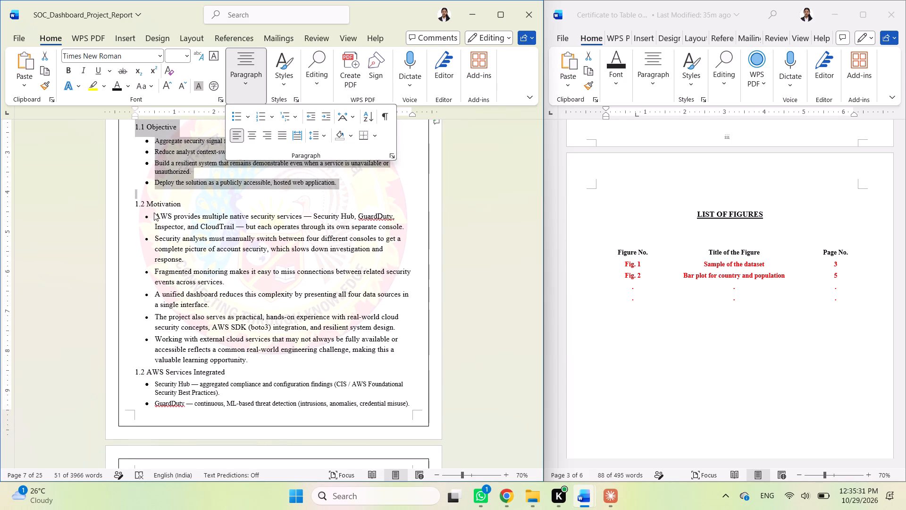
{"action": "left_click", "coordinate": [154, 212]}
{"action": "left_click_drag", "start_coordinate": [156, 215], "coordinate": [265, 382]}
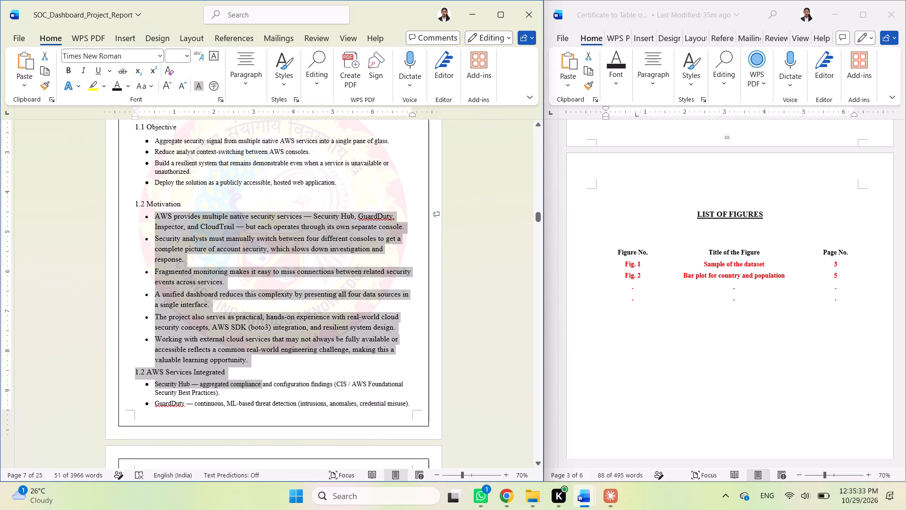
{"action": "left_click_drag", "start_coordinate": [265, 382], "coordinate": [252, 366]}
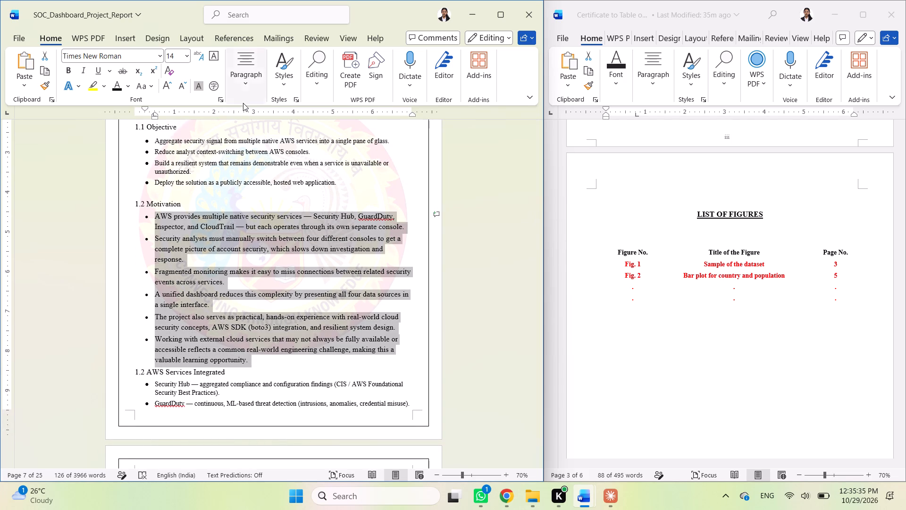
{"action": "left_click", "coordinate": [243, 103]}
{"action": "left_click", "coordinate": [327, 140]}
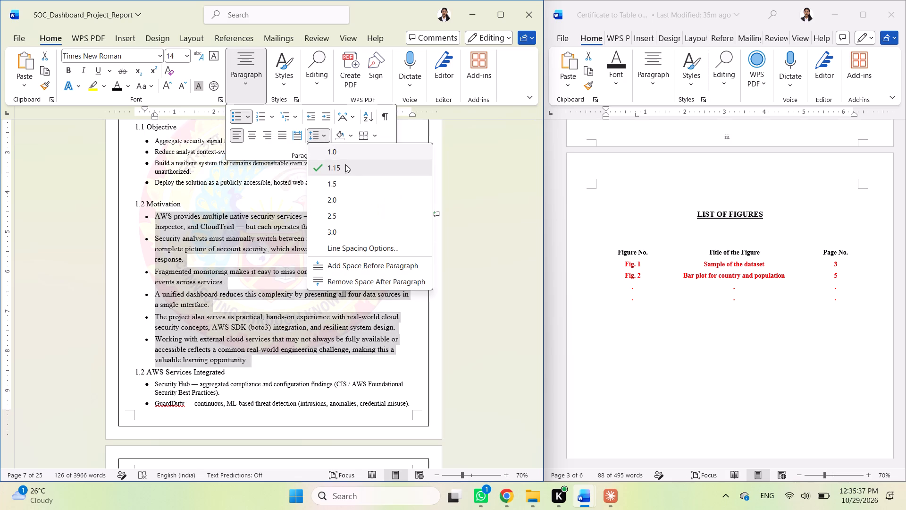
{"action": "left_click", "coordinate": [351, 170]}
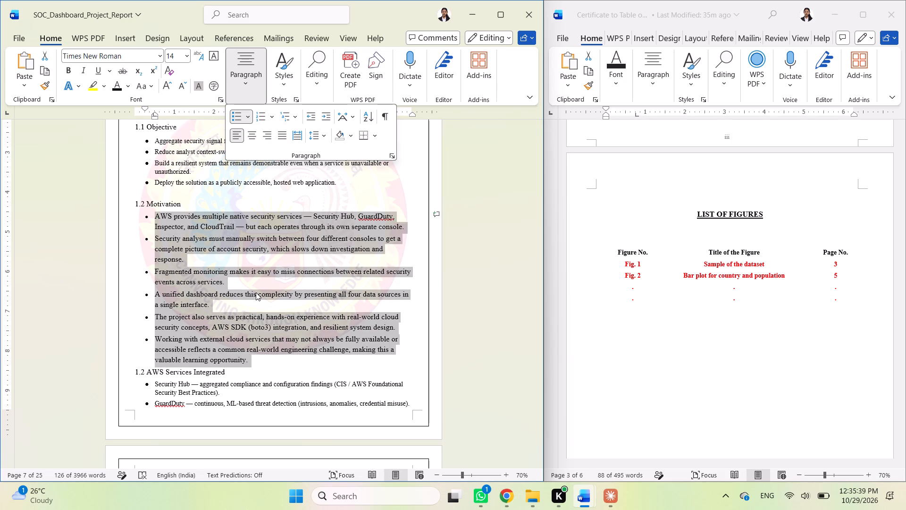
{"action": "left_click", "coordinate": [274, 313]}
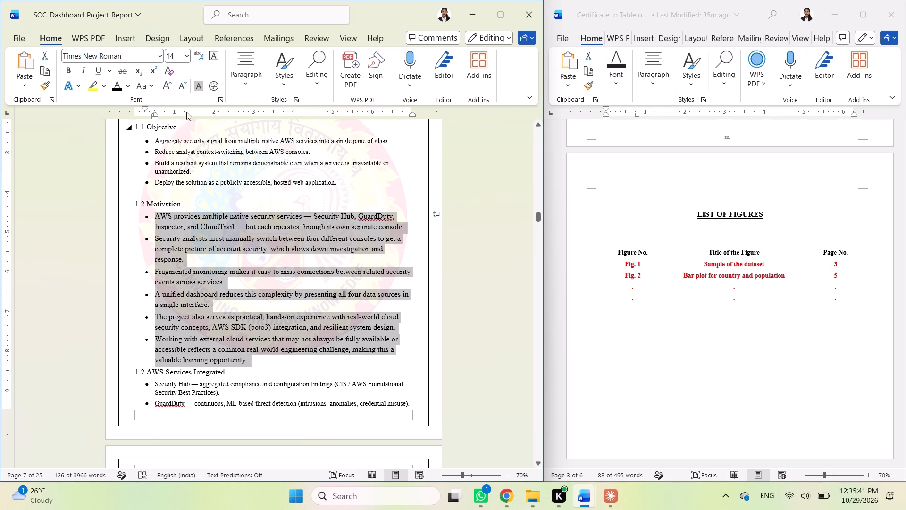
Set the font size of the six Motivation bullets to 12.
{"action": "left_click", "coordinate": [187, 56]}
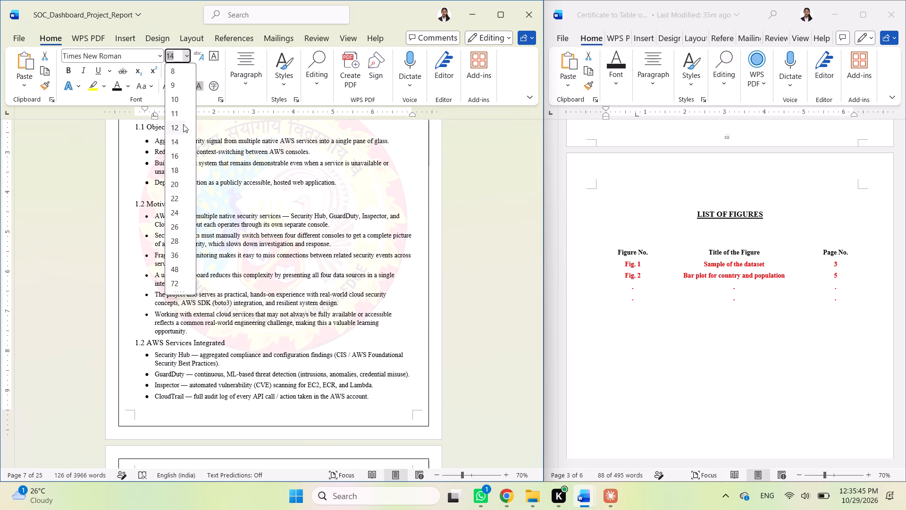
{"action": "left_click", "coordinate": [183, 124]}
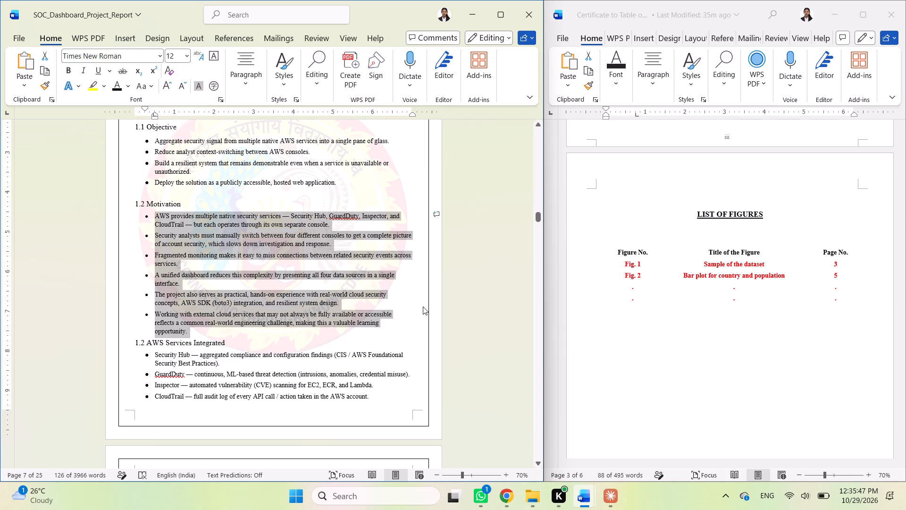
{"action": "left_click", "coordinate": [423, 306]}
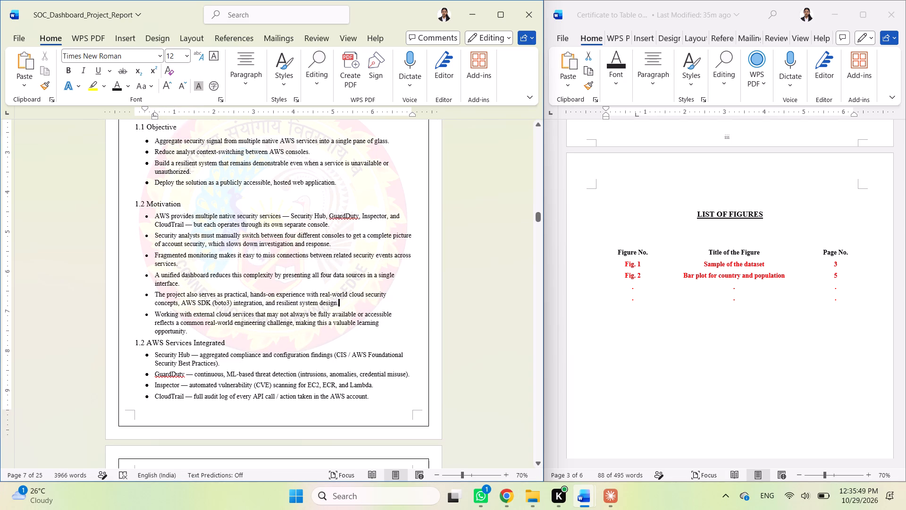
Insert an empty line without a bullet between the last Motivation bullet and the "AWS Services Integrated" heading.
{"action": "left_click_drag", "start_coordinate": [134, 203], "coordinate": [190, 207]}
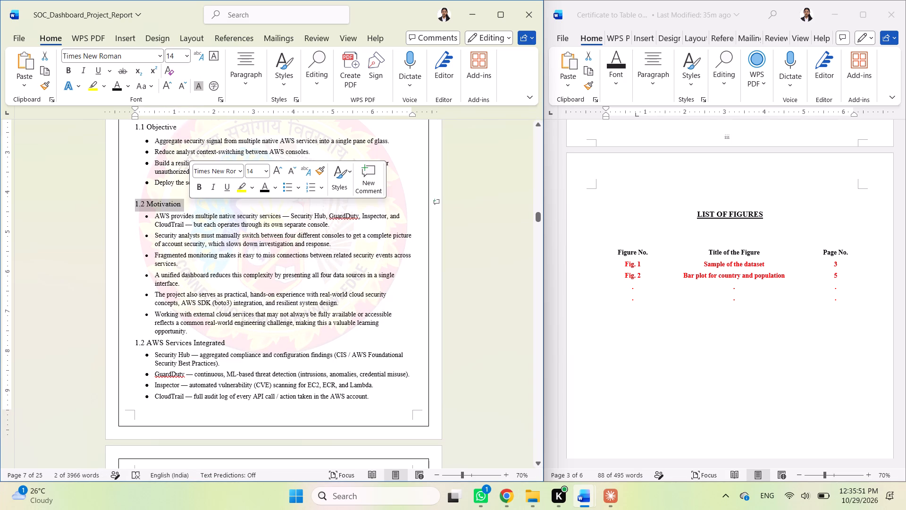
{"action": "scroll", "coordinate": [259, 319], "scroll_direction": "down", "scroll_amount": 1}
{"action": "left_click", "coordinate": [193, 252]}
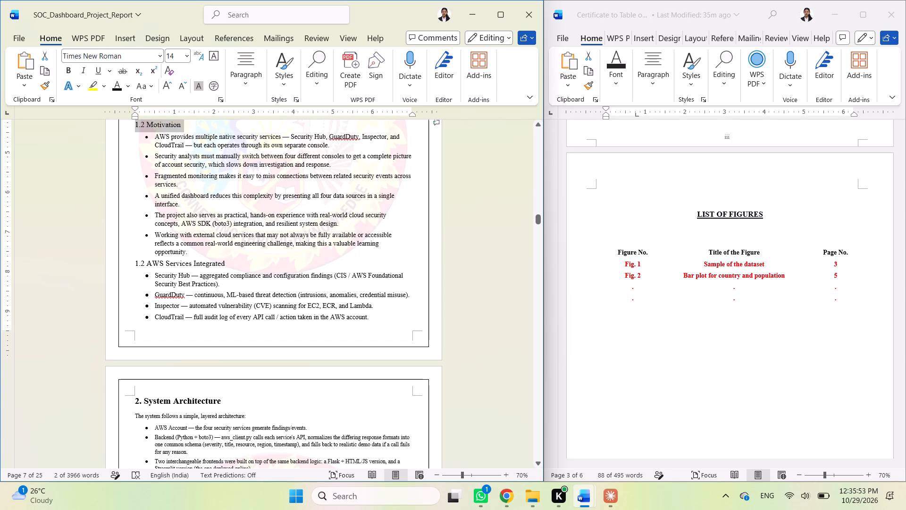
{"action": "key", "text": "Return"}
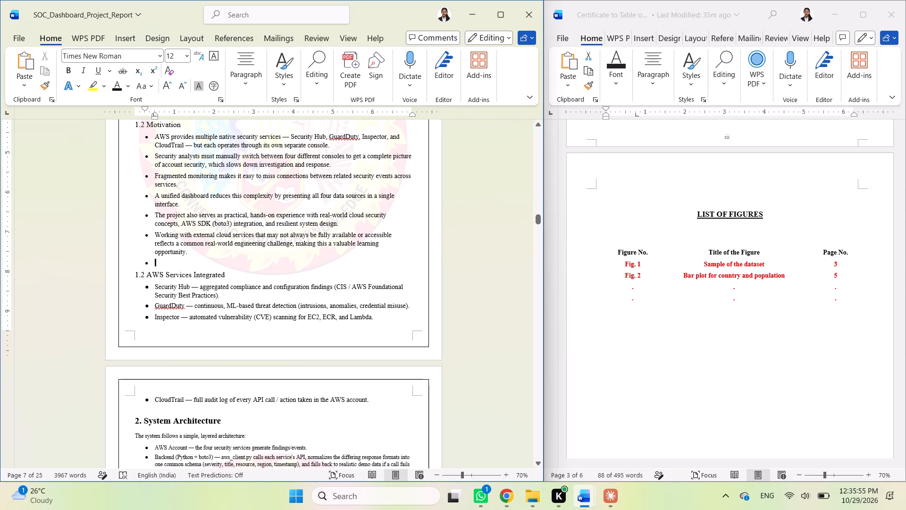
{"action": "key", "text": "BackSpace"}
Renumber the "AWS Services Integrated" heading as 1.3.
{"action": "left_click", "coordinate": [145, 274]}
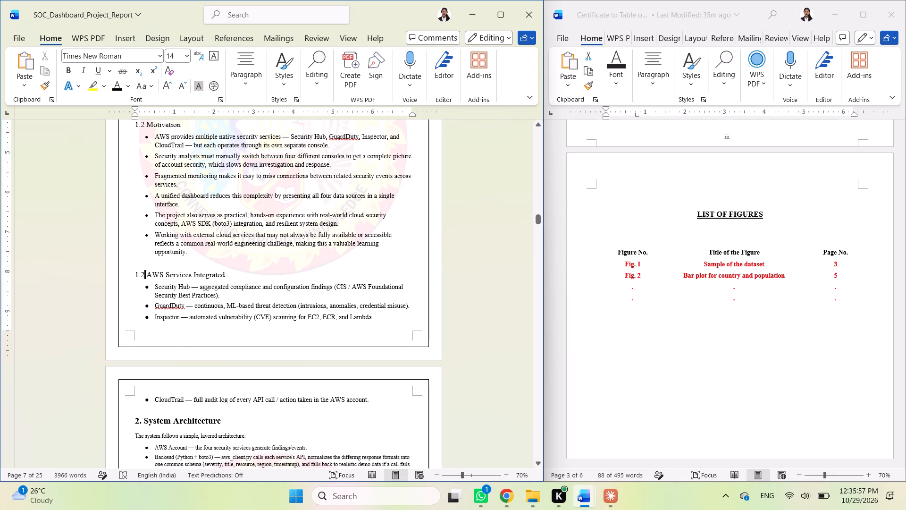
{"action": "key", "text": "BackSpace"}
{"action": "key", "text": "3"}
Check the font sizes of the "1.3 AWS Services Integrated" heading and bullets, and review spacing and page flow across Chapter 1.
{"action": "left_click_drag", "start_coordinate": [145, 274], "coordinate": [220, 270]}
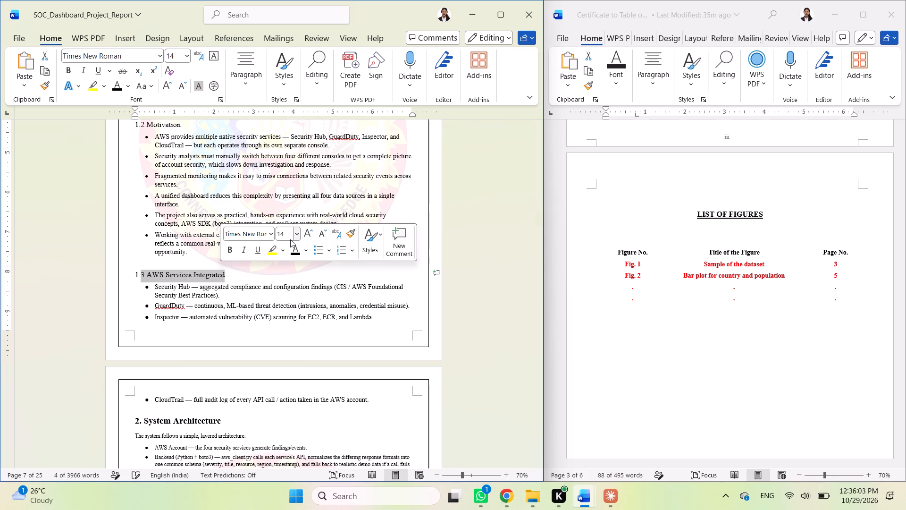
{"action": "left_click", "coordinate": [278, 262]}
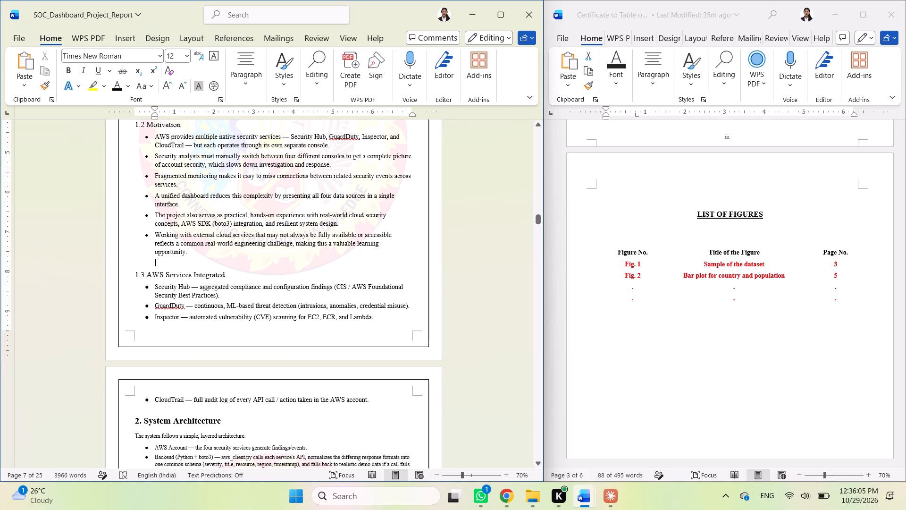
{"action": "left_click_drag", "start_coordinate": [154, 290], "coordinate": [388, 325]}
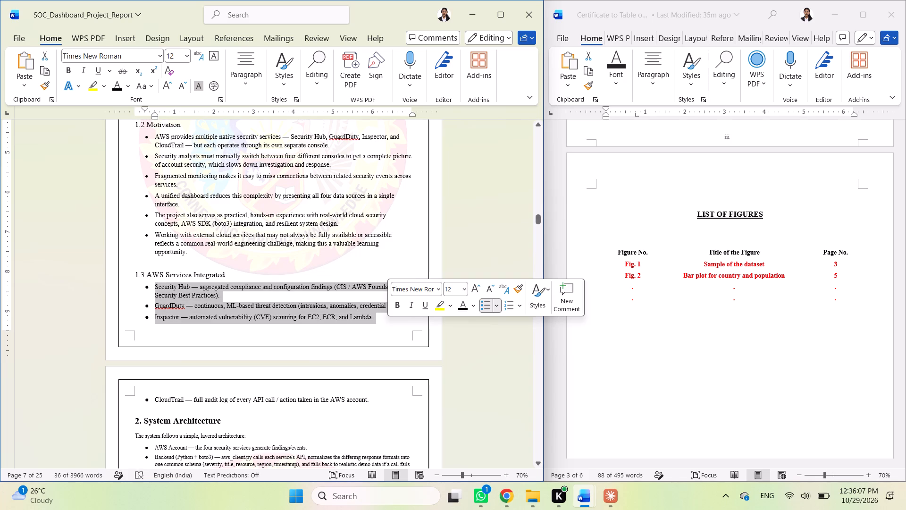
{"action": "scroll", "coordinate": [344, 400], "scroll_direction": "down", "scroll_amount": 1}
{"action": "scroll", "coordinate": [260, 283], "scroll_direction": "up", "scroll_amount": 1}
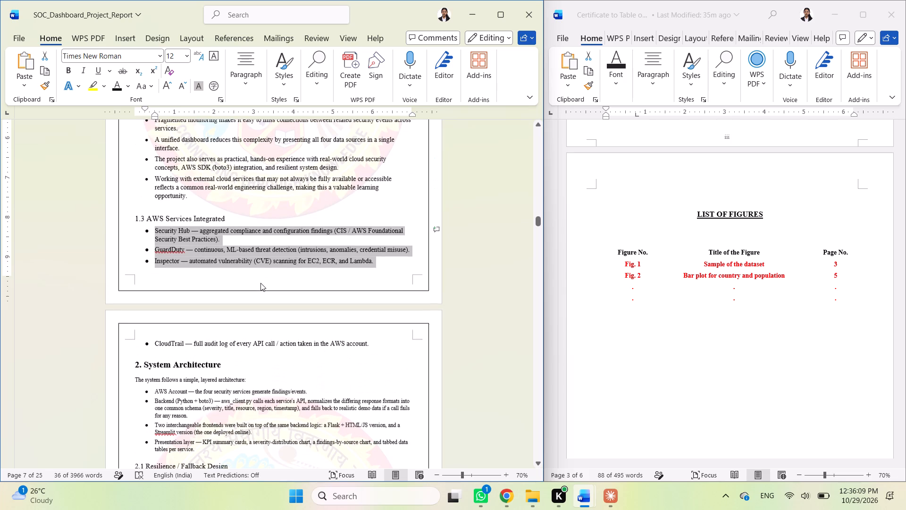
{"action": "scroll", "coordinate": [254, 365], "scroll_direction": "down", "scroll_amount": 1}
{"action": "scroll", "coordinate": [254, 365], "scroll_direction": "up", "scroll_amount": 2}
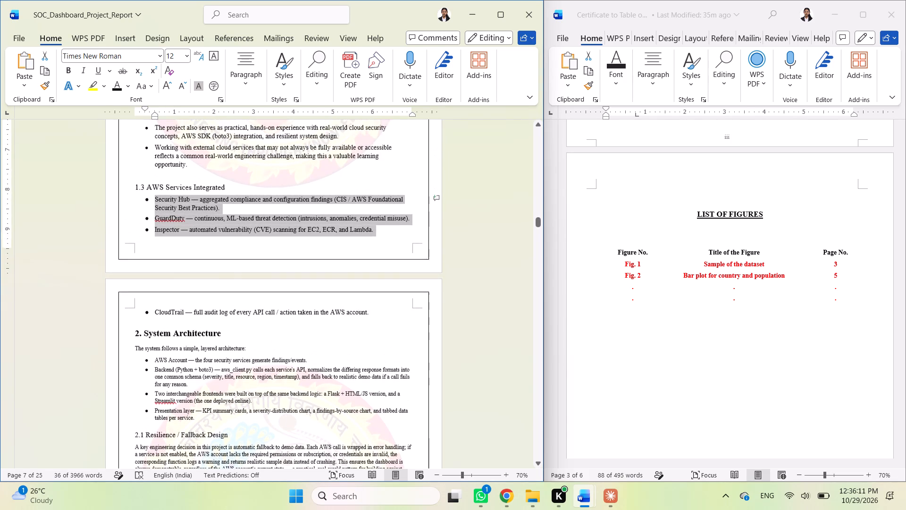
{"action": "scroll", "coordinate": [254, 365], "scroll_direction": "up", "scroll_amount": 4}
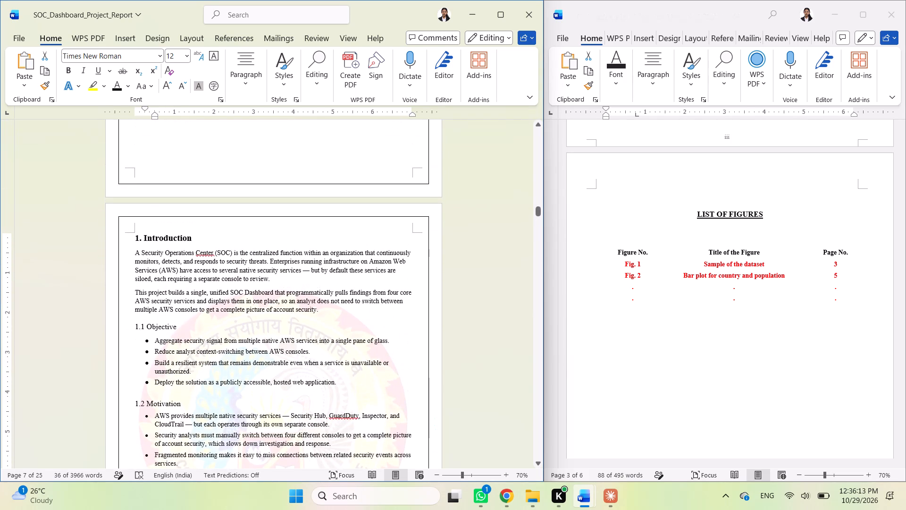
{"action": "scroll", "coordinate": [229, 342], "scroll_direction": "down", "scroll_amount": 1}
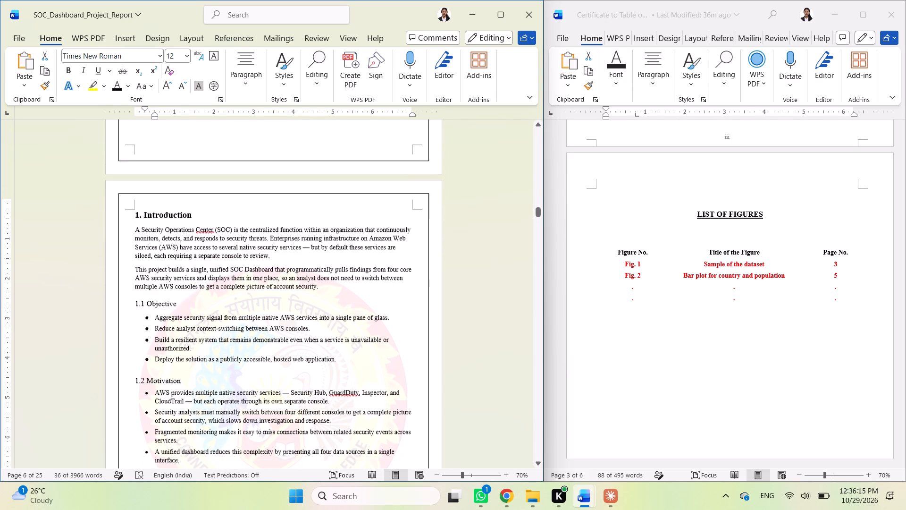
{"action": "scroll", "coordinate": [229, 342], "scroll_direction": "down", "scroll_amount": 1}
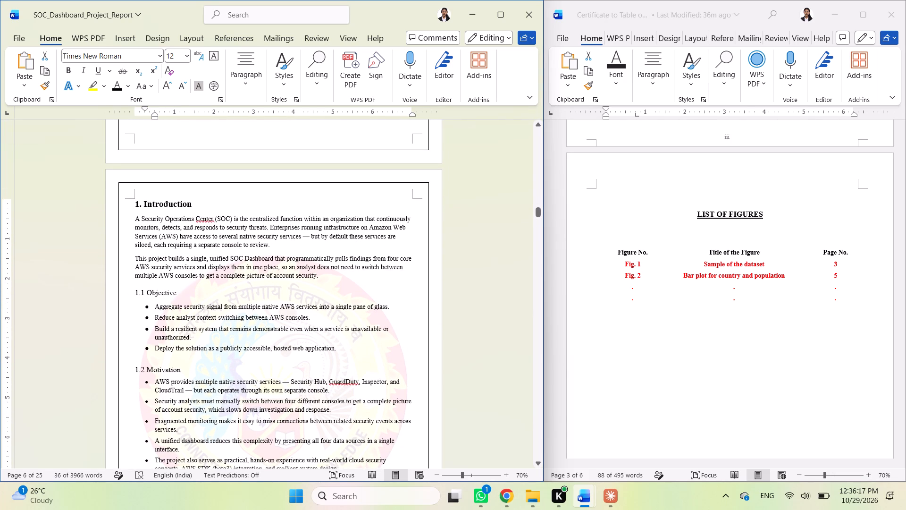
{"action": "scroll", "coordinate": [183, 343], "scroll_direction": "down", "scroll_amount": 1}
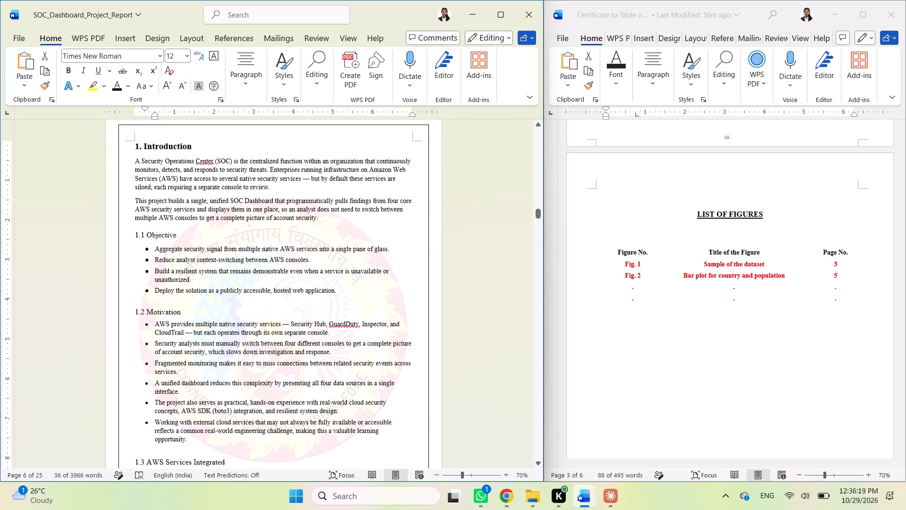
Remove the empty line between the last Objective bullet and the "1.2 Motivation" heading.
{"action": "left_click", "coordinate": [134, 310]}
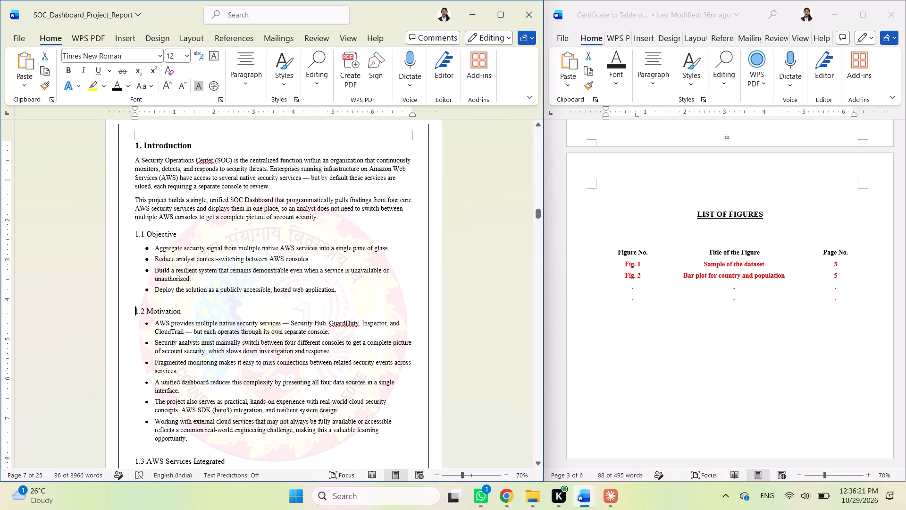
{"action": "key", "text": "BackSpace"}
{"action": "scroll", "coordinate": [220, 327], "scroll_direction": "down", "scroll_amount": 1}
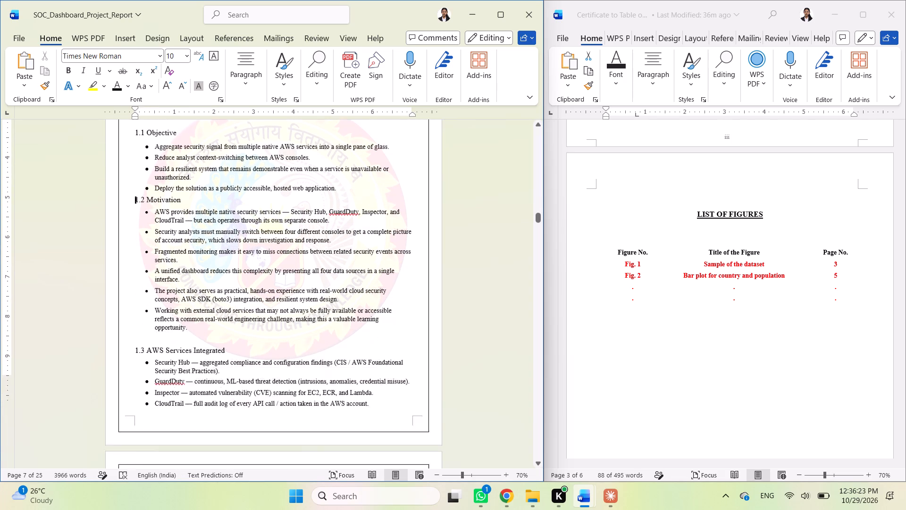
{"action": "scroll", "coordinate": [220, 327], "scroll_direction": "down", "scroll_amount": 1}
{"action": "scroll", "coordinate": [220, 327], "scroll_direction": "up", "scroll_amount": 2}
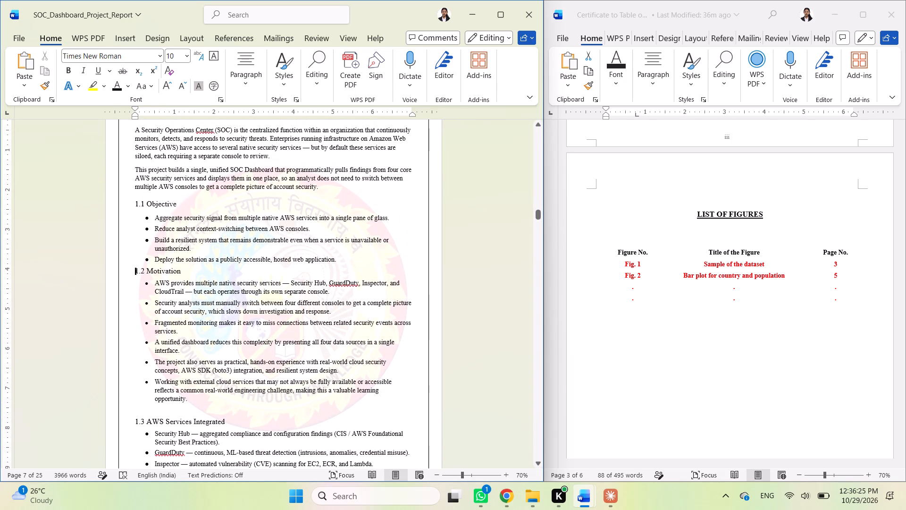
{"action": "scroll", "coordinate": [184, 365], "scroll_direction": "down", "scroll_amount": 1}
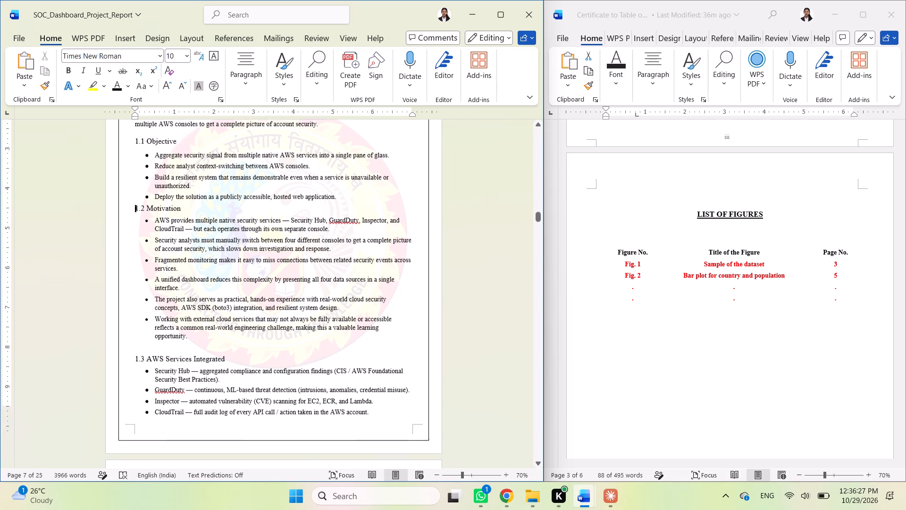
{"action": "scroll", "coordinate": [184, 365], "scroll_direction": "down", "scroll_amount": 1}
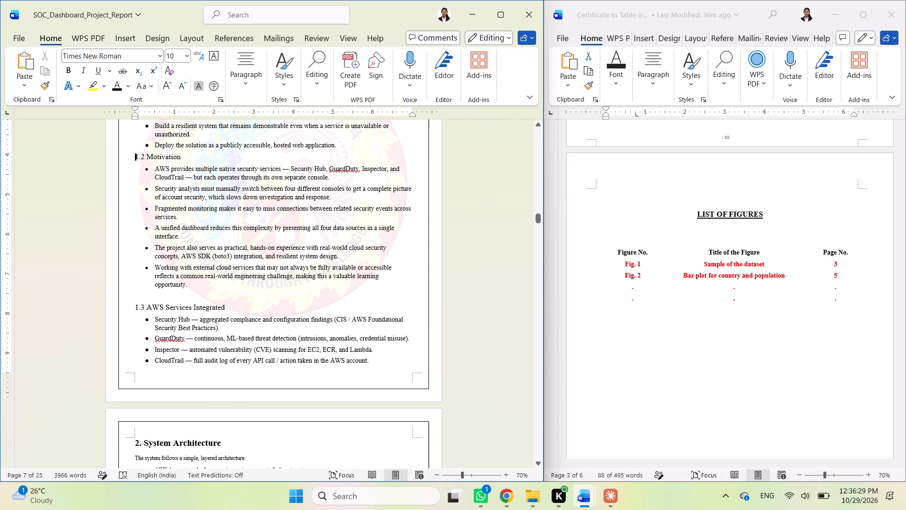
Remove the empty line between the last Motivation bullet and the "1.3 AWS Services Integrated" heading.
{"action": "left_click", "coordinate": [134, 307]}
{"action": "key", "text": "BackSpace"}
{"action": "scroll", "coordinate": [239, 287], "scroll_direction": "up", "scroll_amount": 2}
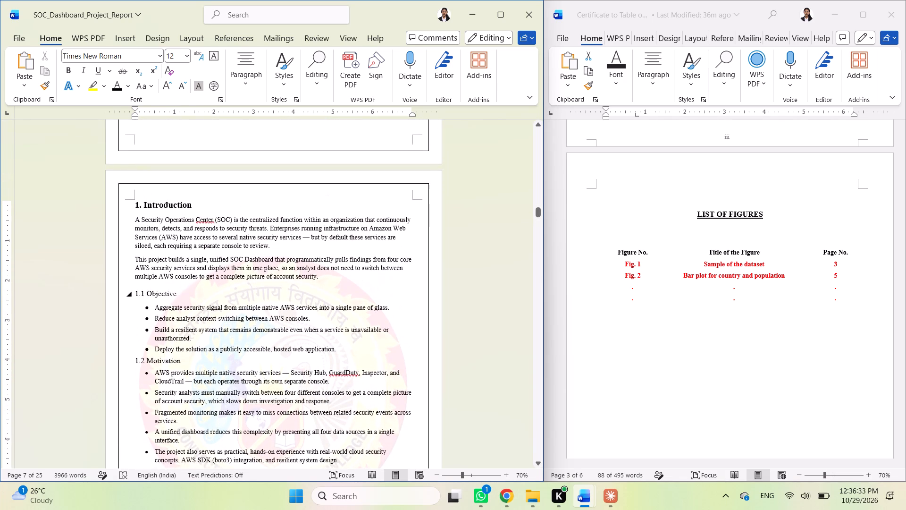
{"action": "scroll", "coordinate": [215, 357], "scroll_direction": "down", "scroll_amount": 1}
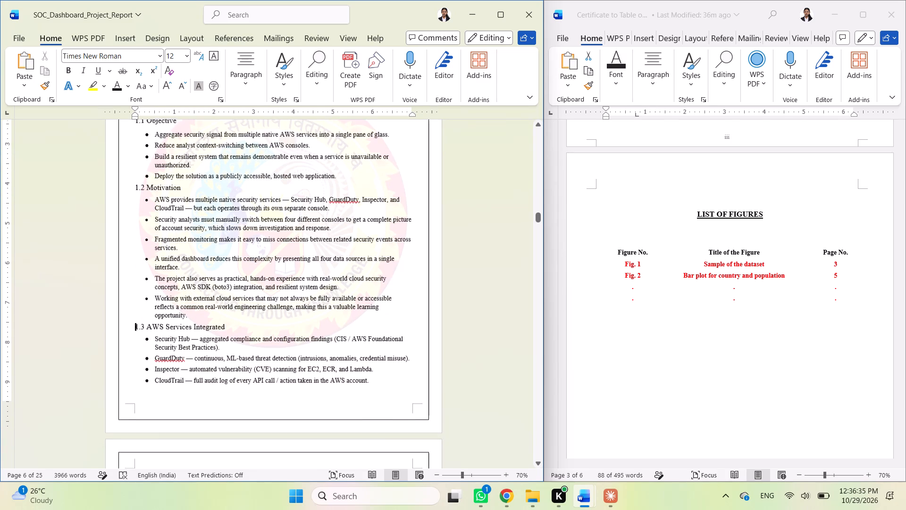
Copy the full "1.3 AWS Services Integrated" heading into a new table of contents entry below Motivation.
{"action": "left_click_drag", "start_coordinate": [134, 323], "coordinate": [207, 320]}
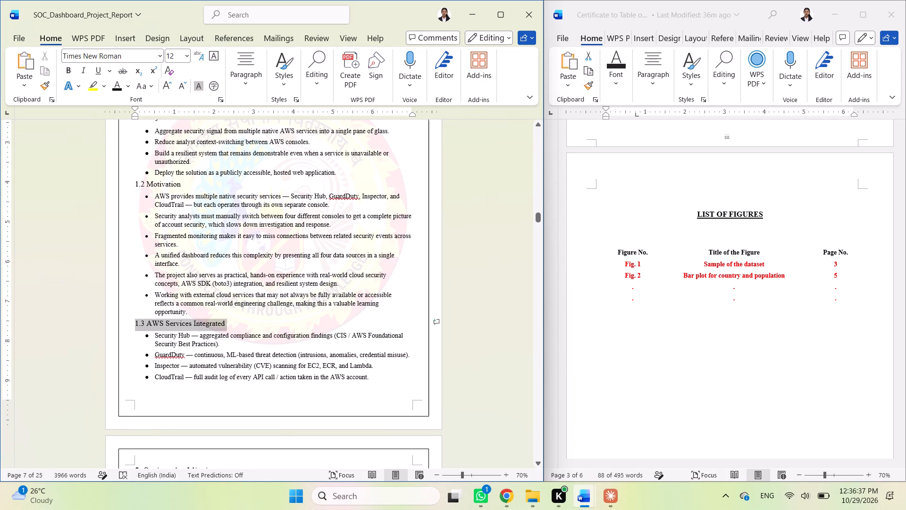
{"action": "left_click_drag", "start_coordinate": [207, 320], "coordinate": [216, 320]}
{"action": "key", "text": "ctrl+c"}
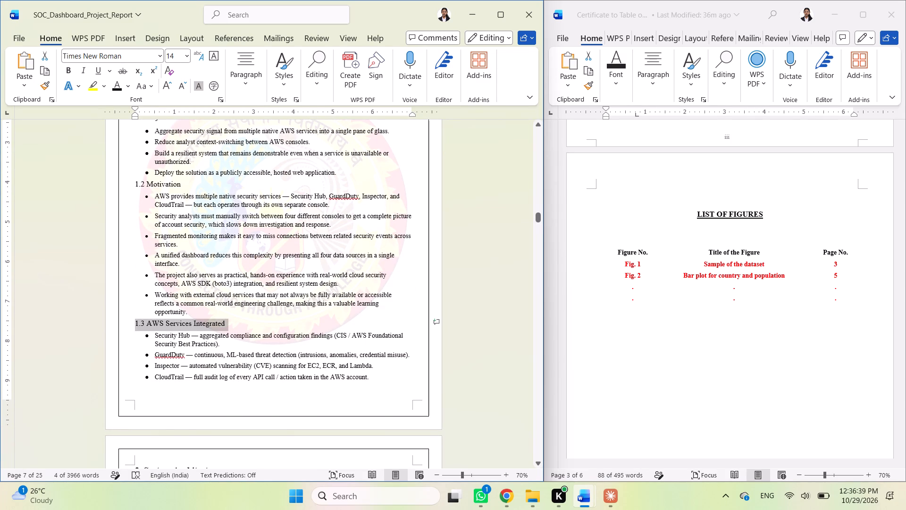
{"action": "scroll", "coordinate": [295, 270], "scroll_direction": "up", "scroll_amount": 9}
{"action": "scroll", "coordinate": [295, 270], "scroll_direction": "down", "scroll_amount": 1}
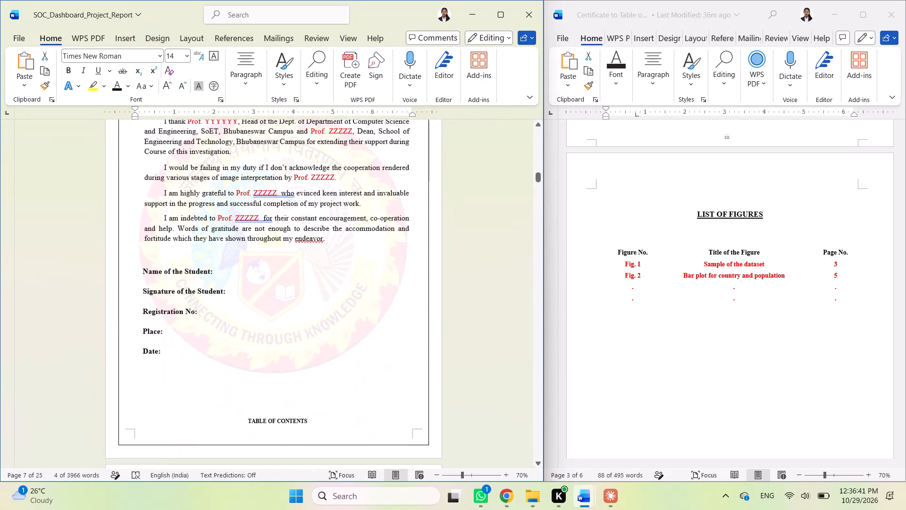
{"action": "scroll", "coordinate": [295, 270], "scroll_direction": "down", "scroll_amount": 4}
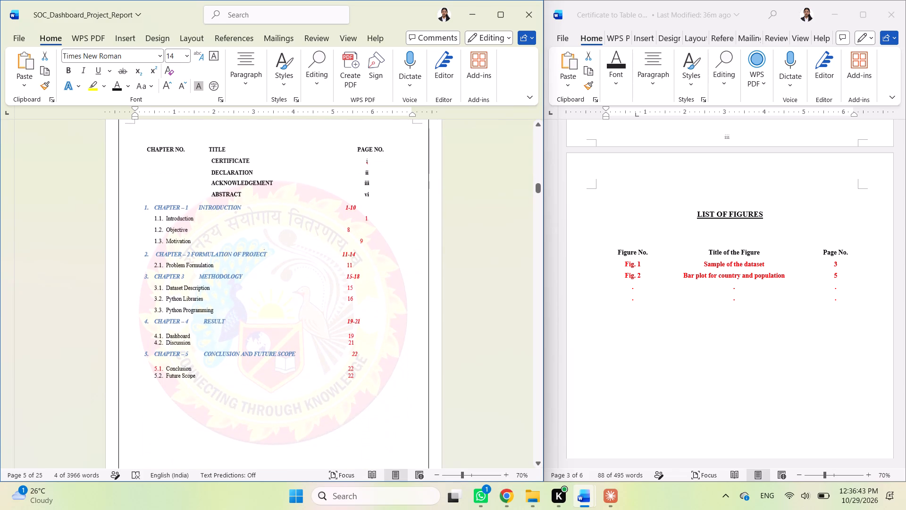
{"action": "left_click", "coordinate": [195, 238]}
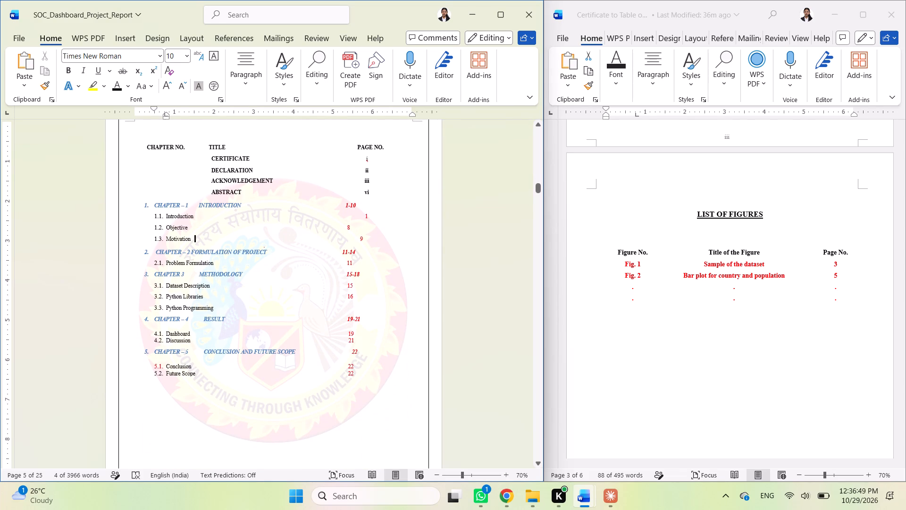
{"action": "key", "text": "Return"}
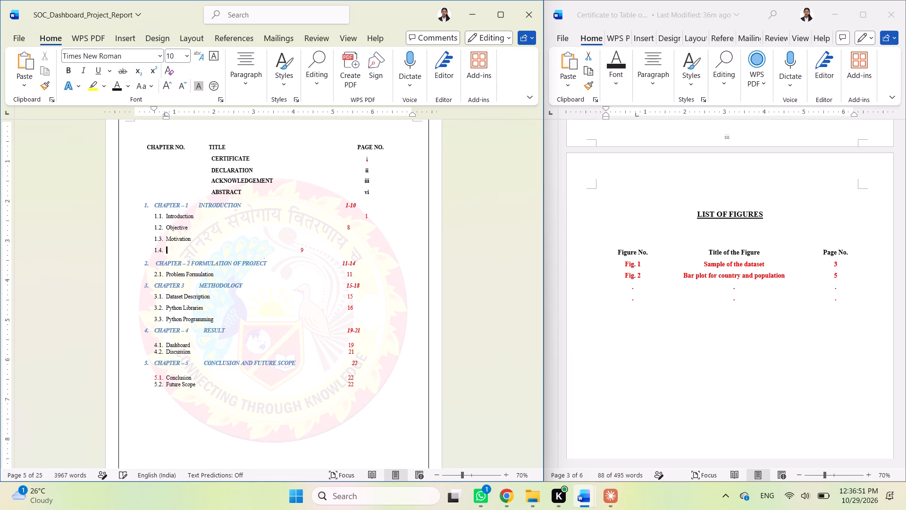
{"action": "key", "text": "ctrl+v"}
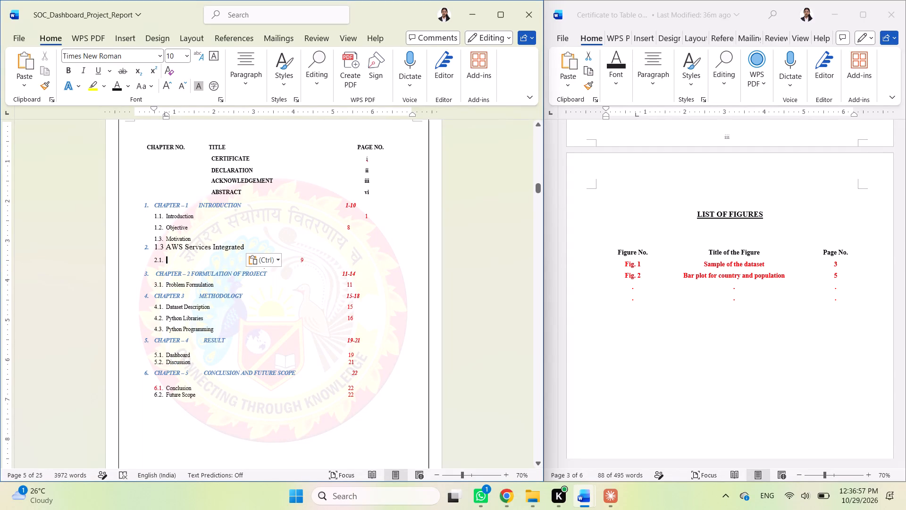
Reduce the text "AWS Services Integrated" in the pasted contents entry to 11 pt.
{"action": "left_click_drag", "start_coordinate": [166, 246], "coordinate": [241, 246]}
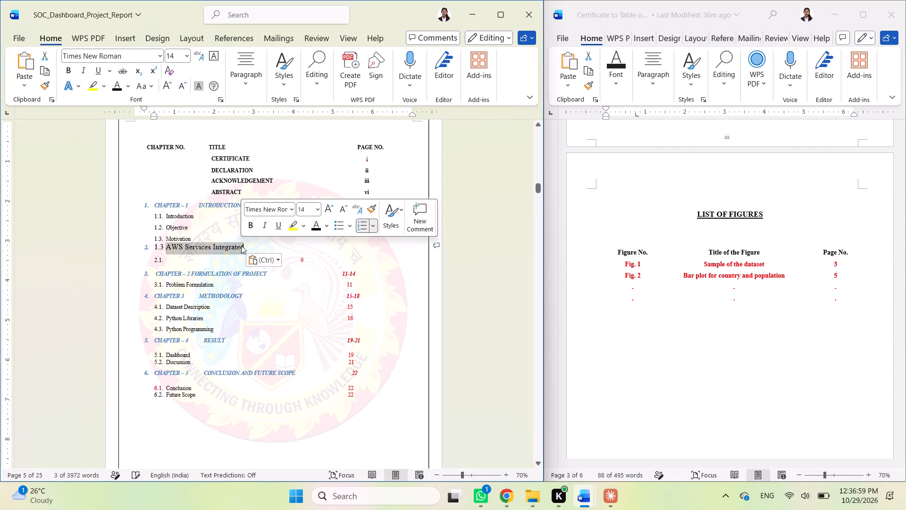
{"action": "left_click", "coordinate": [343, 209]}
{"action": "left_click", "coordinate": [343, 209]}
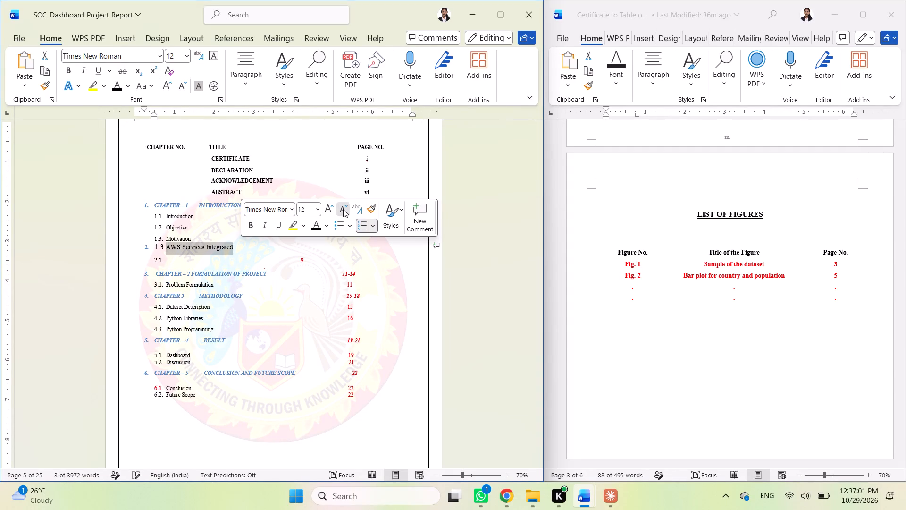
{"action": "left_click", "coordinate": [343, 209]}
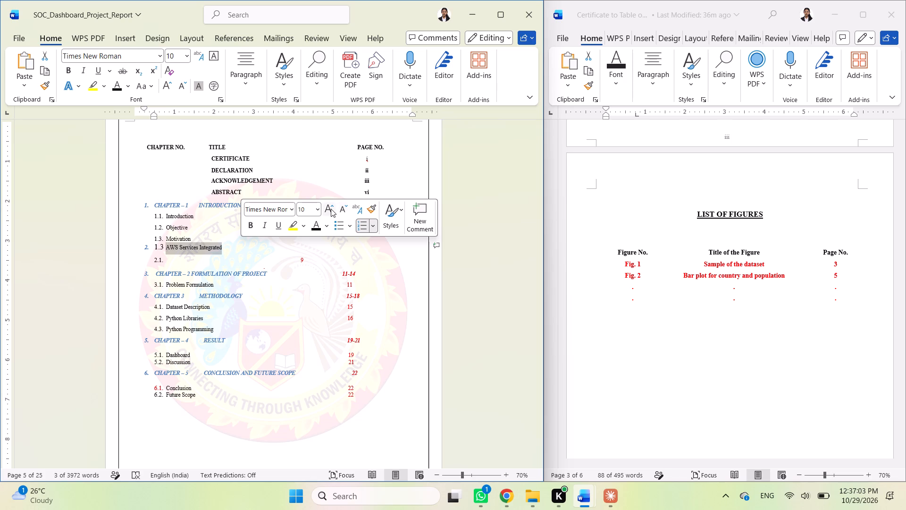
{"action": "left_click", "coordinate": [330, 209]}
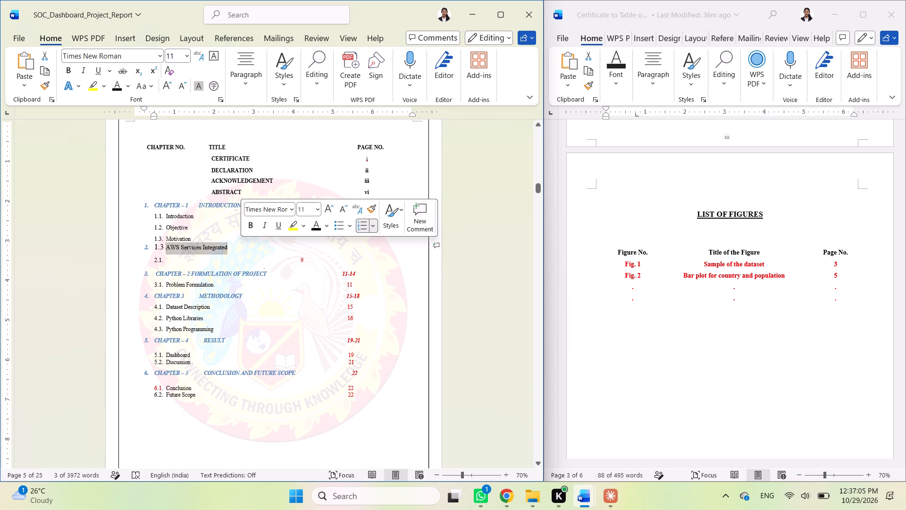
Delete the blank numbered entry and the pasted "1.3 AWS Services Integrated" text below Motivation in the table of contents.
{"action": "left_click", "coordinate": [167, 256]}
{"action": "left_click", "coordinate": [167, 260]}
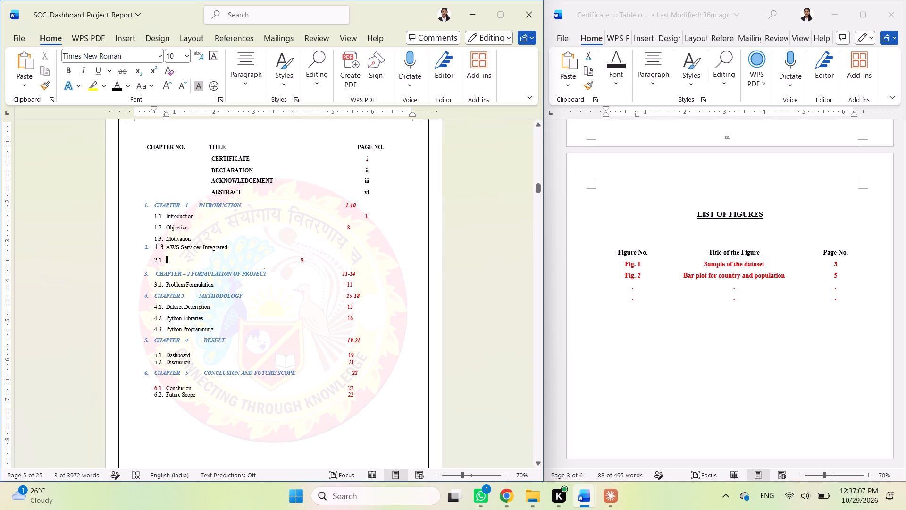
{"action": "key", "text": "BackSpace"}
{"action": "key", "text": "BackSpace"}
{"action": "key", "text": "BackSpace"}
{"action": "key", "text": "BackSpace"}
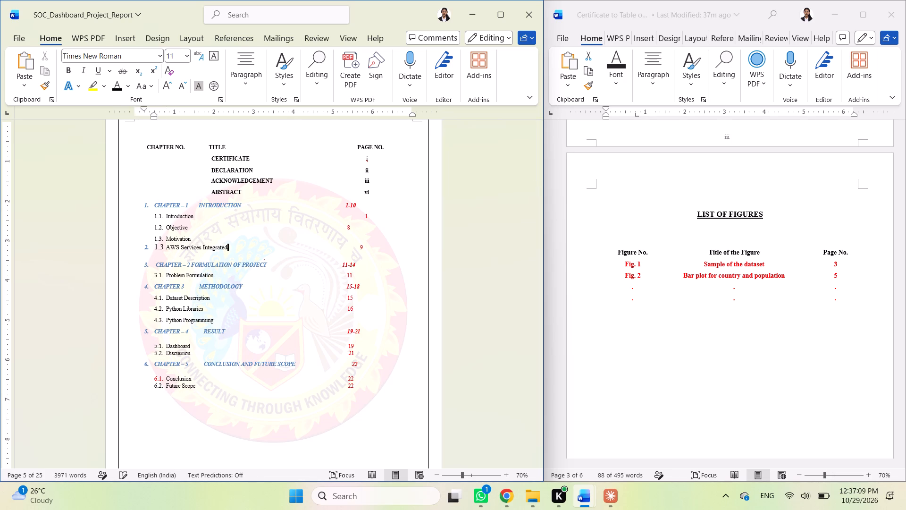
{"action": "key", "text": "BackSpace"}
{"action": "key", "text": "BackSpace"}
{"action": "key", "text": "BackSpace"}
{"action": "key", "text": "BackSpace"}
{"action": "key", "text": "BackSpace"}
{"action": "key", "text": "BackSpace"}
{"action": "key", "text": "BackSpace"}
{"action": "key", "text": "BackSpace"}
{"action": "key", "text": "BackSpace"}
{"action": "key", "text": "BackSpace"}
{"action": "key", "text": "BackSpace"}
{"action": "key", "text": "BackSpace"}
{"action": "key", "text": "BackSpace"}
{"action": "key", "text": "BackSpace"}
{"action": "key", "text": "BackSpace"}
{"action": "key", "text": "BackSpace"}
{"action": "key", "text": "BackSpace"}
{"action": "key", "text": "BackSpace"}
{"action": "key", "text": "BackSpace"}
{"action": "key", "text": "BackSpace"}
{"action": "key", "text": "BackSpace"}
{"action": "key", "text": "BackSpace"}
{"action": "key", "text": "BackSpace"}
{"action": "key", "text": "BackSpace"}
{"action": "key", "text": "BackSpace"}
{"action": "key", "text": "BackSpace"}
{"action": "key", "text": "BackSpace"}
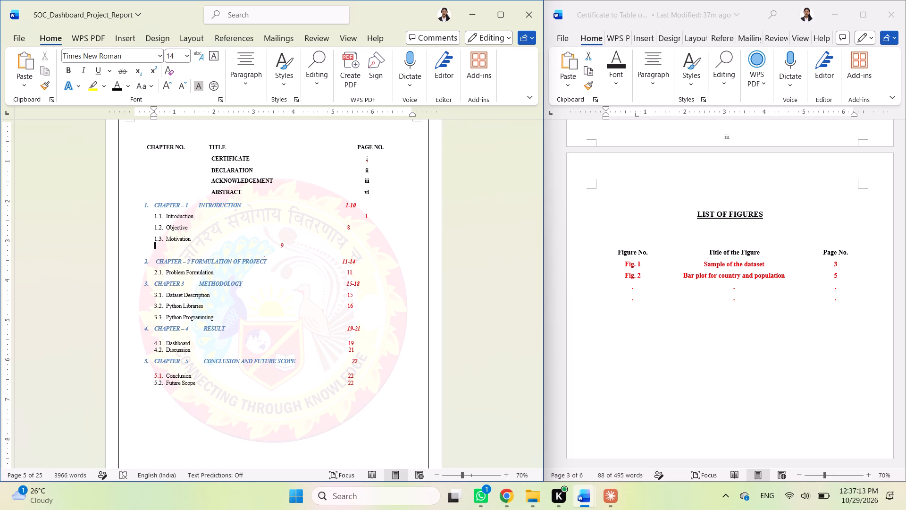
Add a 1.4 entry below Motivation in the table of contents, using the heading text "AWS Services Integrated" copied without its number.
{"action": "left_click", "coordinate": [195, 240]}
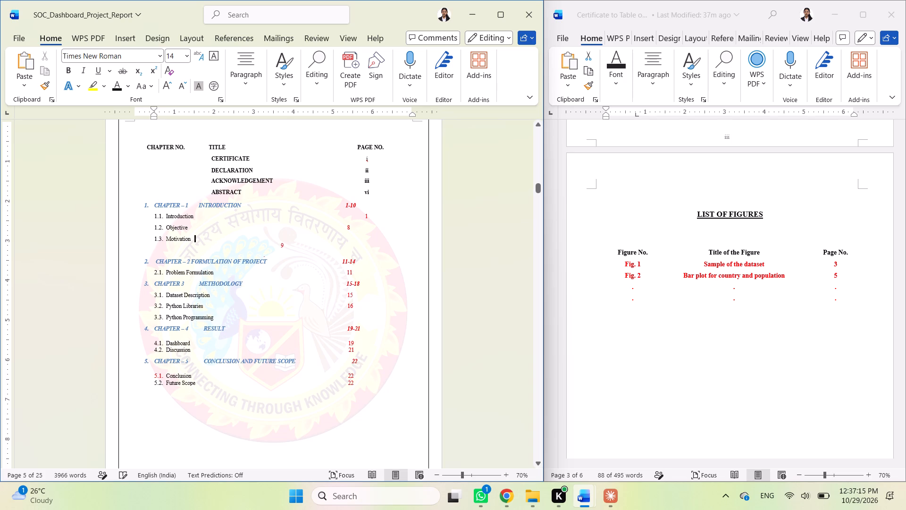
{"action": "key", "text": "Return"}
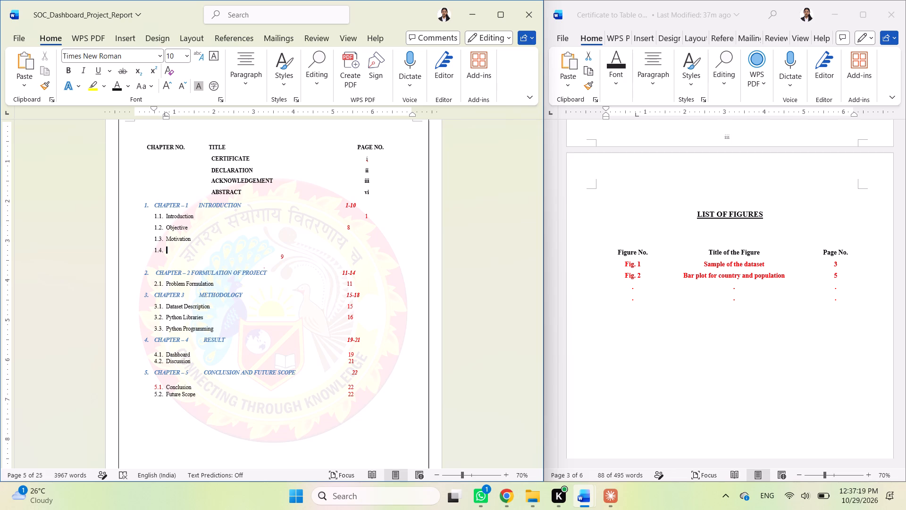
{"action": "scroll", "coordinate": [240, 362], "scroll_direction": "down", "scroll_amount": 4}
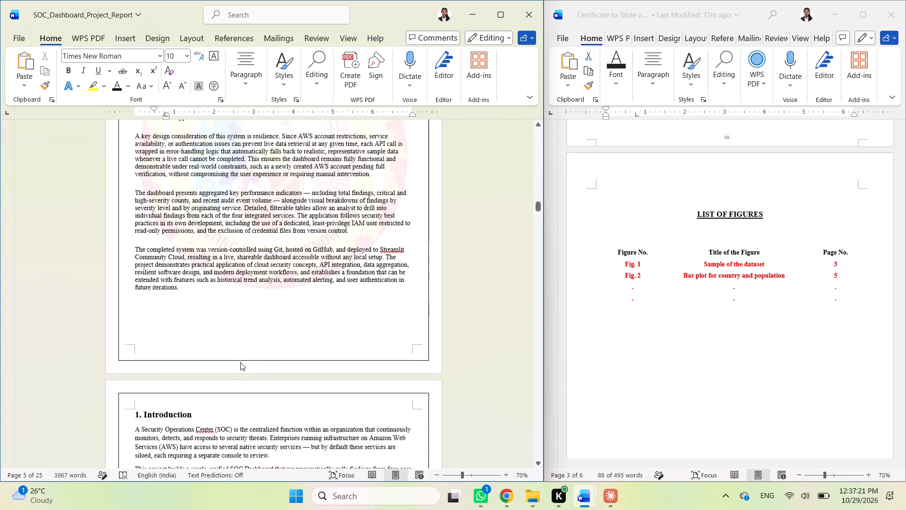
{"action": "scroll", "coordinate": [240, 362], "scroll_direction": "down", "scroll_amount": 5}
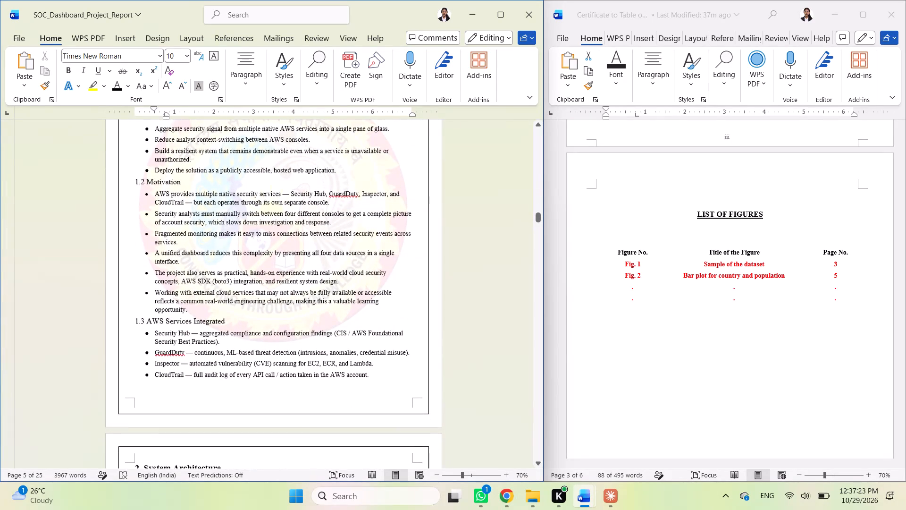
{"action": "left_click_drag", "start_coordinate": [146, 320], "coordinate": [213, 317]}
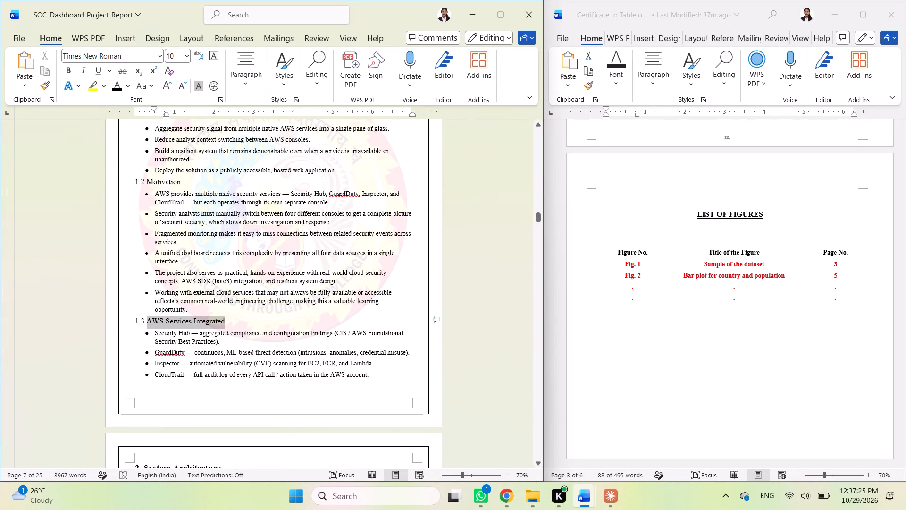
{"action": "left_click_drag", "start_coordinate": [213, 317], "coordinate": [225, 317]}
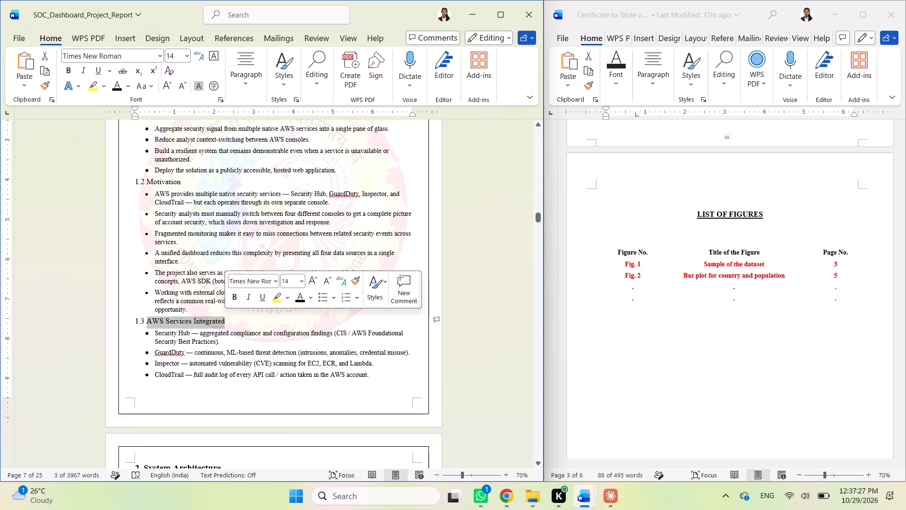
{"action": "key", "text": "ctrl+c"}
{"action": "scroll", "coordinate": [227, 269], "scroll_direction": "up", "scroll_amount": 4}
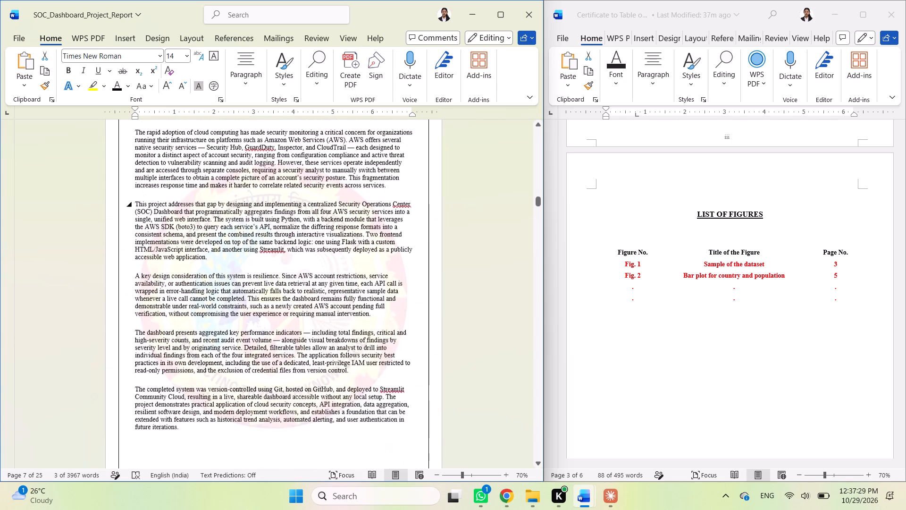
{"action": "scroll", "coordinate": [227, 269], "scroll_direction": "up", "scroll_amount": 6}
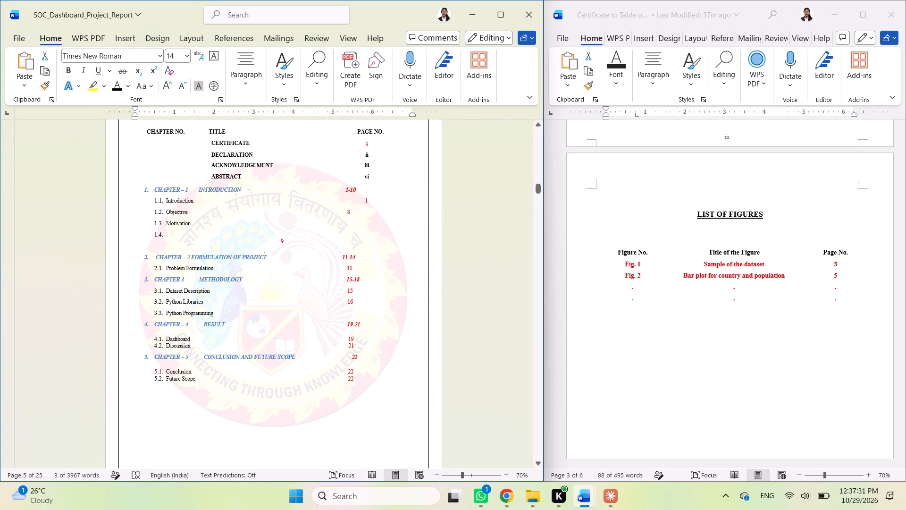
{"action": "left_click", "coordinate": [167, 234]}
{"action": "key", "text": "ctrl+v"}
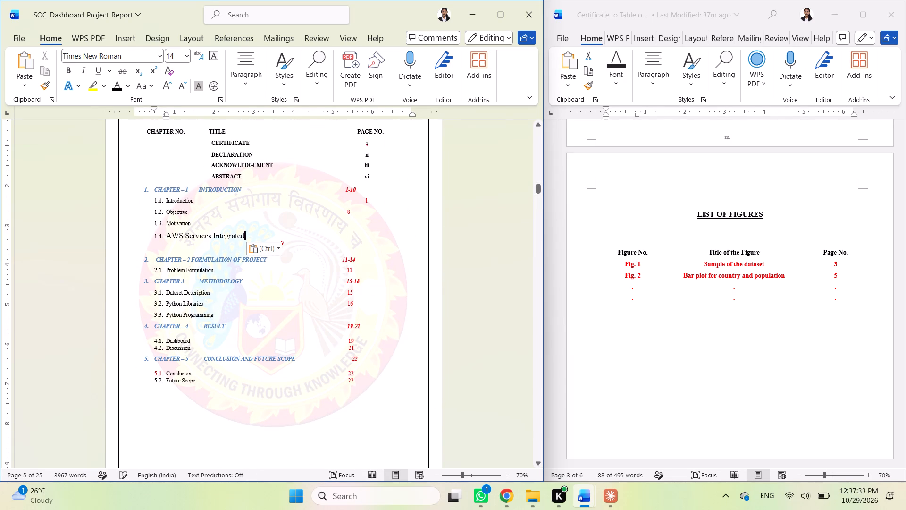
Set the table of contents entries from Introduction to AWS Services Integrated to 12 pt.
{"action": "left_click_drag", "start_coordinate": [165, 199], "coordinate": [191, 204]}
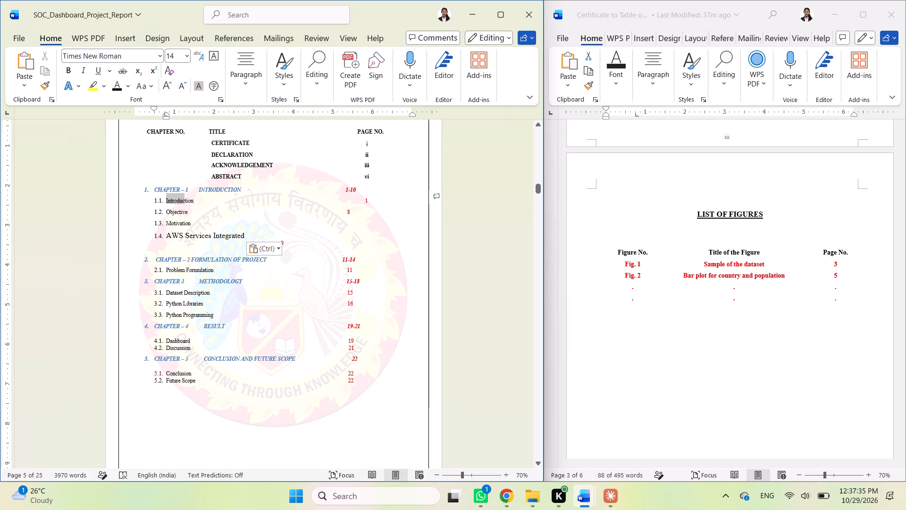
{"action": "left_click_drag", "start_coordinate": [191, 204], "coordinate": [240, 230]}
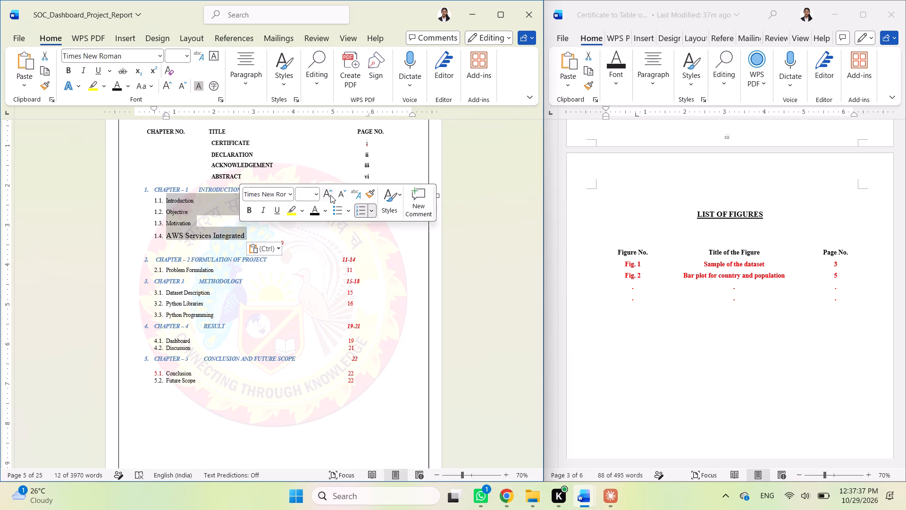
{"action": "left_click", "coordinate": [316, 195]}
{"action": "left_click", "coordinate": [307, 263]}
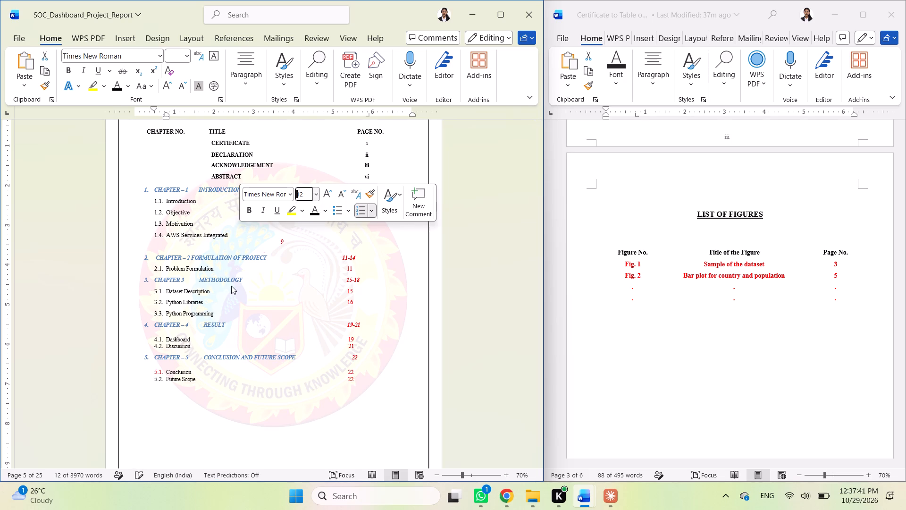
{"action": "left_click", "coordinate": [465, 289]}
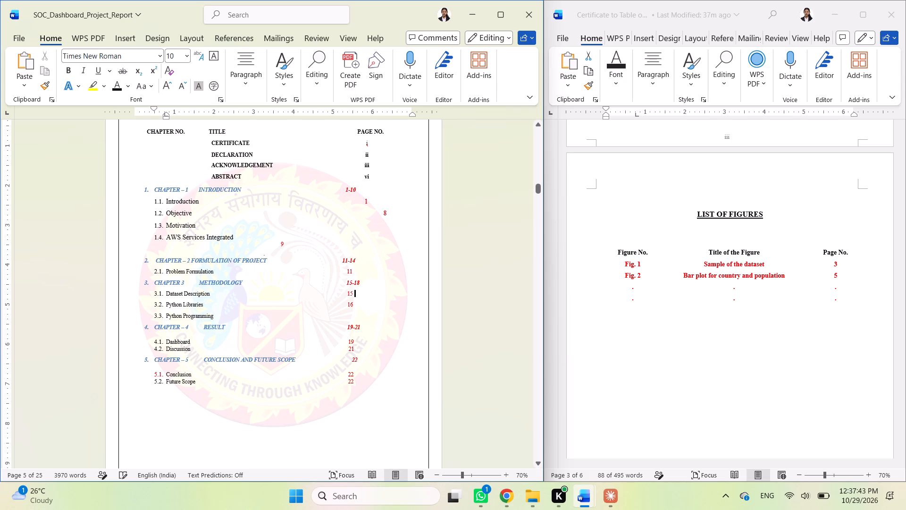
Move the "1. Introduction" heading up to the blank first line of its page, leaving no empty line before the body text.
{"action": "scroll", "coordinate": [234, 329], "scroll_direction": "down", "scroll_amount": 1}
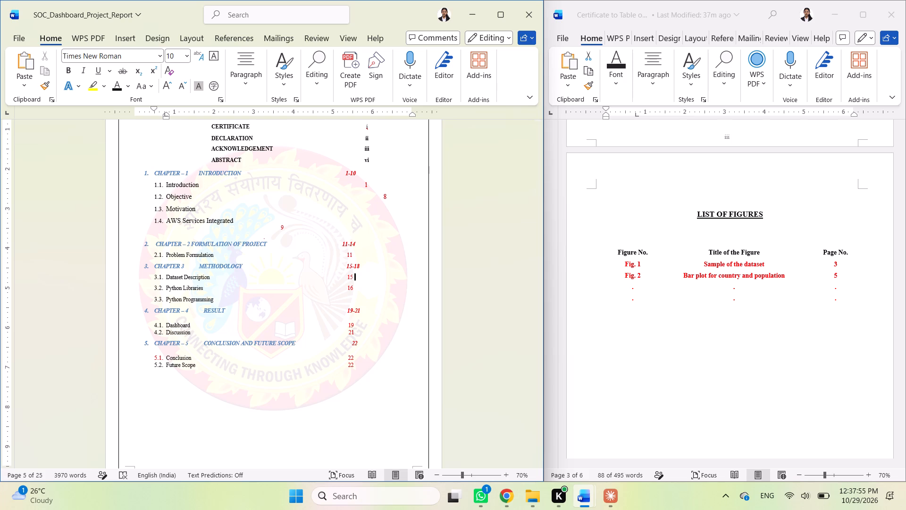
{"action": "scroll", "coordinate": [295, 432], "scroll_direction": "down", "scroll_amount": 10}
{"action": "scroll", "coordinate": [295, 432], "scroll_direction": "up", "scroll_amount": 1}
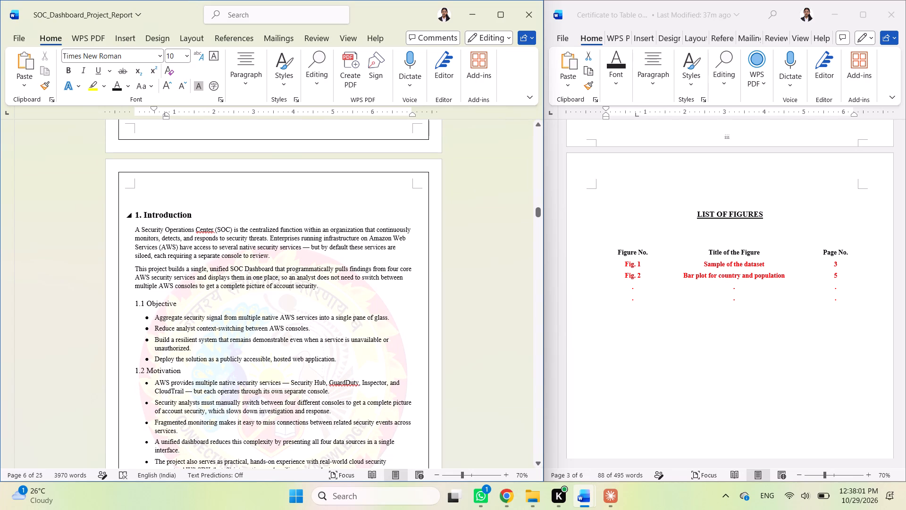
{"action": "left_click_drag", "start_coordinate": [136, 214], "coordinate": [185, 215]}
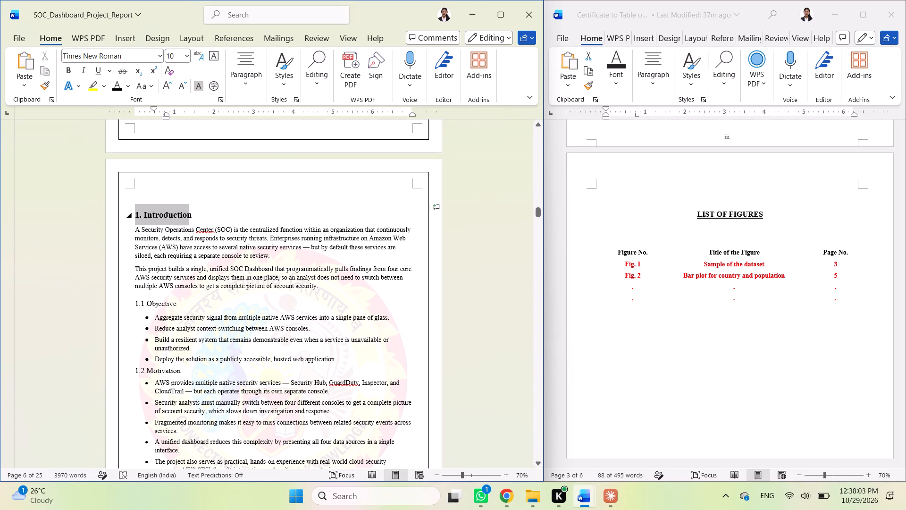
{"action": "left_click_drag", "start_coordinate": [185, 215], "coordinate": [196, 215]}
{"action": "key", "text": "ctrl+c"}
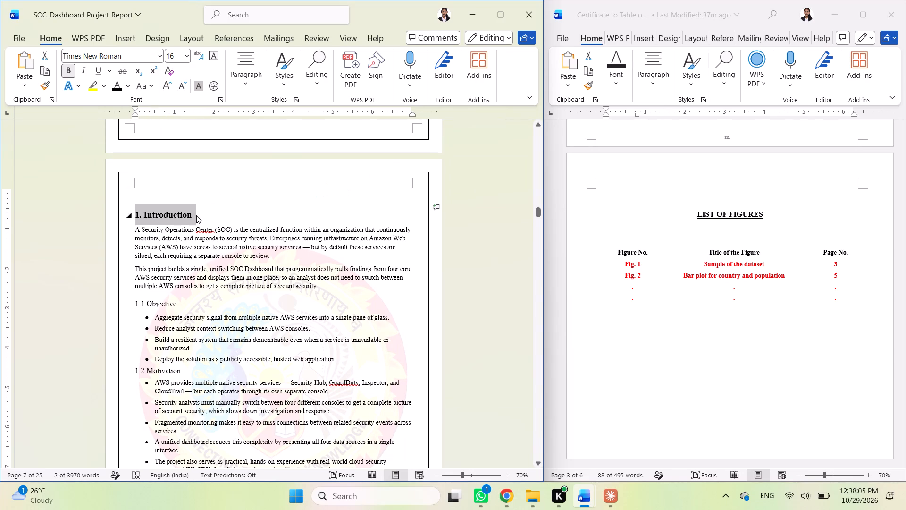
{"action": "key", "text": "BackSpace"}
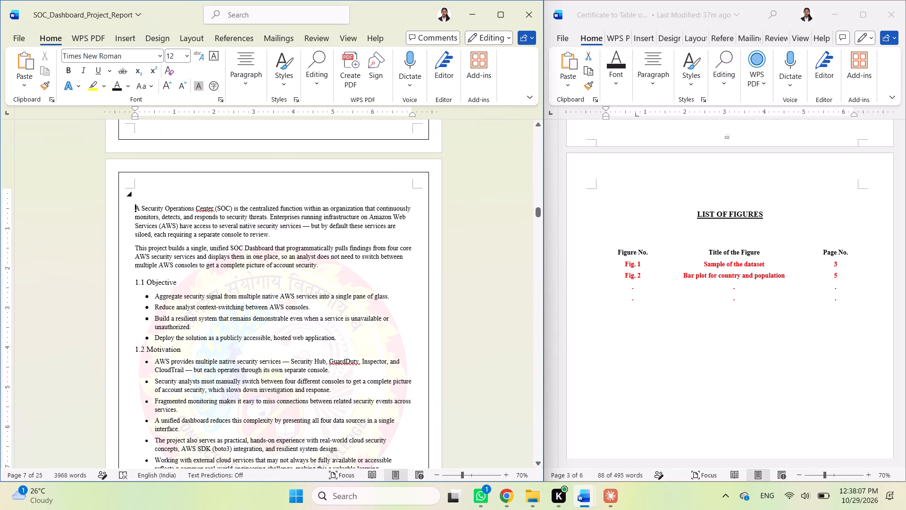
{"action": "left_click", "coordinate": [235, 196]}
{"action": "key", "text": "ctrl+v"}
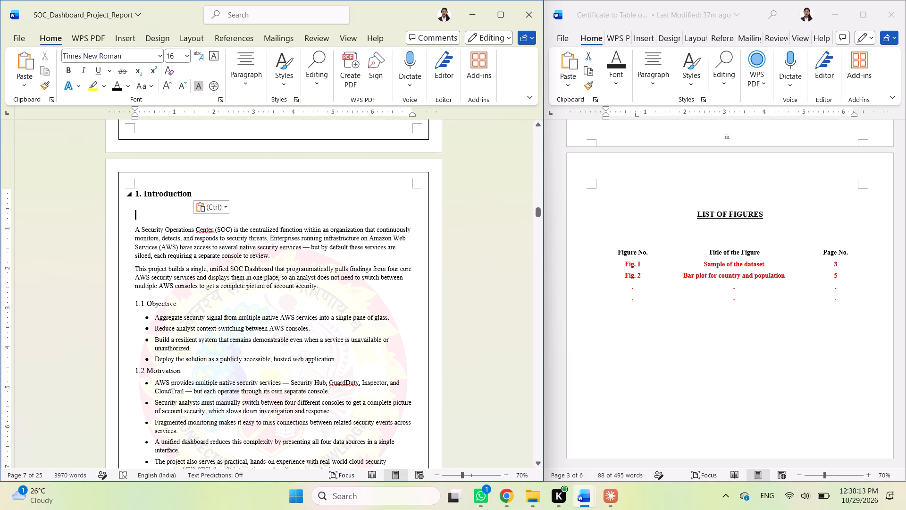
{"action": "key", "text": "BackSpace"}
{"action": "key", "text": "BackSpace"}
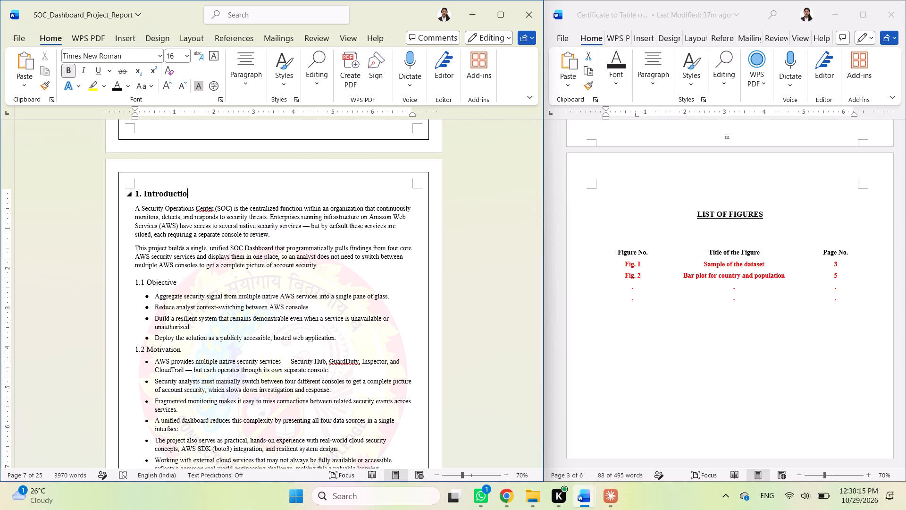
{"action": "key", "text": "n"}
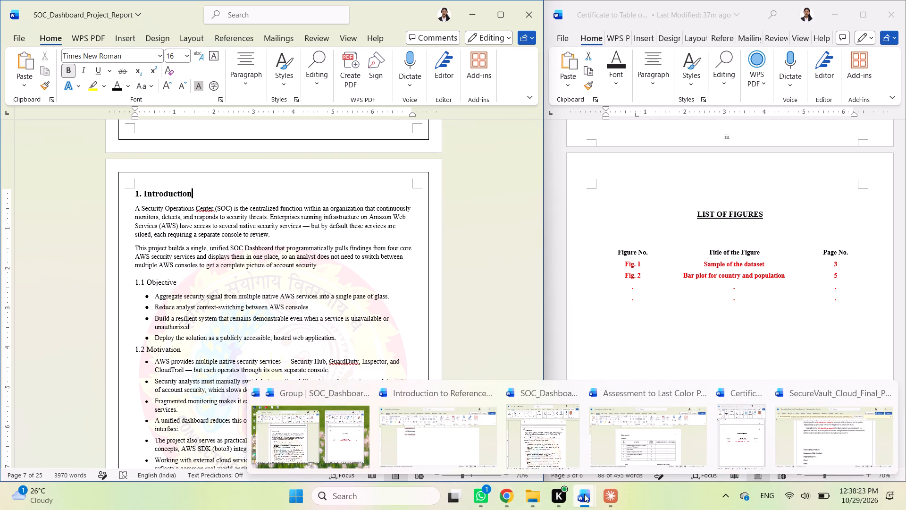
Switch to the SecureVault_Cloud_Final_Project_Report document and examine its acknowledgements, project metadata, executive summary and table of contents.
{"action": "left_click", "coordinate": [835, 423]}
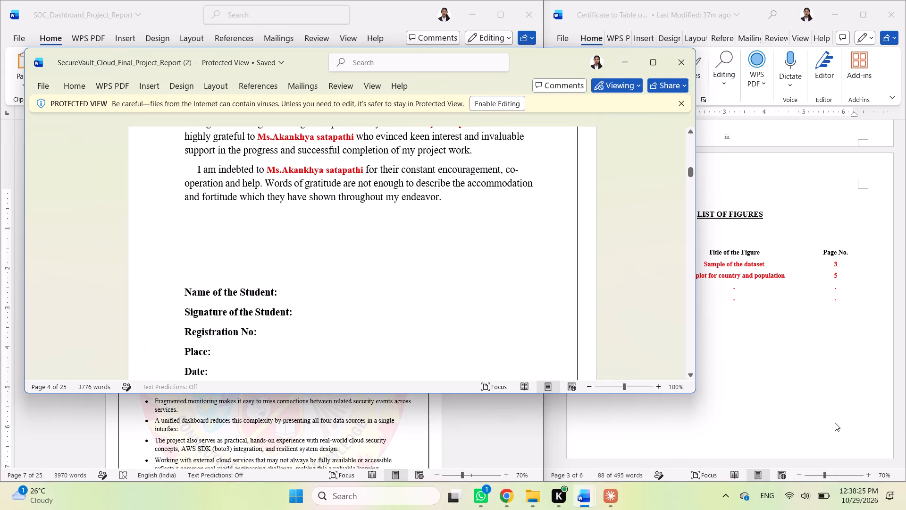
{"action": "scroll", "coordinate": [489, 296], "scroll_direction": "down", "scroll_amount": 8}
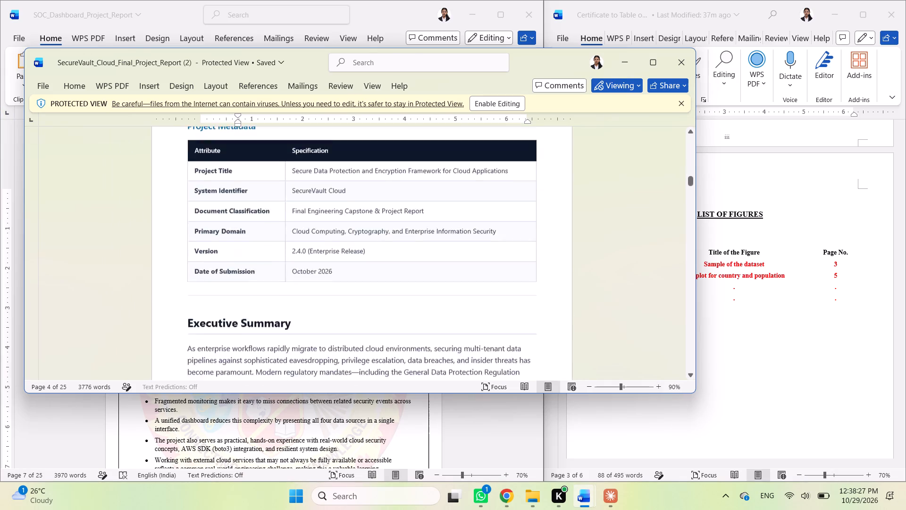
{"action": "scroll", "coordinate": [489, 296], "scroll_direction": "down", "scroll_amount": 2}
{"action": "scroll", "coordinate": [489, 296], "scroll_direction": "up", "scroll_amount": 5}
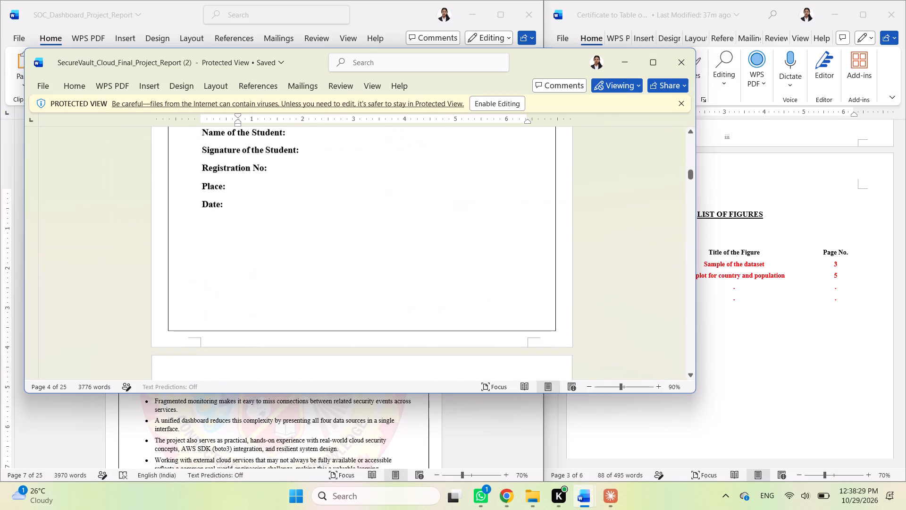
{"action": "scroll", "coordinate": [489, 296], "scroll_direction": "up", "scroll_amount": 4}
{"action": "scroll", "coordinate": [489, 296], "scroll_direction": "down", "scroll_amount": 3}
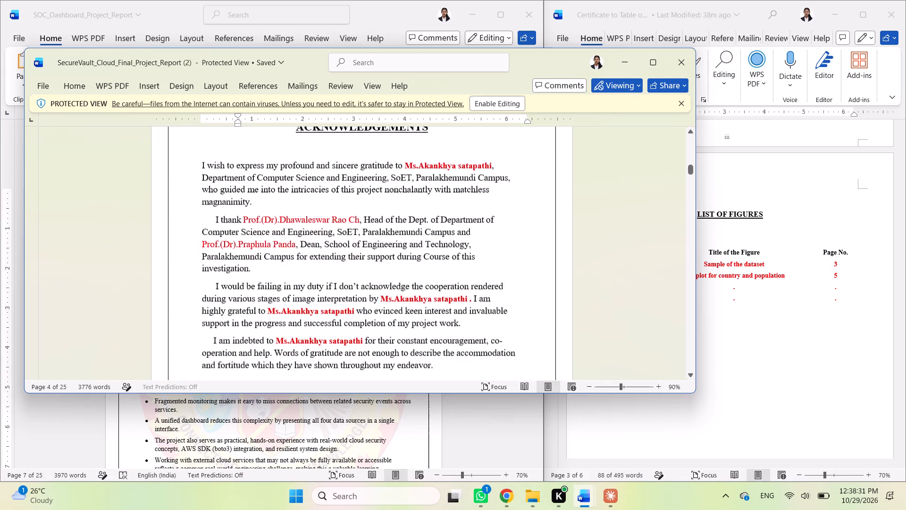
{"action": "scroll", "coordinate": [489, 296], "scroll_direction": "down", "scroll_amount": 6}
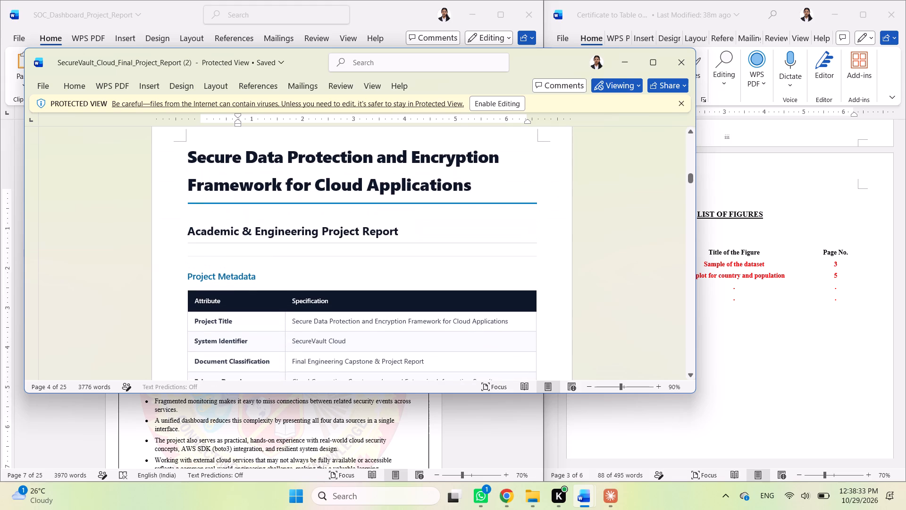
{"action": "scroll", "coordinate": [276, 186], "scroll_direction": "left", "scroll_amount": 1}
{"action": "scroll", "coordinate": [411, 289], "scroll_direction": "up", "scroll_amount": 1}
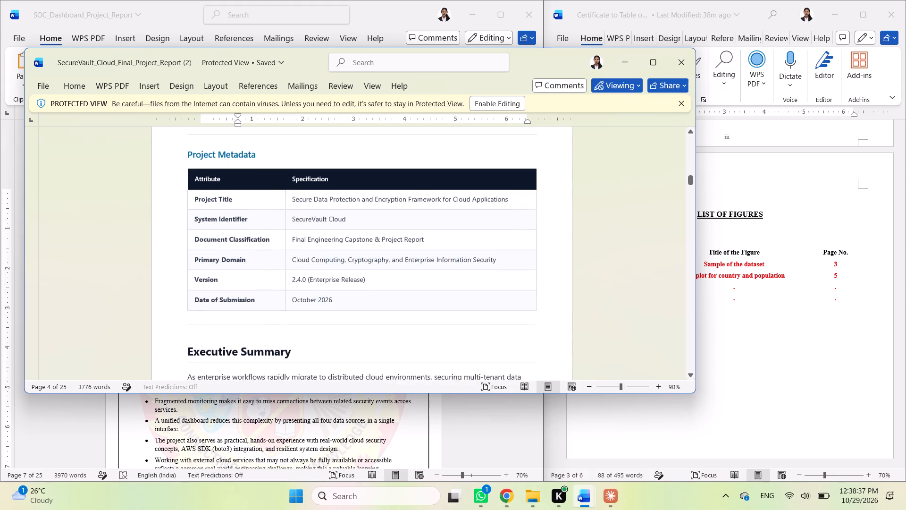
{"action": "scroll", "coordinate": [411, 289], "scroll_direction": "up", "scroll_amount": 1}
{"action": "scroll", "coordinate": [411, 289], "scroll_direction": "down", "scroll_amount": 1}
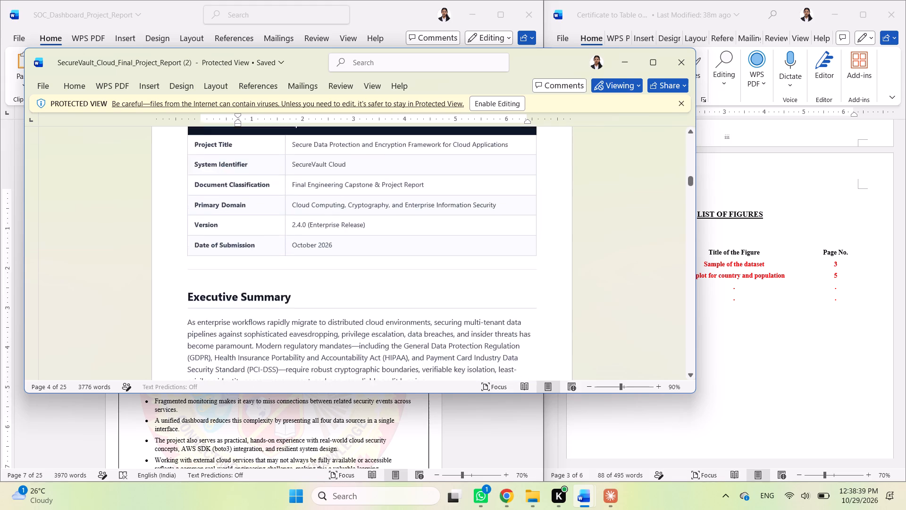
{"action": "scroll", "coordinate": [411, 289], "scroll_direction": "down", "scroll_amount": 5}
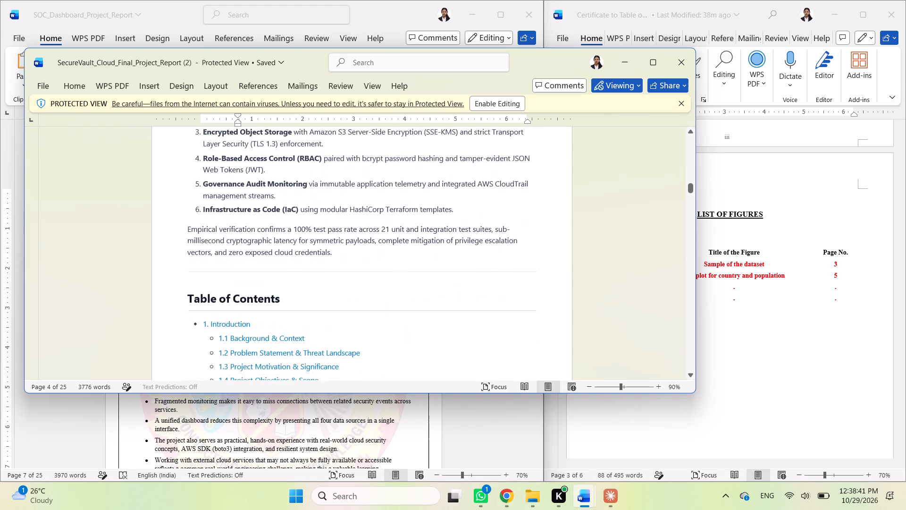
{"action": "scroll", "coordinate": [411, 289], "scroll_direction": "down", "scroll_amount": 3}
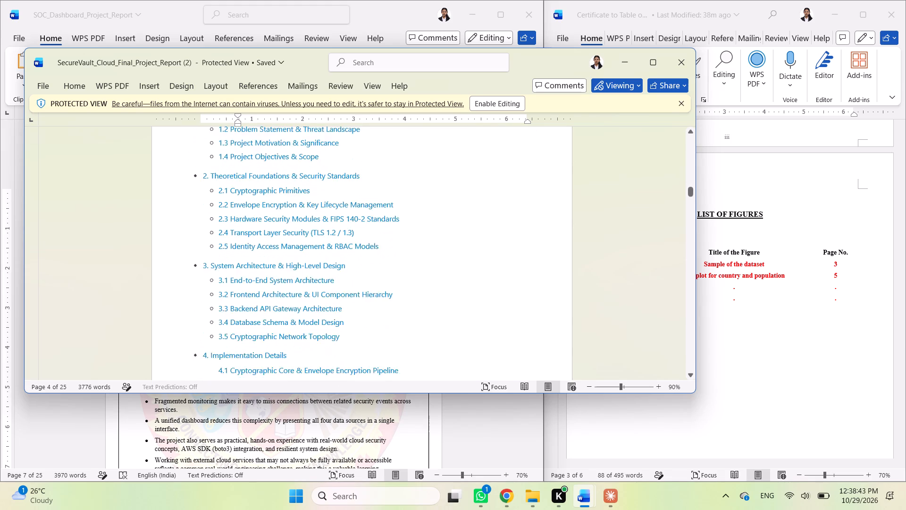
{"action": "scroll", "coordinate": [411, 289], "scroll_direction": "down", "scroll_amount": 6}
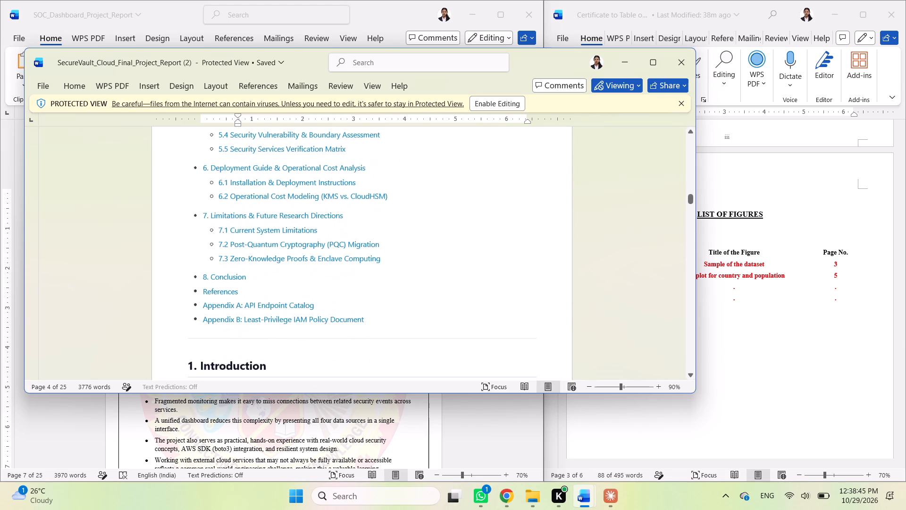
{"action": "scroll", "coordinate": [411, 289], "scroll_direction": "down", "scroll_amount": 6}
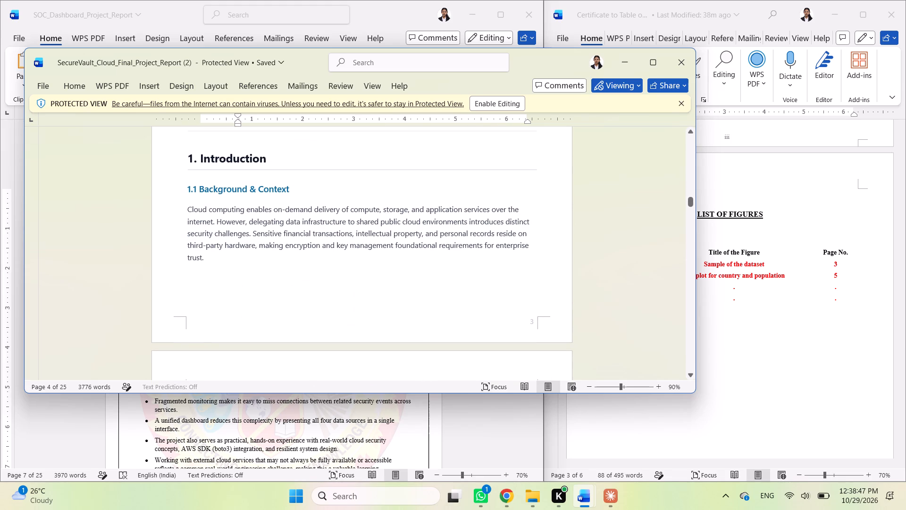
{"action": "scroll", "coordinate": [379, 280], "scroll_direction": "down", "scroll_amount": 1}
Maximize the SecureVault report and examine its chapter headings and body layout from Problem Statement & Threat Landscape to the end.
{"action": "left_click", "coordinate": [654, 57]}
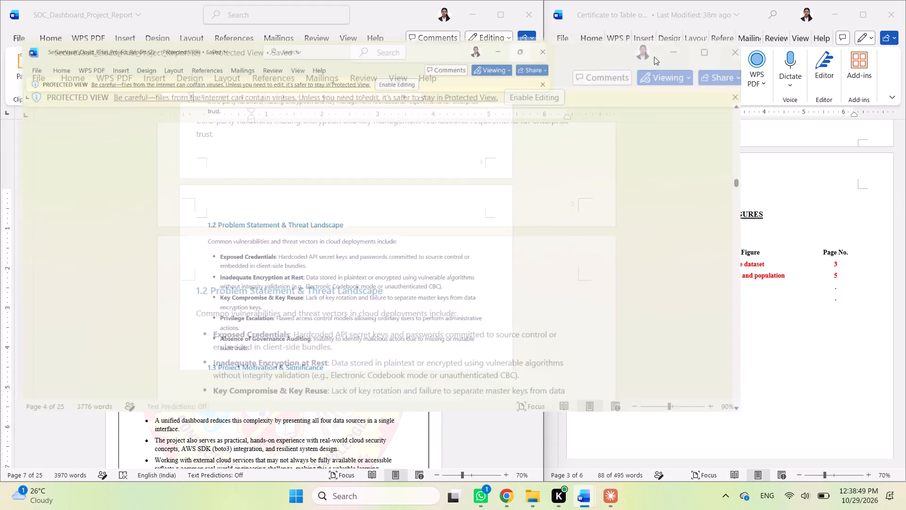
{"action": "scroll", "coordinate": [461, 264], "scroll_direction": "down", "scroll_amount": 2}
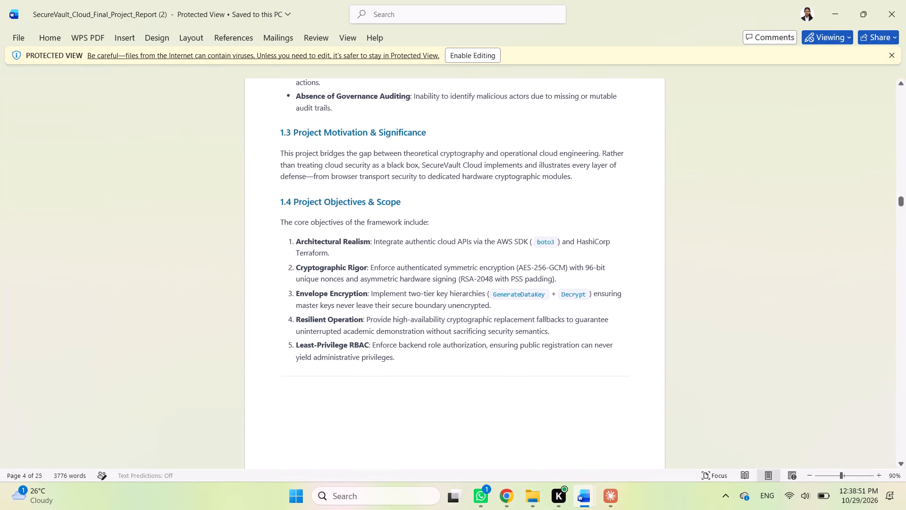
{"action": "scroll", "coordinate": [461, 264], "scroll_direction": "down", "scroll_amount": 3}
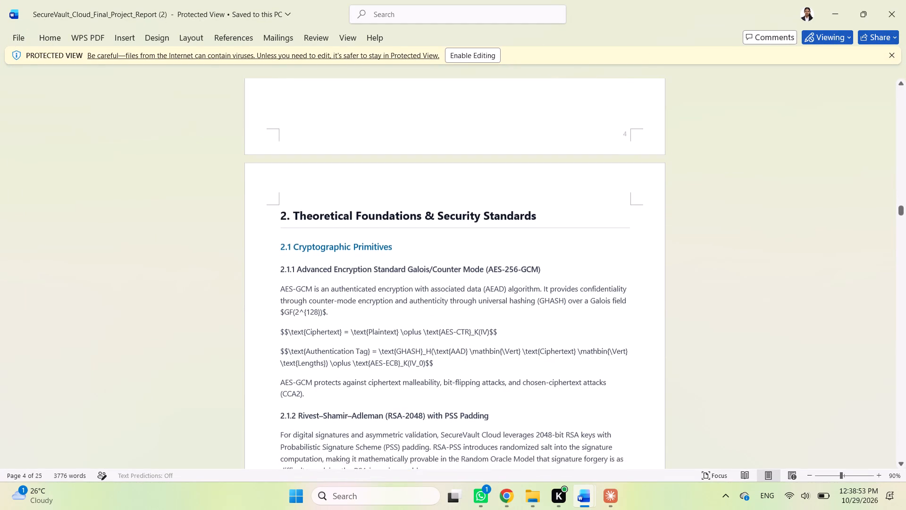
{"action": "scroll", "coordinate": [461, 264], "scroll_direction": "down", "scroll_amount": 4}
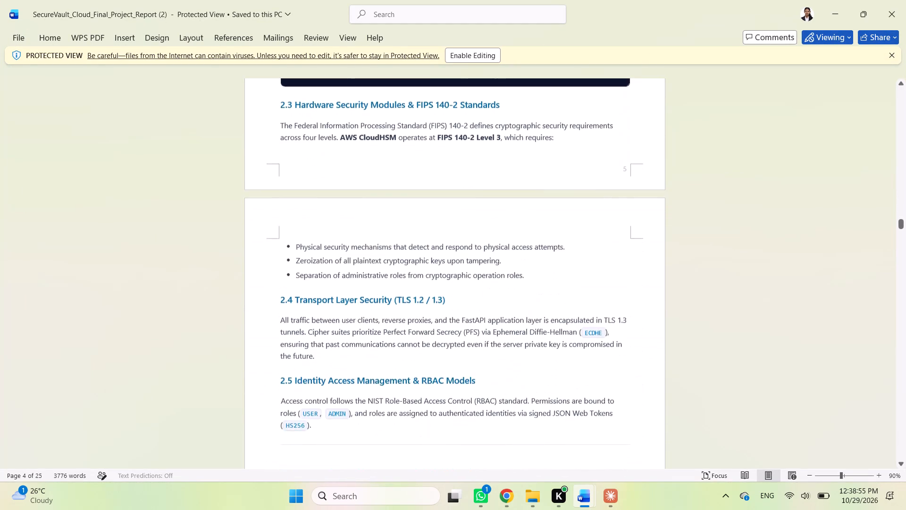
{"action": "scroll", "coordinate": [461, 264], "scroll_direction": "down", "scroll_amount": 5}
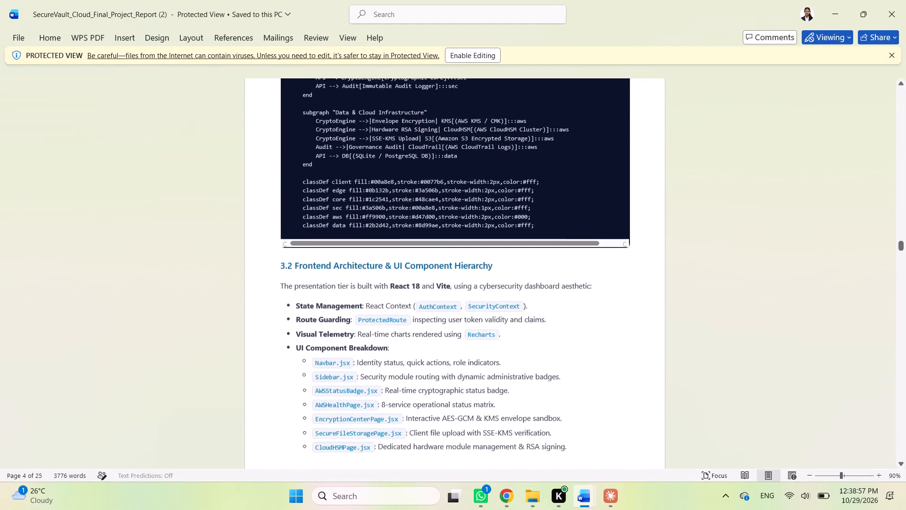
{"action": "scroll", "coordinate": [461, 264], "scroll_direction": "up", "scroll_amount": 11}
{"action": "scroll", "coordinate": [461, 264], "scroll_direction": "down", "scroll_amount": 3}
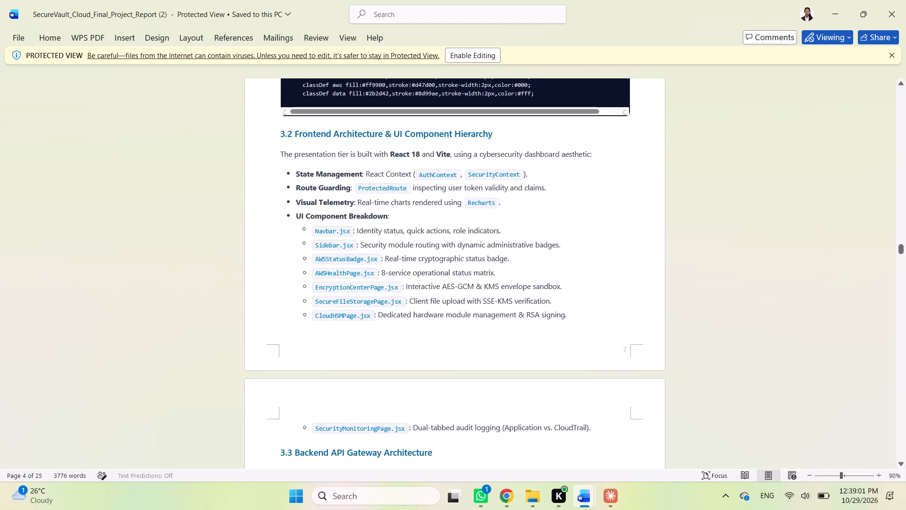
{"action": "scroll", "coordinate": [461, 264], "scroll_direction": "down", "scroll_amount": 4}
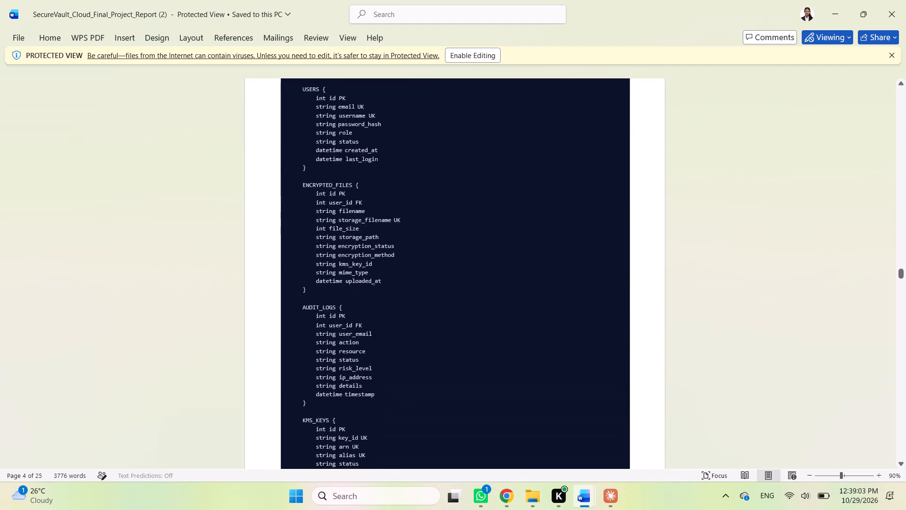
{"action": "scroll", "coordinate": [461, 264], "scroll_direction": "down", "scroll_amount": 20}
{"action": "scroll", "coordinate": [461, 264], "scroll_direction": "down", "scroll_amount": 16}
{"action": "scroll", "coordinate": [461, 264], "scroll_direction": "down", "scroll_amount": 16}
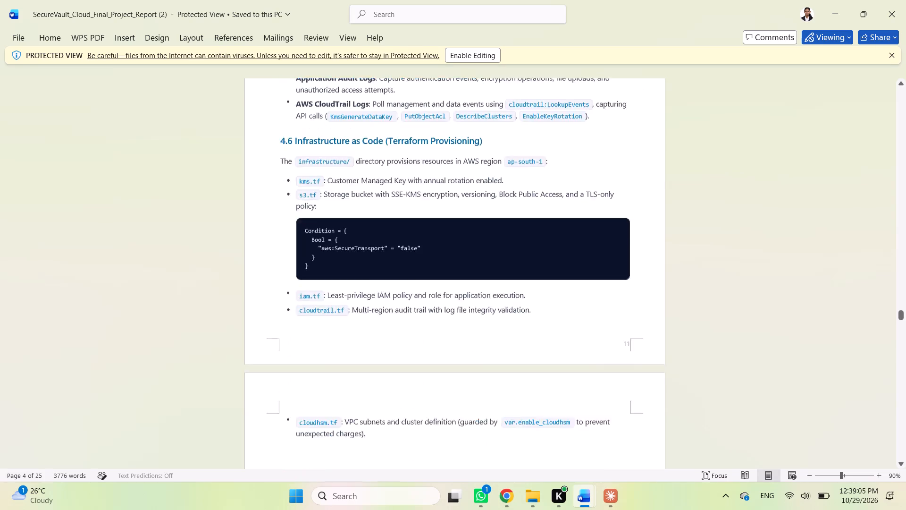
{"action": "scroll", "coordinate": [461, 264], "scroll_direction": "down", "scroll_amount": 20}
{"action": "scroll", "coordinate": [461, 264], "scroll_direction": "down", "scroll_amount": 3}
{"action": "scroll", "coordinate": [461, 264], "scroll_direction": "down", "scroll_amount": 20}
{"action": "scroll", "coordinate": [461, 264], "scroll_direction": "down", "scroll_amount": 20}
{"action": "scroll", "coordinate": [461, 264], "scroll_direction": "down", "scroll_amount": 20}
{"action": "scroll", "coordinate": [461, 264], "scroll_direction": "down", "scroll_amount": 6}
{"action": "scroll", "coordinate": [461, 264], "scroll_direction": "up", "scroll_amount": 1}
{"action": "scroll", "coordinate": [461, 264], "scroll_direction": "down", "scroll_amount": 20}
{"action": "scroll", "coordinate": [461, 264], "scroll_direction": "down", "scroll_amount": 20}
{"action": "scroll", "coordinate": [461, 264], "scroll_direction": "down", "scroll_amount": 15}
{"action": "scroll", "coordinate": [461, 264], "scroll_direction": "up", "scroll_amount": 5}
{"action": "scroll", "coordinate": [461, 264], "scroll_direction": "down", "scroll_amount": 4}
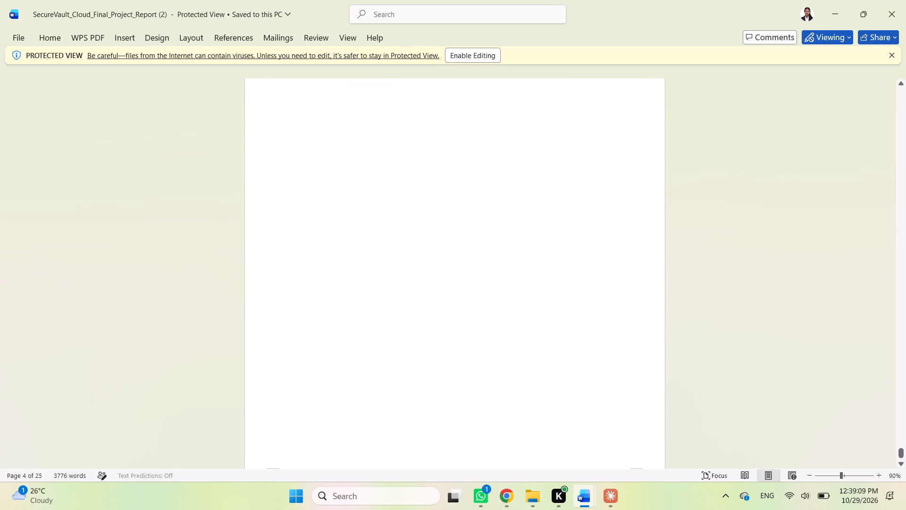
Examine the SecureVault report backwards from the appendix through the conclusion and deployment guide to Implementation Details, and minimize it.
{"action": "scroll", "coordinate": [461, 264], "scroll_direction": "up", "scroll_amount": 8}
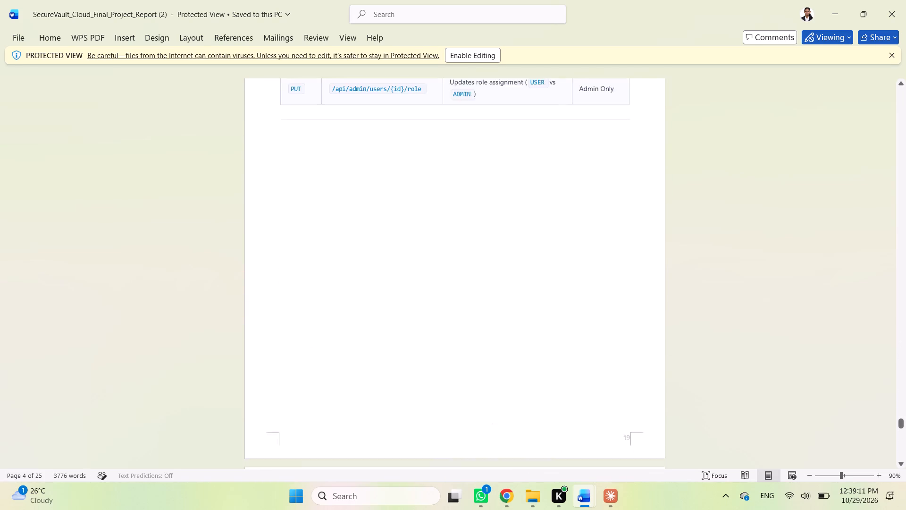
{"action": "scroll", "coordinate": [461, 264], "scroll_direction": "up", "scroll_amount": 7}
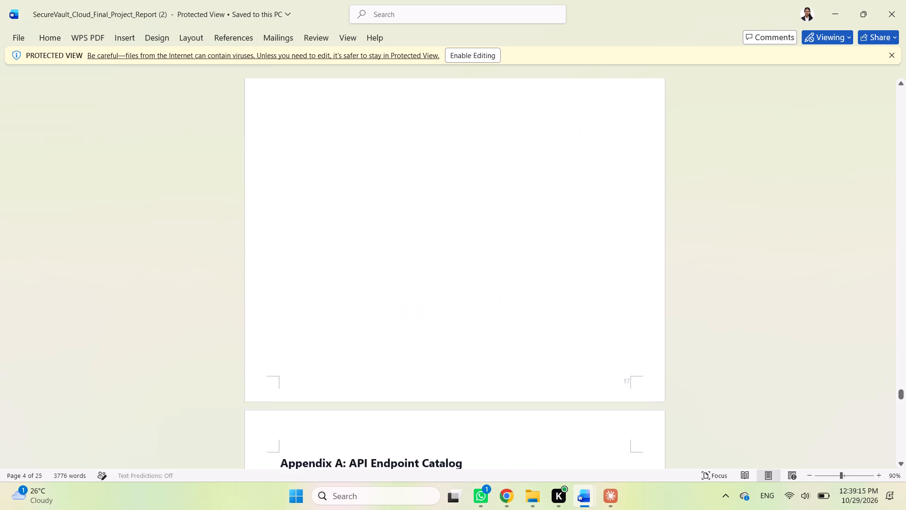
{"action": "scroll", "coordinate": [461, 264], "scroll_direction": "up", "scroll_amount": 6}
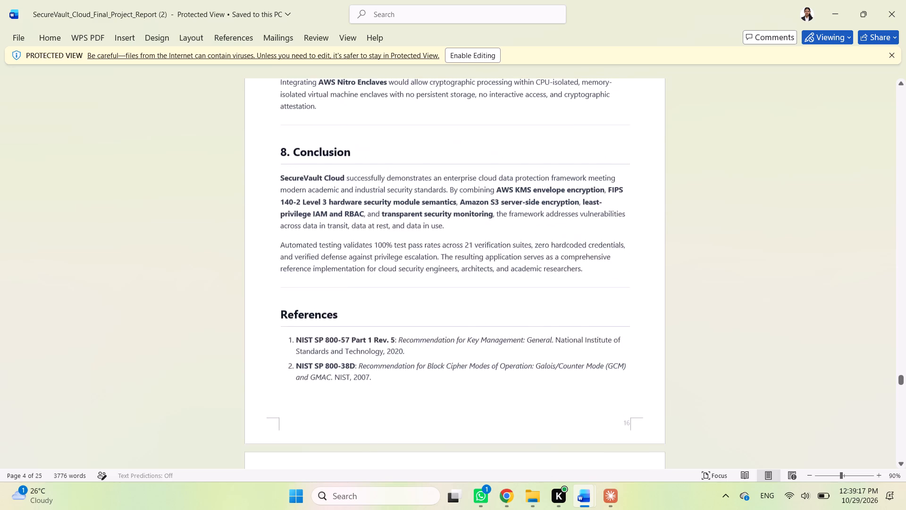
{"action": "scroll", "coordinate": [461, 264], "scroll_direction": "up", "scroll_amount": 1, "text": "ctrl"}
{"action": "scroll", "coordinate": [461, 264], "scroll_direction": "up", "scroll_amount": 2}
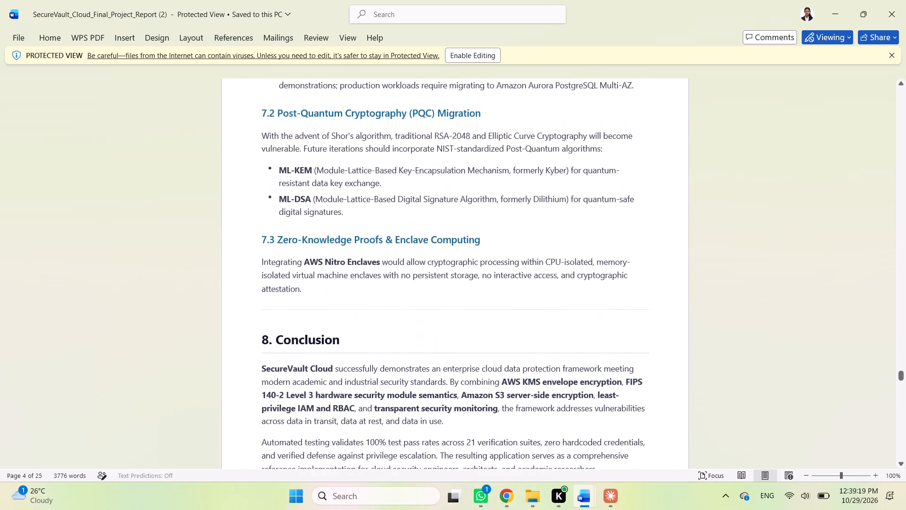
{"action": "scroll", "coordinate": [461, 264], "scroll_direction": "up", "scroll_amount": 7}
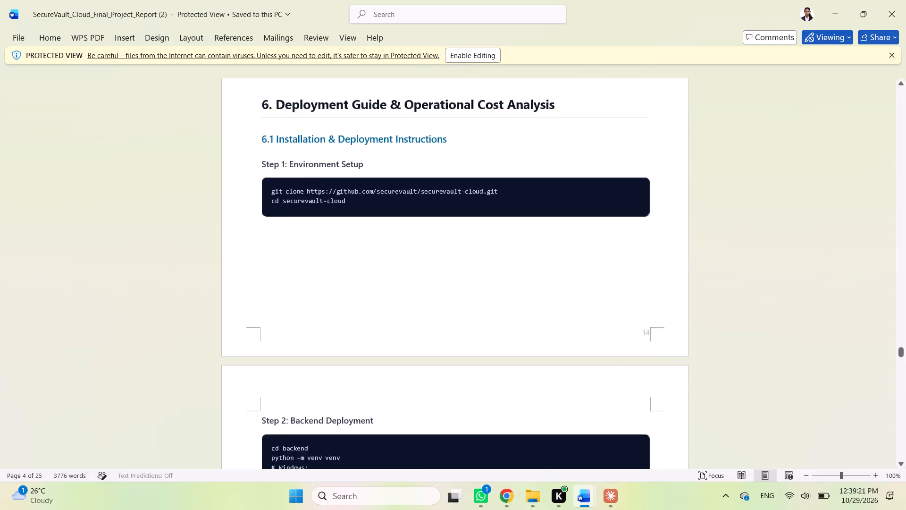
{"action": "scroll", "coordinate": [461, 264], "scroll_direction": "up", "scroll_amount": 14}
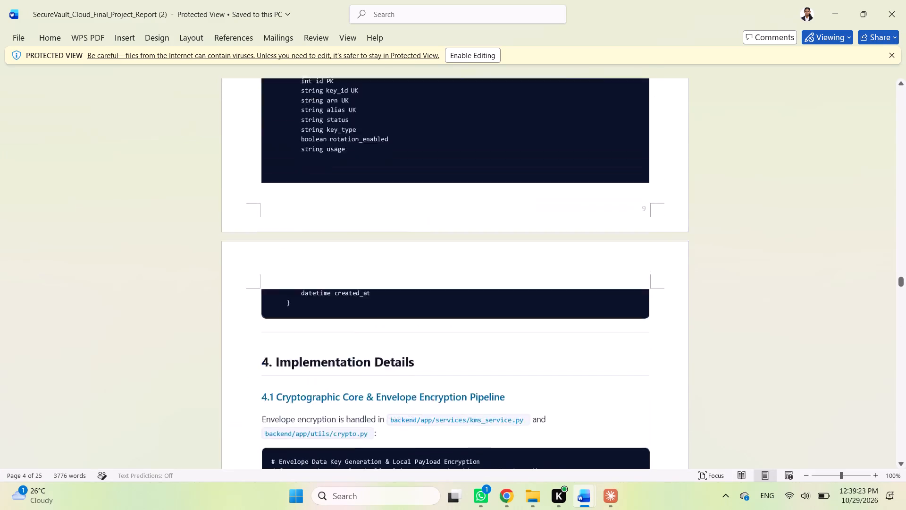
{"action": "scroll", "coordinate": [461, 264], "scroll_direction": "up", "scroll_amount": 1}
{"action": "left_click", "coordinate": [837, 1]}
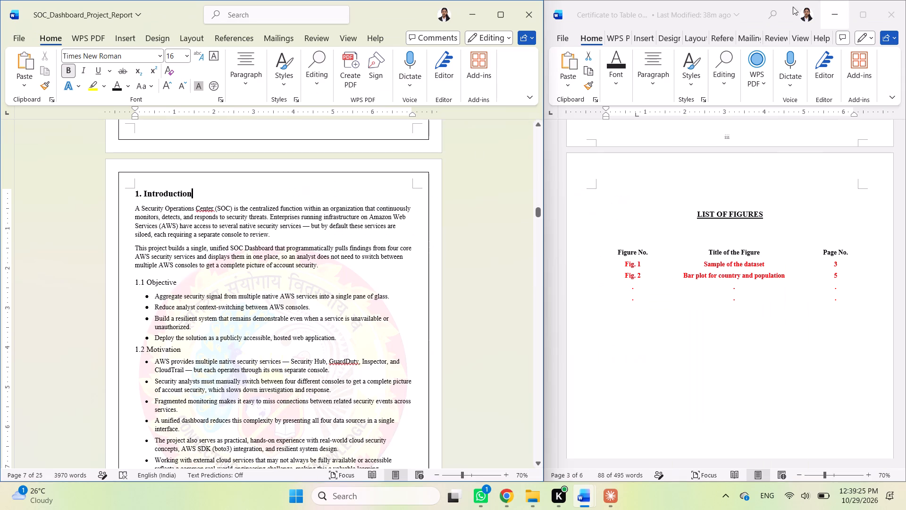
Review the SOC dashboard report's Introduction and System Architecture chapters, its cover page and the Declaration page.
{"action": "scroll", "coordinate": [308, 297], "scroll_direction": "down", "scroll_amount": 1}
{"action": "scroll", "coordinate": [398, 305], "scroll_direction": "down", "scroll_amount": 1}
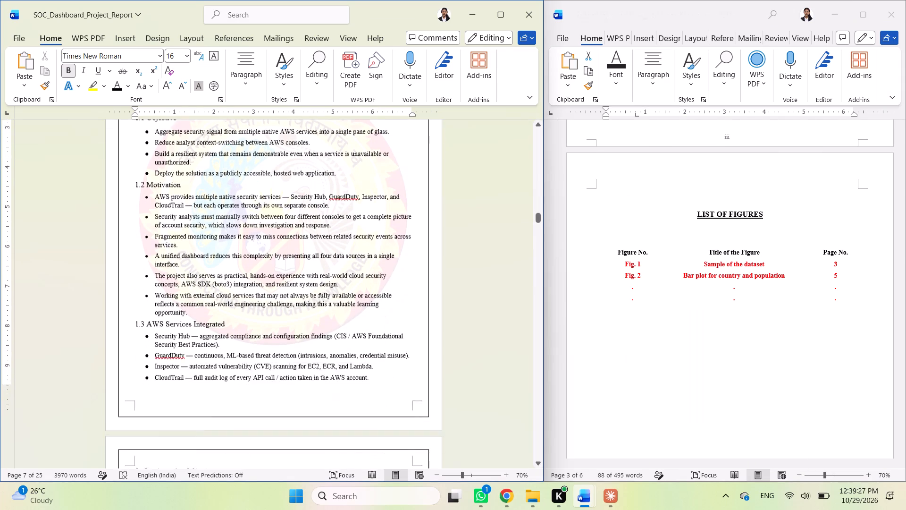
{"action": "scroll", "coordinate": [398, 305], "scroll_direction": "down", "scroll_amount": 4}
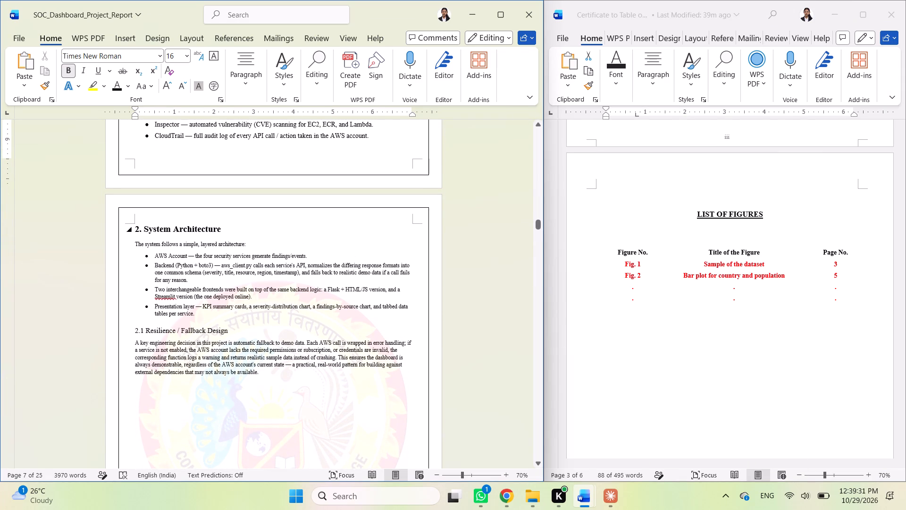
{"action": "scroll", "coordinate": [264, 238], "scroll_direction": "up", "scroll_amount": 16}
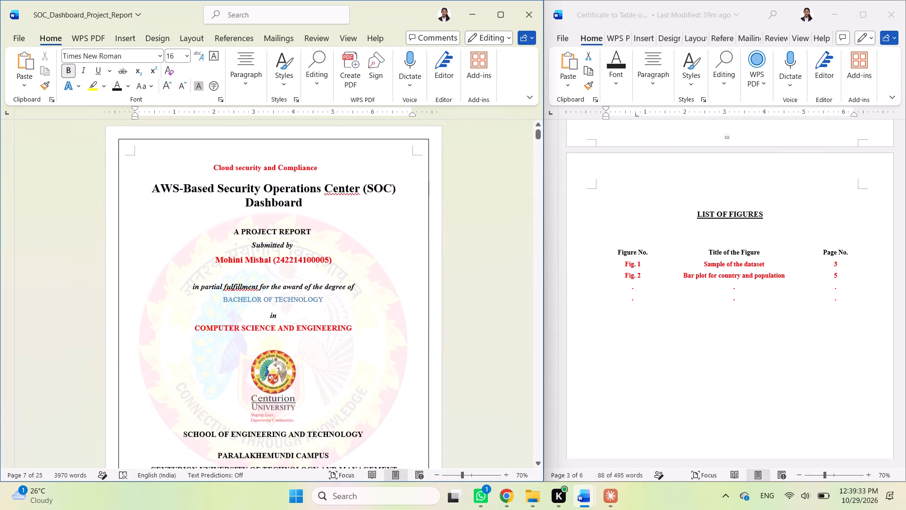
{"action": "scroll", "coordinate": [264, 238], "scroll_direction": "up", "scroll_amount": 3}
{"action": "scroll", "coordinate": [264, 238], "scroll_direction": "down", "scroll_amount": 7}
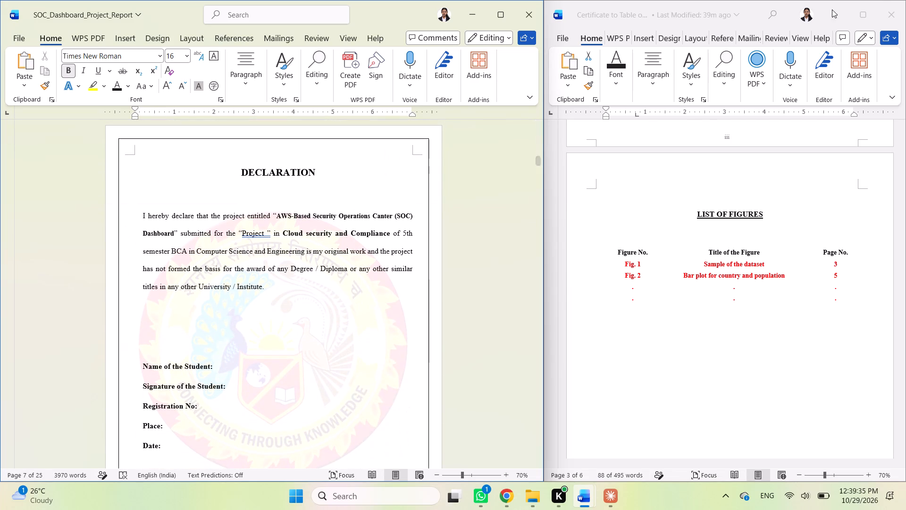
Close the certificate-to-table-of-contents template document and maximize the SOC_Dashboard_Project_Report window.
{"action": "left_click", "coordinate": [900, 7]}
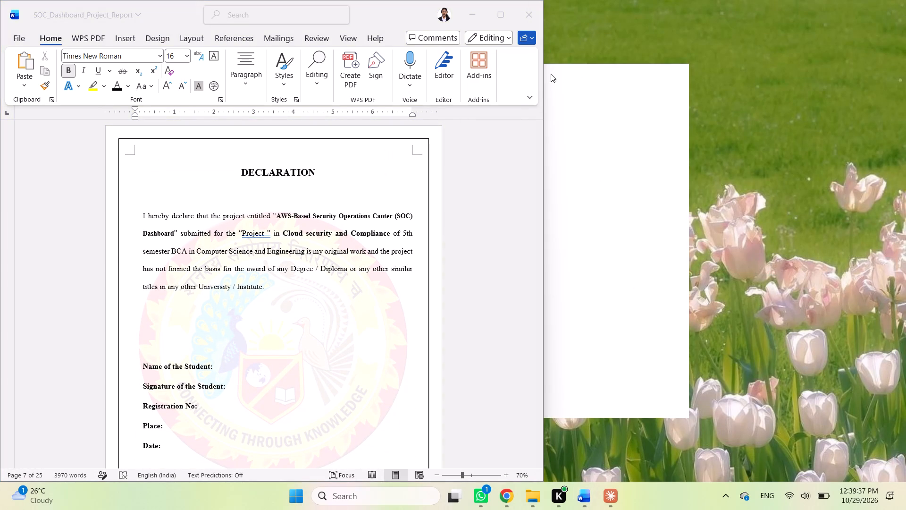
{"action": "left_click", "coordinate": [503, 17]}
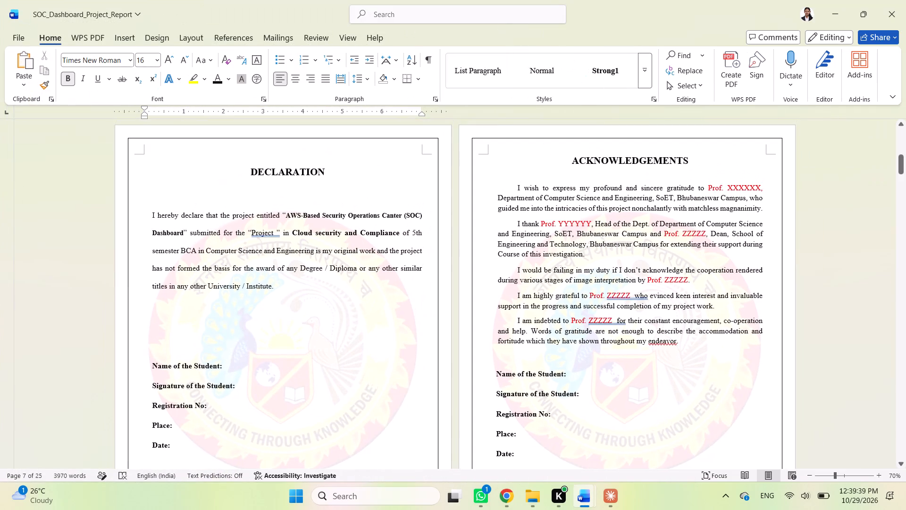
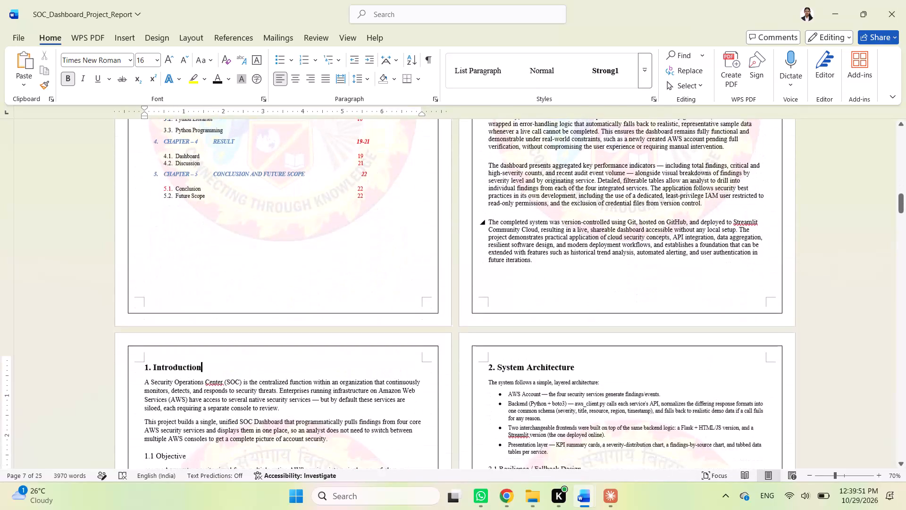
Compare the table of contents with the section headings in the Introduction, System Architecture and AWS Setup chapters.
{"action": "scroll", "coordinate": [535, 238], "scroll_direction": "down", "scroll_amount": 2, "text": "ctrl"}
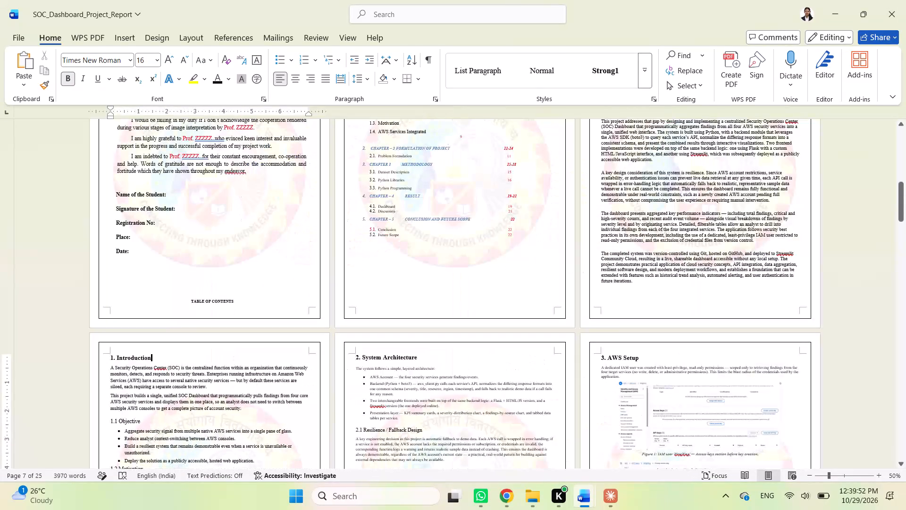
{"action": "scroll", "coordinate": [501, 237], "scroll_direction": "up", "scroll_amount": 7, "text": "ctrl"}
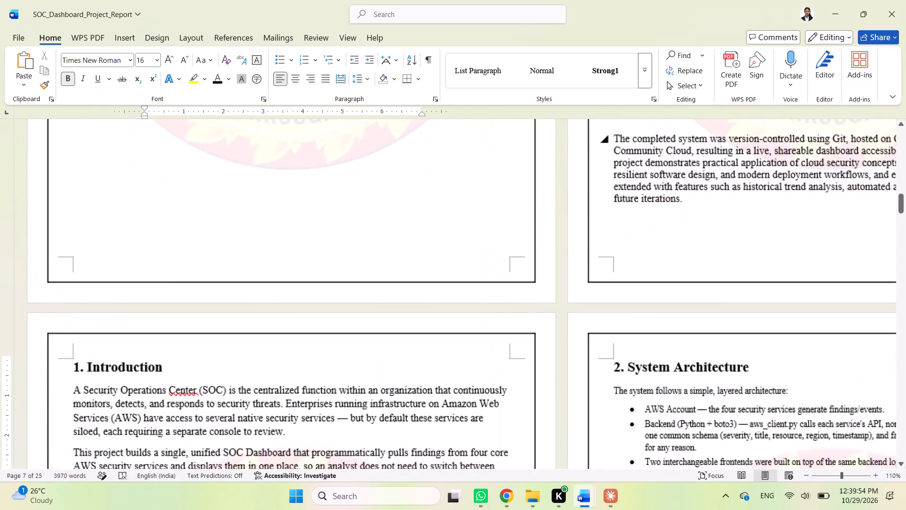
{"action": "scroll", "coordinate": [502, 342], "scroll_direction": "down", "scroll_amount": 4}
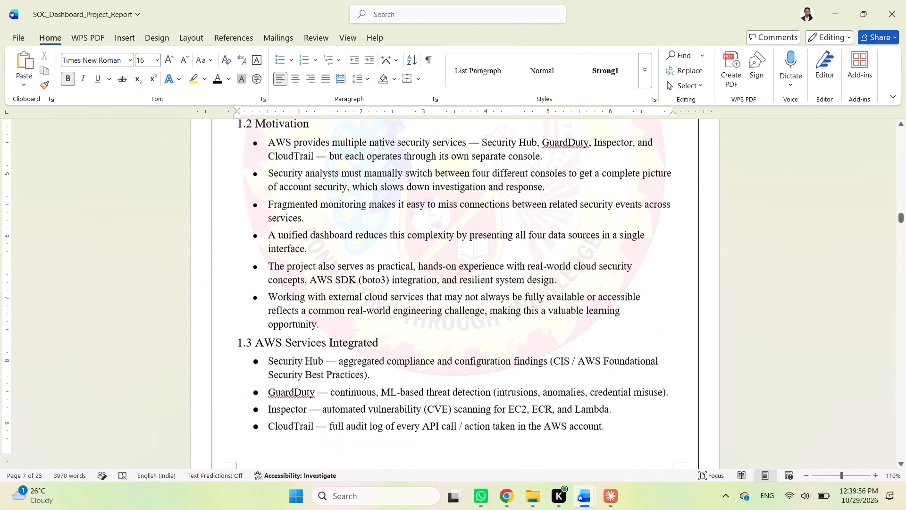
{"action": "scroll", "coordinate": [502, 342], "scroll_direction": "down", "scroll_amount": 1}
{"action": "scroll", "coordinate": [502, 342], "scroll_direction": "up", "scroll_amount": 5}
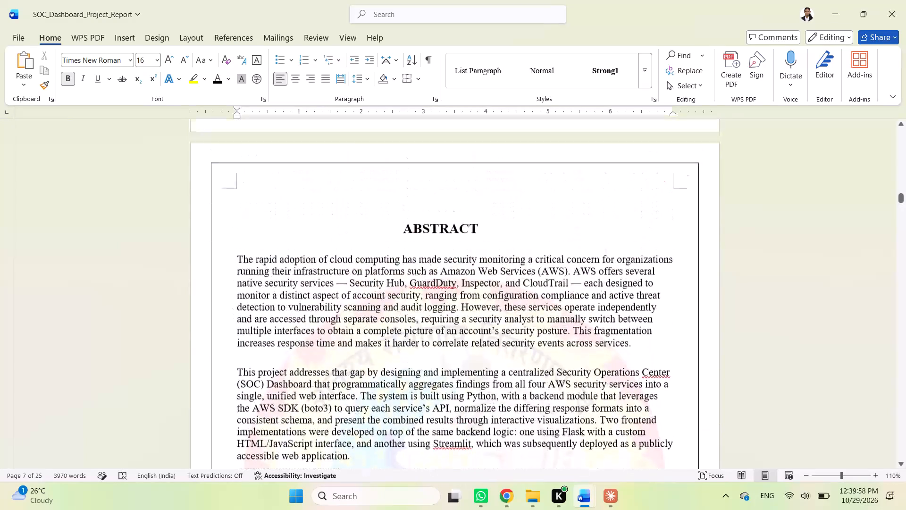
{"action": "scroll", "coordinate": [502, 342], "scroll_direction": "up", "scroll_amount": 3}
{"action": "scroll", "coordinate": [502, 342], "scroll_direction": "down", "scroll_amount": 1}
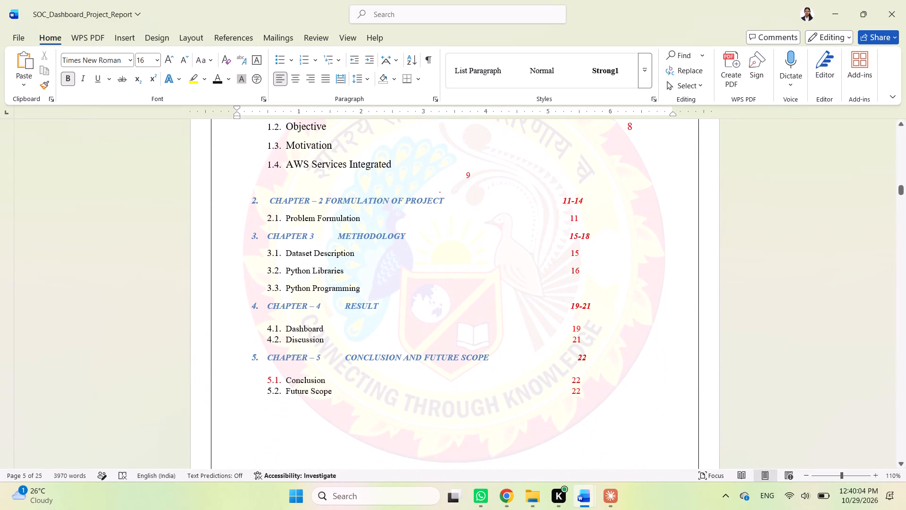
{"action": "scroll", "coordinate": [438, 420], "scroll_direction": "down", "scroll_amount": 5}
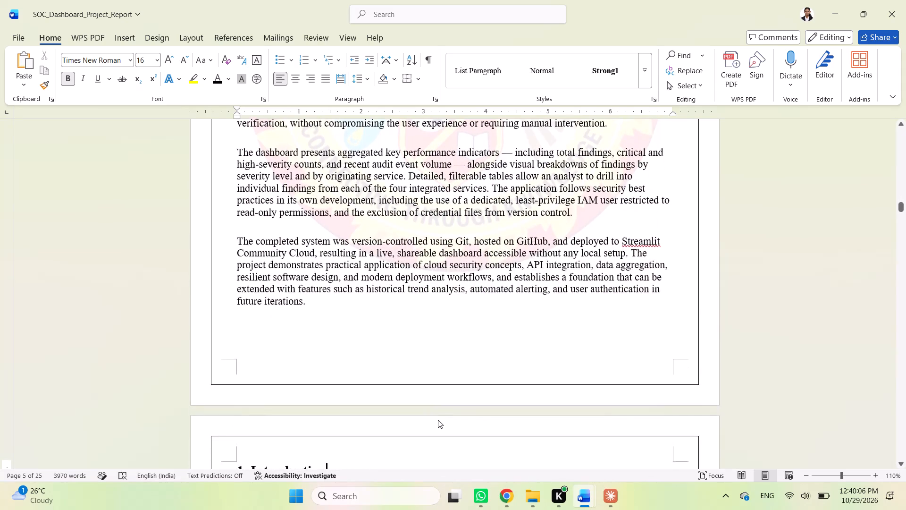
{"action": "scroll", "coordinate": [438, 420], "scroll_direction": "down", "scroll_amount": 3}
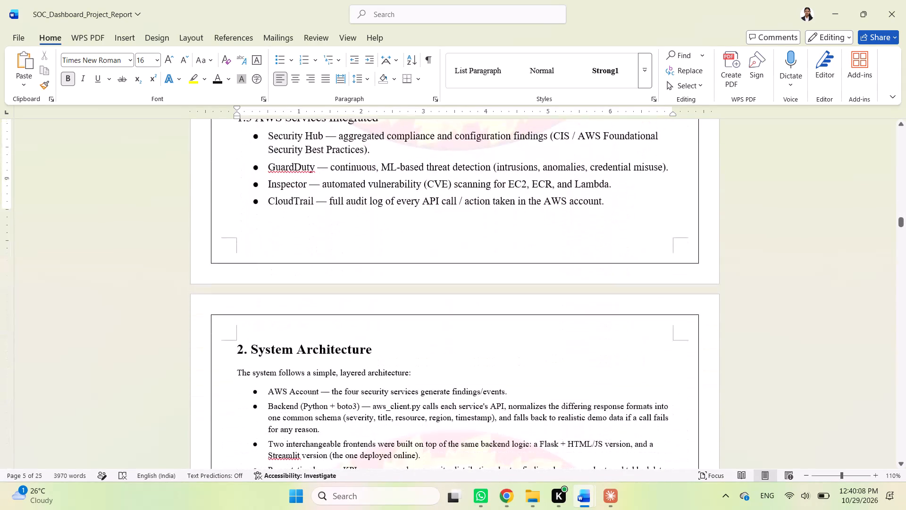
{"action": "scroll", "coordinate": [438, 420], "scroll_direction": "down", "scroll_amount": 2}
{"action": "scroll", "coordinate": [438, 420], "scroll_direction": "up", "scroll_amount": 1}
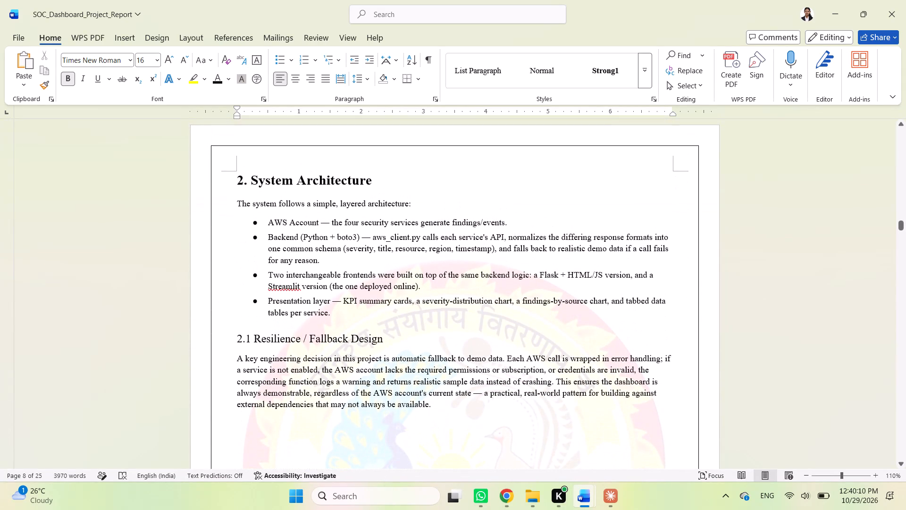
{"action": "scroll", "coordinate": [438, 420], "scroll_direction": "down", "scroll_amount": 4}
{"action": "scroll", "coordinate": [438, 420], "scroll_direction": "up", "scroll_amount": 1}
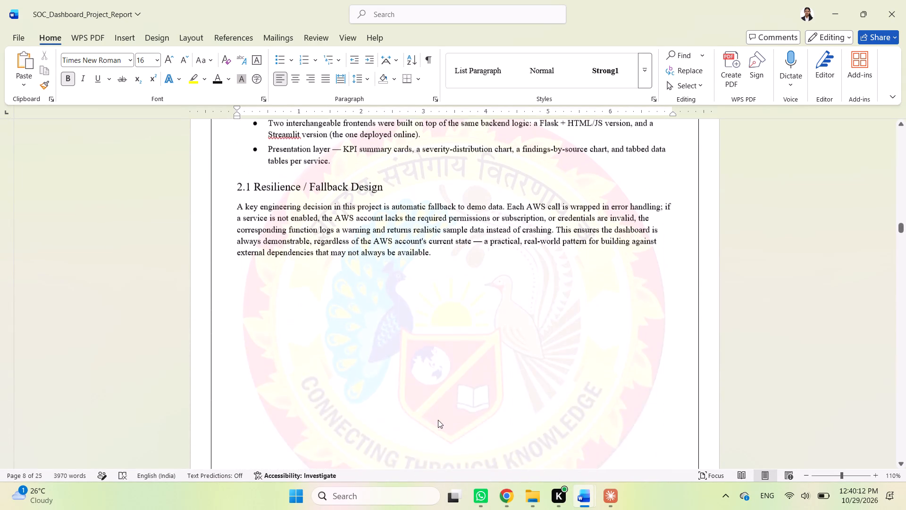
{"action": "scroll", "coordinate": [438, 420], "scroll_direction": "up", "scroll_amount": 1}
{"action": "scroll", "coordinate": [438, 420], "scroll_direction": "down", "scroll_amount": 2}
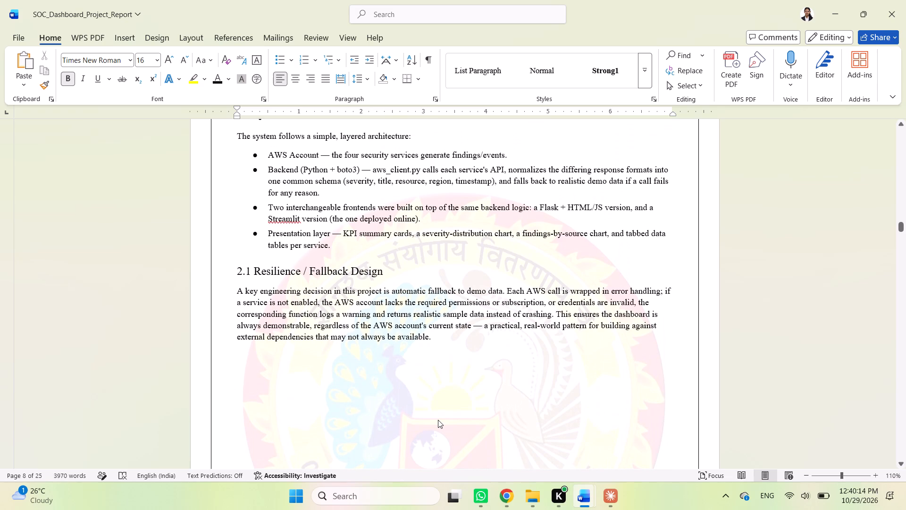
{"action": "scroll", "coordinate": [438, 420], "scroll_direction": "down", "scroll_amount": 12}
{"action": "scroll", "coordinate": [438, 420], "scroll_direction": "up", "scroll_amount": 1}
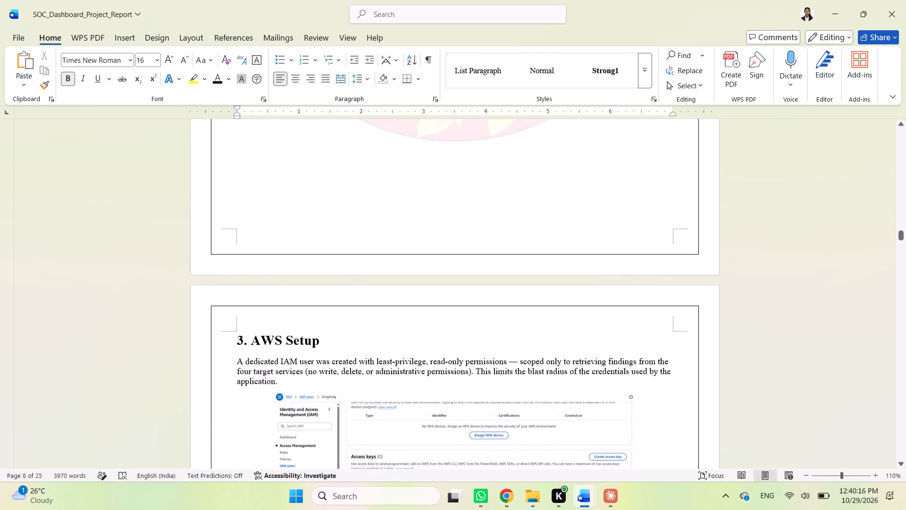
{"action": "scroll", "coordinate": [438, 420], "scroll_direction": "up", "scroll_amount": 3}
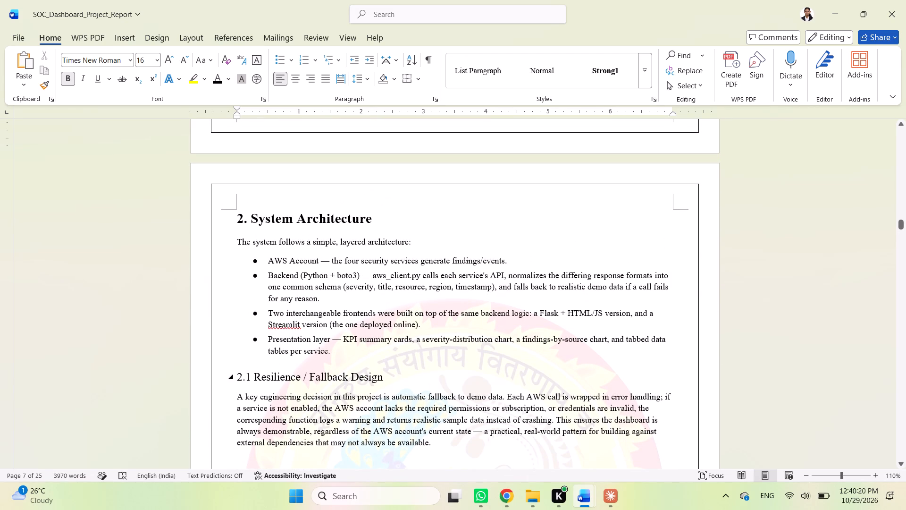
{"action": "scroll", "coordinate": [377, 409], "scroll_direction": "down", "scroll_amount": 1}
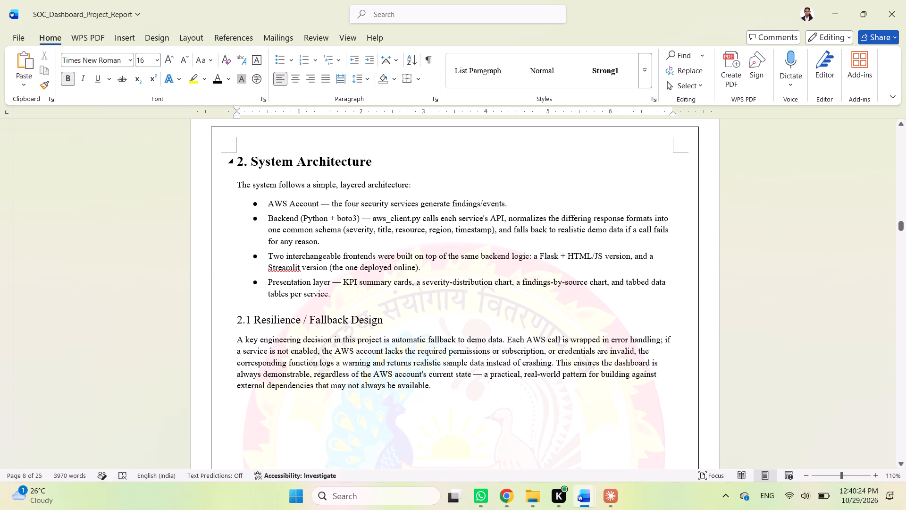
Copy the System Architecture chapter title and paste it over Problem Formulation in entry 2.1 of the table of contents.
{"action": "left_click_drag", "start_coordinate": [250, 161], "coordinate": [376, 162]}
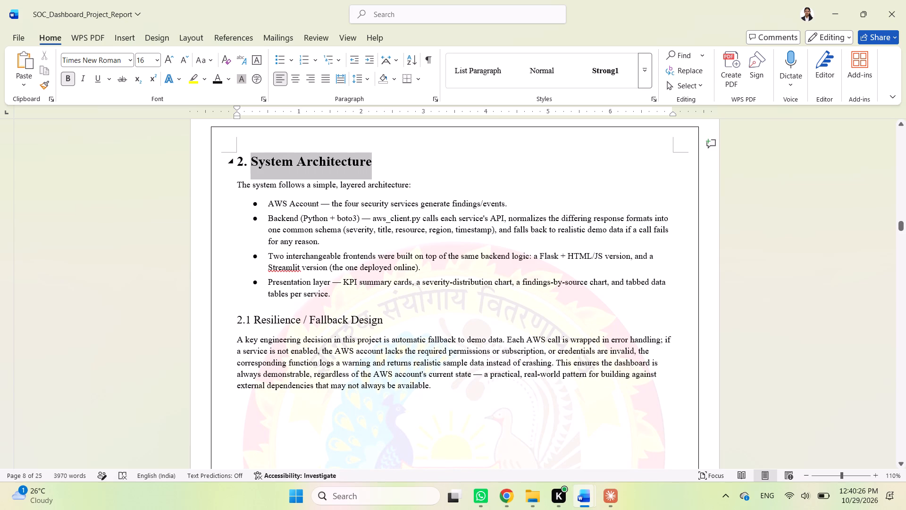
{"action": "left_click_drag", "start_coordinate": [376, 162], "coordinate": [376, 162]}
{"action": "key", "text": "ctrl+c"}
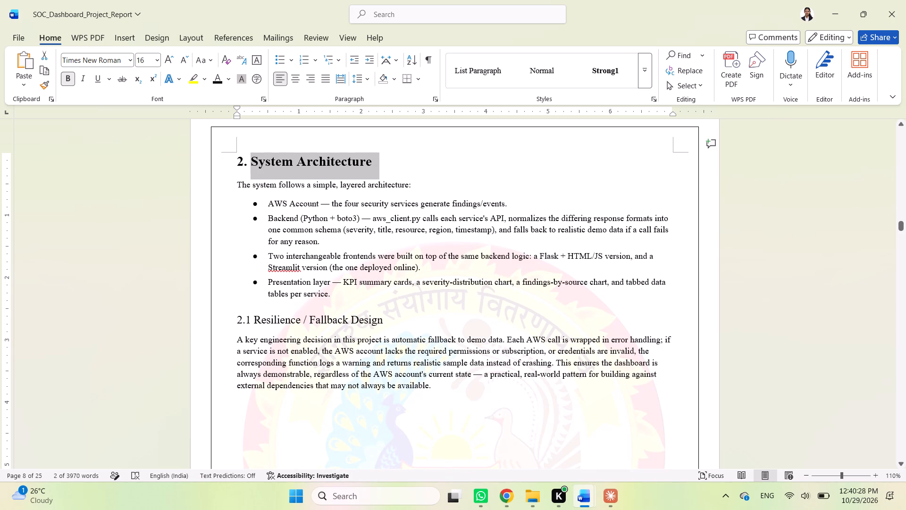
{"action": "scroll", "coordinate": [397, 226], "scroll_direction": "up", "scroll_amount": 12}
{"action": "scroll", "coordinate": [397, 226], "scroll_direction": "down", "scroll_amount": 3}
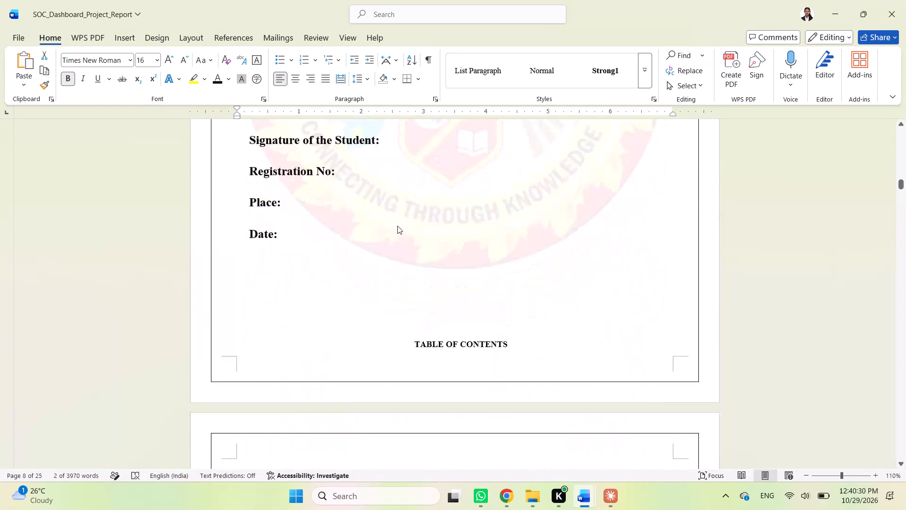
{"action": "scroll", "coordinate": [397, 226], "scroll_direction": "down", "scroll_amount": 3}
{"action": "scroll", "coordinate": [397, 226], "scroll_direction": "up", "scroll_amount": 1}
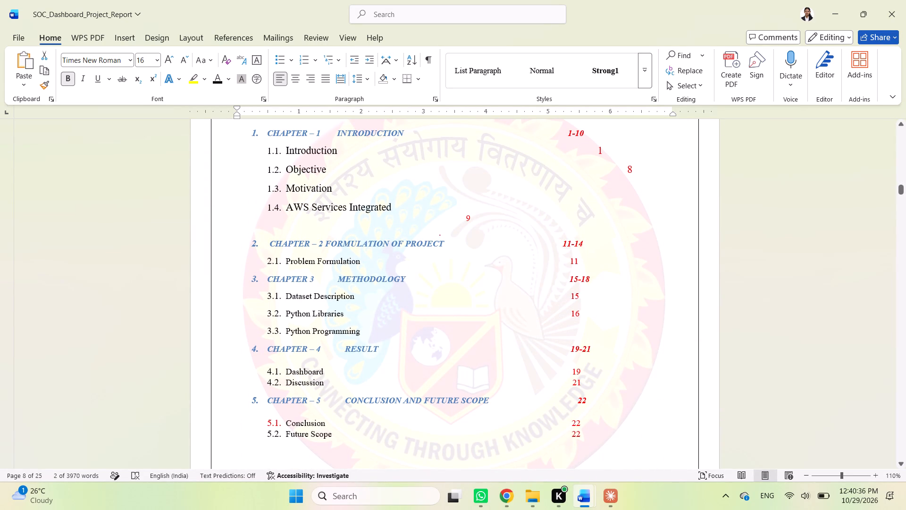
{"action": "left_click_drag", "start_coordinate": [285, 260], "coordinate": [356, 259]}
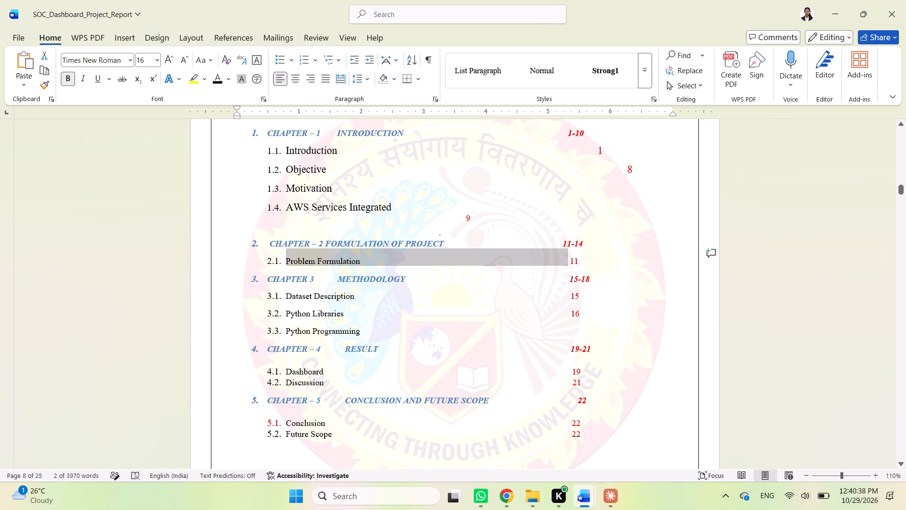
{"action": "left_click_drag", "start_coordinate": [356, 259], "coordinate": [356, 260]}
{"action": "key", "text": "ctrl+v"}
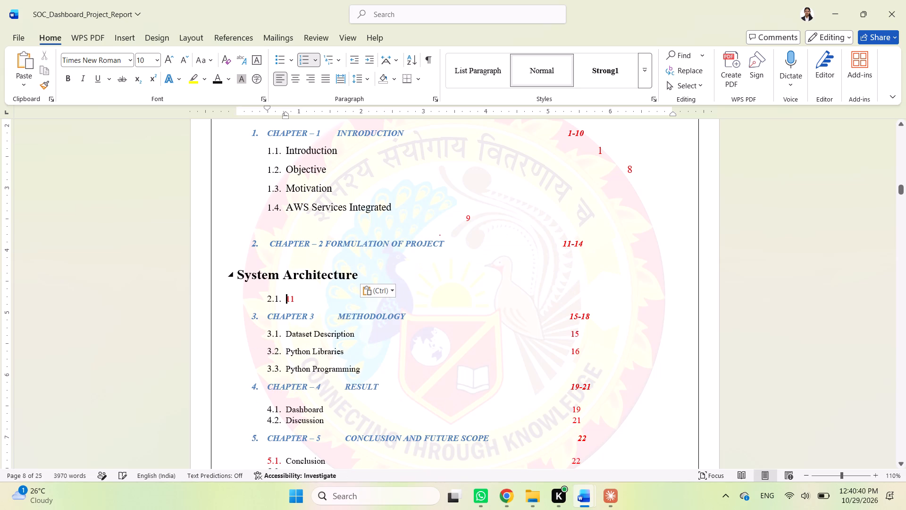
Remove bold from the pasted System Architecture text in the table of contents and set its font size to 12.
{"action": "left_click_drag", "start_coordinate": [238, 280], "coordinate": [328, 277]}
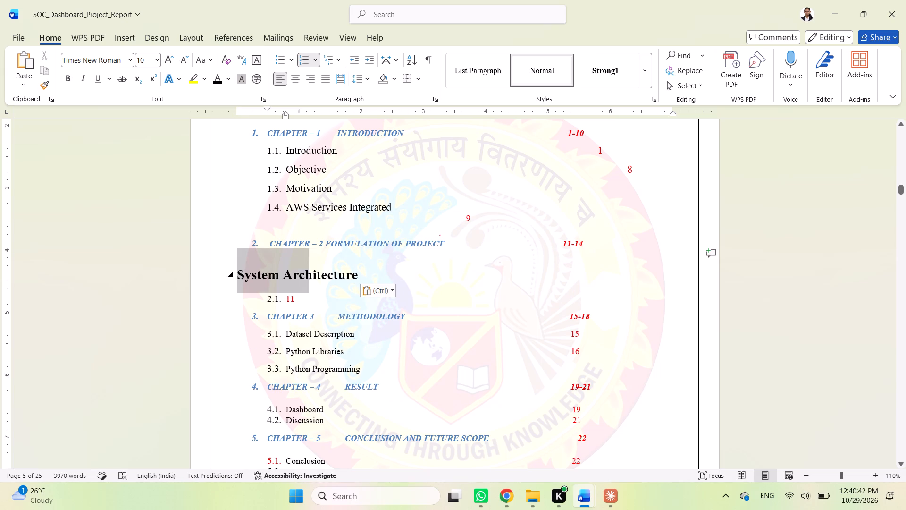
{"action": "left_click_drag", "start_coordinate": [328, 277], "coordinate": [354, 277]}
{"action": "left_click", "coordinate": [365, 260]}
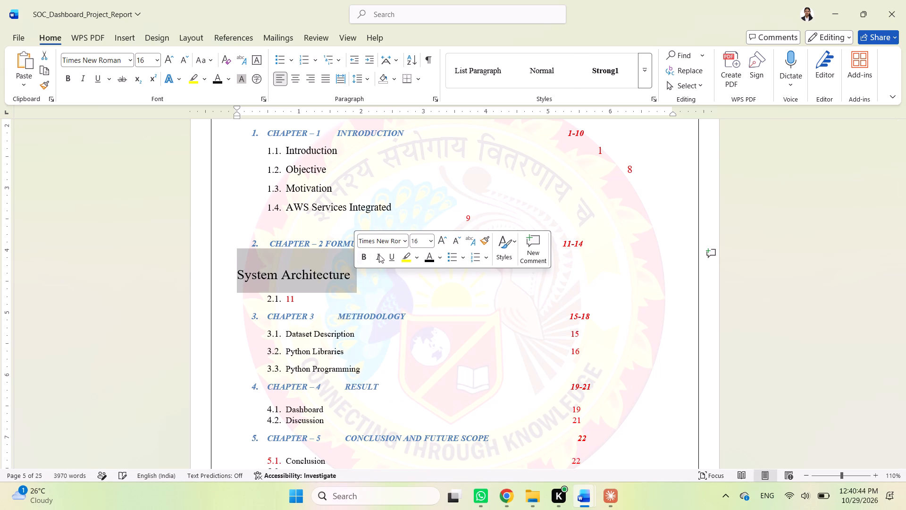
{"action": "left_click", "coordinate": [430, 243]}
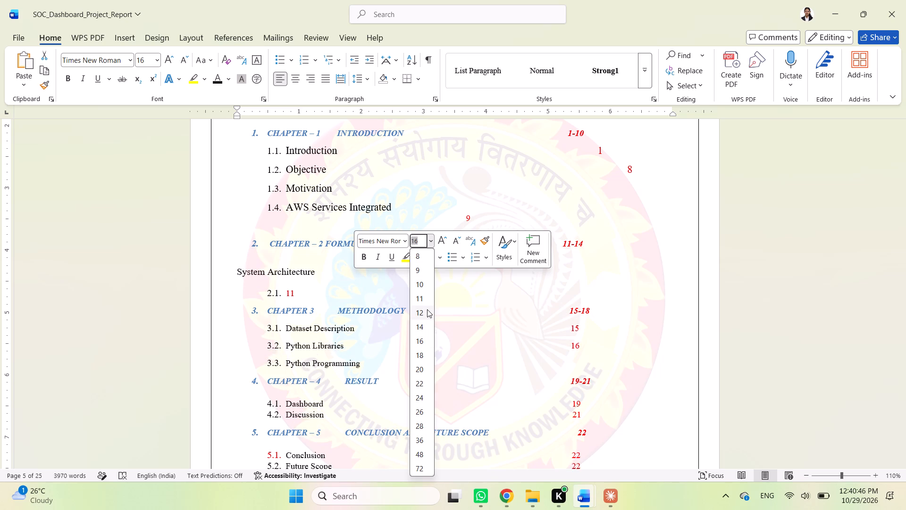
{"action": "left_click", "coordinate": [427, 309]}
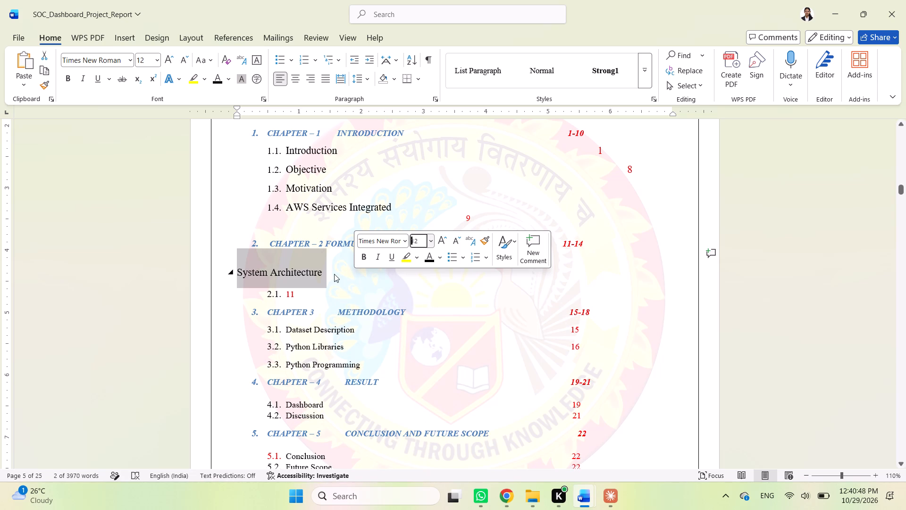
{"action": "left_click", "coordinate": [329, 280]}
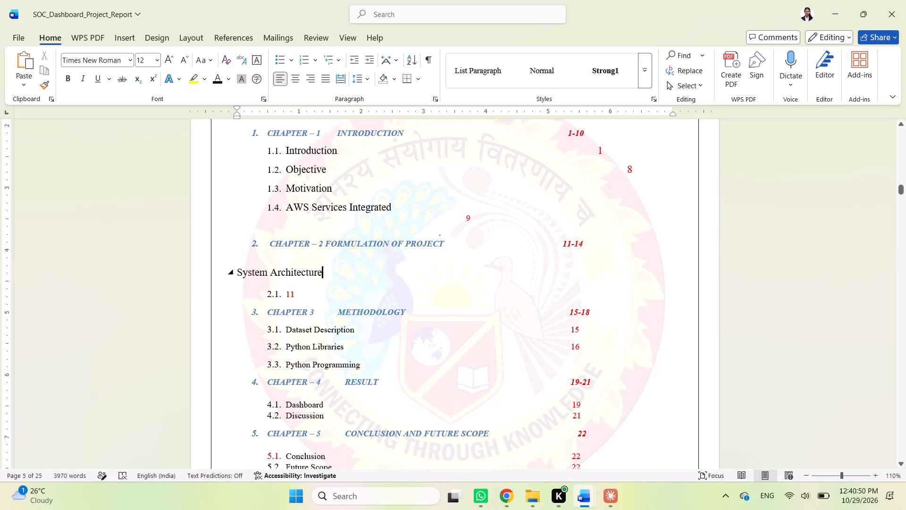
Rejoin the System Architecture text to the Chapter 2 list and place it on an unnumbered, indented line directly beneath that heading.
{"action": "left_click", "coordinate": [236, 272]}
{"action": "key", "text": "BackSpace"}
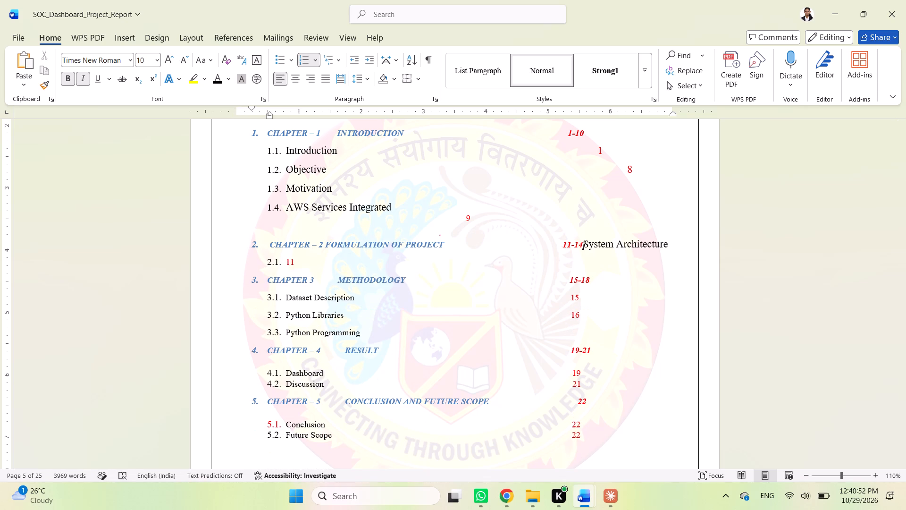
{"action": "key", "text": "Return"}
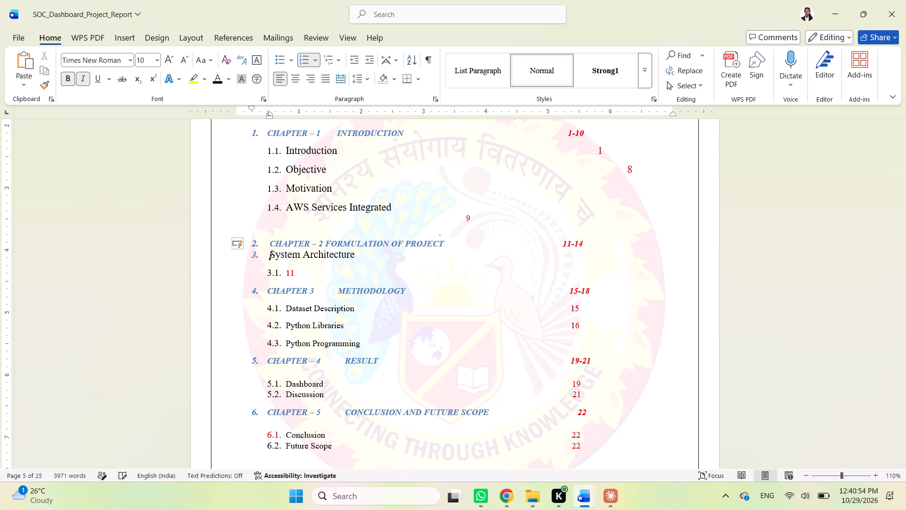
{"action": "key", "text": "BackSpace"}
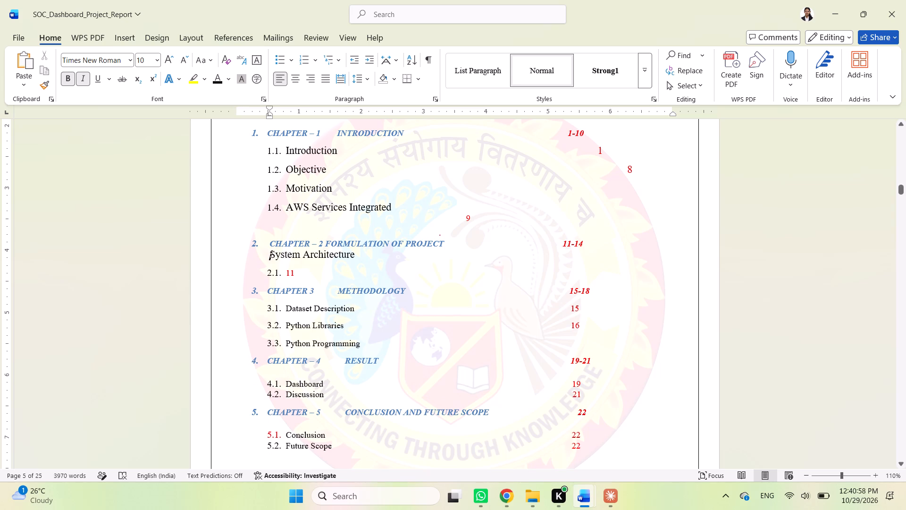
Copy and remove the System Architecture line, paste it at entry 2.1, and join page number 11 onto the same line.
{"action": "left_click_drag", "start_coordinate": [270, 255], "coordinate": [351, 251]}
{"action": "key", "text": "ctrl+c"}
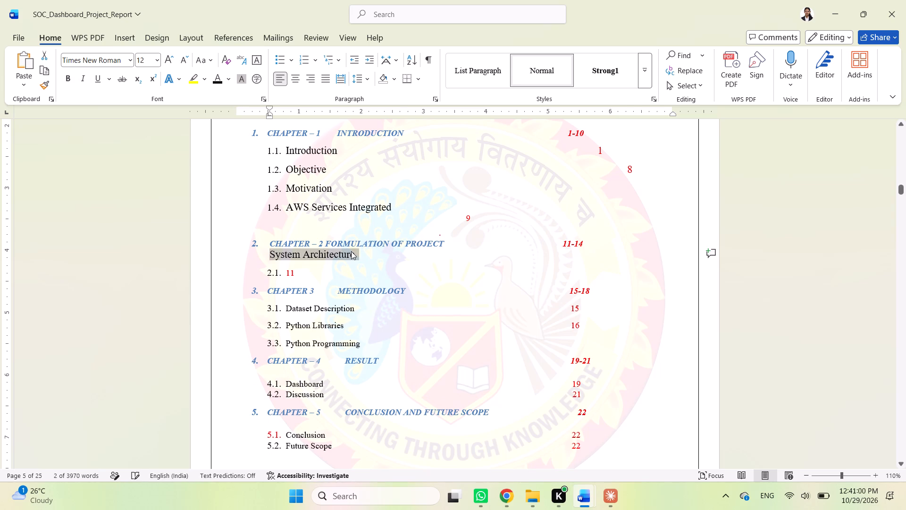
{"action": "key", "text": "BackSpace"}
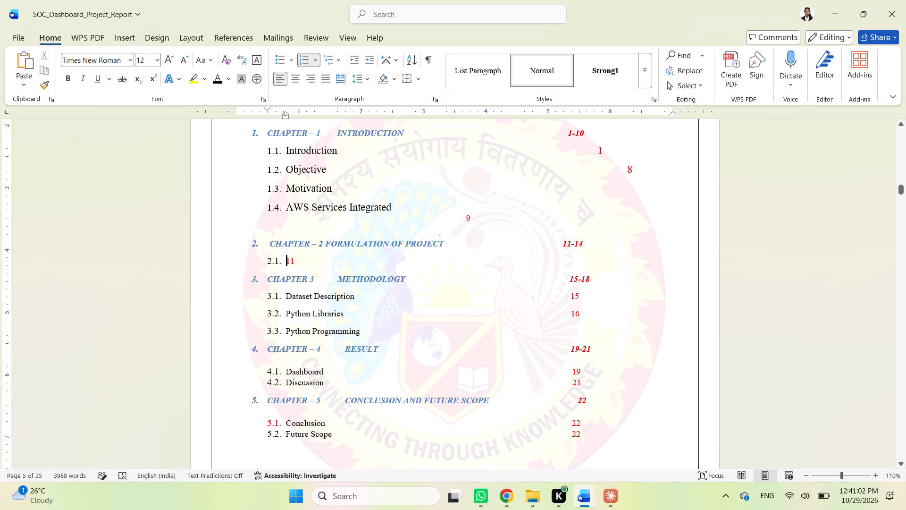
{"action": "key", "text": "ctrl+v"}
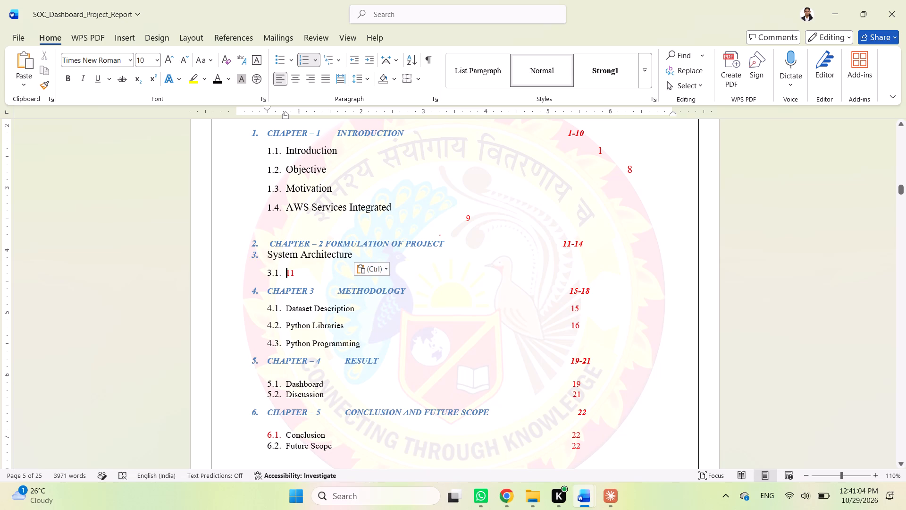
{"action": "key", "text": "BackSpace"}
{"action": "key", "text": "BackSpace"}
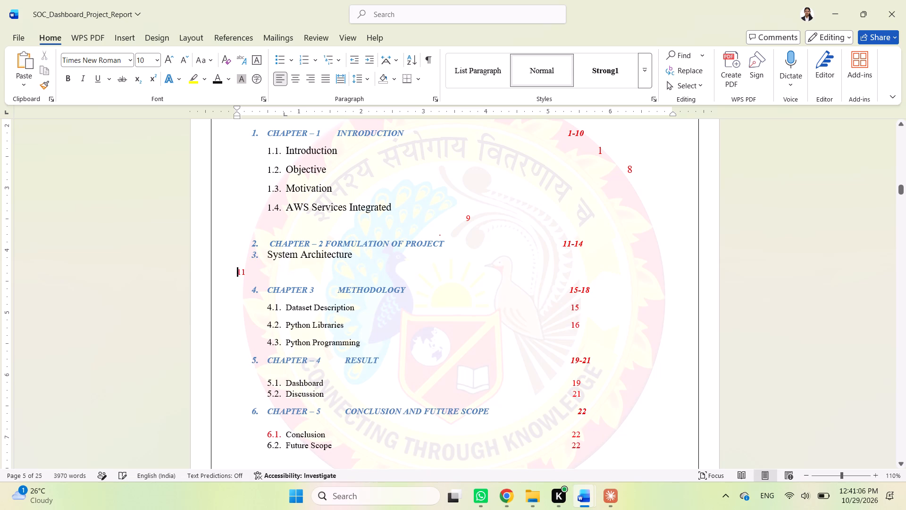
{"action": "key", "text": "BackSpace"}
Replace the chapter-level number on the System Architecture line with a typed 2.1, leaving a gap below the Chapter 2 heading.
{"action": "key", "text": "Left"}
{"action": "key", "text": "Left"}
{"action": "key", "text": "Left"}
{"action": "key", "text": "Left"}
{"action": "key", "text": "Left"}
{"action": "key", "text": "Left"}
{"action": "key", "text": "Left"}
{"action": "key", "text": "Left"}
{"action": "key", "text": "Left"}
{"action": "key", "text": "Left"}
{"action": "key", "text": "Left"}
{"action": "key", "text": "Left"}
{"action": "key", "text": "Left"}
{"action": "key", "text": "Left"}
{"action": "key", "text": "Left"}
{"action": "key", "text": "Left"}
{"action": "key", "text": "Left"}
{"action": "key", "text": "Left"}
{"action": "key", "text": "Left"}
{"action": "key", "text": "Left"}
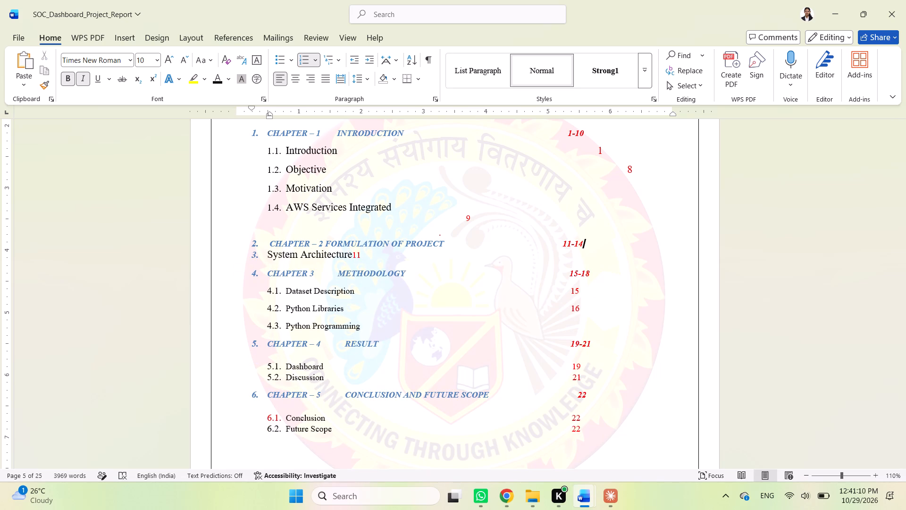
{"action": "left_click", "coordinate": [268, 253]}
{"action": "key", "text": "BackSpace"}
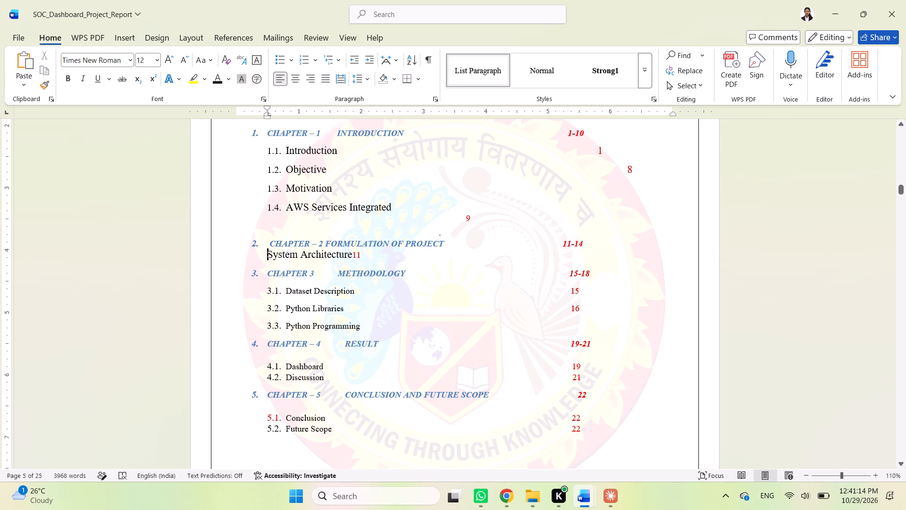
{"action": "key", "text": "Return"}
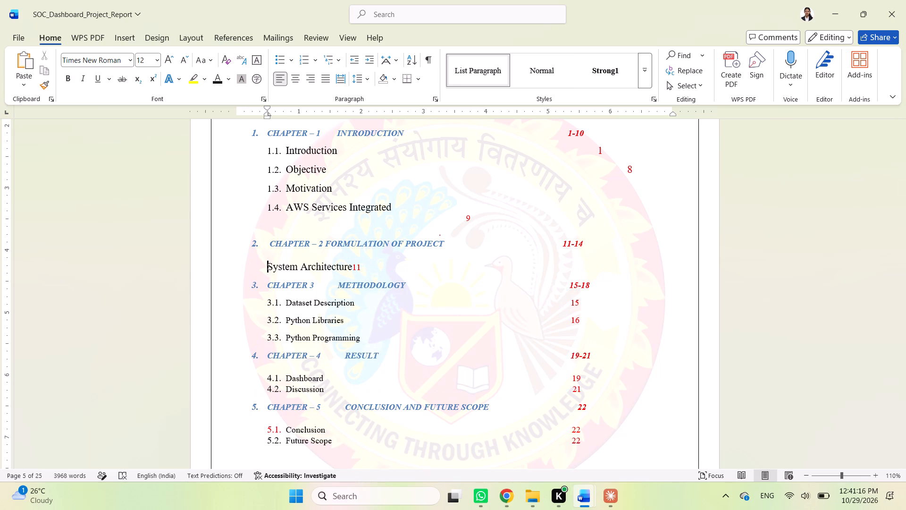
{"action": "key", "text": "2"}
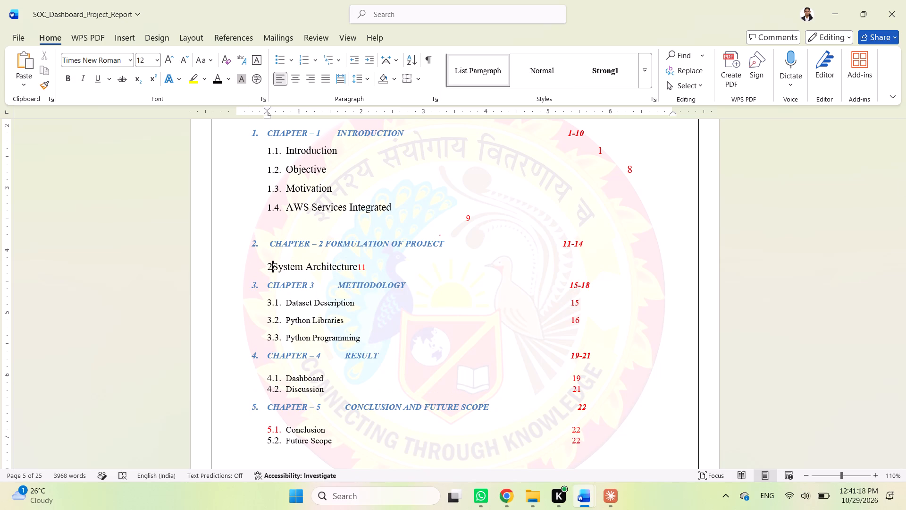
{"action": "key", "text": "period"}
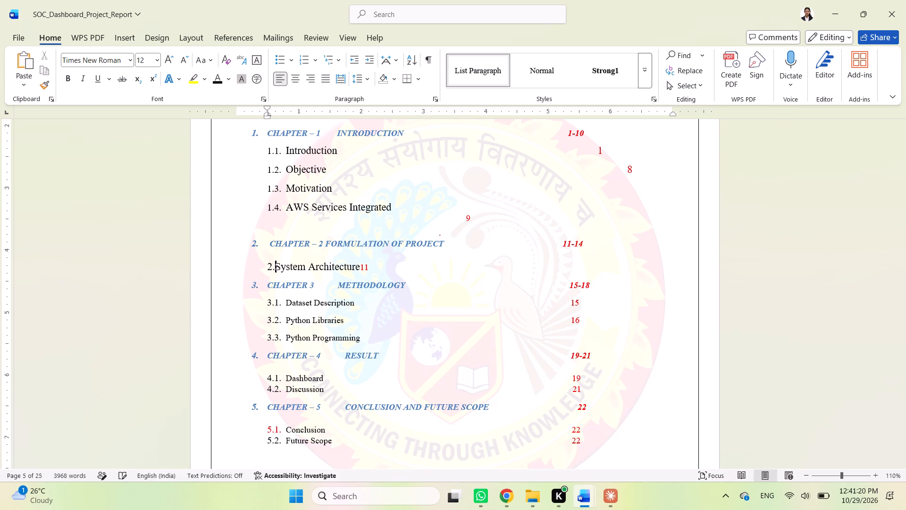
{"action": "key", "text": "1"}
{"action": "key", "text": "space"}
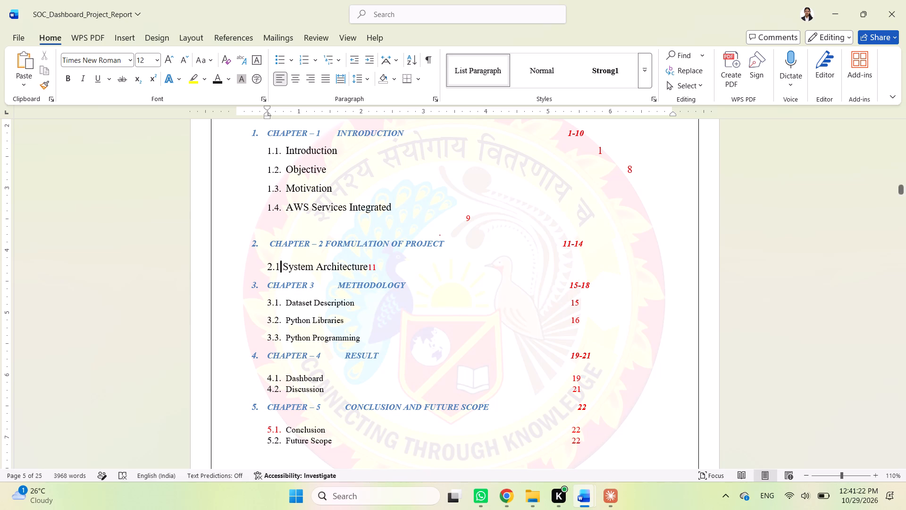
Delete the page numbers from the System Architecture entry, the Chapter 1 heading, and the Introduction and Objective entries.
{"action": "left_click", "coordinate": [376, 268]}
{"action": "key", "text": "BackSpace"}
{"action": "key", "text": "BackSpace"}
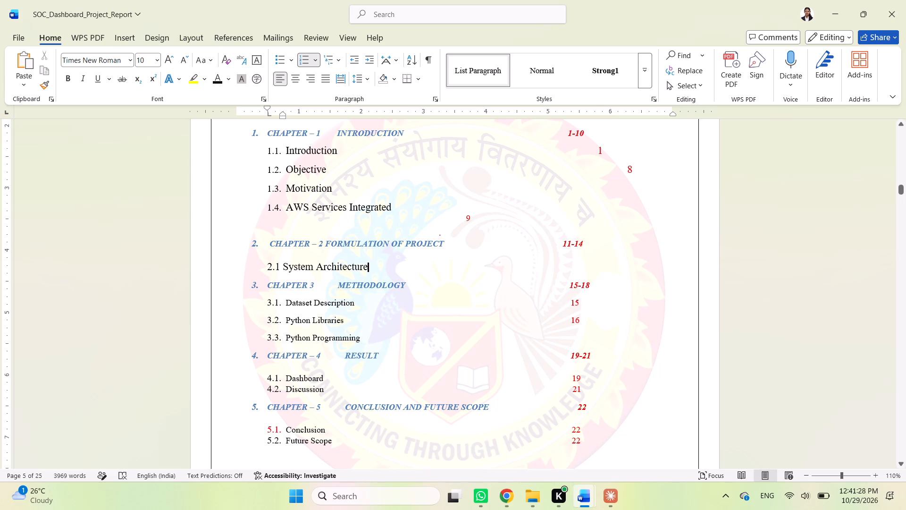
{"action": "scroll", "coordinate": [664, 190], "scroll_direction": "up", "scroll_amount": 1}
{"action": "left_click", "coordinate": [594, 246]}
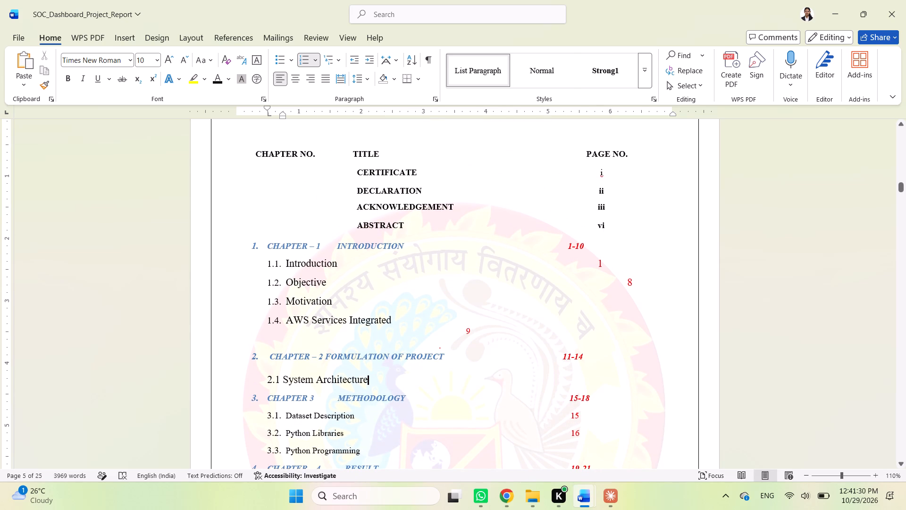
{"action": "key", "text": "BackSpace"}
{"action": "key", "text": "BackSpace"}
{"action": "key", "text": "BackSpace"}
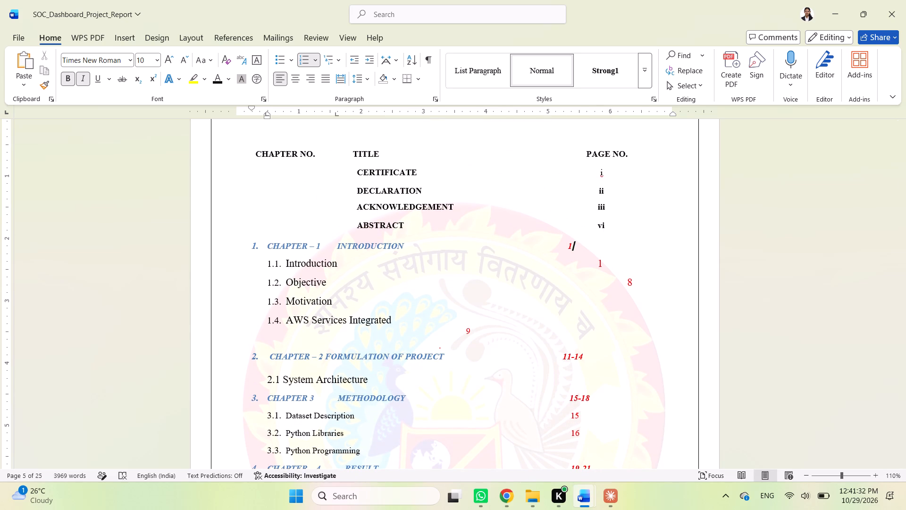
{"action": "key", "text": "BackSpace"}
{"action": "left_click", "coordinate": [606, 266]}
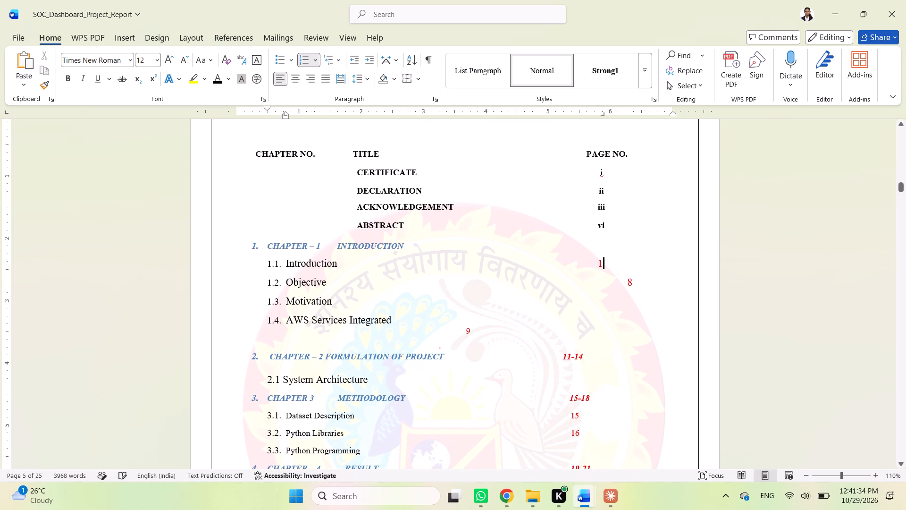
{"action": "key", "text": "BackSpace"}
{"action": "left_click", "coordinate": [641, 283]}
{"action": "key", "text": "BackSpace"}
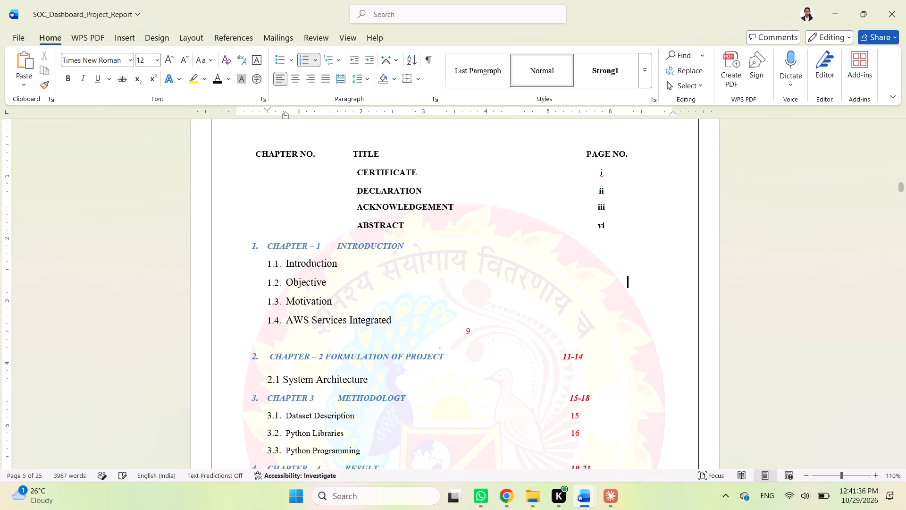
Delete page number 9 beneath AWS Services Integrated along with the leftover blank line it sits on.
{"action": "left_click", "coordinate": [472, 334]}
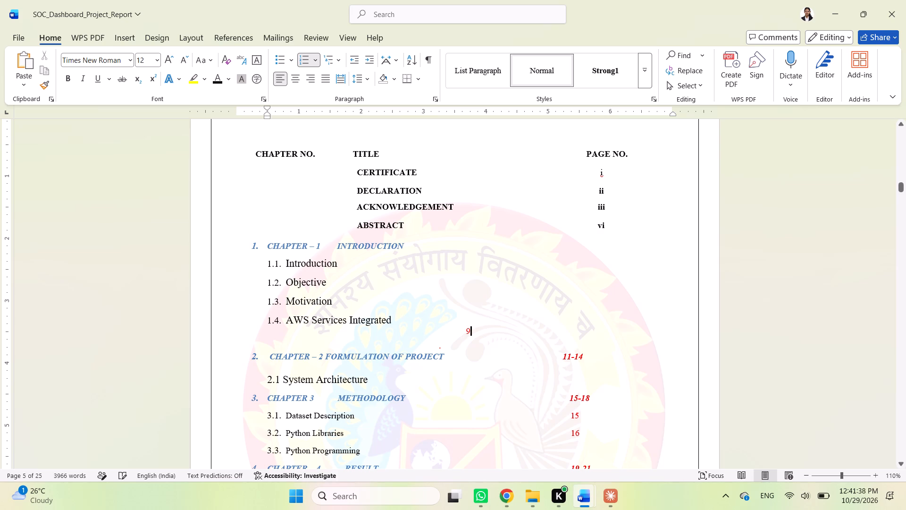
{"action": "key", "text": "BackSpace"}
{"action": "key", "text": "BackSpace"}
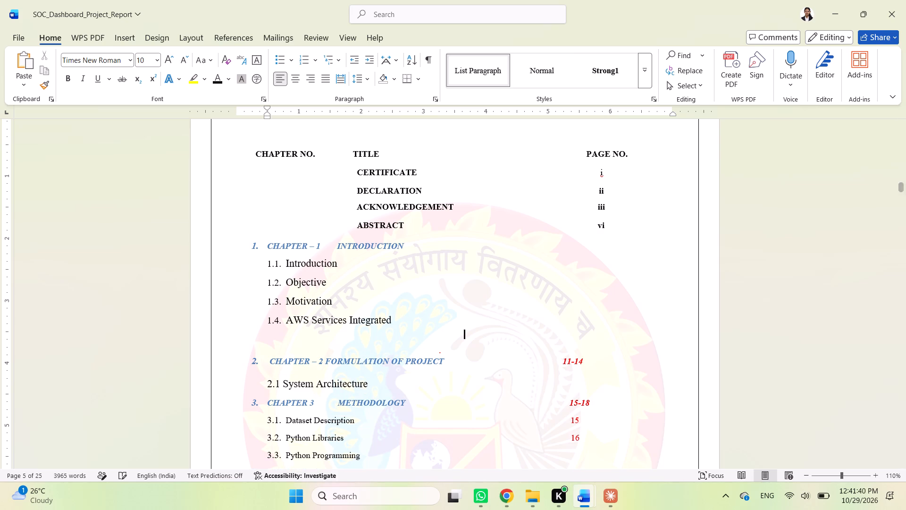
{"action": "key", "text": "BackSpace"}
{"action": "key", "text": "BackSpace"}
{"action": "key", "text": "BackSpace"}
{"action": "key", "text": "BackSpace"}
{"action": "key", "text": "BackSpace"}
{"action": "key", "text": "BackSpace"}
{"action": "key", "text": "BackSpace"}
{"action": "key", "text": "BackSpace"}
{"action": "key", "text": "BackSpace"}
{"action": "key", "text": "BackSpace"}
{"action": "key", "text": "BackSpace"}
{"action": "key", "text": "BackSpace"}
{"action": "key", "text": "BackSpace"}
{"action": "key", "text": "BackSpace"}
{"action": "key", "text": "BackSpace"}
{"action": "key", "text": "BackSpace"}
{"action": "key", "text": "BackSpace"}
{"action": "key", "text": "BackSpace"}
{"action": "key", "text": "BackSpace"}
{"action": "key", "text": "BackSpace"}
{"action": "key", "text": "BackSpace"}
{"action": "key", "text": "BackSpace"}
{"action": "key", "text": "BackSpace"}
{"action": "key", "text": "BackSpace"}
{"action": "key", "text": "BackSpace"}
{"action": "key", "text": "BackSpace"}
{"action": "key", "text": "BackSpace"}
{"action": "key", "text": "BackSpace"}
{"action": "key", "text": "BackSpace"}
{"action": "key", "text": "BackSpace"}
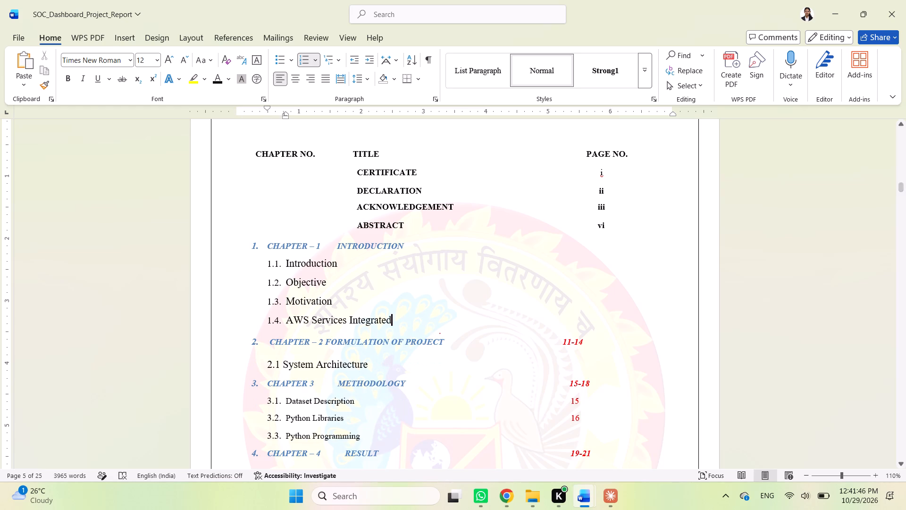
Delete the page ranges from the Chapter 2 and Chapter 3 headings in the table of contents.
{"action": "left_click", "coordinate": [599, 343]}
{"action": "key", "text": "BackSpace"}
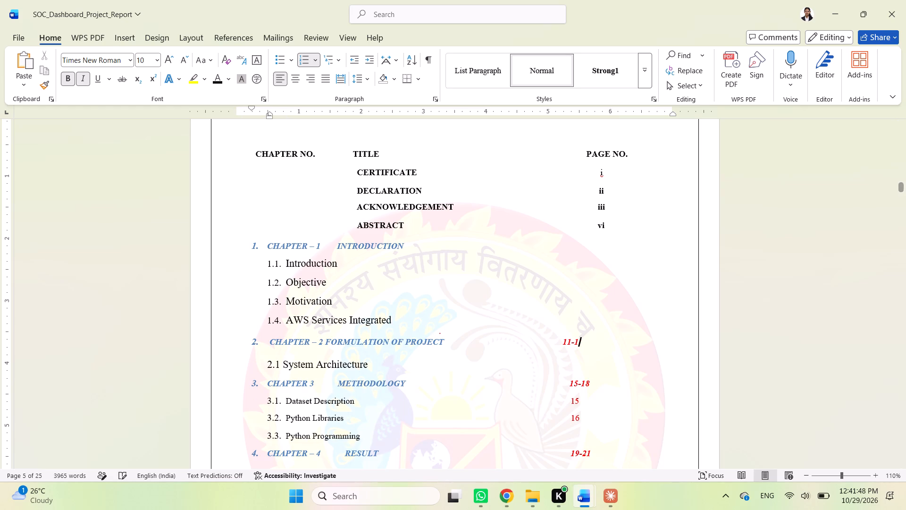
{"action": "key", "text": "BackSpace"}
{"action": "key", "text": "BackSpace"}
{"action": "key", "text": "BackSpace"}
{"action": "key", "text": "BackSpace"}
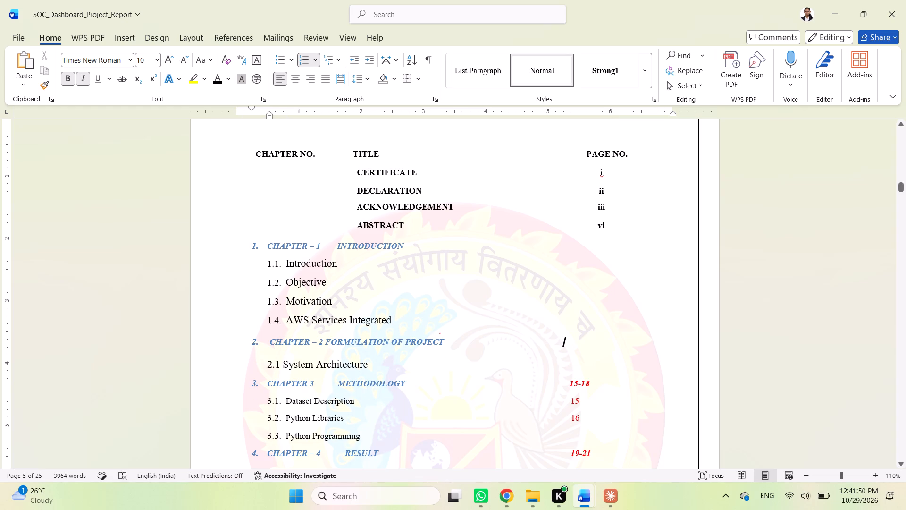
{"action": "scroll", "coordinate": [600, 373], "scroll_direction": "down", "scroll_amount": 1}
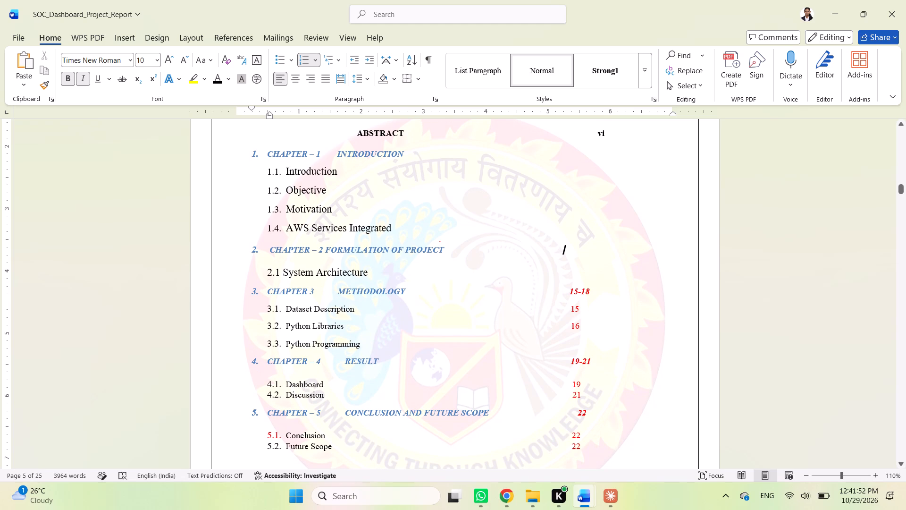
{"action": "left_click", "coordinate": [592, 293]}
{"action": "key", "text": "BackSpace"}
{"action": "key", "text": "BackSpace"}
{"action": "key", "text": "BackSpace"}
{"action": "key", "text": "BackSpace"}
{"action": "key", "text": "BackSpace"}
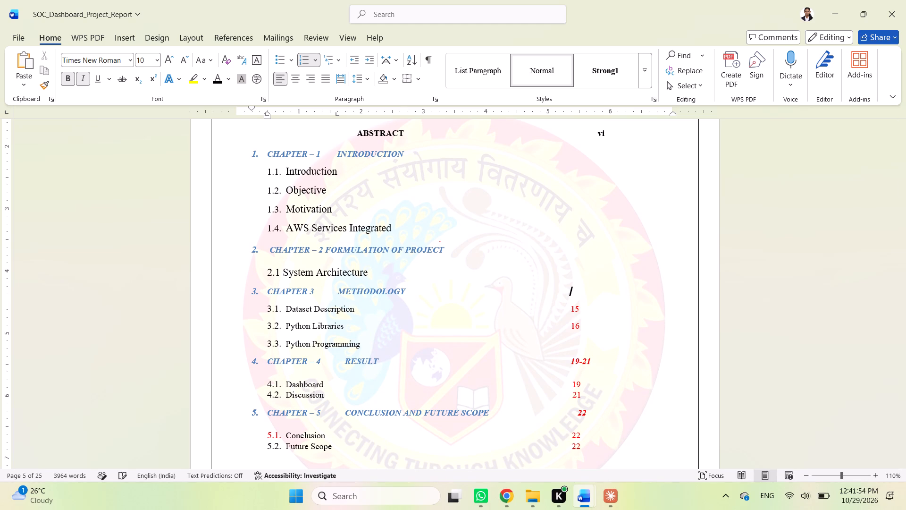
Add an empty entry 2.2 directly beneath System Architecture in the table of contents.
{"action": "left_click", "coordinate": [378, 272]}
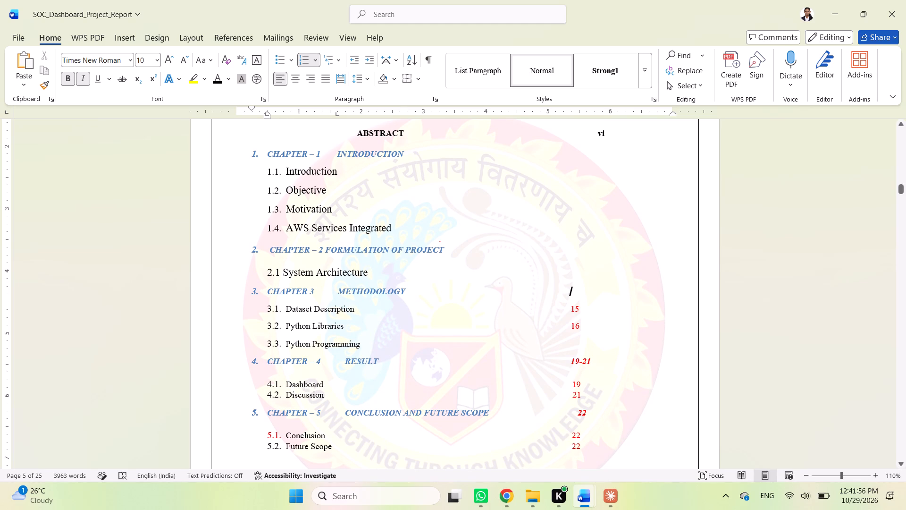
{"action": "key", "text": "Return"}
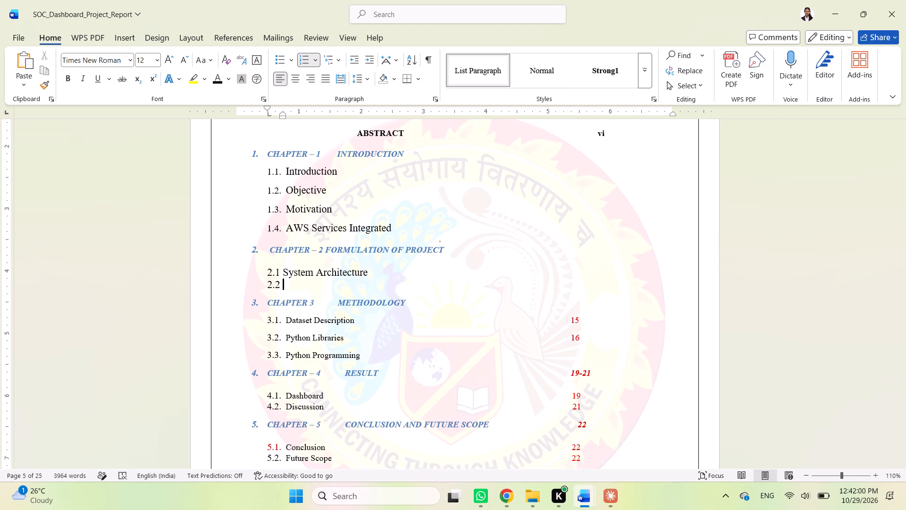
Copy the Resilience / Fallback Design section title from the System Architecture chapter and paste it at entry 2.2.
{"action": "scroll", "coordinate": [473, 416], "scroll_direction": "down", "scroll_amount": 5}
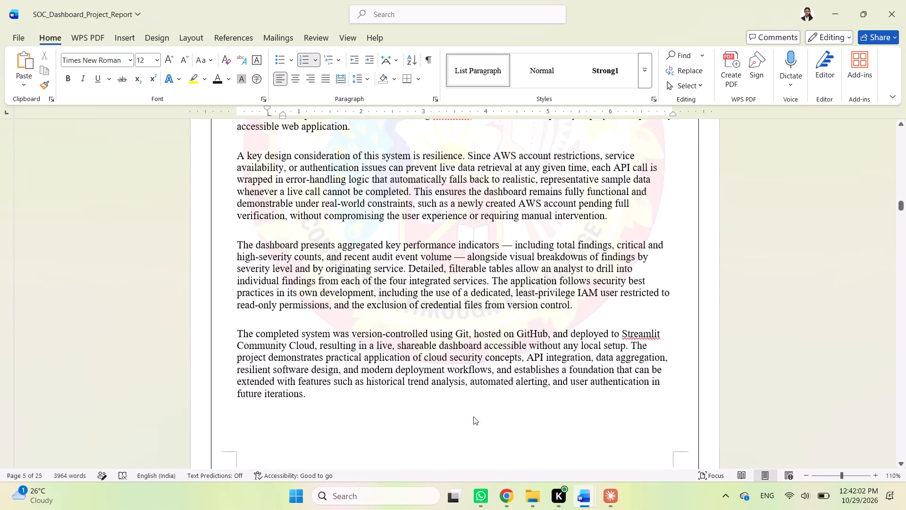
{"action": "scroll", "coordinate": [473, 416], "scroll_direction": "down", "scroll_amount": 10}
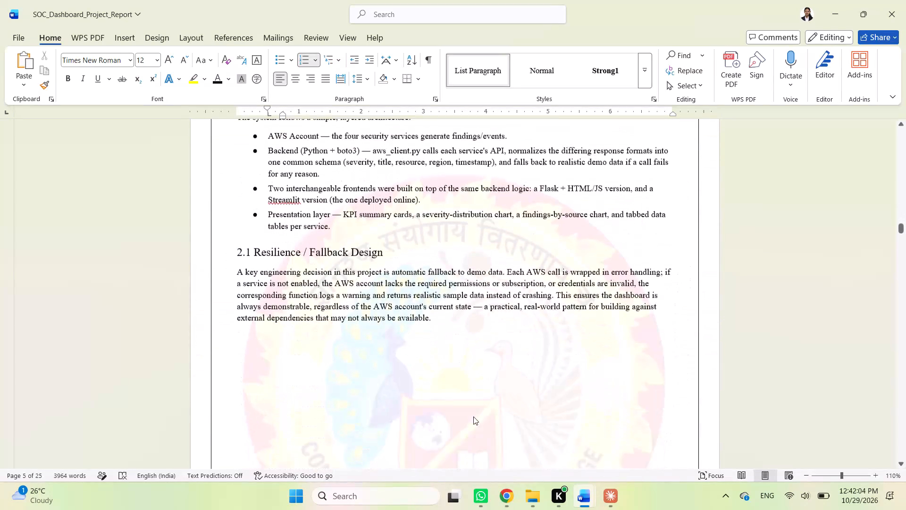
{"action": "scroll", "coordinate": [473, 416], "scroll_direction": "down", "scroll_amount": 1}
{"action": "scroll", "coordinate": [473, 416], "scroll_direction": "up", "scroll_amount": 1}
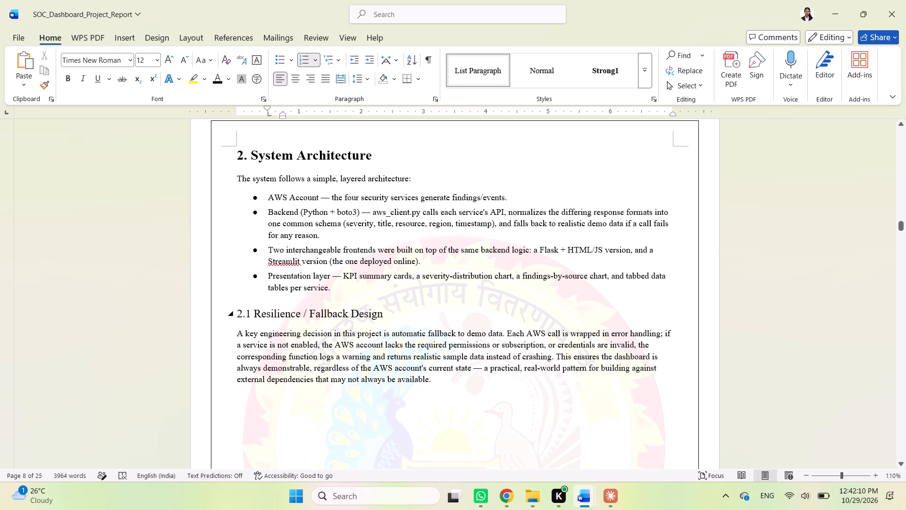
{"action": "left_click_drag", "start_coordinate": [252, 314], "coordinate": [385, 313]}
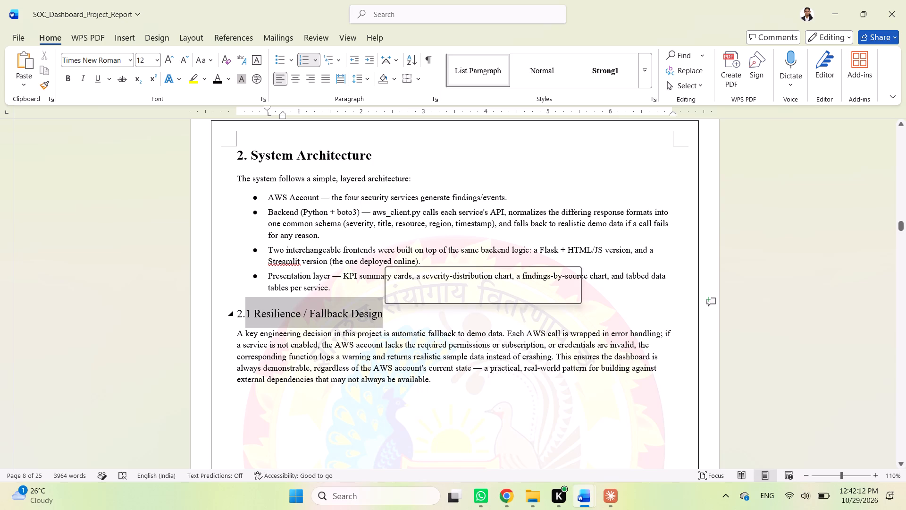
{"action": "left_click", "coordinate": [385, 313]}
{"action": "left_click_drag", "start_coordinate": [254, 313], "coordinate": [389, 319]}
{"action": "key", "text": "ctrl+c"}
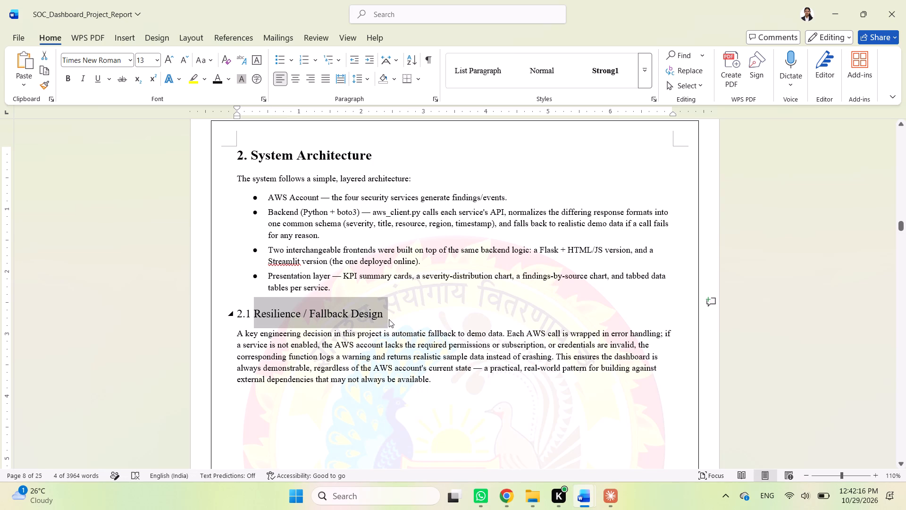
{"action": "scroll", "coordinate": [389, 319], "scroll_direction": "up", "scroll_amount": 7}
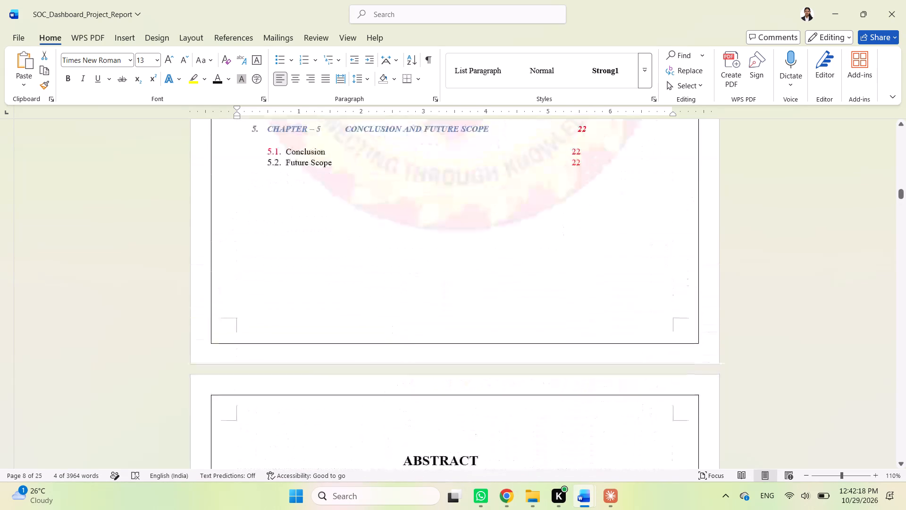
{"action": "scroll", "coordinate": [389, 319], "scroll_direction": "up", "scroll_amount": 5}
{"action": "left_click", "coordinate": [290, 293]}
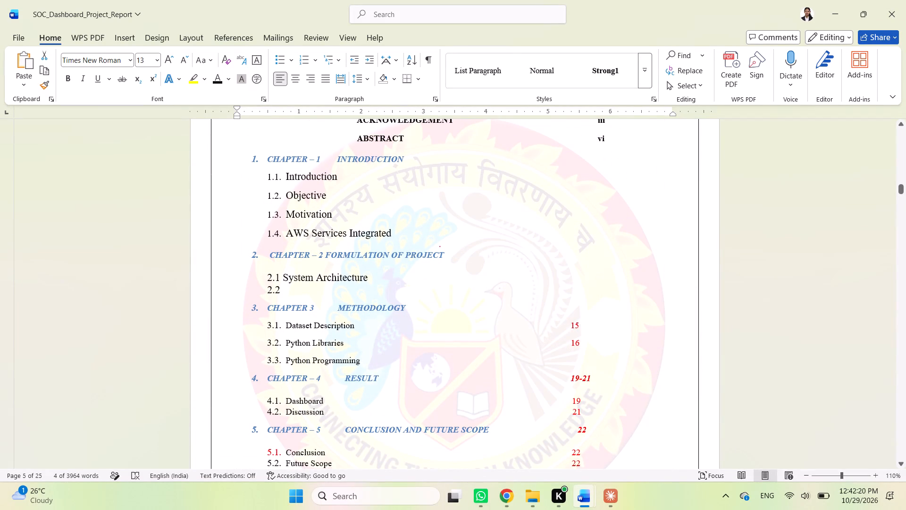
{"action": "key", "text": "ctrl+v"}
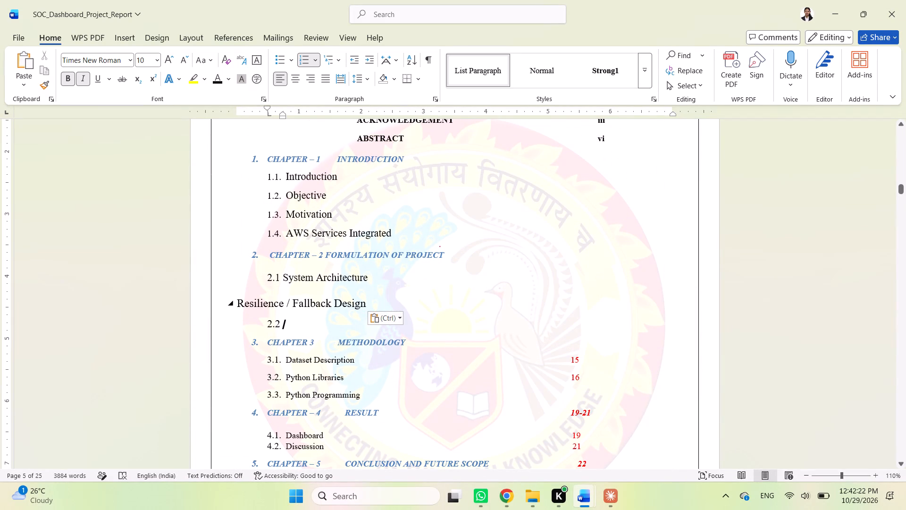
Set the pasted Resilience / Fallback Design text to size 12, copy it, and remove that line from the contents.
{"action": "left_click_drag", "start_coordinate": [236, 305], "coordinate": [372, 299]}
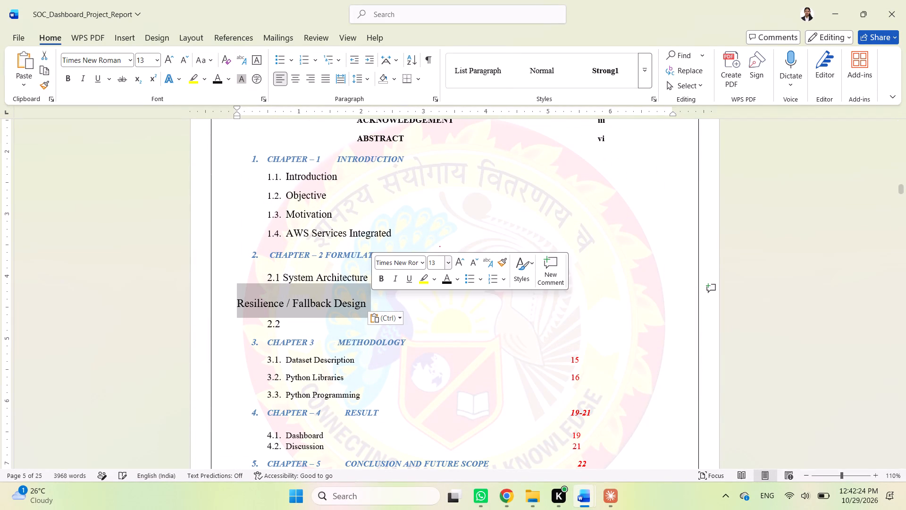
{"action": "left_click", "coordinate": [470, 262]}
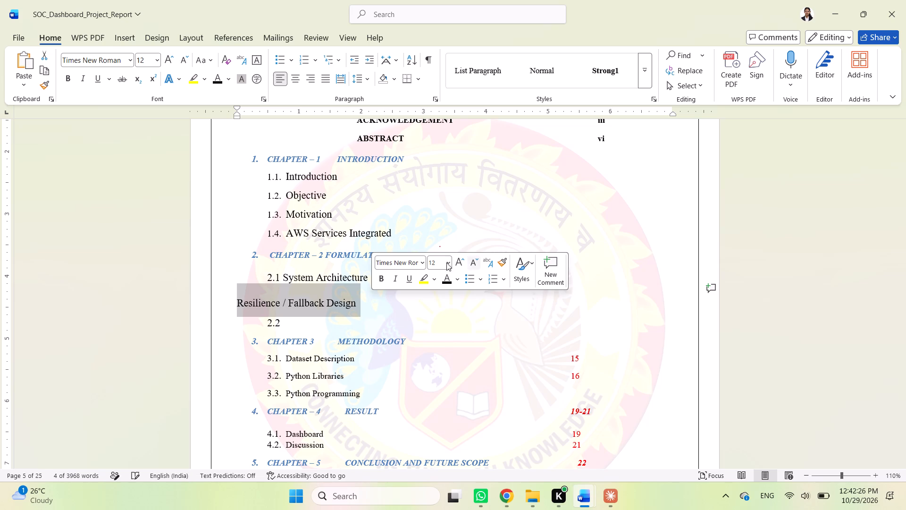
{"action": "key", "text": "ctrl+c"}
{"action": "key", "text": "BackSpace"}
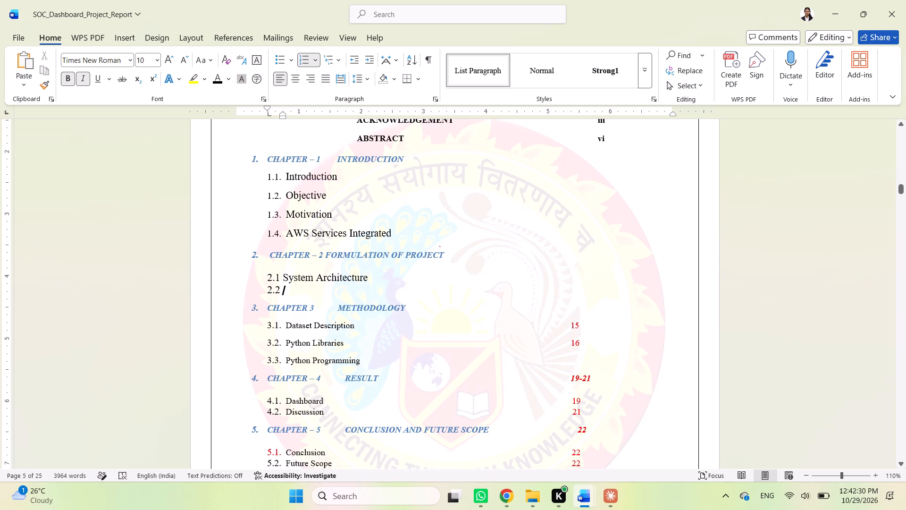
Turn off italic and bold for the text insertion point at entry 2.2.
{"action": "left_click", "coordinate": [84, 84]}
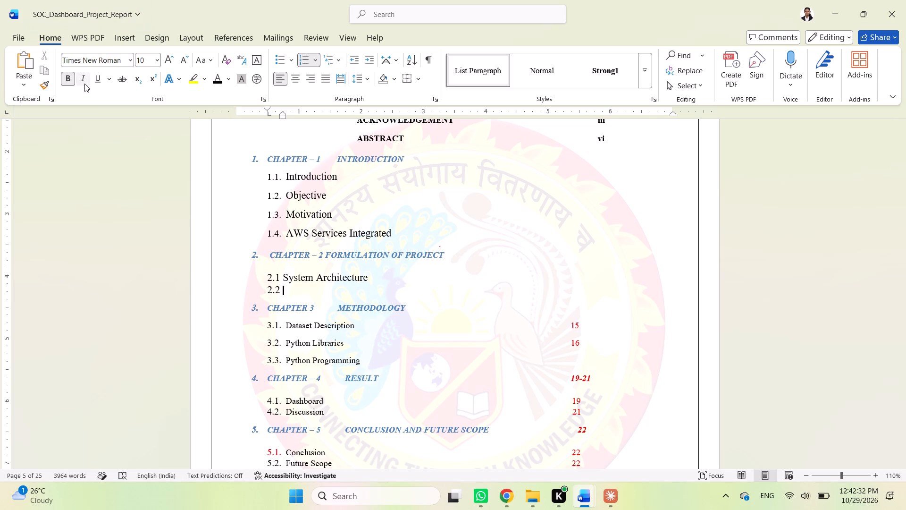
{"action": "left_click", "coordinate": [72, 81]}
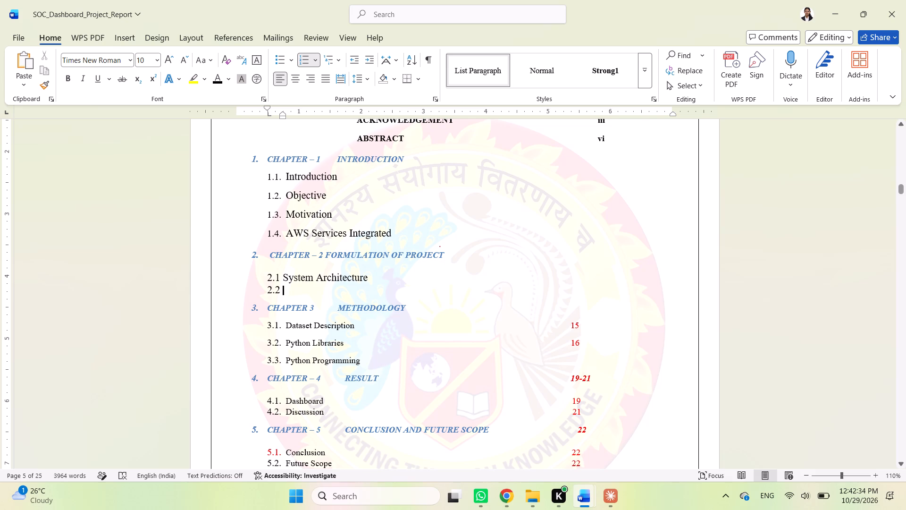
Paste the copied Resilience / Fallback Design title at the empty entry 2.2 in the table of contents.
{"action": "left_click", "coordinate": [290, 289]}
{"action": "key", "text": "ctrl+v"}
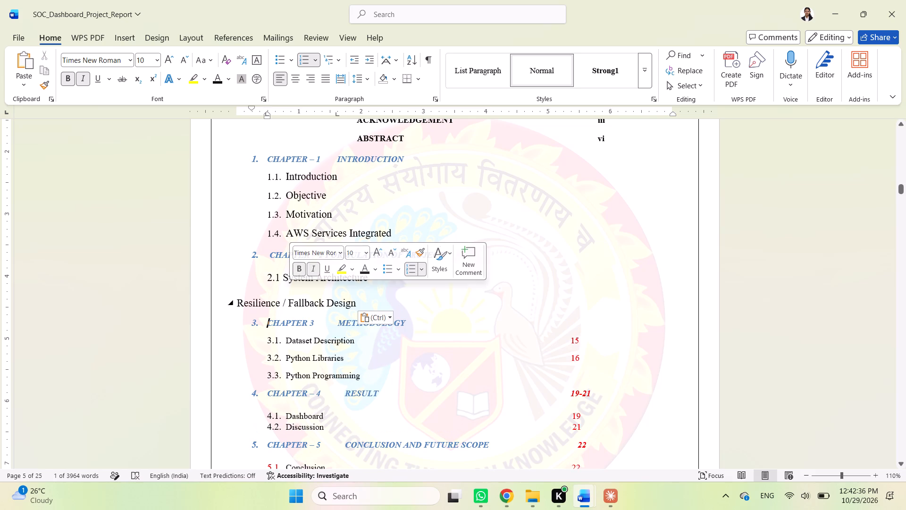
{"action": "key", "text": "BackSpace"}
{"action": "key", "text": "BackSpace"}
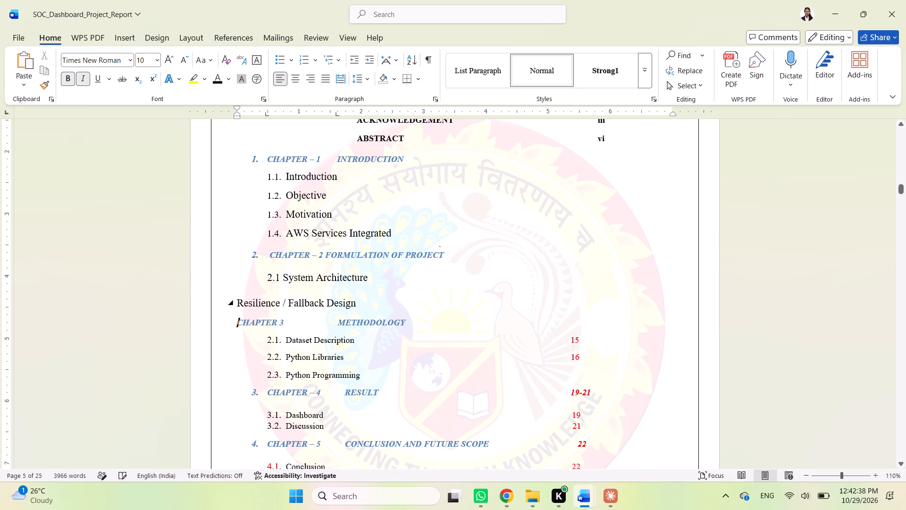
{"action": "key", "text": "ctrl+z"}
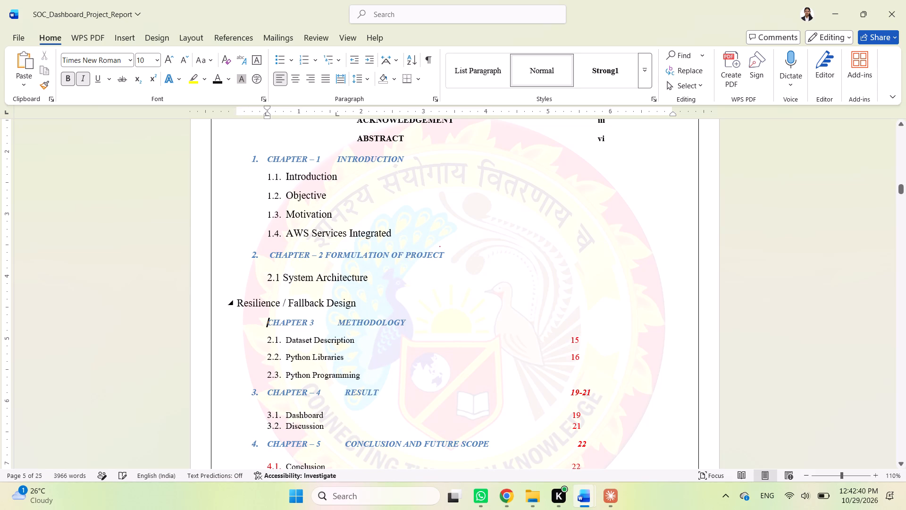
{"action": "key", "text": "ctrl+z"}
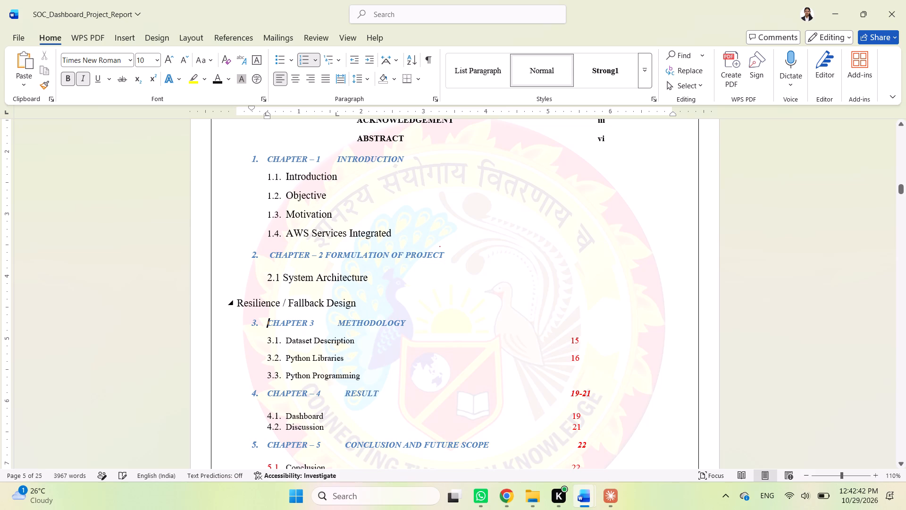
Turn the pasted Resilience / Fallback Design line into numbered entry 2.2 directly beneath System Architecture.
{"action": "left_click", "coordinate": [235, 304]}
{"action": "key", "text": "BackSpace"}
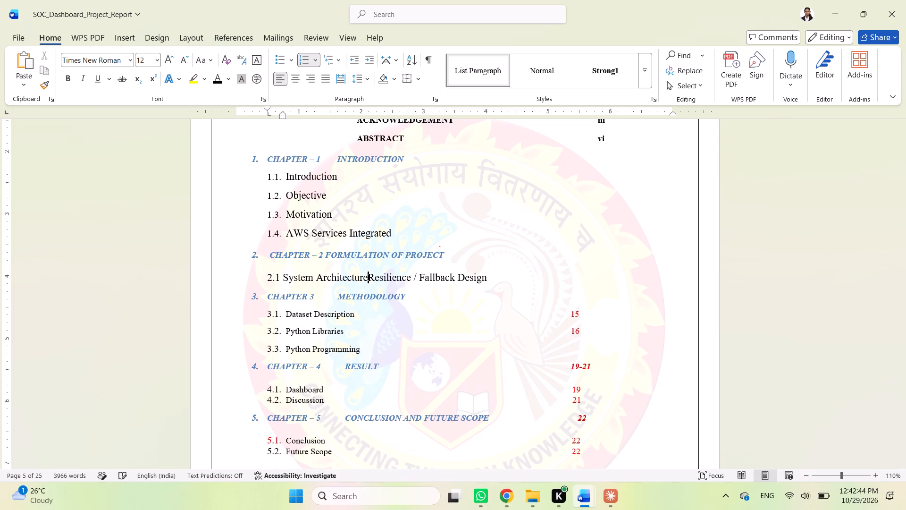
{"action": "key", "text": "Return"}
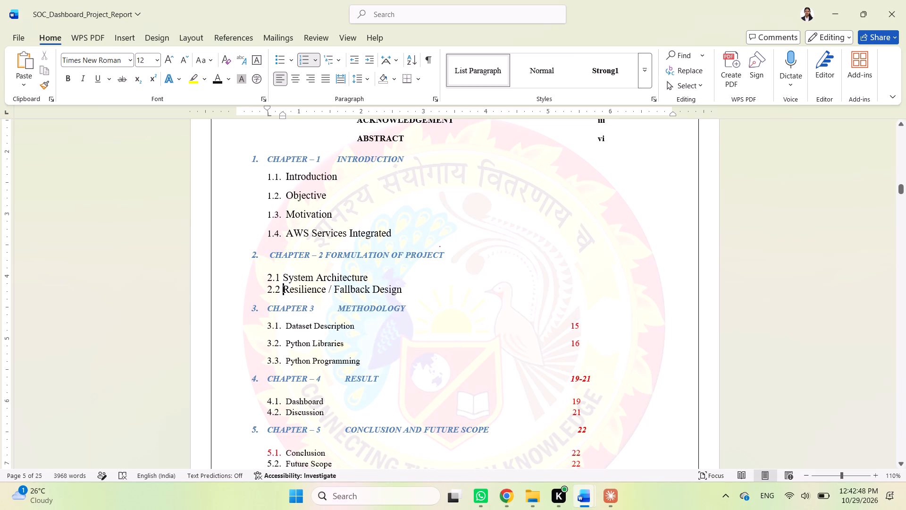
Set the line spacing to 1.15 from the Chapter 1 heading through entry 2.2 in the table of contents.
{"action": "left_click_drag", "start_coordinate": [266, 159], "coordinate": [403, 255]}
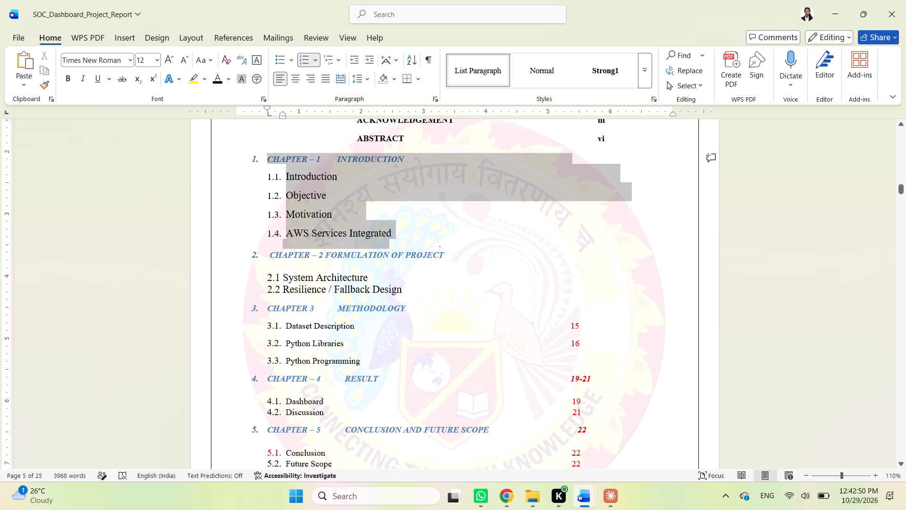
{"action": "left_click_drag", "start_coordinate": [403, 255], "coordinate": [429, 291]}
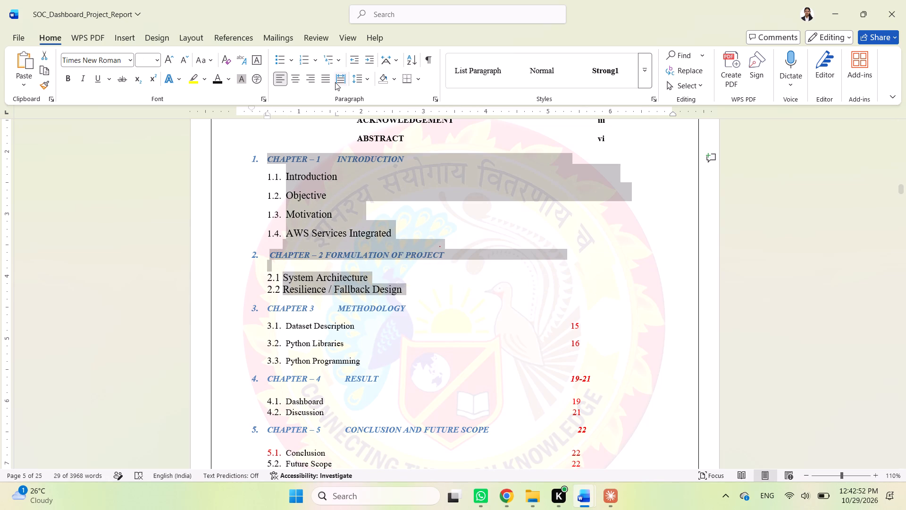
{"action": "left_click", "coordinate": [371, 78]}
{"action": "left_click", "coordinate": [389, 111]}
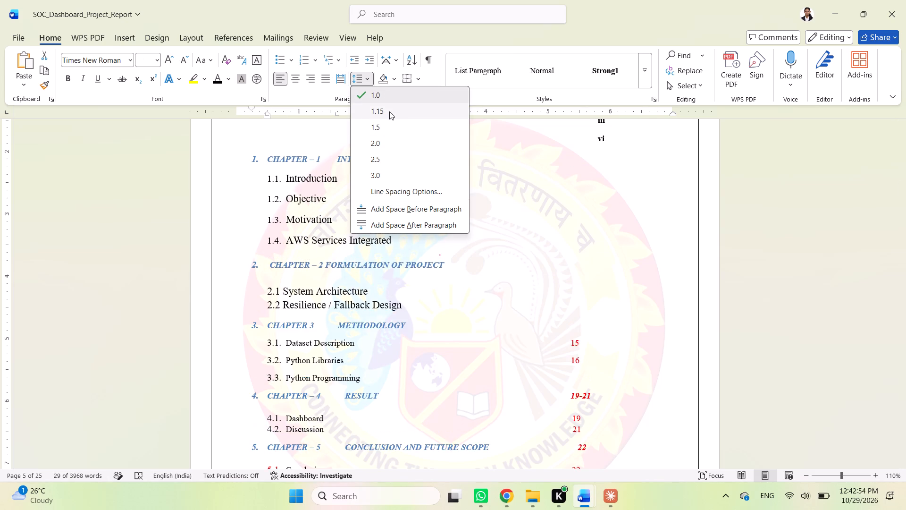
{"action": "left_click", "coordinate": [345, 230]}
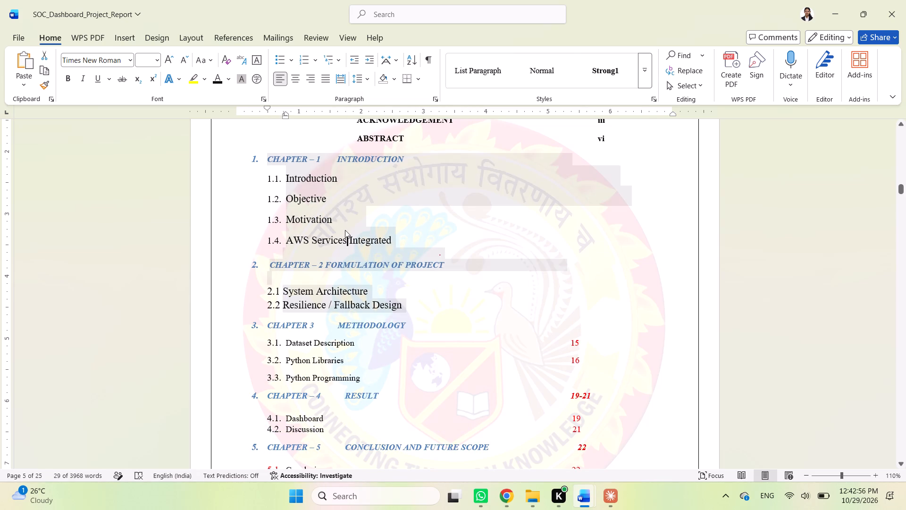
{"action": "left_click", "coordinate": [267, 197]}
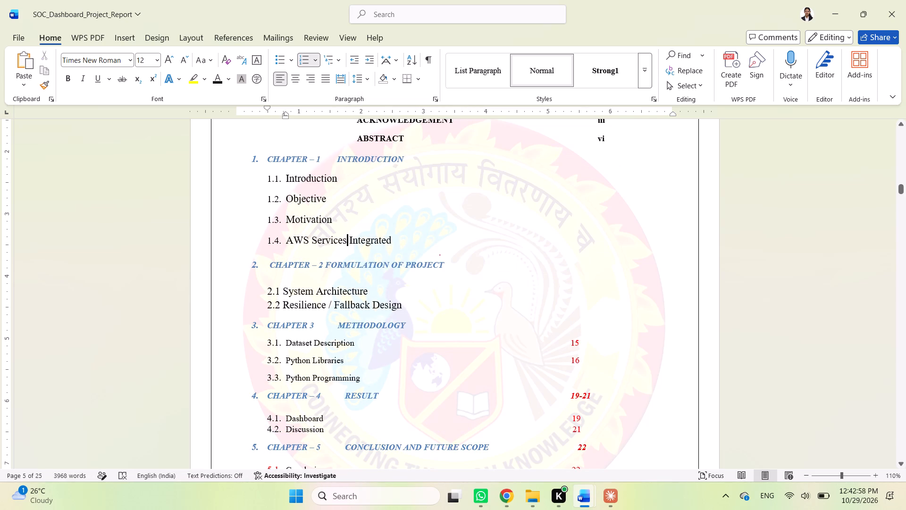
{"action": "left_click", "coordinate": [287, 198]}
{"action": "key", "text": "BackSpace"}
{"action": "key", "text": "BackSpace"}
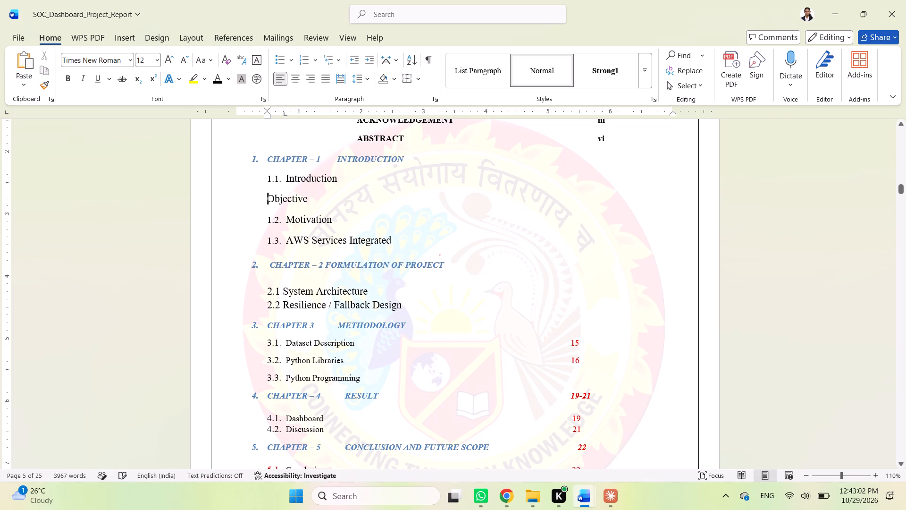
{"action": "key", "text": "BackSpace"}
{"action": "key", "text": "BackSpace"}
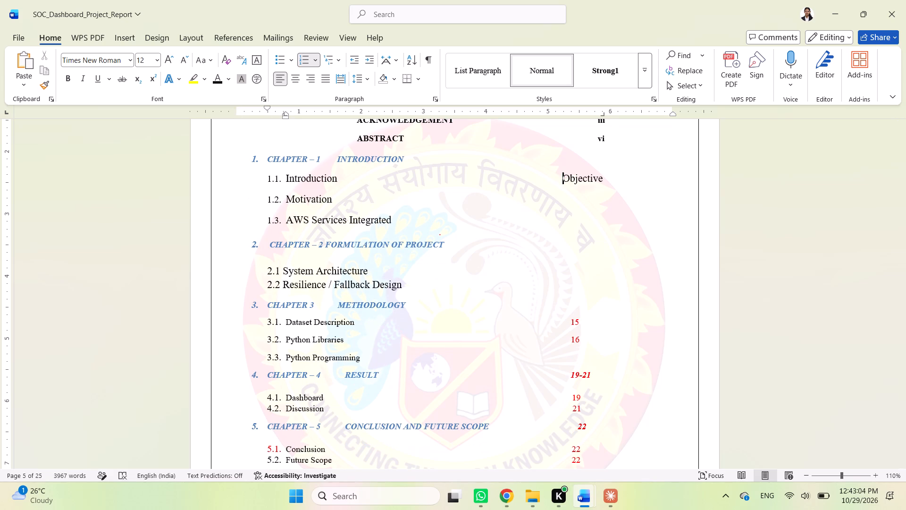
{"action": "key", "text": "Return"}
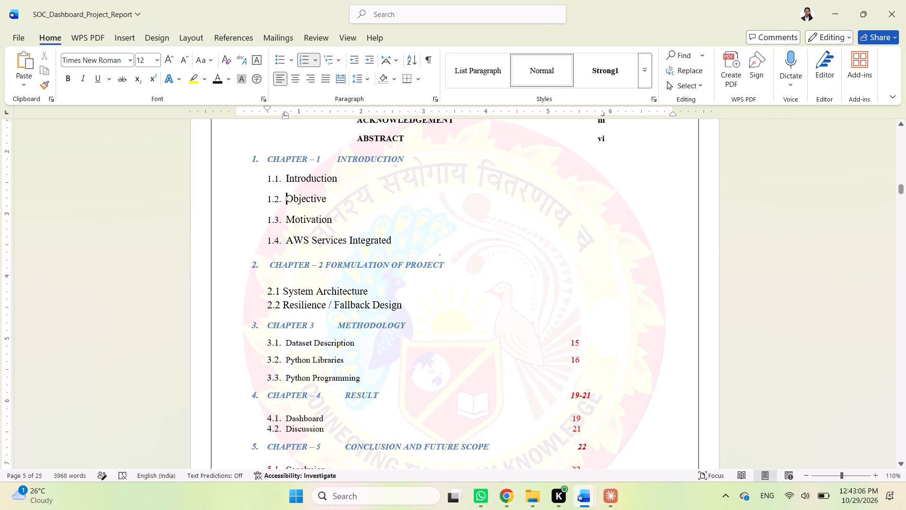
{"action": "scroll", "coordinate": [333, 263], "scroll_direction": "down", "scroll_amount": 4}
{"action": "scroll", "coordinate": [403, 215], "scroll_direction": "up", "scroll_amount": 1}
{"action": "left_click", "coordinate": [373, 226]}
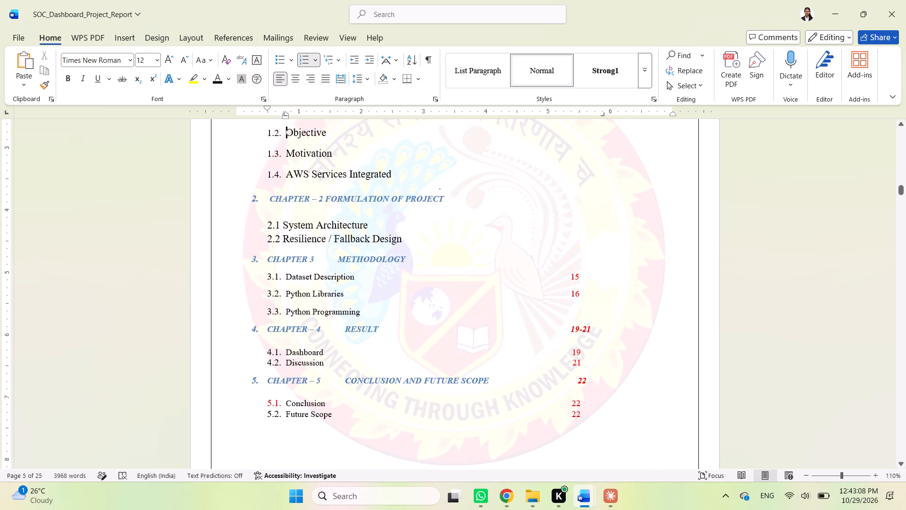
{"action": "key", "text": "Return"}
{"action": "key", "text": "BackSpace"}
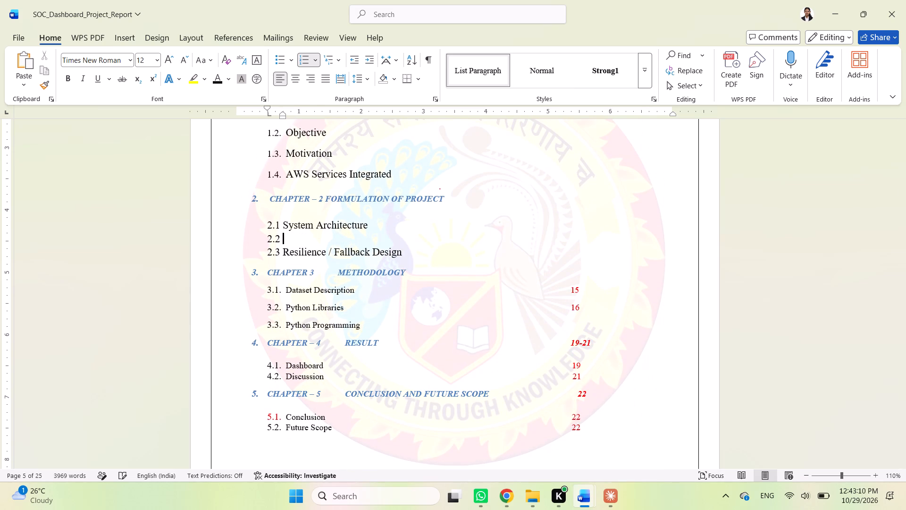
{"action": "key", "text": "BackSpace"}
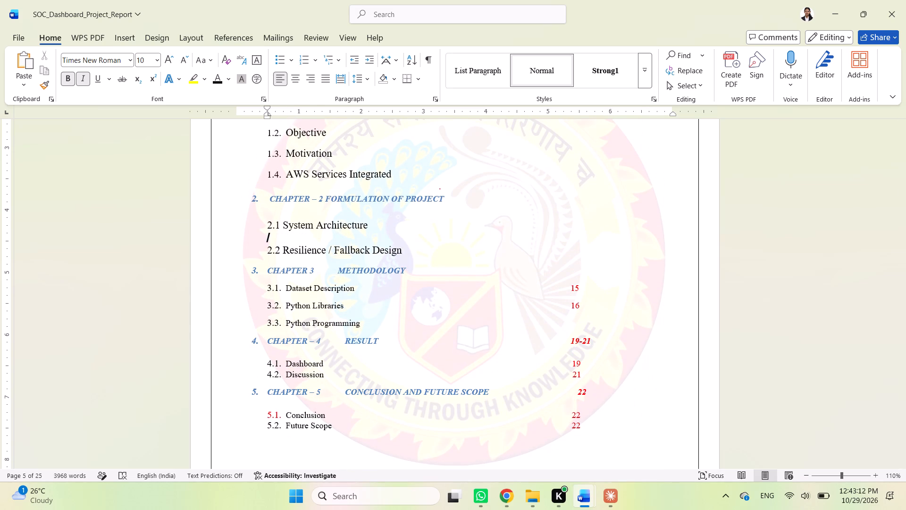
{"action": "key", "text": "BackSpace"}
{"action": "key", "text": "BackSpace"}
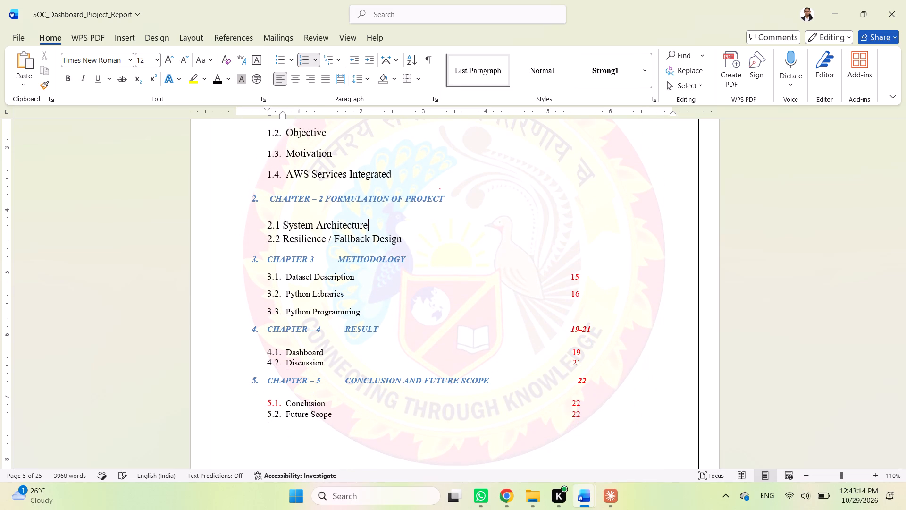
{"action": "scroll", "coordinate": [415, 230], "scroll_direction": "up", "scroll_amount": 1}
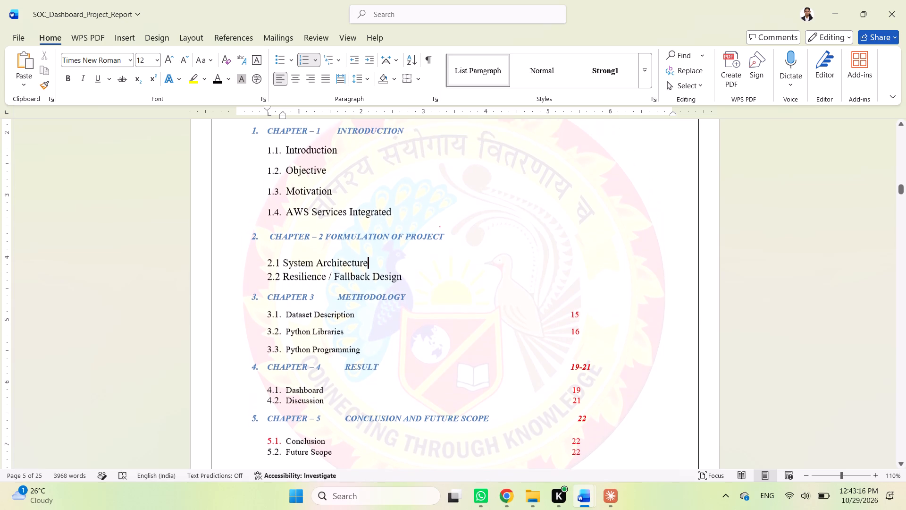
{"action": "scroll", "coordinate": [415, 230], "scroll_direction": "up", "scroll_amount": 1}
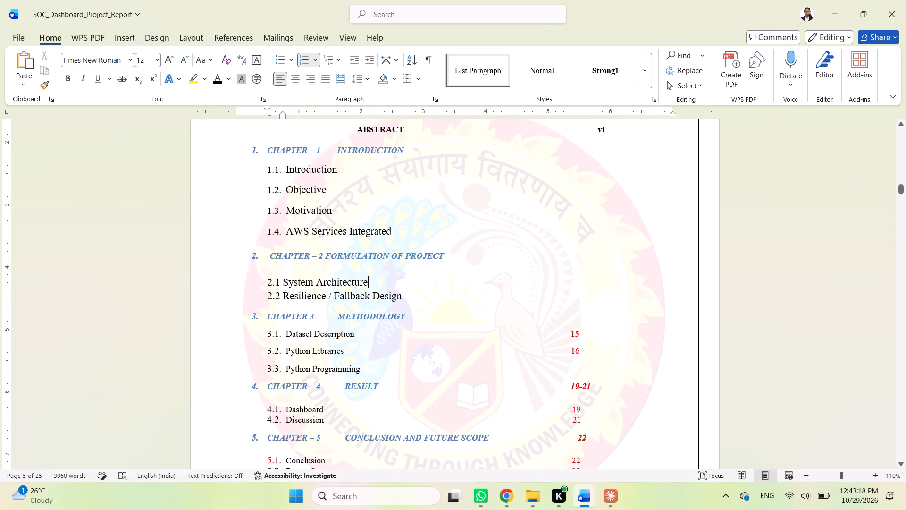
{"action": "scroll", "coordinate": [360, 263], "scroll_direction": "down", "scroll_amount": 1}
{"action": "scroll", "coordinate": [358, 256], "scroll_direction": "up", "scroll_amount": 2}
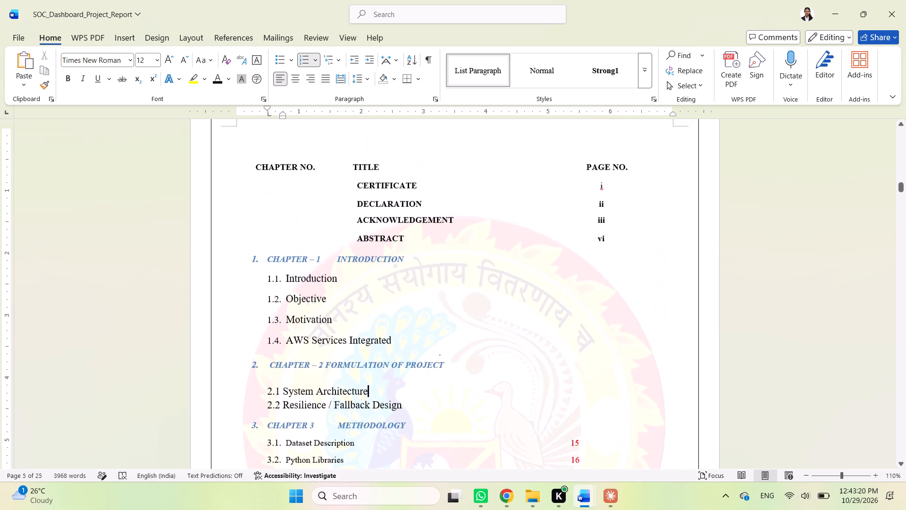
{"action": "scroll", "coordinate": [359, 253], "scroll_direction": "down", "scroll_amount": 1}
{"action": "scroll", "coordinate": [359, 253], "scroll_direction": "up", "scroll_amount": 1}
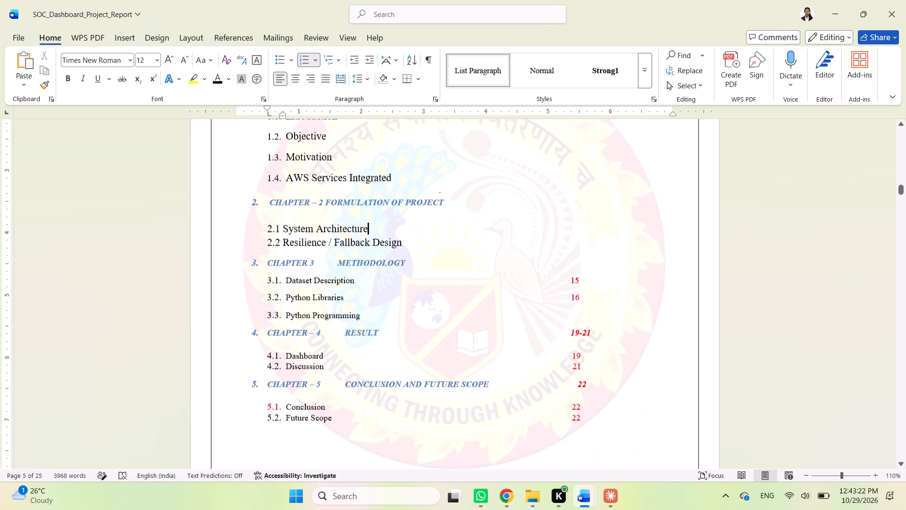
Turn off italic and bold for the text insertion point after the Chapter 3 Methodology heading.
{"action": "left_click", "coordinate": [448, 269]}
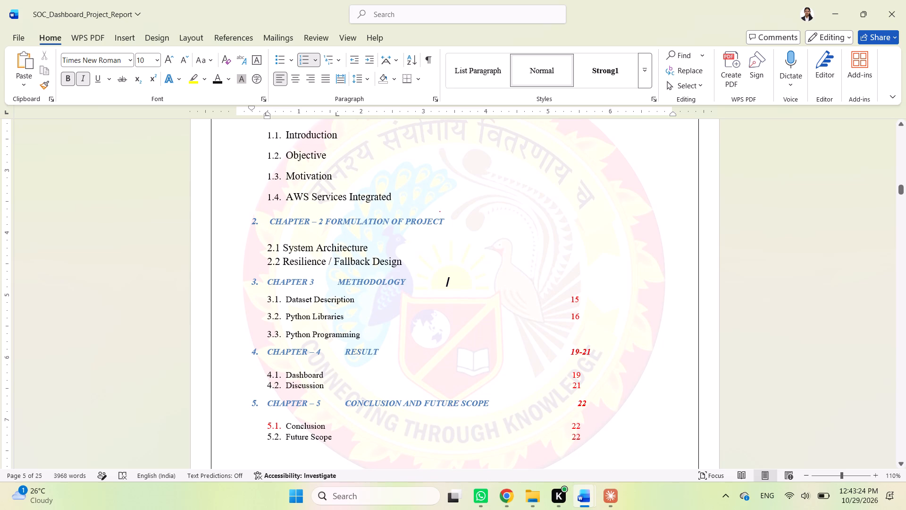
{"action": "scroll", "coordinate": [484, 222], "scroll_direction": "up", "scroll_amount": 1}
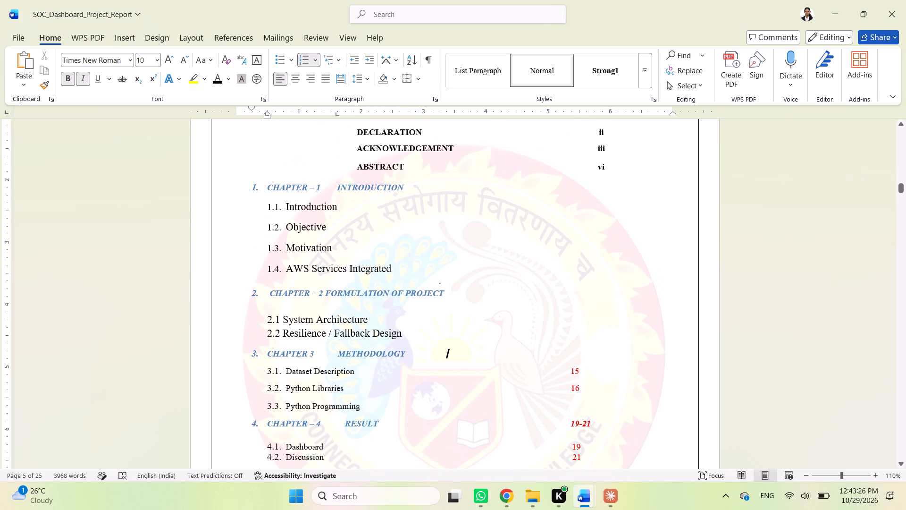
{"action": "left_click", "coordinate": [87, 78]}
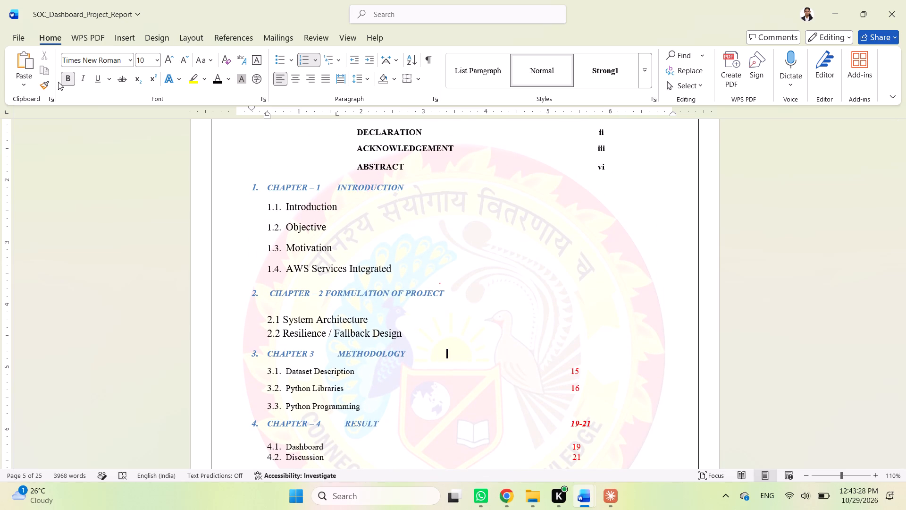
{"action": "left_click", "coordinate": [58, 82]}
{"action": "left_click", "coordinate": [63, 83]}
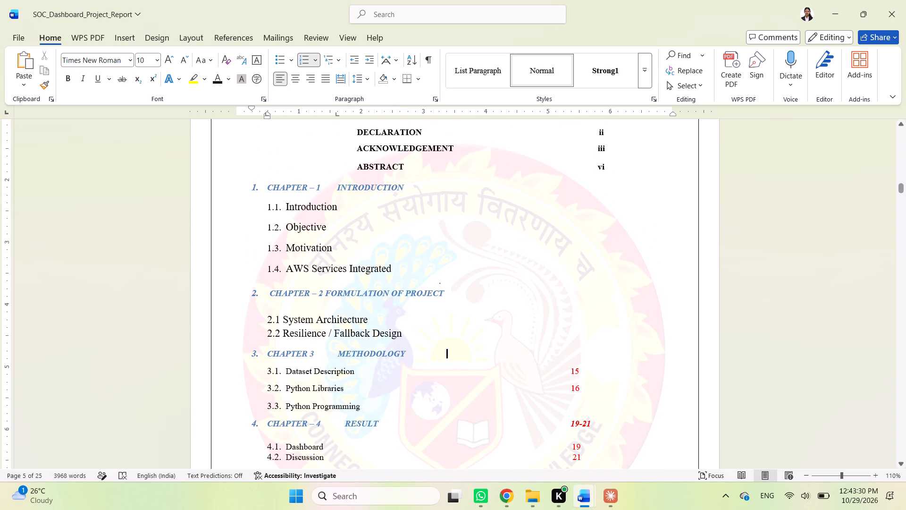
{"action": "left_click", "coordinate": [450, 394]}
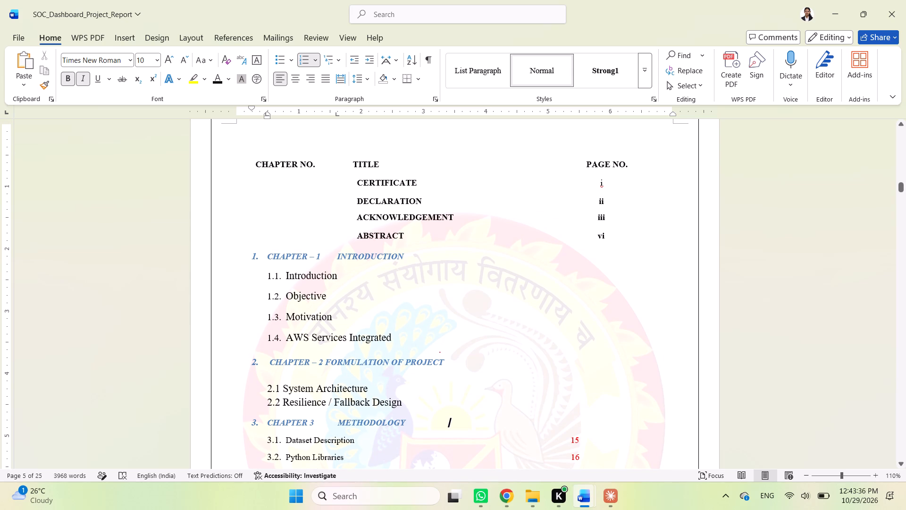
Slightly reduce the indent of the automatically numbered second-level entries, such as 1.1 to 1.4 and 3.1 to 3.3.
{"action": "scroll", "coordinate": [373, 340], "scroll_direction": "down", "scroll_amount": 1}
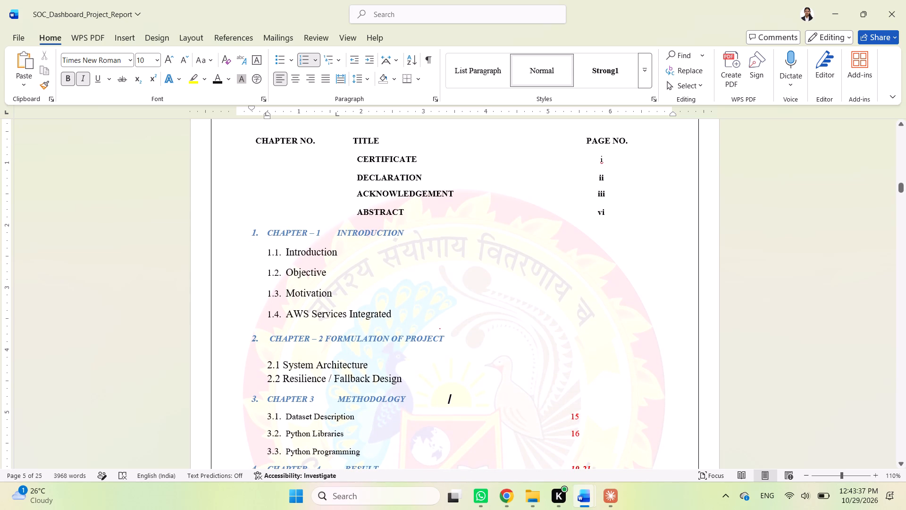
{"action": "left_click_drag", "start_coordinate": [268, 252], "coordinate": [297, 284]}
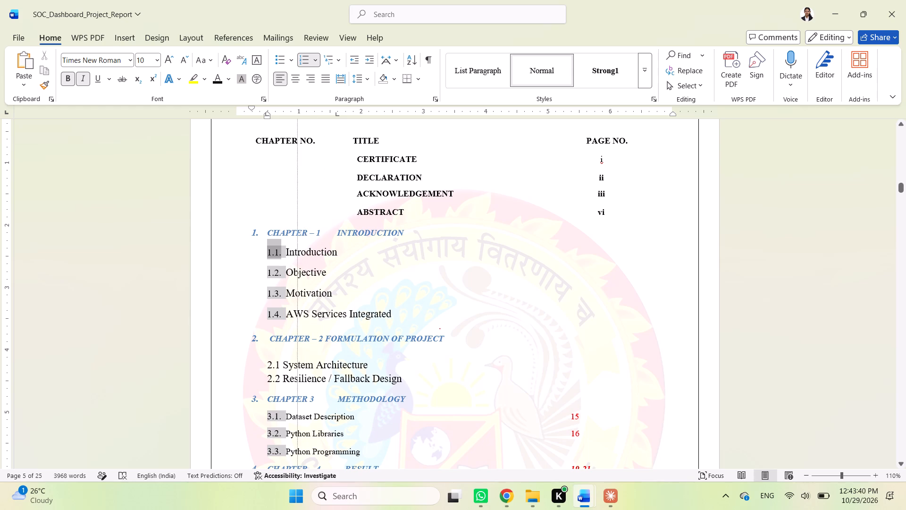
{"action": "left_click_drag", "start_coordinate": [297, 284], "coordinate": [262, 278]}
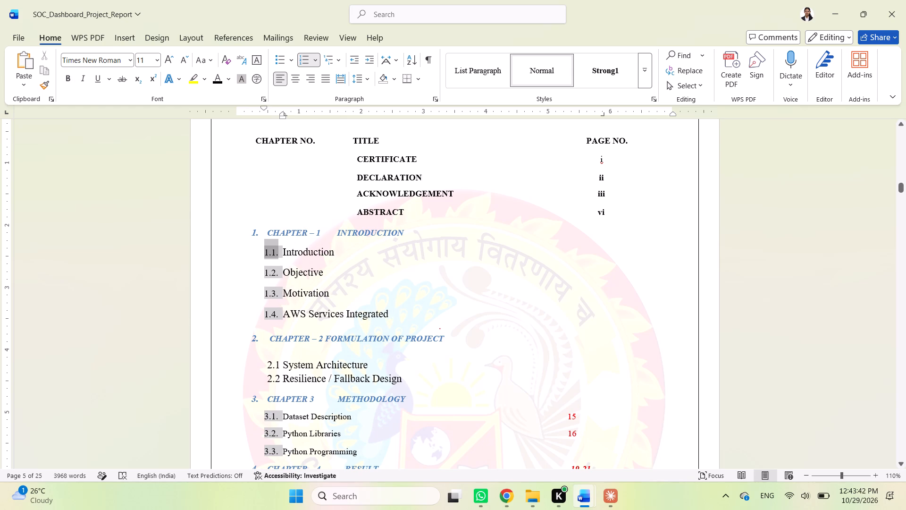
{"action": "left_click", "coordinate": [292, 275]}
Set the line spacing of entries 1.1 to 1.4 under Chapter 1 Introduction to 1.0.
{"action": "left_click_drag", "start_coordinate": [263, 253], "coordinate": [389, 314]}
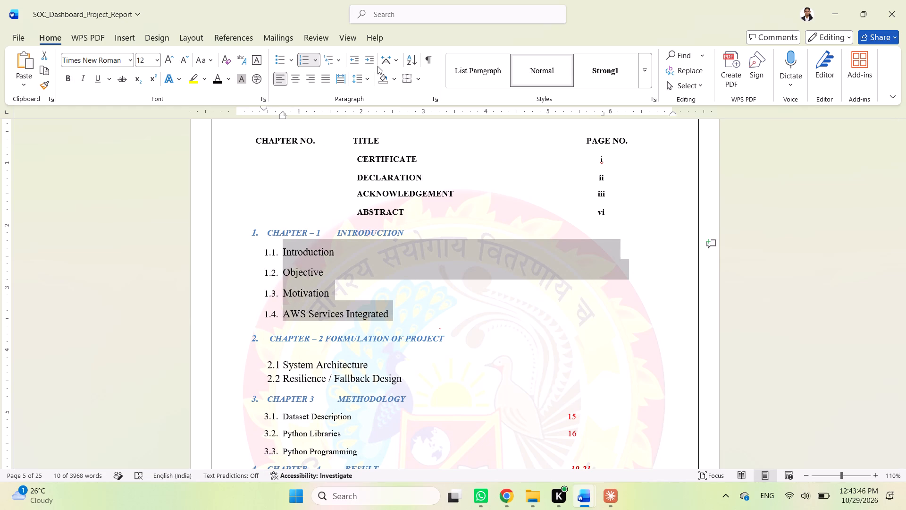
{"action": "left_click", "coordinate": [366, 78]}
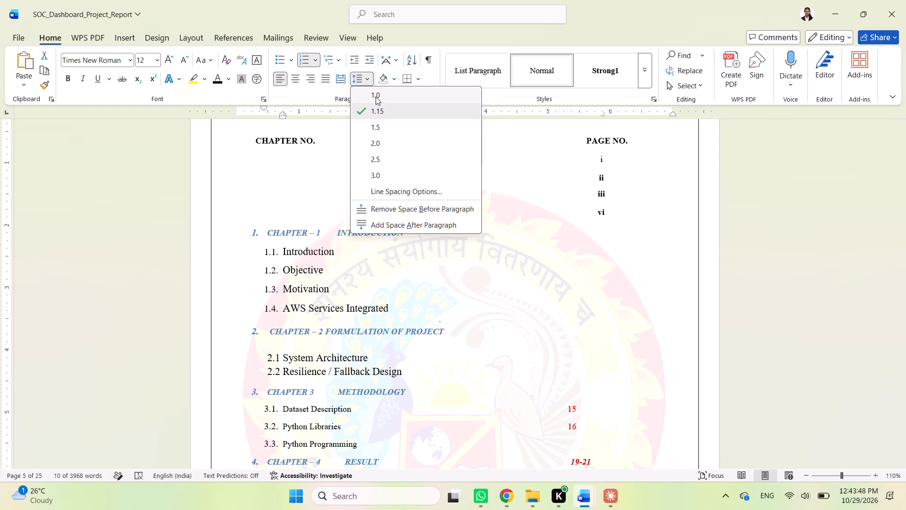
{"action": "left_click", "coordinate": [373, 95]}
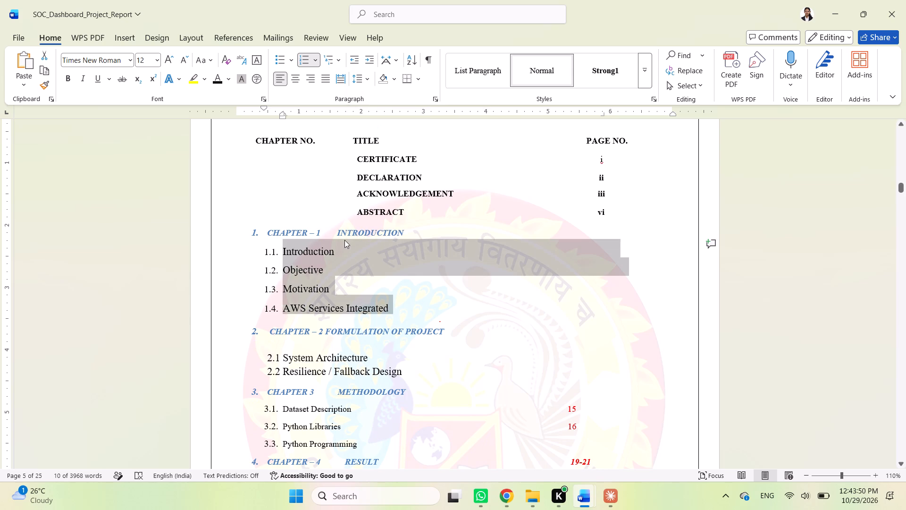
{"action": "left_click", "coordinate": [379, 295]}
Remove the 2.1 number and indent from System Architecture and delete the empty line beneath the Chapter 2 heading.
{"action": "scroll", "coordinate": [375, 321], "scroll_direction": "down", "scroll_amount": 1}
{"action": "double_click", "coordinate": [298, 226]}
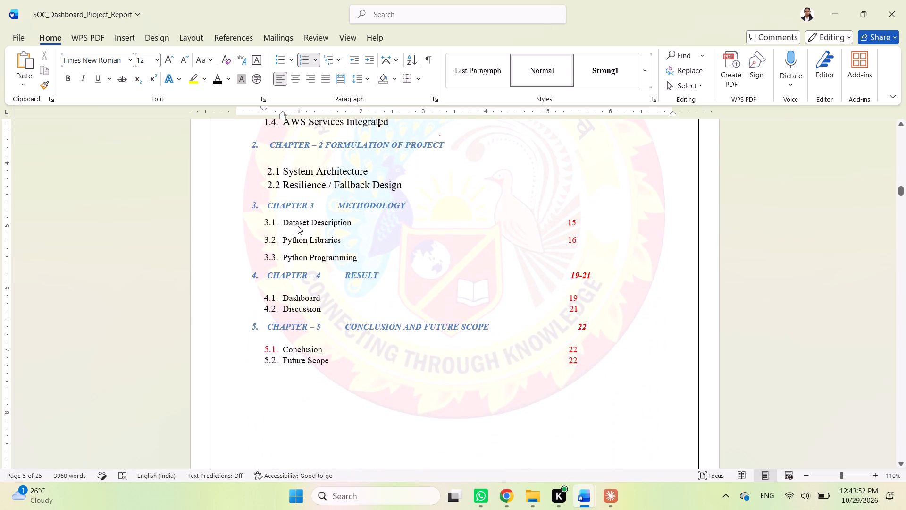
{"action": "scroll", "coordinate": [298, 226], "scroll_direction": "up", "scroll_amount": 1}
{"action": "left_click", "coordinate": [294, 283]}
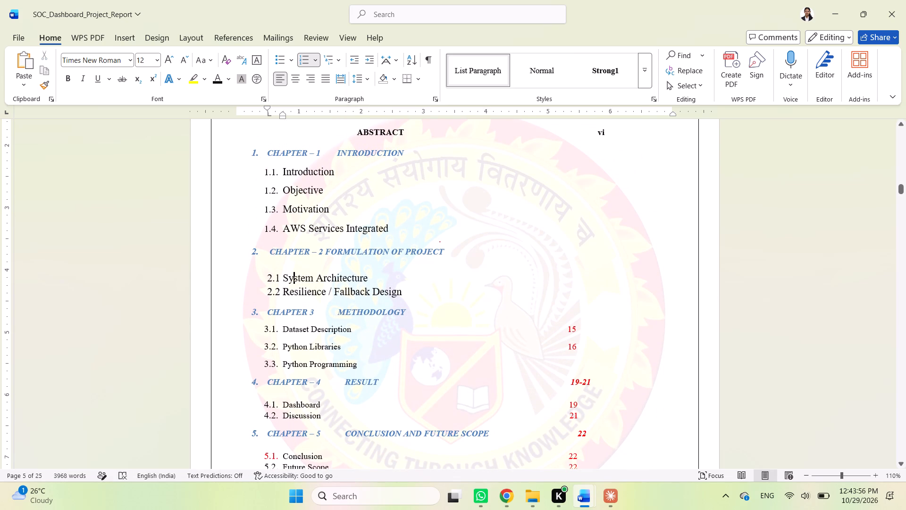
{"action": "left_click", "coordinate": [283, 277]}
{"action": "key", "text": "BackSpace"}
{"action": "key", "text": "BackSpace"}
{"action": "key", "text": "BackSpace"}
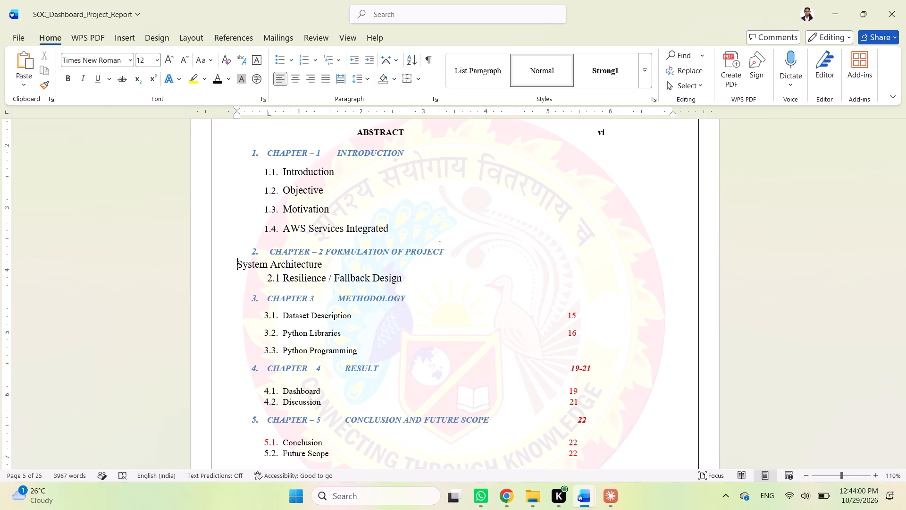
Rework the line break before System Architecture, placing it as an unnumbered, indented line directly beneath the Chapter 2 Formulation of Project heading.
{"action": "key", "text": "space"}
{"action": "key", "text": "Return"}
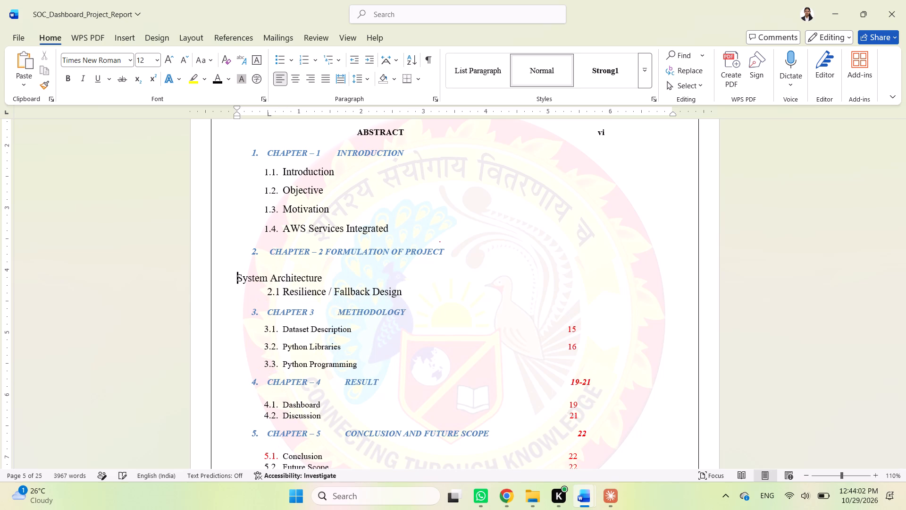
{"action": "key", "text": "BackSpace"}
{"action": "key", "text": "BackSpace"}
{"action": "key", "text": "BackSpace"}
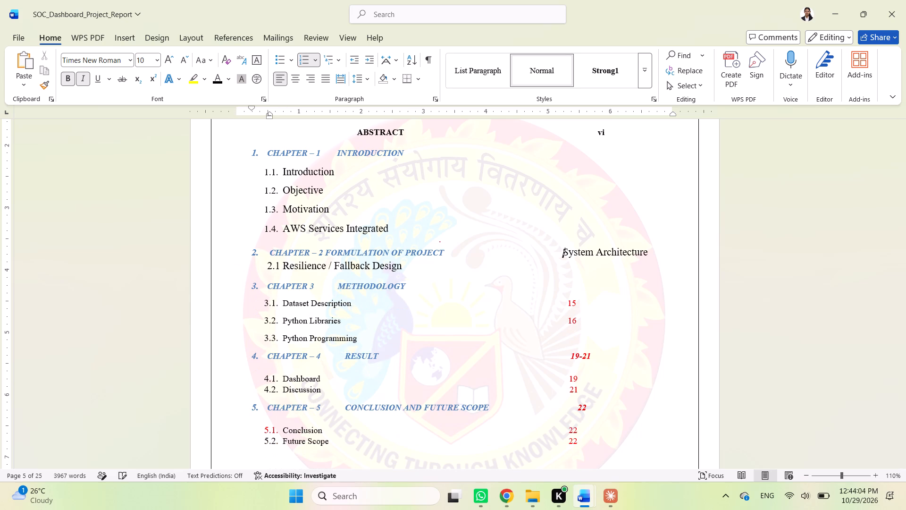
{"action": "key", "text": "Return"}
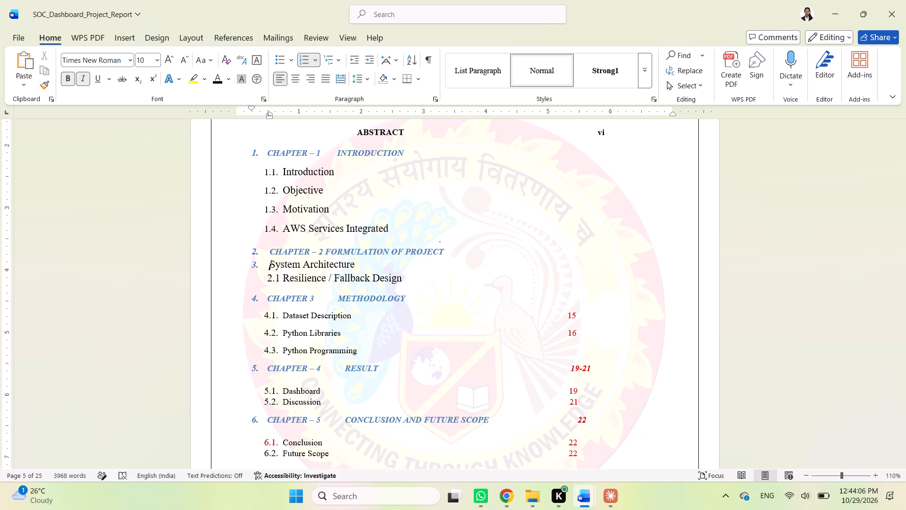
{"action": "key", "text": "BackSpace"}
{"action": "key", "text": "BackSpace"}
{"action": "key", "text": "BackSpace"}
{"action": "key", "text": "BackSpace"}
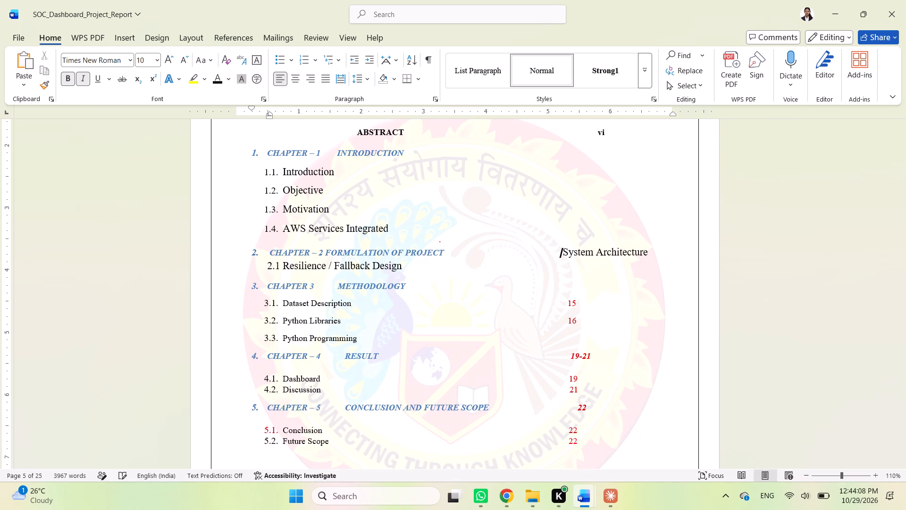
{"action": "key", "text": "Return"}
{"action": "key", "text": "Return"}
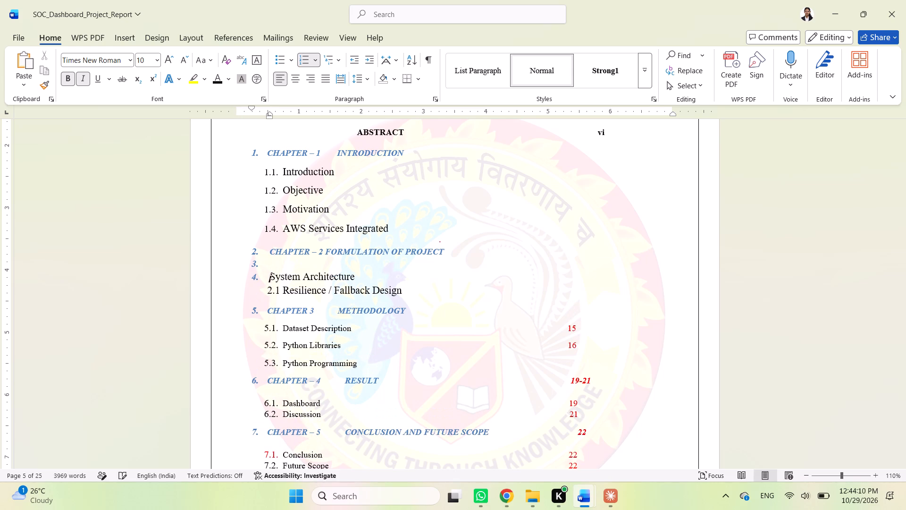
{"action": "key", "text": "BackSpace"}
{"action": "key", "text": "BackSpace"}
{"action": "key", "text": "BackSpace"}
{"action": "key", "text": "BackSpace"}
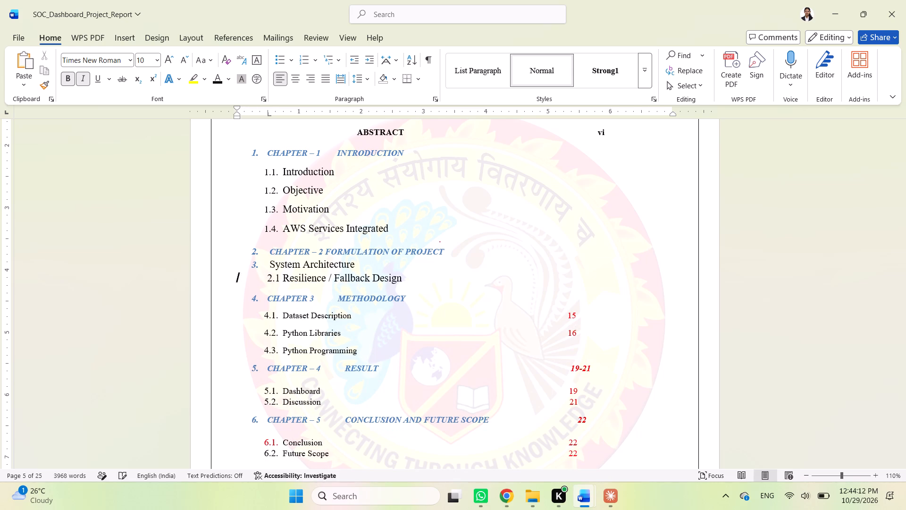
{"action": "key", "text": "BackSpace"}
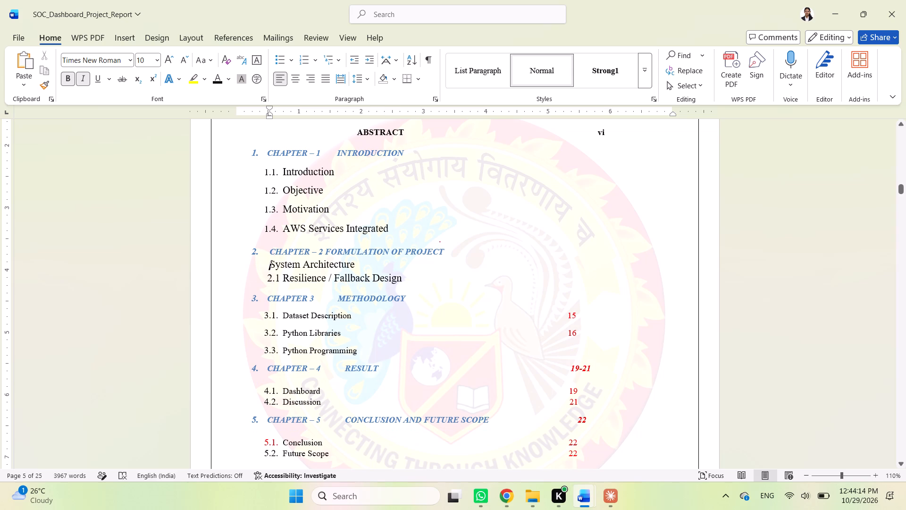
Capture a screenshot of the table of contents page, from the column headings through entry 5.2 Future Scope.
{"action": "scroll", "coordinate": [397, 264], "scroll_direction": "up", "scroll_amount": 1}
{"action": "scroll", "coordinate": [397, 264], "scroll_direction": "down", "scroll_amount": 3}
{"action": "scroll", "coordinate": [397, 264], "scroll_direction": "up", "scroll_amount": 1}
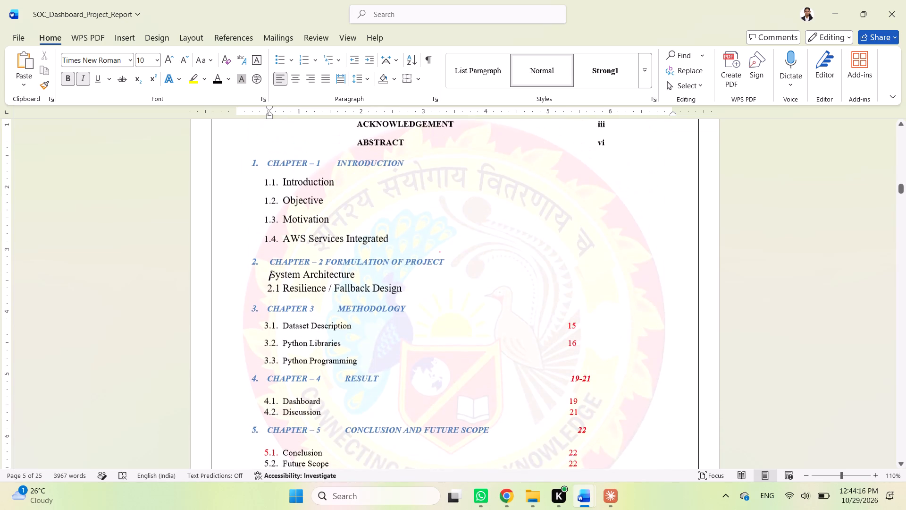
{"action": "scroll", "coordinate": [397, 264], "scroll_direction": "up", "scroll_amount": 1}
{"action": "scroll", "coordinate": [397, 264], "scroll_direction": "down", "scroll_amount": 3, "text": "ctrl"}
{"action": "scroll", "coordinate": [430, 278], "scroll_direction": "down", "scroll_amount": 1}
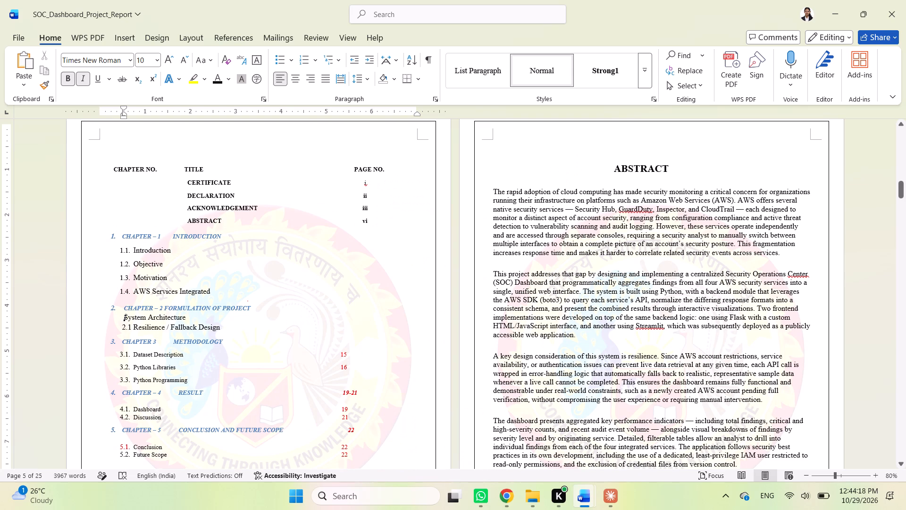
{"action": "scroll", "coordinate": [430, 278], "scroll_direction": "down", "scroll_amount": 1}
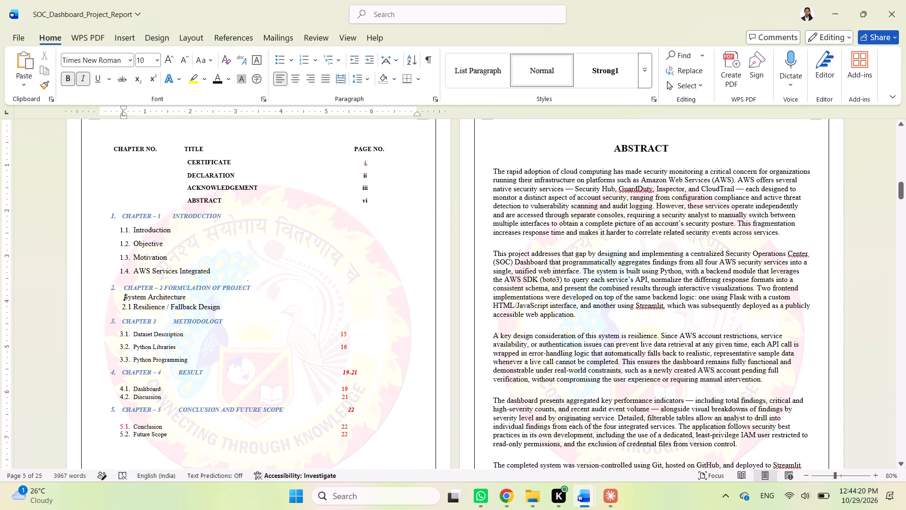
{"action": "key", "text": "Print"}
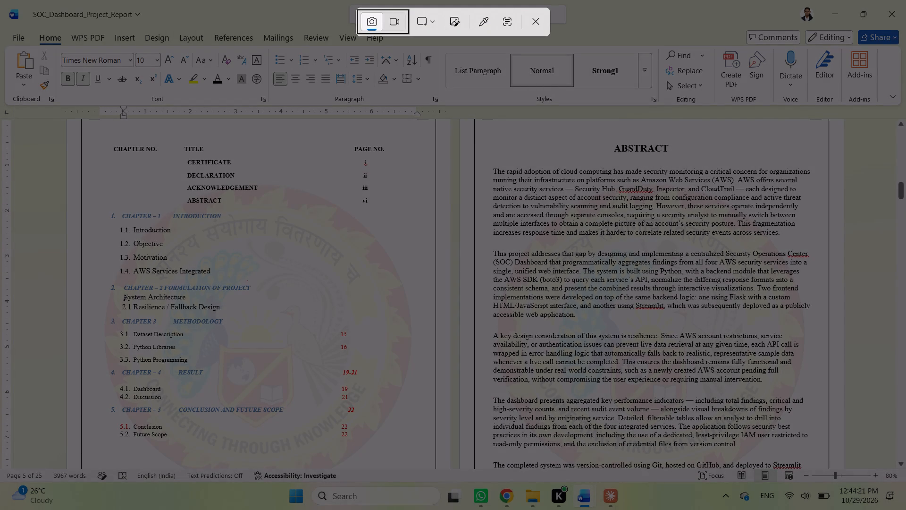
{"action": "left_click_drag", "start_coordinate": [83, 121], "coordinate": [438, 453]}
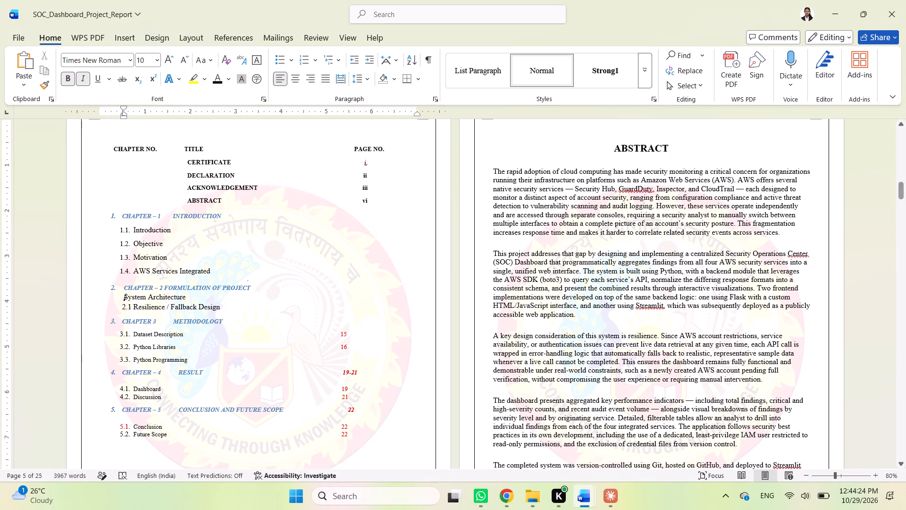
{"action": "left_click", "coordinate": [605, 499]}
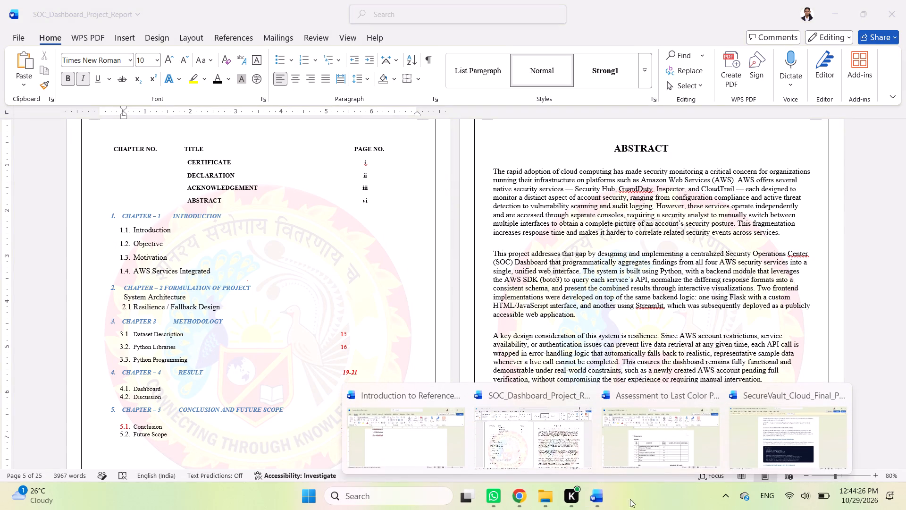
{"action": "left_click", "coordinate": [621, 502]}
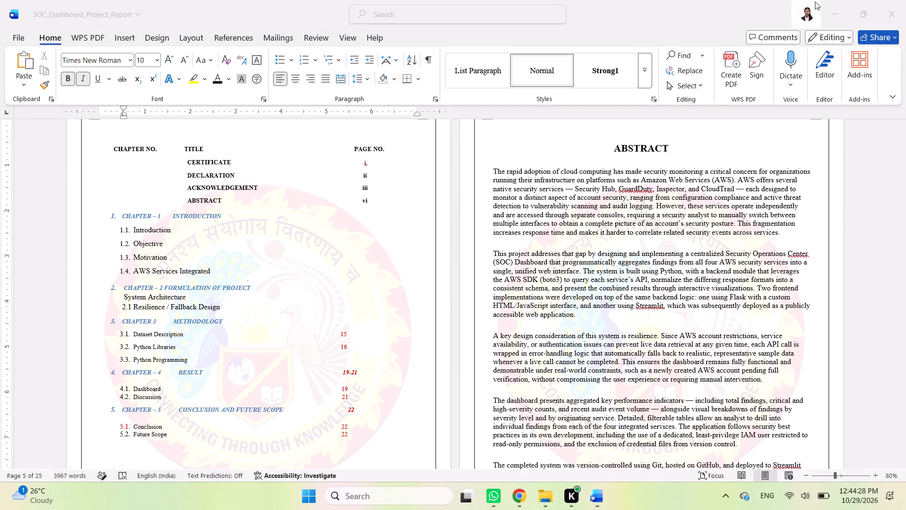
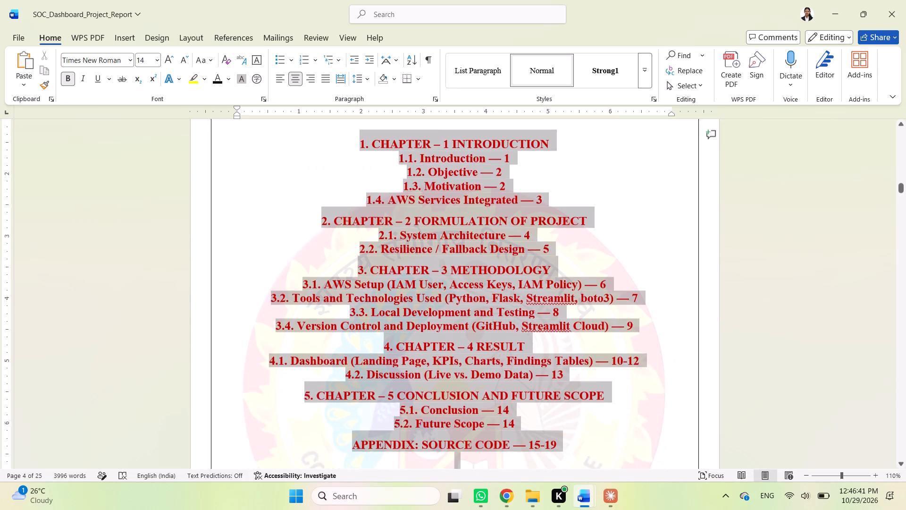
{"action": "left_click_drag", "start_coordinate": [499, 494], "coordinate": [560, 320]}
{"action": "key", "text": "ctrl+v"}
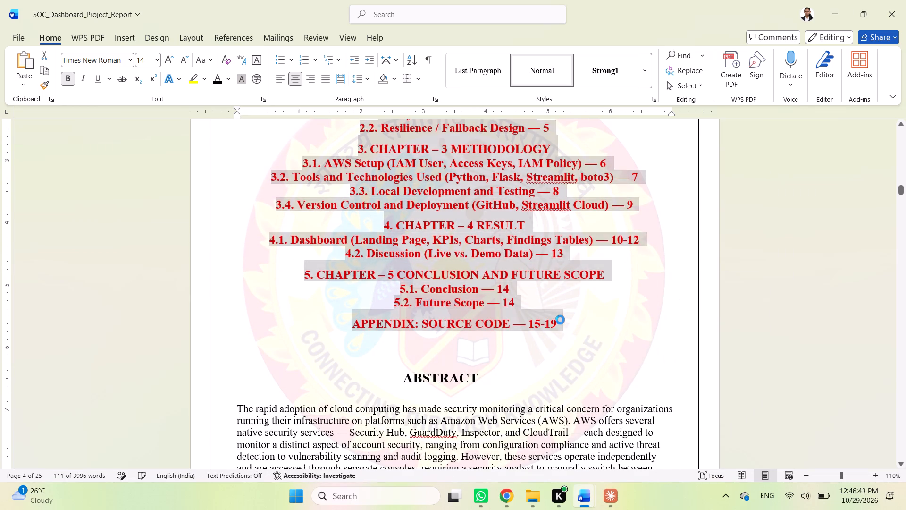
Add three blank lines after the APPENDIX entry to push the ABSTRACT heading onto the following page.
{"action": "scroll", "coordinate": [543, 364], "scroll_direction": "down", "scroll_amount": 1}
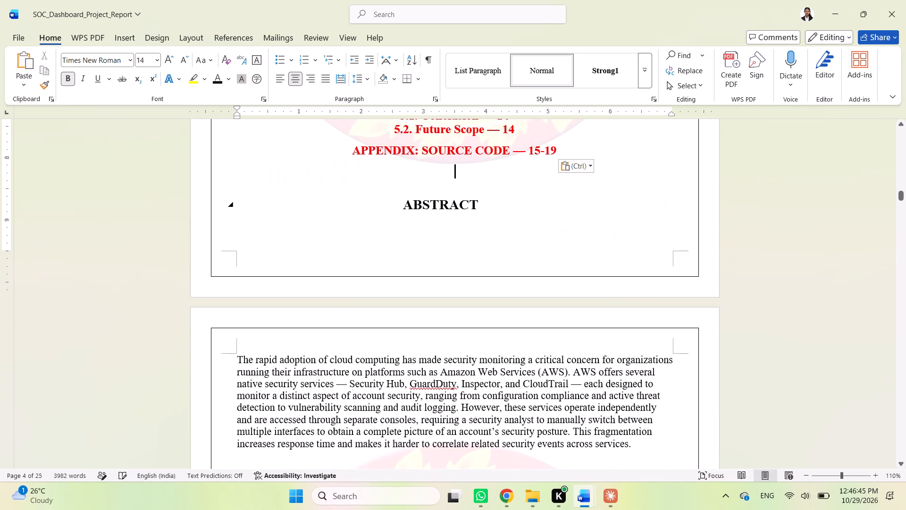
{"action": "left_click", "coordinate": [466, 170]}
{"action": "key", "text": "Return"}
{"action": "key", "text": "Return"}
{"action": "key", "text": "Return"}
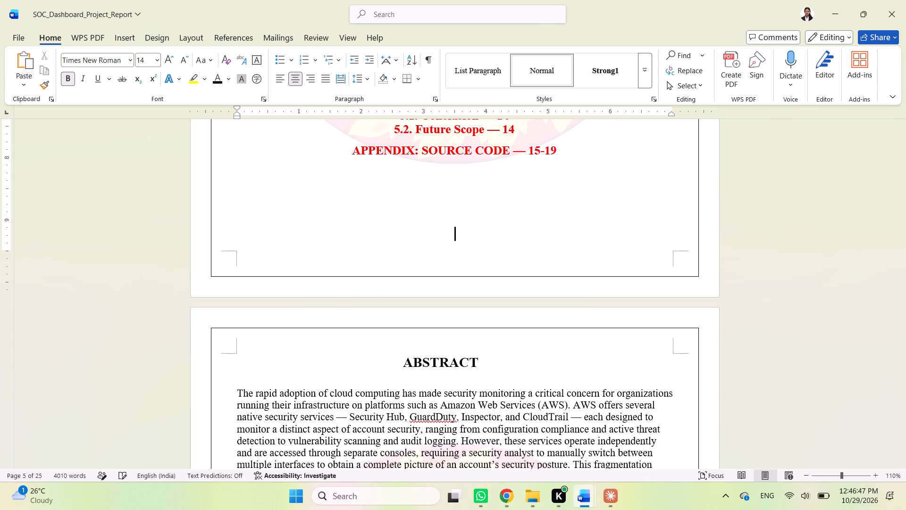
Change the font colour of the whole pasted contents, from "CONTENTS" through the APPENDIX entry, to black.
{"action": "scroll", "coordinate": [468, 138], "scroll_direction": "up", "scroll_amount": 3}
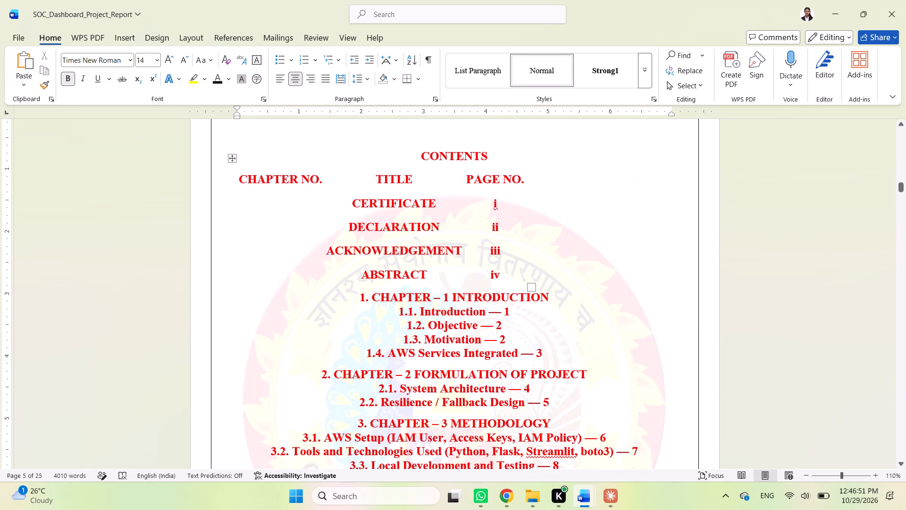
{"action": "left_click_drag", "start_coordinate": [419, 153], "coordinate": [488, 352]}
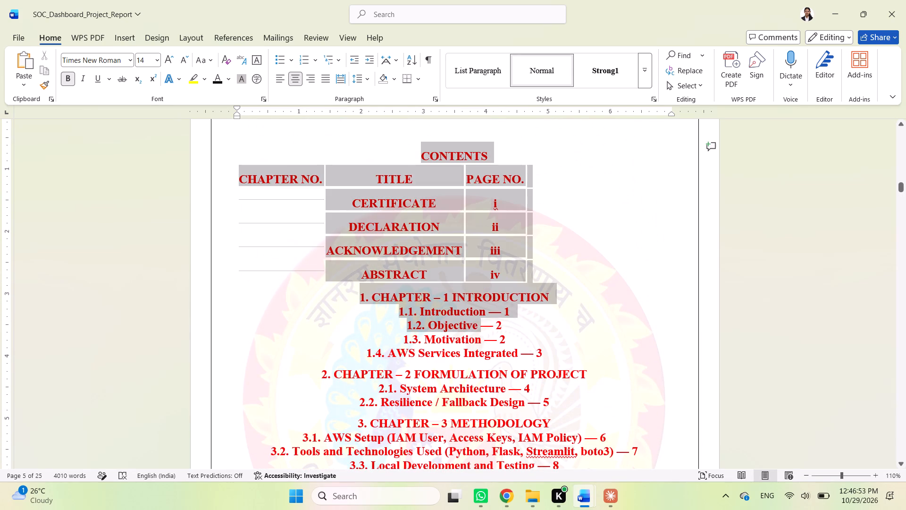
{"action": "left_click_drag", "start_coordinate": [488, 352], "coordinate": [544, 452]}
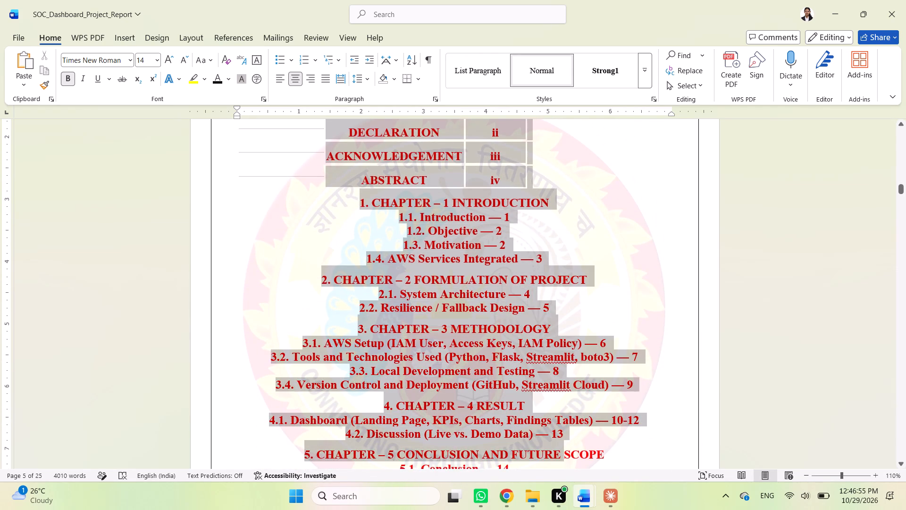
{"action": "left_click_drag", "start_coordinate": [544, 452], "coordinate": [569, 431]}
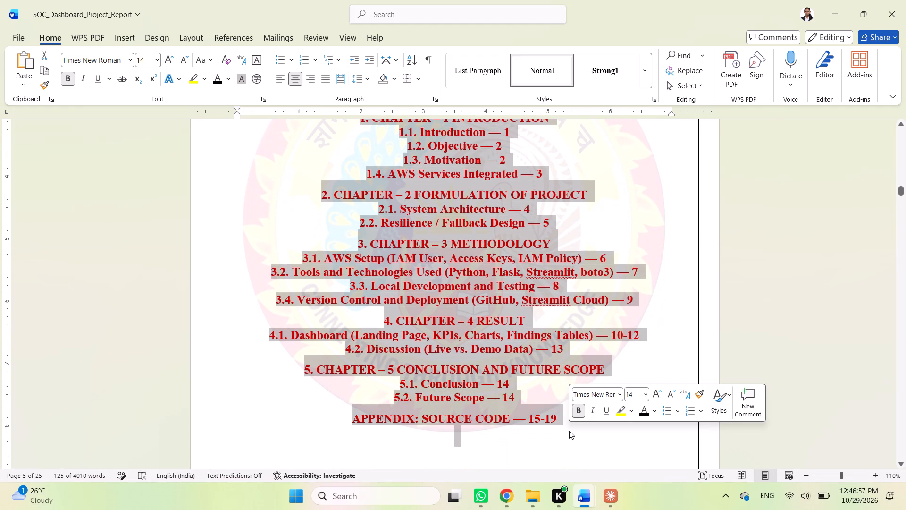
{"action": "left_click", "coordinate": [646, 414]}
{"action": "scroll", "coordinate": [567, 288], "scroll_direction": "up", "scroll_amount": 1}
{"action": "left_click", "coordinate": [604, 227]}
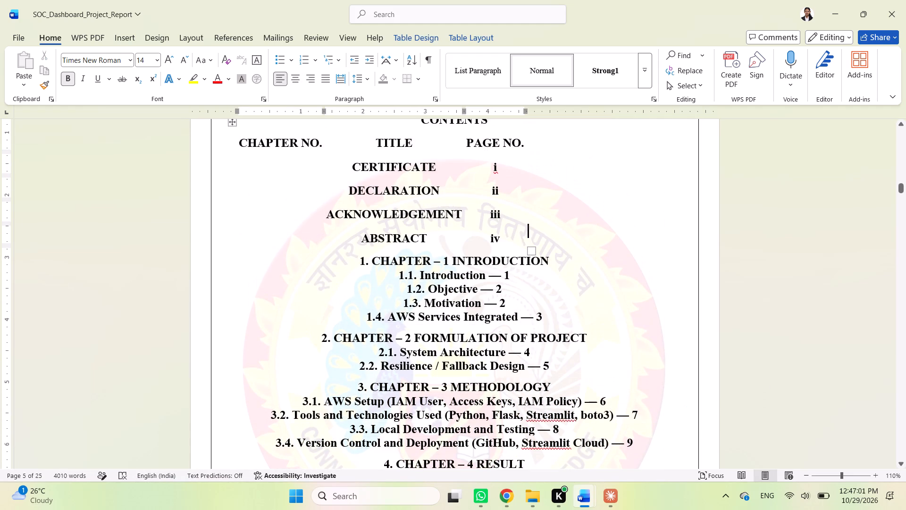
Left-align the "1. CHAPTER – 1 INTRODUCTION" block with its entries 1.1 to 1.4.
{"action": "left_click", "coordinate": [359, 264]}
{"action": "key", "text": "BackSpace"}
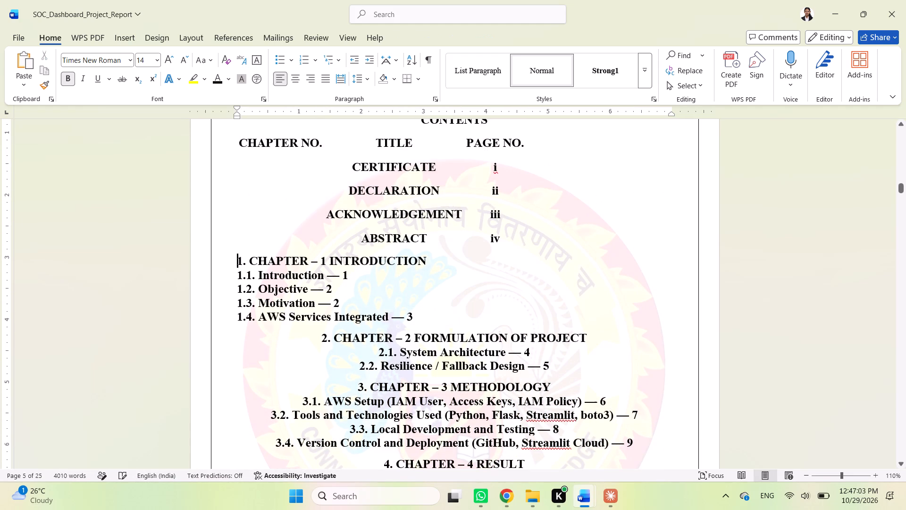
{"action": "left_click", "coordinate": [359, 264]}
Insert spaces after "1.1. Introduction" to move its "— 1" across toward the page number column.
{"action": "left_click", "coordinate": [325, 274]}
{"action": "left_click", "coordinate": [325, 274]}
{"action": "key", "text": "space"}
{"action": "key", "text": "space"}
{"action": "key", "text": "space"}
{"action": "key", "text": "space"}
{"action": "key", "text": "space"}
{"action": "key", "text": "space"}
{"action": "key", "text": "space"}
{"action": "key", "text": "space"}
{"action": "key", "text": "space"}
{"action": "key", "text": "space"}
{"action": "key", "text": "space"}
{"action": "key", "text": "space"}
{"action": "key", "text": "space"}
{"action": "key", "text": "space"}
{"action": "key", "text": "space"}
{"action": "key", "text": "space"}
{"action": "key", "text": "space"}
{"action": "key", "text": "space"}
{"action": "key", "text": "space"}
{"action": "key", "text": "space"}
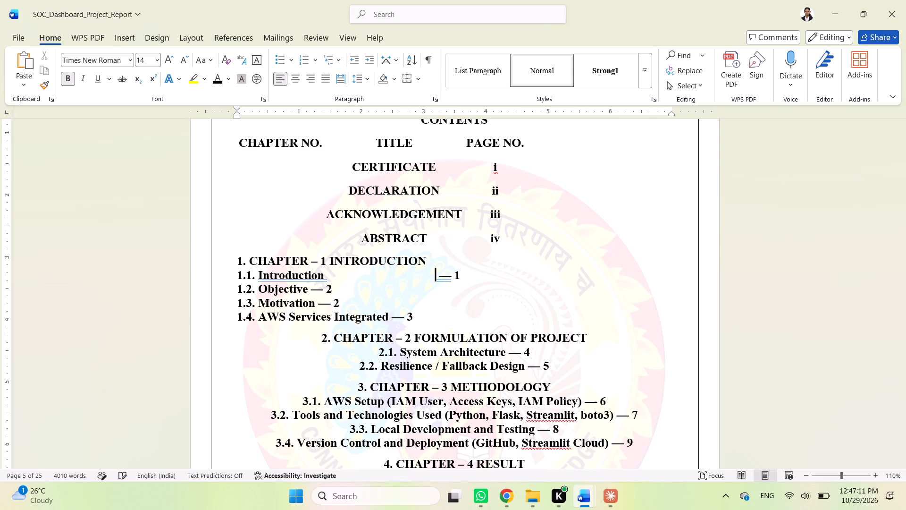
{"action": "key", "text": "space"}
{"action": "key", "text": "space"}
{"action": "key", "text": "space"}
{"action": "key", "text": "space"}
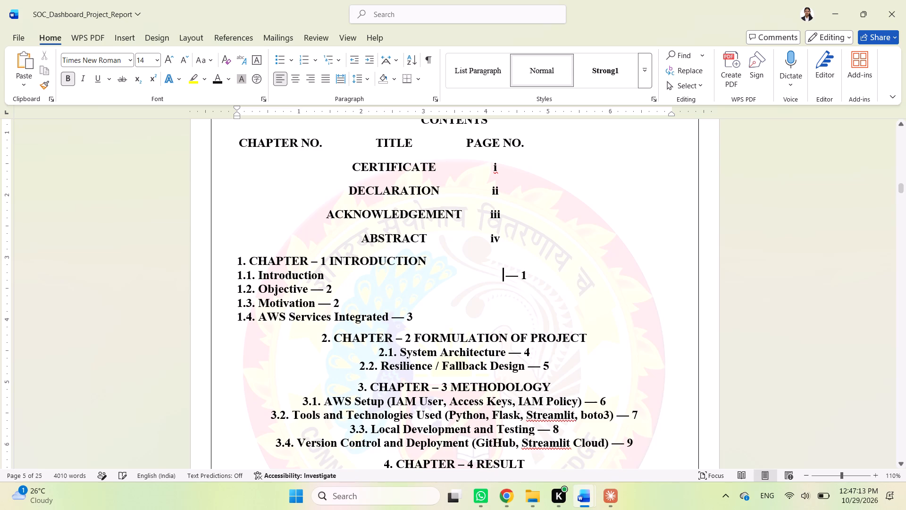
Insert spaces after "1.2. Objective" so its "— 2" lines up under the page number of entry 1.1.
{"action": "scroll", "coordinate": [492, 367], "scroll_direction": "down", "scroll_amount": 3}
{"action": "scroll", "coordinate": [492, 367], "scroll_direction": "up", "scroll_amount": 2}
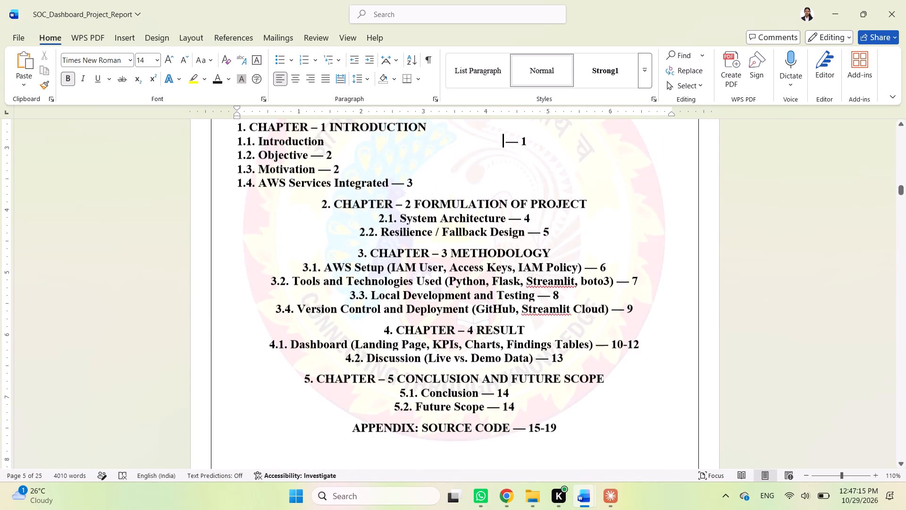
{"action": "scroll", "coordinate": [492, 367], "scroll_direction": "up", "scroll_amount": 1}
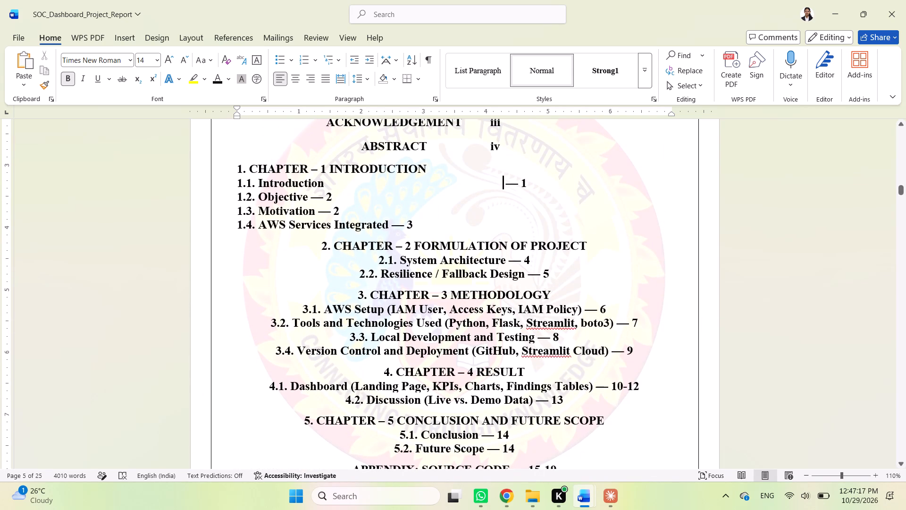
{"action": "left_click", "coordinate": [309, 197]}
{"action": "key", "text": "space"}
{"action": "key", "text": "space"}
{"action": "key", "text": "space"}
{"action": "key", "text": "space"}
{"action": "key", "text": "space"}
{"action": "key", "text": "space"}
{"action": "key", "text": "space"}
{"action": "key", "text": "space"}
{"action": "key", "text": "space"}
{"action": "key", "text": "space"}
{"action": "key", "text": "space"}
{"action": "key", "text": "space"}
{"action": "key", "text": "space"}
{"action": "key", "text": "space"}
{"action": "key", "text": "space"}
{"action": "key", "text": "space"}
{"action": "key", "text": "space"}
{"action": "key", "text": "space"}
{"action": "key", "text": "space"}
{"action": "key", "text": "space"}
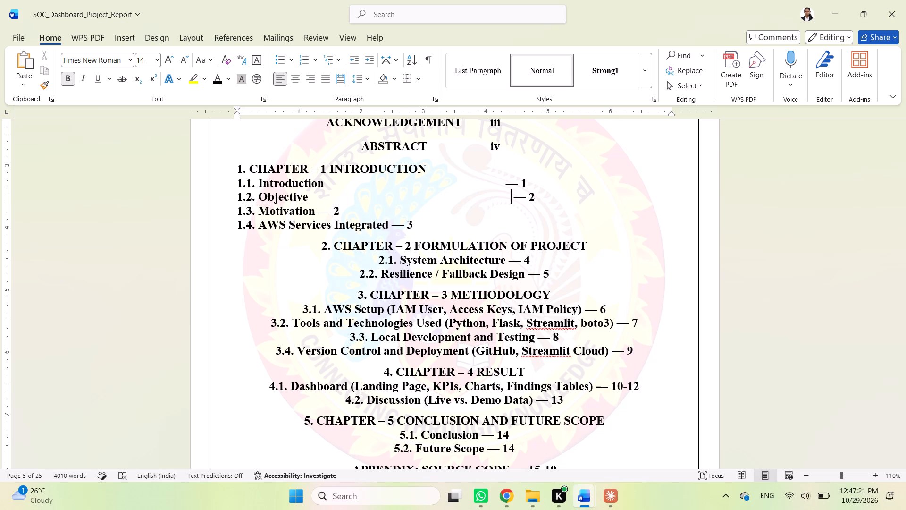
{"action": "key", "text": "BackSpace"}
{"action": "key", "text": "BackSpace"}
{"action": "key", "text": "BackSpace"}
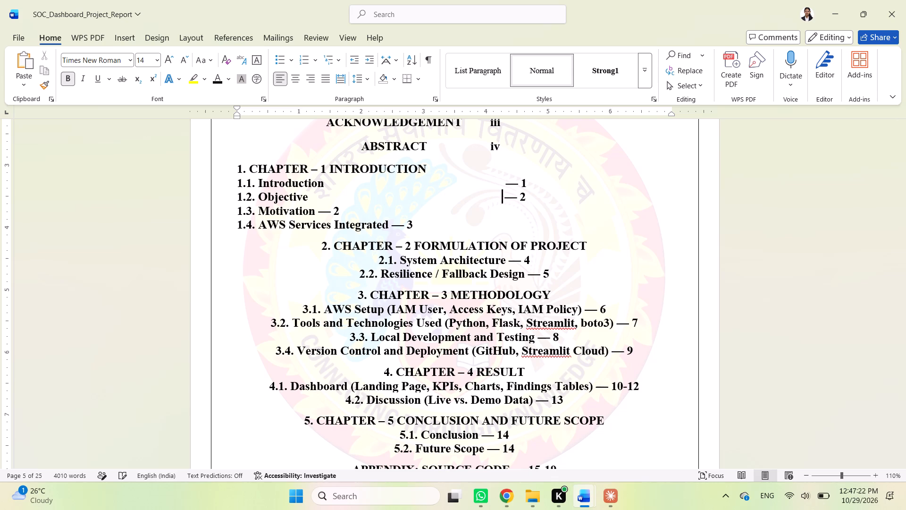
Delete the dashes and page numbers from the Motivation, Introduction and Objective entries.
{"action": "left_click", "coordinate": [348, 209]}
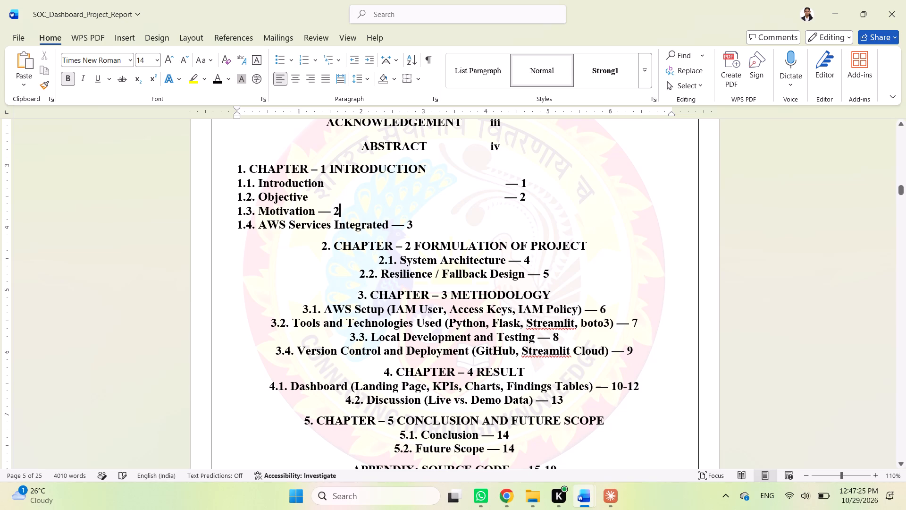
{"action": "key", "text": "BackSpace"}
{"action": "key", "text": "BackSpace"}
{"action": "key", "text": "BackSpace"}
{"action": "key", "text": "BackSpace"}
{"action": "left_click", "coordinate": [528, 184]}
{"action": "key", "text": "BackSpace"}
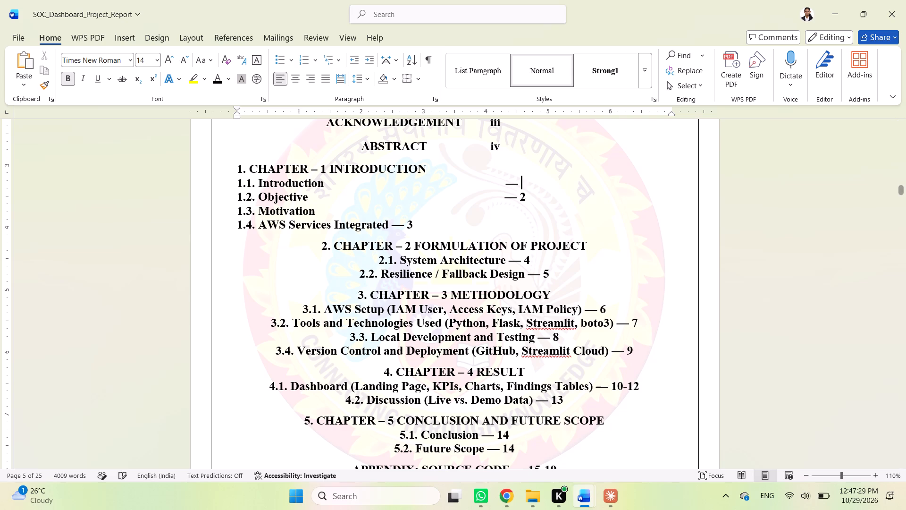
{"action": "key", "text": "BackSpace"}
{"action": "key", "text": "BackSpace"}
{"action": "key", "text": "BackSpace"}
{"action": "left_click", "coordinate": [547, 195]}
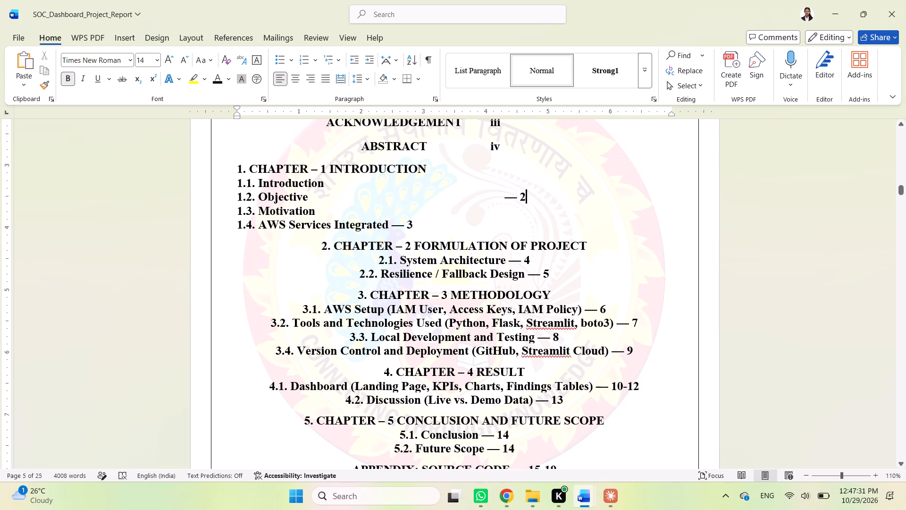
{"action": "key", "text": "BackSpace"}
{"action": "key", "text": "BackSpace"}
{"action": "key", "text": "BackSpace"}
Delete the dash and page number from the "1.4. AWS Services Integrated" entry.
{"action": "left_click", "coordinate": [419, 222]}
{"action": "key", "text": "BackSpace"}
{"action": "key", "text": "BackSpace"}
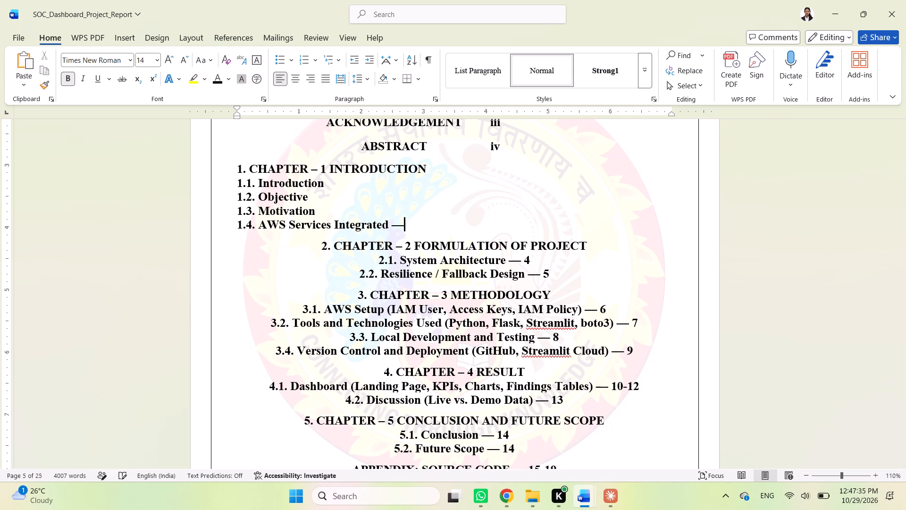
{"action": "key", "text": "BackSpace"}
Remove the bold formatting from the whole contents page, from the CONTENTS heading through "APPENDIX: SOURCE CODE".
{"action": "scroll", "coordinate": [415, 192], "scroll_direction": "up", "scroll_amount": 1}
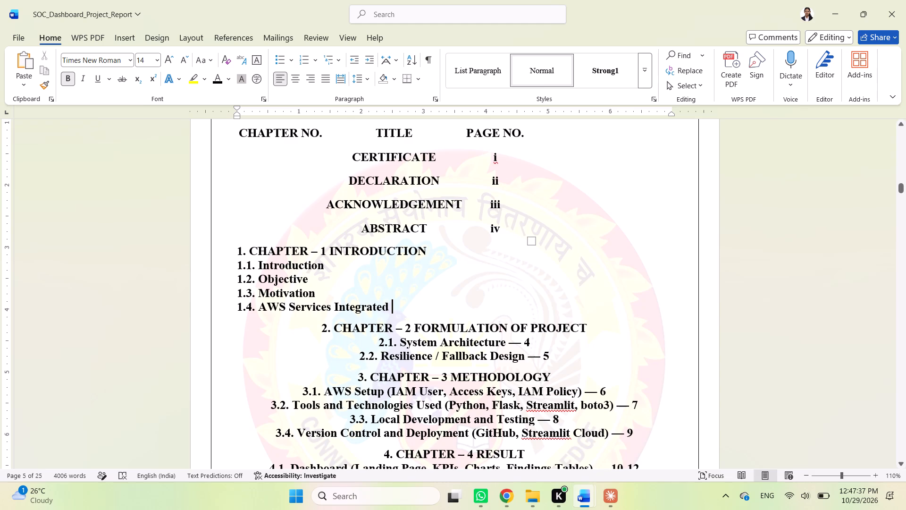
{"action": "scroll", "coordinate": [248, 132], "scroll_direction": "up", "scroll_amount": 1}
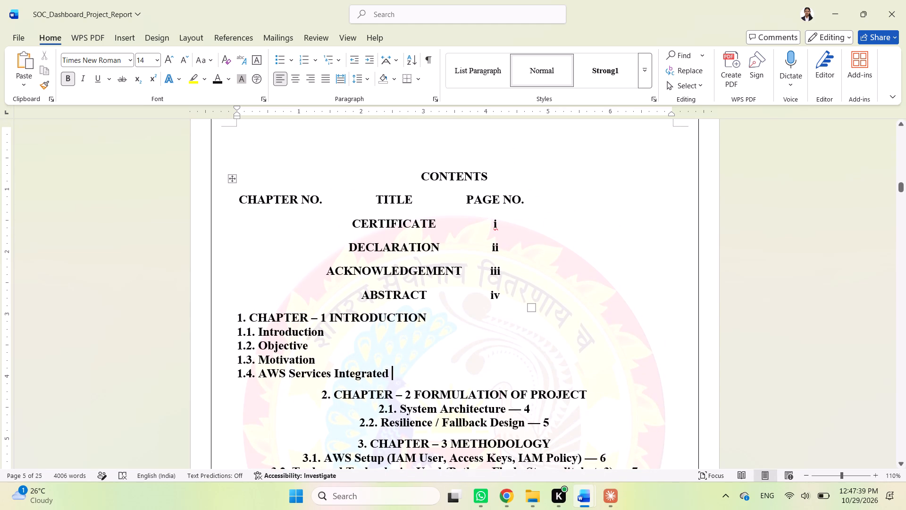
{"action": "left_click_drag", "start_coordinate": [414, 174], "coordinate": [551, 294]}
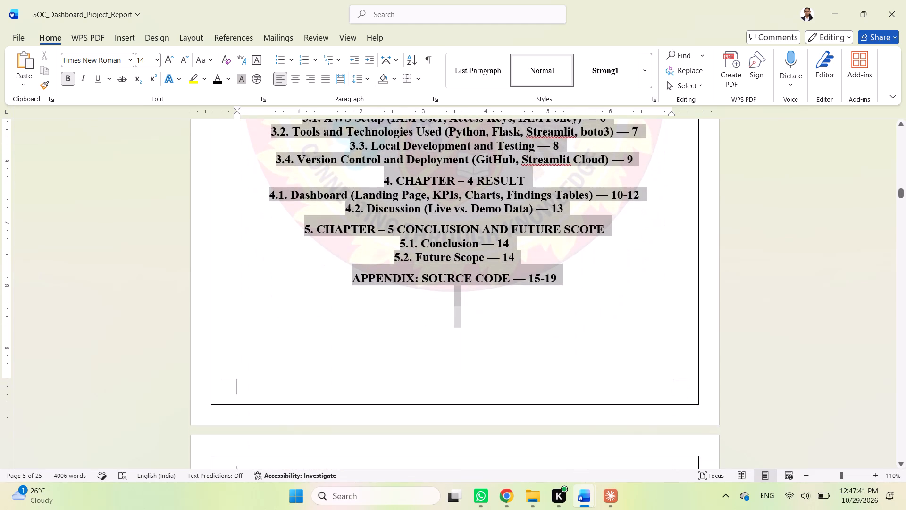
{"action": "left_click_drag", "start_coordinate": [551, 294], "coordinate": [613, 292]}
{"action": "left_click", "coordinate": [621, 276]}
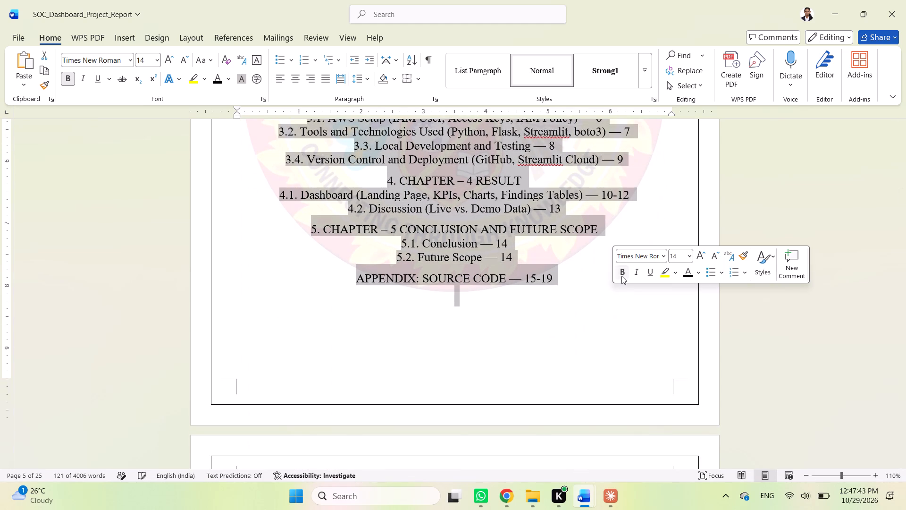
Left-align the "2. CHAPTER – 2 FORMULATION OF PROJECT" block with its entries 2.1 and 2.2.
{"action": "scroll", "coordinate": [525, 251], "scroll_direction": "up", "scroll_amount": 3}
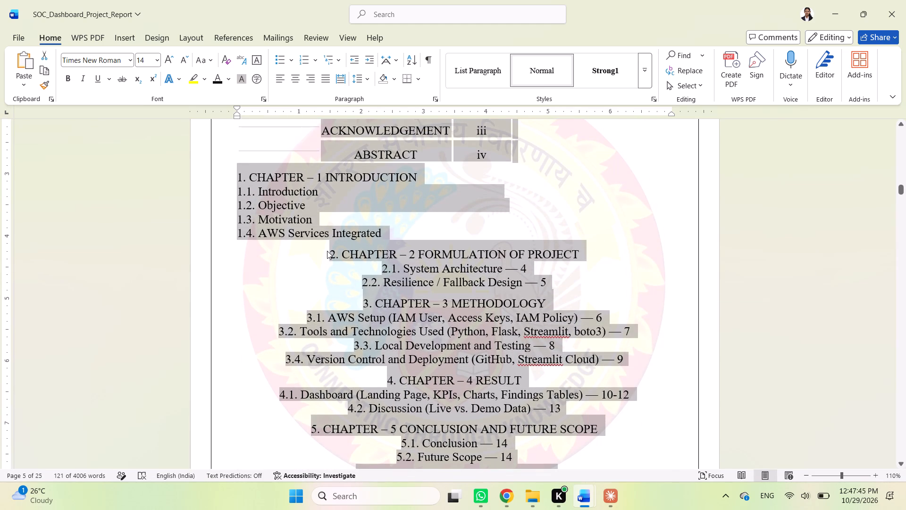
{"action": "left_click", "coordinate": [327, 251]}
{"action": "left_click", "coordinate": [327, 251]}
{"action": "key", "text": "BackSpace"}
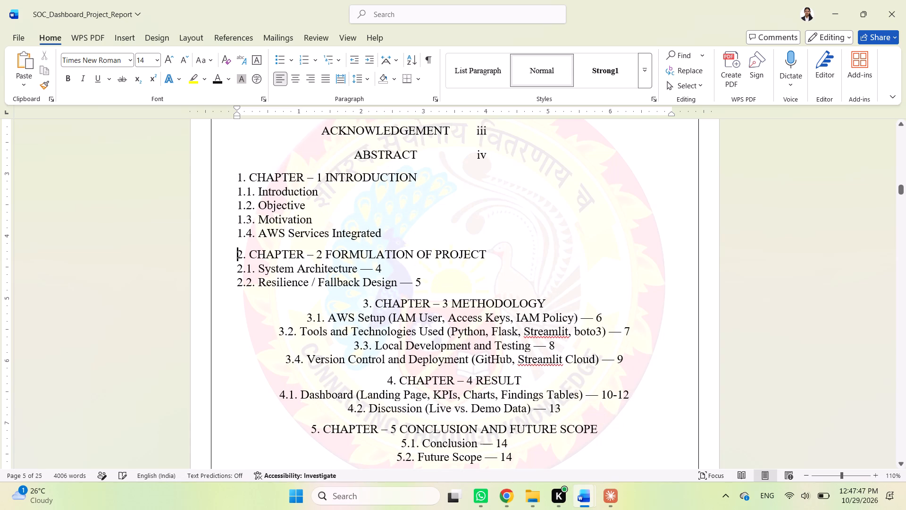
Indent the "1.1. Introduction" entry with leading spaces so it starts beneath the word CHAPTER's following dash in the Chapter 1 heading.
{"action": "left_click", "coordinate": [236, 191]}
{"action": "key", "text": "space"}
{"action": "key", "text": "space"}
{"action": "key", "text": "space"}
{"action": "key", "text": "space"}
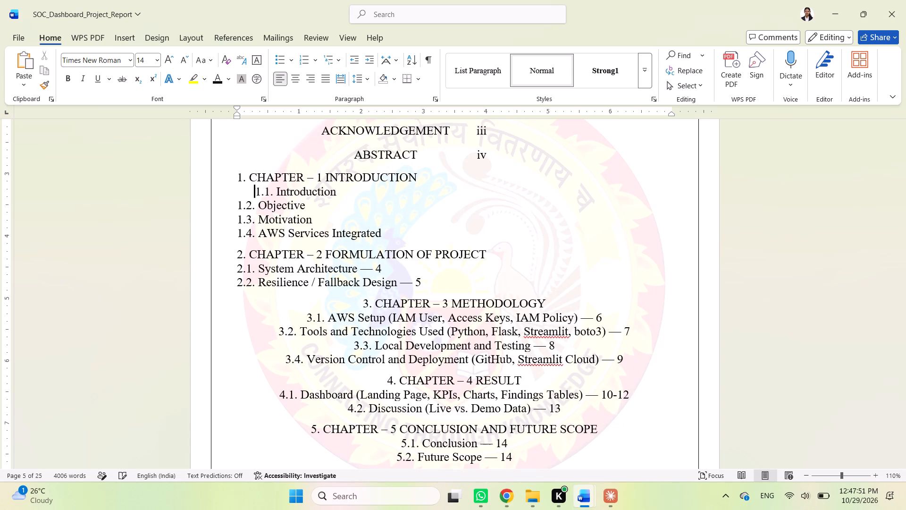
{"action": "key", "text": "space"}
{"action": "key", "text": "space"}
{"action": "key", "text": "space"}
{"action": "key", "text": "space"}
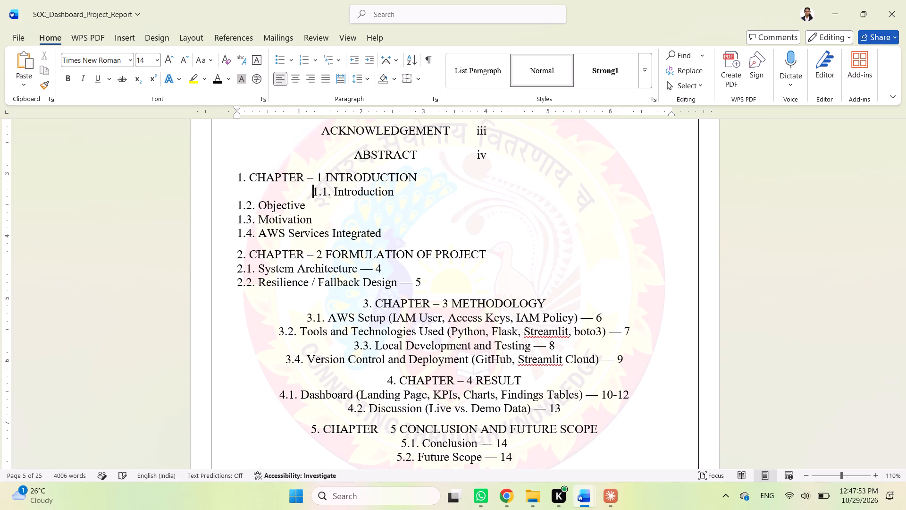
Indent "1.2. Objective" with leading spaces so it lines up under entry 1.1.
{"action": "left_click", "coordinate": [237, 205]}
{"action": "key", "text": "space"}
{"action": "key", "text": "space"}
{"action": "key", "text": "space"}
{"action": "key", "text": "space"}
{"action": "key", "text": "space"}
{"action": "key", "text": "space"}
{"action": "key", "text": "space"}
{"action": "key", "text": "space"}
{"action": "key", "text": "space"}
{"action": "key", "text": "space"}
{"action": "key", "text": "space"}
{"action": "key", "text": "space"}
{"action": "key", "text": "space"}
{"action": "key", "text": "space"}
{"action": "key", "text": "space"}
{"action": "key", "text": "space"}
{"action": "key", "text": "space"}
{"action": "key", "text": "space"}
{"action": "key", "text": "space"}
{"action": "key", "text": "space"}
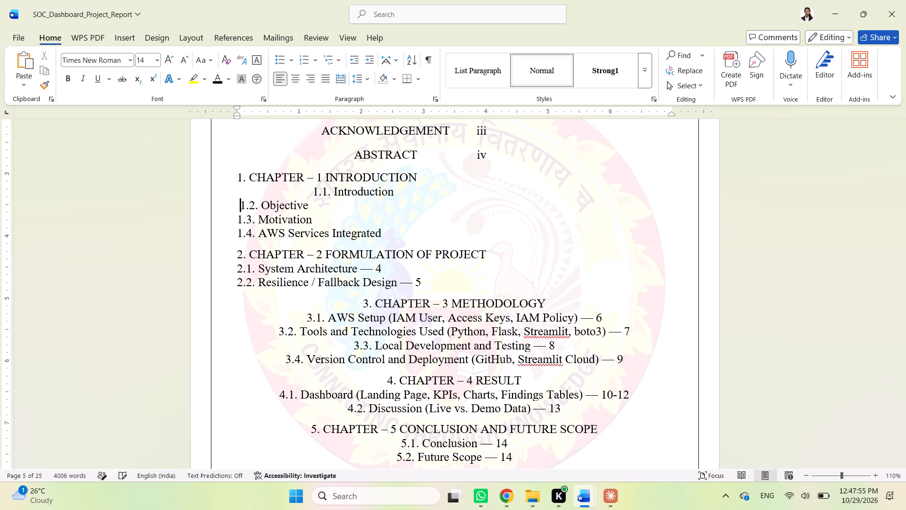
{"action": "key", "text": "space"}
{"action": "key", "text": "space"}
{"action": "key", "text": "space"}
{"action": "key", "text": "space"}
{"action": "key", "text": "space"}
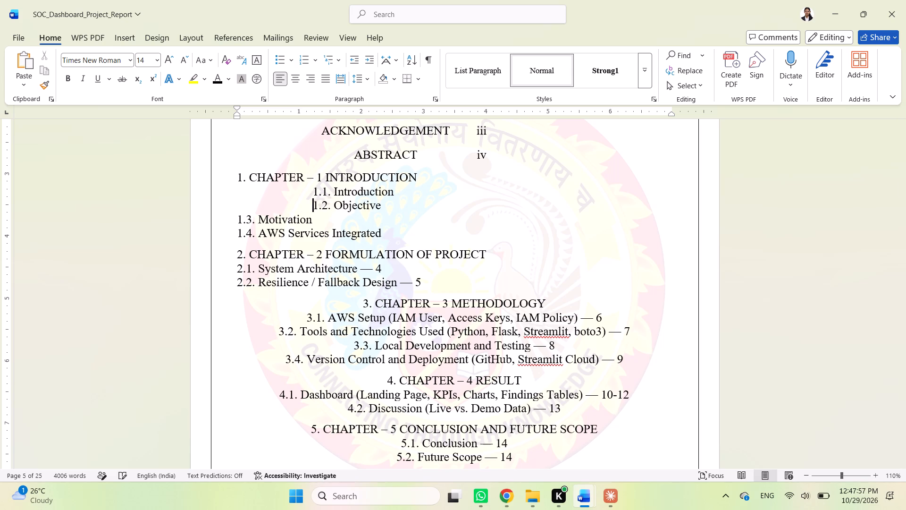
Indent "1.3. Motivation" with leading spaces so it lines up under entry 1.2.
{"action": "left_click", "coordinate": [237, 221]}
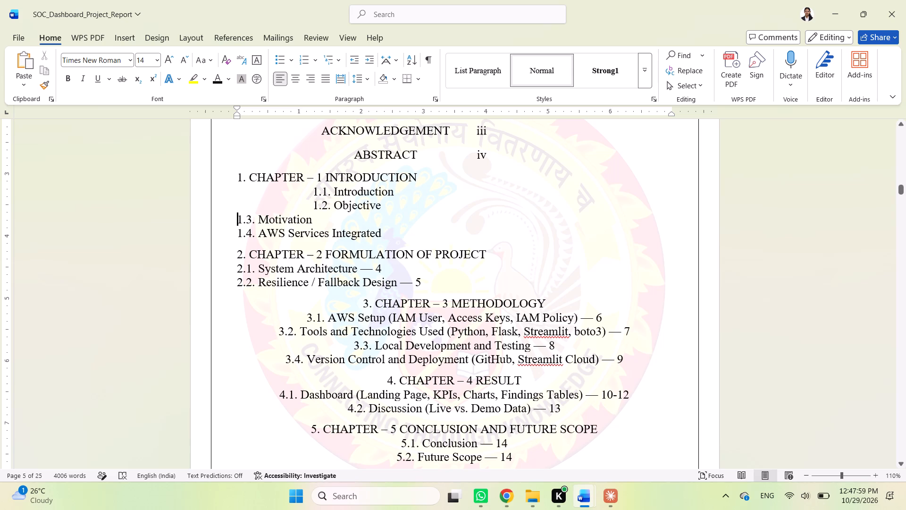
{"action": "key", "text": "space"}
{"action": "key", "text": "space"}
{"action": "key", "text": "space"}
{"action": "key", "text": "space"}
{"action": "key", "text": "space"}
{"action": "key", "text": "space"}
{"action": "key", "text": "space"}
{"action": "key", "text": "space"}
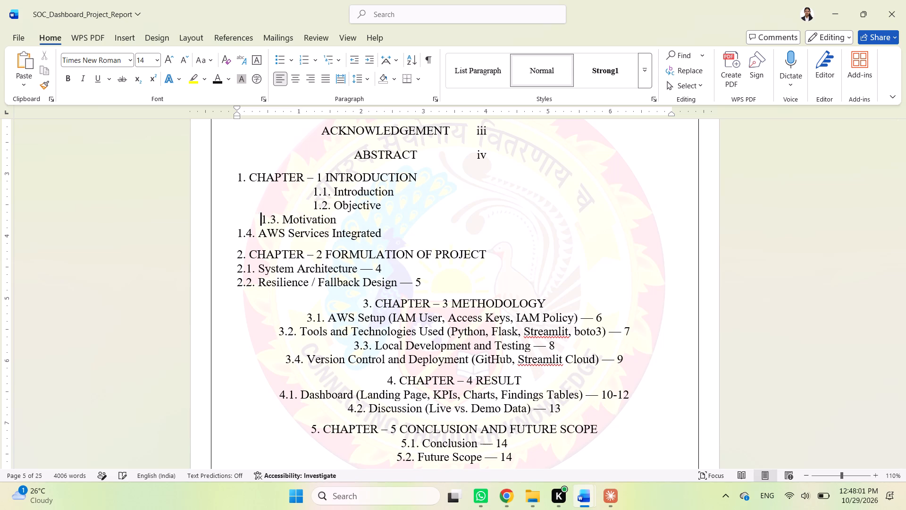
{"action": "key", "text": "space"}
{"action": "key", "text": "space"}
{"action": "key", "text": "space"}
{"action": "key", "text": "space"}
{"action": "key", "text": "space"}
{"action": "key", "text": "space"}
{"action": "key", "text": "space"}
{"action": "key", "text": "space"}
{"action": "key", "text": "space"}
{"action": "key", "text": "space"}
{"action": "key", "text": "space"}
{"action": "key", "text": "space"}
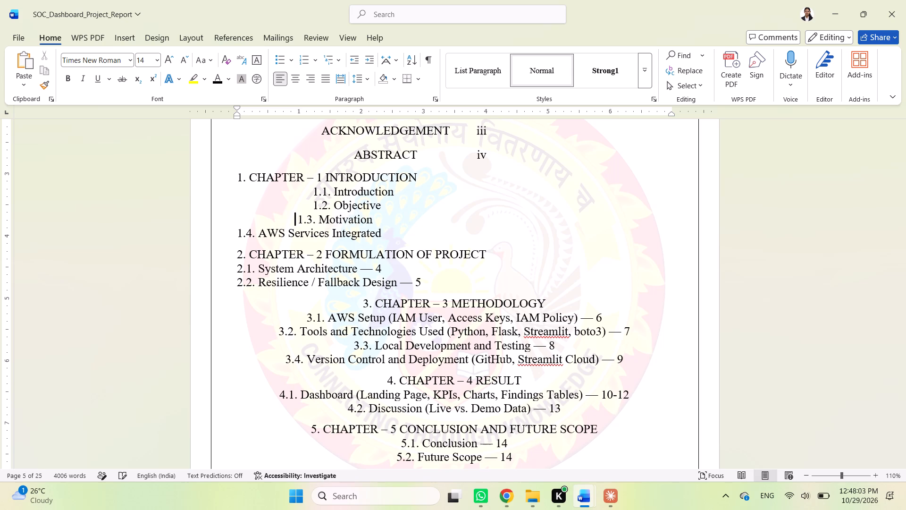
{"action": "key", "text": "space"}
{"action": "key", "text": "space"}
{"action": "key", "text": "space"}
{"action": "key", "text": "space"}
{"action": "key", "text": "space"}
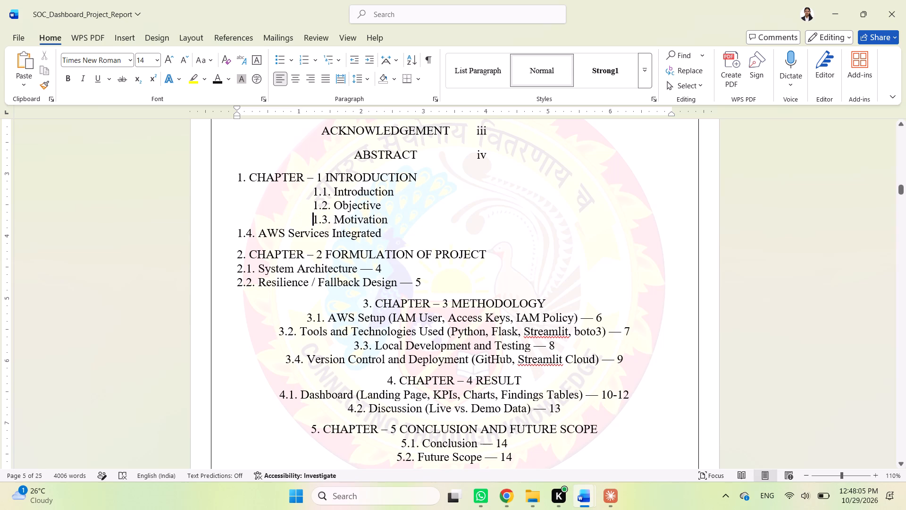
Indent "1.4. AWS Services Integrated" with leading spaces so it lines up under entry 1.3.
{"action": "left_click", "coordinate": [236, 233]}
{"action": "key", "text": "space"}
{"action": "key", "text": "space"}
{"action": "key", "text": "space"}
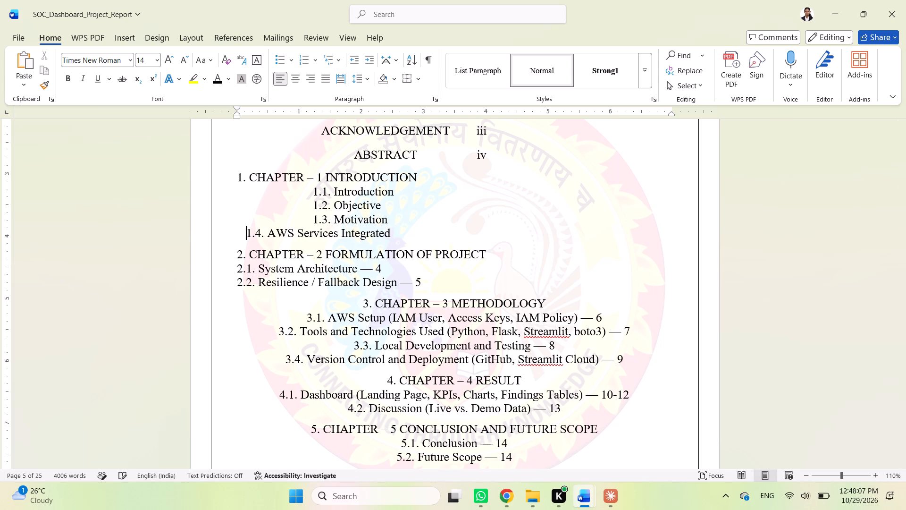
{"action": "key", "text": "space"}
{"action": "key", "text": "space"}
{"action": "key", "text": "space"}
{"action": "key", "text": "space"}
{"action": "key", "text": "space"}
{"action": "key", "text": "space"}
{"action": "key", "text": "space"}
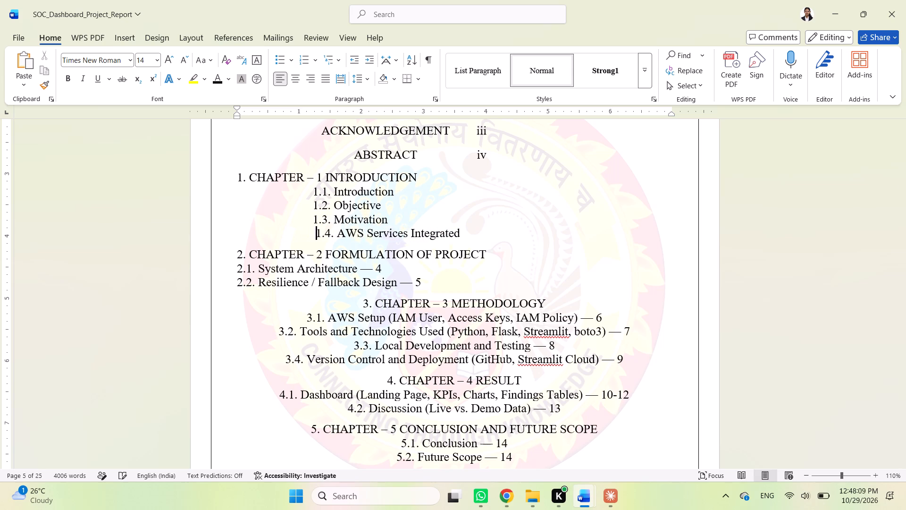
{"action": "key", "text": "BackSpace"}
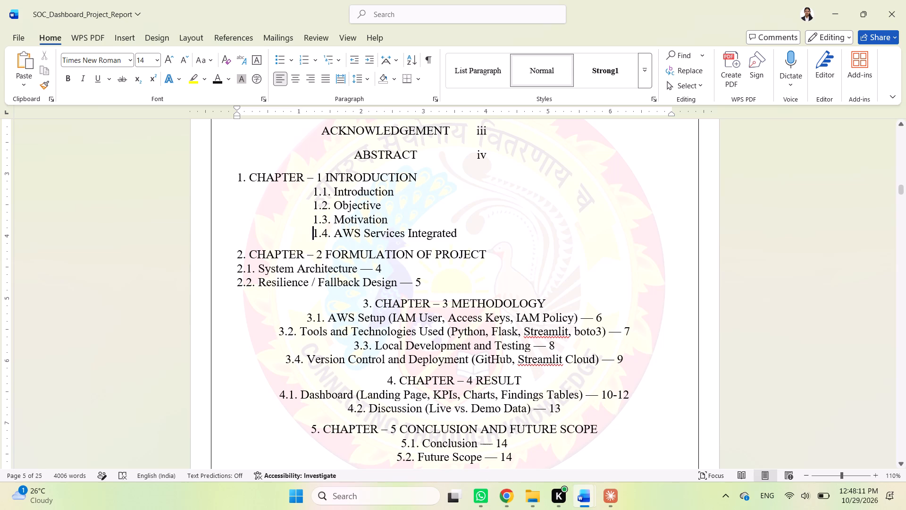
Indent "2.1. System Architecture" with leading spaces to the same position as the Chapter 1 entries.
{"action": "left_click", "coordinate": [236, 267]}
{"action": "key", "text": "space"}
{"action": "key", "text": "space"}
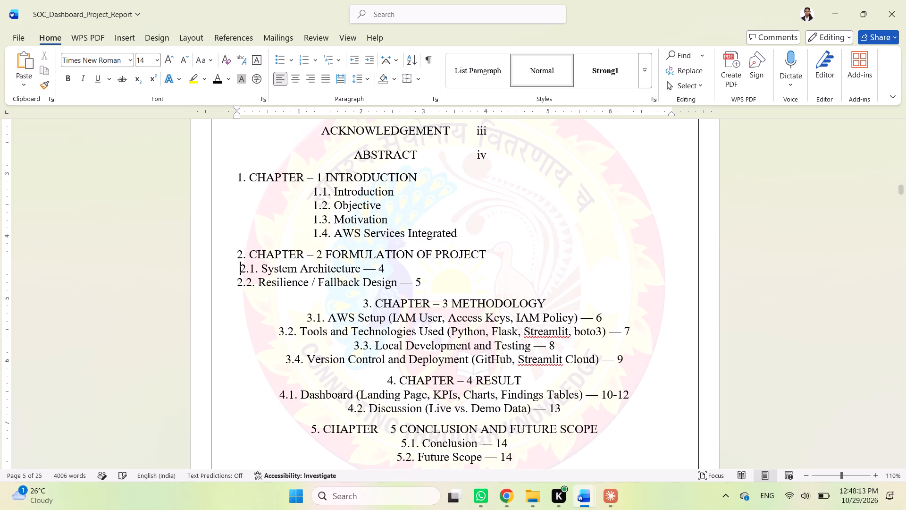
{"action": "key", "text": "space"}
{"action": "key", "text": "space"}
{"action": "key", "text": "space"}
{"action": "key", "text": "space"}
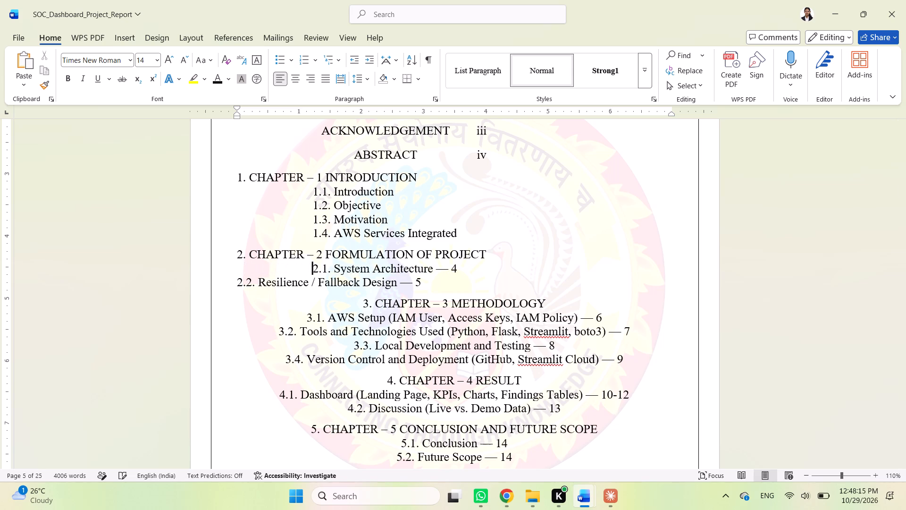
Delete the dash and page number from the "2.1. System Architecture" entry.
{"action": "left_click", "coordinate": [461, 270]}
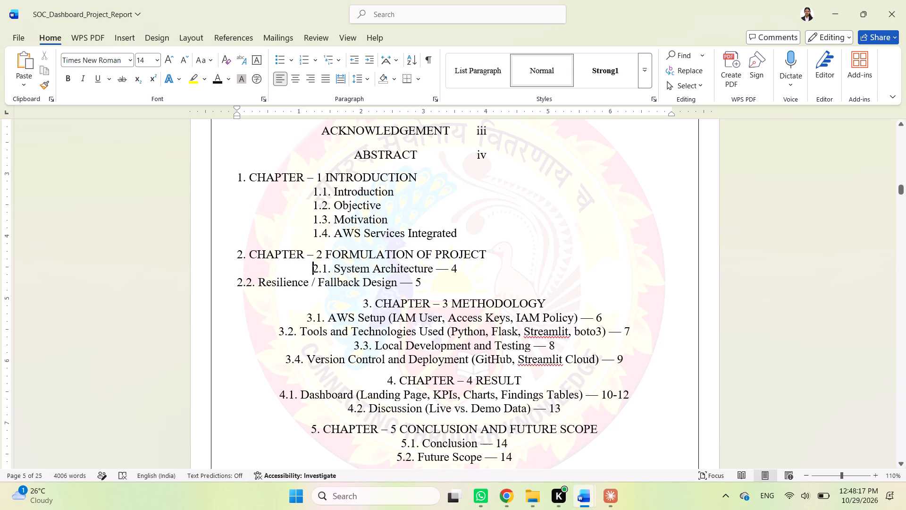
{"action": "key", "text": "BackSpace"}
{"action": "key", "text": "BackSpace"}
{"action": "key", "text": "BackSpace"}
{"action": "key", "text": "BackSpace"}
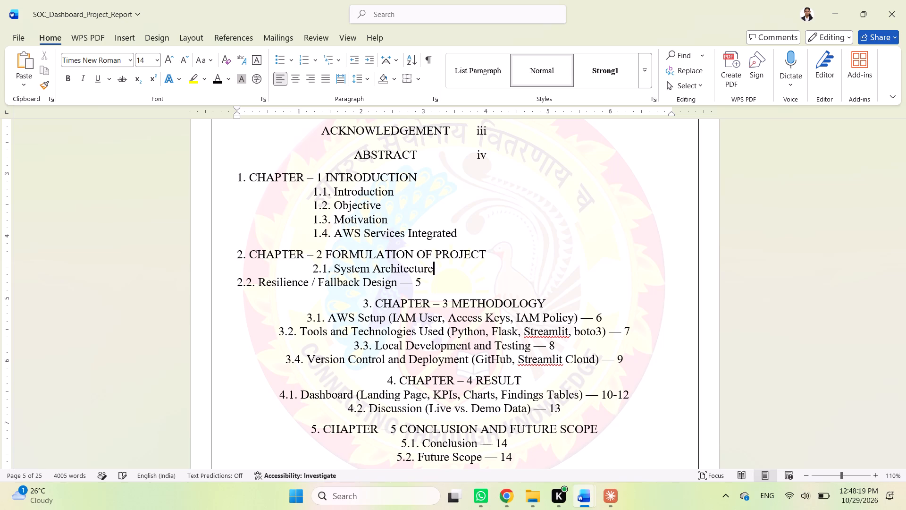
Indent "2.2. Resilience / Fallback Design" with leading spaces so it lines up under entry 2.1.
{"action": "left_click", "coordinate": [236, 285]}
{"action": "key", "text": "space"}
{"action": "key", "text": "space"}
{"action": "key", "text": "space"}
{"action": "key", "text": "space"}
{"action": "key", "text": "space"}
{"action": "key", "text": "space"}
{"action": "key", "text": "space"}
{"action": "key", "text": "space"}
{"action": "key", "text": "space"}
{"action": "key", "text": "space"}
{"action": "key", "text": "space"}
{"action": "key", "text": "space"}
{"action": "key", "text": "space"}
{"action": "key", "text": "space"}
{"action": "key", "text": "space"}
{"action": "key", "text": "space"}
{"action": "key", "text": "space"}
{"action": "key", "text": "space"}
{"action": "key", "text": "space"}
{"action": "key", "text": "space"}
{"action": "key", "text": "space"}
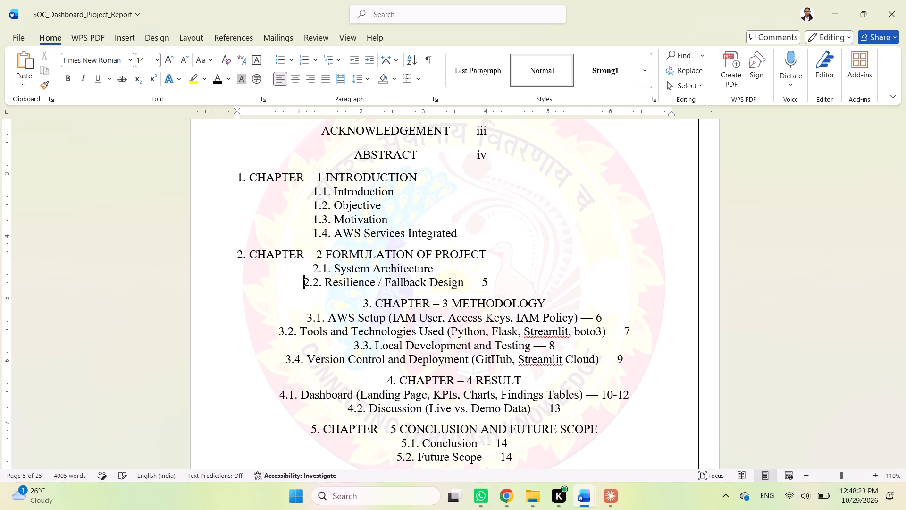
{"action": "key", "text": "space"}
{"action": "key", "text": "space"}
{"action": "key", "text": "space"}
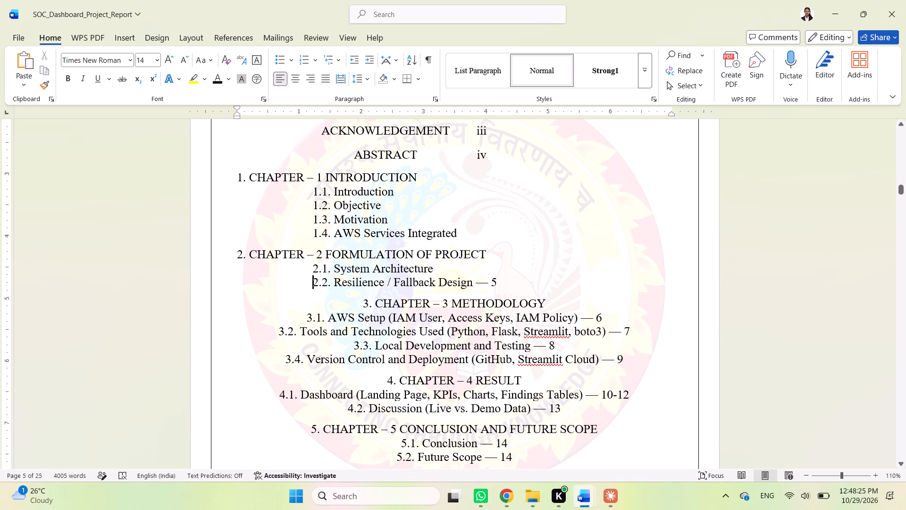
Delete the dash and page number from the "2.2. Resilience / Fallback Design" entry.
{"action": "left_click", "coordinate": [501, 281]}
{"action": "key", "text": "BackSpace"}
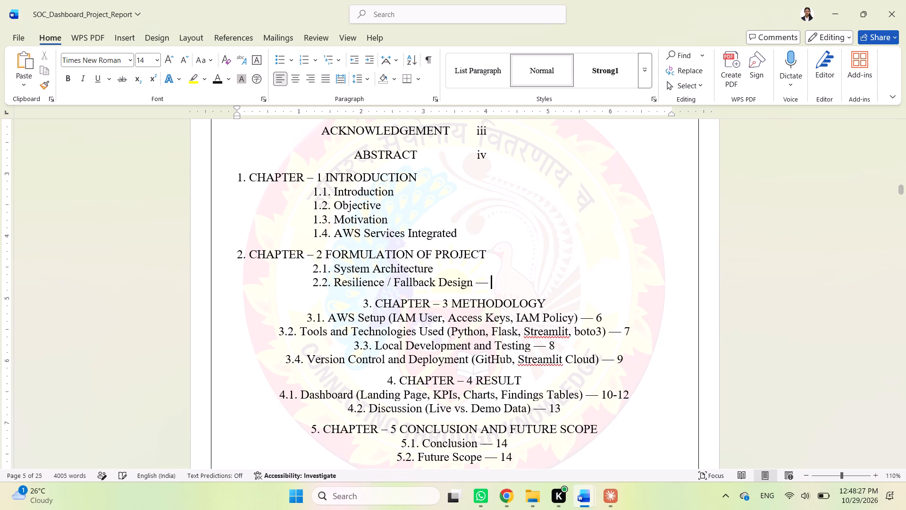
{"action": "key", "text": "BackSpace"}
{"action": "key", "text": "BackSpace"}
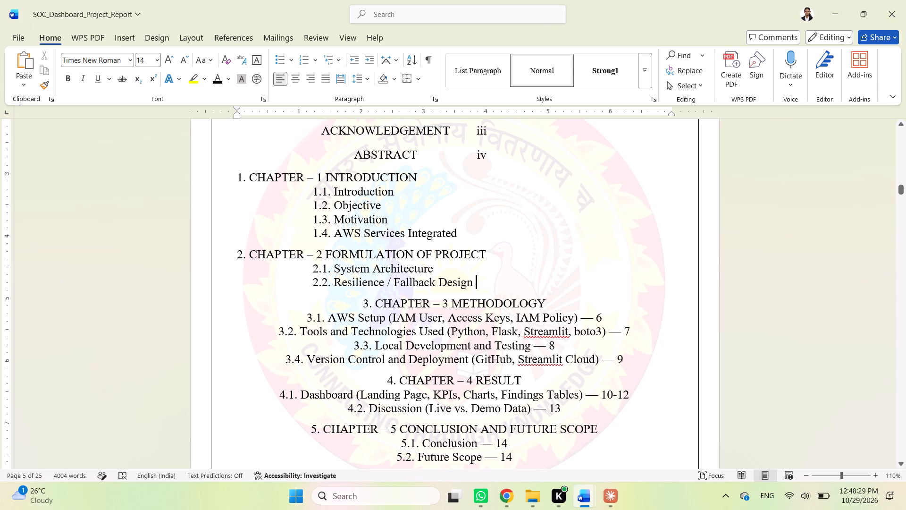
Left-align the "3. CHAPTER – 3 METHODOLOGY" block with its entries 3.1 to 3.4, keeping it as a separate paragraph.
{"action": "left_click", "coordinate": [357, 305]}
{"action": "key", "text": "BackSpace"}
{"action": "key", "text": "BackSpace"}
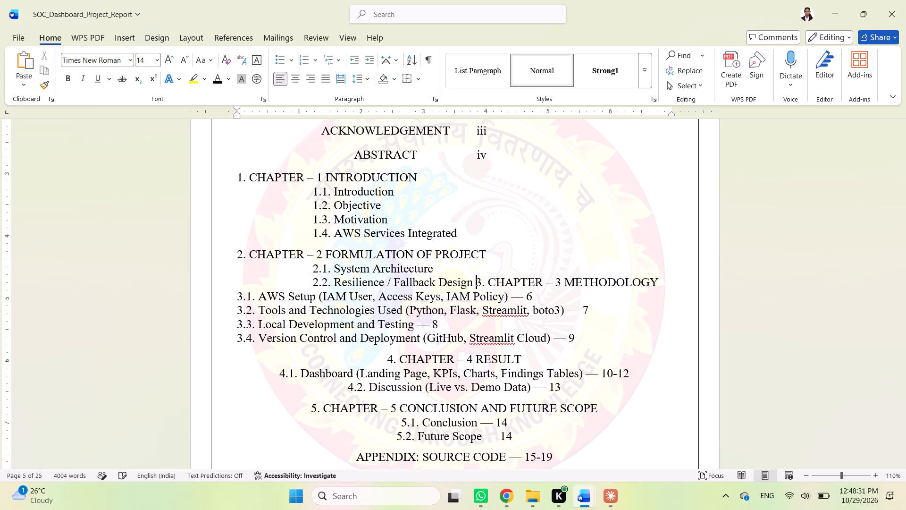
{"action": "key", "text": "Return"}
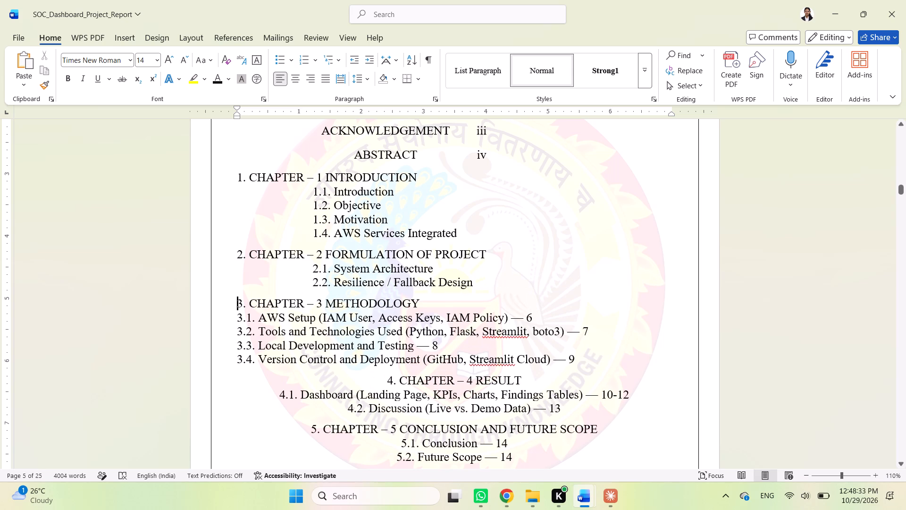
Delete the dash and page number from the "3.1. AWS Setup (IAM User, Access Keys, IAM Policy)" entry.
{"action": "left_click", "coordinate": [545, 319]}
{"action": "key", "text": "BackSpace"}
{"action": "key", "text": "BackSpace"}
{"action": "key", "text": "BackSpace"}
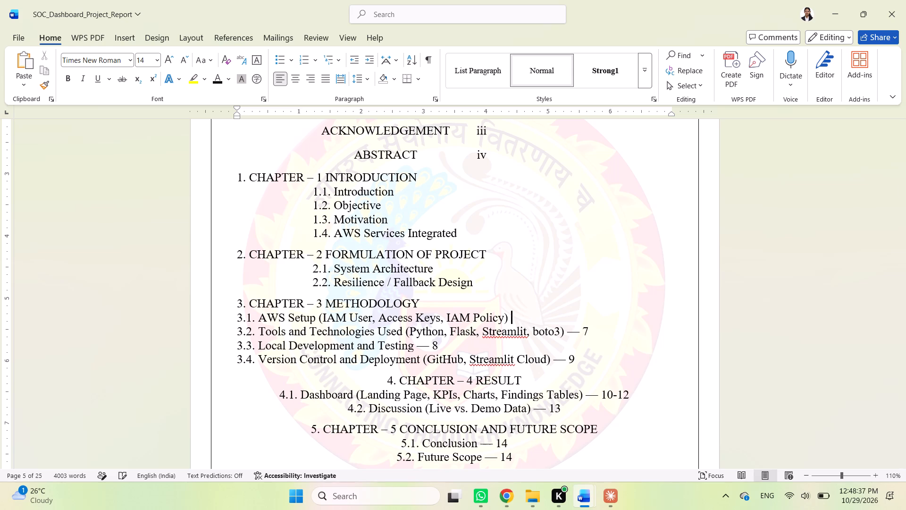
Indent "3.1. AWS Setup (IAM User, Access Keys, IAM Policy)" with leading spaces so it lines up under the 2.x entries.
{"action": "left_click", "coordinate": [233, 321]}
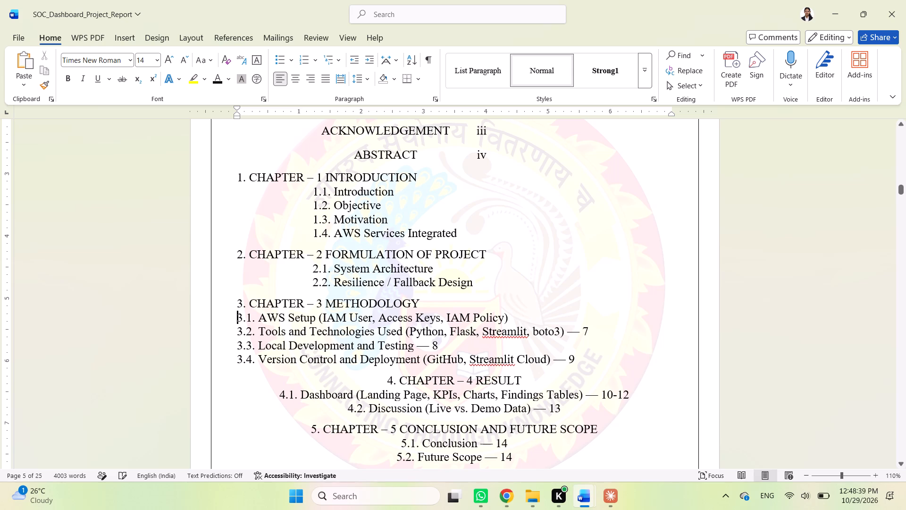
{"action": "key", "text": "space"}
{"action": "key", "text": "space"}
{"action": "key", "text": "space"}
{"action": "key", "text": "space"}
{"action": "key", "text": "space"}
{"action": "key", "text": "space"}
{"action": "key", "text": "space"}
{"action": "key", "text": "space"}
{"action": "key", "text": "space"}
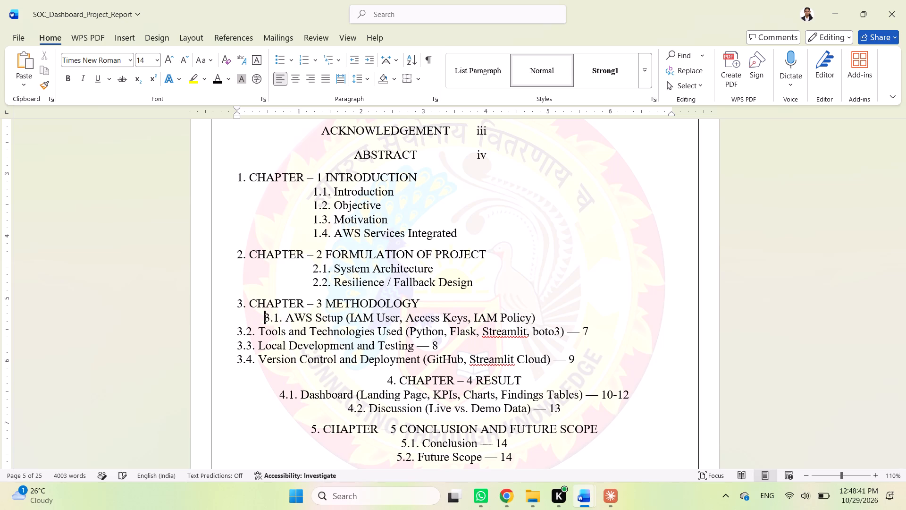
{"action": "key", "text": "space"}
{"action": "key", "text": "space"}
{"action": "key", "text": "space"}
{"action": "key", "text": "space"}
{"action": "key", "text": "space"}
{"action": "key", "text": "space"}
{"action": "key", "text": "space"}
{"action": "key", "text": "space"}
{"action": "key", "text": "space"}
{"action": "key", "text": "space"}
{"action": "key", "text": "space"}
{"action": "key", "text": "space"}
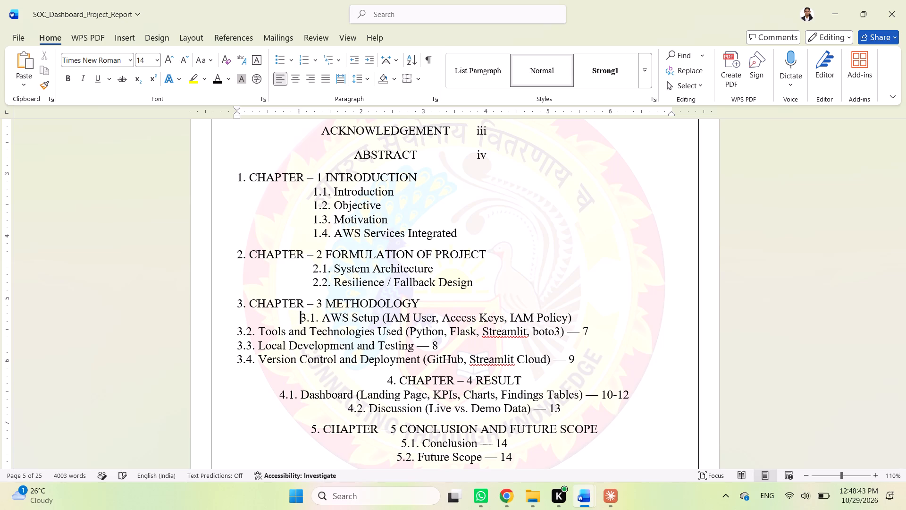
{"action": "key", "text": "space"}
{"action": "key", "text": "space"}
{"action": "key", "text": "space"}
{"action": "key", "text": "space"}
{"action": "key", "text": "space"}
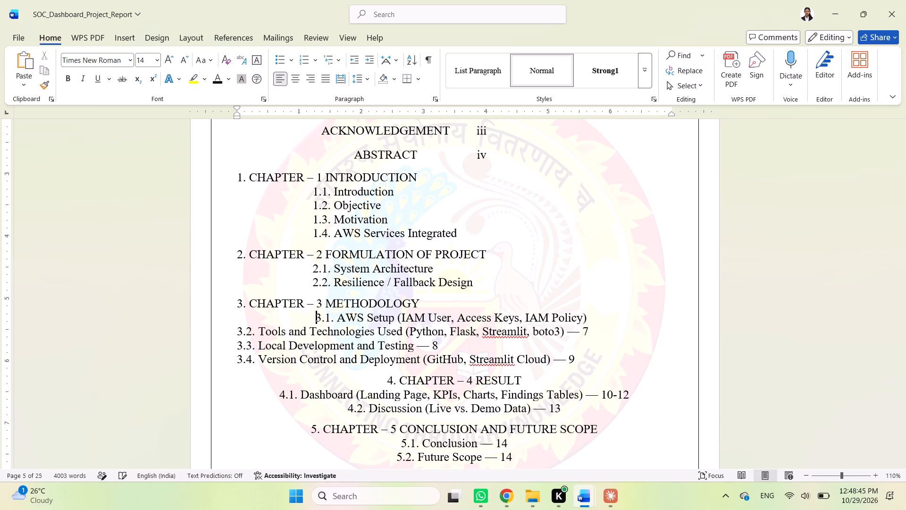
{"action": "key", "text": "BackSpace"}
{"action": "scroll", "coordinate": [279, 340], "scroll_direction": "down", "scroll_amount": 1}
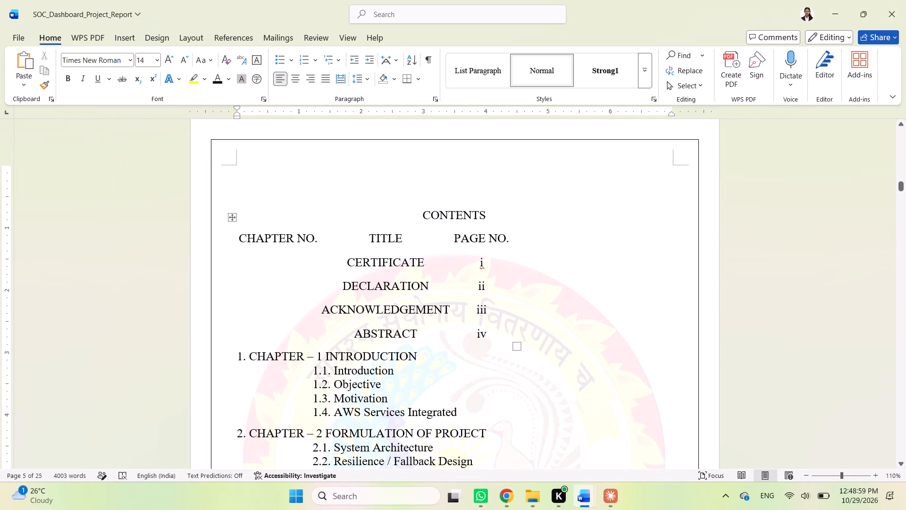
{"action": "left_click", "coordinate": [449, 238]}
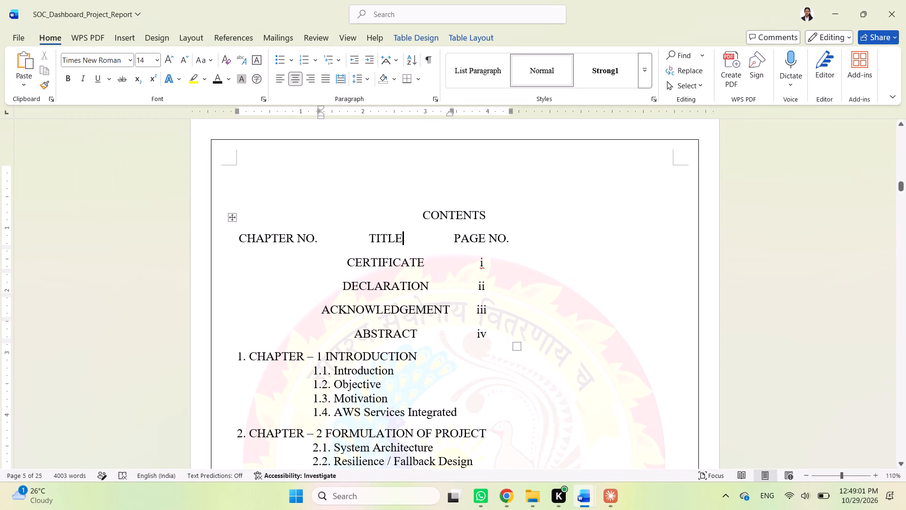
{"action": "left_click", "coordinate": [449, 234]}
{"action": "left_click", "coordinate": [454, 235]}
{"action": "key", "text": "space"}
{"action": "key", "text": "space"}
{"action": "key", "text": "space"}
{"action": "key", "text": "space"}
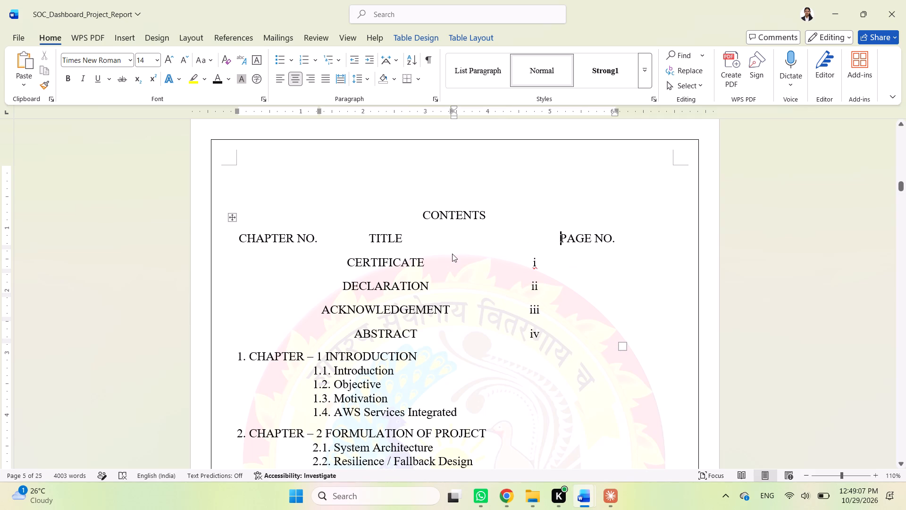
{"action": "key", "text": "space"}
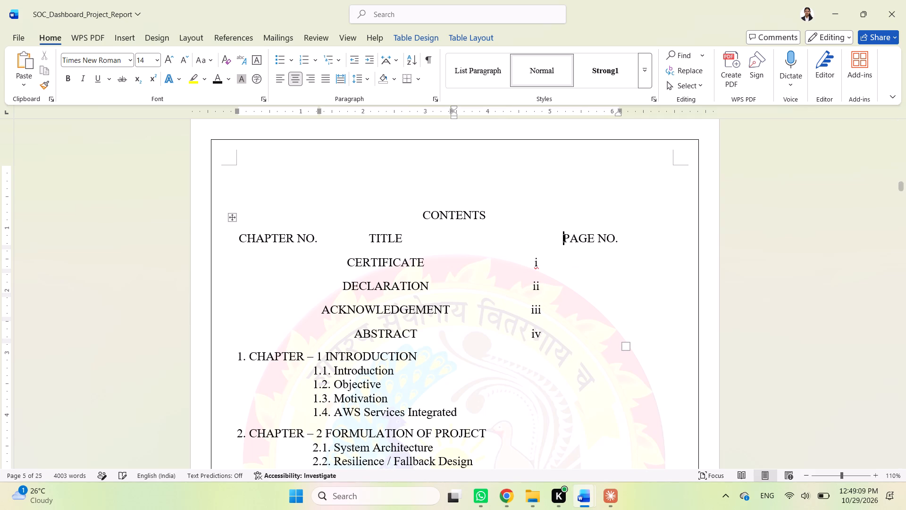
Indent "3.2. Tools and Technologies Used (Python, Flask, Streamlit, boto3)" with leading spaces so it lines up under entry 3.1.
{"action": "scroll", "coordinate": [582, 303], "scroll_direction": "down", "scroll_amount": 2}
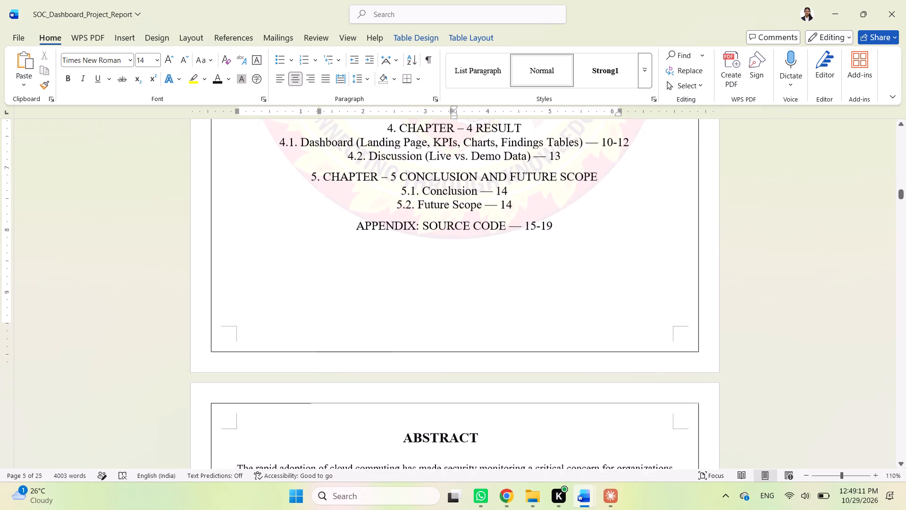
{"action": "scroll", "coordinate": [582, 303], "scroll_direction": "up", "scroll_amount": 1}
{"action": "scroll", "coordinate": [519, 276], "scroll_direction": "up", "scroll_amount": 1}
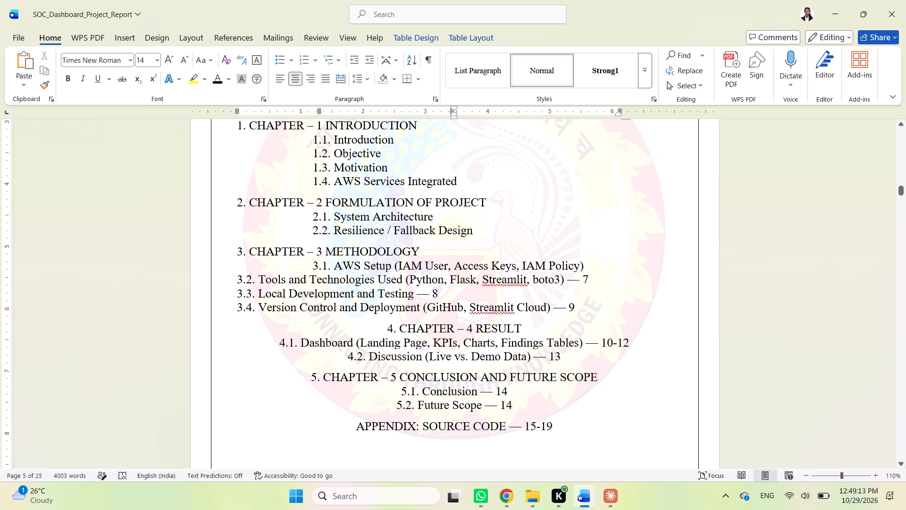
{"action": "left_click", "coordinate": [235, 279]}
{"action": "key", "text": "space"}
{"action": "key", "text": "space"}
{"action": "key", "text": "space"}
{"action": "key", "text": "space"}
{"action": "key", "text": "space"}
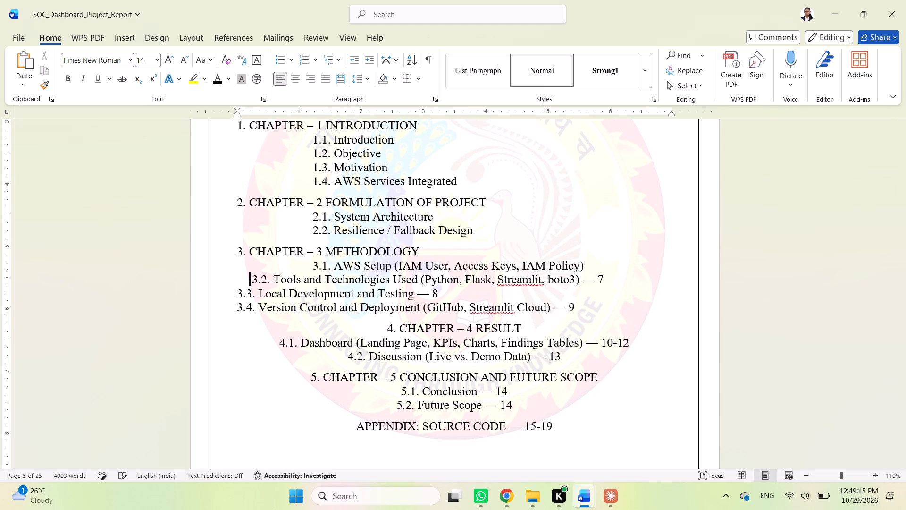
{"action": "key", "text": "space"}
{"action": "key", "text": "space"}
{"action": "key", "text": "space"}
{"action": "key", "text": "space"}
{"action": "key", "text": "space"}
{"action": "key", "text": "space"}
{"action": "key", "text": "space"}
{"action": "key", "text": "space"}
{"action": "key", "text": "space"}
{"action": "key", "text": "space"}
{"action": "key", "text": "space"}
{"action": "key", "text": "space"}
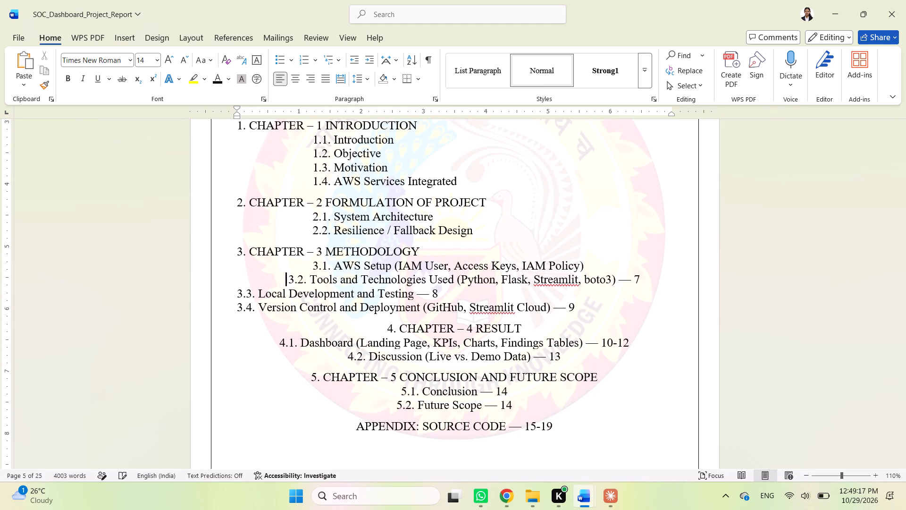
{"action": "key", "text": "space"}
{"action": "key", "text": "space"}
{"action": "key", "text": "space"}
{"action": "key", "text": "space"}
{"action": "key", "text": "space"}
{"action": "key", "text": "space"}
{"action": "key", "text": "space"}
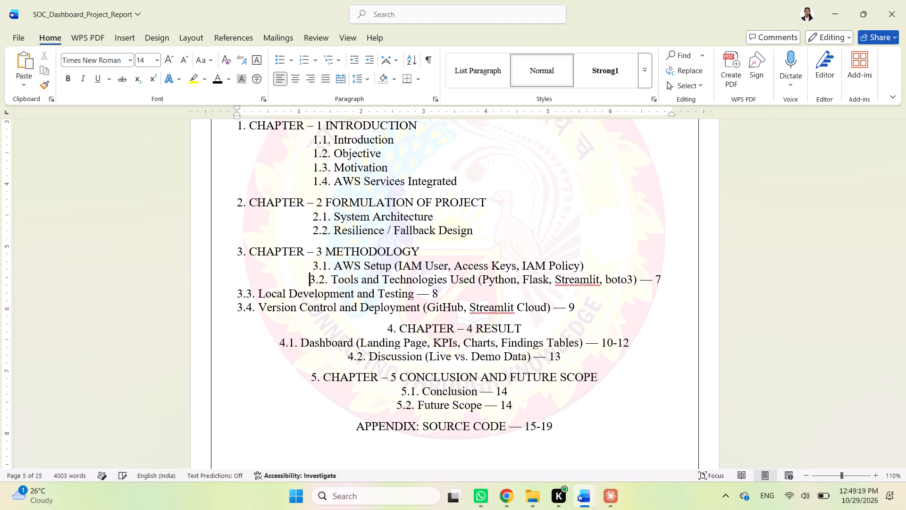
{"action": "key", "text": "space"}
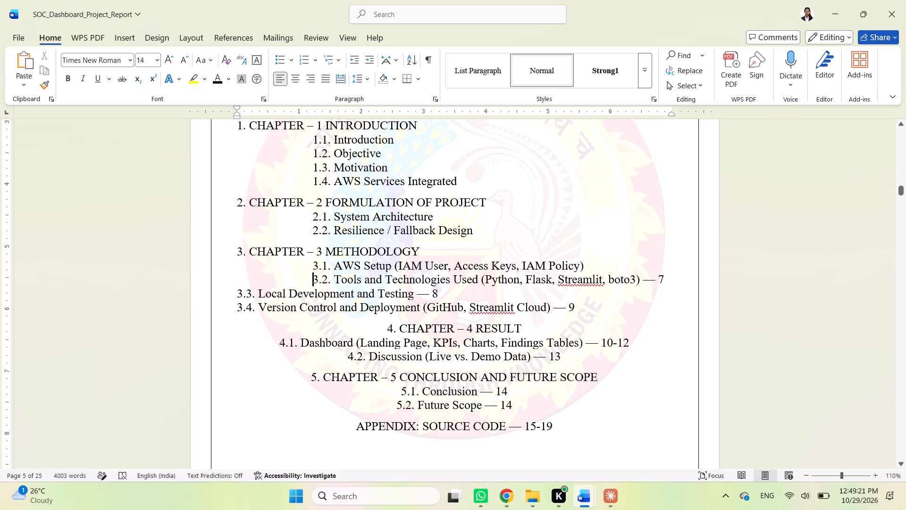
Indent "3.3. Local Development and Testing" with leading spaces so it lines up under entry 3.2.
{"action": "left_click", "coordinate": [235, 295]}
{"action": "key", "text": "space"}
{"action": "key", "text": "space"}
{"action": "key", "text": "space"}
{"action": "key", "text": "space"}
{"action": "key", "text": "space"}
{"action": "key", "text": "space"}
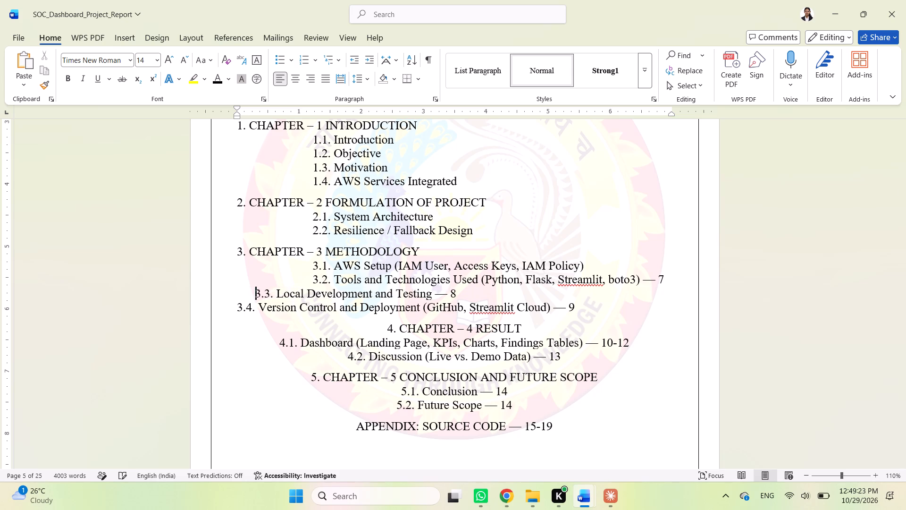
{"action": "key", "text": "space"}
{"action": "key", "text": "space"}
{"action": "key", "text": "space"}
{"action": "key", "text": "space"}
{"action": "key", "text": "space"}
{"action": "key", "text": "space"}
{"action": "key", "text": "space"}
{"action": "key", "text": "space"}
{"action": "key", "text": "space"}
{"action": "key", "text": "space"}
{"action": "key", "text": "space"}
{"action": "key", "text": "space"}
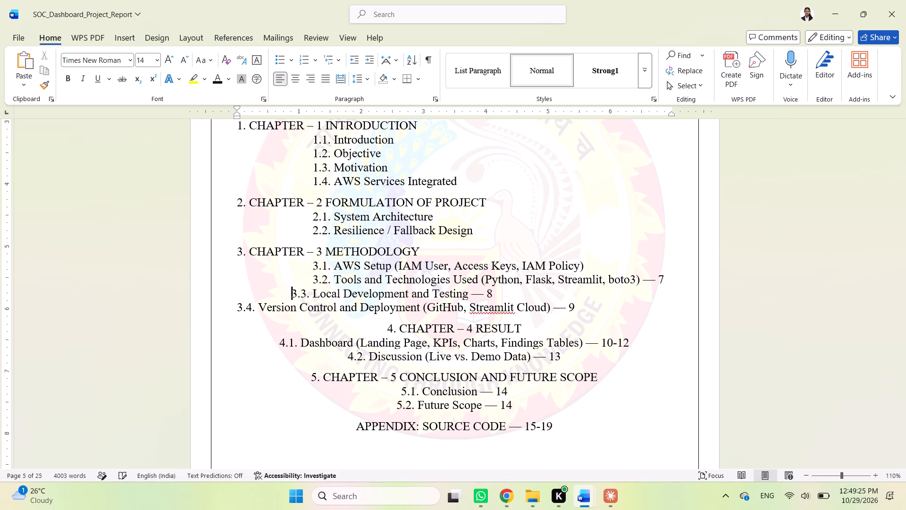
{"action": "key", "text": "space"}
{"action": "key", "text": "space"}
{"action": "key", "text": "space"}
{"action": "key", "text": "space"}
{"action": "key", "text": "space"}
{"action": "key", "text": "space"}
{"action": "key", "text": "space"}
{"action": "key", "text": "space"}
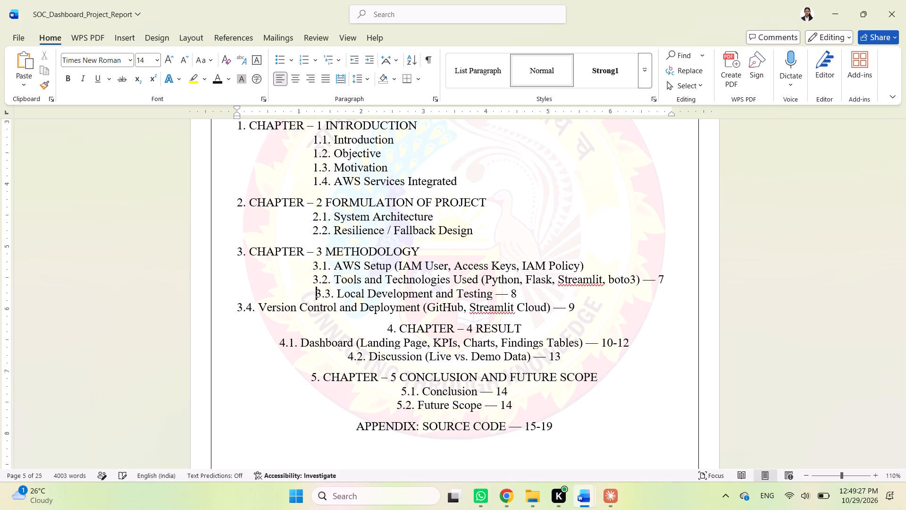
{"action": "key", "text": "BackSpace"}
Indent "3.4. Version Control and Deployment (GitHub, Streamlit Cloud)" with leading spaces so it lines up under entry 3.3.
{"action": "left_click", "coordinate": [236, 307]}
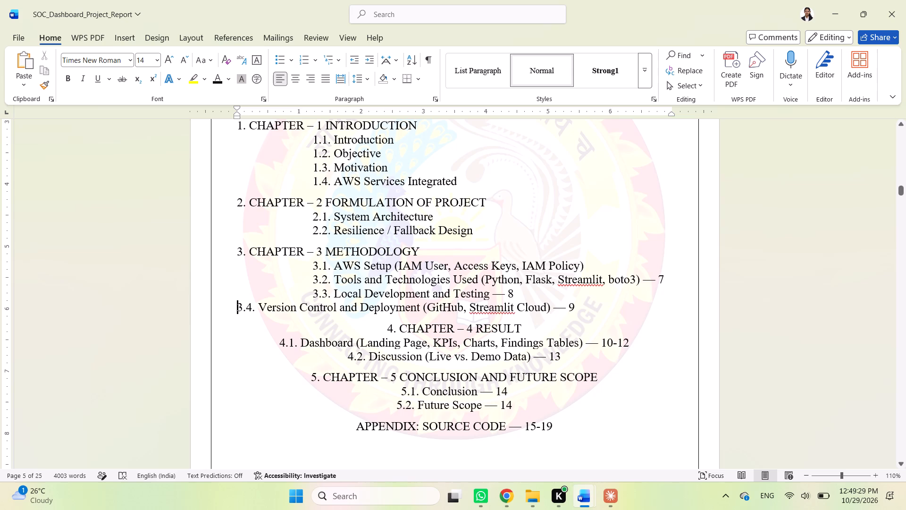
{"action": "key", "text": "space"}
{"action": "key", "text": "space"}
{"action": "key", "text": "space"}
{"action": "key", "text": "space"}
{"action": "key", "text": "space"}
{"action": "key", "text": "space"}
{"action": "key", "text": "space"}
{"action": "key", "text": "space"}
{"action": "key", "text": "space"}
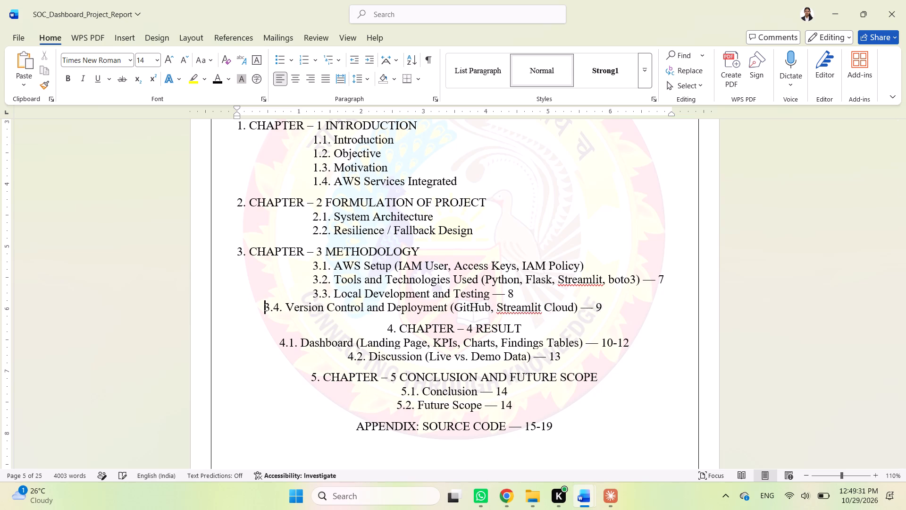
{"action": "key", "text": "space"}
{"action": "key", "text": "space"}
{"action": "key", "text": "space"}
{"action": "key", "text": "space"}
{"action": "key", "text": "space"}
{"action": "key", "text": "space"}
{"action": "key", "text": "space"}
{"action": "key", "text": "space"}
{"action": "key", "text": "space"}
{"action": "key", "text": "space"}
{"action": "key", "text": "space"}
{"action": "key", "text": "space"}
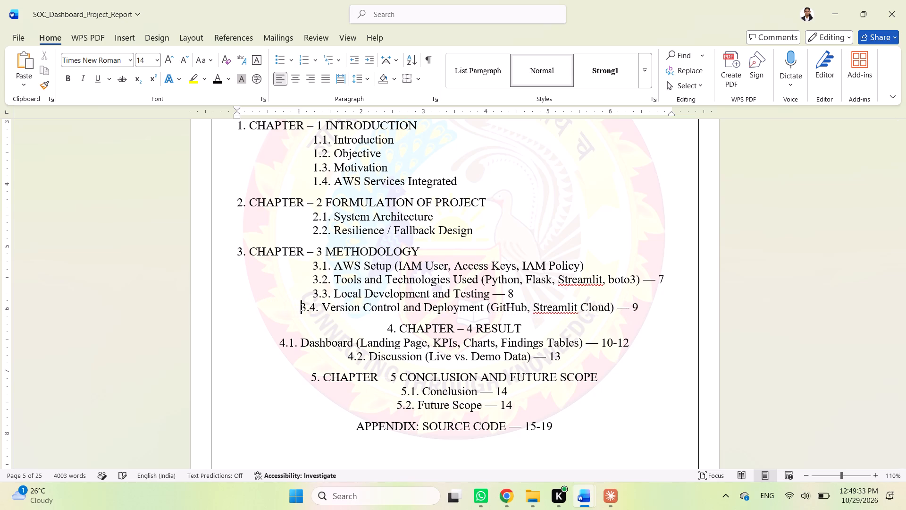
{"action": "key", "text": "space"}
{"action": "key", "text": "space"}
{"action": "key", "text": "space"}
{"action": "key", "text": "space"}
{"action": "key", "text": "space"}
{"action": "key", "text": "space"}
{"action": "key", "text": "BackSpace"}
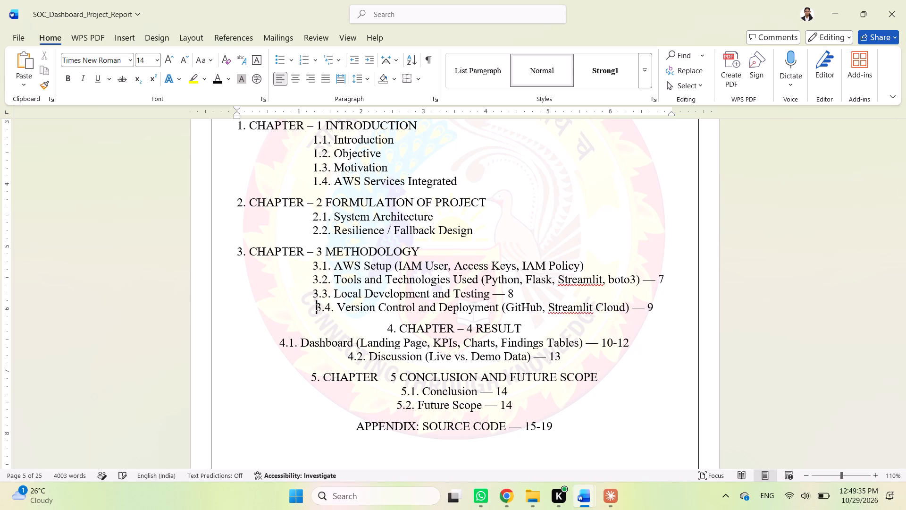
{"action": "key", "text": "BackSpace"}
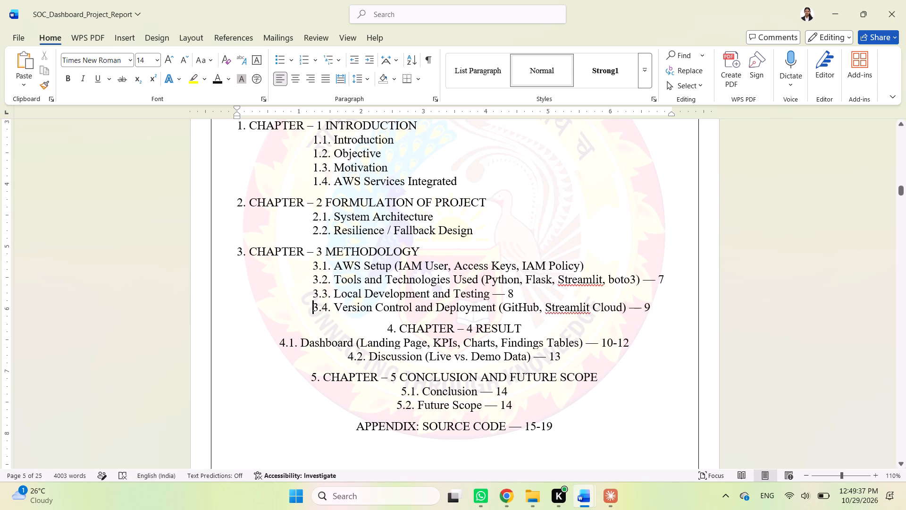
Left-align the "4. CHAPTER – 4 RESULT" block with its entries 4.1 and 4.2, keeping it as a separate paragraph.
{"action": "left_click", "coordinate": [384, 329]}
{"action": "key", "text": "BackSpace"}
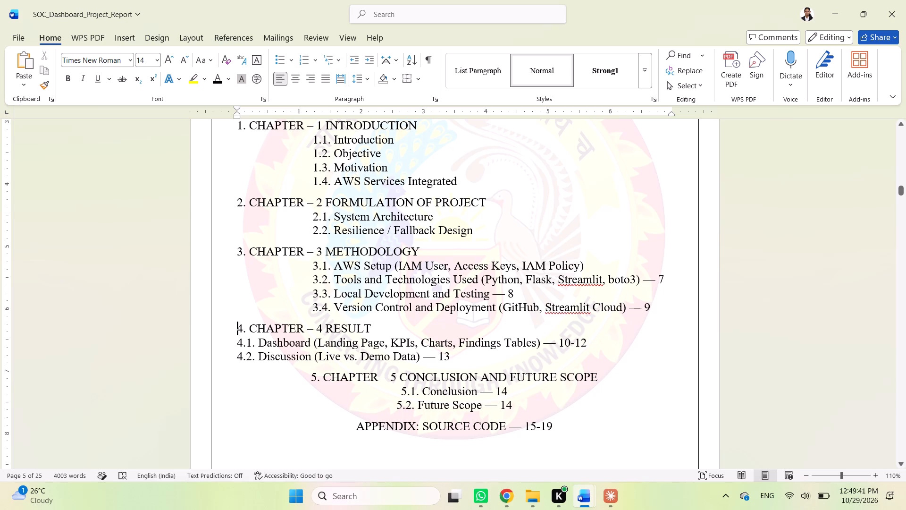
Indent "4.1. Dashboard (Landing Page, KPIs, Charts, Findings Tables)" with leading spaces so it lines up with the Chapter 3 entries.
{"action": "left_click", "coordinate": [235, 343]}
{"action": "key", "text": "space"}
{"action": "key", "text": "space"}
{"action": "key", "text": "space"}
{"action": "key", "text": "space"}
{"action": "key", "text": "space"}
{"action": "key", "text": "space"}
{"action": "key", "text": "space"}
{"action": "key", "text": "space"}
{"action": "key", "text": "space"}
{"action": "key", "text": "space"}
{"action": "key", "text": "space"}
{"action": "key", "text": "space"}
{"action": "key", "text": "space"}
{"action": "key", "text": "space"}
{"action": "key", "text": "space"}
{"action": "key", "text": "space"}
{"action": "key", "text": "space"}
{"action": "key", "text": "space"}
{"action": "key", "text": "space"}
{"action": "key", "text": "space"}
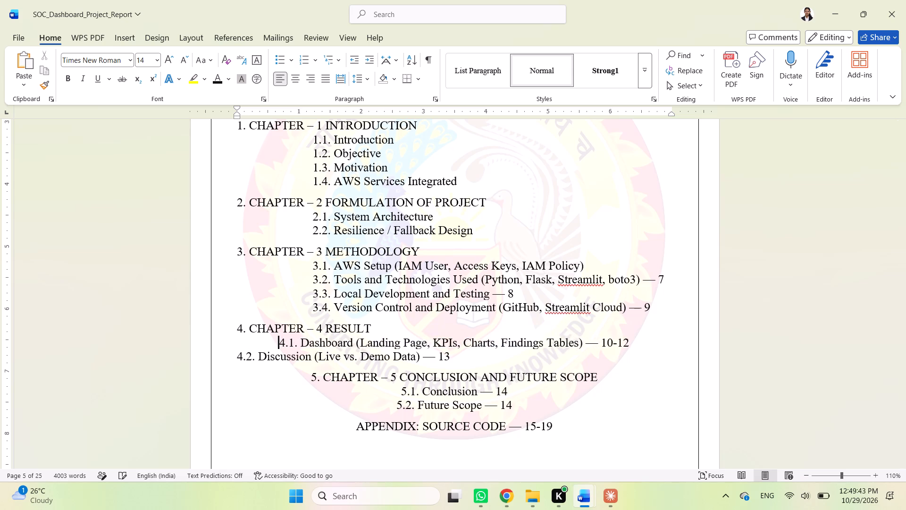
Indent "4.2. Discussion (Live vs. Demo Data)" with leading spaces so it lines up under entry 4.1.
{"action": "left_click", "coordinate": [235, 359]}
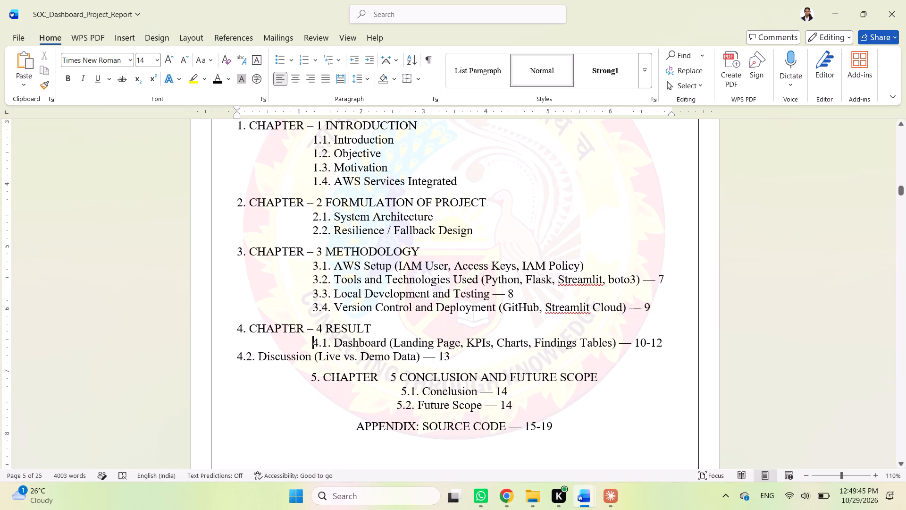
{"action": "key", "text": "space"}
{"action": "key", "text": "space"}
{"action": "key", "text": "space"}
{"action": "key", "text": "space"}
{"action": "key", "text": "space"}
{"action": "key", "text": "space"}
{"action": "key", "text": "space"}
{"action": "key", "text": "space"}
{"action": "key", "text": "space"}
{"action": "key", "text": "space"}
{"action": "key", "text": "space"}
{"action": "key", "text": "space"}
{"action": "key", "text": "space"}
{"action": "key", "text": "space"}
{"action": "key", "text": "space"}
{"action": "key", "text": "space"}
{"action": "key", "text": "space"}
{"action": "key", "text": "space"}
{"action": "key", "text": "space"}
{"action": "key", "text": "space"}
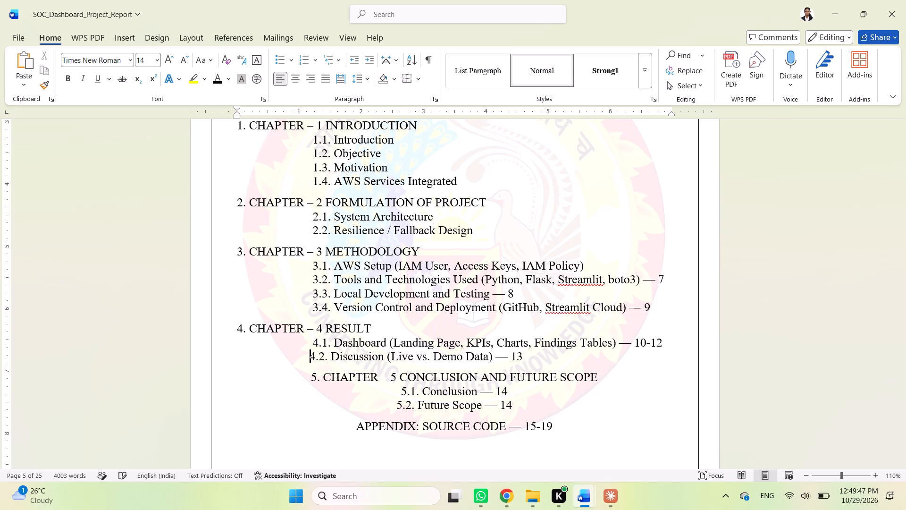
{"action": "key", "text": "space"}
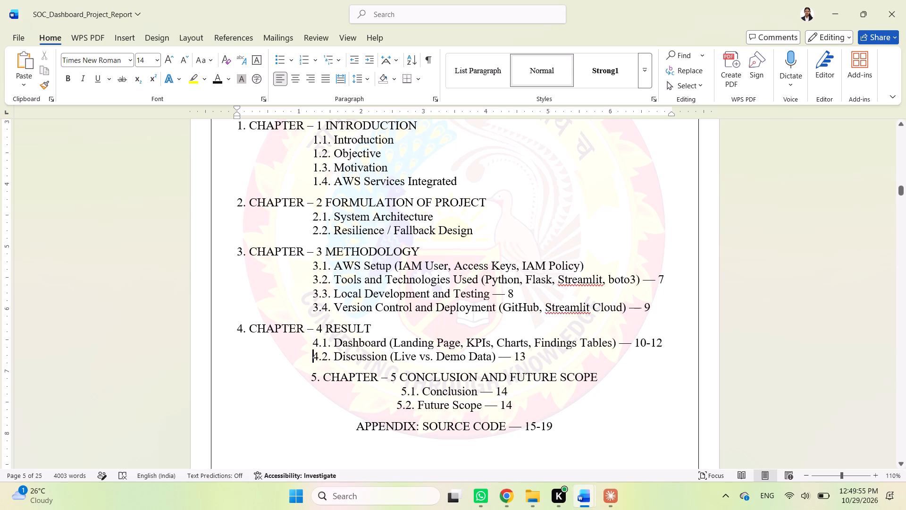
Left-align the "5. CHAPTER – 5 CONCLUSION AND FUTURE SCOPE" block with its entries 5.1 and 5.2, keeping it as a separate paragraph.
{"action": "left_click", "coordinate": [306, 382]}
{"action": "key", "text": "BackSpace"}
{"action": "key", "text": "BackSpace"}
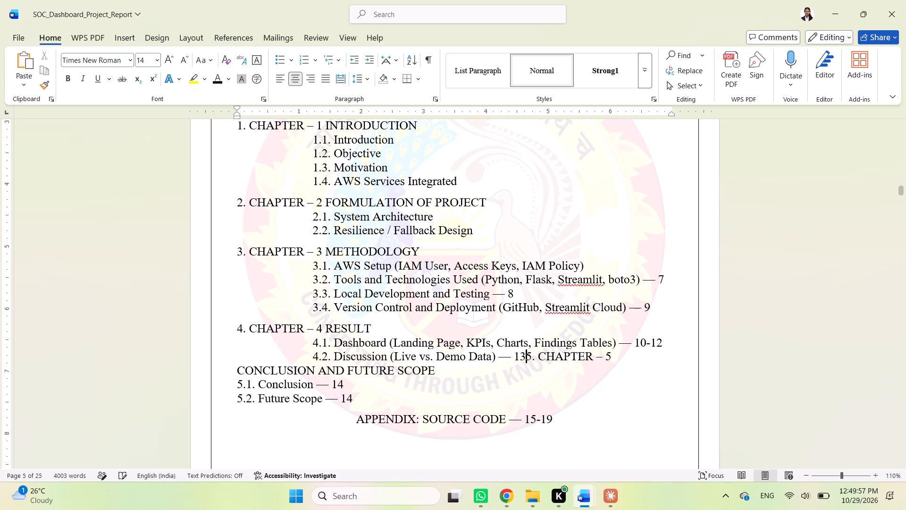
{"action": "key", "text": "Return"}
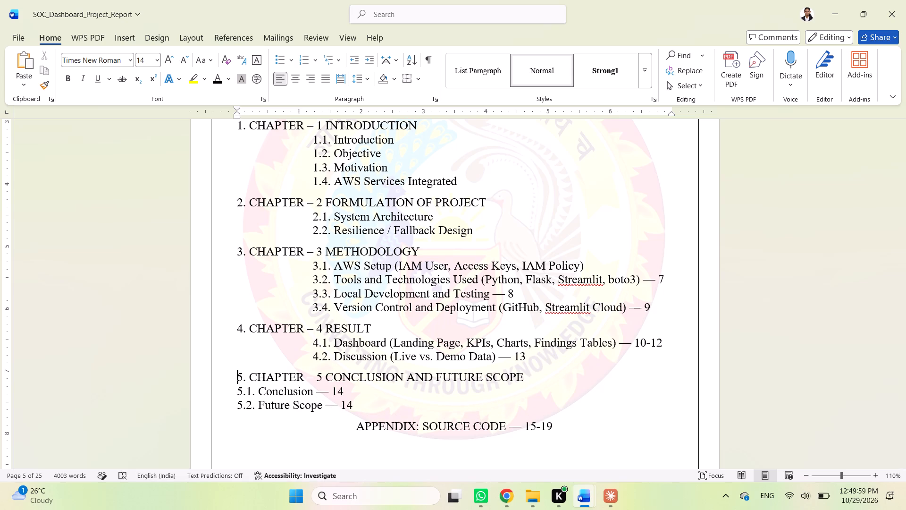
Indent "5.1. Conclusion" with leading spaces so it lines up with the Chapter 4 entries.
{"action": "left_click", "coordinate": [235, 393]}
{"action": "key", "text": "space"}
{"action": "key", "text": "space"}
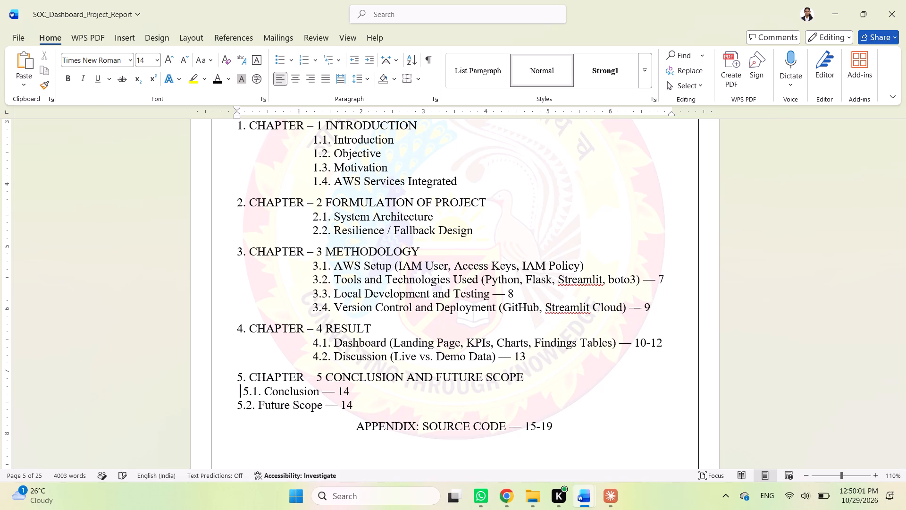
{"action": "key", "text": "space"}
{"action": "key", "text": "space"}
{"action": "key", "text": "space"}
{"action": "key", "text": "space"}
{"action": "key", "text": "space"}
{"action": "key", "text": "space"}
{"action": "key", "text": "space"}
{"action": "key", "text": "space"}
{"action": "key", "text": "space"}
{"action": "key", "text": "space"}
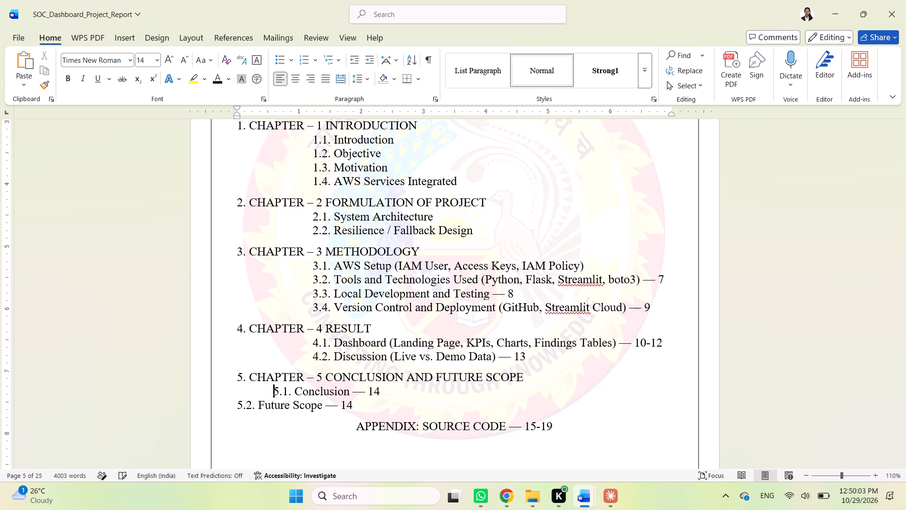
{"action": "key", "text": "space"}
{"action": "key", "text": "space"}
{"action": "key", "text": "space"}
{"action": "key", "text": "space"}
{"action": "key", "text": "space"}
{"action": "key", "text": "space"}
{"action": "key", "text": "space"}
{"action": "key", "text": "space"}
{"action": "key", "text": "space"}
{"action": "key", "text": "space"}
{"action": "key", "text": "space"}
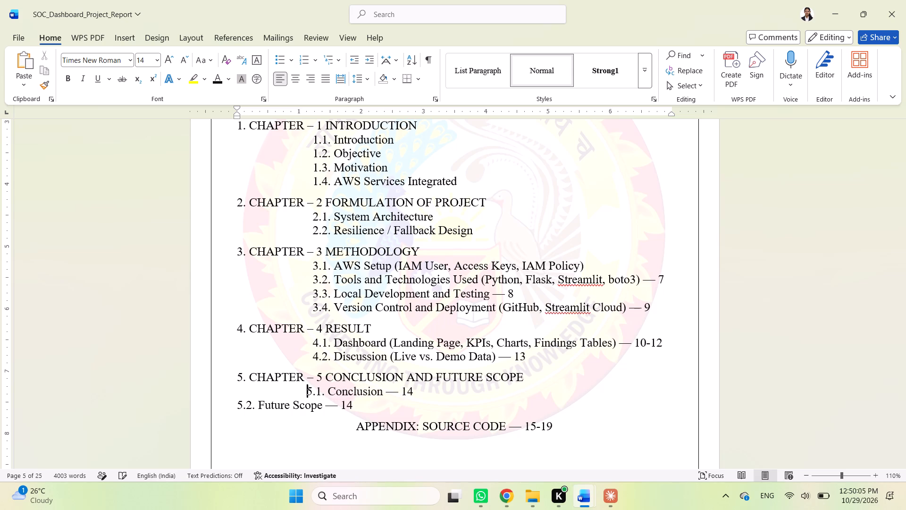
{"action": "key", "text": "space"}
{"action": "key", "text": "space"}
{"action": "key", "text": "space"}
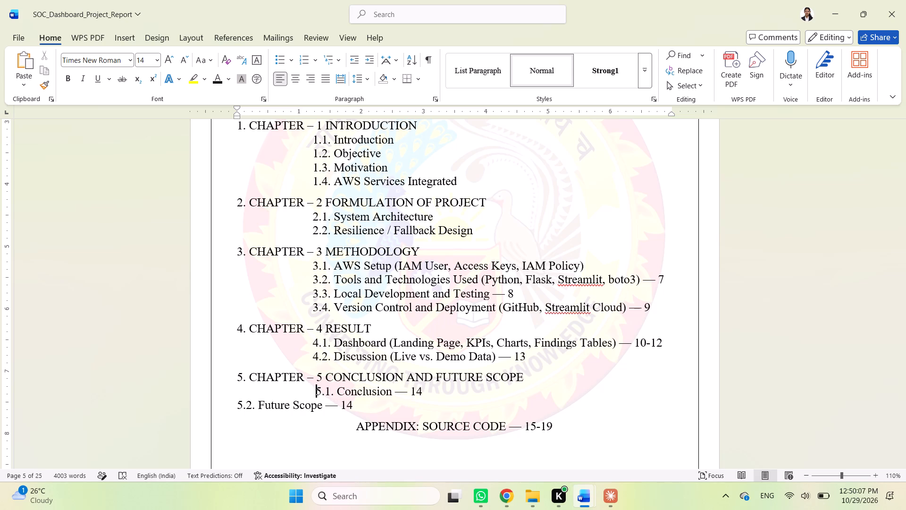
{"action": "key", "text": "BackSpace"}
Indent "5.2. Future Scope" with leading spaces so it lines up under entry 5.1.
{"action": "left_click", "coordinate": [237, 403]}
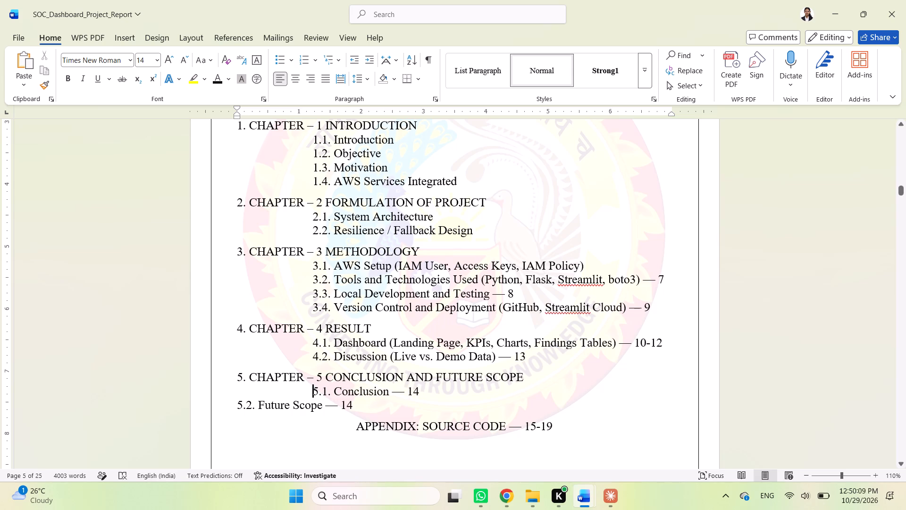
{"action": "key", "text": "space"}
{"action": "key", "text": "space"}
{"action": "key", "text": "space"}
{"action": "key", "text": "space"}
{"action": "key", "text": "space"}
{"action": "key", "text": "space"}
{"action": "key", "text": "space"}
{"action": "key", "text": "space"}
{"action": "key", "text": "space"}
{"action": "key", "text": "space"}
{"action": "key", "text": "space"}
{"action": "key", "text": "space"}
{"action": "key", "text": "space"}
{"action": "key", "text": "space"}
{"action": "key", "text": "space"}
{"action": "key", "text": "space"}
{"action": "key", "text": "space"}
{"action": "key", "text": "space"}
{"action": "key", "text": "space"}
{"action": "key", "text": "space"}
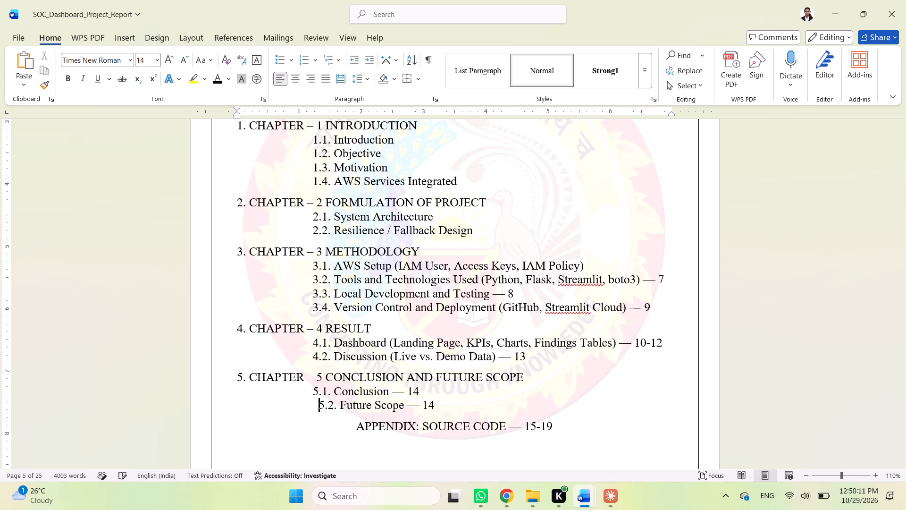
{"action": "key", "text": "BackSpace"}
{"action": "key", "text": "BackSpace"}
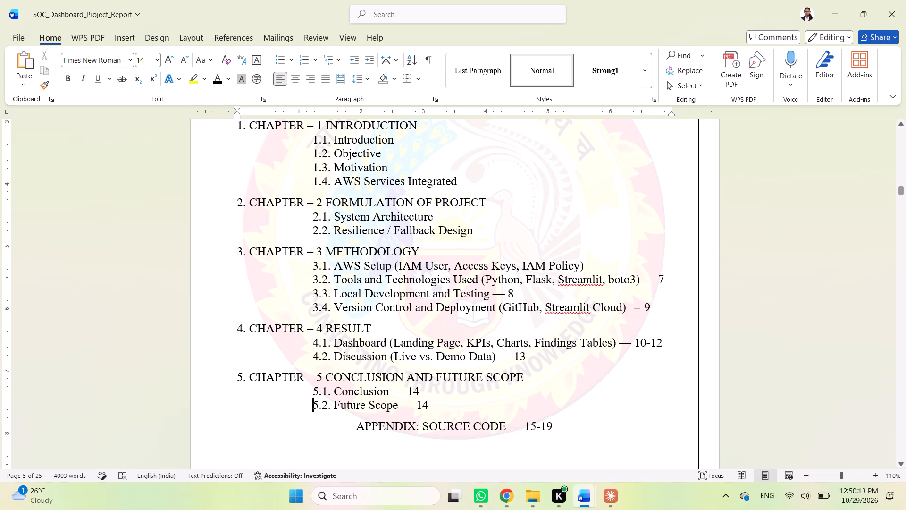
Left-align the "APPENDIX: SOURCE CODE" line with the chapter headings.
{"action": "left_click", "coordinate": [358, 429]}
{"action": "key", "text": "BackSpace"}
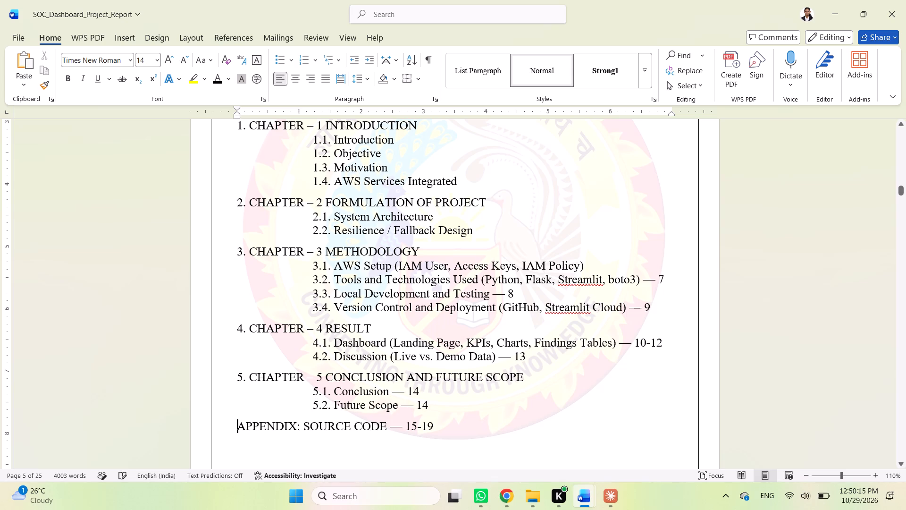
Remove the inline page number "— 7" from the end of entry 3.2, Tools and Technologies Used.
{"action": "scroll", "coordinate": [453, 334], "scroll_direction": "up", "scroll_amount": 1}
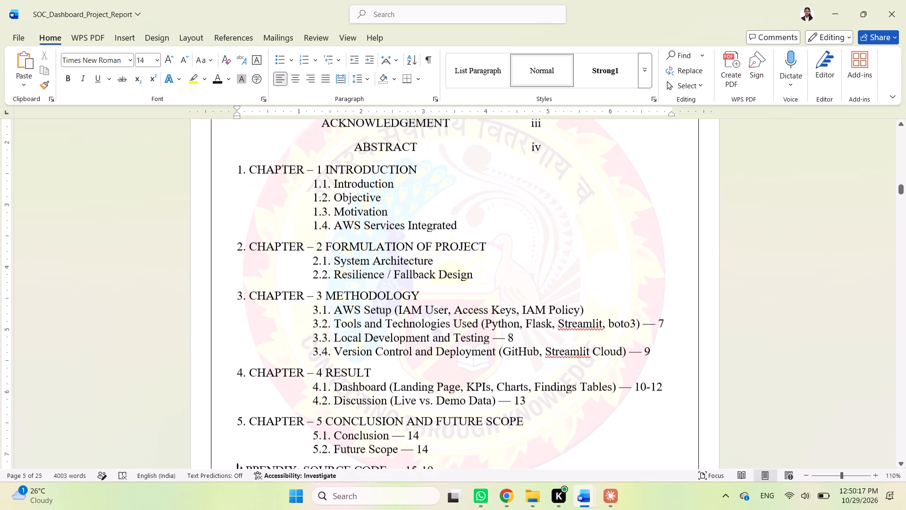
{"action": "scroll", "coordinate": [453, 334], "scroll_direction": "up", "scroll_amount": 1}
{"action": "left_click", "coordinate": [666, 360]}
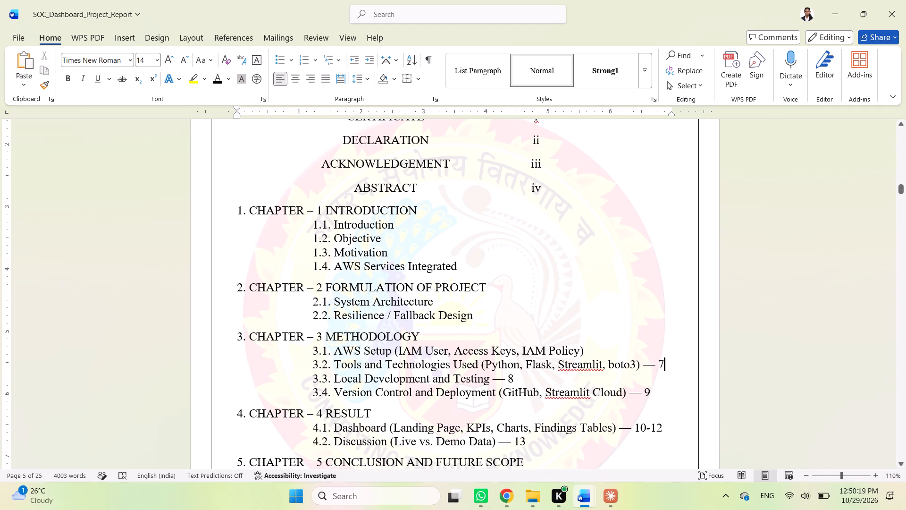
{"action": "key", "text": "BackSpace"}
{"action": "key", "text": "BackSpace"}
{"action": "key", "text": "BackSpace"}
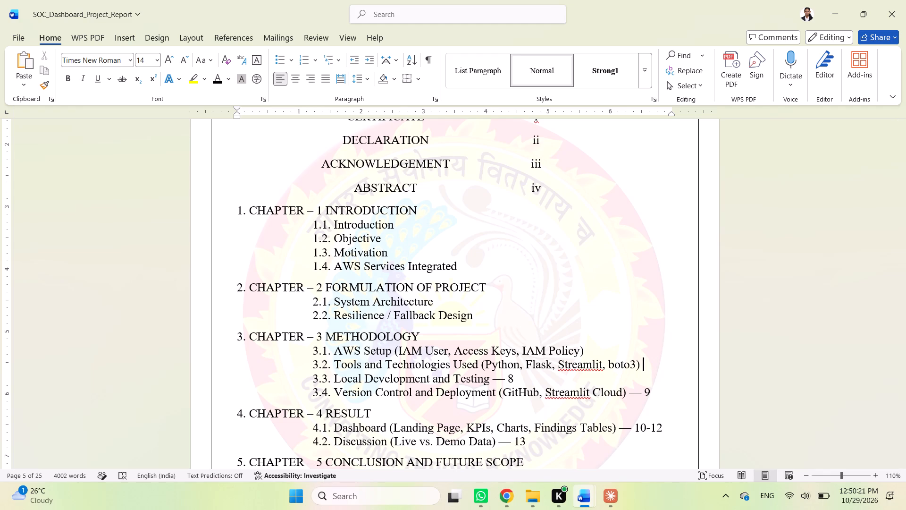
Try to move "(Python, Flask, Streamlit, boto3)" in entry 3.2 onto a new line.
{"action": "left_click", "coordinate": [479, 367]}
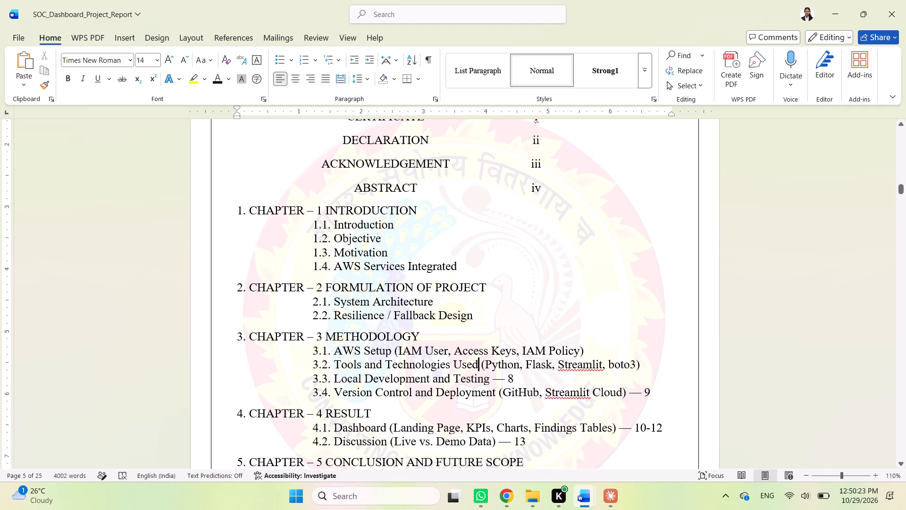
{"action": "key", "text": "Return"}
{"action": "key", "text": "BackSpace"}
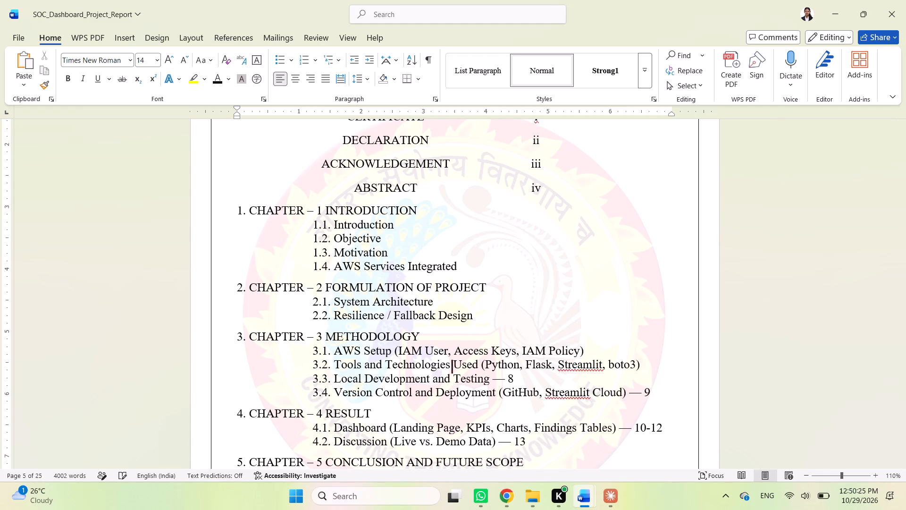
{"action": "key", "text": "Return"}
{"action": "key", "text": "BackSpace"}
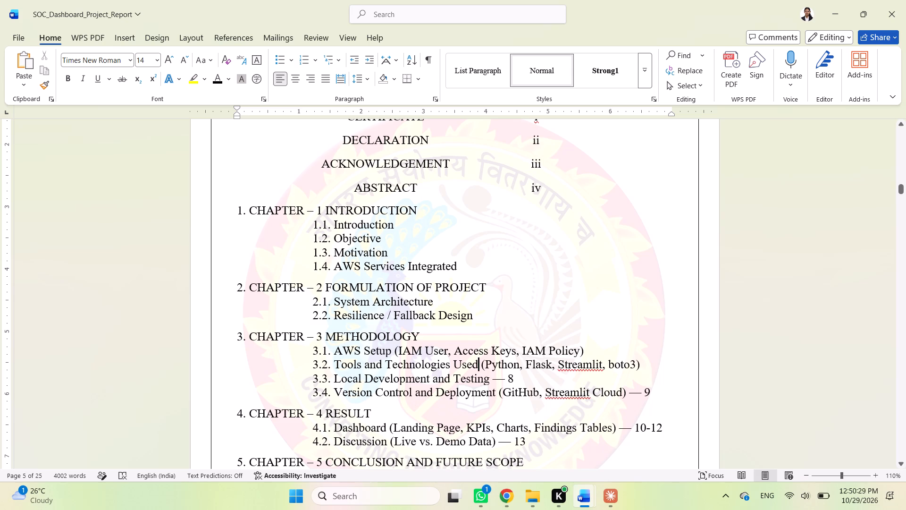
Shorten entry 3.4 to "Version Control and Deployment" by deleting "(GitHub, Streamlit Cloud)" and its inline page number "— 9".
{"action": "scroll", "coordinate": [489, 391], "scroll_direction": "down", "scroll_amount": 1}
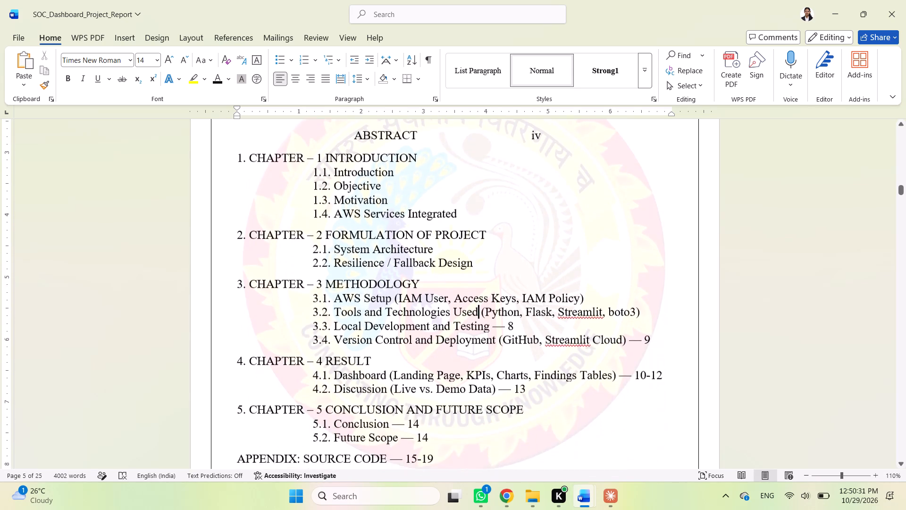
{"action": "scroll", "coordinate": [489, 391], "scroll_direction": "down", "scroll_amount": 1}
{"action": "scroll", "coordinate": [489, 391], "scroll_direction": "up", "scroll_amount": 1}
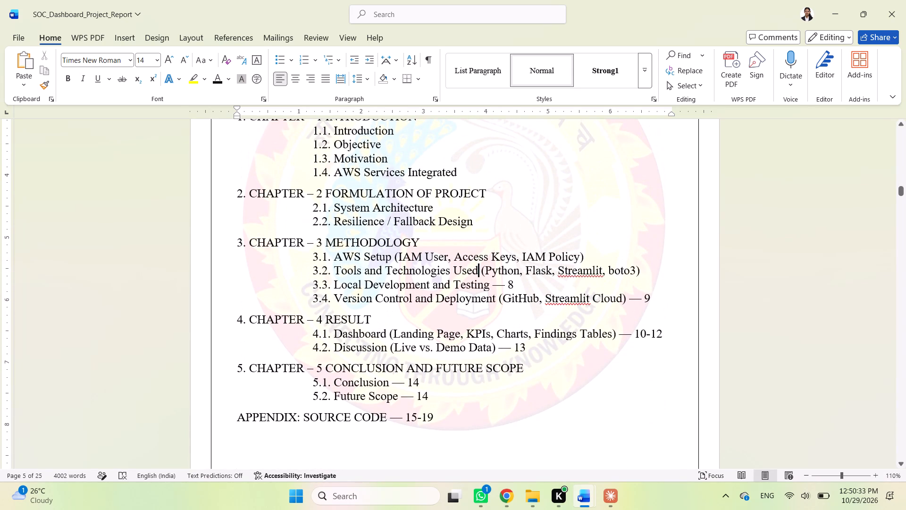
{"action": "left_click", "coordinate": [659, 301]}
{"action": "key", "text": "BackSpace"}
{"action": "key", "text": "BackSpace"}
{"action": "key", "text": "BackSpace"}
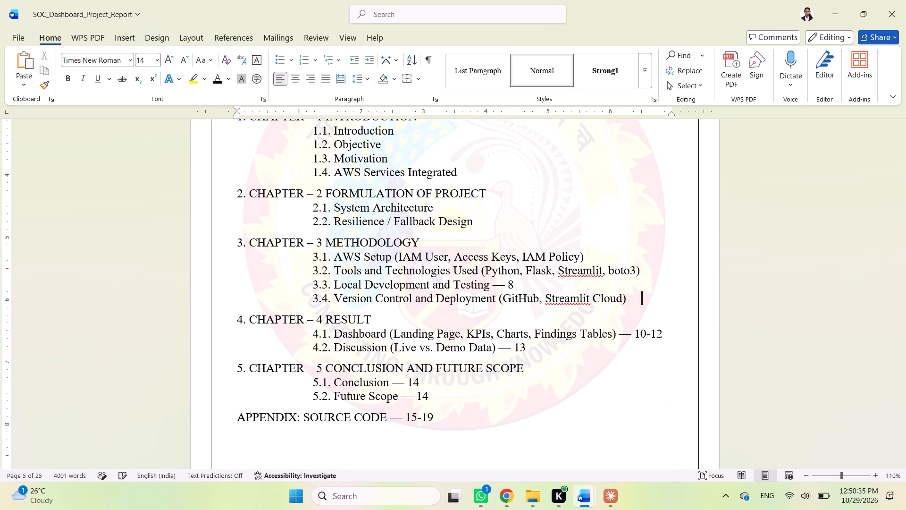
{"action": "key", "text": "BackSpace"}
{"action": "key", "text": "BackSpace"}
{"action": "key", "text": "BackSpace"}
{"action": "key", "text": "BackSpace"}
{"action": "key", "text": "BackSpace"}
{"action": "key", "text": "BackSpace"}
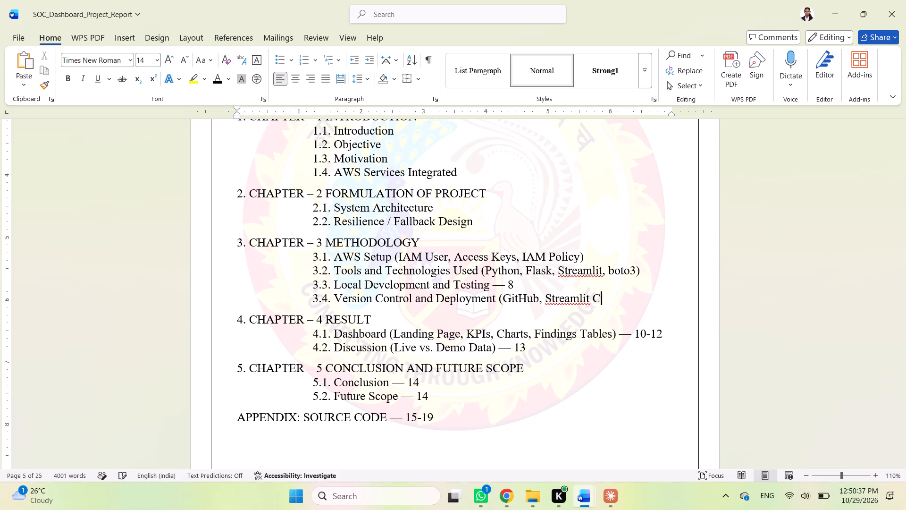
{"action": "key", "text": "BackSpace"}
{"action": "key", "text": "BackSpace"}
{"action": "key", "text": "BackSpace"}
{"action": "key", "text": "BackSpace"}
{"action": "key", "text": "BackSpace"}
{"action": "key", "text": "BackSpace"}
{"action": "key", "text": "BackSpace"}
{"action": "key", "text": "BackSpace"}
{"action": "key", "text": "BackSpace"}
{"action": "key", "text": "BackSpace"}
{"action": "key", "text": "BackSpace"}
{"action": "key", "text": "BackSpace"}
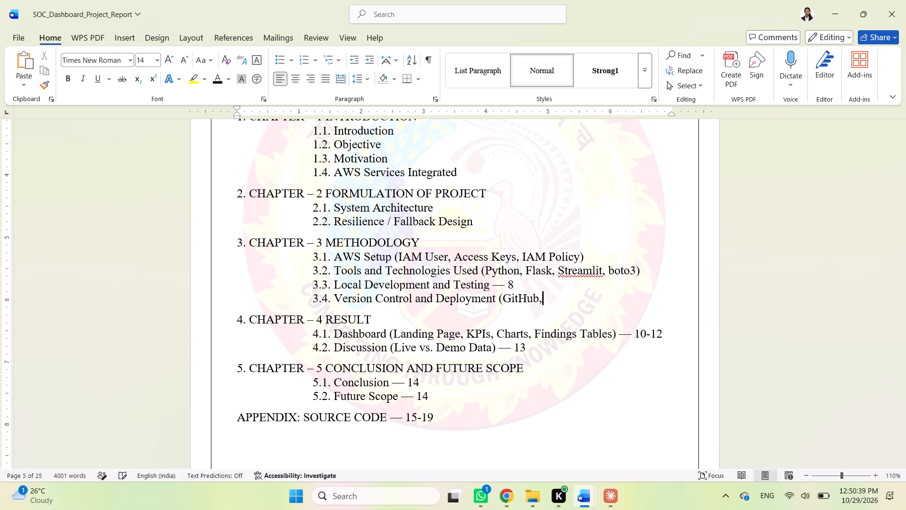
{"action": "key", "text": "BackSpace"}
{"action": "key", "text": "BackSpace"}
{"action": "key", "text": "BackSpace"}
{"action": "key", "text": "BackSpace"}
{"action": "key", "text": "BackSpace"}
{"action": "key", "text": "BackSpace"}
{"action": "key", "text": "BackSpace"}
{"action": "key", "text": "BackSpace"}
Remove the inline page number "— 8" from the end of entry 3.3, Local Development and Testing.
{"action": "left_click", "coordinate": [523, 282]}
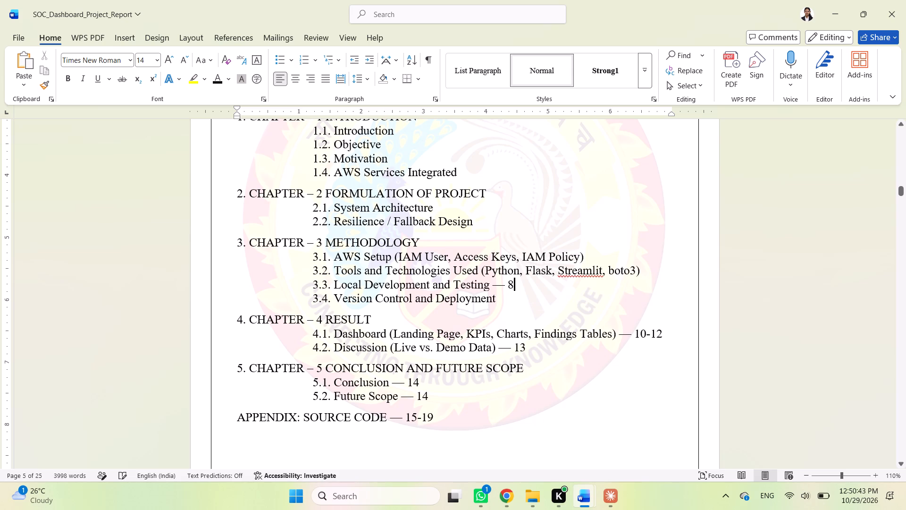
{"action": "key", "text": "BackSpace"}
{"action": "key", "text": "BackSpace"}
{"action": "key", "text": "BackSpace"}
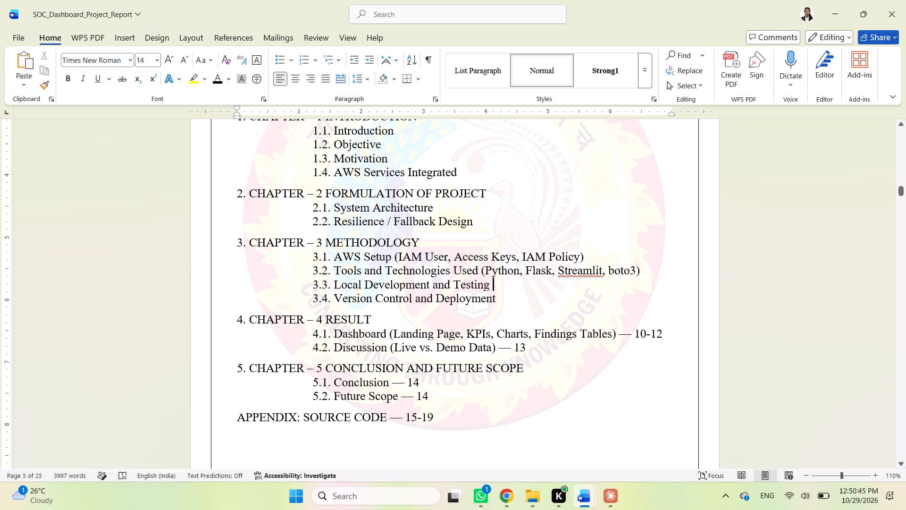
Shorten entry 3.2 to "Tools and Technologies Used" by deleting "(Python, Flask, Streamlit, boto3)".
{"action": "left_click", "coordinate": [649, 266]}
{"action": "key", "text": "BackSpace"}
{"action": "key", "text": "BackSpace"}
{"action": "key", "text": "BackSpace"}
{"action": "key", "text": "BackSpace"}
{"action": "key", "text": "BackSpace"}
{"action": "key", "text": "BackSpace"}
{"action": "key", "text": "BackSpace"}
{"action": "key", "text": "BackSpace"}
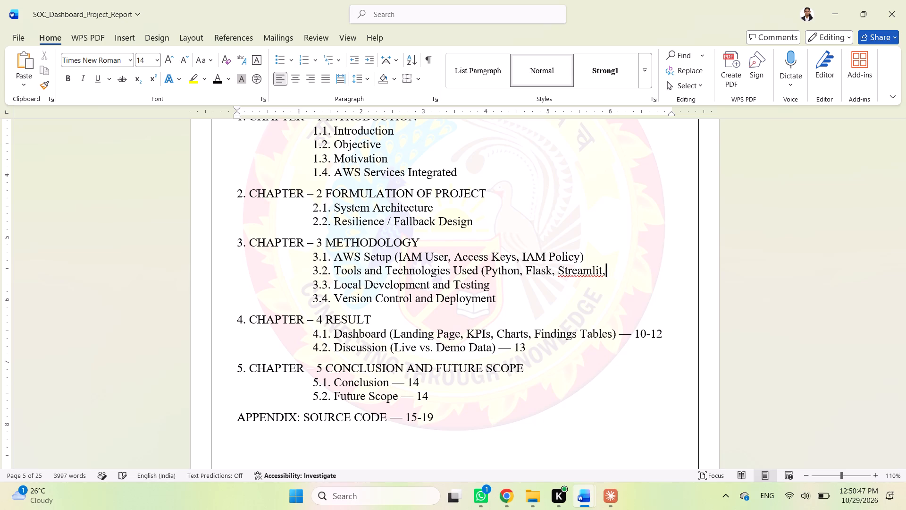
{"action": "key", "text": "BackSpace"}
{"action": "key", "text": "BackSpace"}
{"action": "key", "text": "BackSpace"}
{"action": "key", "text": "BackSpace"}
{"action": "key", "text": "BackSpace"}
{"action": "key", "text": "BackSpace"}
{"action": "key", "text": "BackSpace"}
{"action": "key", "text": "BackSpace"}
{"action": "key", "text": "BackSpace"}
{"action": "key", "text": "BackSpace"}
{"action": "key", "text": "BackSpace"}
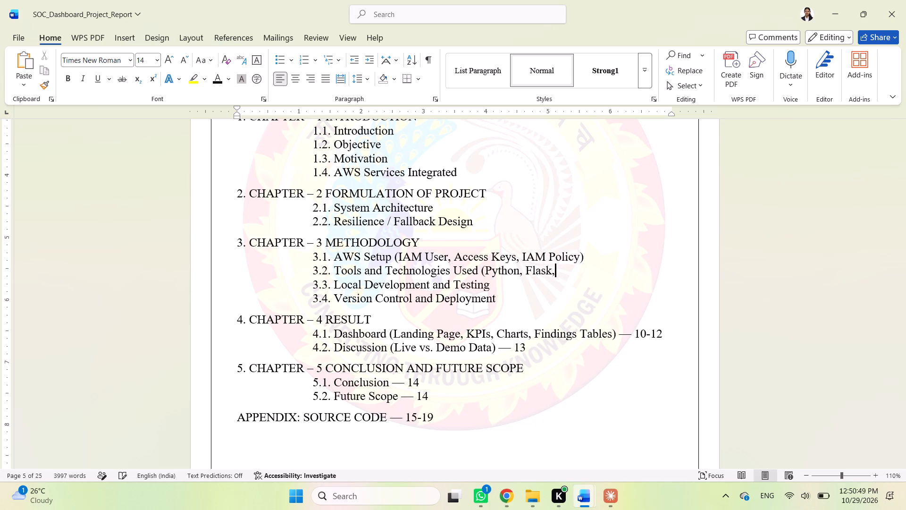
{"action": "key", "text": "BackSpace"}
{"action": "key", "text": "BackSpace"}
{"action": "key", "text": "BackSpace"}
{"action": "key", "text": "BackSpace"}
{"action": "key", "text": "BackSpace"}
{"action": "key", "text": "BackSpace"}
{"action": "key", "text": "BackSpace"}
{"action": "key", "text": "BackSpace"}
{"action": "key", "text": "BackSpace"}
{"action": "key", "text": "BackSpace"}
{"action": "key", "text": "BackSpace"}
{"action": "key", "text": "BackSpace"}
{"action": "key", "text": "BackSpace"}
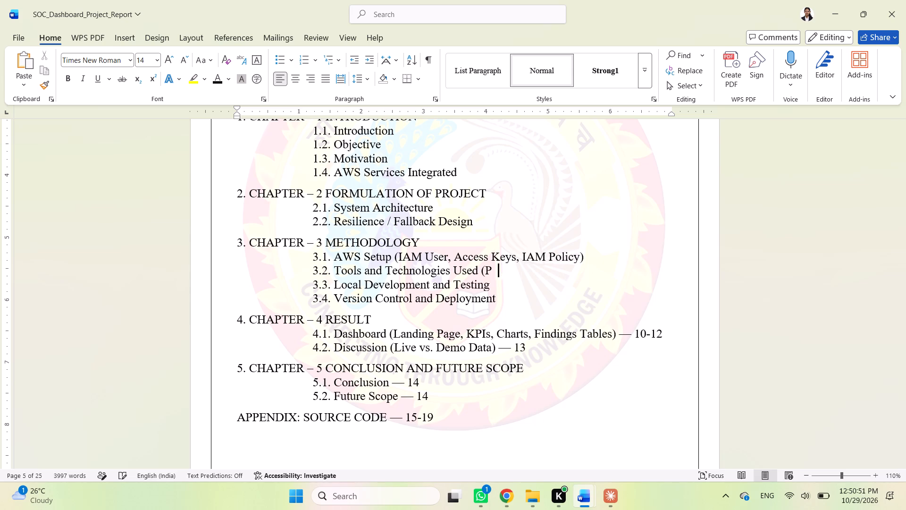
{"action": "key", "text": "BackSpace"}
{"action": "key", "text": "BackSpace"}
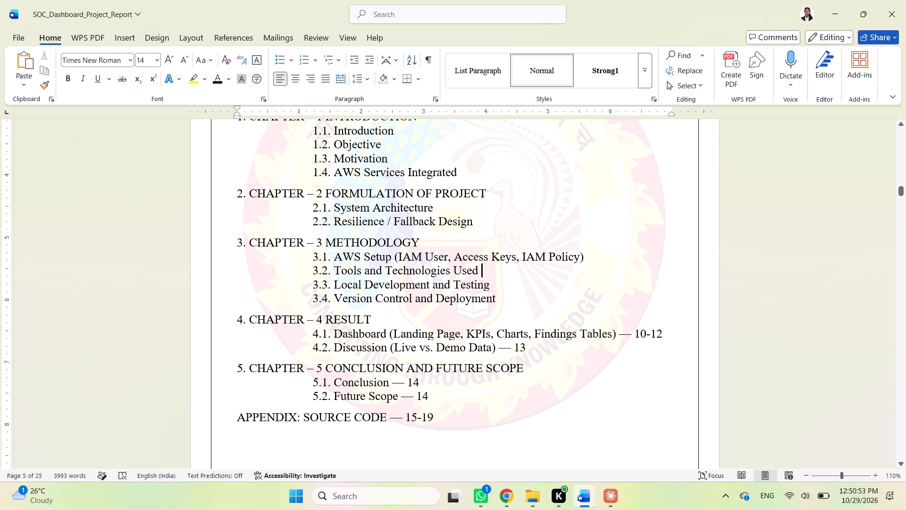
Shorten entry 4.1 to "Dashboard" by deleting "(Landing Page, KPIs, Charts, Findings Tables)" and its inline page numbers "— 10-12".
{"action": "left_click", "coordinate": [668, 343]}
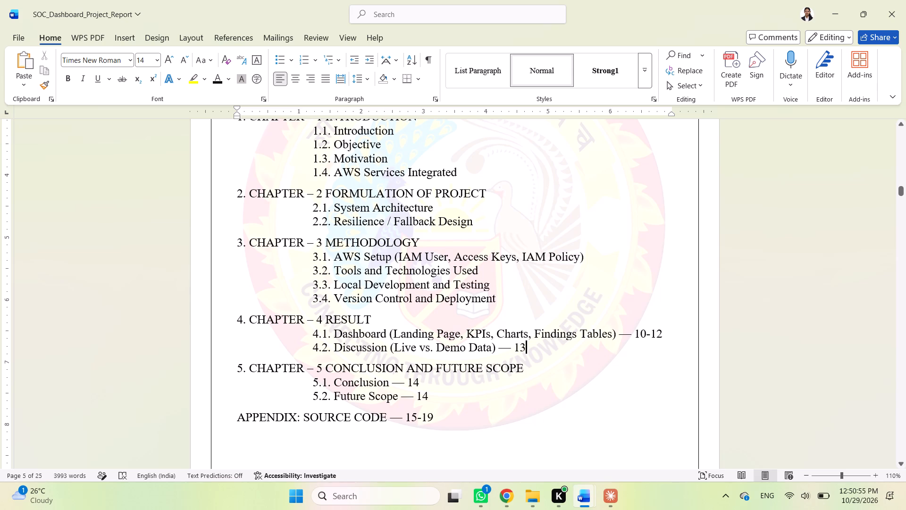
{"action": "left_click", "coordinate": [665, 331]}
{"action": "key", "text": "BackSpace"}
{"action": "key", "text": "BackSpace"}
{"action": "key", "text": "BackSpace"}
{"action": "key", "text": "BackSpace"}
{"action": "key", "text": "BackSpace"}
{"action": "key", "text": "BackSpace"}
{"action": "key", "text": "BackSpace"}
{"action": "key", "text": "BackSpace"}
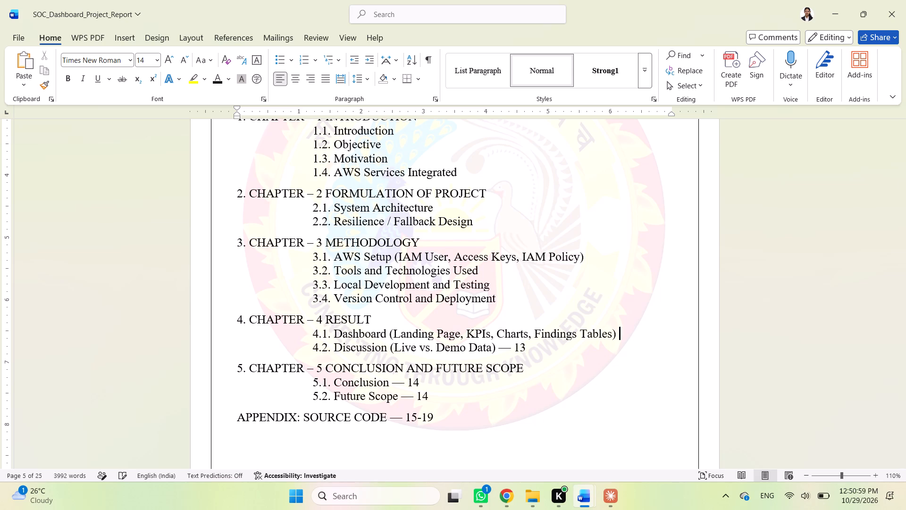
{"action": "key", "text": "BackSpace"}
{"action": "key", "text": "BackSpace"}
{"action": "key", "text": "BackSpace"}
{"action": "key", "text": "BackSpace"}
{"action": "key", "text": "BackSpace"}
{"action": "key", "text": "BackSpace"}
{"action": "key", "text": "BackSpace"}
{"action": "key", "text": "BackSpace"}
{"action": "key", "text": "BackSpace"}
{"action": "key", "text": "BackSpace"}
{"action": "key", "text": "BackSpace"}
{"action": "key", "text": "BackSpace"}
{"action": "key", "text": "BackSpace"}
{"action": "key", "text": "BackSpace"}
{"action": "key", "text": "BackSpace"}
{"action": "key", "text": "BackSpace"}
{"action": "key", "text": "BackSpace"}
{"action": "key", "text": "BackSpace"}
{"action": "key", "text": "BackSpace"}
{"action": "key", "text": "BackSpace"}
{"action": "key", "text": "BackSpace"}
{"action": "key", "text": "BackSpace"}
{"action": "key", "text": "BackSpace"}
{"action": "key", "text": "BackSpace"}
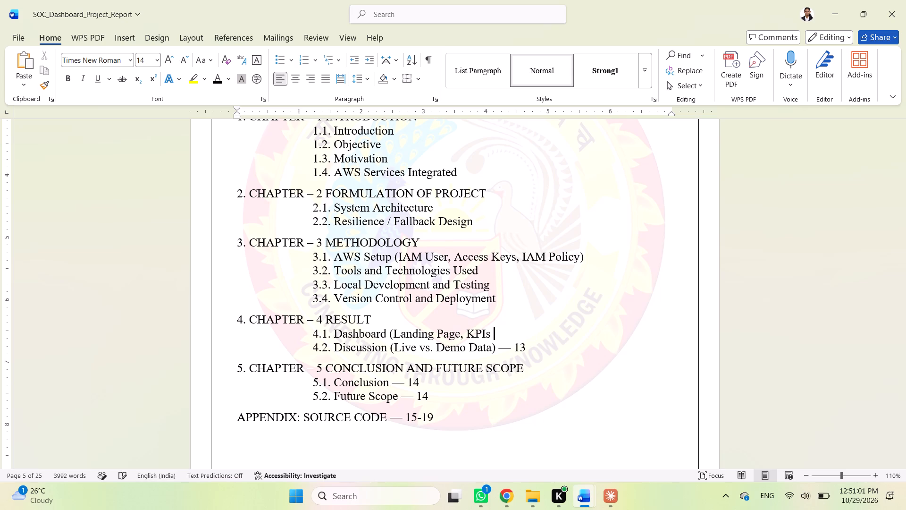
{"action": "key", "text": "BackSpace"}
{"action": "key", "text": "BackSpace"}
{"action": "key", "text": "BackSpace"}
{"action": "key", "text": "BackSpace"}
{"action": "key", "text": "BackSpace"}
{"action": "key", "text": "BackSpace"}
{"action": "key", "text": "BackSpace"}
{"action": "key", "text": "BackSpace"}
{"action": "key", "text": "BackSpace"}
{"action": "key", "text": "BackSpace"}
{"action": "key", "text": "BackSpace"}
{"action": "key", "text": "BackSpace"}
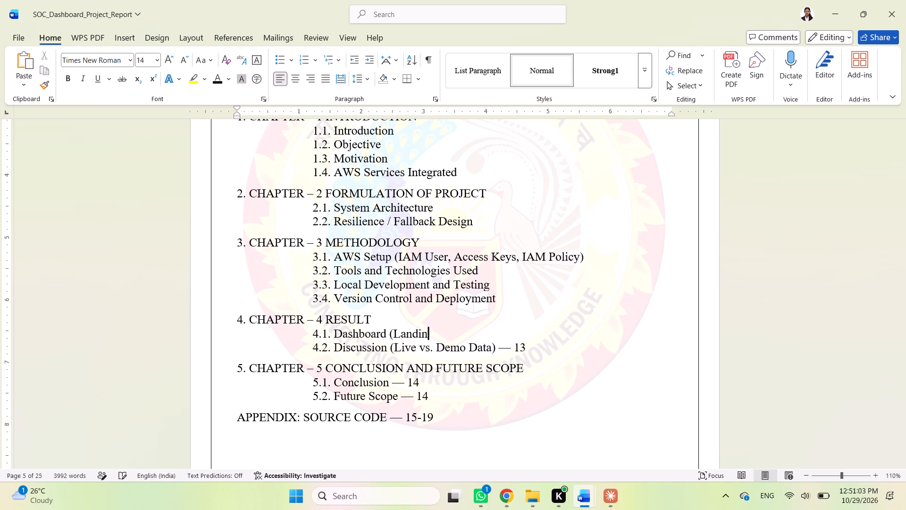
{"action": "key", "text": "BackSpace"}
{"action": "key", "text": "BackSpace"}
{"action": "key", "text": "BackSpace"}
{"action": "key", "text": "BackSpace"}
{"action": "key", "text": "BackSpace"}
{"action": "key", "text": "BackSpace"}
{"action": "key", "text": "BackSpace"}
Shorten entry 4.2 to "Discussion" by deleting "(Live vs. Demo Data)" and its inline page number "— 13".
{"action": "left_click", "coordinate": [533, 348]}
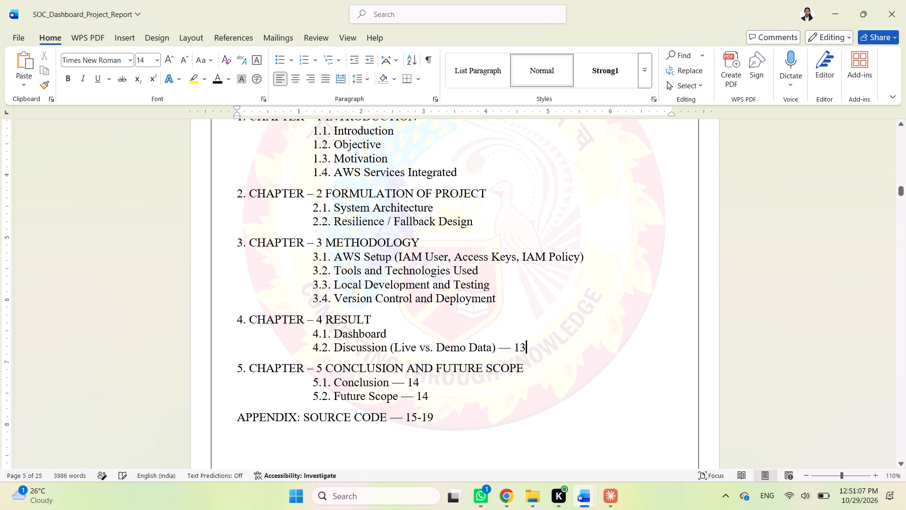
{"action": "key", "text": "BackSpace"}
{"action": "key", "text": "BackSpace"}
{"action": "key", "text": "BackSpace"}
{"action": "key", "text": "BackSpace"}
{"action": "key", "text": "BackSpace"}
{"action": "key", "text": "BackSpace"}
{"action": "key", "text": "BackSpace"}
{"action": "key", "text": "BackSpace"}
{"action": "key", "text": "BackSpace"}
{"action": "key", "text": "BackSpace"}
{"action": "key", "text": "BackSpace"}
{"action": "key", "text": "BackSpace"}
{"action": "key", "text": "BackSpace"}
{"action": "key", "text": "BackSpace"}
{"action": "key", "text": "BackSpace"}
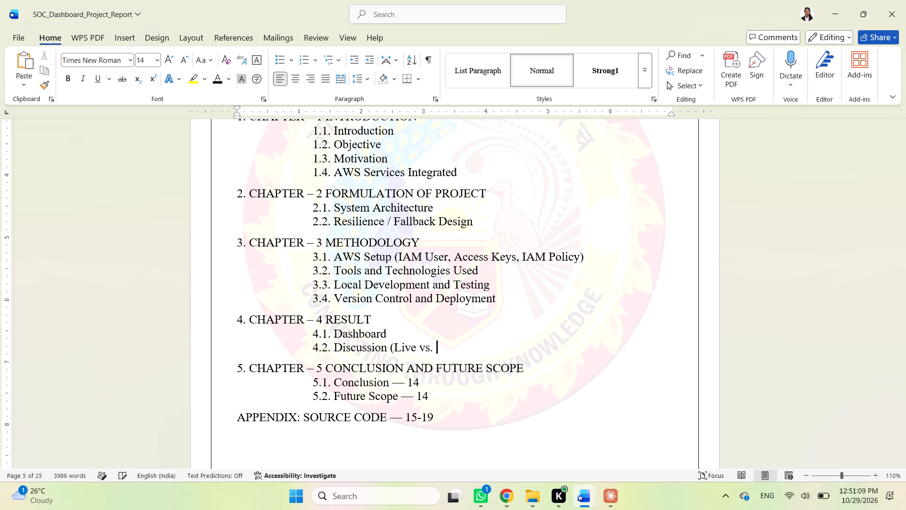
{"action": "key", "text": "BackSpace"}
{"action": "key", "text": "BackSpace"}
{"action": "key", "text": "BackSpace"}
{"action": "key", "text": "BackSpace"}
{"action": "key", "text": "BackSpace"}
{"action": "key", "text": "BackSpace"}
{"action": "key", "text": "BackSpace"}
{"action": "key", "text": "BackSpace"}
{"action": "key", "text": "BackSpace"}
{"action": "key", "text": "BackSpace"}
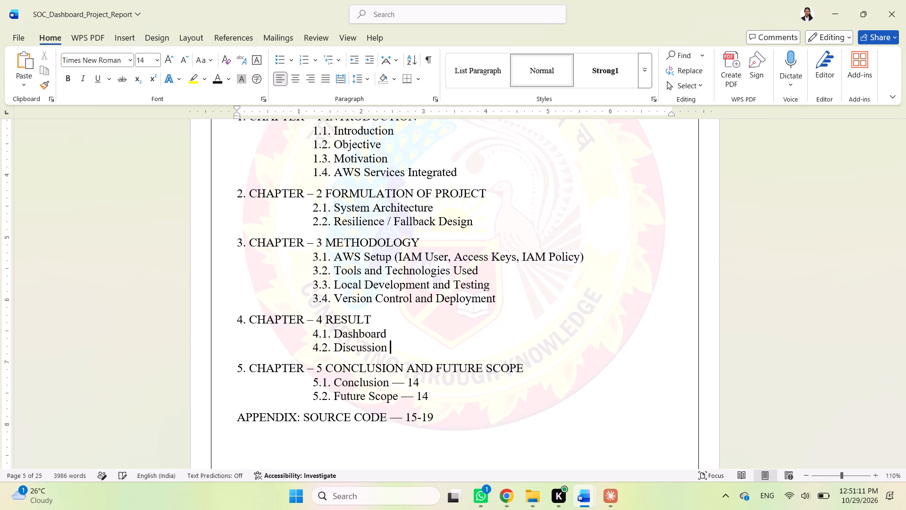
Remove the inline page number "— 14" from the end of entry 5.1, Conclusion.
{"action": "left_click", "coordinate": [425, 382]}
{"action": "key", "text": "BackSpace"}
{"action": "key", "text": "BackSpace"}
{"action": "key", "text": "BackSpace"}
{"action": "key", "text": "BackSpace"}
{"action": "key", "text": "BackSpace"}
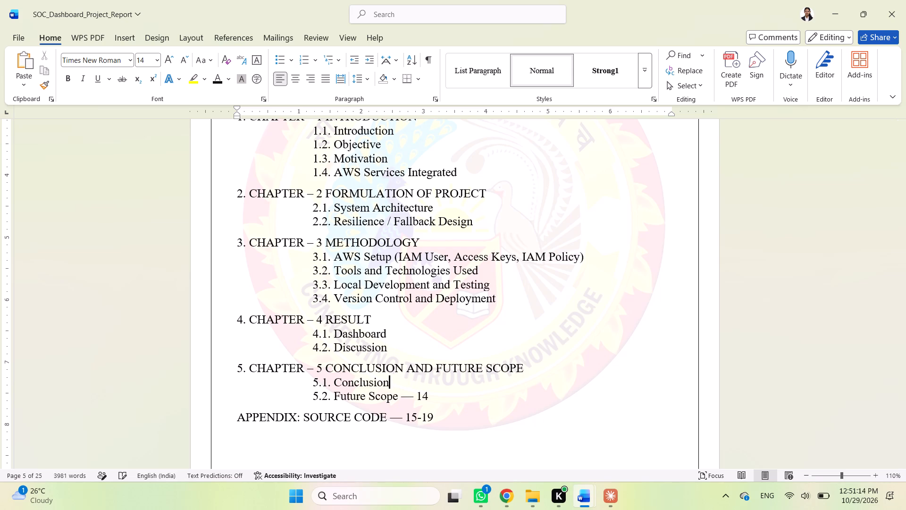
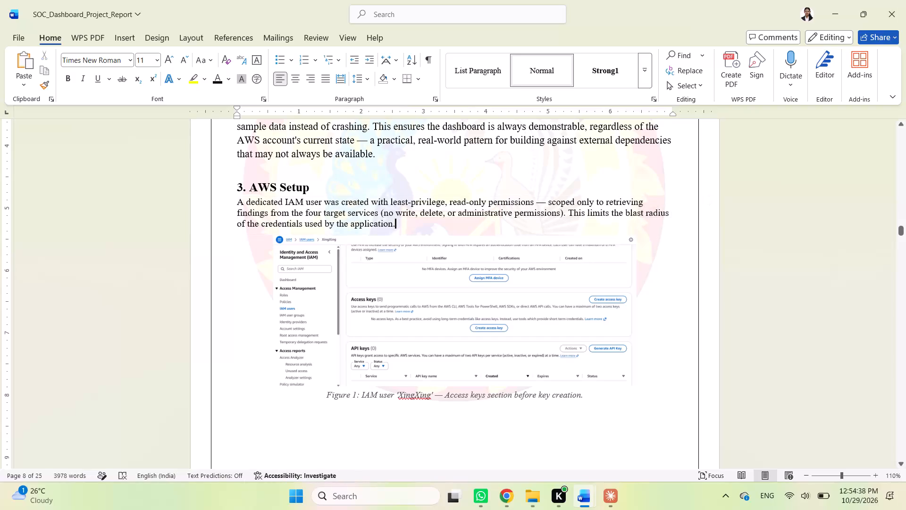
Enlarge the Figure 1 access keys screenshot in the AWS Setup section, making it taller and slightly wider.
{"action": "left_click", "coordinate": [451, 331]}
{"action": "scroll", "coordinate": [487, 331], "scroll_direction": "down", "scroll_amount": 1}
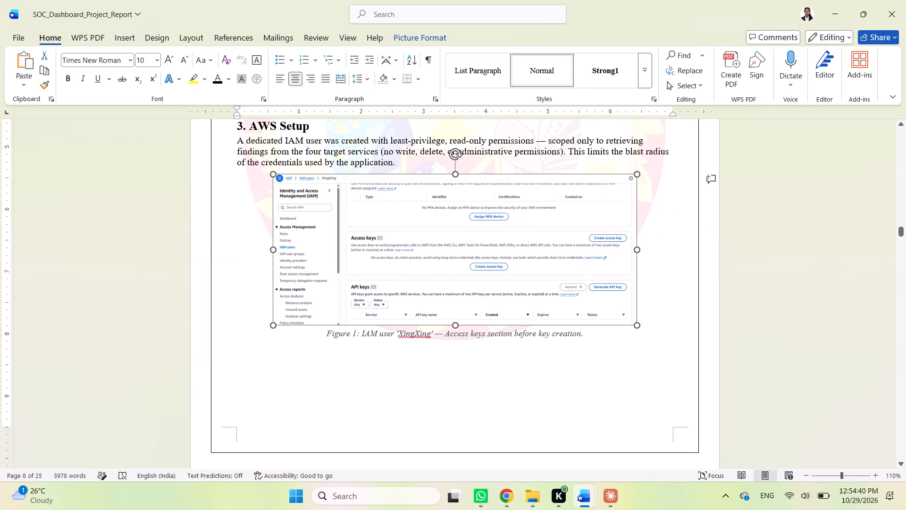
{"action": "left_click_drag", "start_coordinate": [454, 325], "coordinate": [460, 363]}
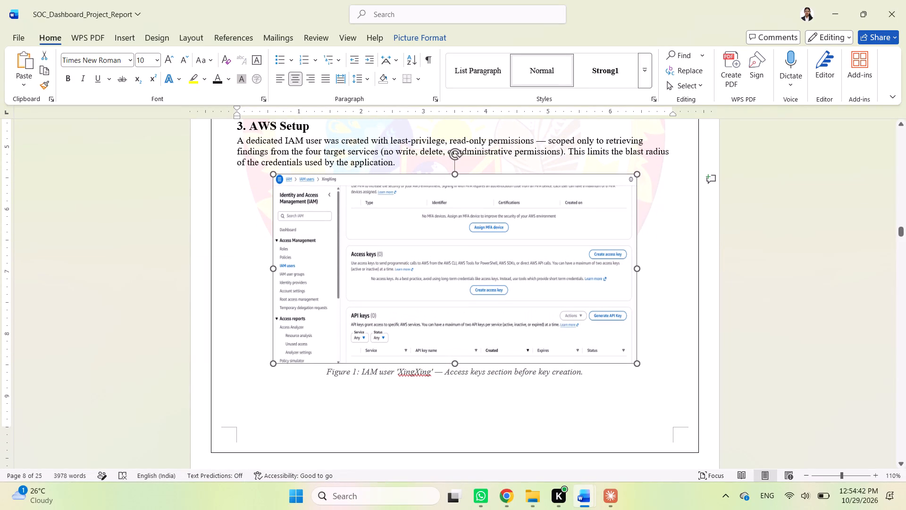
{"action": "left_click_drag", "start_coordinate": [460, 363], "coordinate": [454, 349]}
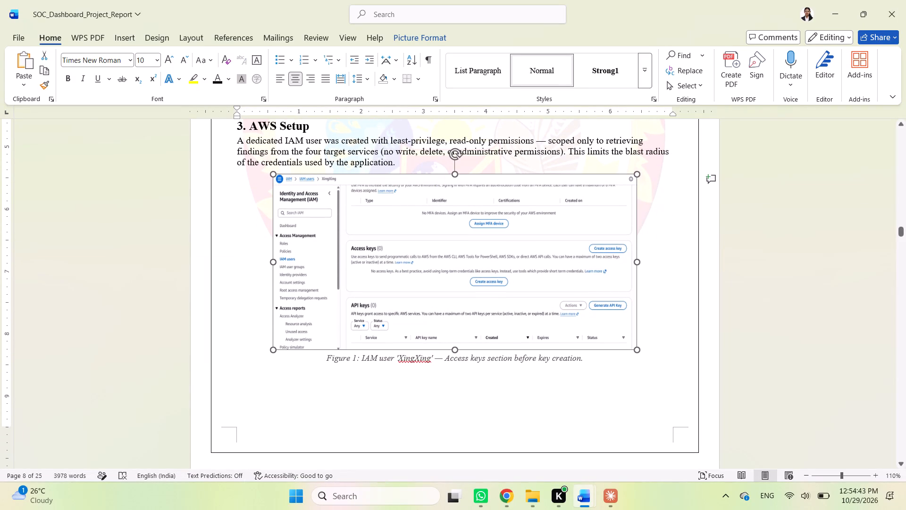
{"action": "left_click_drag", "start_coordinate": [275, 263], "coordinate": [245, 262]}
Delete the Figure 1 access keys screenshot in the AWS Setup section, keeping its caption.
{"action": "left_click", "coordinate": [580, 211]}
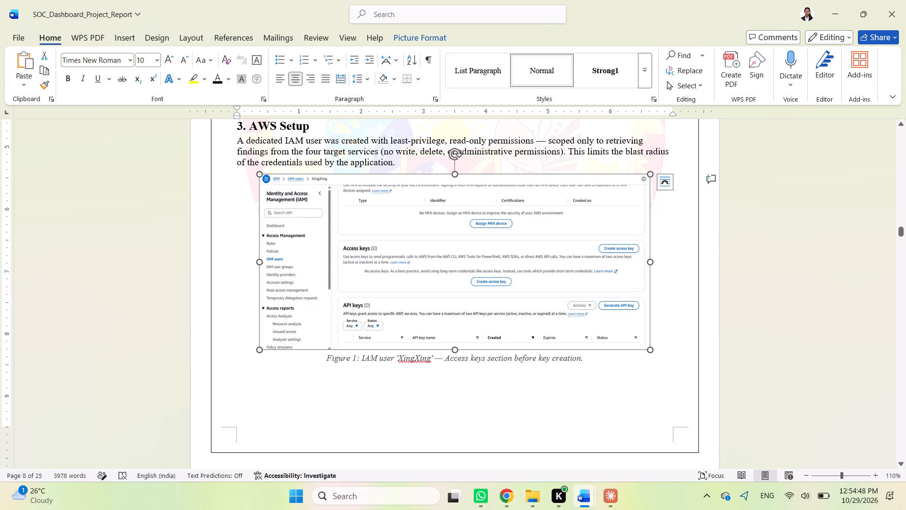
{"action": "key", "text": "BackSpace"}
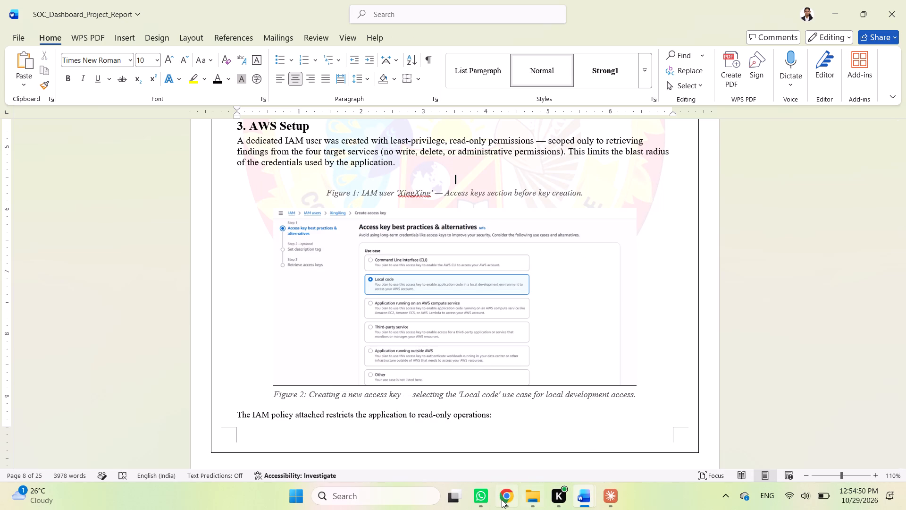
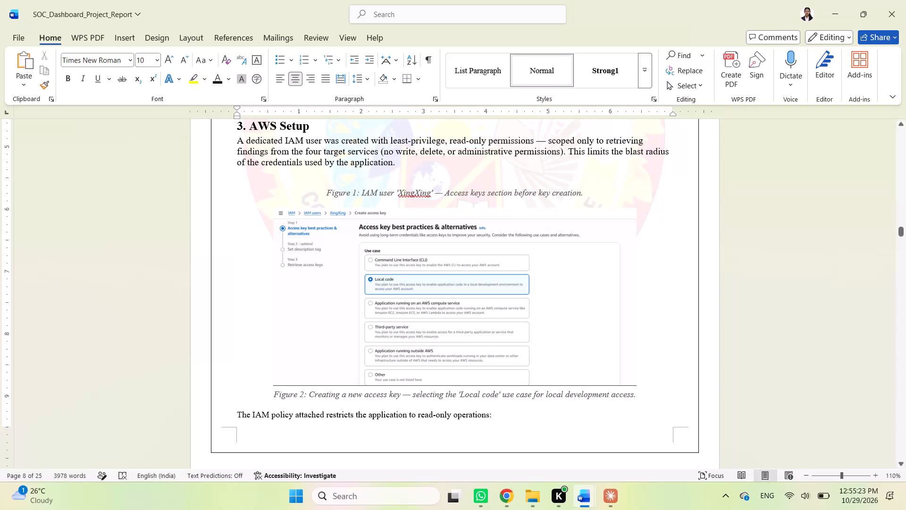
Paste the copied IAM user access keys screenshot above the Figure 1 caption in the AWS Setup section.
{"action": "key", "text": "ctrl+v"}
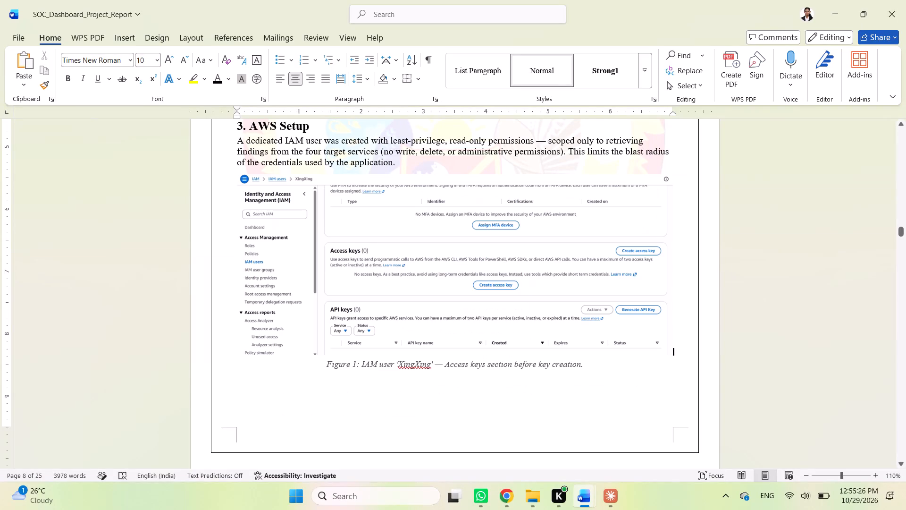
{"action": "left_click", "coordinate": [463, 262]}
Delete the Figure 2 screenshot of the access key 'Local code' use case, keeping its caption.
{"action": "scroll", "coordinate": [484, 304], "scroll_direction": "down", "scroll_amount": 1}
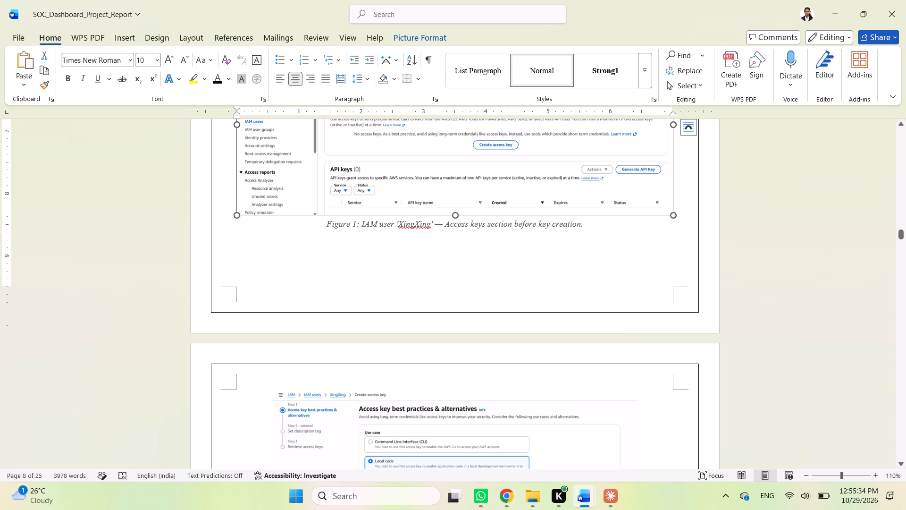
{"action": "scroll", "coordinate": [497, 275], "scroll_direction": "down", "scroll_amount": 1}
{"action": "left_click", "coordinate": [452, 327]}
{"action": "scroll", "coordinate": [496, 328], "scroll_direction": "down", "scroll_amount": 1}
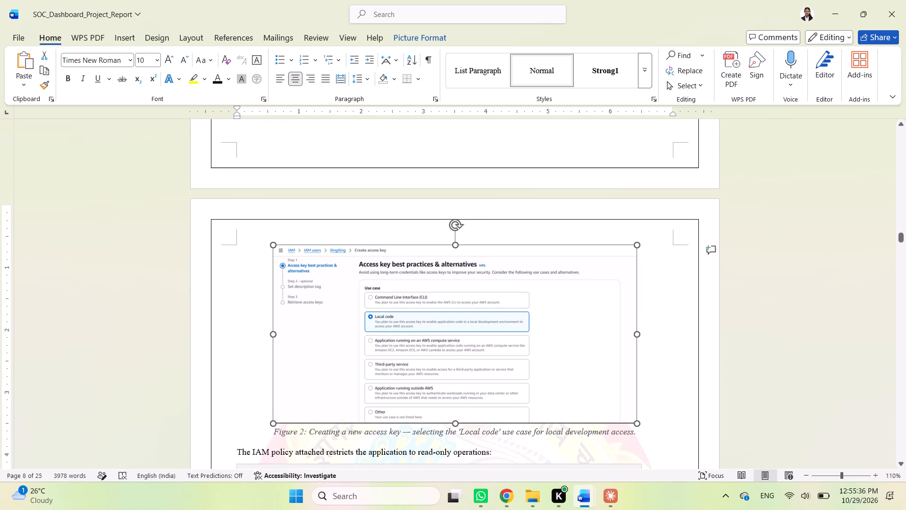
{"action": "scroll", "coordinate": [496, 328], "scroll_direction": "down", "scroll_amount": 1}
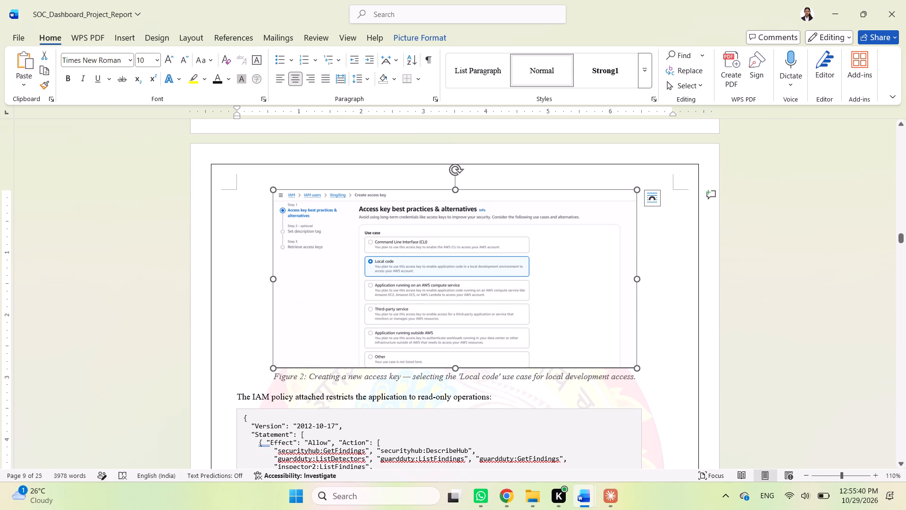
{"action": "left_click", "coordinate": [487, 315]}
{"action": "key", "text": "BackSpace"}
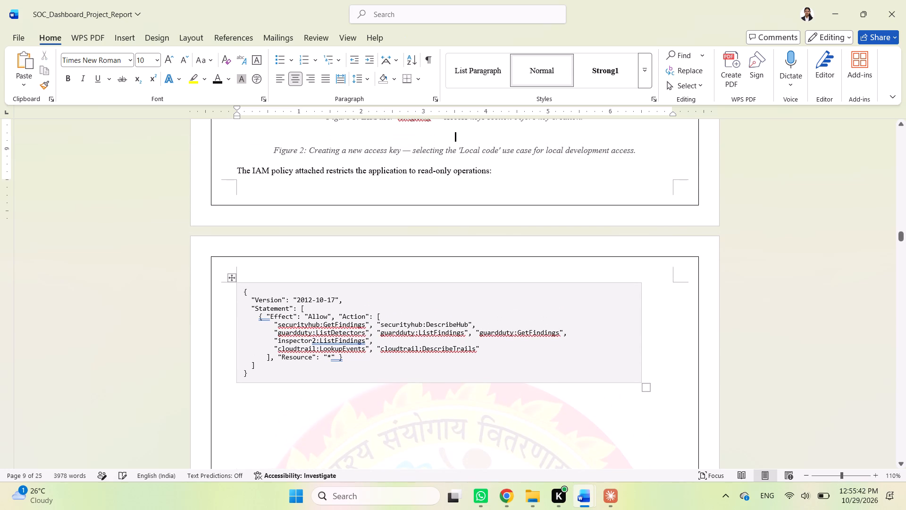
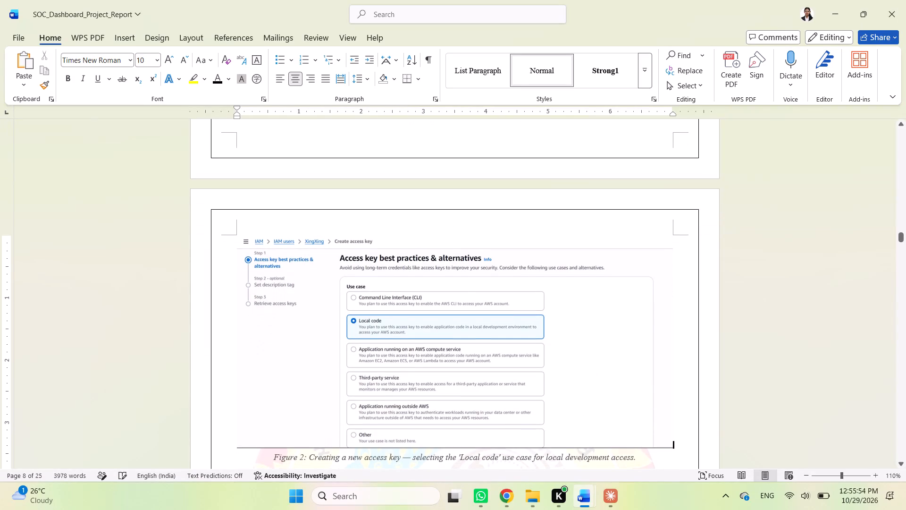
Enlarge the IAM policy code box below Figure 2 slightly in width and height, leaving empty space under the closing brace.
{"action": "scroll", "coordinate": [465, 294], "scroll_direction": "down", "scroll_amount": 1}
{"action": "scroll", "coordinate": [465, 294], "scroll_direction": "up", "scroll_amount": 1}
{"action": "left_click", "coordinate": [429, 247]}
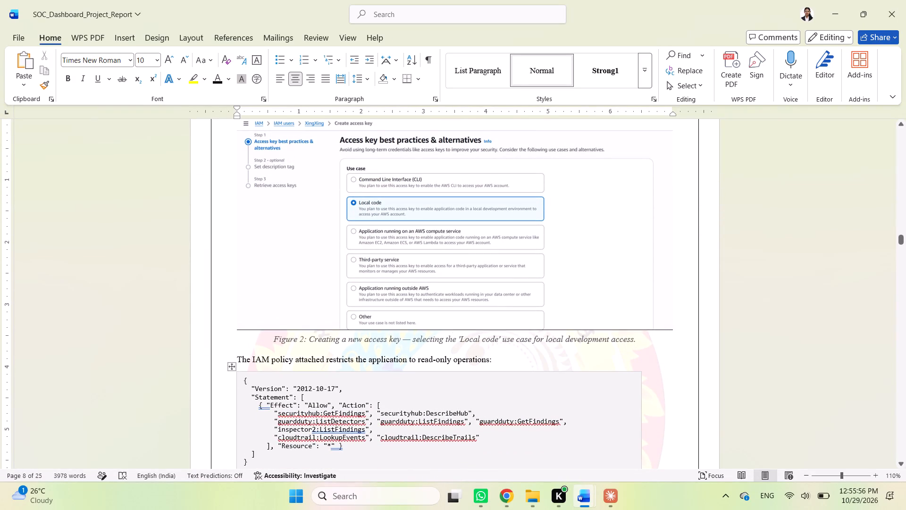
{"action": "scroll", "coordinate": [441, 337], "scroll_direction": "down", "scroll_amount": 1}
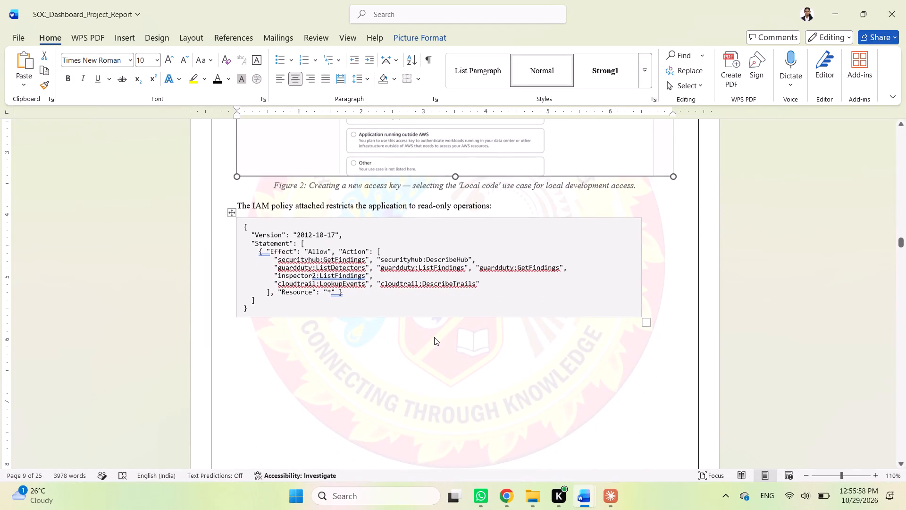
{"action": "left_click", "coordinate": [385, 283]}
{"action": "left_click", "coordinate": [589, 274]}
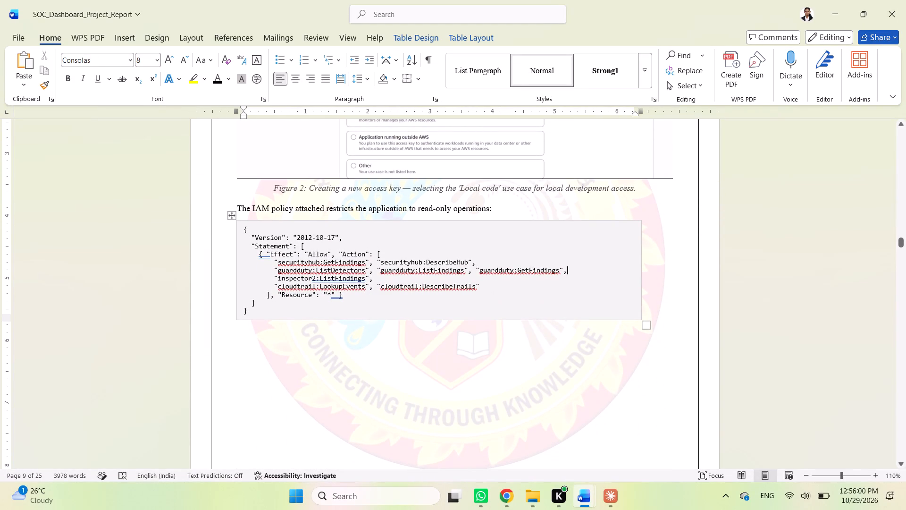
{"action": "left_click", "coordinate": [640, 317]}
{"action": "left_click", "coordinate": [618, 300]}
{"action": "left_click_drag", "start_coordinate": [646, 326], "coordinate": [657, 348]}
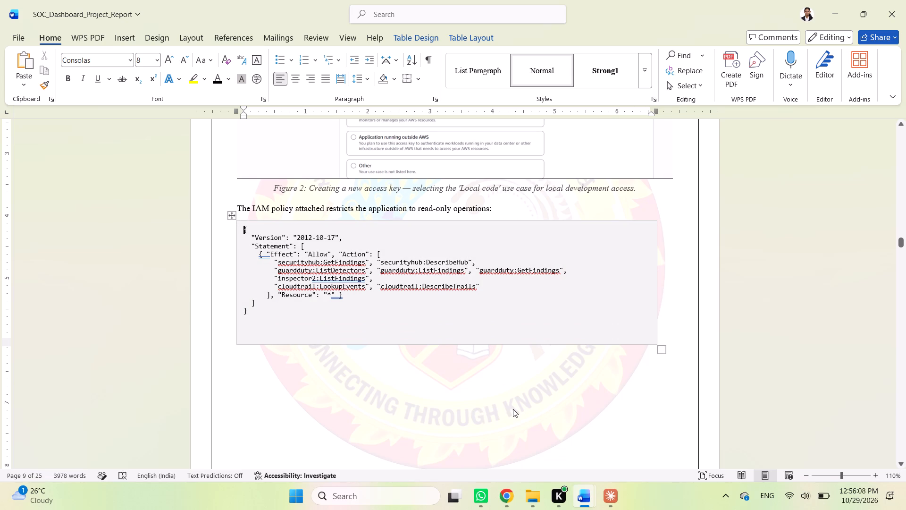
Examine the page layout and spacing from the System Architecture section through AWS Setup to the start of Local Development and Testing.
{"action": "scroll", "coordinate": [513, 409], "scroll_direction": "down", "scroll_amount": 2}
{"action": "scroll", "coordinate": [513, 409], "scroll_direction": "up", "scroll_amount": 2}
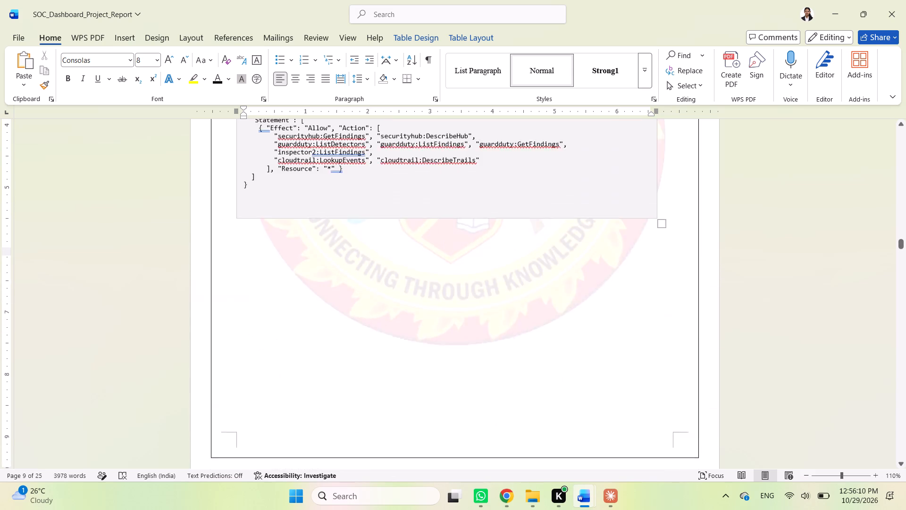
{"action": "scroll", "coordinate": [513, 409], "scroll_direction": "up", "scroll_amount": 5}
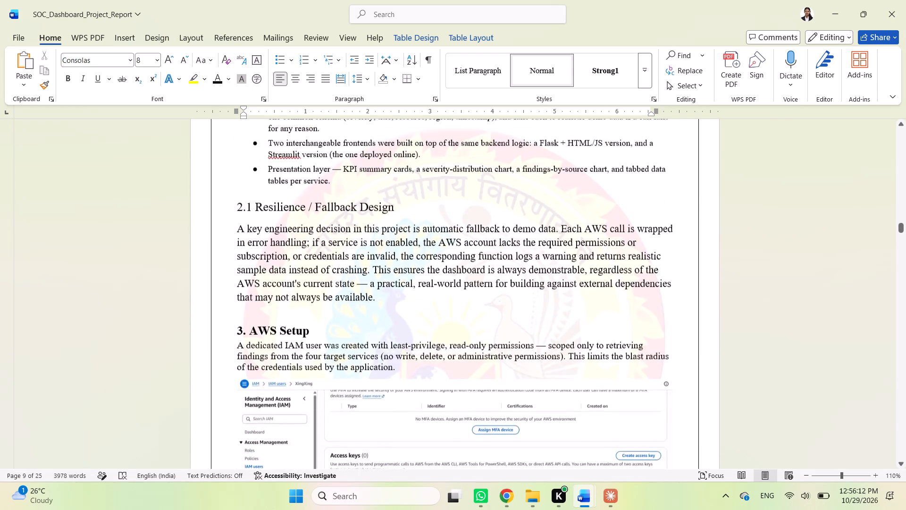
{"action": "scroll", "coordinate": [513, 409], "scroll_direction": "up", "scroll_amount": 1}
{"action": "scroll", "coordinate": [513, 409], "scroll_direction": "down", "scroll_amount": 1}
{"action": "scroll", "coordinate": [513, 409], "scroll_direction": "up", "scroll_amount": 1}
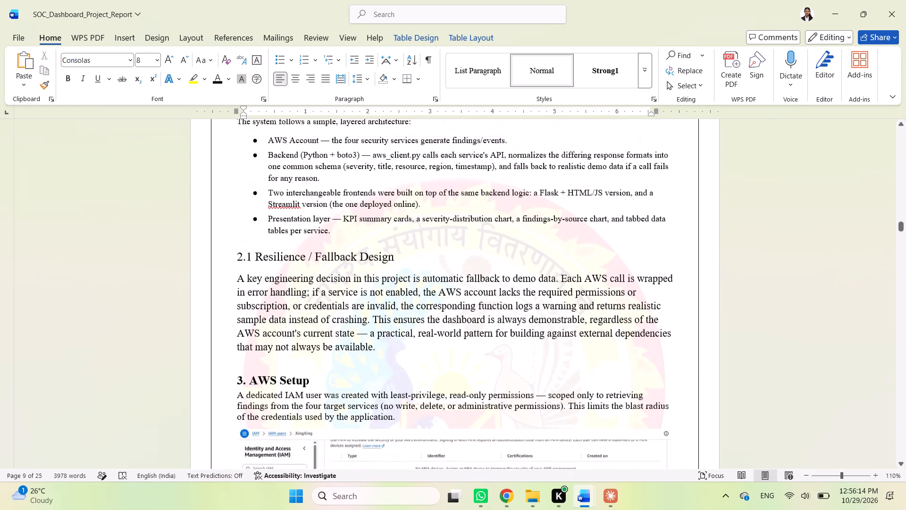
{"action": "scroll", "coordinate": [513, 409], "scroll_direction": "up", "scroll_amount": 1}
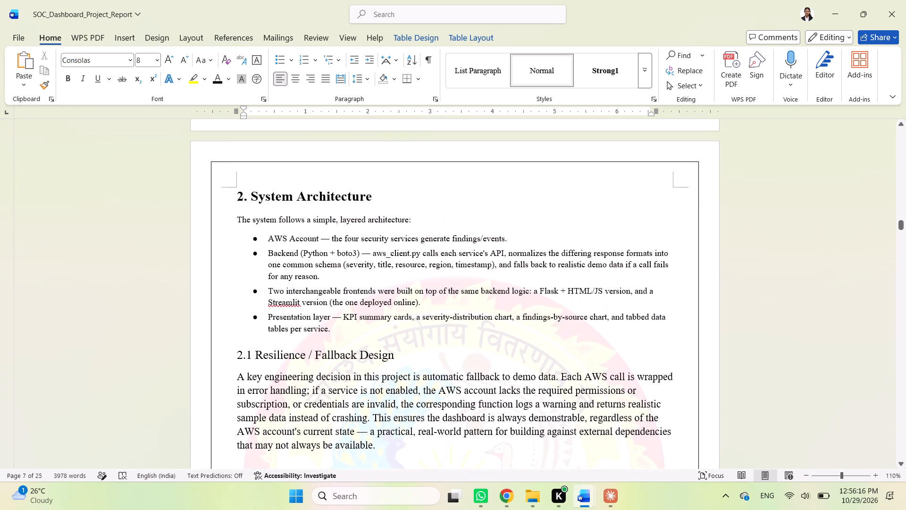
{"action": "scroll", "coordinate": [513, 409], "scroll_direction": "down", "scroll_amount": 2}
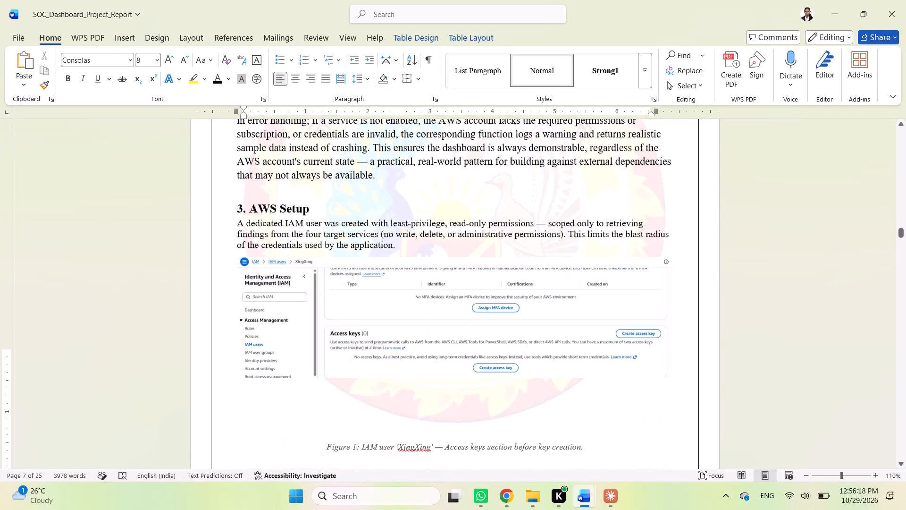
{"action": "scroll", "coordinate": [513, 409], "scroll_direction": "down", "scroll_amount": 8}
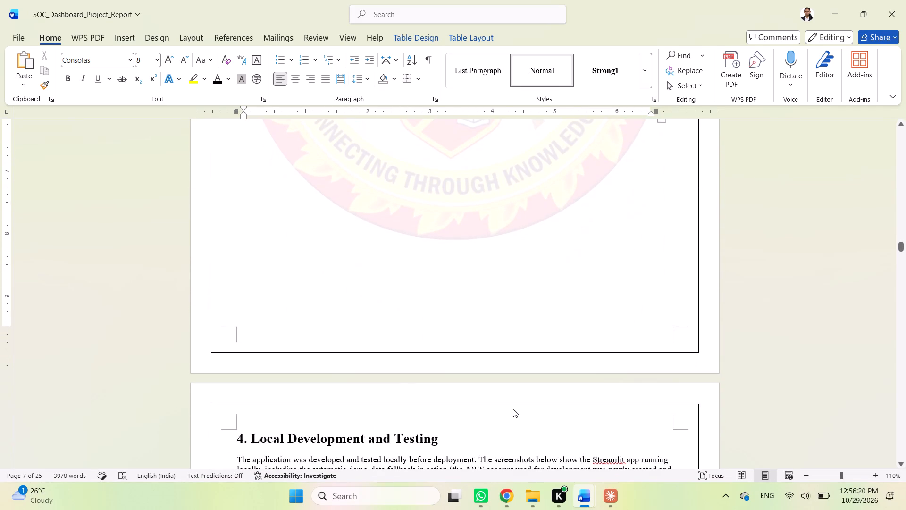
{"action": "scroll", "coordinate": [513, 409], "scroll_direction": "down", "scroll_amount": 2}
{"action": "scroll", "coordinate": [513, 409], "scroll_direction": "up", "scroll_amount": 2}
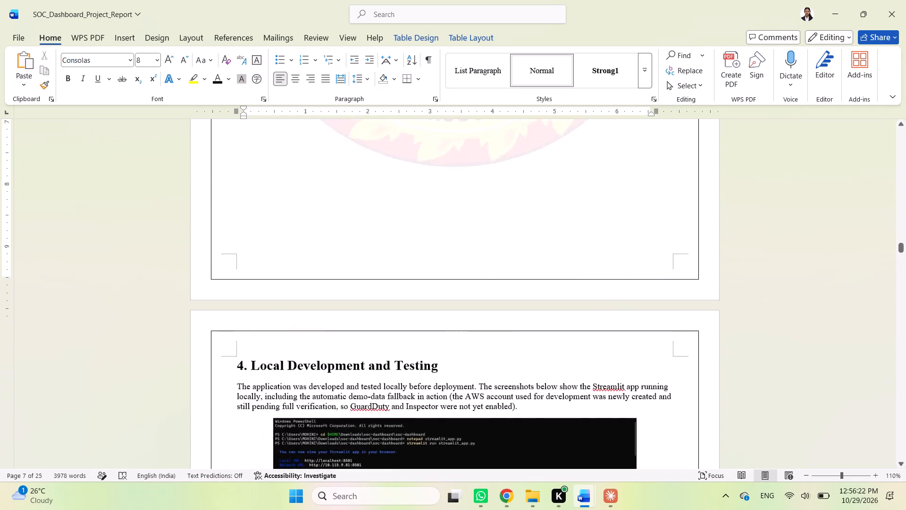
{"action": "scroll", "coordinate": [513, 409], "scroll_direction": "up", "scroll_amount": 3}
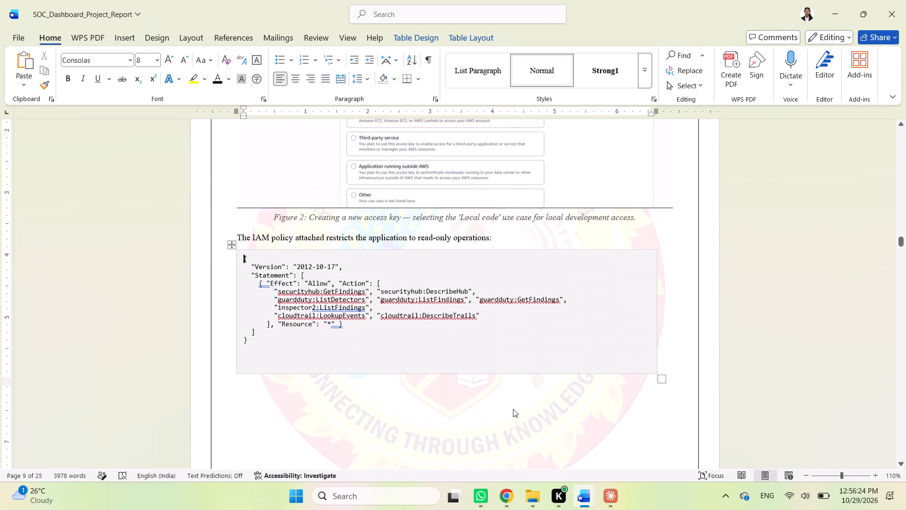
{"action": "scroll", "coordinate": [513, 409], "scroll_direction": "up", "scroll_amount": 1}
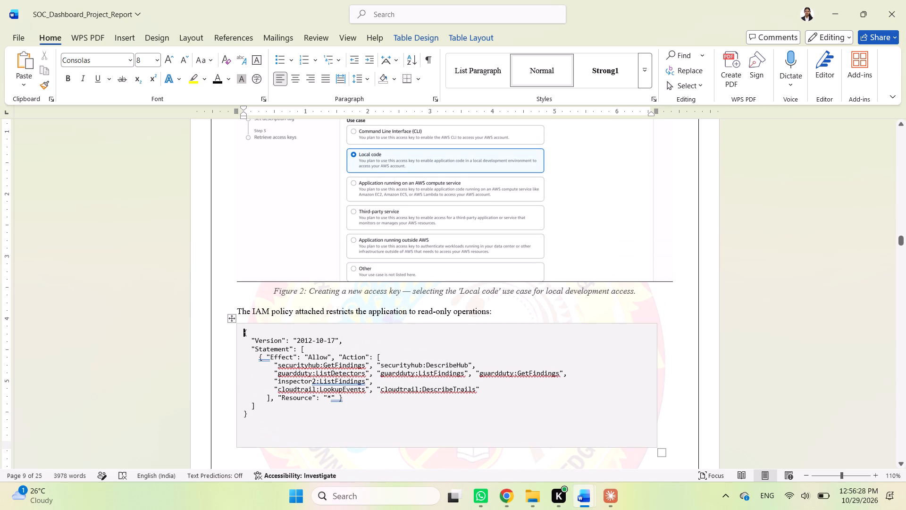
{"action": "scroll", "coordinate": [513, 409], "scroll_direction": "up", "scroll_amount": 1}
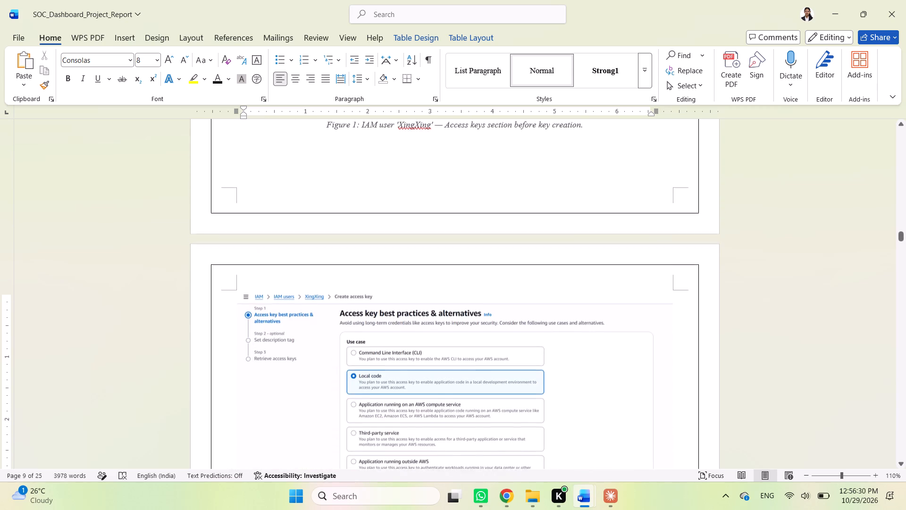
{"action": "scroll", "coordinate": [513, 409], "scroll_direction": "up", "scroll_amount": 2}
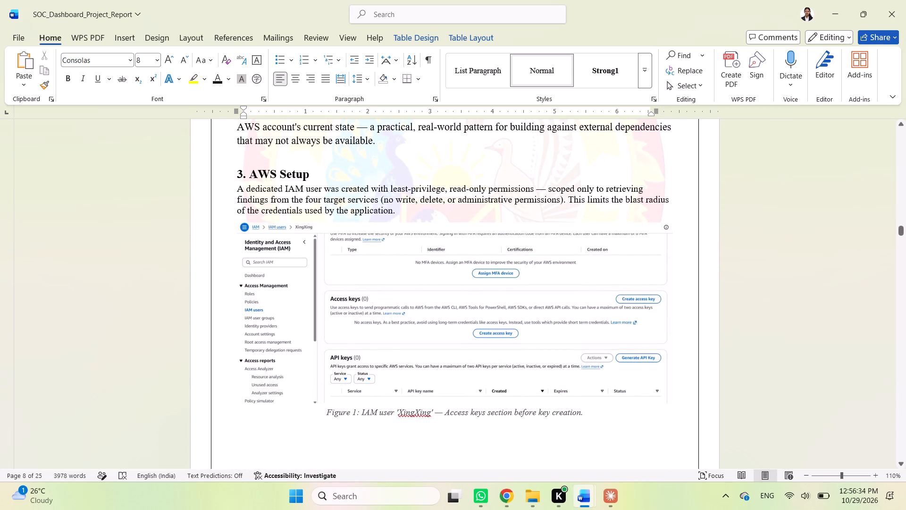
Insert a blank line between the AWS Setup introductory paragraph and the Figure 1 screenshot.
{"action": "left_click", "coordinate": [403, 211]}
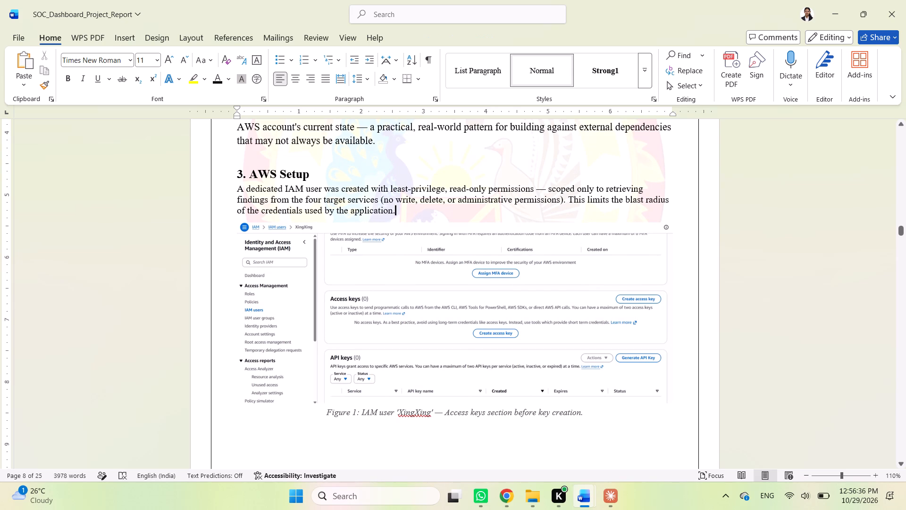
{"action": "key", "text": "Return"}
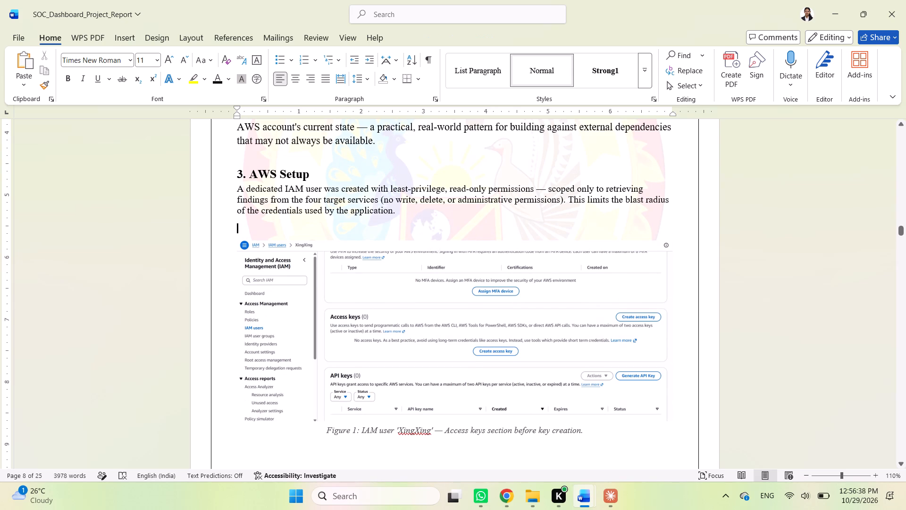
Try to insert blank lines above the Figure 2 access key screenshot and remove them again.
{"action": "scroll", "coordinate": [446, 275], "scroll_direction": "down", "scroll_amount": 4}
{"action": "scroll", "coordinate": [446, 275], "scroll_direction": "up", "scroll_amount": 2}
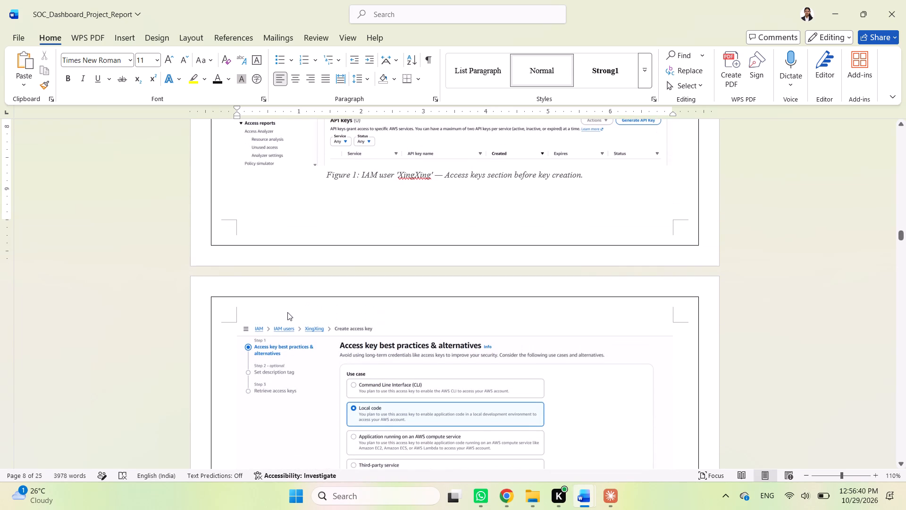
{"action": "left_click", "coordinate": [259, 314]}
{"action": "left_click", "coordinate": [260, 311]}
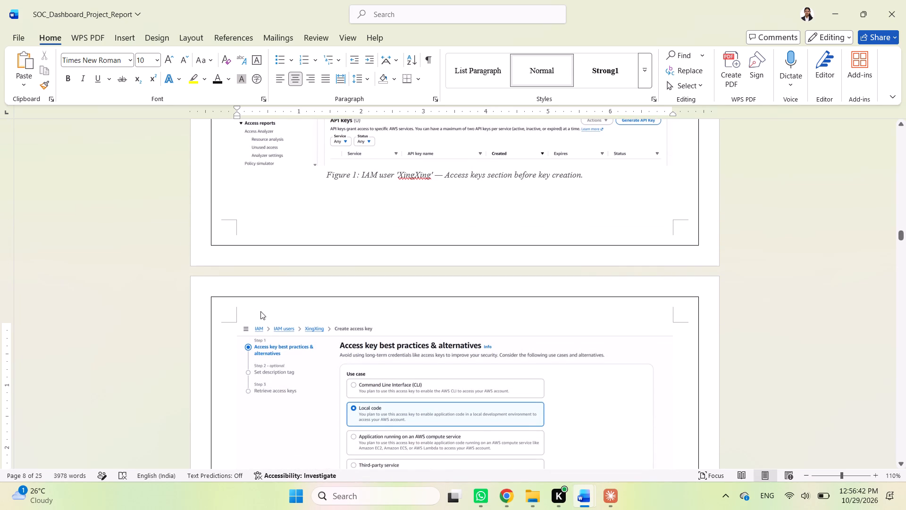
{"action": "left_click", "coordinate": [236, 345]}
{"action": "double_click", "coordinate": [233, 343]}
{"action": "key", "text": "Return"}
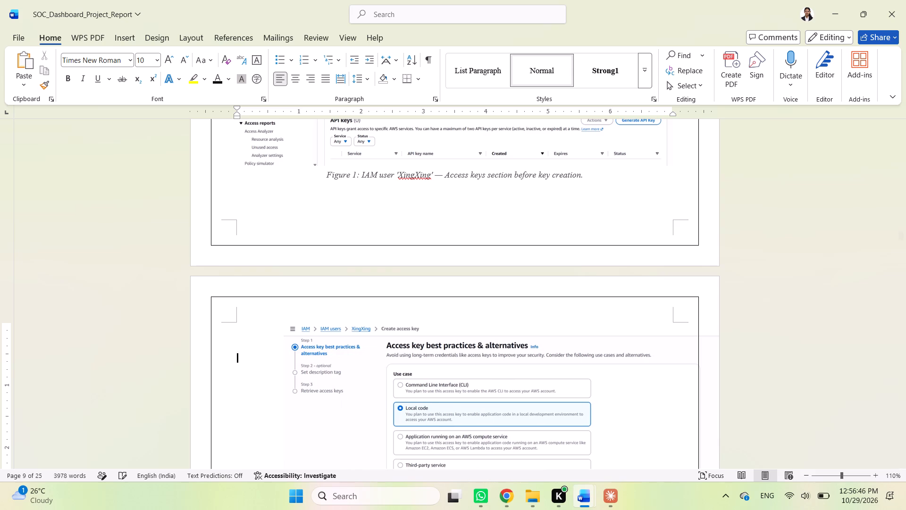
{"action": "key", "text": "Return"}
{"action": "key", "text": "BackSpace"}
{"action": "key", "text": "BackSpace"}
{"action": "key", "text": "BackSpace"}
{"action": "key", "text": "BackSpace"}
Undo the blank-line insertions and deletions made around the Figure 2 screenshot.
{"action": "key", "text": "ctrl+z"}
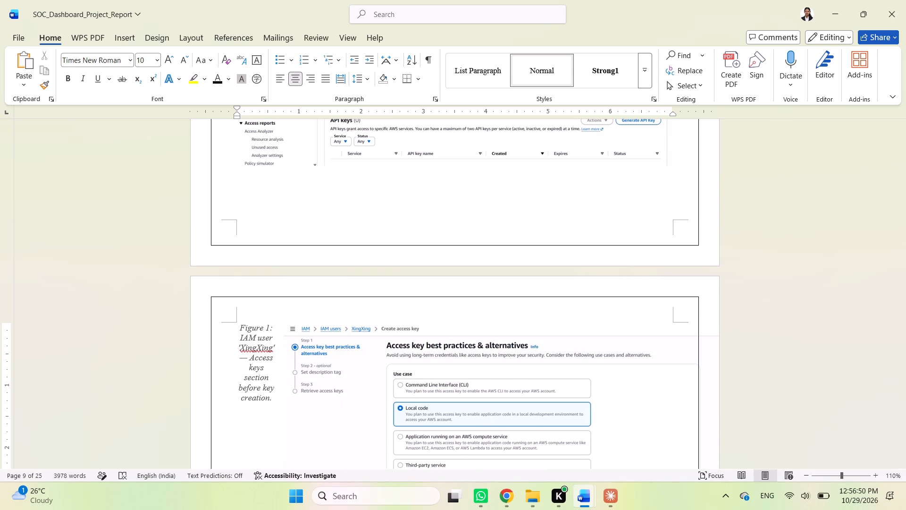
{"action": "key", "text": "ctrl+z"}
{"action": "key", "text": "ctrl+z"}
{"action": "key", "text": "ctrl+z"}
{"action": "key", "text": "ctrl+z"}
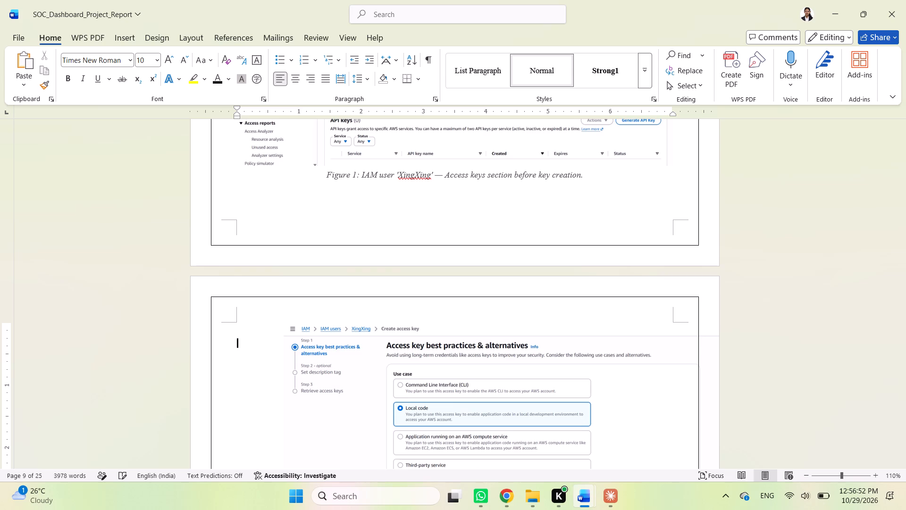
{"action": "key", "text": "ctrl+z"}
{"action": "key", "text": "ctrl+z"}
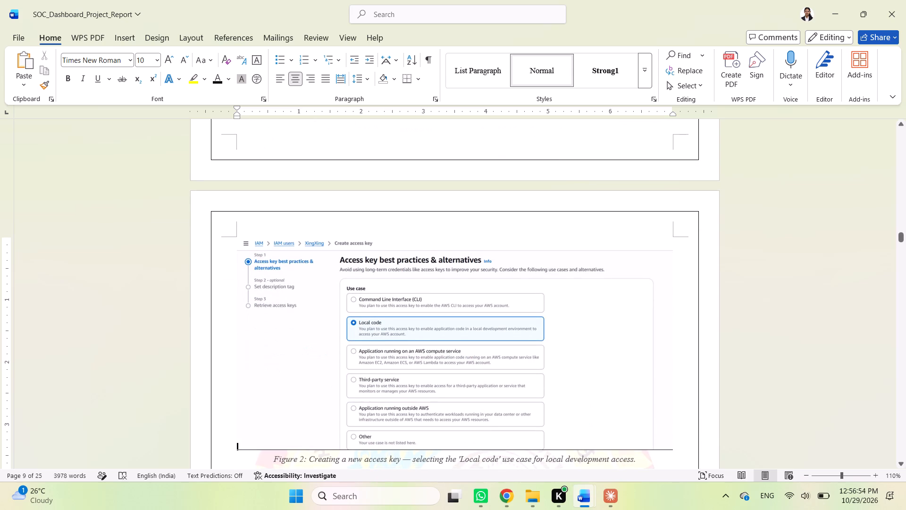
Insert blank lines after the Figure 1 caption so that one empty line sits above the Figure 2 screenshot on its page.
{"action": "scroll", "coordinate": [338, 357], "scroll_direction": "down", "scroll_amount": 2}
{"action": "key", "text": "Return"}
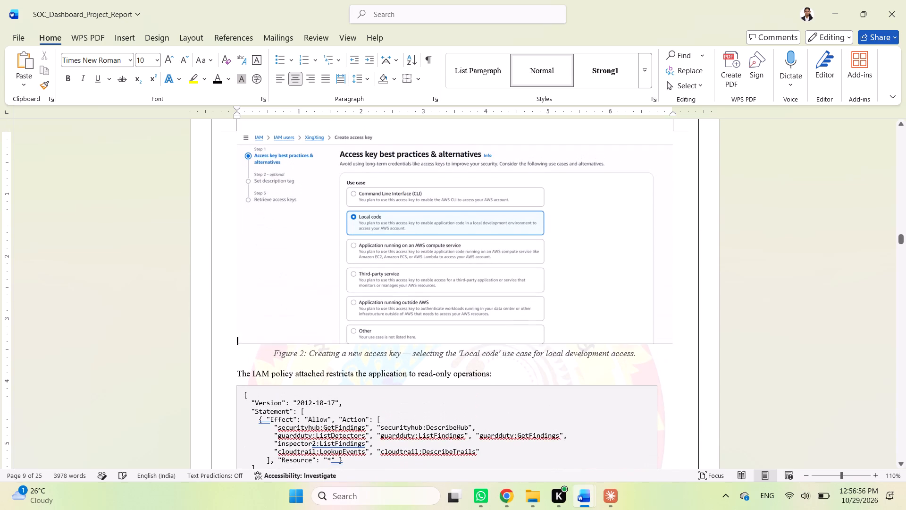
{"action": "scroll", "coordinate": [386, 383], "scroll_direction": "up", "scroll_amount": 1}
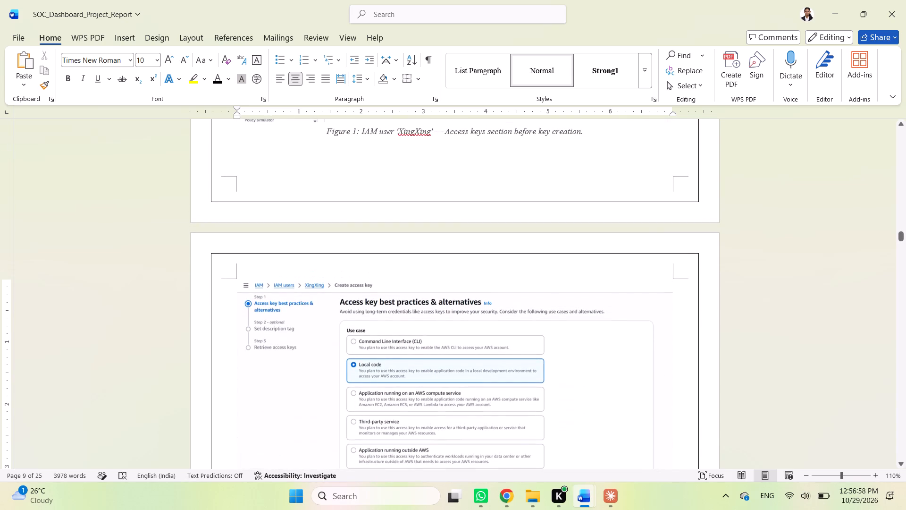
{"action": "scroll", "coordinate": [386, 383], "scroll_direction": "down", "scroll_amount": 1}
{"action": "left_click", "coordinate": [330, 182]}
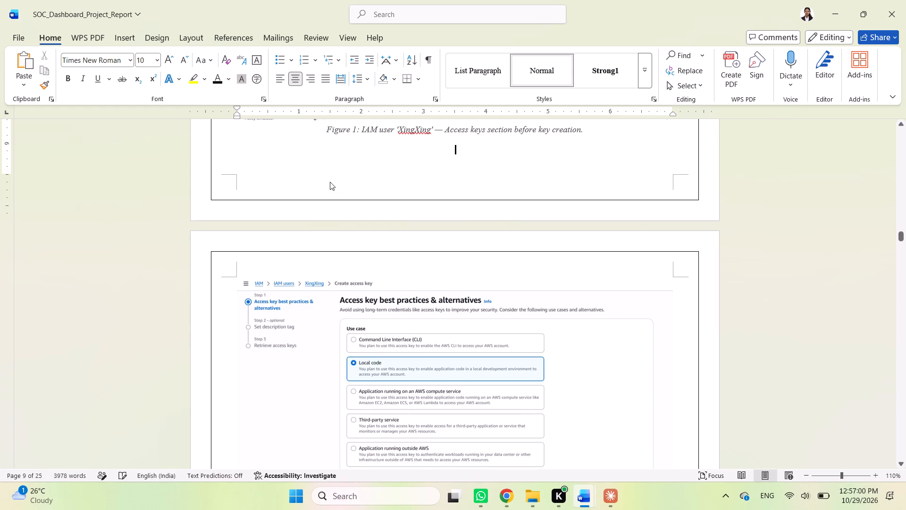
{"action": "key", "text": "Return"}
{"action": "key", "text": "Return"}
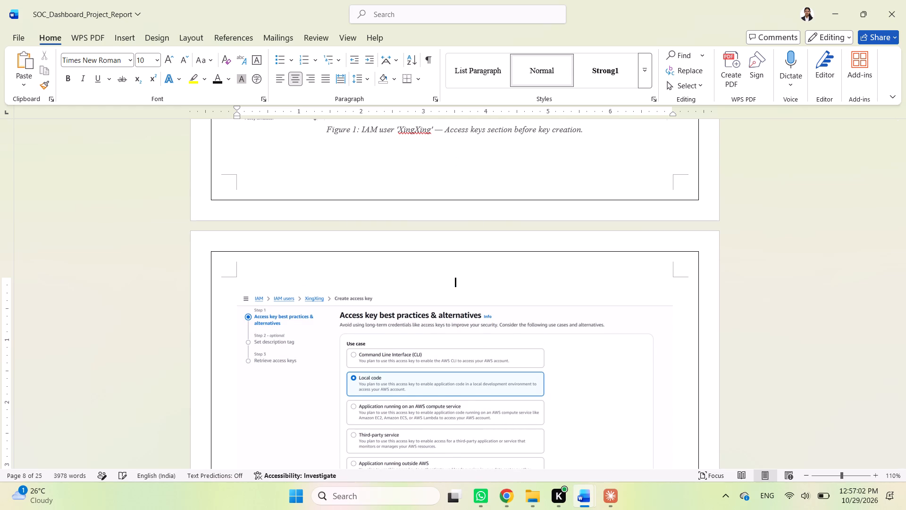
{"action": "key", "text": "Return"}
{"action": "key", "text": "BackSpace"}
Increase the font size of the introductory paragraph under 4. Local Development and Testing to 12.
{"action": "scroll", "coordinate": [324, 221], "scroll_direction": "down", "scroll_amount": 10}
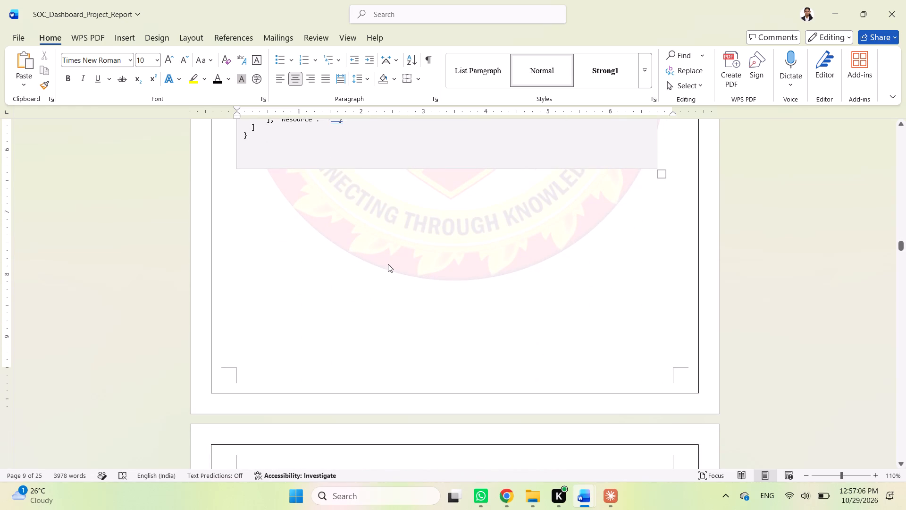
{"action": "scroll", "coordinate": [416, 330], "scroll_direction": "down", "scroll_amount": 3}
{"action": "scroll", "coordinate": [416, 330], "scroll_direction": "up", "scroll_amount": 1}
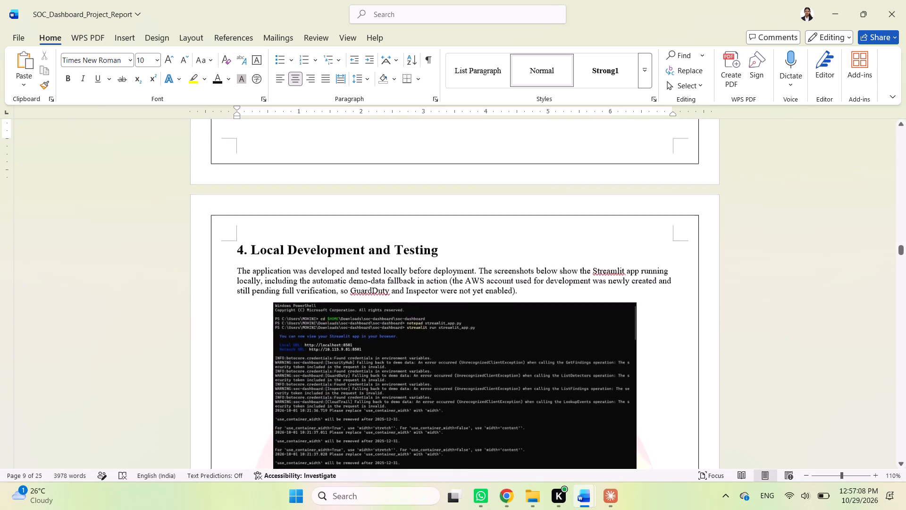
{"action": "scroll", "coordinate": [416, 330], "scroll_direction": "up", "scroll_amount": 4}
{"action": "scroll", "coordinate": [416, 330], "scroll_direction": "down", "scroll_amount": 1}
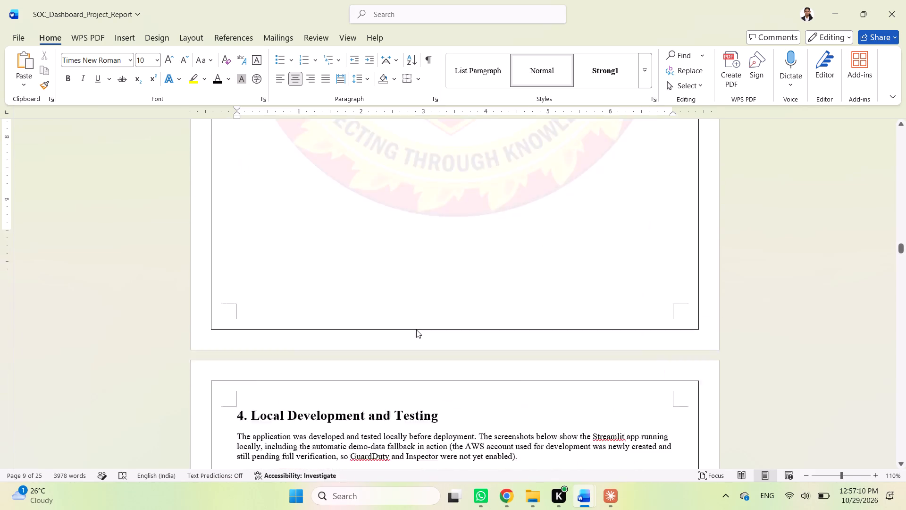
{"action": "scroll", "coordinate": [416, 330], "scroll_direction": "down", "scroll_amount": 2}
{"action": "scroll", "coordinate": [376, 393], "scroll_direction": "down", "scroll_amount": 1}
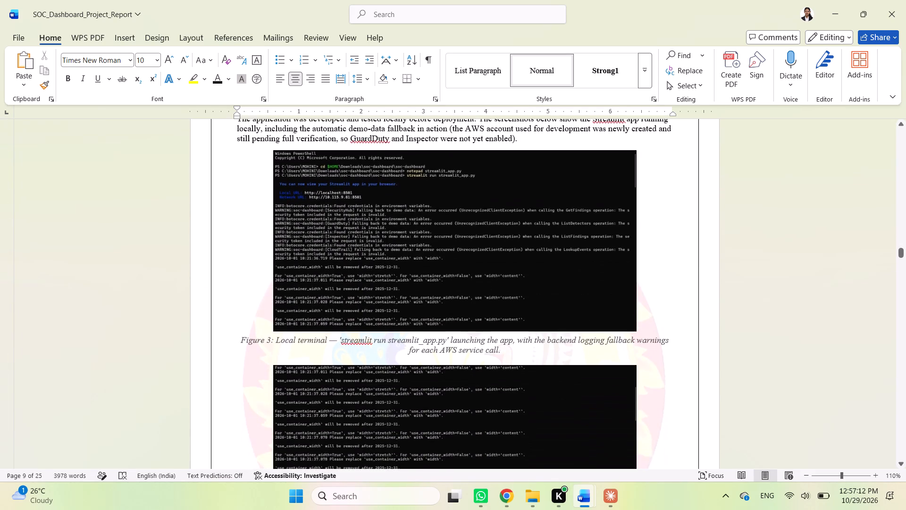
{"action": "scroll", "coordinate": [376, 393], "scroll_direction": "up", "scroll_amount": 2}
{"action": "left_click_drag", "start_coordinate": [236, 338], "coordinate": [394, 346]}
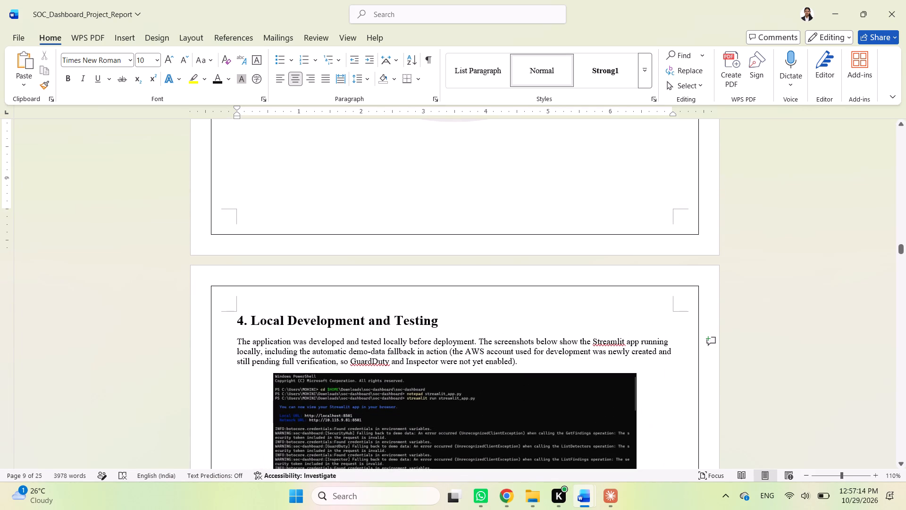
{"action": "left_click_drag", "start_coordinate": [394, 346], "coordinate": [561, 361]}
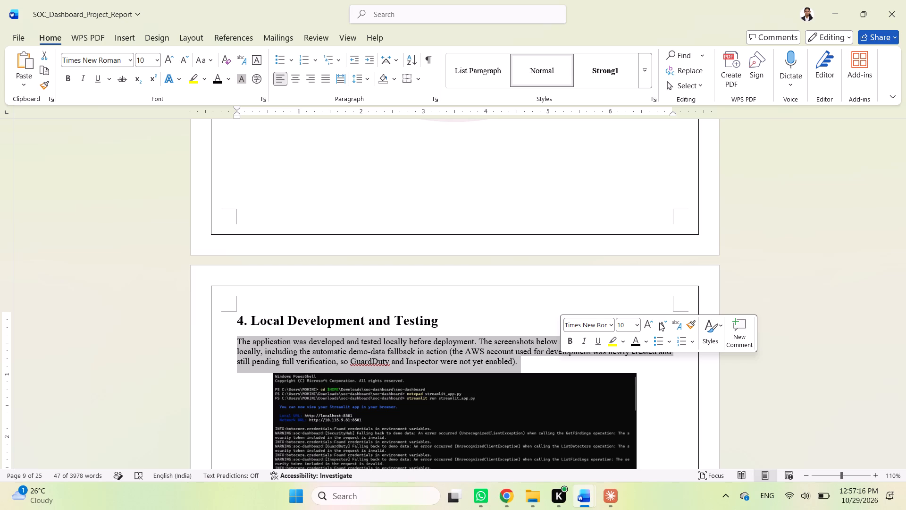
{"action": "left_click", "coordinate": [649, 324]}
{"action": "left_click", "coordinate": [649, 324]}
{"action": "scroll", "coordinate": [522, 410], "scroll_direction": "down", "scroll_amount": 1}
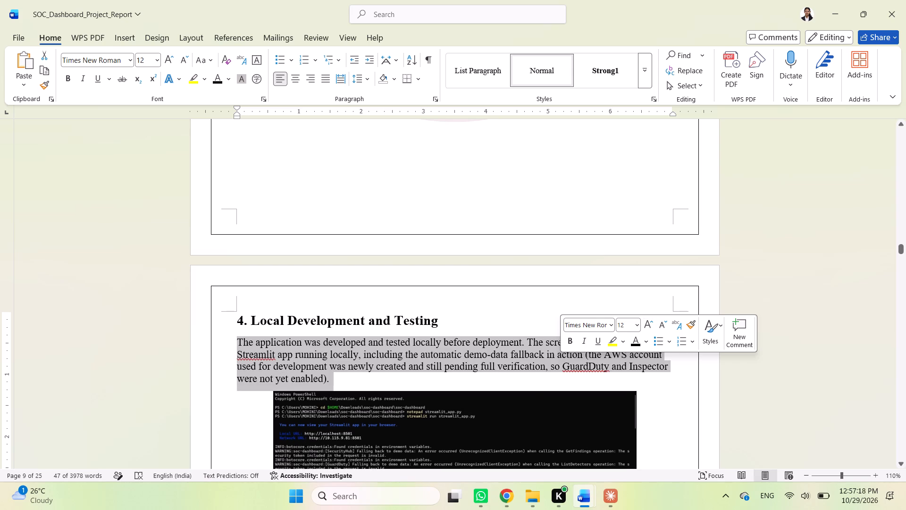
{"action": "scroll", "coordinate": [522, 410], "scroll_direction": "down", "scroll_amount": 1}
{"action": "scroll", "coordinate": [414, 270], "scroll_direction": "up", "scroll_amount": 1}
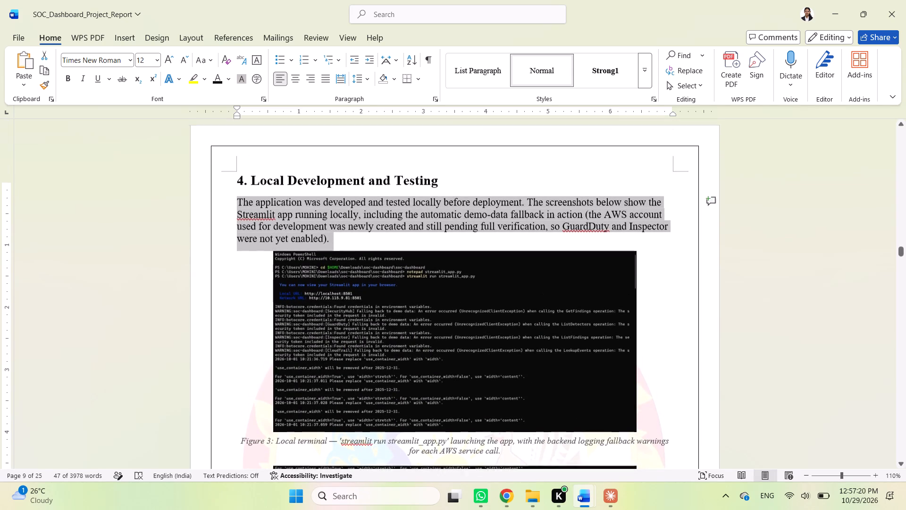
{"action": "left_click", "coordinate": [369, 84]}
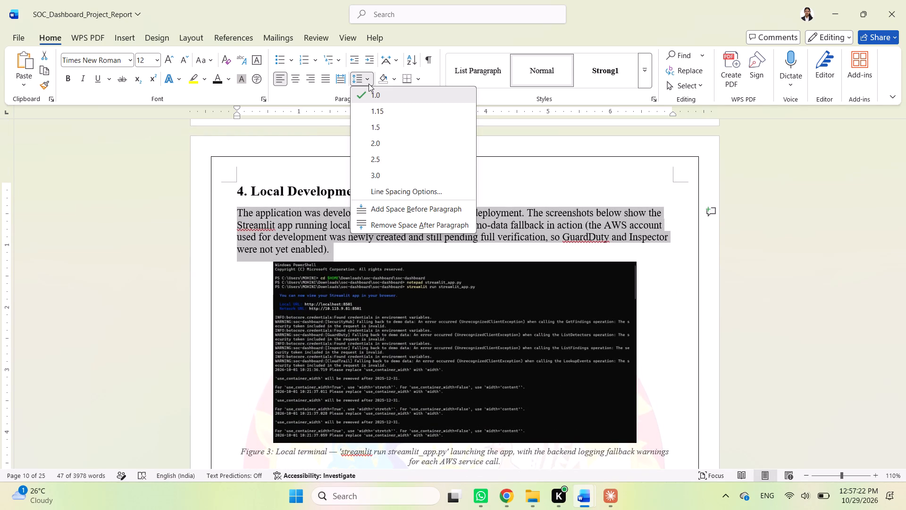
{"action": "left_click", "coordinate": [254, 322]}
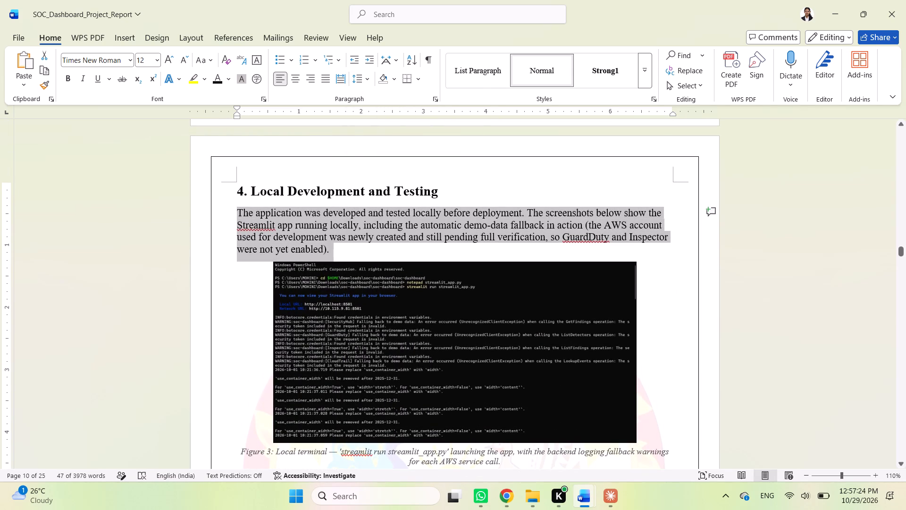
Look over the terminal screenshots and their captions in the Local Development and Testing section.
{"action": "scroll", "coordinate": [384, 313], "scroll_direction": "down", "scroll_amount": 1}
{"action": "scroll", "coordinate": [384, 313], "scroll_direction": "up", "scroll_amount": 1}
{"action": "left_click", "coordinate": [399, 280]}
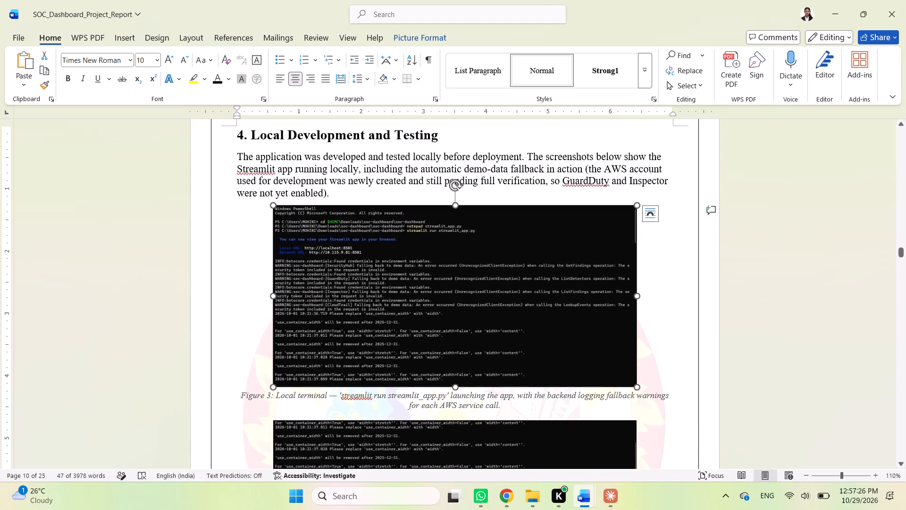
{"action": "scroll", "coordinate": [472, 296], "scroll_direction": "down", "scroll_amount": 1}
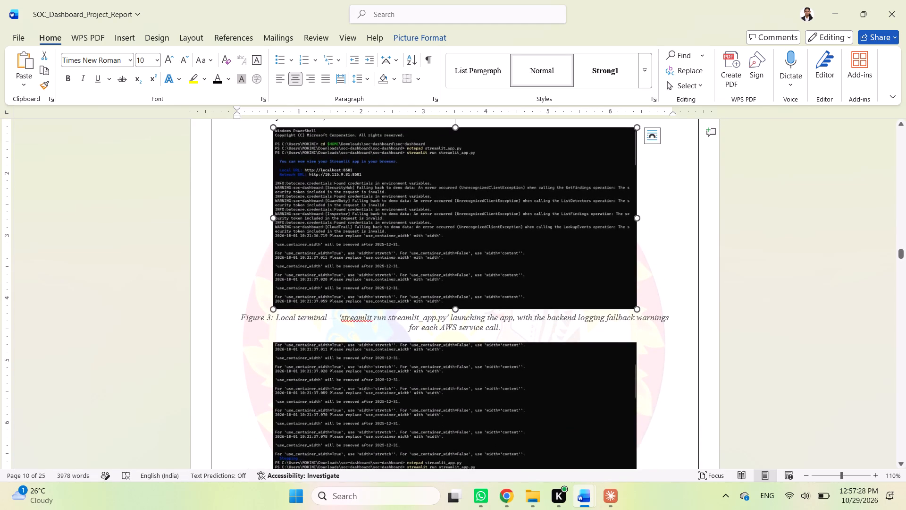
{"action": "scroll", "coordinate": [431, 365], "scroll_direction": "down", "scroll_amount": 1}
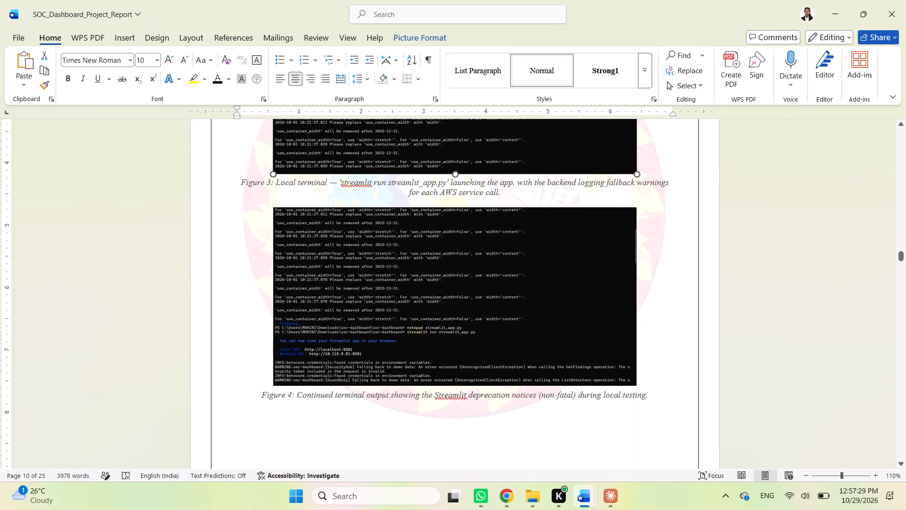
{"action": "left_click", "coordinate": [421, 348]}
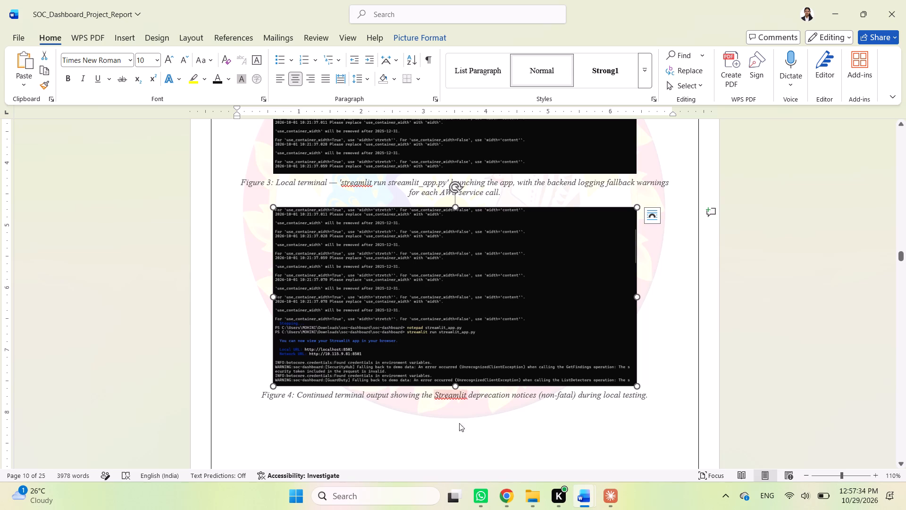
{"action": "scroll", "coordinate": [459, 449], "scroll_direction": "down", "scroll_amount": 3}
{"action": "left_click", "coordinate": [269, 308]}
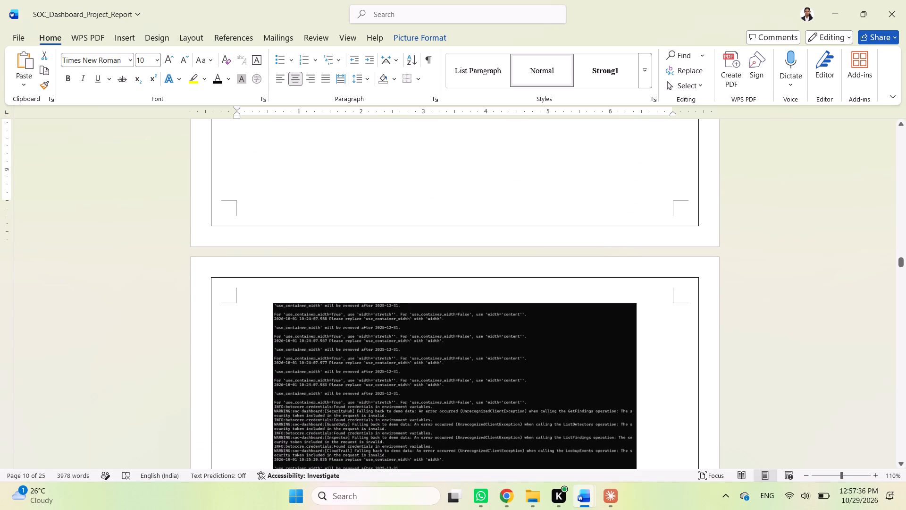
Delete the Figure 3 local terminal screenshot below the introductory paragraph, keeping its caption.
{"action": "scroll", "coordinate": [374, 266], "scroll_direction": "up", "scroll_amount": 2}
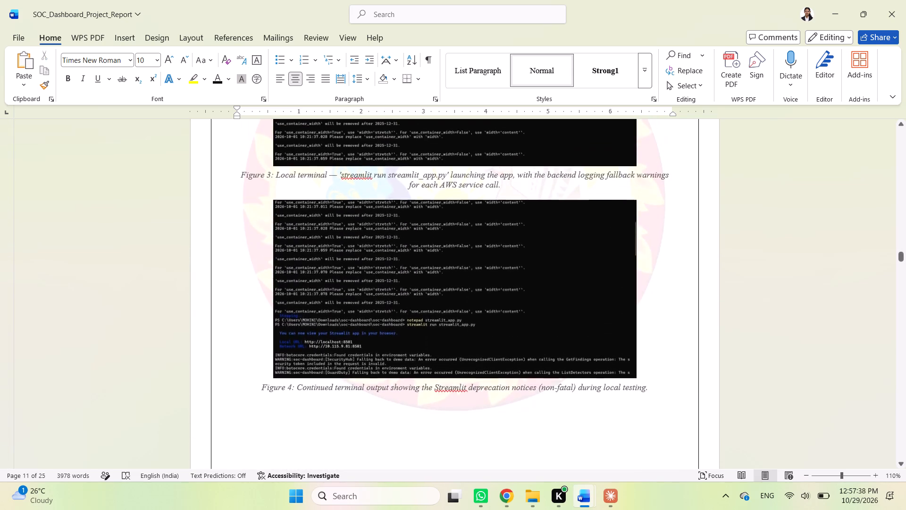
{"action": "scroll", "coordinate": [374, 266], "scroll_direction": "up", "scroll_amount": 2}
{"action": "left_click", "coordinate": [430, 253]}
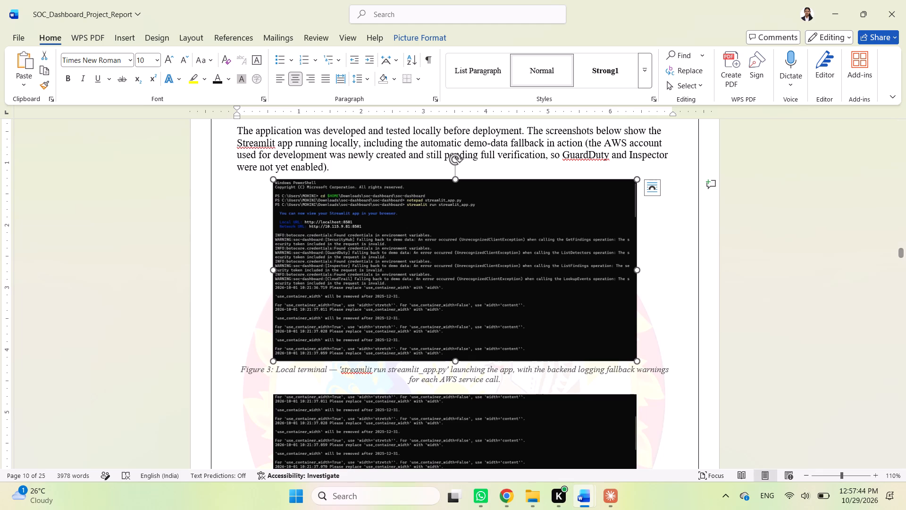
{"action": "key", "text": "BackSpace"}
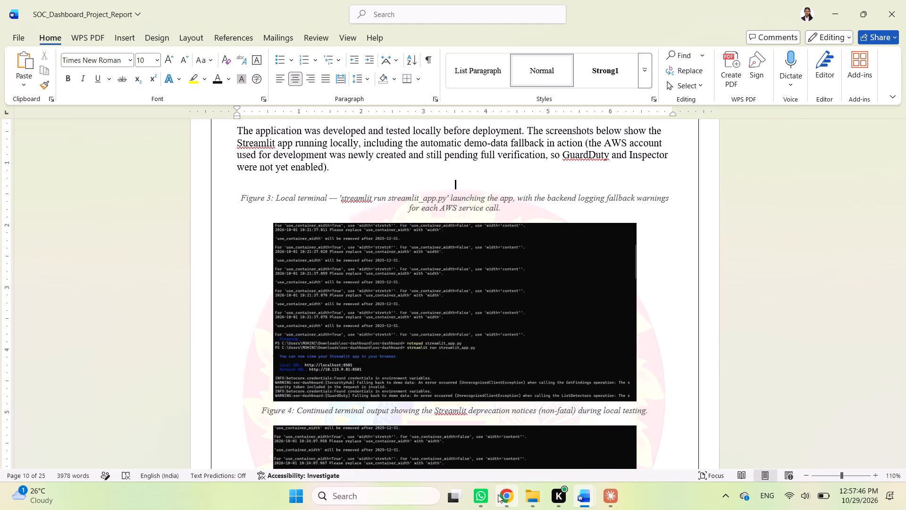
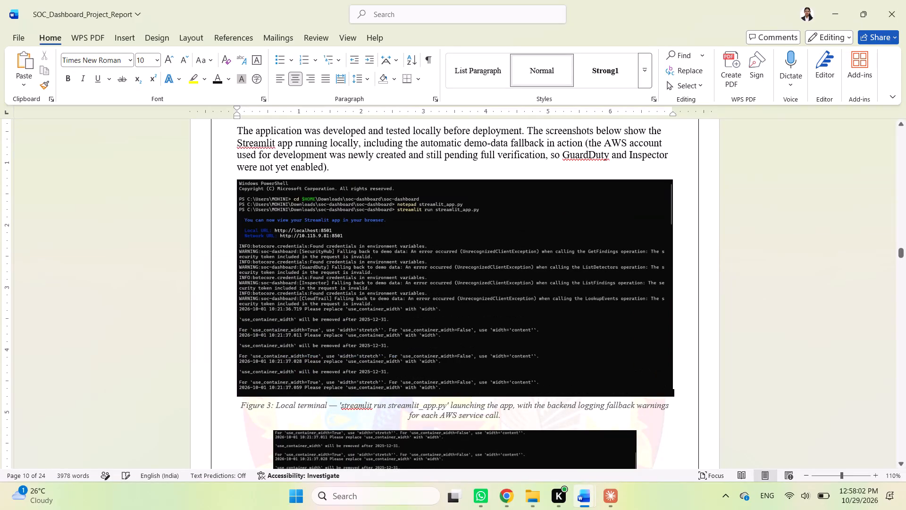
Delete the Figure 4 screenshot of the continued terminal output, keeping its caption.
{"action": "scroll", "coordinate": [470, 306], "scroll_direction": "down", "scroll_amount": 2}
{"action": "left_click", "coordinate": [507, 314]}
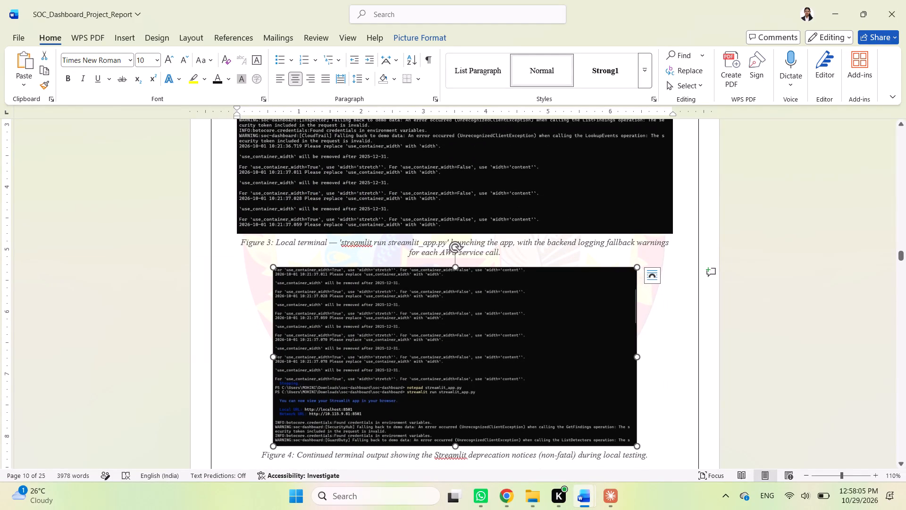
{"action": "key", "text": "BackSpace"}
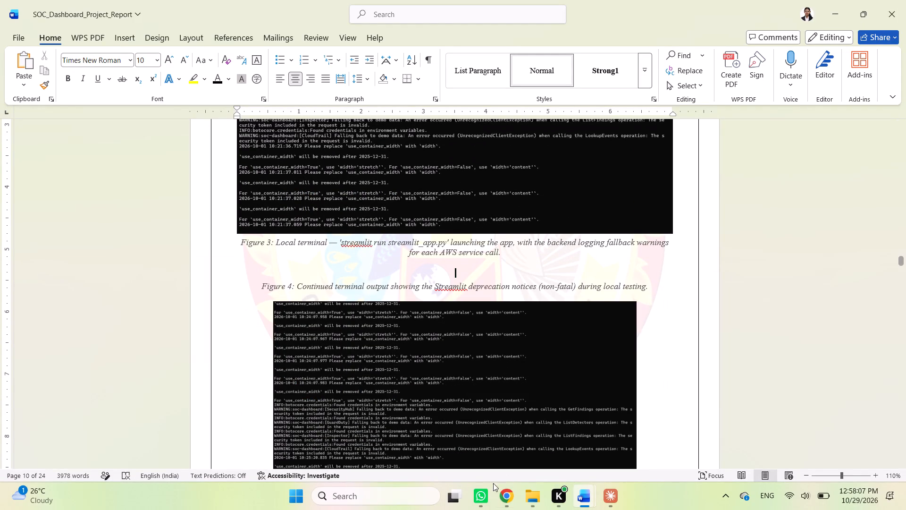
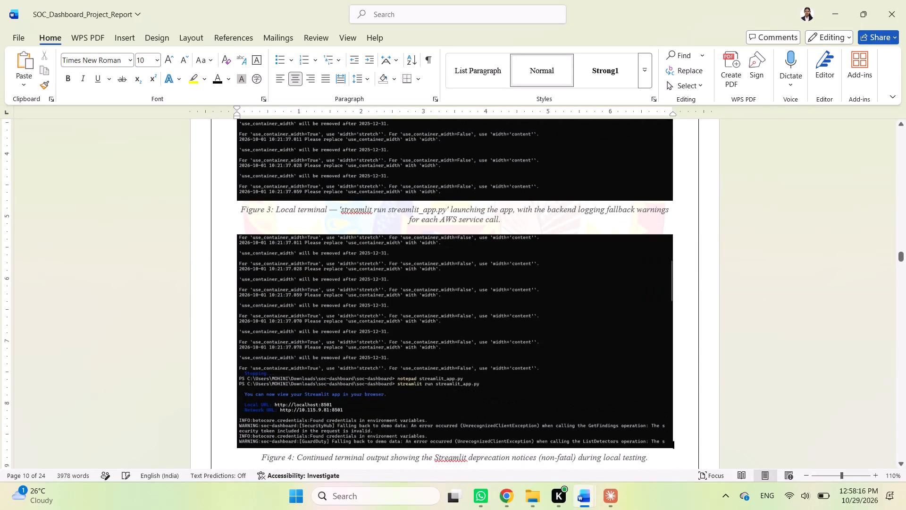
Delete the Figure 5 screenshot of the local server running at localhost:8501, keeping its caption.
{"action": "scroll", "coordinate": [460, 313], "scroll_direction": "down", "scroll_amount": 1}
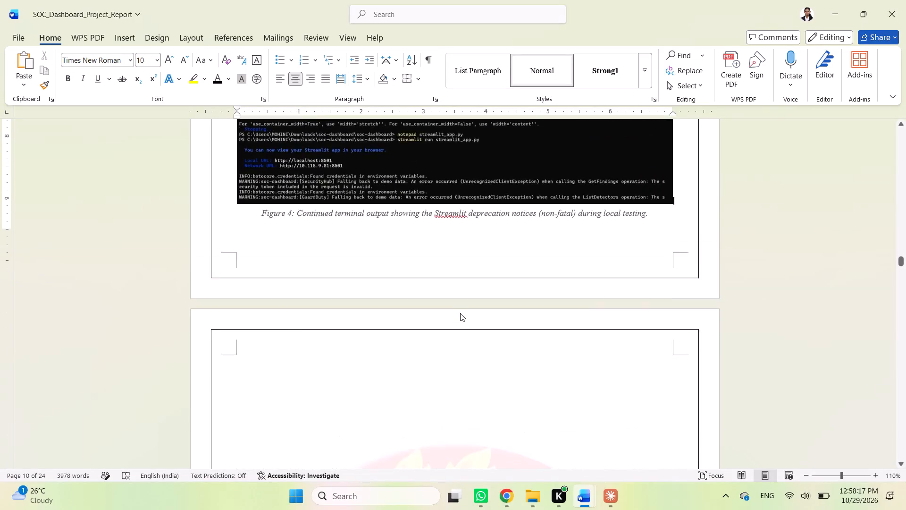
{"action": "scroll", "coordinate": [460, 313], "scroll_direction": "down", "scroll_amount": 2}
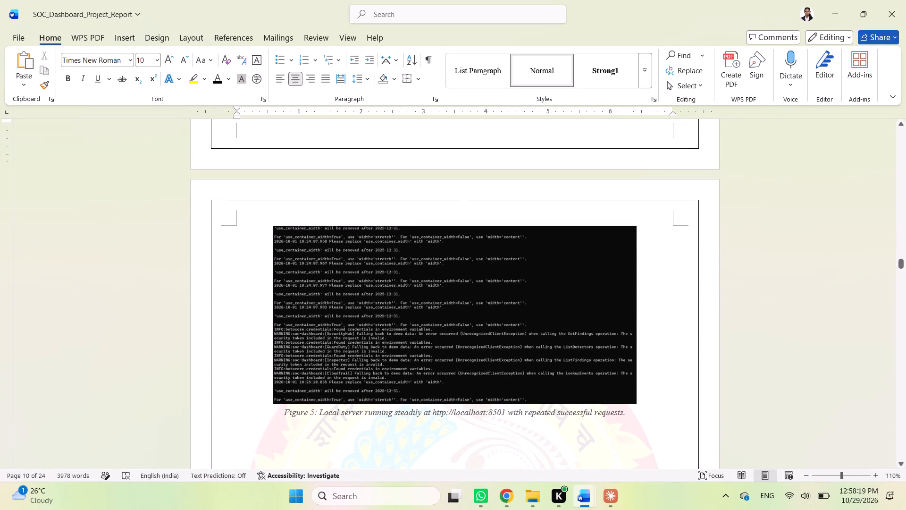
{"action": "left_click", "coordinate": [436, 326]}
{"action": "key", "text": "BackSpace"}
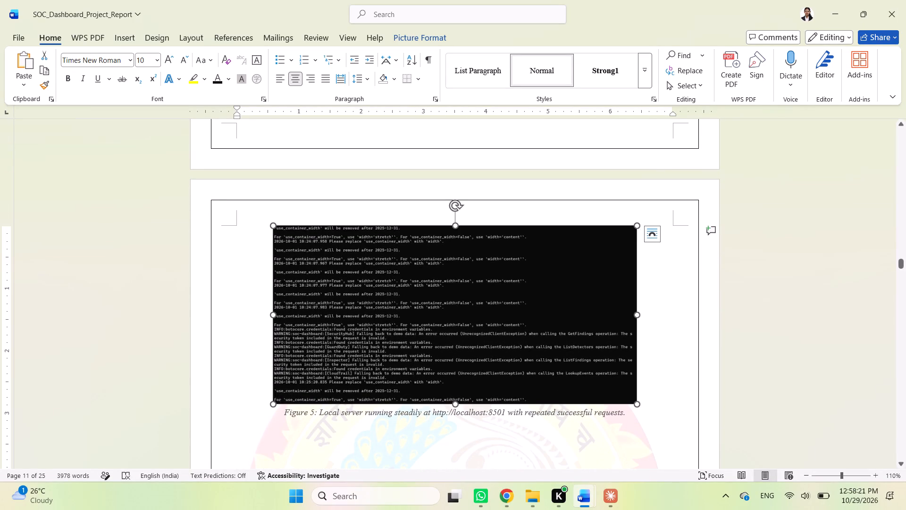
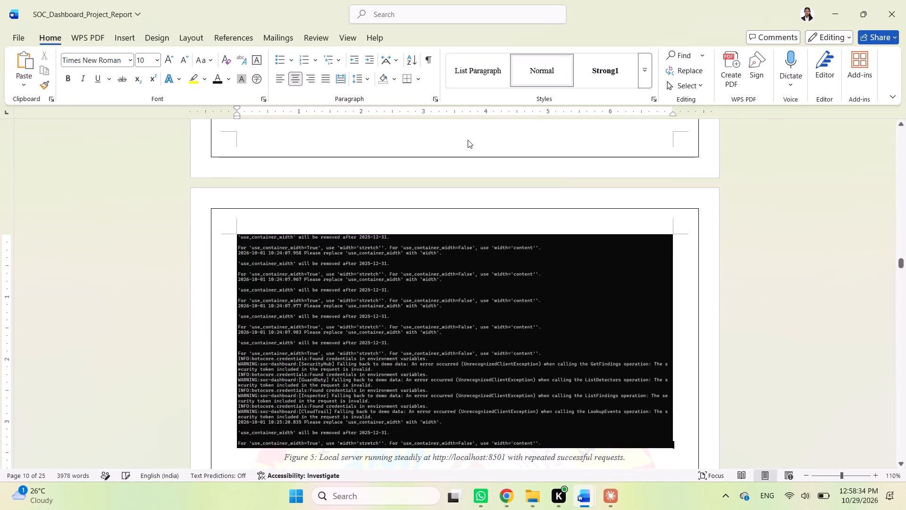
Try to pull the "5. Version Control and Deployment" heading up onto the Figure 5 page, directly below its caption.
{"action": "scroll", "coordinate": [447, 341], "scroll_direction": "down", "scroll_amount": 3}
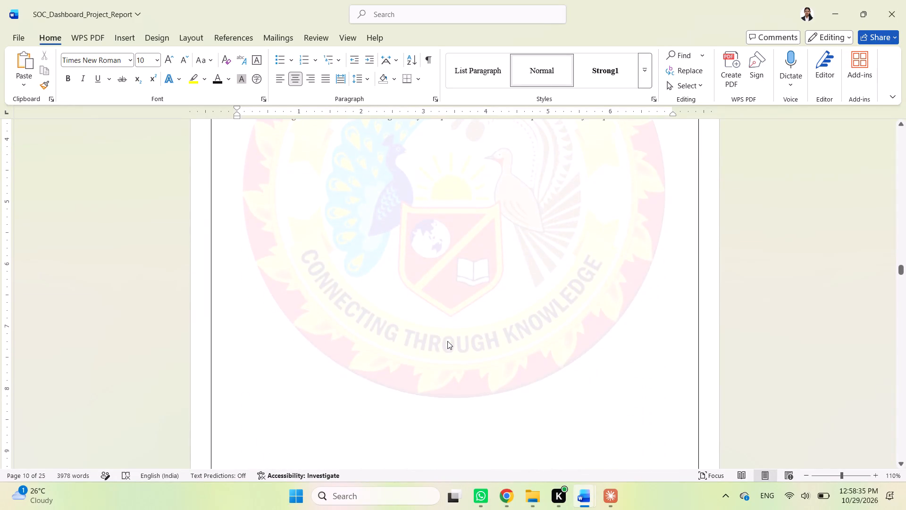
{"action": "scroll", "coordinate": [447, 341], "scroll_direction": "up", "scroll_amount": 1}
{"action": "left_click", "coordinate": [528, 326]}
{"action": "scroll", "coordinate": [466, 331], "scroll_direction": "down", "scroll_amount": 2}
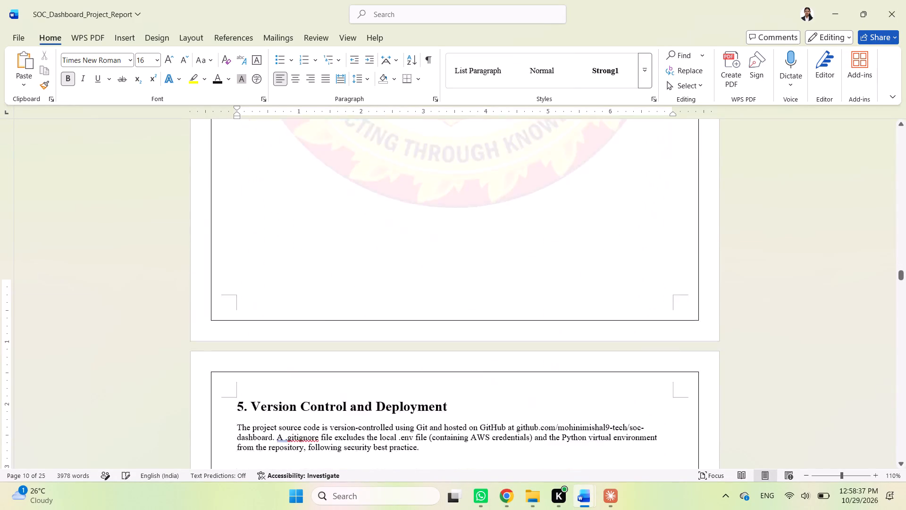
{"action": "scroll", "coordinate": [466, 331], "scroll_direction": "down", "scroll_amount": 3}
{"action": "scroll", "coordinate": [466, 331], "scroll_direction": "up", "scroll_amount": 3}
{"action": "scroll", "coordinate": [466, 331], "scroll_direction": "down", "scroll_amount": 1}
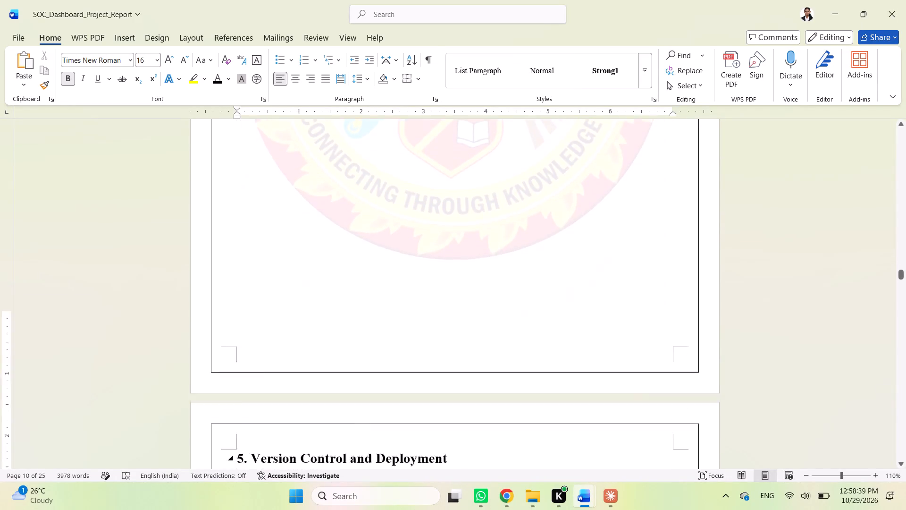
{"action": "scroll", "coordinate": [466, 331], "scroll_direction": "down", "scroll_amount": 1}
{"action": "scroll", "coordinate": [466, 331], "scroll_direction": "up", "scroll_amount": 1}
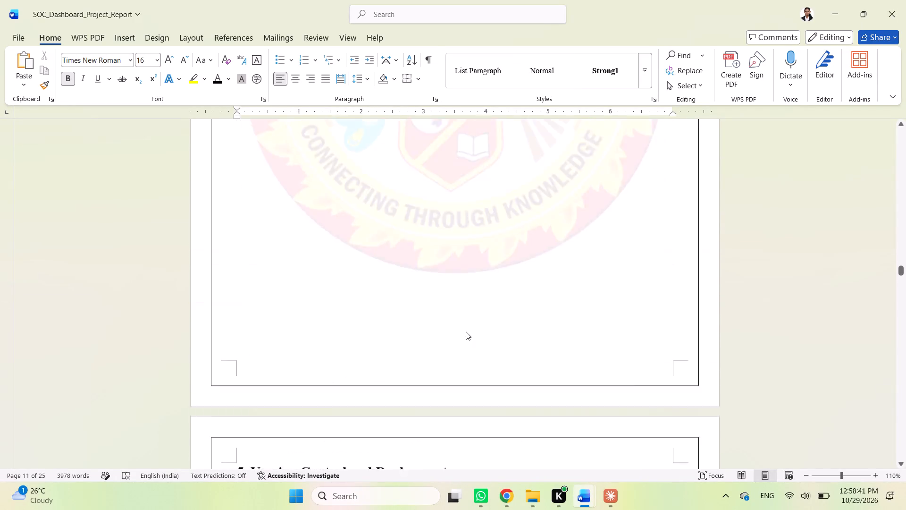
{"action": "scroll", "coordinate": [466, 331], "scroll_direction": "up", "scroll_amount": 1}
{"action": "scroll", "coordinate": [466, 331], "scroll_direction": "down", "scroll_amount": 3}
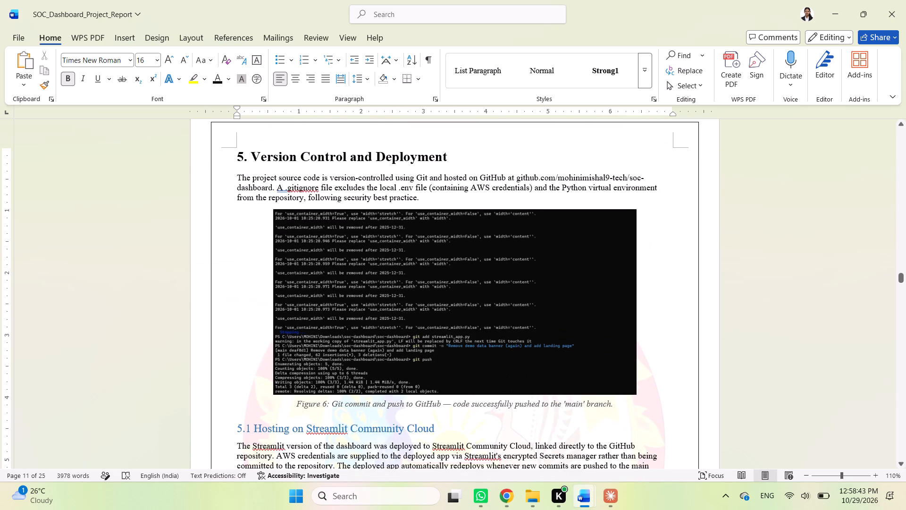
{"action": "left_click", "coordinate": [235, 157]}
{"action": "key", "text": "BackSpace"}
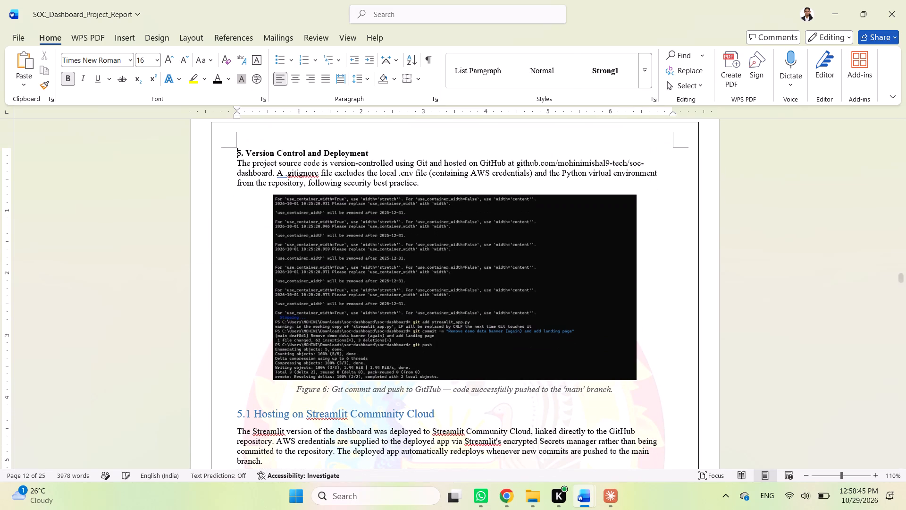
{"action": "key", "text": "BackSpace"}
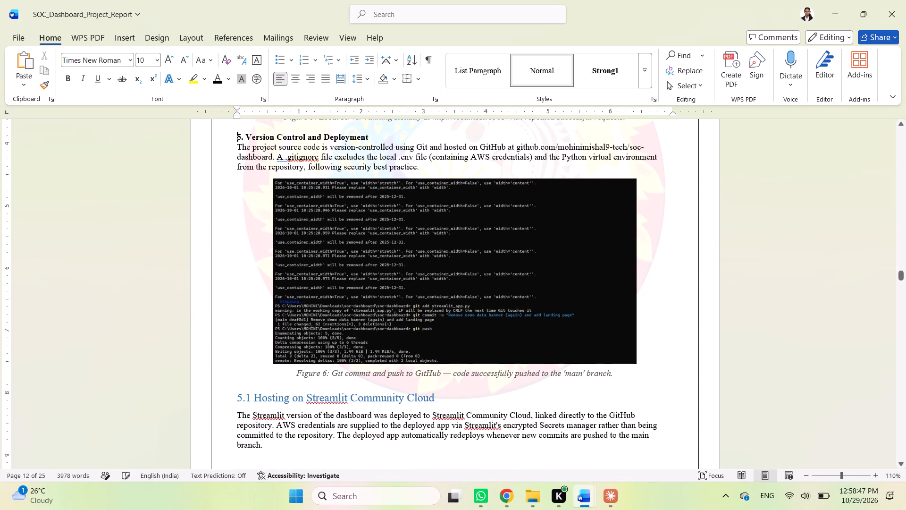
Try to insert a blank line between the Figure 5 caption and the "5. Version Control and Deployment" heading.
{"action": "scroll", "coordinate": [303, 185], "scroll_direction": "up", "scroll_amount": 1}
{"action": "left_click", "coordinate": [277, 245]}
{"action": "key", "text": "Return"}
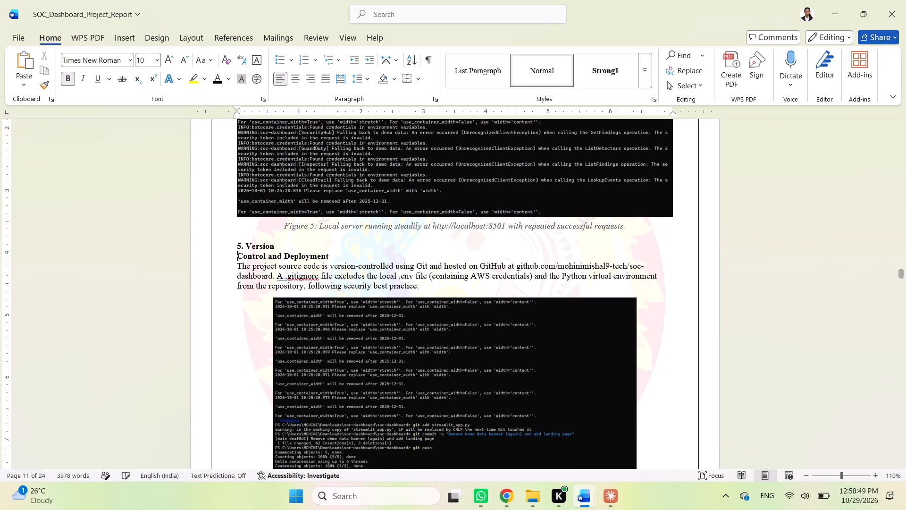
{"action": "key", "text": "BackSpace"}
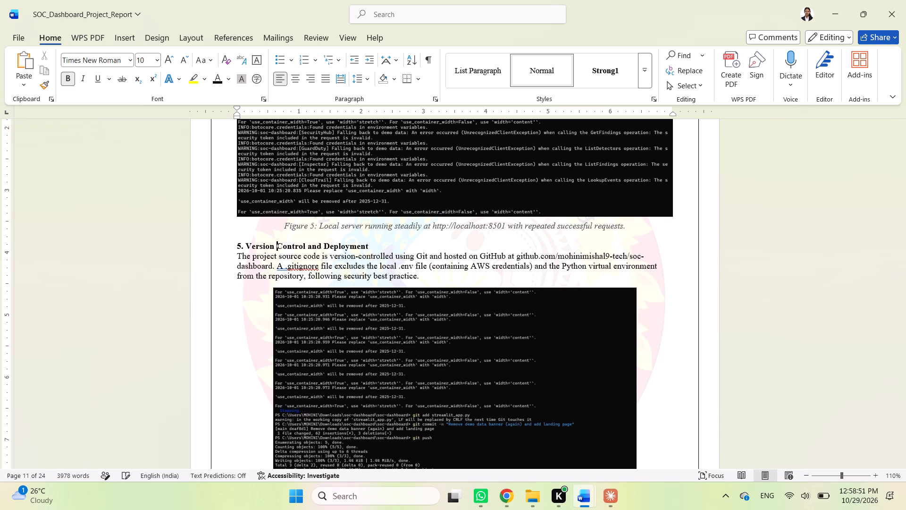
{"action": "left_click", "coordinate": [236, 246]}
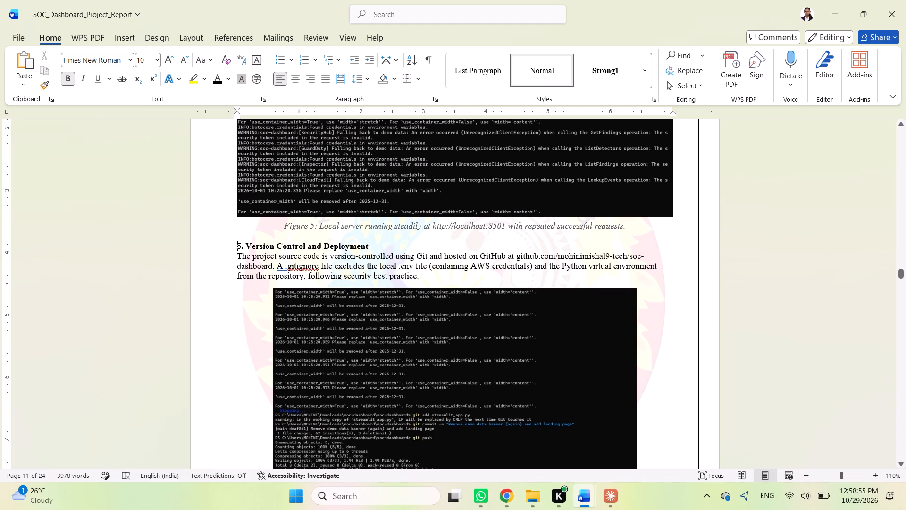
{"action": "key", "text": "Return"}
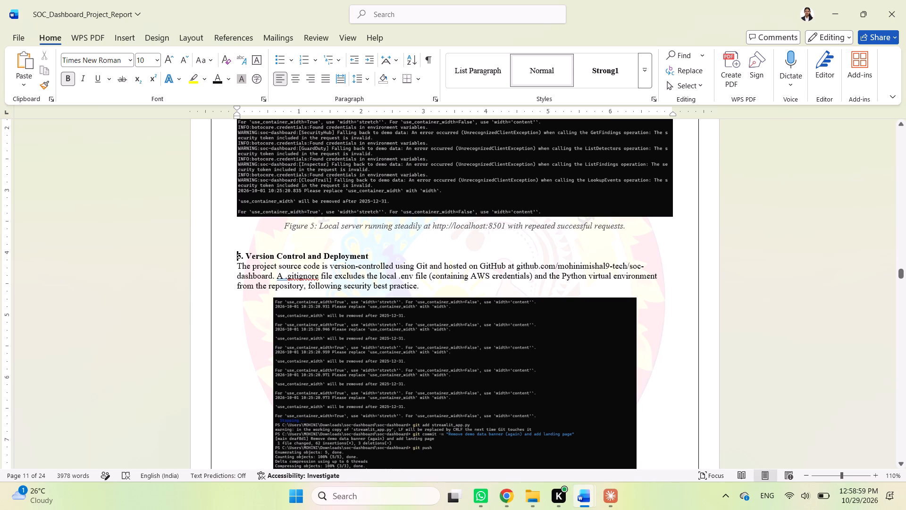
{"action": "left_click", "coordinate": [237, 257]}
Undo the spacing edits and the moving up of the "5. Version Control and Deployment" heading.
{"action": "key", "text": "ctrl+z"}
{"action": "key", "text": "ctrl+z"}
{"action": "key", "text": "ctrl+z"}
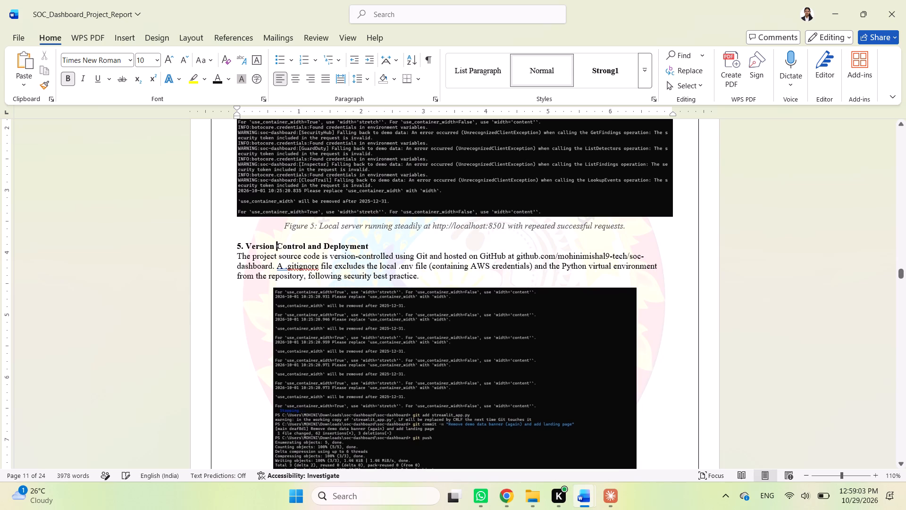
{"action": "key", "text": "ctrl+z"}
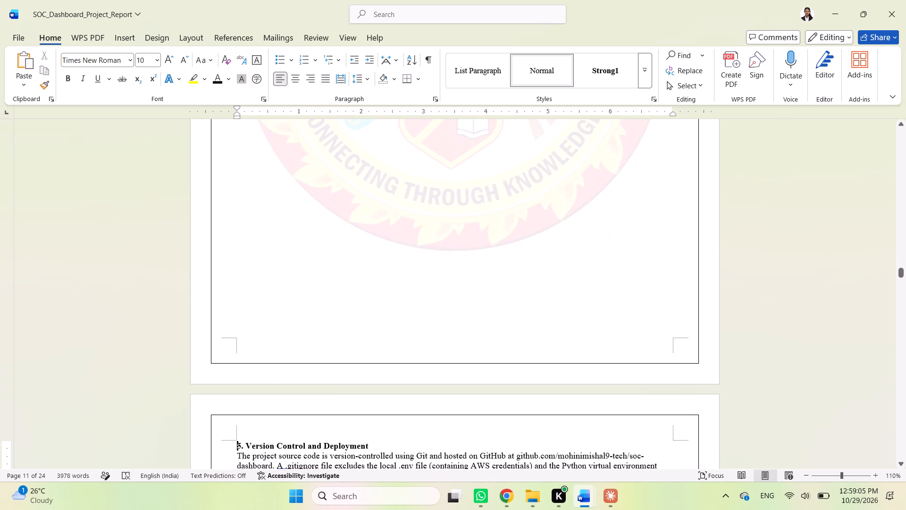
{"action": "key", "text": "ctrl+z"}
Change the font colour of the "5.1 Hosting on Streamlit Community Cloud" heading to black.
{"action": "scroll", "coordinate": [389, 288], "scroll_direction": "up", "scroll_amount": 2}
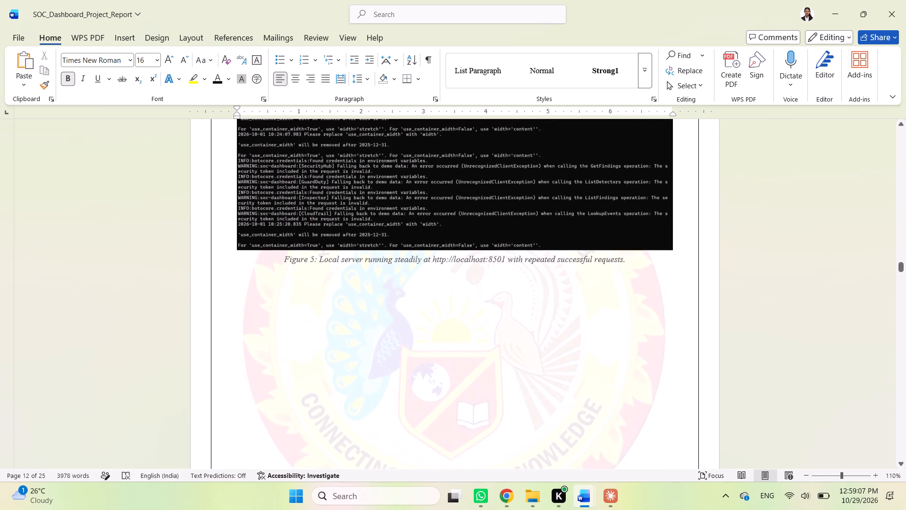
{"action": "left_click", "coordinate": [270, 297]}
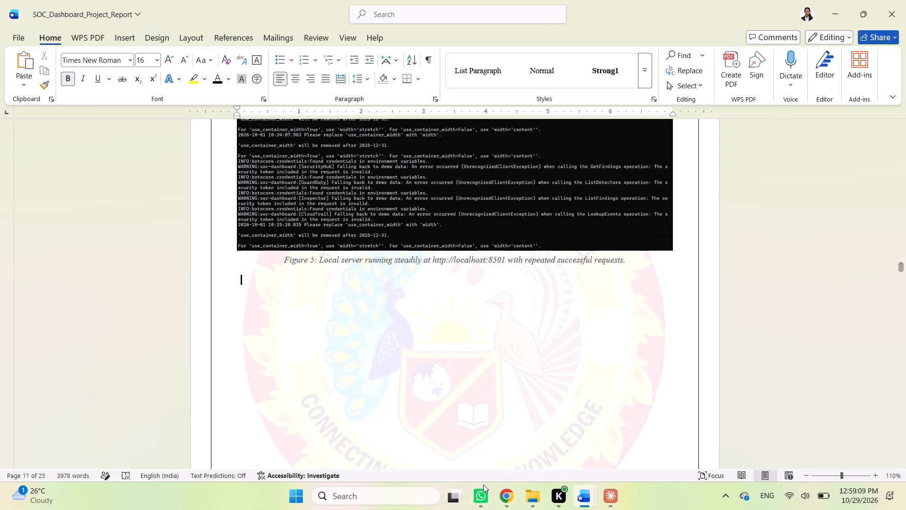
{"action": "scroll", "coordinate": [559, 335], "scroll_direction": "down", "scroll_amount": 3}
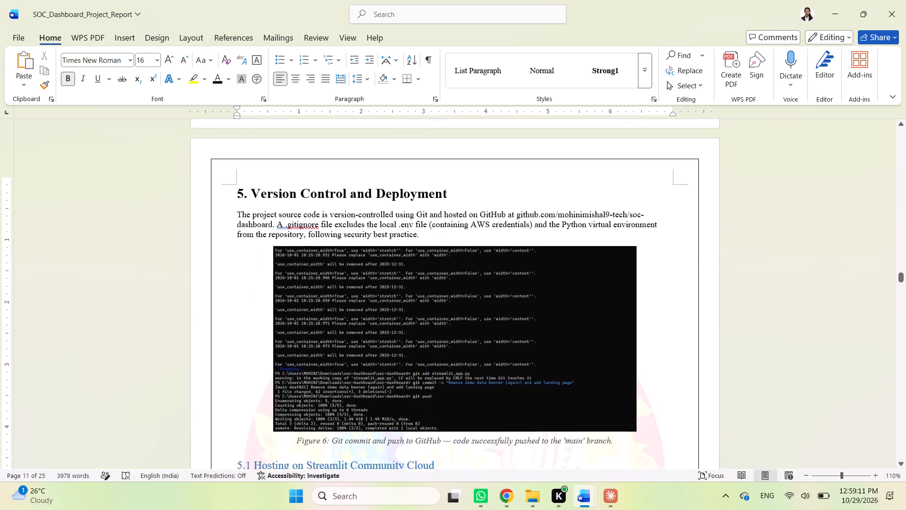
{"action": "scroll", "coordinate": [559, 335], "scroll_direction": "down", "scroll_amount": 1}
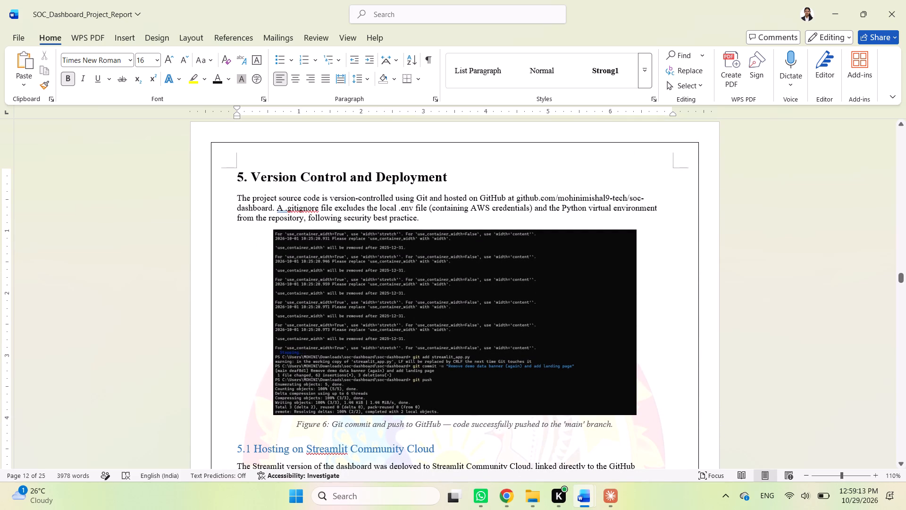
{"action": "scroll", "coordinate": [376, 365], "scroll_direction": "down", "scroll_amount": 2}
{"action": "scroll", "coordinate": [376, 365], "scroll_direction": "up", "scroll_amount": 1}
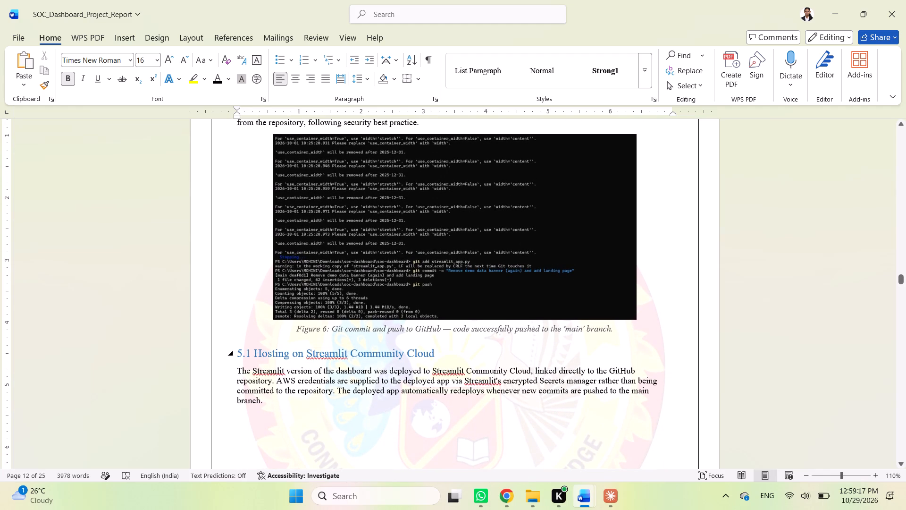
{"action": "left_click_drag", "start_coordinate": [236, 353], "coordinate": [430, 346]}
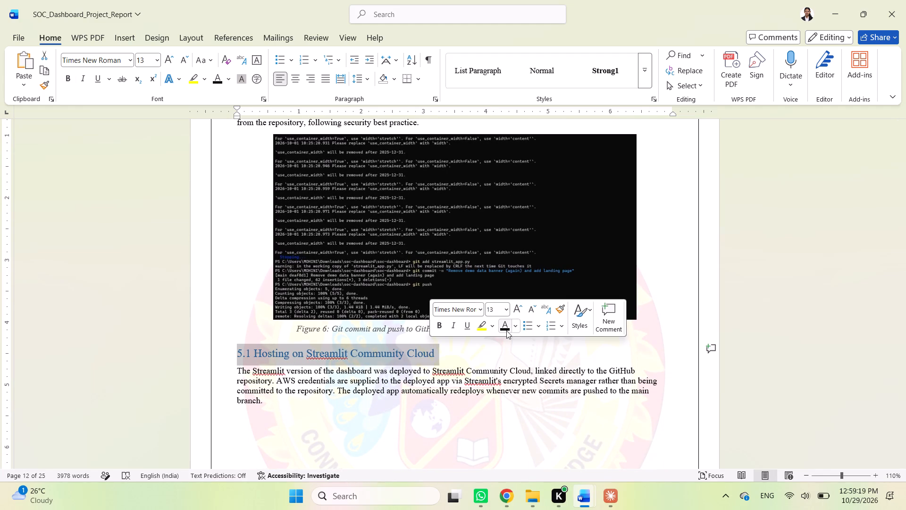
{"action": "left_click", "coordinate": [506, 331]}
{"action": "left_click", "coordinate": [423, 441]}
{"action": "scroll", "coordinate": [423, 441], "scroll_direction": "down", "scroll_amount": 3}
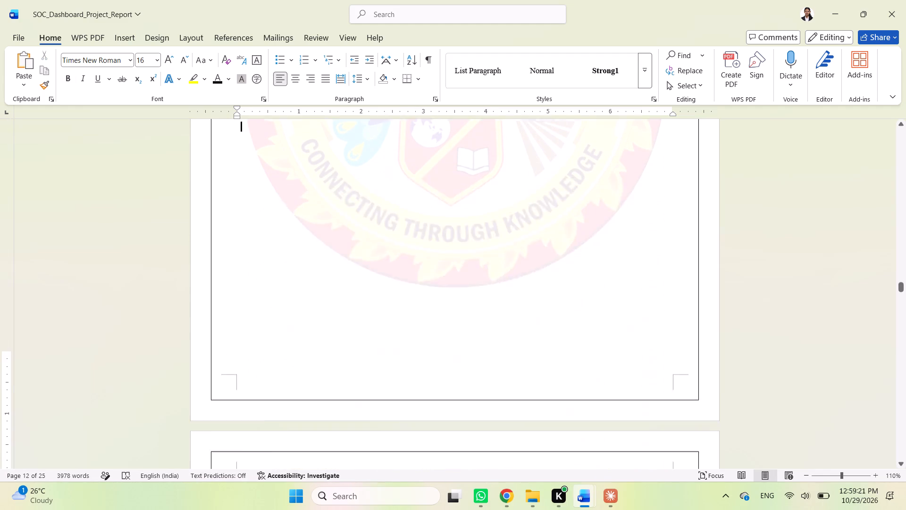
{"action": "scroll", "coordinate": [423, 441], "scroll_direction": "down", "scroll_amount": 3}
{"action": "scroll", "coordinate": [423, 441], "scroll_direction": "up", "scroll_amount": 7}
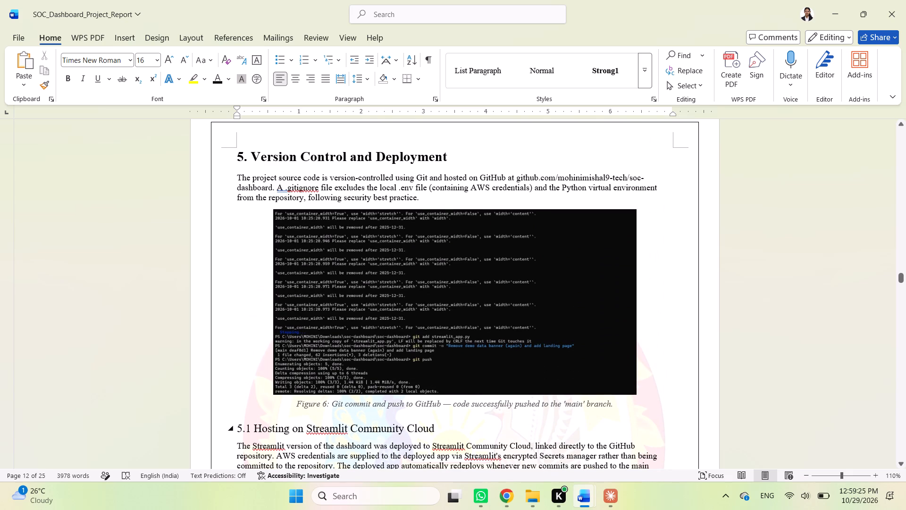
{"action": "left_click_drag", "start_coordinate": [238, 428], "coordinate": [437, 432]}
Make the "6. Results — Deployed Application" heading bold and set its font colour to black.
{"action": "scroll", "coordinate": [437, 432], "scroll_direction": "down", "scroll_amount": 4}
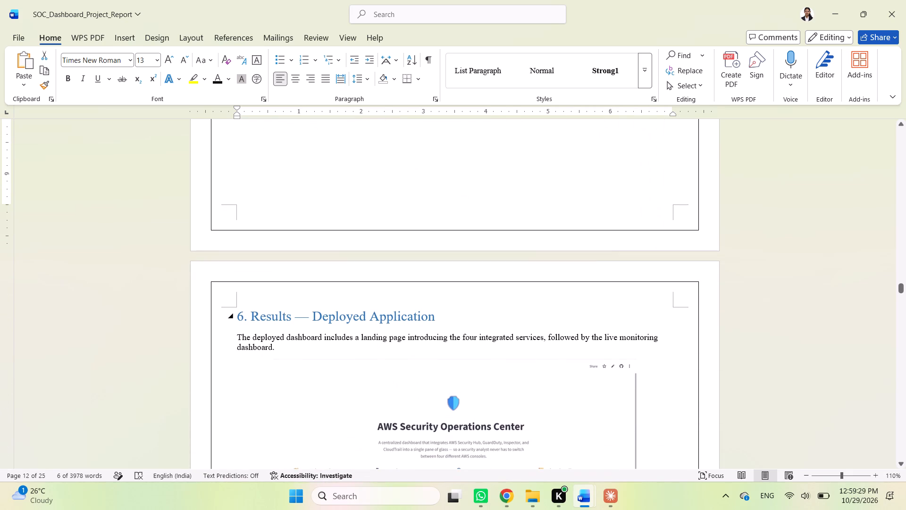
{"action": "left_click_drag", "start_coordinate": [237, 318], "coordinate": [428, 314]}
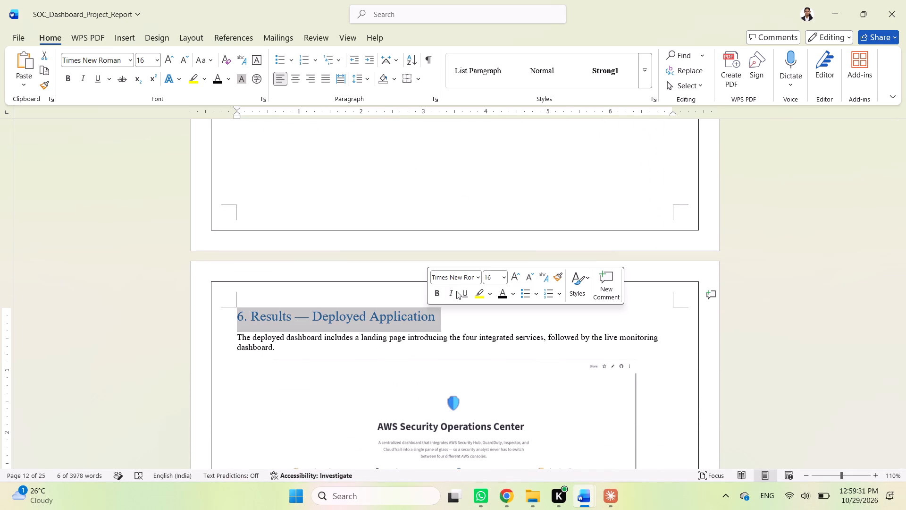
{"action": "left_click", "coordinate": [438, 293]}
{"action": "left_click", "coordinate": [507, 291]}
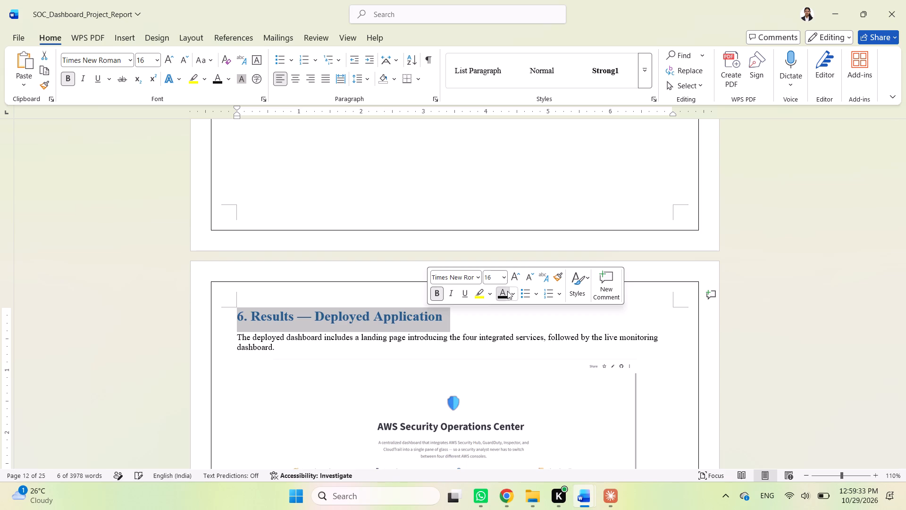
Examine the page layout and blank space around sections 5, 5.1 and 6.
{"action": "scroll", "coordinate": [440, 353], "scroll_direction": "down", "scroll_amount": 3}
{"action": "scroll", "coordinate": [440, 353], "scroll_direction": "up", "scroll_amount": 2}
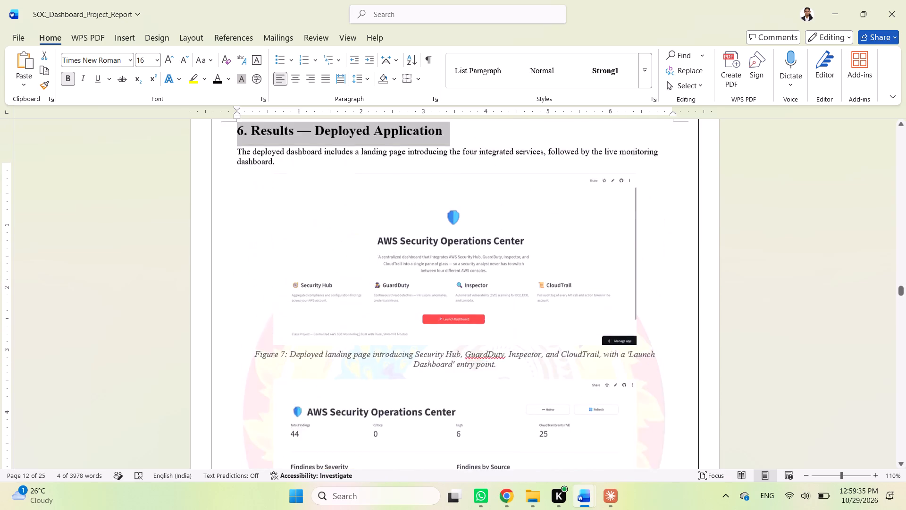
{"action": "scroll", "coordinate": [440, 353], "scroll_direction": "up", "scroll_amount": 3}
{"action": "scroll", "coordinate": [440, 353], "scroll_direction": "down", "scroll_amount": 1}
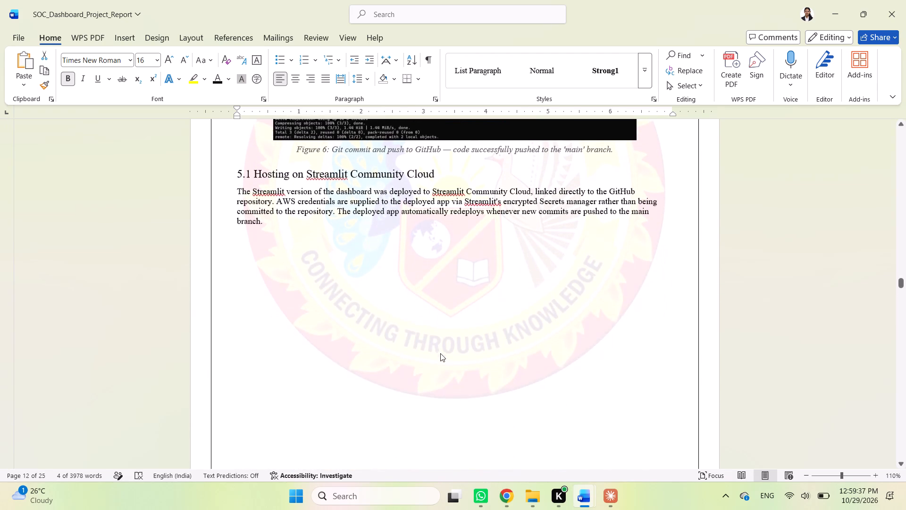
{"action": "left_click", "coordinate": [423, 313]}
{"action": "scroll", "coordinate": [423, 313], "scroll_direction": "up", "scroll_amount": 3}
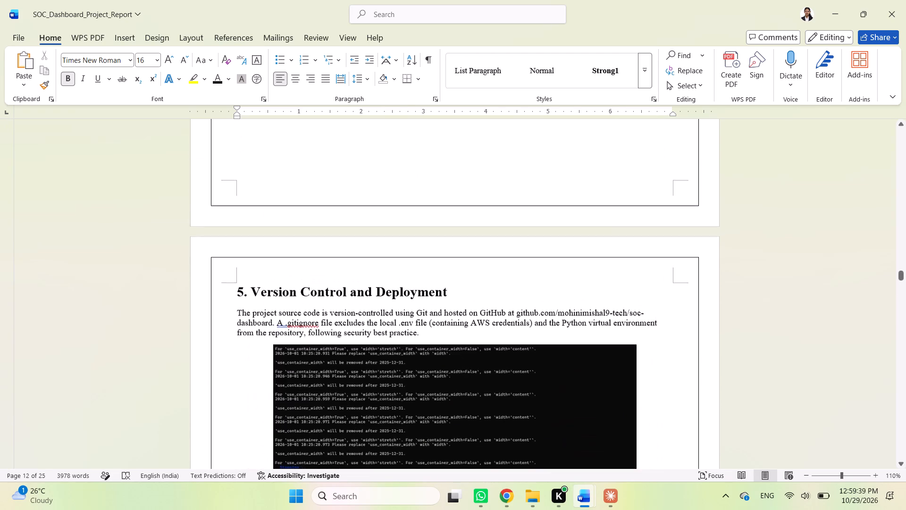
{"action": "scroll", "coordinate": [423, 313], "scroll_direction": "up", "scroll_amount": 2}
{"action": "scroll", "coordinate": [423, 313], "scroll_direction": "down", "scroll_amount": 3}
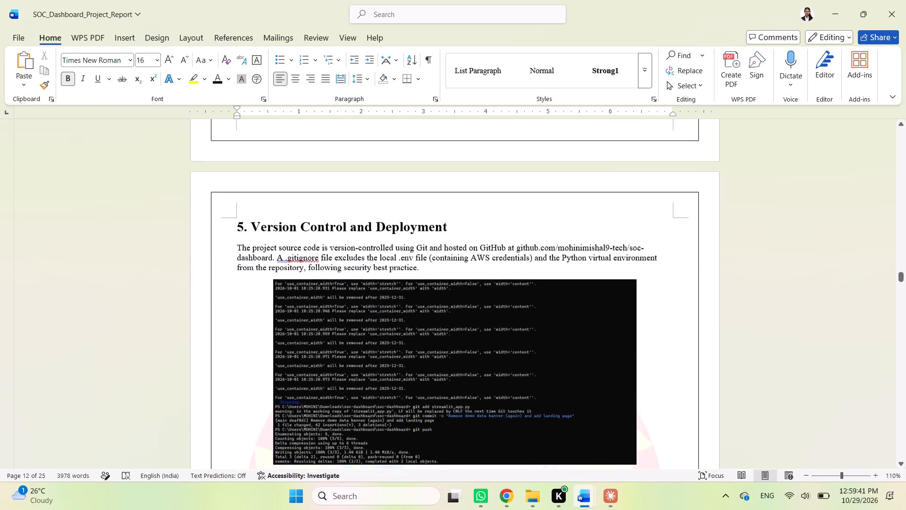
{"action": "scroll", "coordinate": [423, 313], "scroll_direction": "down", "scroll_amount": 1}
Place the cursor on the empty line below the Figure 5 caption.
{"action": "scroll", "coordinate": [423, 313], "scroll_direction": "up", "scroll_amount": 2}
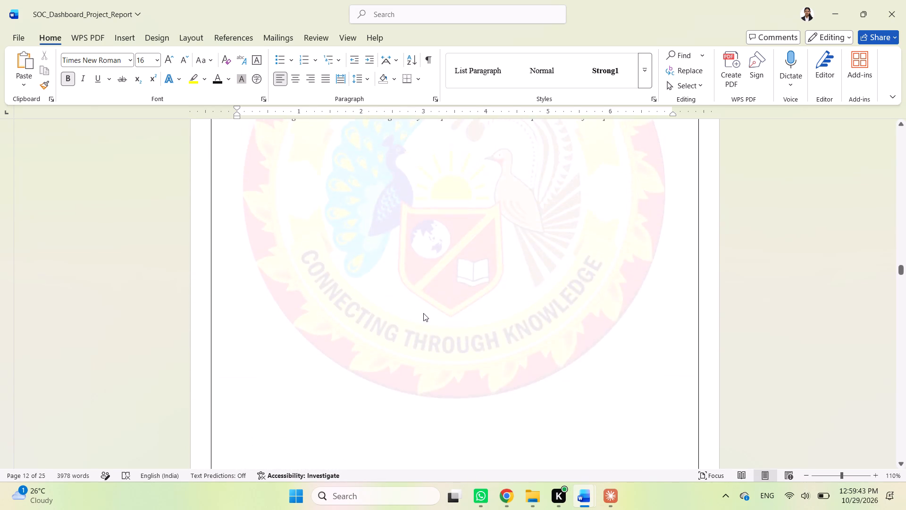
{"action": "scroll", "coordinate": [423, 313], "scroll_direction": "up", "scroll_amount": 2}
{"action": "left_click", "coordinate": [269, 293]}
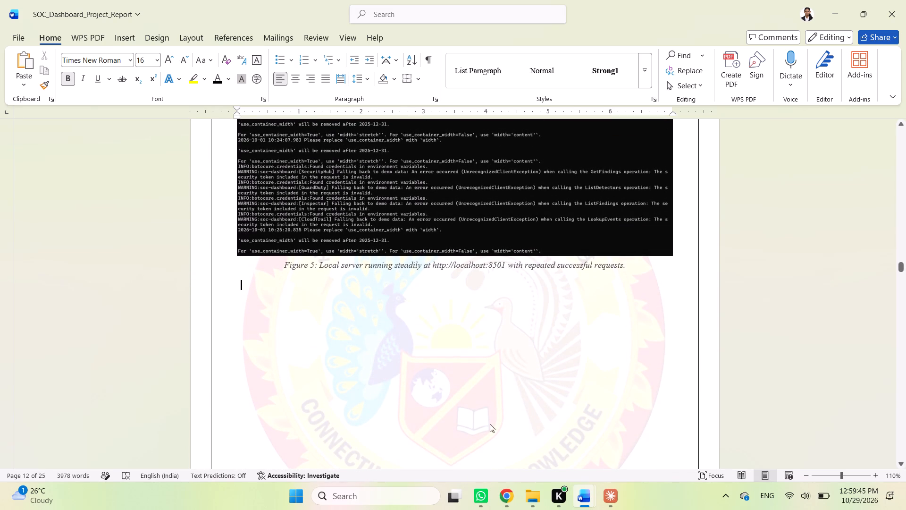
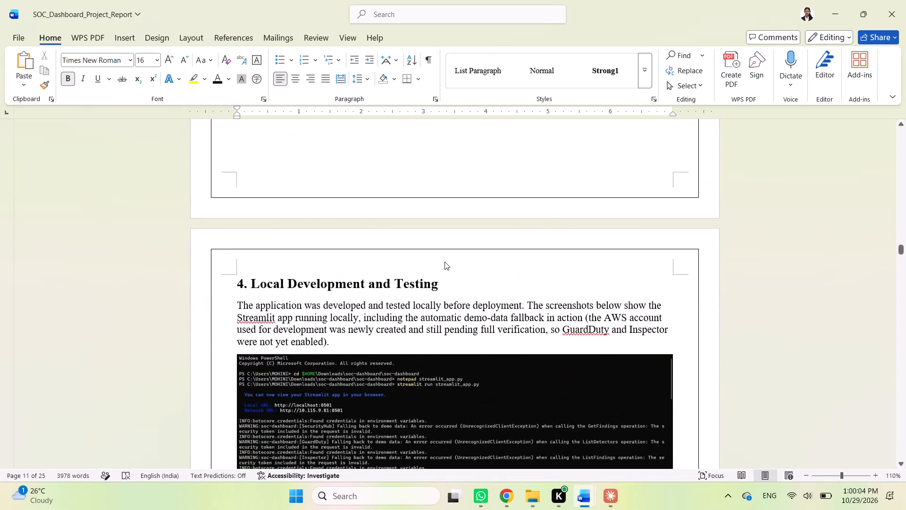
Examine the screenshots, captions and blank space on the pages from Figure 1 through Figure 5.
{"action": "scroll", "coordinate": [445, 262], "scroll_direction": "up", "scroll_amount": 5}
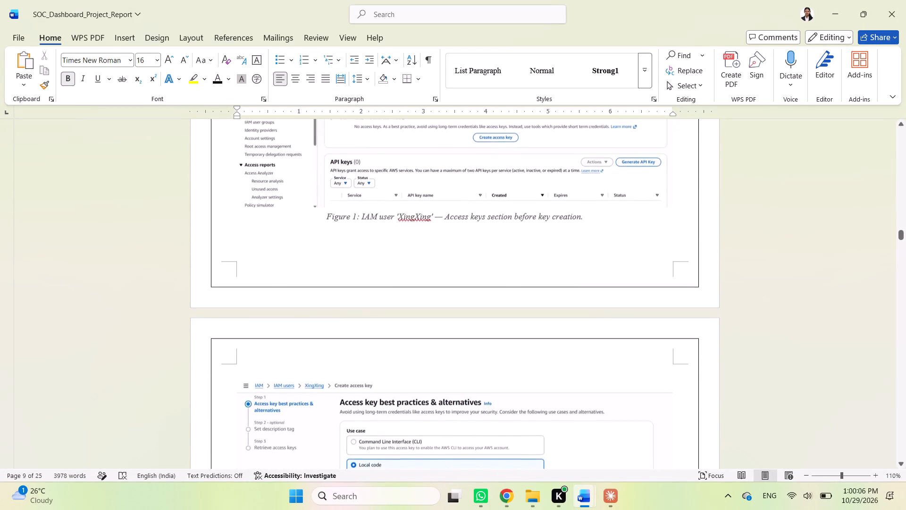
{"action": "scroll", "coordinate": [445, 262], "scroll_direction": "down", "scroll_amount": 4}
{"action": "scroll", "coordinate": [445, 262], "scroll_direction": "up", "scroll_amount": 10}
{"action": "scroll", "coordinate": [445, 262], "scroll_direction": "down", "scroll_amount": 3}
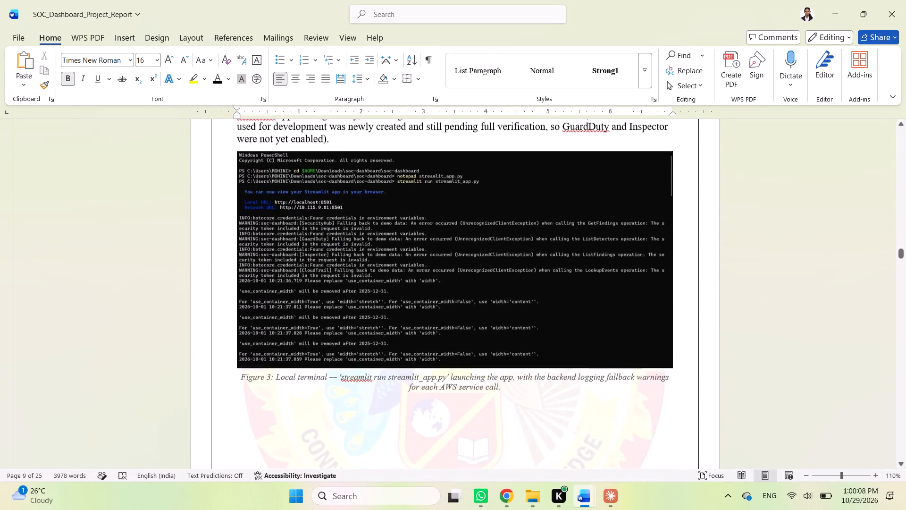
{"action": "scroll", "coordinate": [445, 262], "scroll_direction": "down", "scroll_amount": 5}
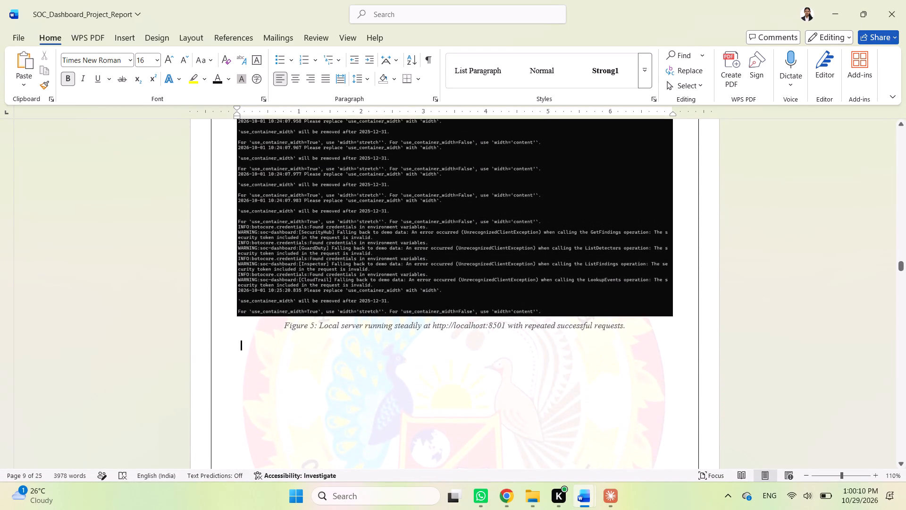
{"action": "scroll", "coordinate": [445, 262], "scroll_direction": "up", "scroll_amount": 1}
{"action": "scroll", "coordinate": [522, 228], "scroll_direction": "up", "scroll_amount": 2}
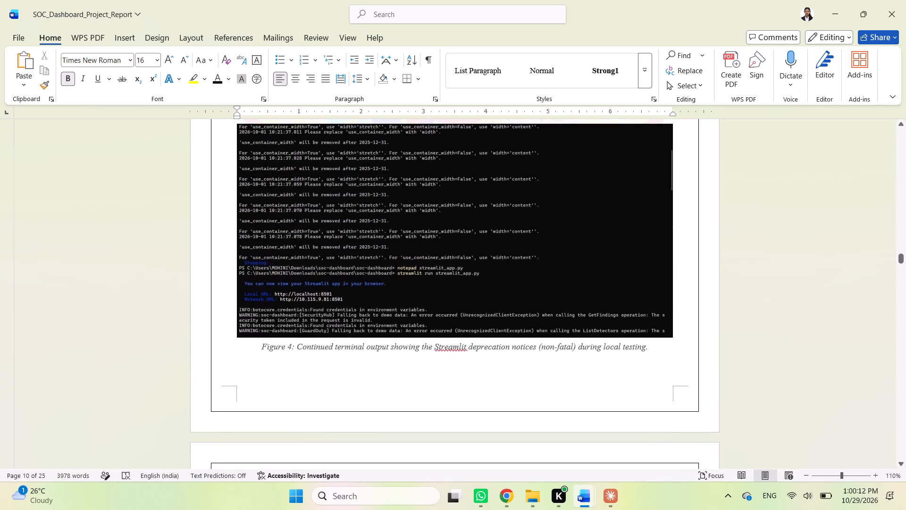
{"action": "scroll", "coordinate": [522, 228], "scroll_direction": "up", "scroll_amount": 2}
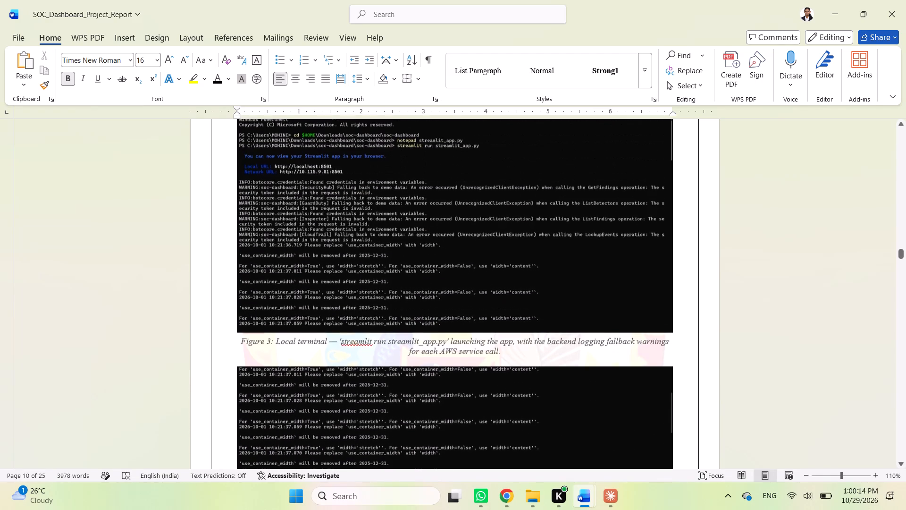
{"action": "scroll", "coordinate": [522, 228], "scroll_direction": "down", "scroll_amount": 1}
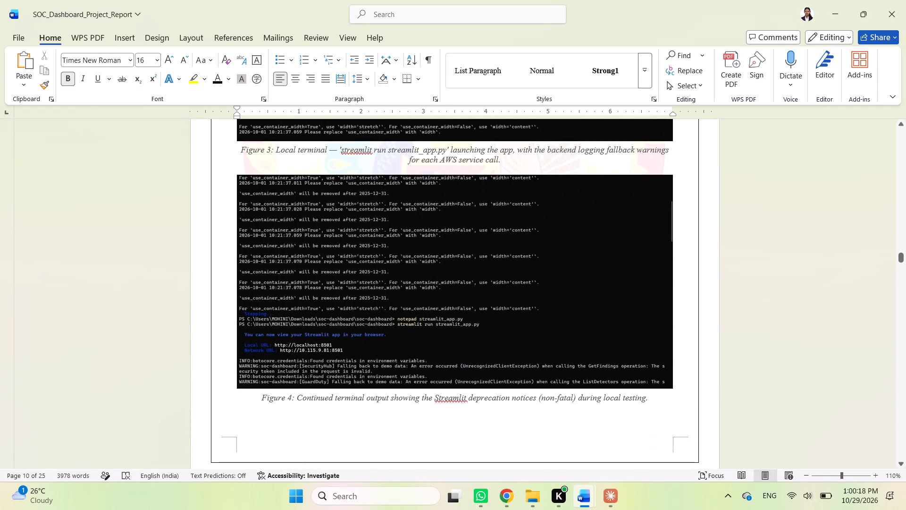
{"action": "scroll", "coordinate": [473, 325], "scroll_direction": "down", "scroll_amount": 2}
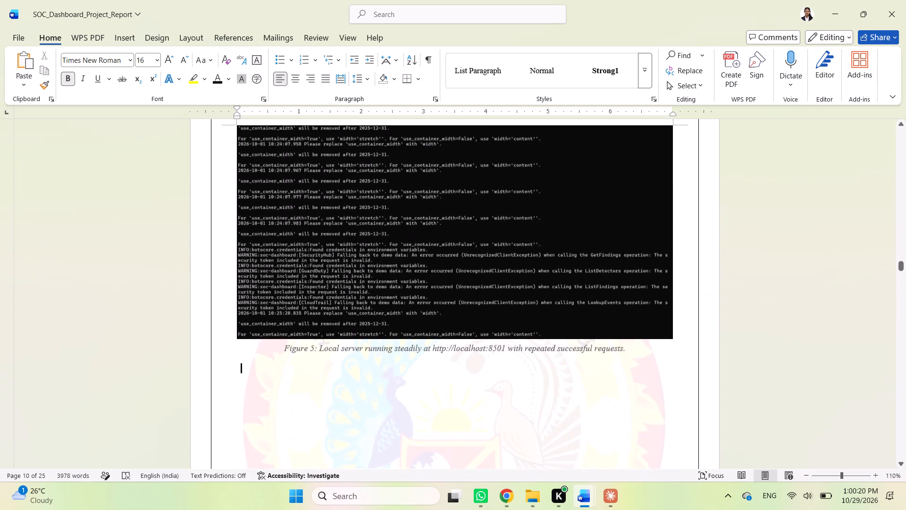
{"action": "scroll", "coordinate": [473, 325], "scroll_direction": "down", "scroll_amount": 1}
{"action": "scroll", "coordinate": [462, 236], "scroll_direction": "up", "scroll_amount": 1}
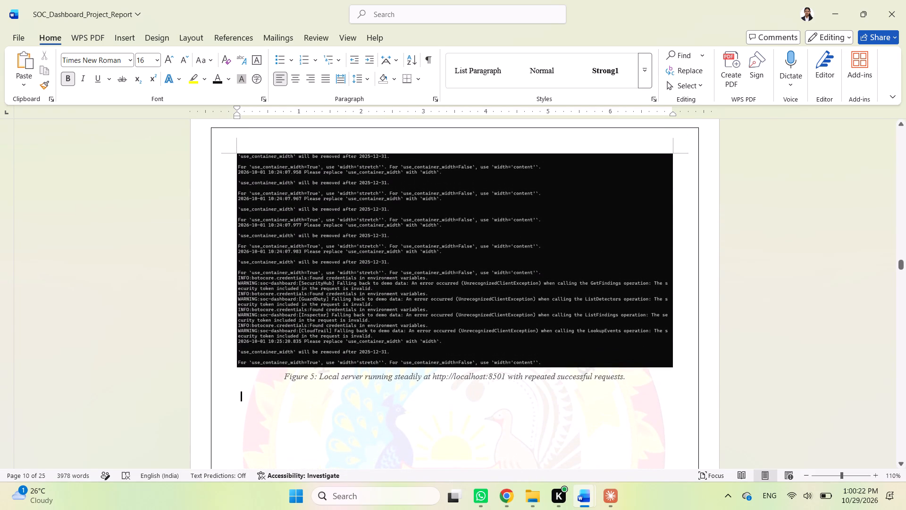
Delete the terminal screenshot above the Figure 5 caption.
{"action": "left_click", "coordinate": [453, 256]}
{"action": "key", "text": "BackSpace"}
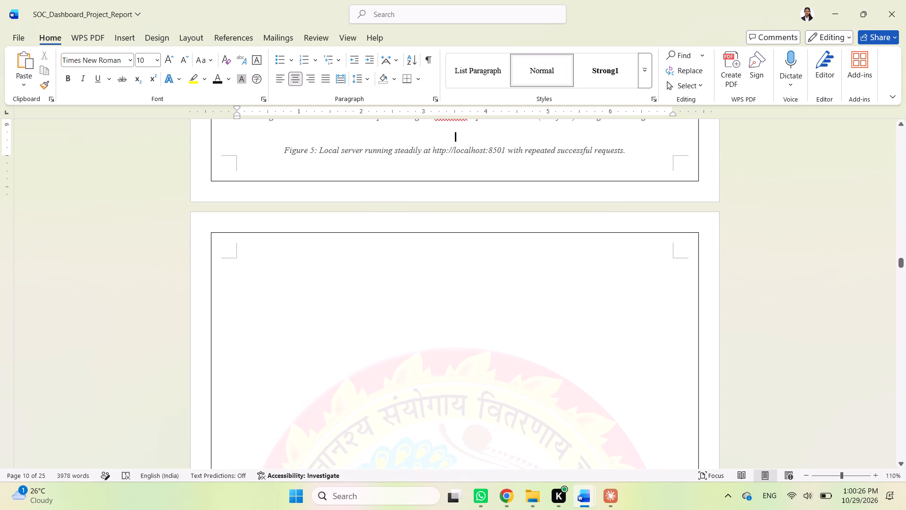
Delete the "Figure 5:" label and the empty line before it, joining the remaining caption text to the Figure 4 caption.
{"action": "left_click_drag", "start_coordinate": [284, 151], "coordinate": [634, 143]}
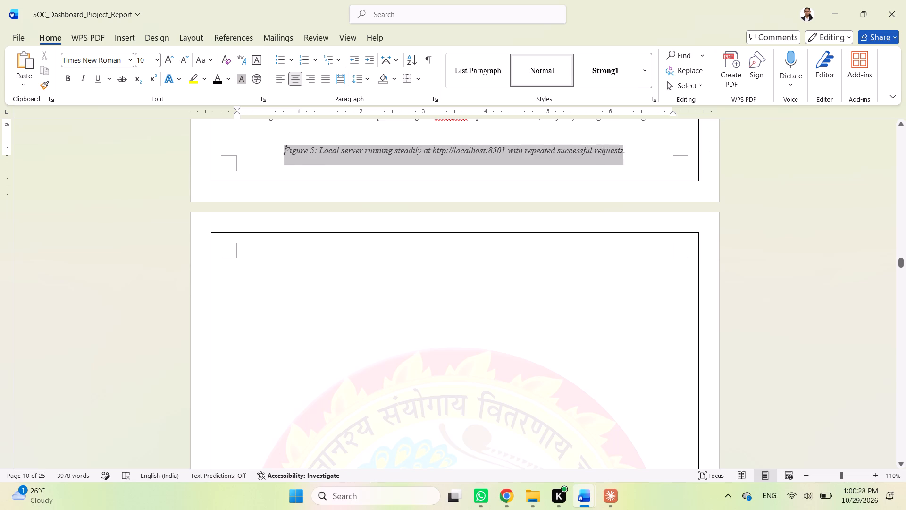
{"action": "left_click_drag", "start_coordinate": [634, 143], "coordinate": [649, 142]}
{"action": "scroll", "coordinate": [649, 142], "scroll_direction": "up", "scroll_amount": 1}
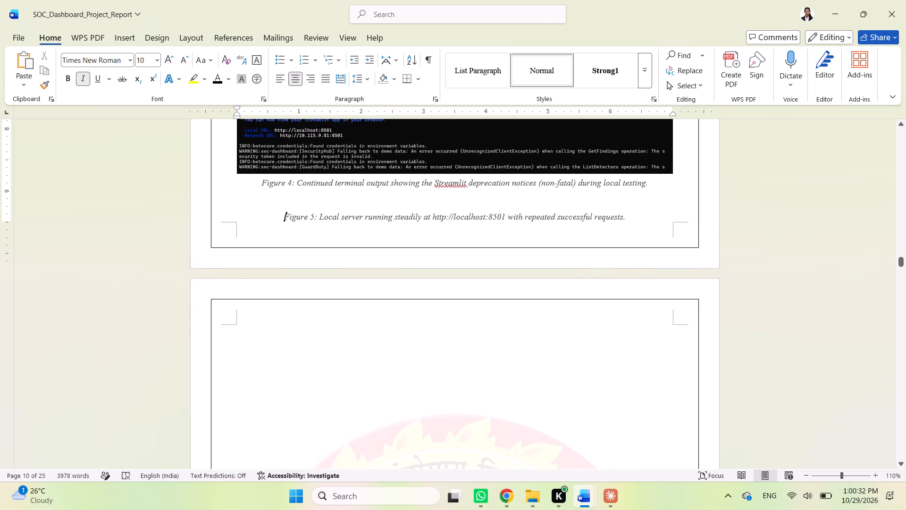
{"action": "left_click_drag", "start_coordinate": [317, 218], "coordinate": [288, 219]}
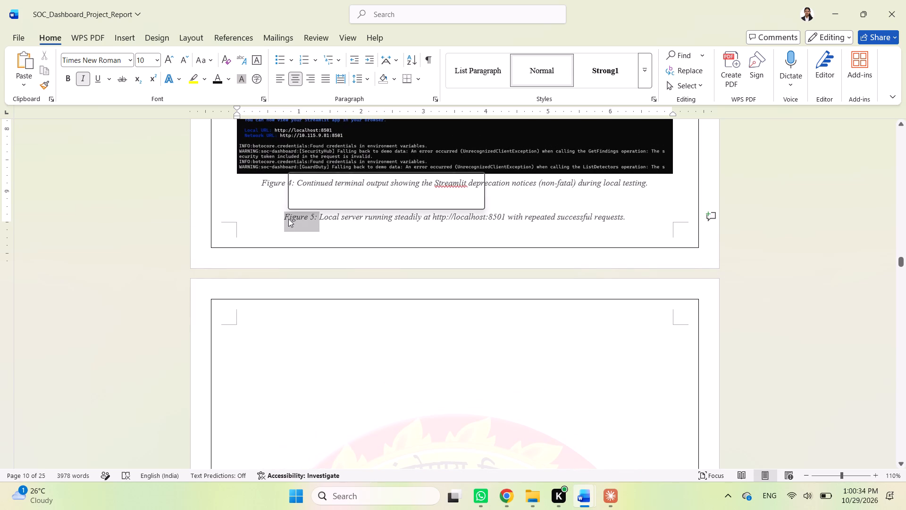
{"action": "key", "text": "BackSpace"}
{"action": "key", "text": "BackSpace"}
{"action": "key", "text": "BackSpace"}
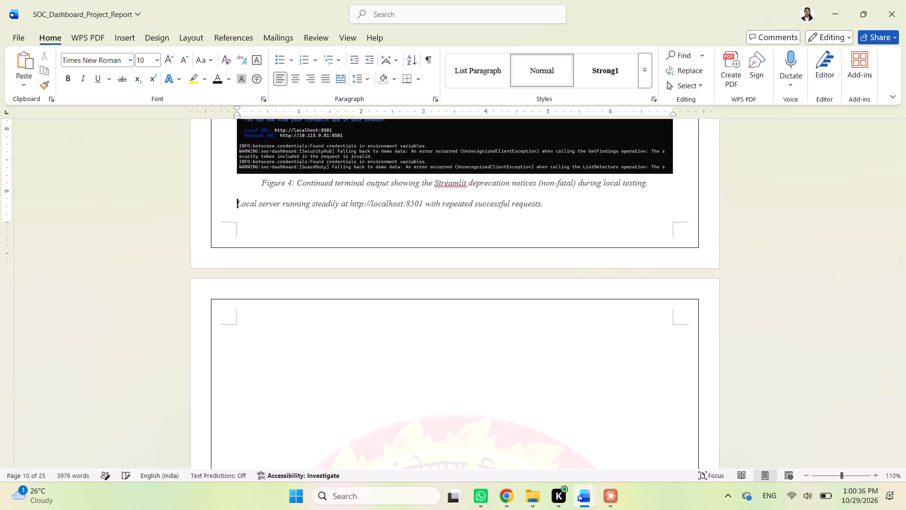
{"action": "key", "text": "BackSpace"}
Set the font size of the paragraph under "5. Version Control and Deployment" to 12.
{"action": "scroll", "coordinate": [295, 271], "scroll_direction": "down", "scroll_amount": 1}
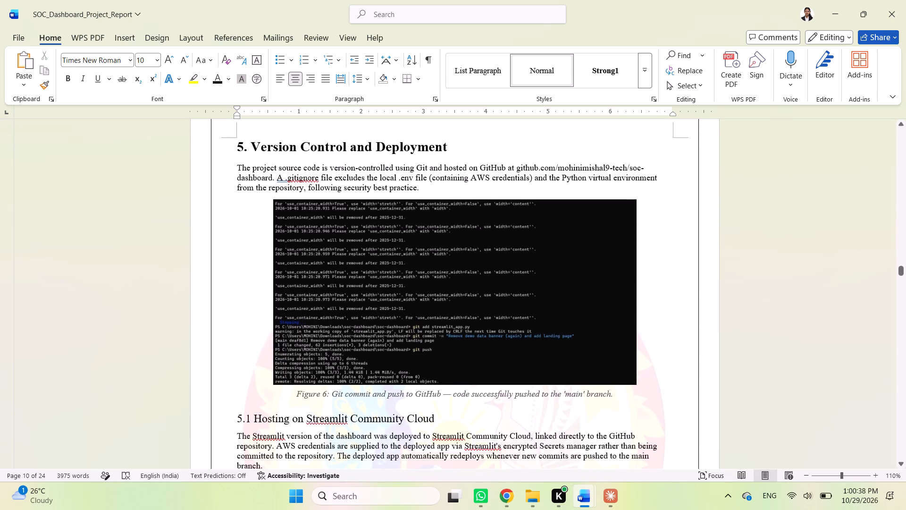
{"action": "scroll", "coordinate": [386, 333], "scroll_direction": "down", "scroll_amount": 1}
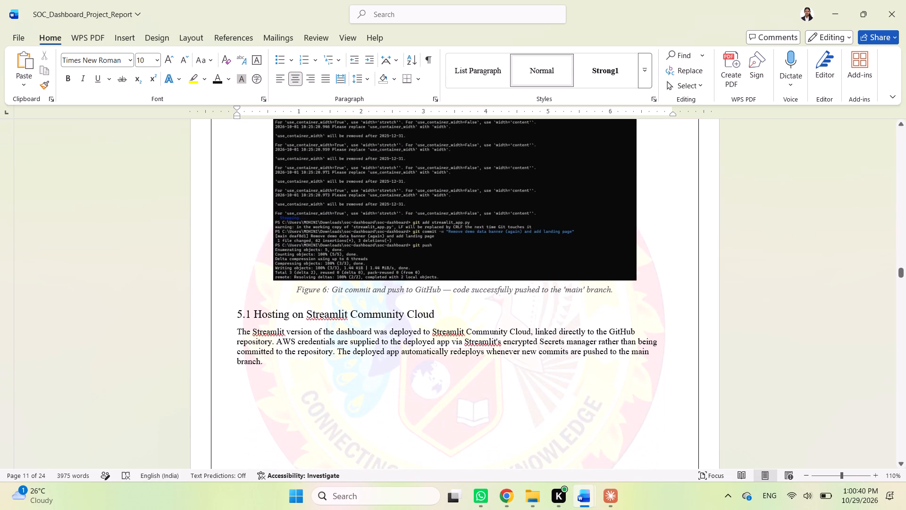
{"action": "scroll", "coordinate": [386, 333], "scroll_direction": "down", "scroll_amount": 3}
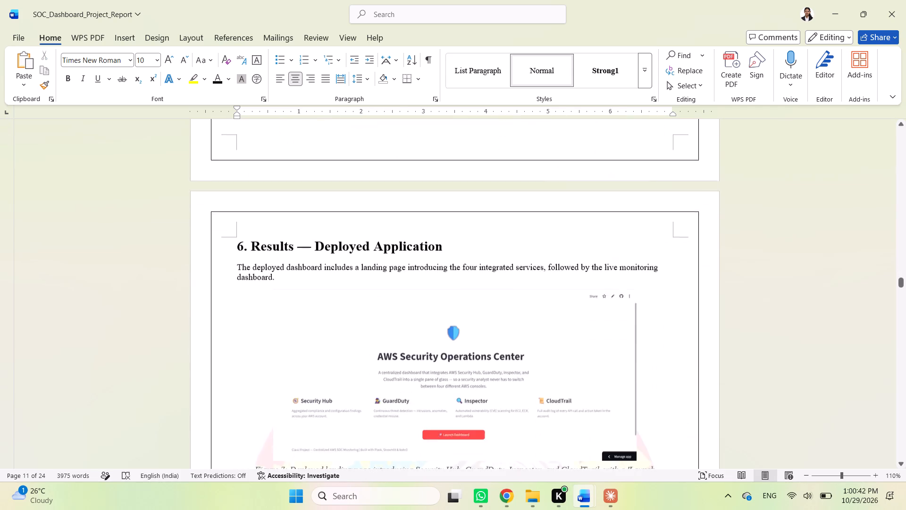
{"action": "scroll", "coordinate": [386, 333], "scroll_direction": "down", "scroll_amount": 1}
{"action": "scroll", "coordinate": [386, 333], "scroll_direction": "up", "scroll_amount": 3}
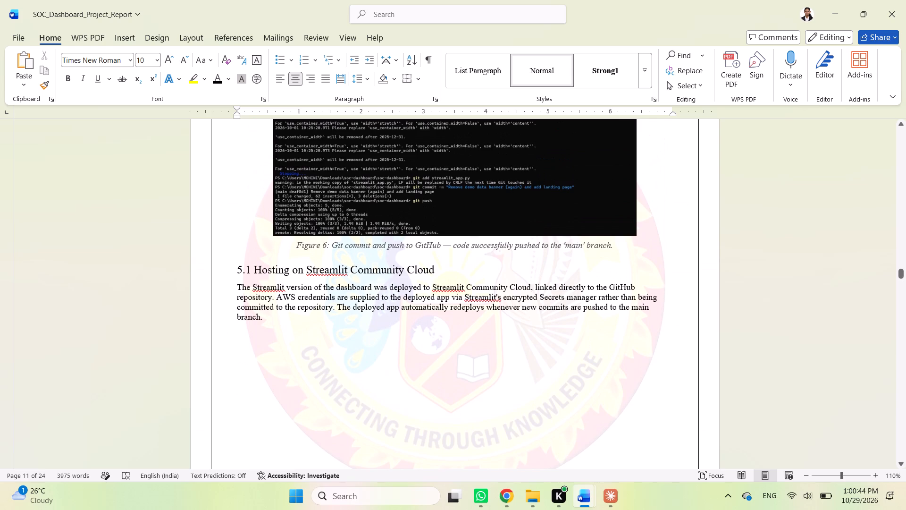
{"action": "scroll", "coordinate": [386, 333], "scroll_direction": "up", "scroll_amount": 2}
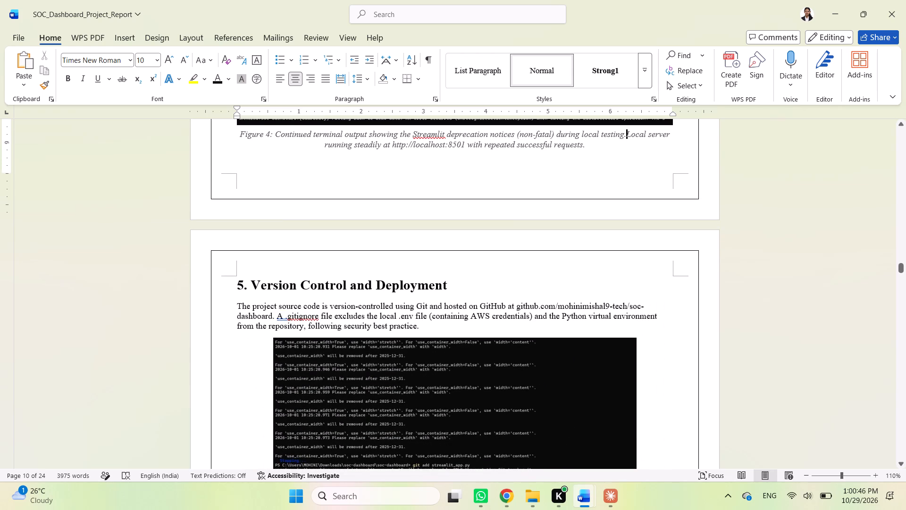
{"action": "left_click_drag", "start_coordinate": [236, 306], "coordinate": [427, 322]}
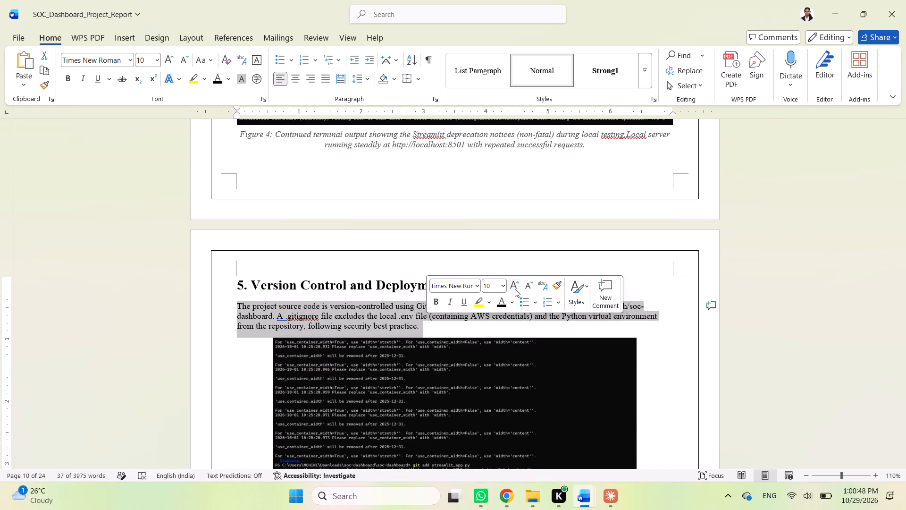
{"action": "left_click", "coordinate": [514, 289]}
{"action": "left_click", "coordinate": [514, 289]}
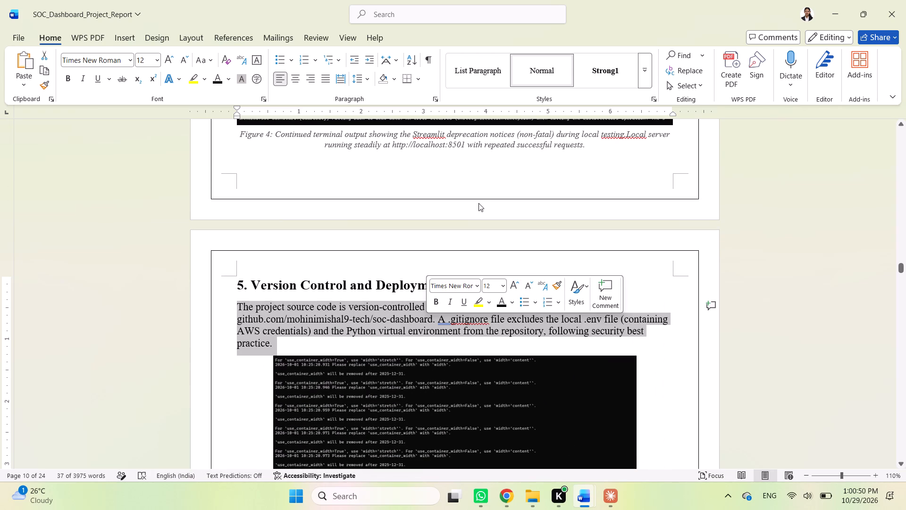
Set the font size of the paragraph under "5.1 Hosting on Streamlit Community Cloud" to 12.
{"action": "scroll", "coordinate": [331, 357], "scroll_direction": "down", "scroll_amount": 3}
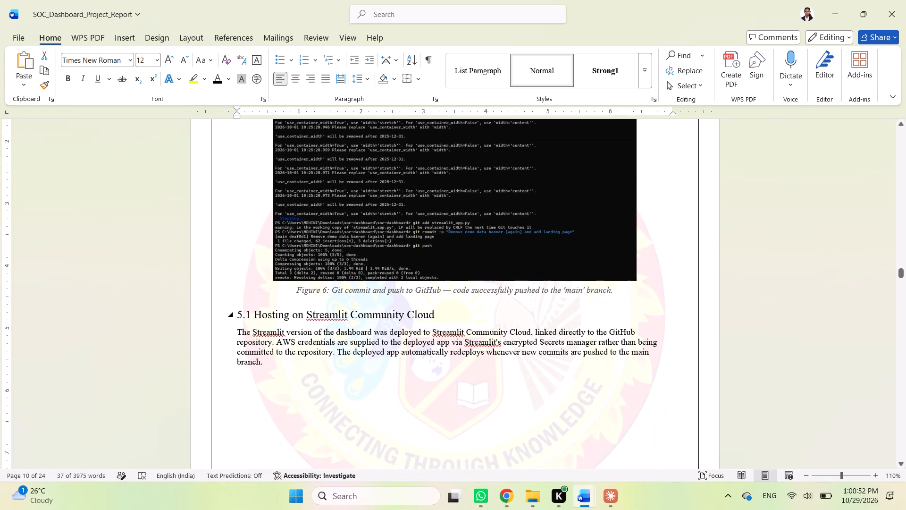
{"action": "left_click_drag", "start_coordinate": [232, 331], "coordinate": [284, 365]}
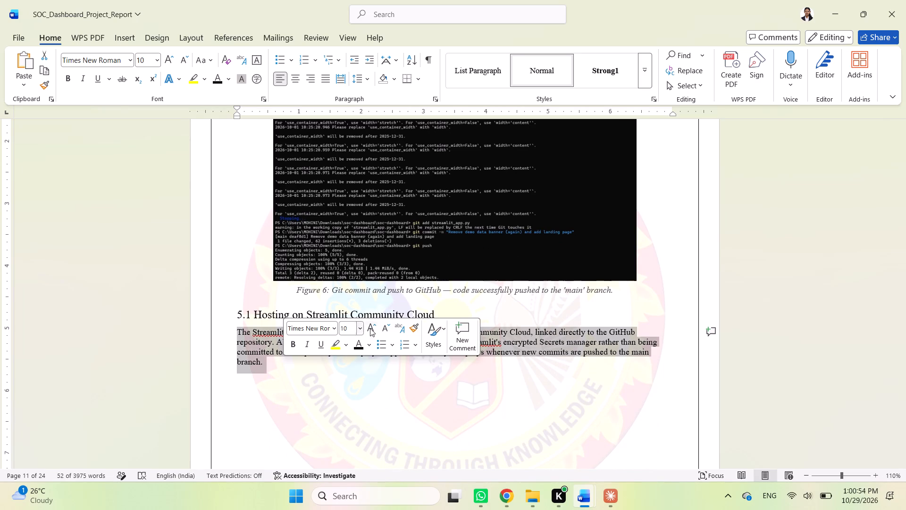
{"action": "left_click", "coordinate": [374, 325]}
{"action": "left_click", "coordinate": [374, 325]}
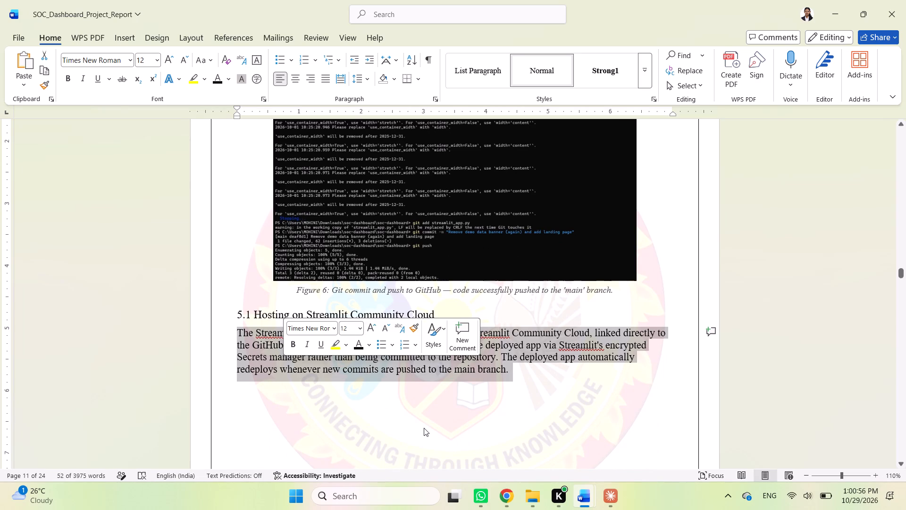
Set the font size of the "5.1 Hosting on Streamlit Community Cloud" heading to 14.
{"action": "scroll", "coordinate": [424, 428], "scroll_direction": "down", "scroll_amount": 1}
{"action": "left_click_drag", "start_coordinate": [235, 227], "coordinate": [430, 229]}
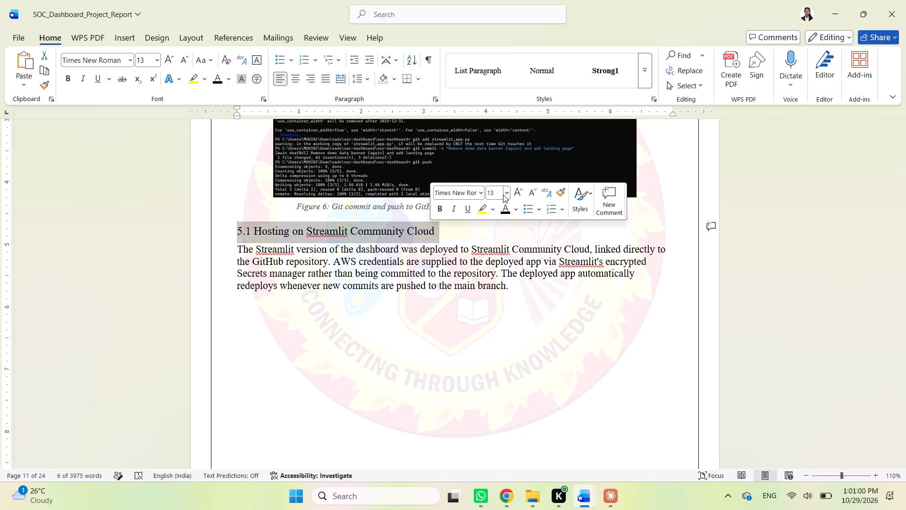
{"action": "left_click", "coordinate": [516, 195]}
Check the font size of the "5. Version Control and Deployment" heading.
{"action": "scroll", "coordinate": [453, 326], "scroll_direction": "up", "scroll_amount": 1}
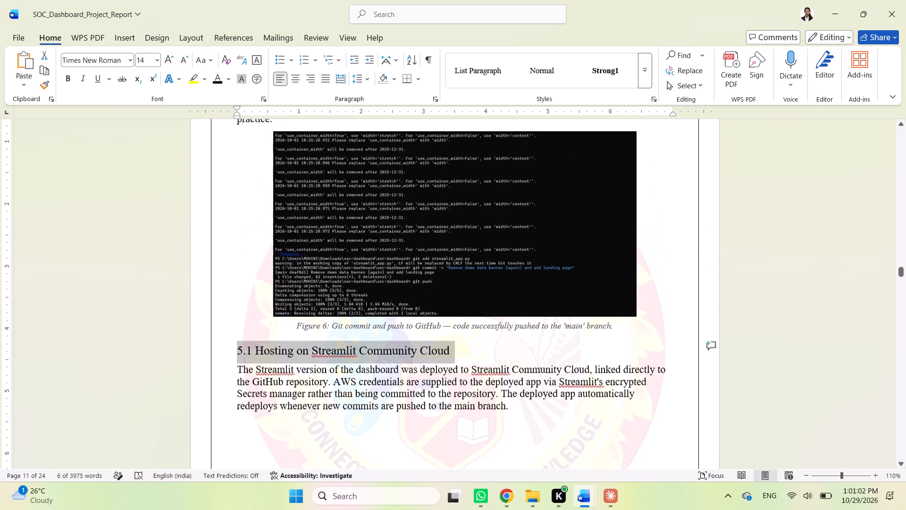
{"action": "scroll", "coordinate": [453, 326], "scroll_direction": "up", "scroll_amount": 2}
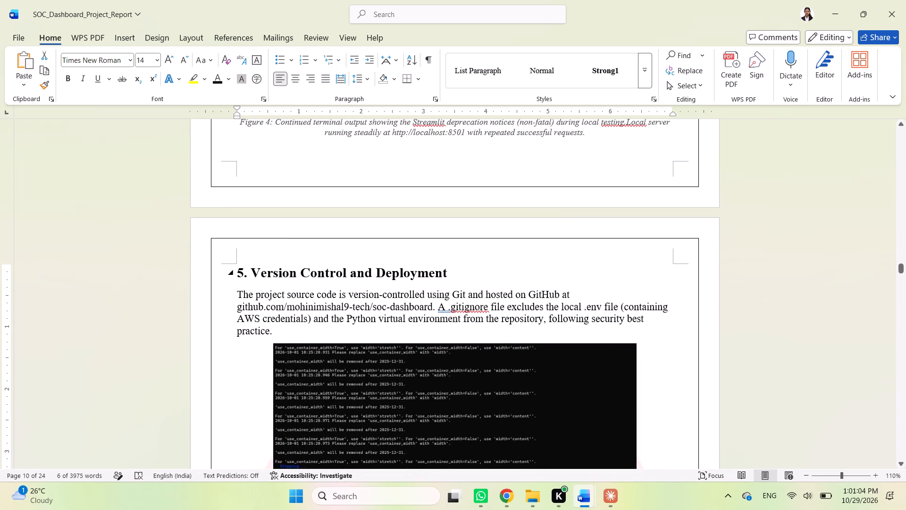
{"action": "left_click_drag", "start_coordinate": [240, 272], "coordinate": [424, 275]}
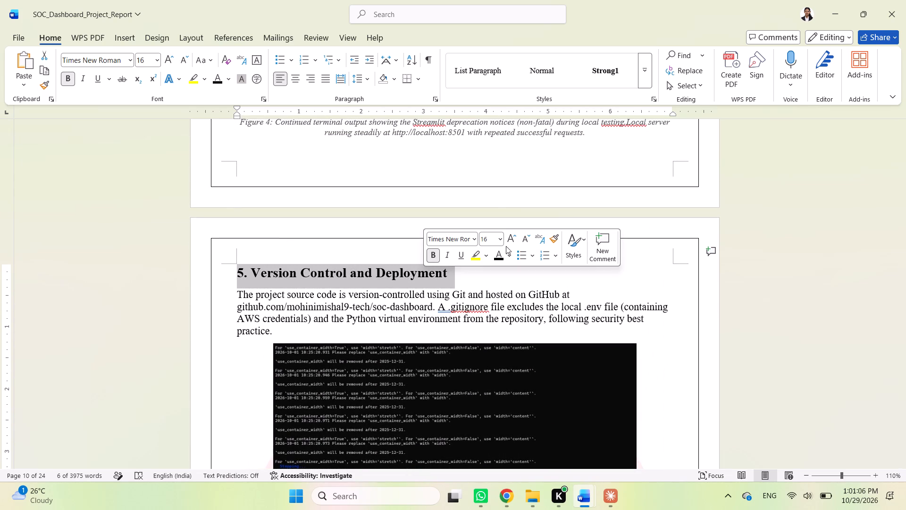
Delete the Git commit and push screenshot above the Figure 6 caption.
{"action": "scroll", "coordinate": [412, 399], "scroll_direction": "down", "scroll_amount": 2}
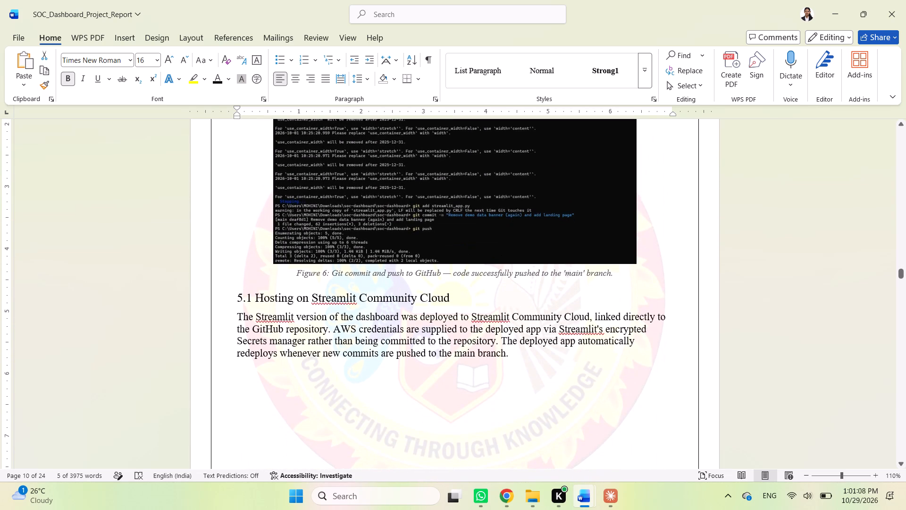
{"action": "left_click", "coordinate": [446, 232]}
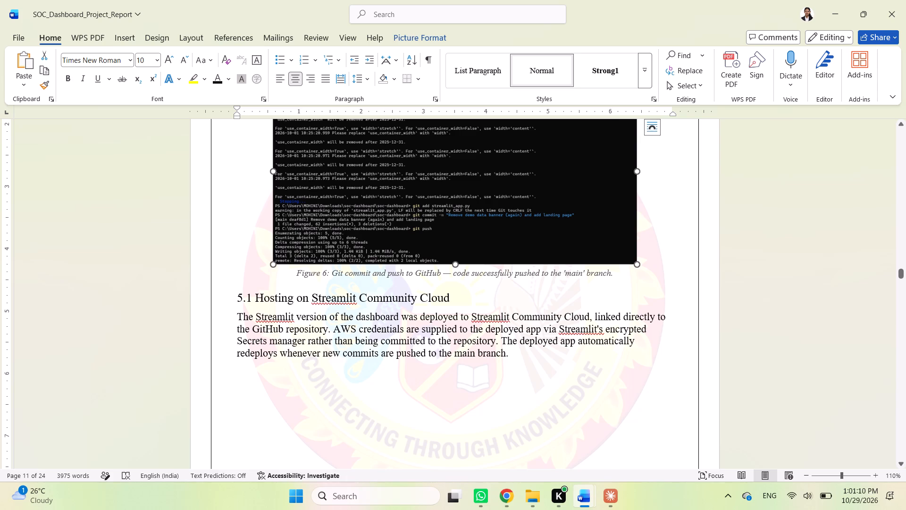
{"action": "scroll", "coordinate": [446, 232], "scroll_direction": "up", "scroll_amount": 2}
{"action": "scroll", "coordinate": [446, 232], "scroll_direction": "down", "scroll_amount": 1}
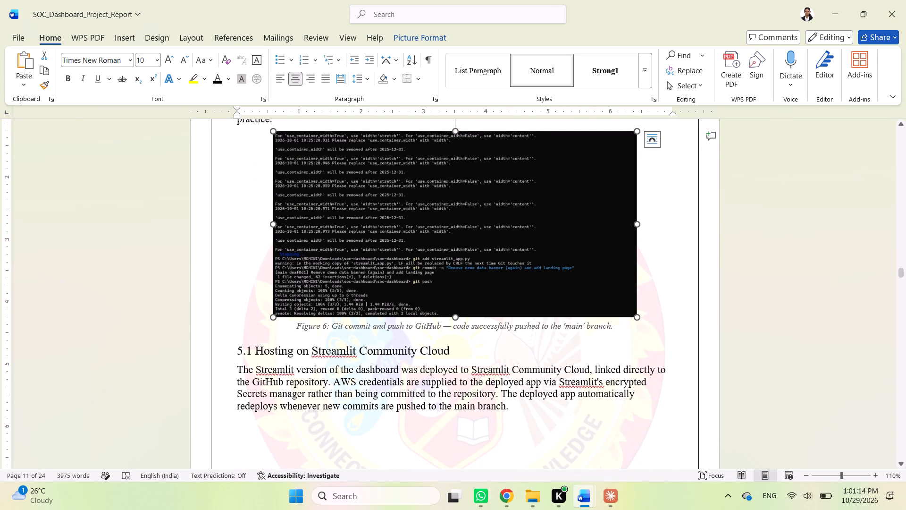
{"action": "key", "text": "BackSpace"}
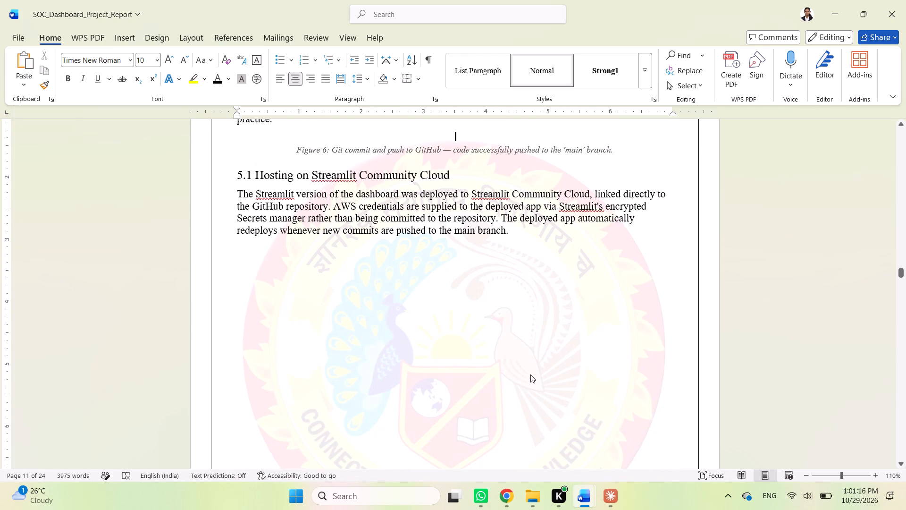
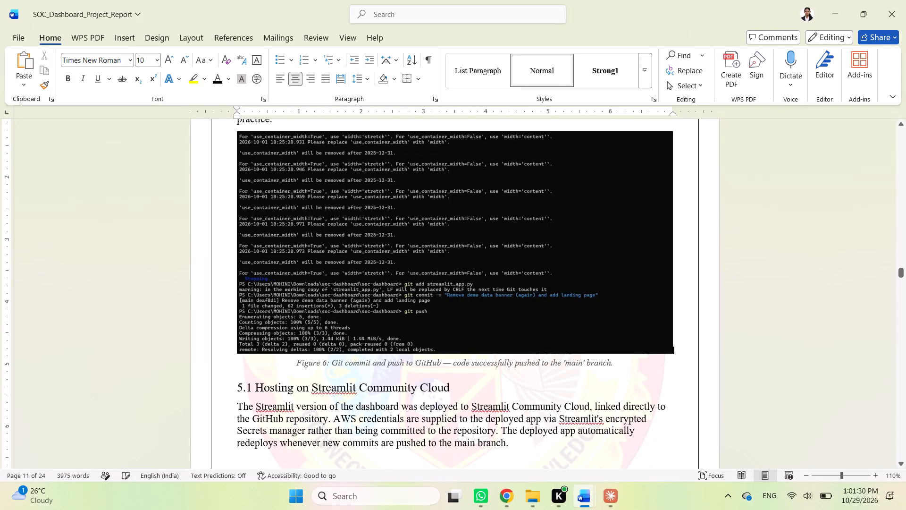
Insert a blank line below the introductory paragraph of section 5 and another above the "5.1 Hosting on Streamlit Community Cloud" heading.
{"action": "scroll", "coordinate": [466, 298], "scroll_direction": "down", "scroll_amount": 2}
{"action": "scroll", "coordinate": [438, 328], "scroll_direction": "up", "scroll_amount": 2}
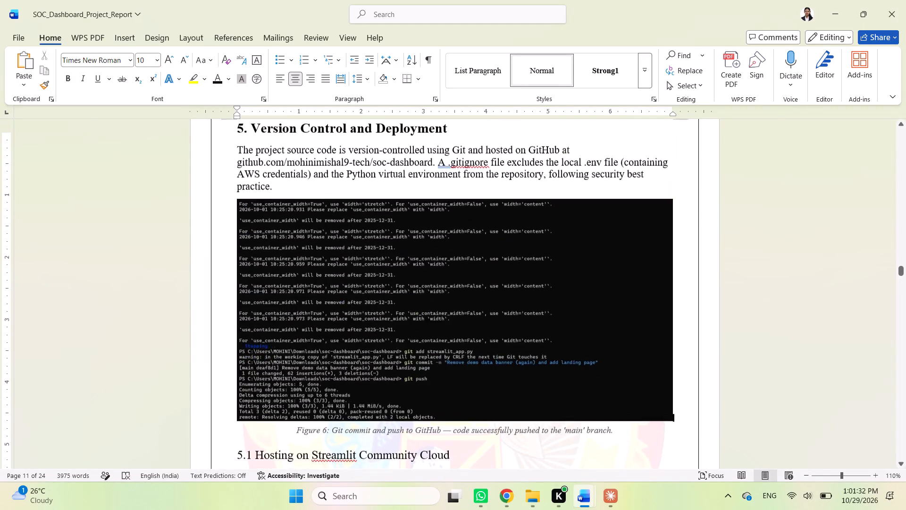
{"action": "scroll", "coordinate": [438, 328], "scroll_direction": "up", "scroll_amount": 1}
{"action": "left_click", "coordinate": [279, 371]}
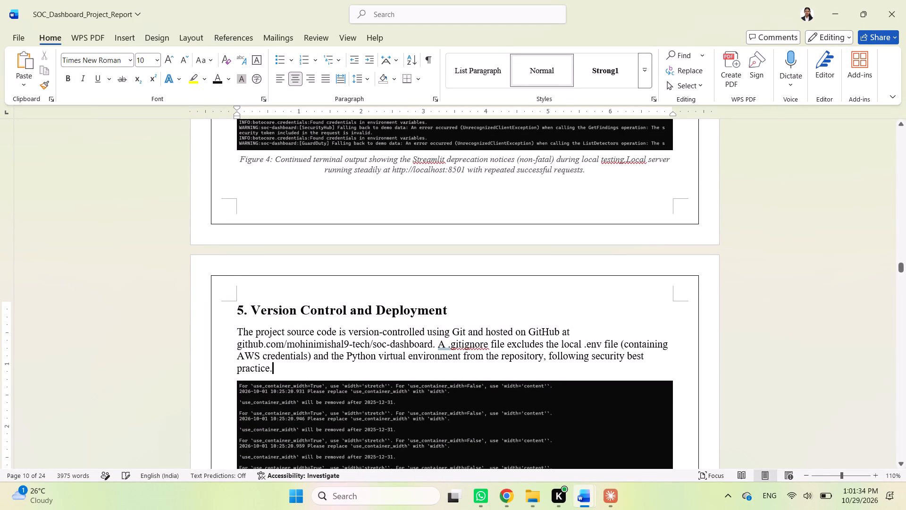
{"action": "key", "text": "Return"}
{"action": "scroll", "coordinate": [334, 382], "scroll_direction": "down", "scroll_amount": 3}
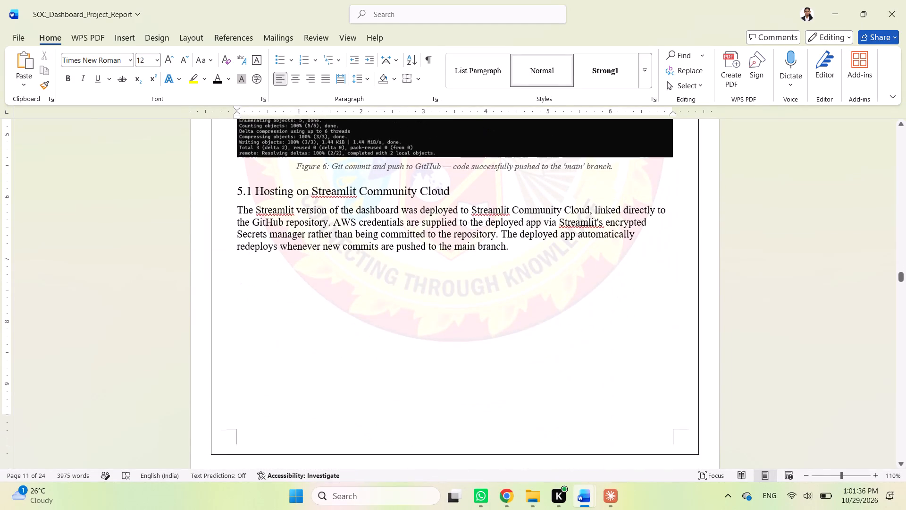
{"action": "left_click", "coordinate": [235, 176]}
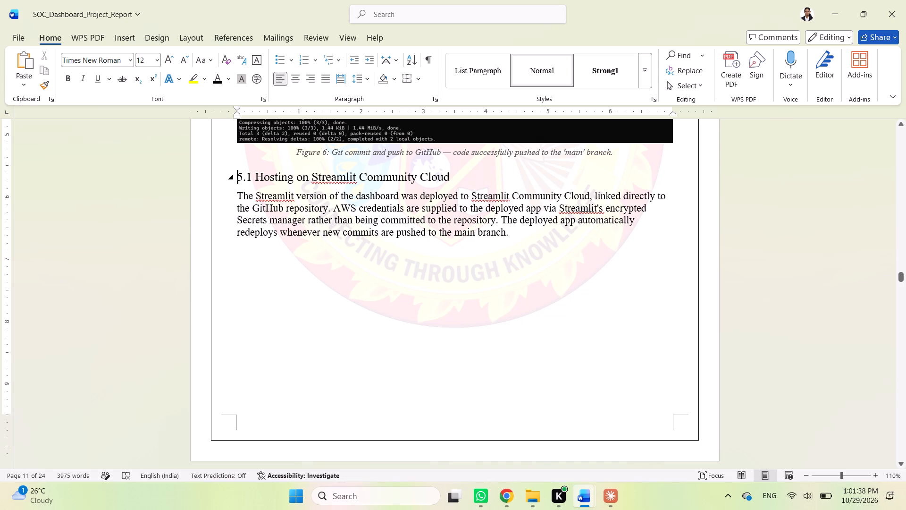
{"action": "key", "text": "Return"}
Set the font size of the paragraph under the "6. Results — Deployed Application" heading to 12.
{"action": "scroll", "coordinate": [353, 238], "scroll_direction": "down", "scroll_amount": 3}
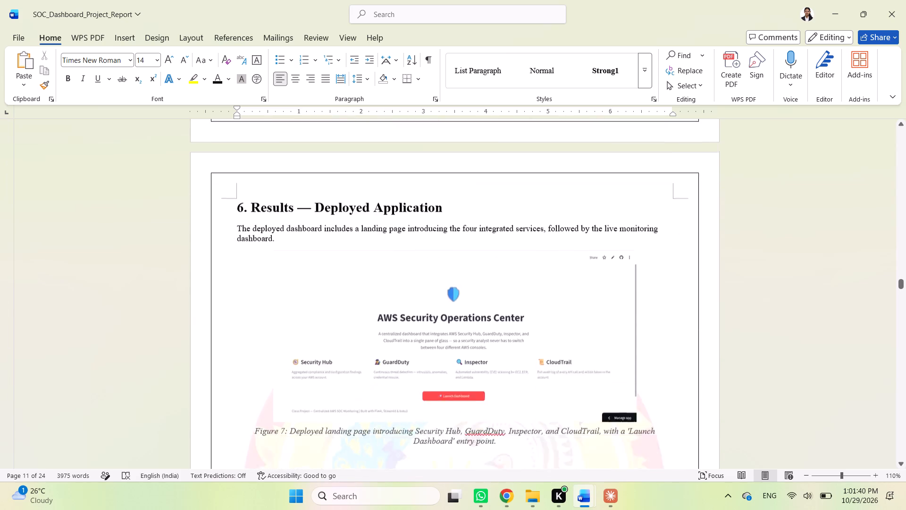
{"action": "scroll", "coordinate": [353, 238], "scroll_direction": "down", "scroll_amount": 1}
{"action": "scroll", "coordinate": [319, 255], "scroll_direction": "up", "scroll_amount": 2}
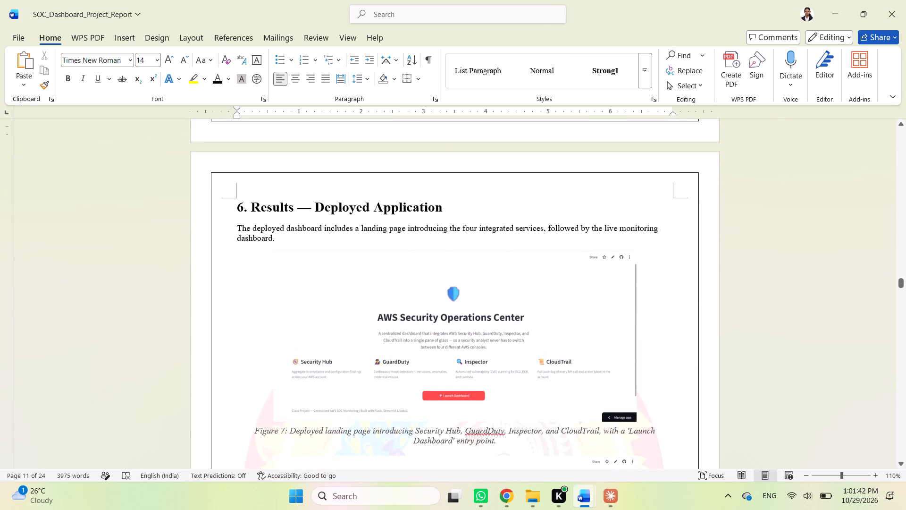
{"action": "left_click_drag", "start_coordinate": [235, 229], "coordinate": [292, 239]}
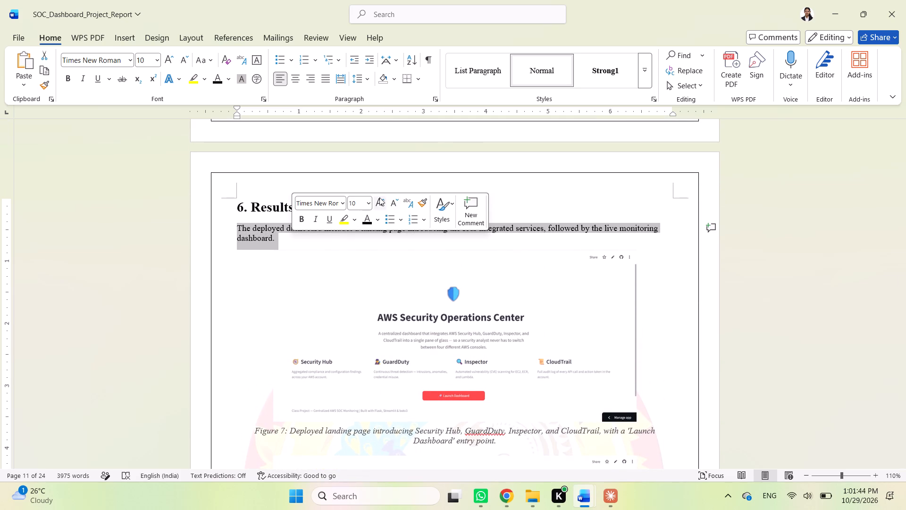
{"action": "double_click", "coordinate": [379, 197]}
Enlarge the landing page screenshot above the Figure 7 caption to nearly the full text width and make it slightly taller.
{"action": "scroll", "coordinate": [364, 305], "scroll_direction": "down", "scroll_amount": 1}
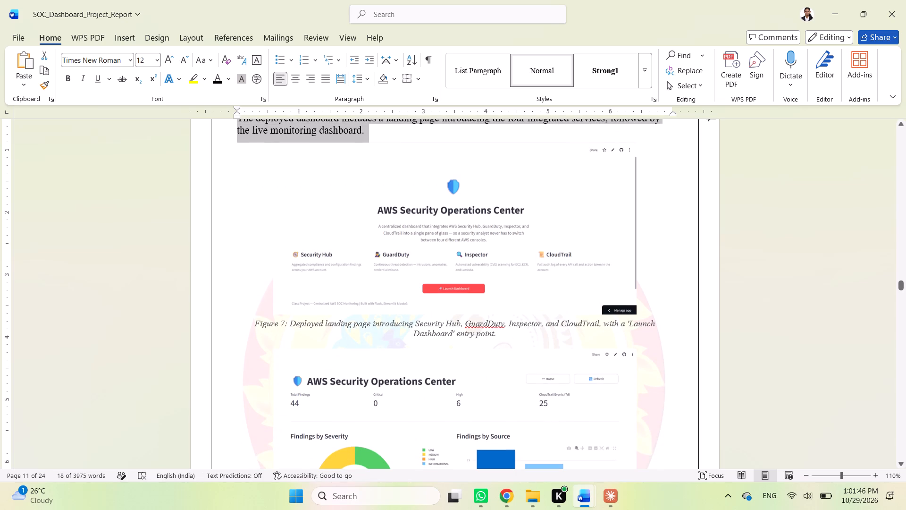
{"action": "left_click", "coordinate": [459, 277]}
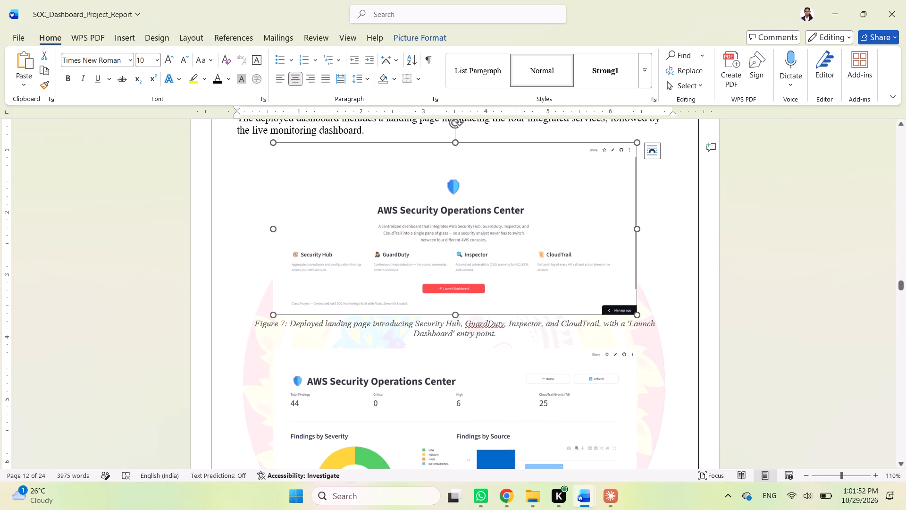
{"action": "left_click_drag", "start_coordinate": [271, 228], "coordinate": [251, 229]}
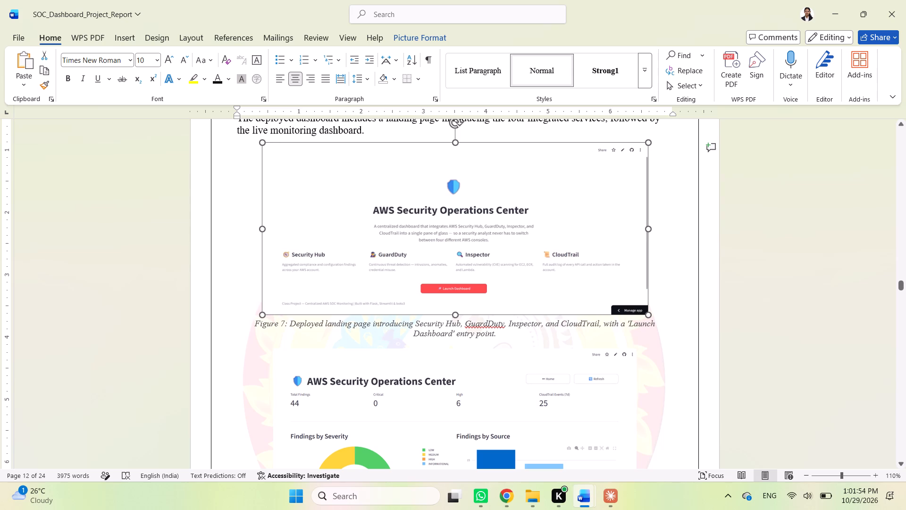
{"action": "left_click_drag", "start_coordinate": [251, 229], "coordinate": [223, 228]}
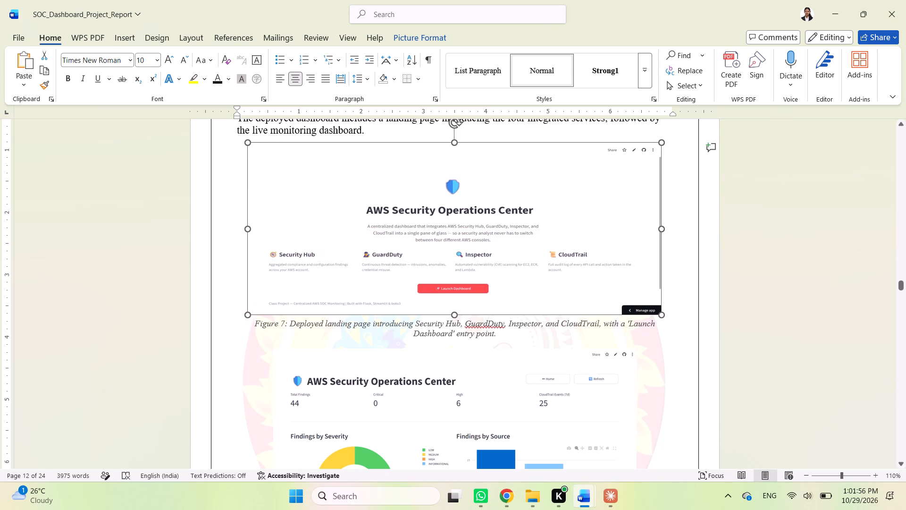
{"action": "left_click_drag", "start_coordinate": [454, 314], "coordinate": [454, 339]}
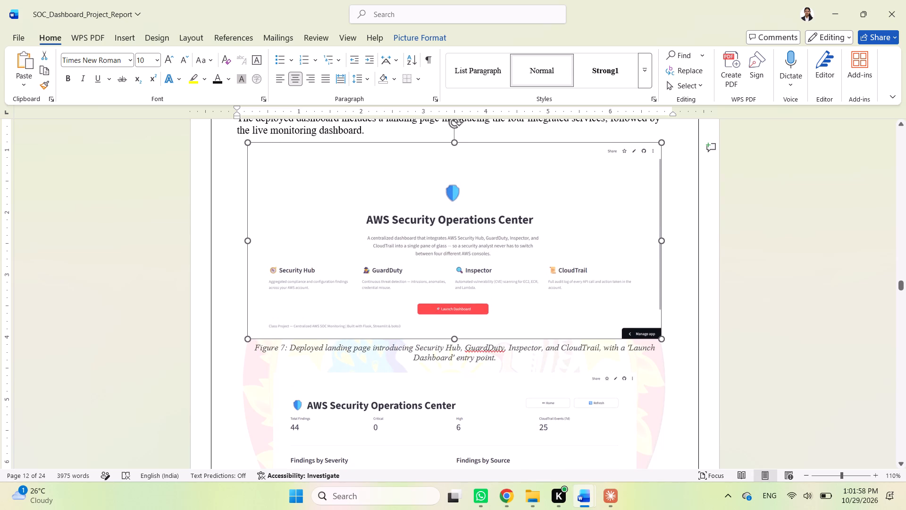
{"action": "left_click_drag", "start_coordinate": [454, 339], "coordinate": [453, 339]}
Widen the live dashboard screenshot above the Figure 8 caption on both sides, keeping its height.
{"action": "scroll", "coordinate": [489, 385], "scroll_direction": "down", "scroll_amount": 1}
{"action": "left_click", "coordinate": [473, 289]}
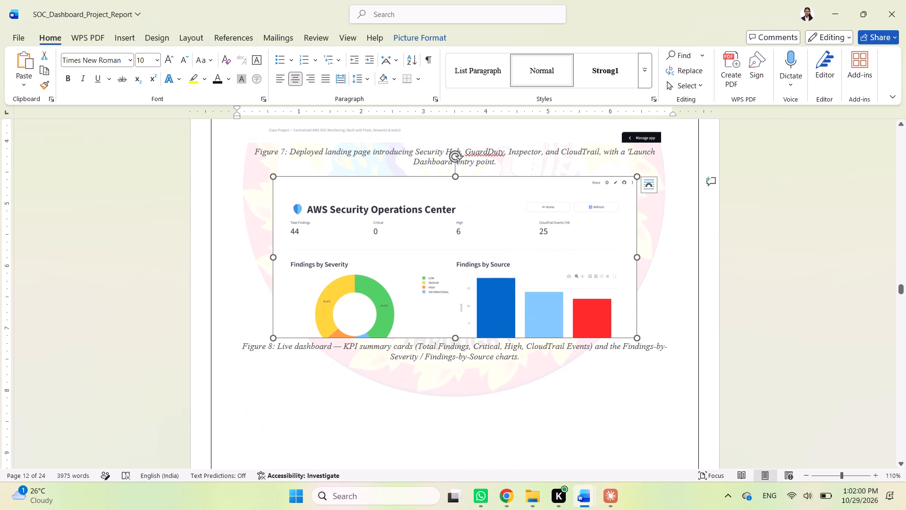
{"action": "scroll", "coordinate": [472, 367], "scroll_direction": "down", "scroll_amount": 4}
{"action": "scroll", "coordinate": [472, 367], "scroll_direction": "up", "scroll_amount": 2}
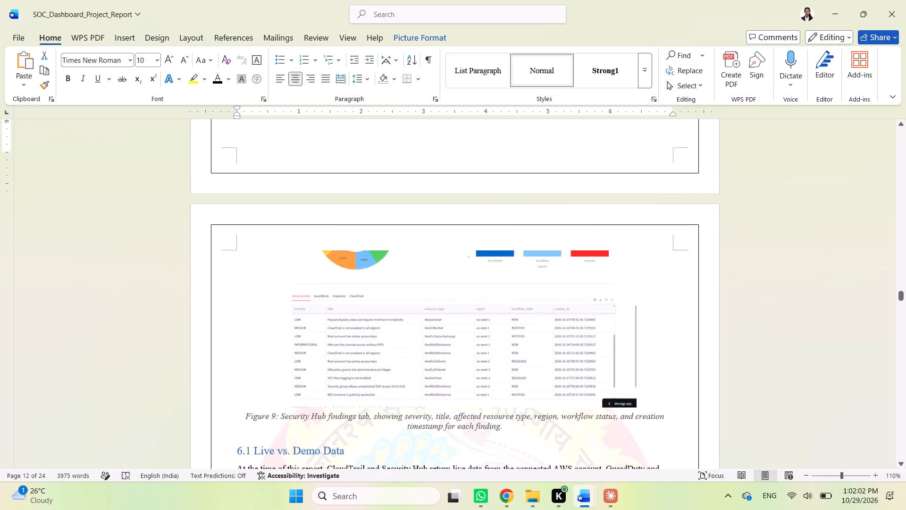
{"action": "scroll", "coordinate": [472, 367], "scroll_direction": "up", "scroll_amount": 3}
{"action": "scroll", "coordinate": [472, 367], "scroll_direction": "down", "scroll_amount": 1}
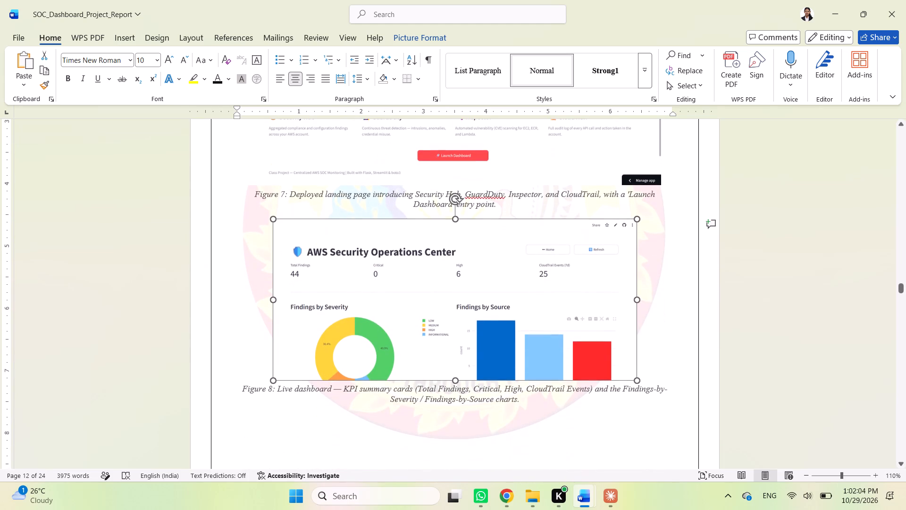
{"action": "left_click_drag", "start_coordinate": [272, 299], "coordinate": [256, 297]}
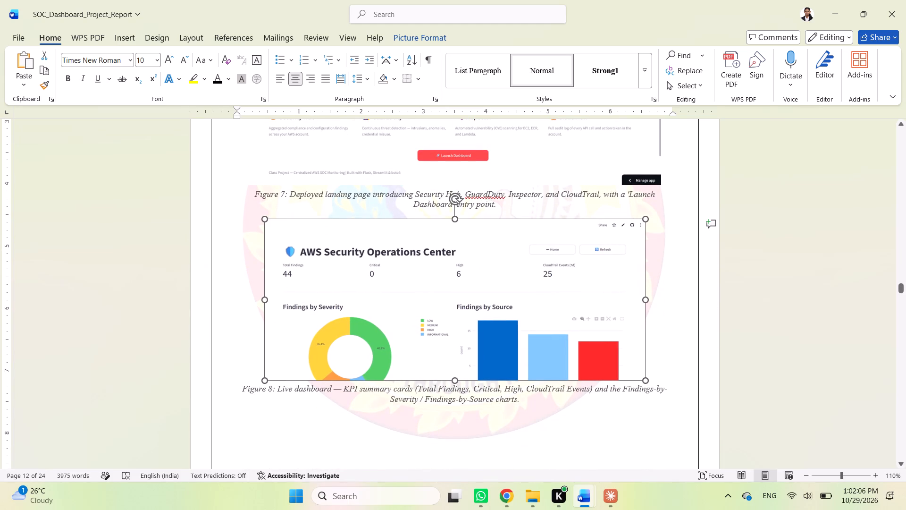
{"action": "left_click_drag", "start_coordinate": [256, 297], "coordinate": [242, 297]}
Move the Security Hub findings screenshot of Figure 9 up toward the Figure 8 dashboard screenshot and its caption.
{"action": "scroll", "coordinate": [417, 342], "scroll_direction": "down", "scroll_amount": 3}
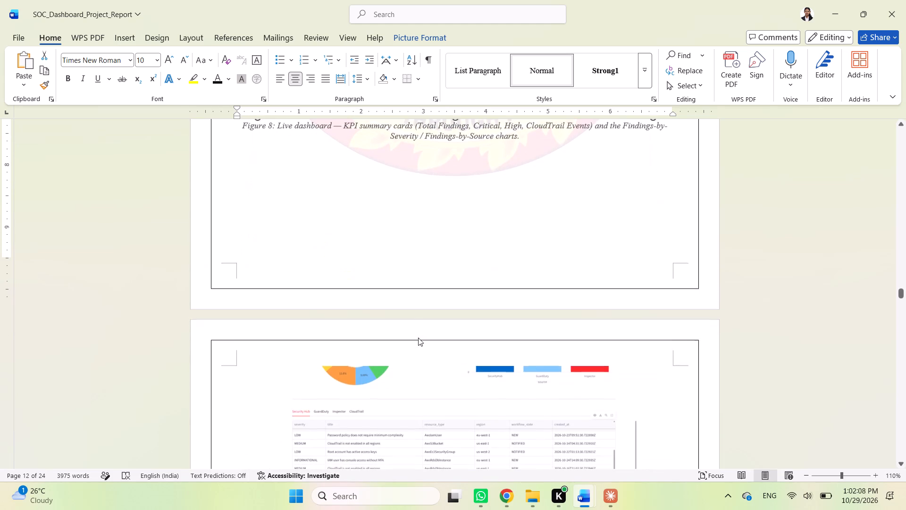
{"action": "left_click", "coordinate": [475, 401]}
{"action": "left_click_drag", "start_coordinate": [454, 408], "coordinate": [445, 223]}
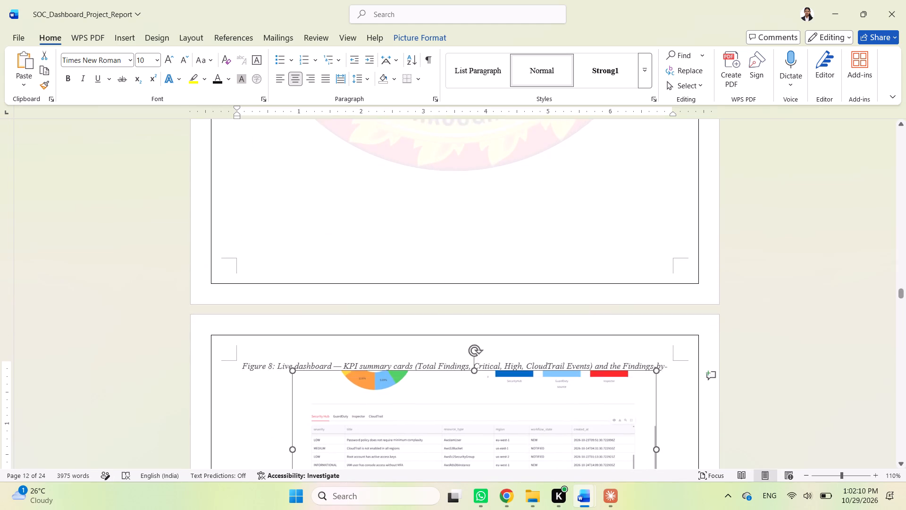
Set the text wrapping of the Security Hub findings screenshot to In Front of Text.
{"action": "scroll", "coordinate": [445, 223], "scroll_direction": "up", "scroll_amount": 3}
{"action": "scroll", "coordinate": [445, 223], "scroll_direction": "down", "scroll_amount": 1}
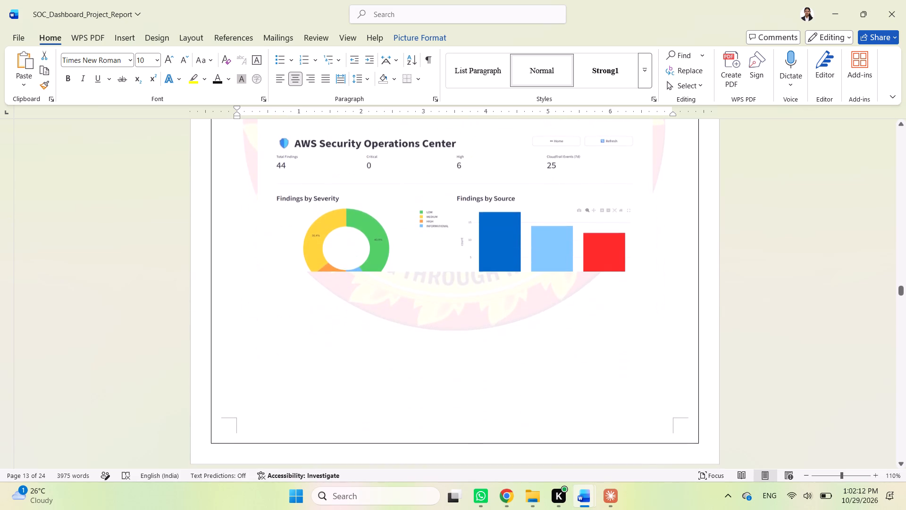
{"action": "scroll", "coordinate": [439, 286], "scroll_direction": "up", "scroll_amount": 1}
{"action": "scroll", "coordinate": [439, 286], "scroll_direction": "down", "scroll_amount": 1}
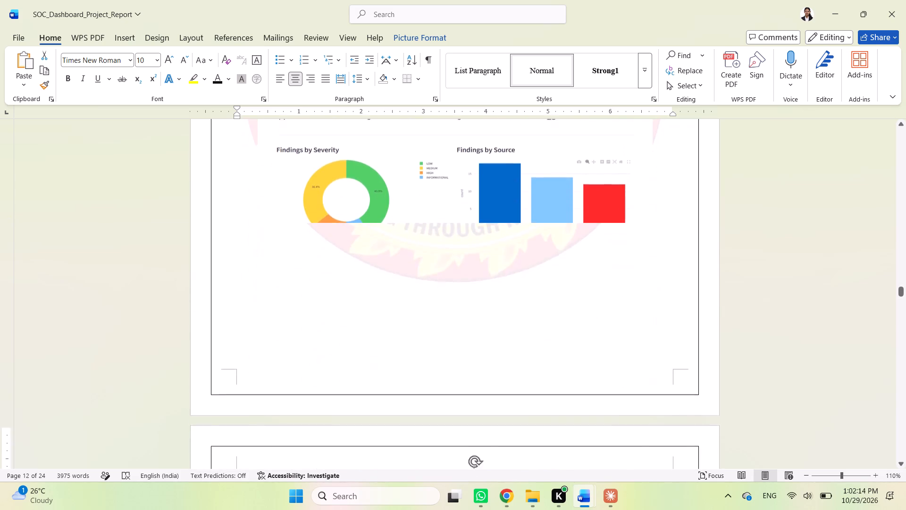
{"action": "scroll", "coordinate": [439, 286], "scroll_direction": "down", "scroll_amount": 2}
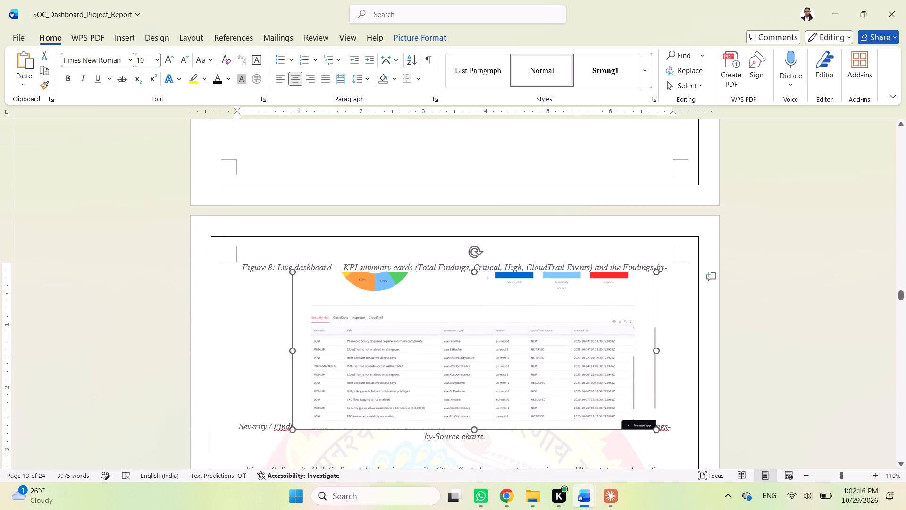
{"action": "left_click", "coordinate": [592, 304]}
{"action": "left_click", "coordinate": [671, 285]}
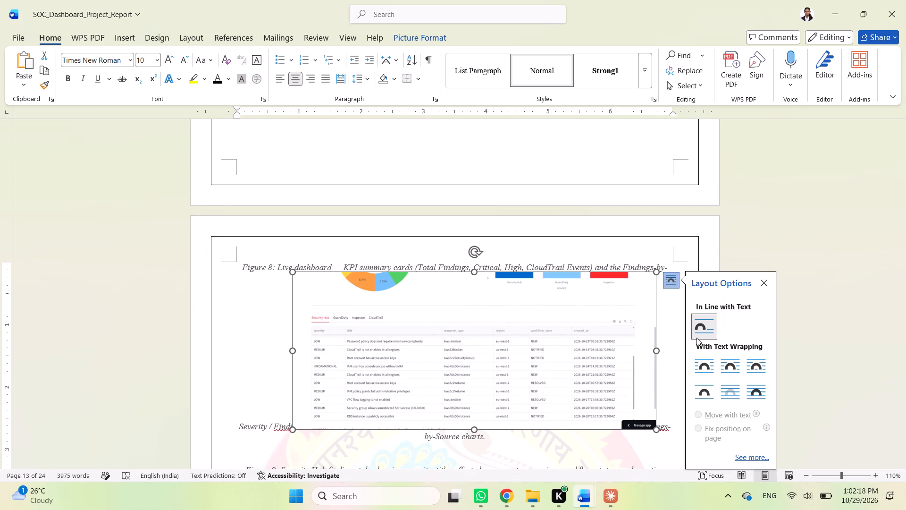
{"action": "left_click", "coordinate": [752, 383]}
Reposition the floating Security Hub findings screenshot over the lower edge of the Figure 8 dashboard charts.
{"action": "scroll", "coordinate": [480, 312], "scroll_direction": "up", "scroll_amount": 2}
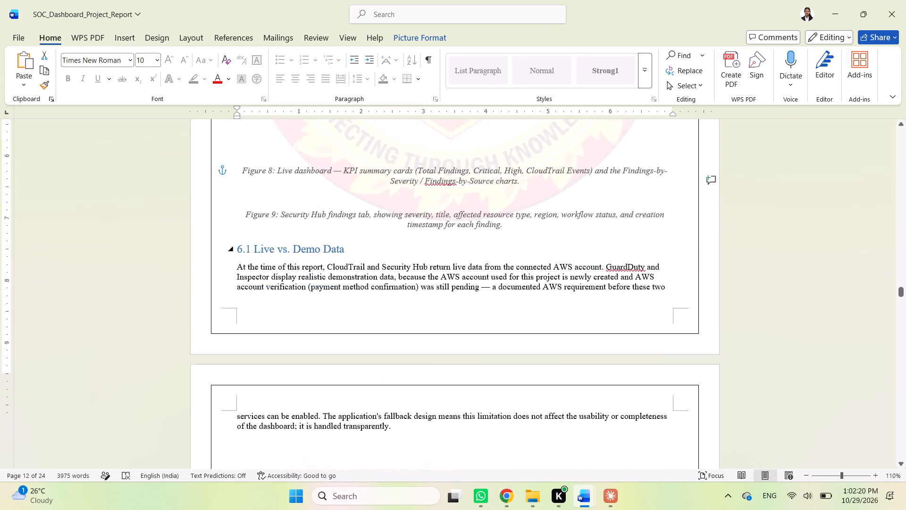
{"action": "scroll", "coordinate": [480, 312], "scroll_direction": "up", "scroll_amount": 6}
{"action": "scroll", "coordinate": [480, 312], "scroll_direction": "down", "scroll_amount": 1}
{"action": "scroll", "coordinate": [480, 312], "scroll_direction": "up", "scroll_amount": 2}
{"action": "scroll", "coordinate": [480, 312], "scroll_direction": "down", "scroll_amount": 1}
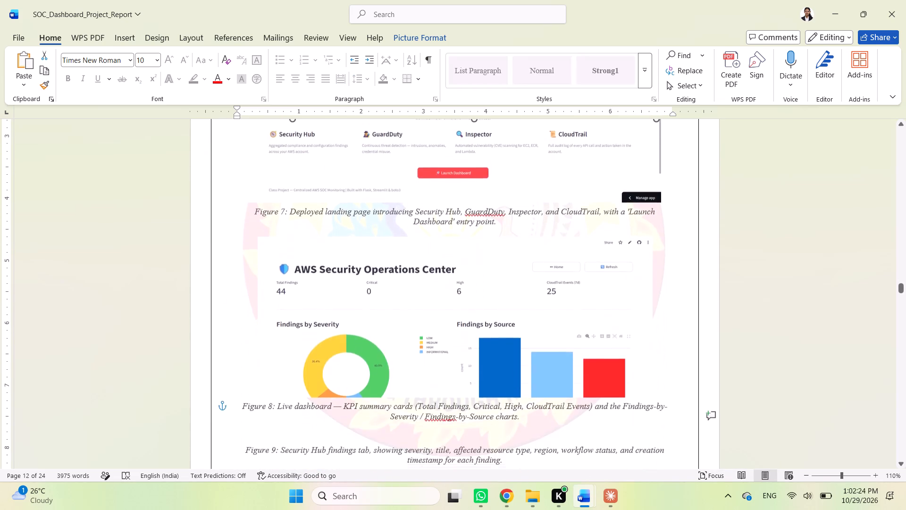
{"action": "left_click_drag", "start_coordinate": [478, 191], "coordinate": [463, 371]}
{"action": "scroll", "coordinate": [463, 371], "scroll_direction": "down", "scroll_amount": 1}
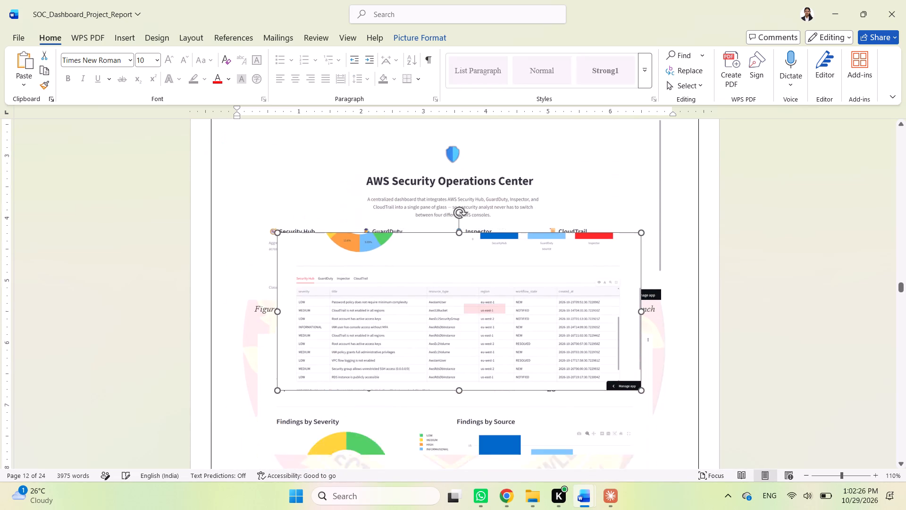
{"action": "scroll", "coordinate": [463, 371], "scroll_direction": "down", "scroll_amount": 2}
{"action": "scroll", "coordinate": [472, 279], "scroll_direction": "up", "scroll_amount": 1}
{"action": "left_click_drag", "start_coordinate": [472, 210], "coordinate": [470, 333]}
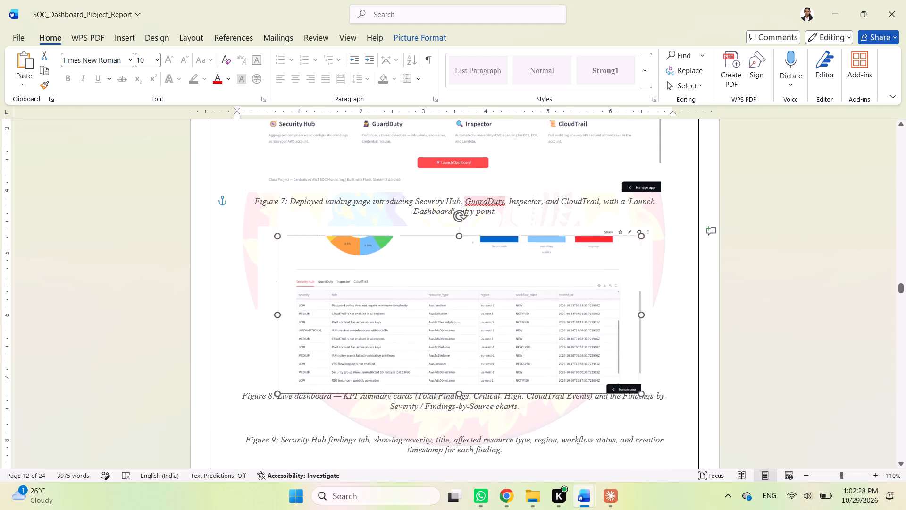
{"action": "left_click_drag", "start_coordinate": [470, 333], "coordinate": [476, 424]}
{"action": "scroll", "coordinate": [476, 424], "scroll_direction": "down", "scroll_amount": 1}
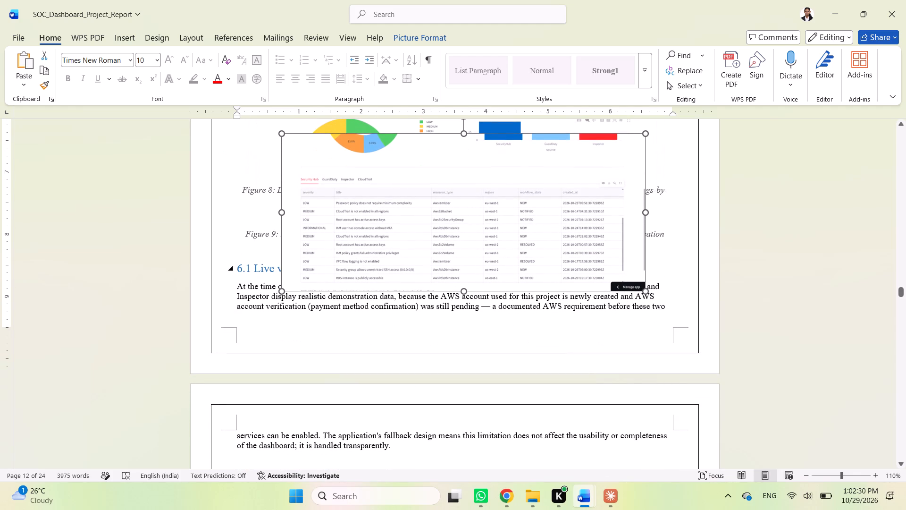
Insert nine blank lines before the Figure 8 caption to push it below the floating findings screenshot, onto the following page.
{"action": "left_click", "coordinate": [238, 189]}
{"action": "key", "text": "Return"}
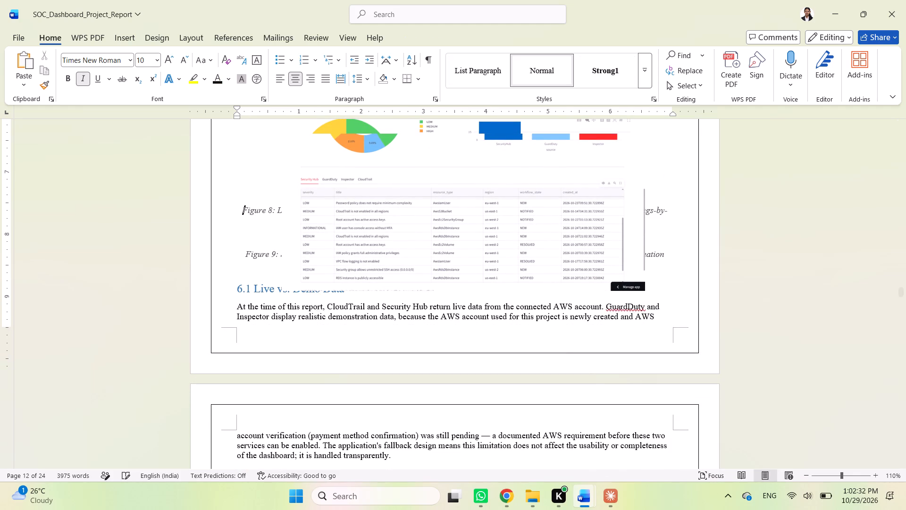
{"action": "key", "text": "Return"}
{"action": "key", "text": "Return"}
{"action": "key", "text": "Return"}
{"action": "key", "text": "Return"}
{"action": "key", "text": "Return"}
{"action": "key", "text": "Return"}
{"action": "key", "text": "Return"}
{"action": "key", "text": "Return"}
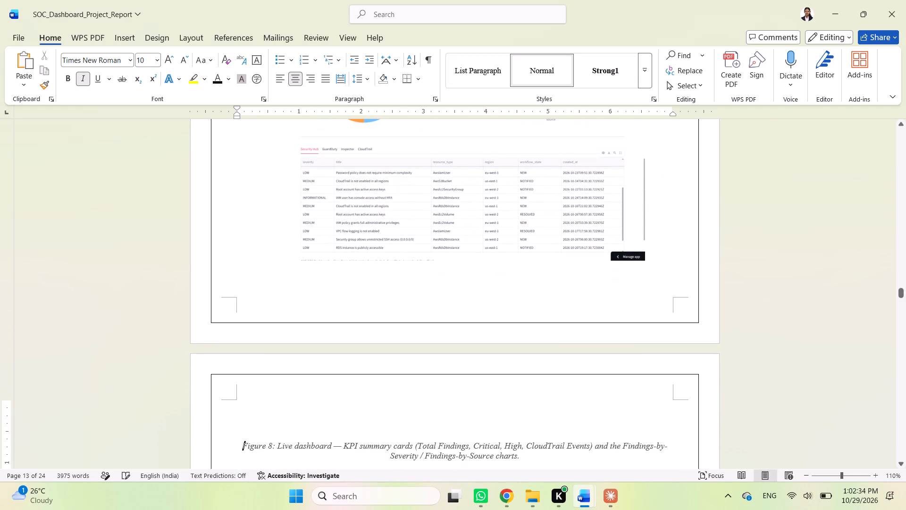
Align the findings screenshot vertically with the dashboard screenshot so the cut-off donut and bar charts continue across both images.
{"action": "scroll", "coordinate": [432, 88], "scroll_direction": "up", "scroll_amount": 1}
{"action": "scroll", "coordinate": [428, 187], "scroll_direction": "up", "scroll_amount": 1}
{"action": "left_click_drag", "start_coordinate": [429, 307], "coordinate": [411, 356]}
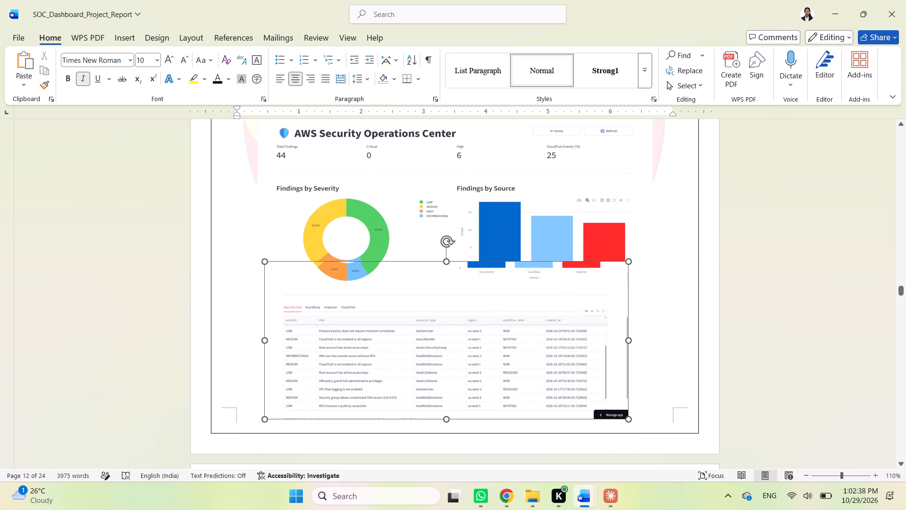
{"action": "left_click_drag", "start_coordinate": [411, 356], "coordinate": [411, 351]}
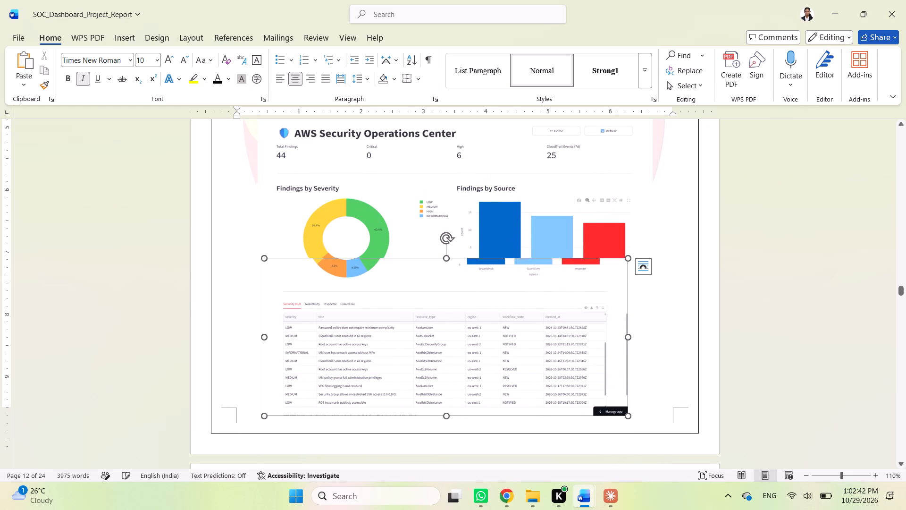
Widen the findings screenshot on both sides to match the width of the Figure 8 dashboard screenshot above it.
{"action": "left_click_drag", "start_coordinate": [265, 337], "coordinate": [263, 337]}
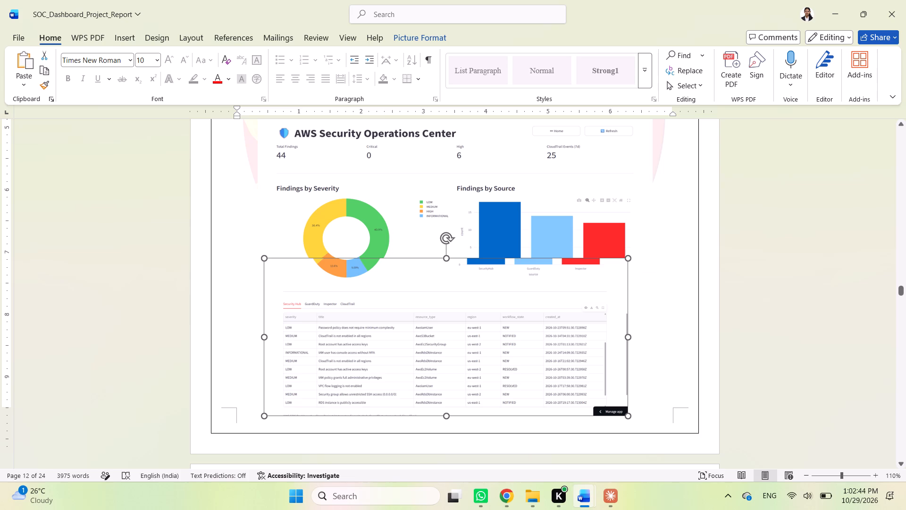
{"action": "left_click_drag", "start_coordinate": [263, 337], "coordinate": [258, 339]}
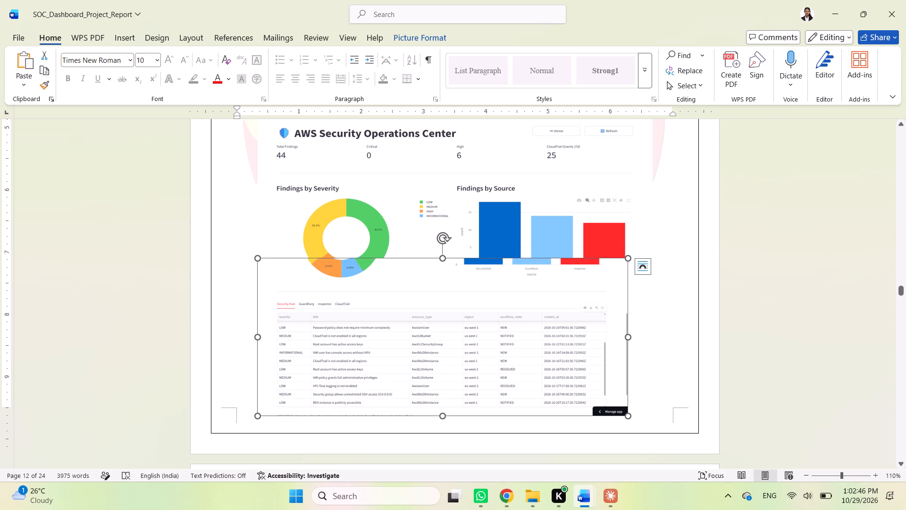
{"action": "left_click_drag", "start_coordinate": [628, 338], "coordinate": [655, 340]}
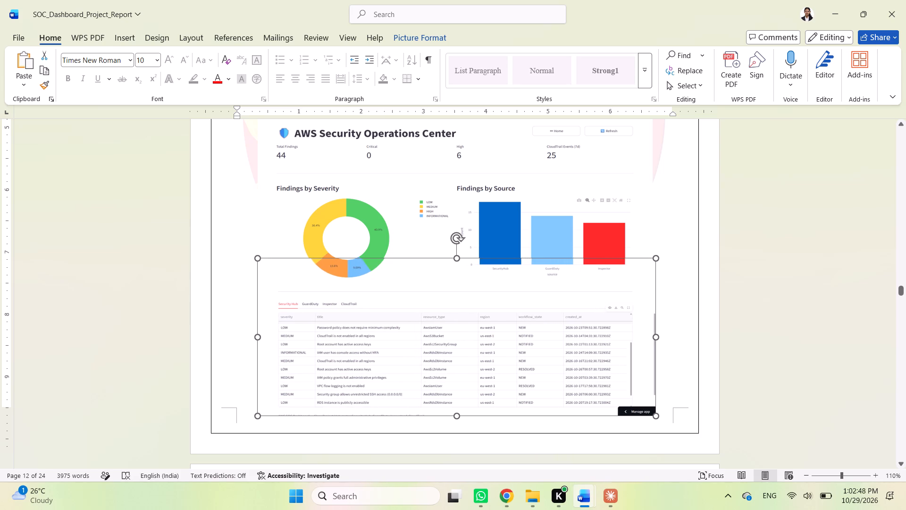
{"action": "left_click_drag", "start_coordinate": [655, 340], "coordinate": [654, 340]}
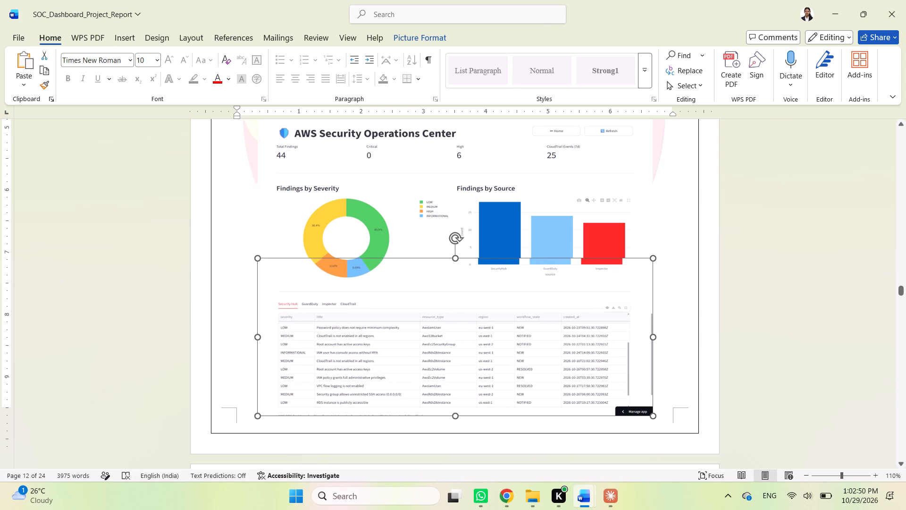
Stretch the findings screenshot slightly outward on both sides so its bars and donut segments line up with the Figure 8 dashboard charts.
{"action": "left_click_drag", "start_coordinate": [654, 340], "coordinate": [655, 340]}
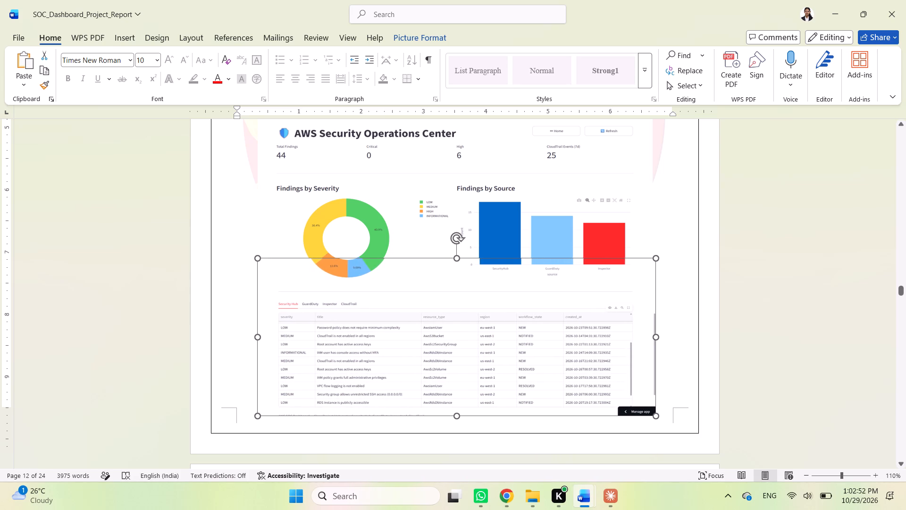
{"action": "left_click_drag", "start_coordinate": [655, 340], "coordinate": [655, 340]}
{"action": "left_click", "coordinate": [258, 337]}
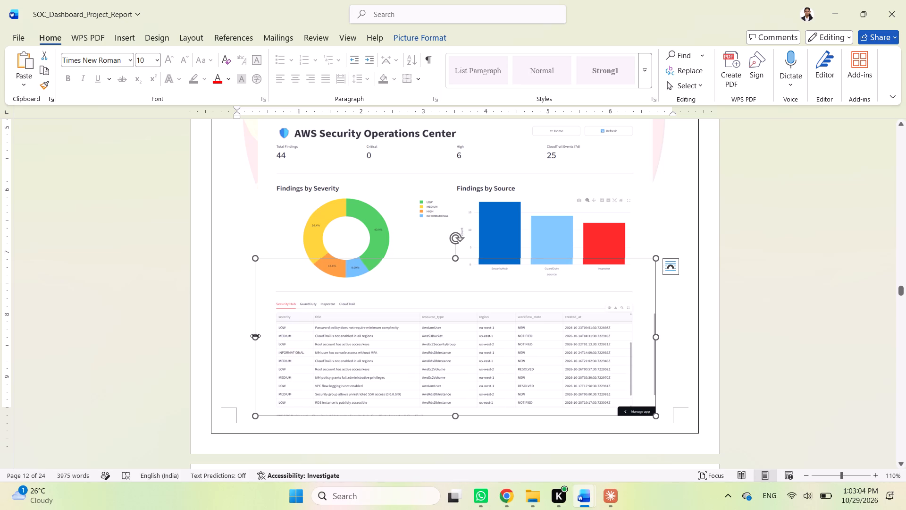
{"action": "left_click", "coordinate": [671, 310]}
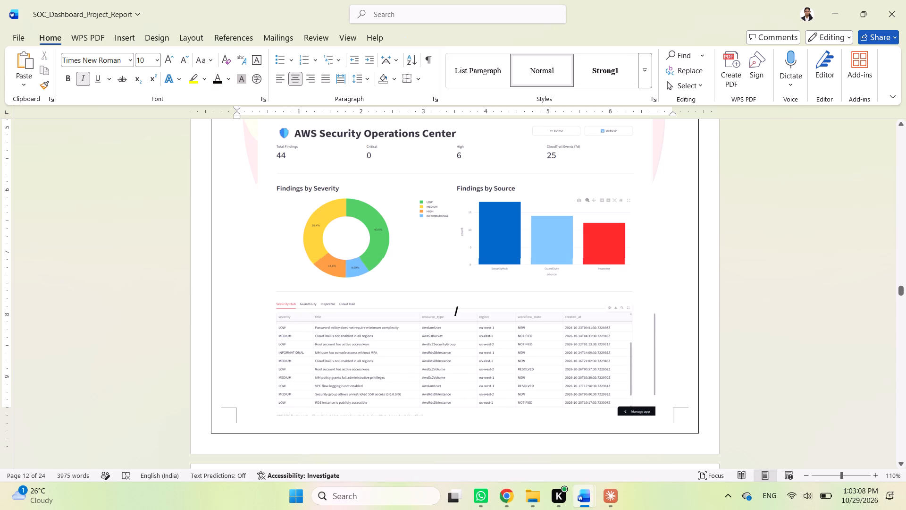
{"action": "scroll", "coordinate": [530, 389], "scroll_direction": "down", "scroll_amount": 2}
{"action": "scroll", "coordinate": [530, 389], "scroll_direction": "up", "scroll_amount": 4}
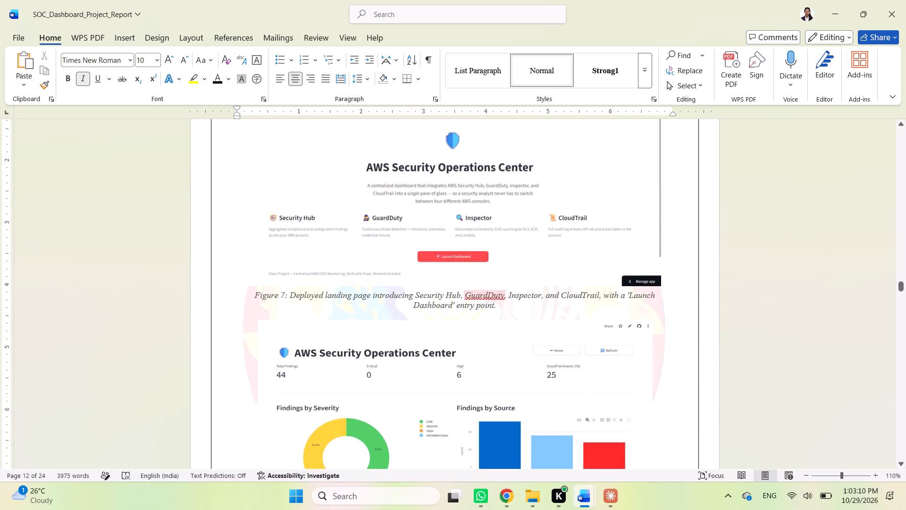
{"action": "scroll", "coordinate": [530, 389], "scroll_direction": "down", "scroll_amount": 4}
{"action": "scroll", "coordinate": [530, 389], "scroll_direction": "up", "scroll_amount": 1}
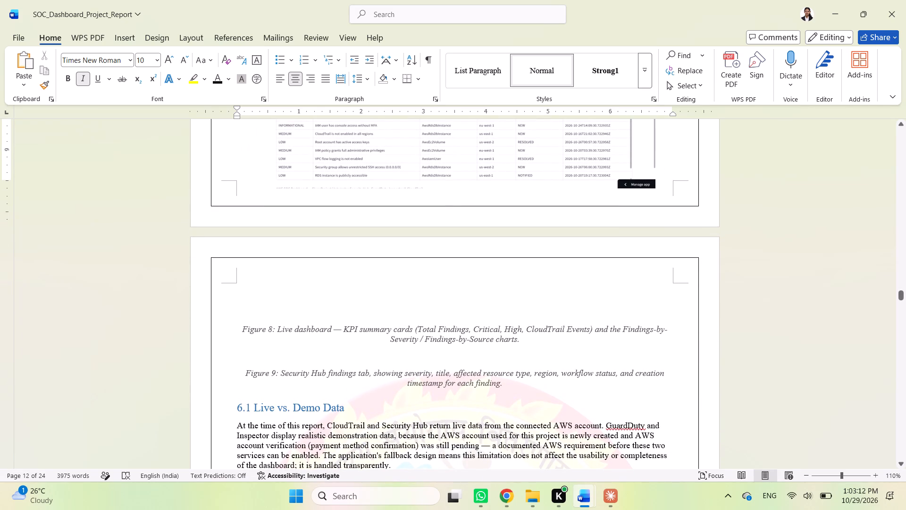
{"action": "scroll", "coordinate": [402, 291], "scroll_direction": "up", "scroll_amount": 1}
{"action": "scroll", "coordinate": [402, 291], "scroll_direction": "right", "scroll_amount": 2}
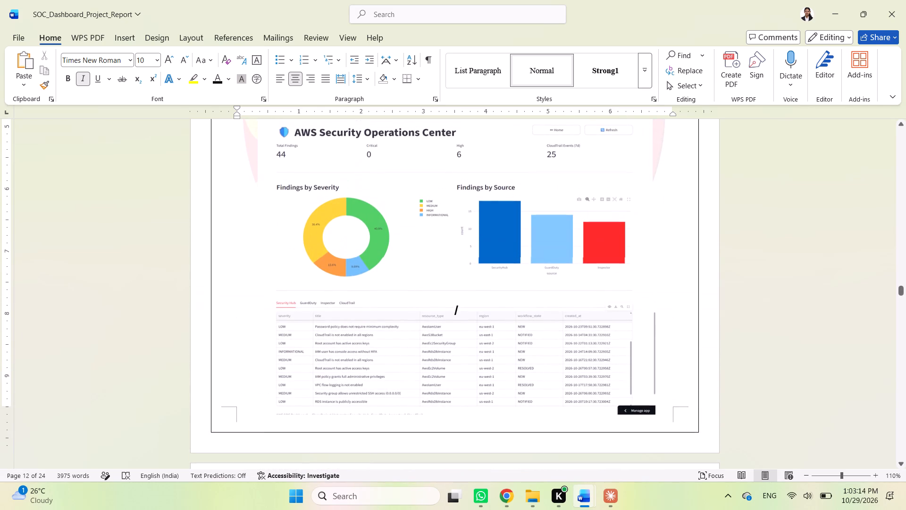
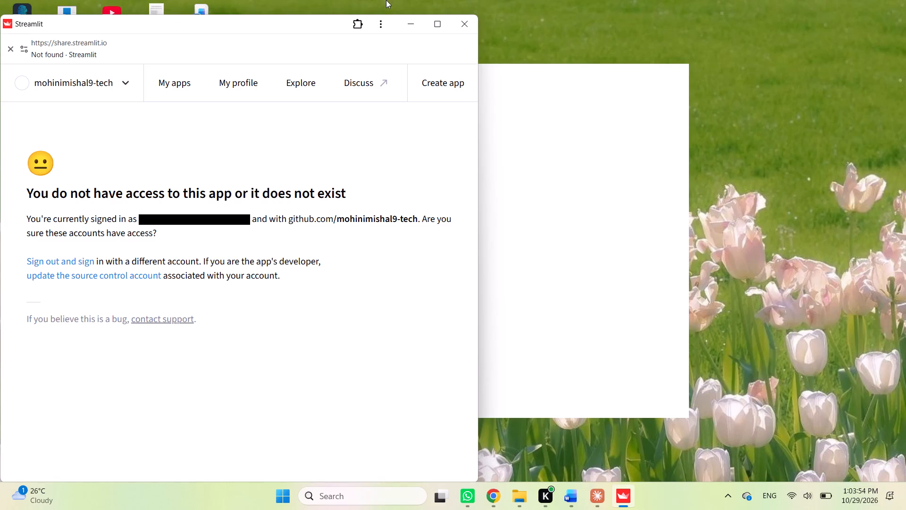
In Streamlit, open the soc-dashboard app from the account's list of apps and wake it from sleep.
{"action": "left_click", "coordinate": [443, 24]}
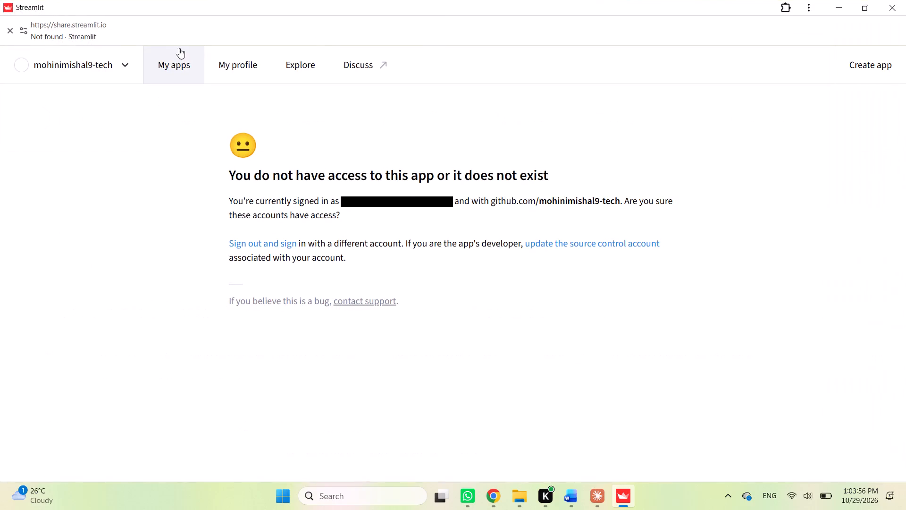
{"action": "left_click", "coordinate": [182, 57]}
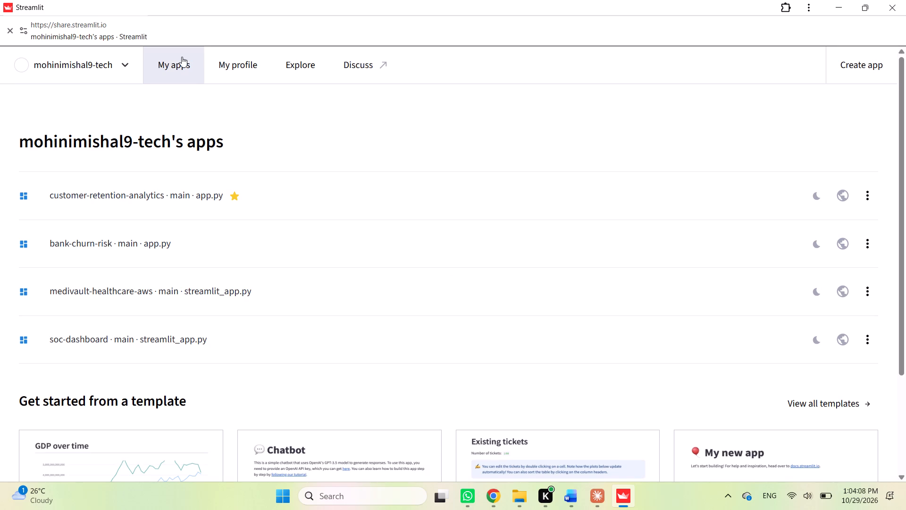
{"action": "scroll", "coordinate": [156, 167], "scroll_direction": "down", "scroll_amount": 1}
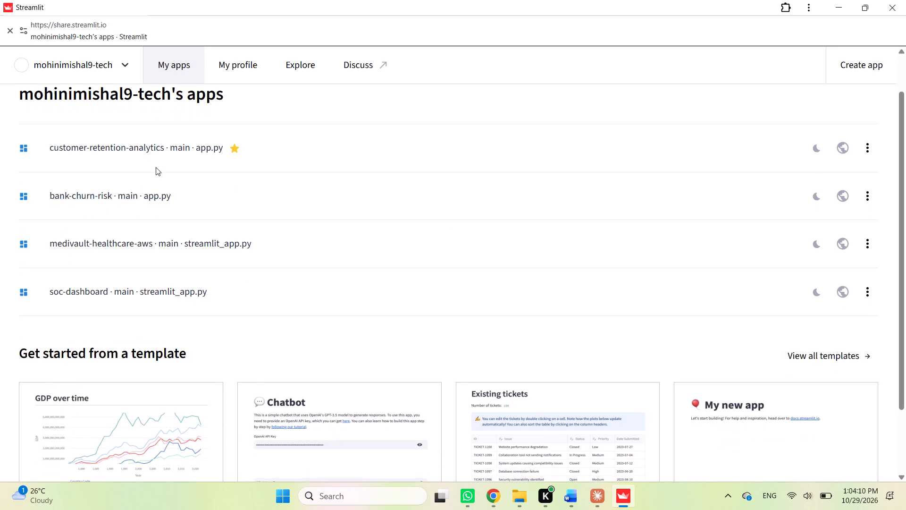
{"action": "left_click", "coordinate": [126, 294]}
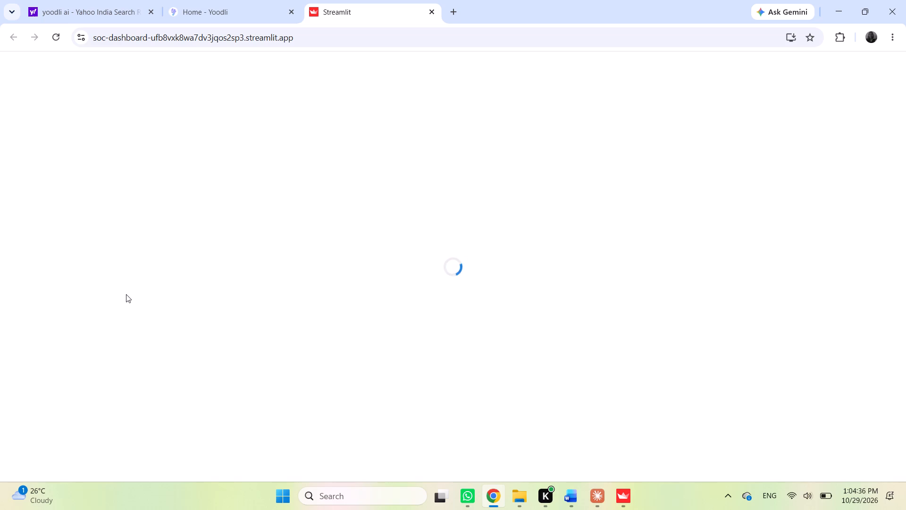
{"action": "left_click", "coordinate": [340, 243]}
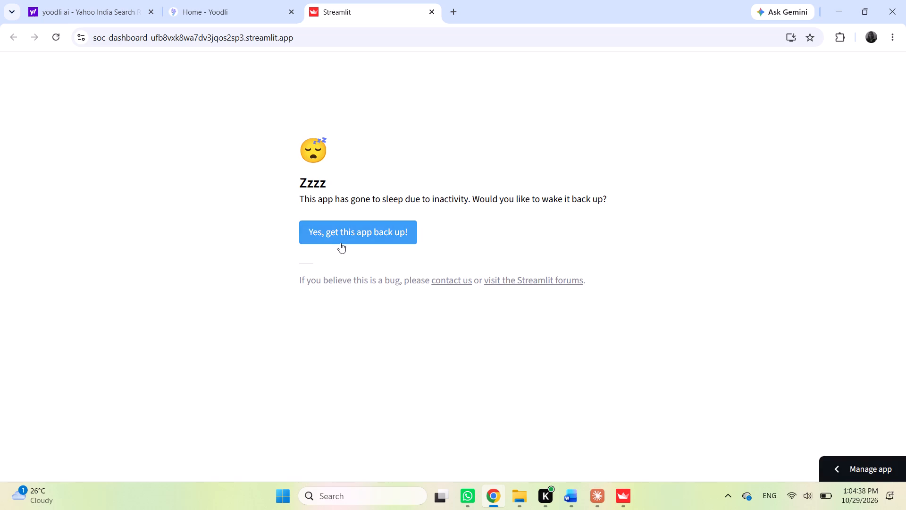
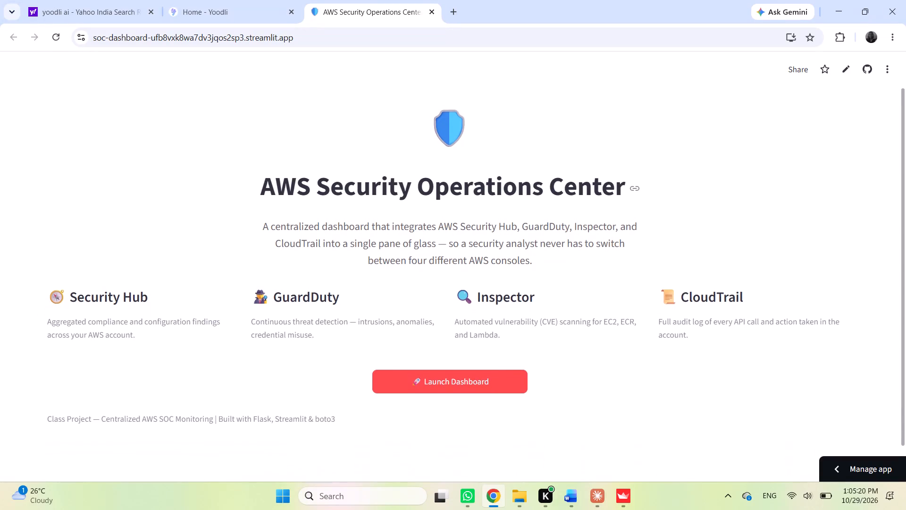
Capture a screenshot of the full AWS Security Operations Center landing page, including the four service descriptions and the Launch Dashboard button.
{"action": "scroll", "coordinate": [446, 233], "scroll_direction": "down", "scroll_amount": 1}
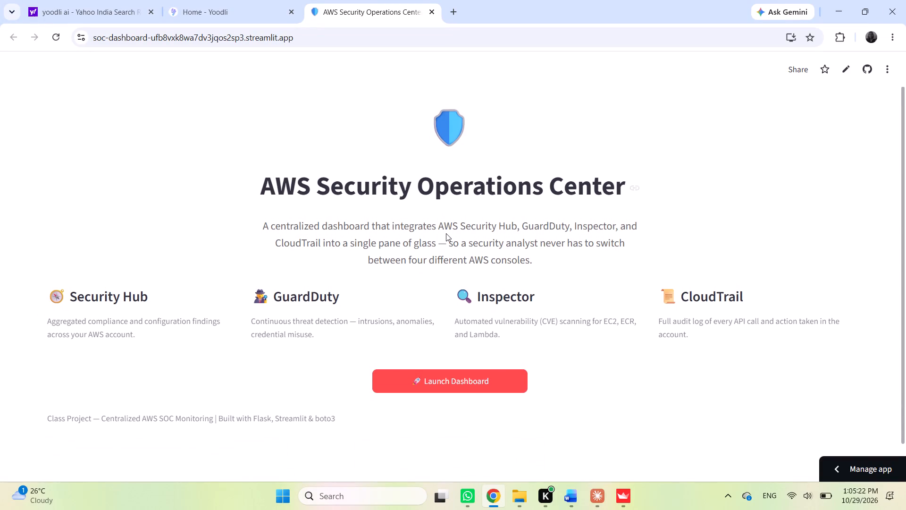
{"action": "key", "text": "Print"}
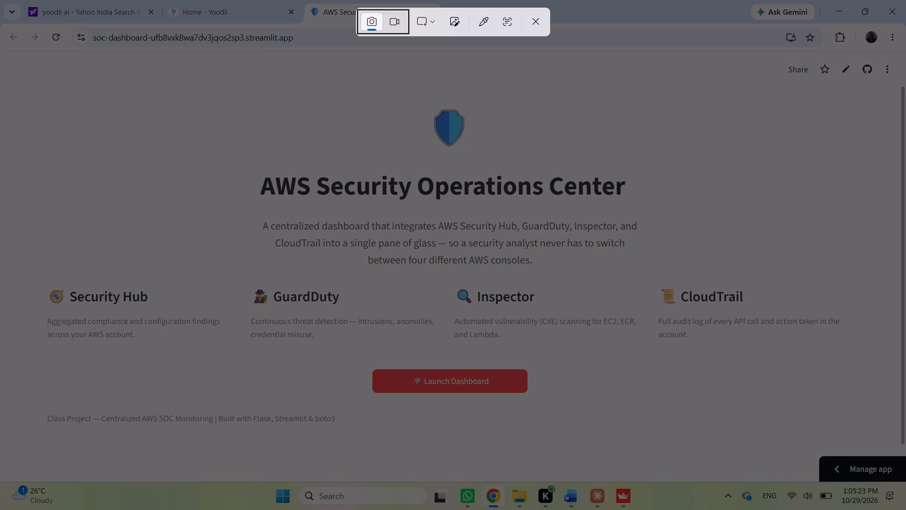
{"action": "left_click_drag", "start_coordinate": [2, 54], "coordinate": [832, 430]}
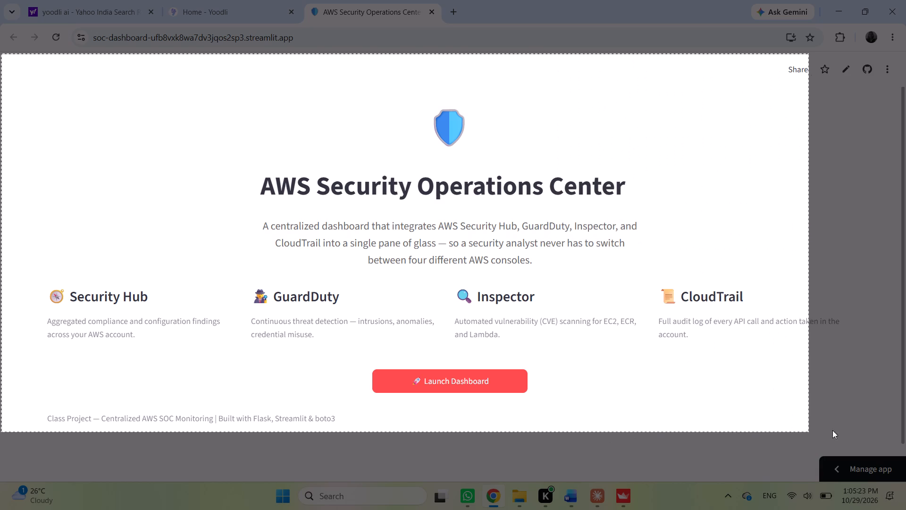
{"action": "left_click_drag", "start_coordinate": [832, 430], "coordinate": [905, 482]}
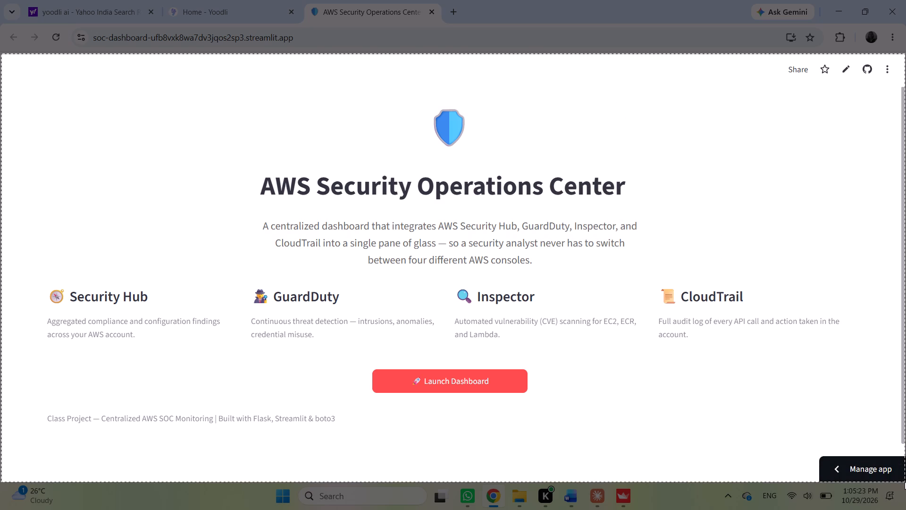
{"action": "left_click_drag", "start_coordinate": [905, 482], "coordinate": [899, 479]}
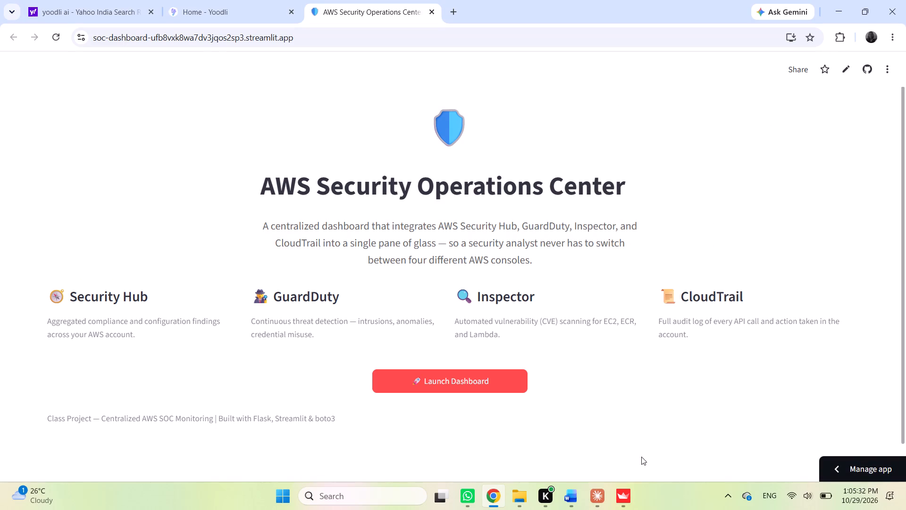
In the SOC_Dashboard_Project_Report Word document, replace the landing page picture above the Figure 7 caption with the new screenshot.
{"action": "left_click", "coordinate": [520, 435]}
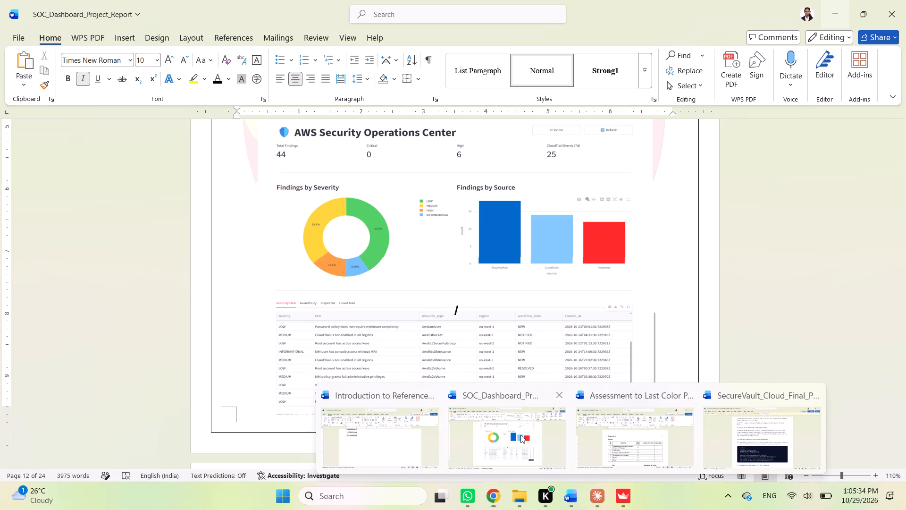
{"action": "scroll", "coordinate": [459, 214], "scroll_direction": "up", "scroll_amount": 1}
{"action": "scroll", "coordinate": [461, 303], "scroll_direction": "down", "scroll_amount": 1}
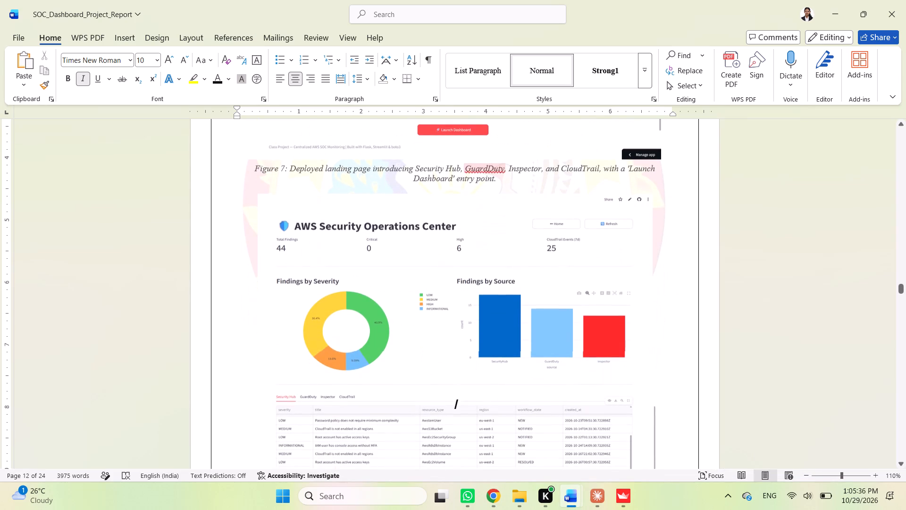
{"action": "left_click", "coordinate": [470, 324]}
{"action": "scroll", "coordinate": [469, 312], "scroll_direction": "up", "scroll_amount": 1}
{"action": "left_click", "coordinate": [443, 259]}
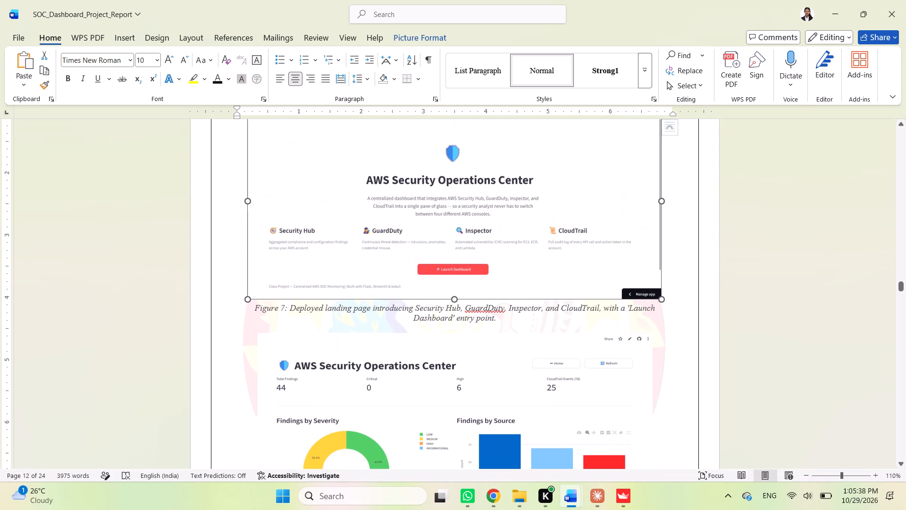
{"action": "key", "text": "BackSpace"}
{"action": "key", "text": "ctrl+v"}
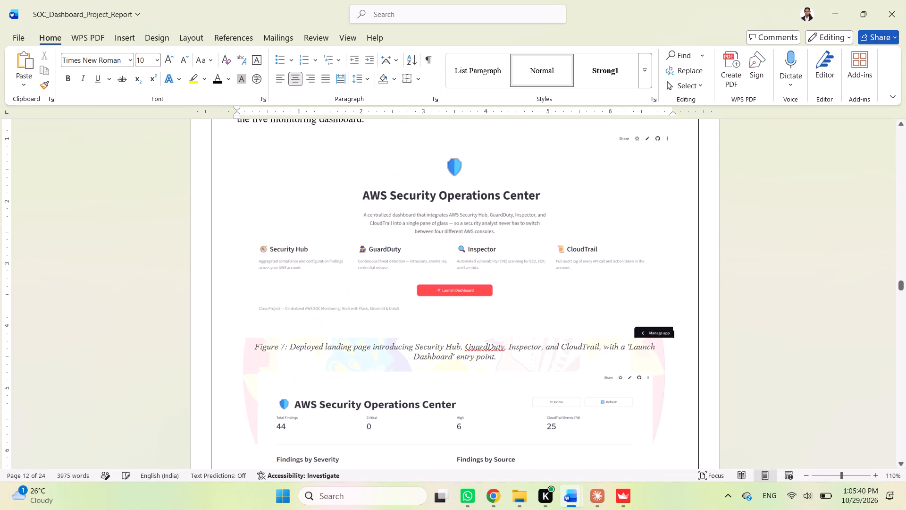
{"action": "scroll", "coordinate": [502, 289], "scroll_direction": "up", "scroll_amount": 1}
{"action": "scroll", "coordinate": [502, 289], "scroll_direction": "down", "scroll_amount": 2}
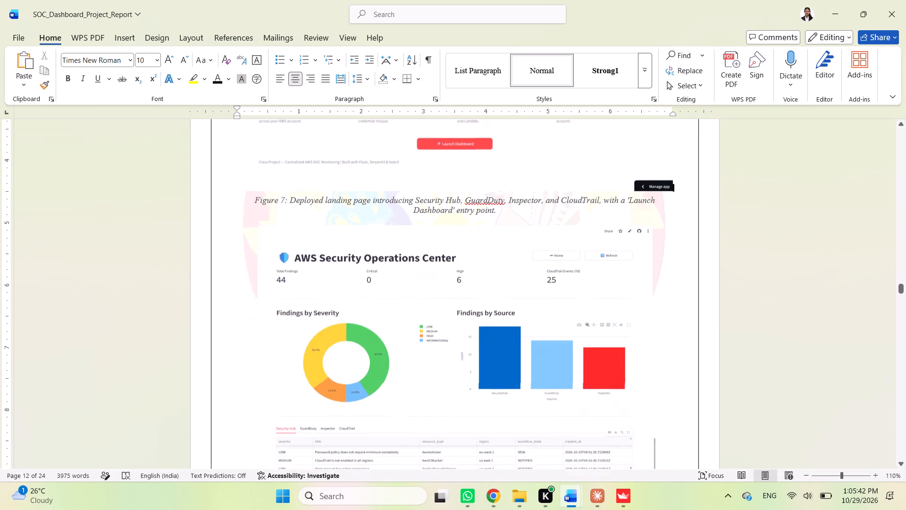
{"action": "scroll", "coordinate": [502, 289], "scroll_direction": "up", "scroll_amount": 1}
Switch back to Chrome and launch the dashboard from the landing page.
{"action": "left_click", "coordinate": [480, 321]}
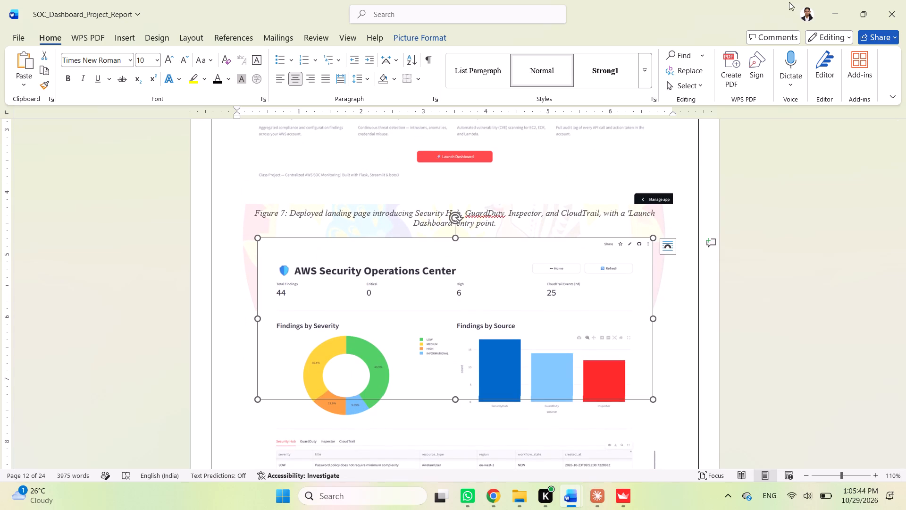
{"action": "left_click", "coordinate": [838, 10]}
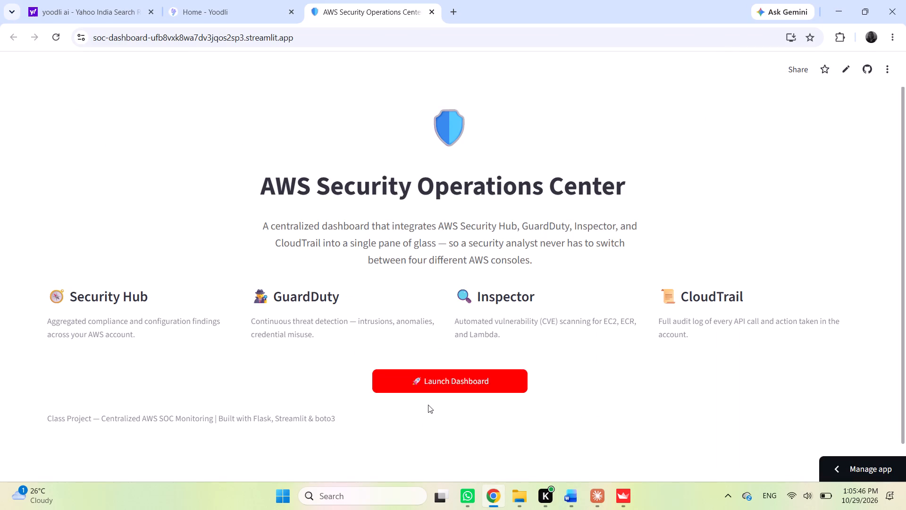
{"action": "left_click", "coordinate": [464, 374]}
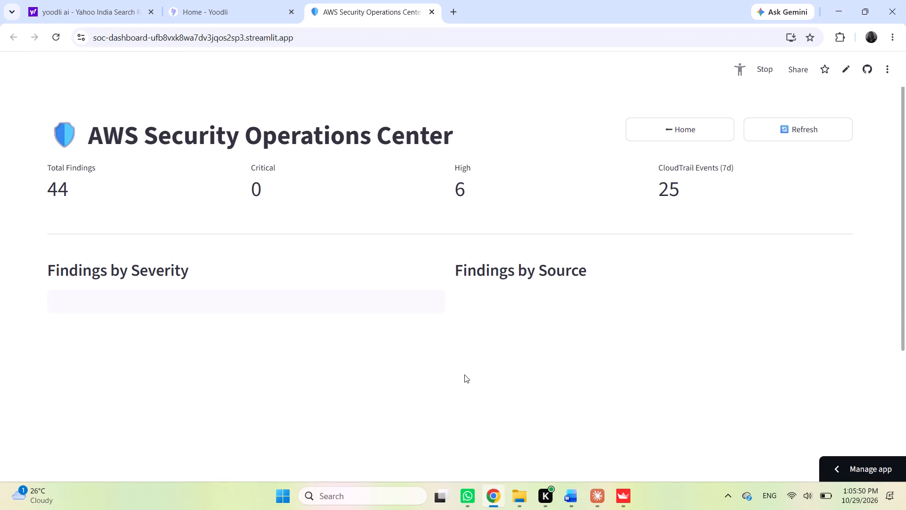
Capture a screenshot of the dashboard's upper part with the summary metrics, Findings by Severity and Findings by Source charts.
{"action": "scroll", "coordinate": [540, 362], "scroll_direction": "down", "scroll_amount": 1}
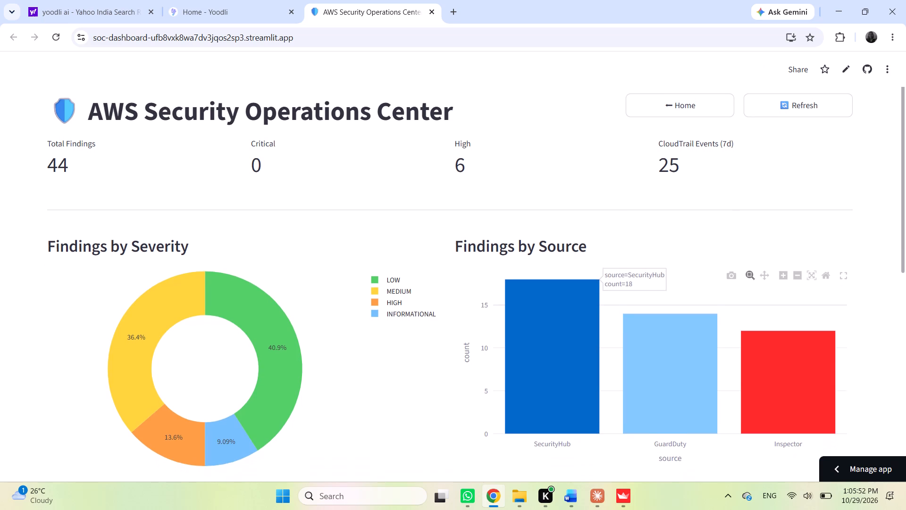
{"action": "scroll", "coordinate": [540, 362], "scroll_direction": "down", "scroll_amount": 1}
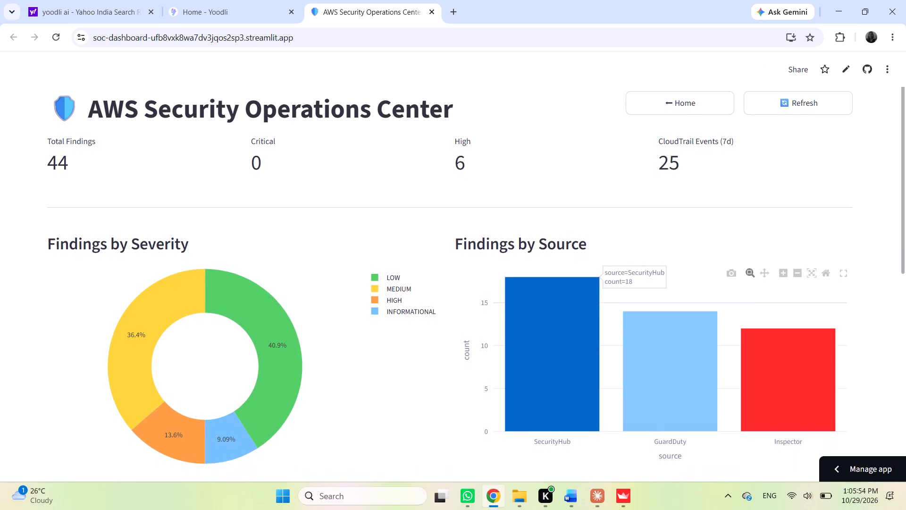
{"action": "scroll", "coordinate": [540, 362], "scroll_direction": "down", "scroll_amount": 1}
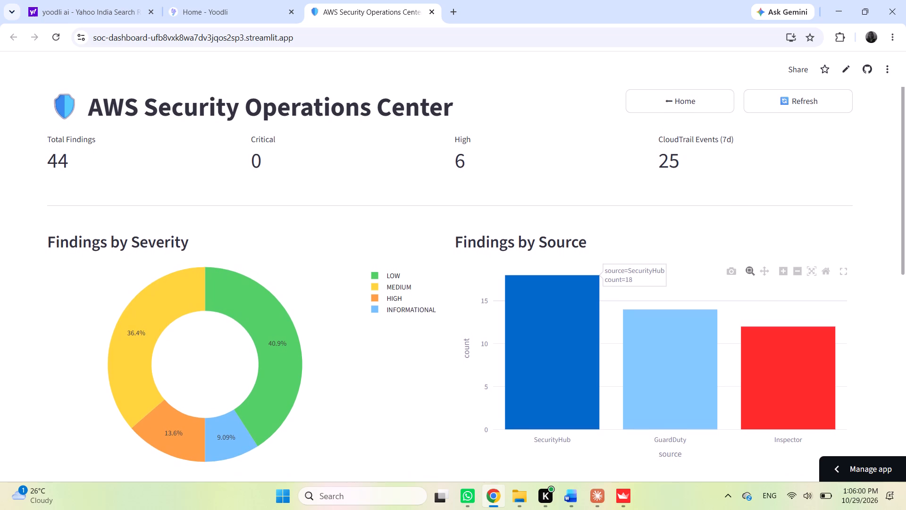
{"action": "key", "text": "Print"}
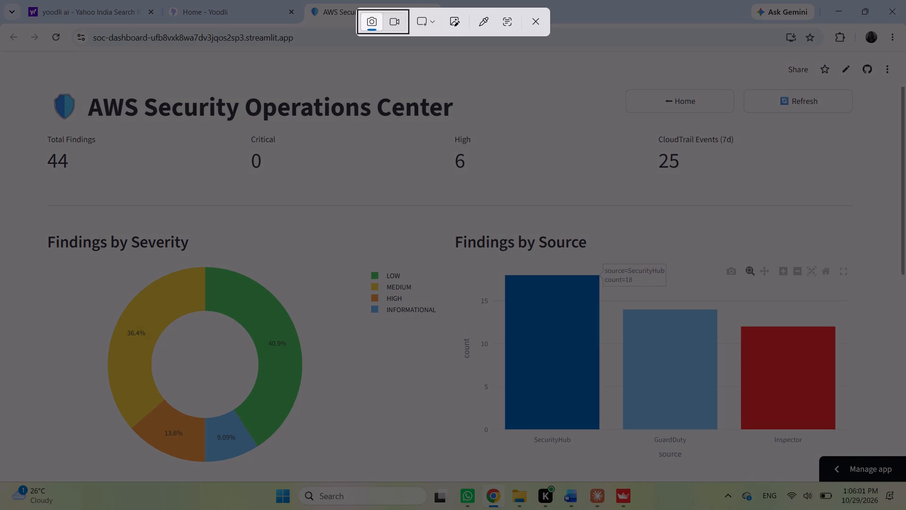
{"action": "left_click_drag", "start_coordinate": [0, 55], "coordinate": [78, 89]}
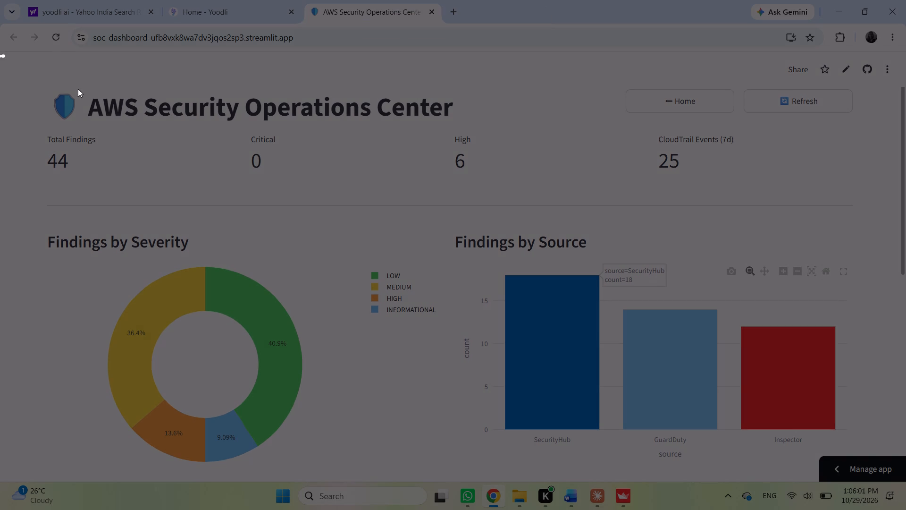
{"action": "left_click_drag", "start_coordinate": [78, 89], "coordinate": [890, 358]}
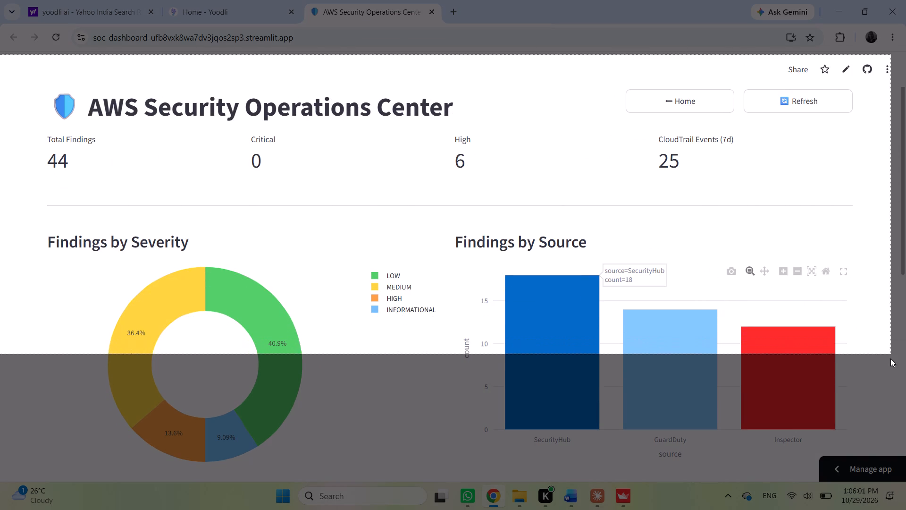
{"action": "left_click_drag", "start_coordinate": [890, 358], "coordinate": [898, 454]}
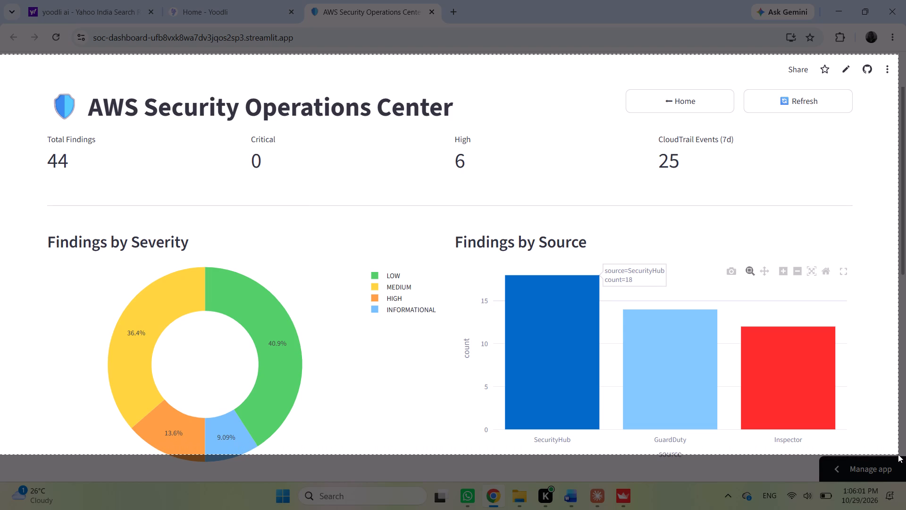
{"action": "left_click_drag", "start_coordinate": [898, 454], "coordinate": [898, 451]}
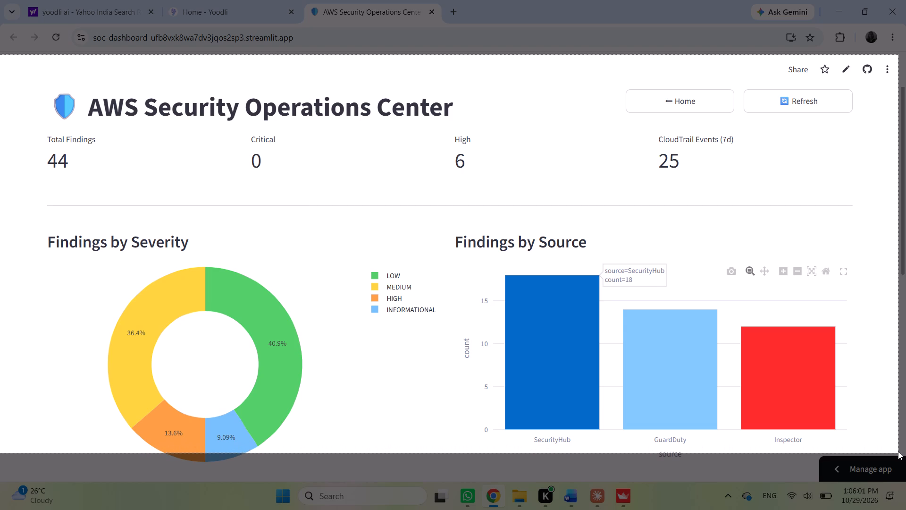
{"action": "left_click_drag", "start_coordinate": [898, 451], "coordinate": [898, 451]}
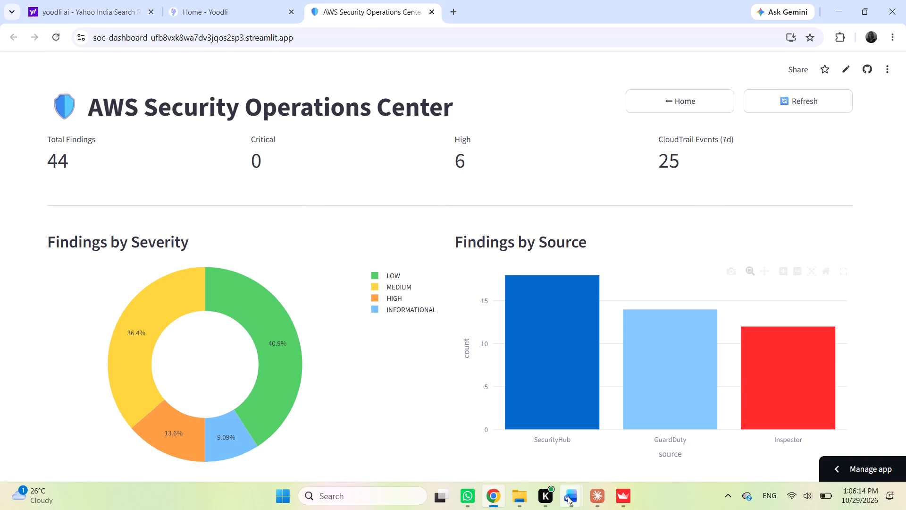
In the Word project report, add blank lines after the last code block until a new page starts at the document's end.
{"action": "left_click", "coordinate": [535, 444]}
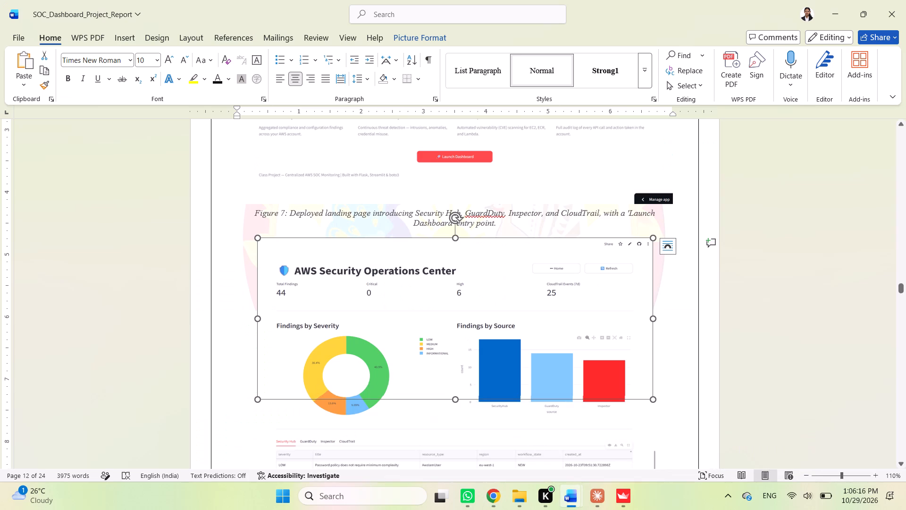
{"action": "scroll", "coordinate": [535, 444], "scroll_direction": "down", "scroll_amount": 18}
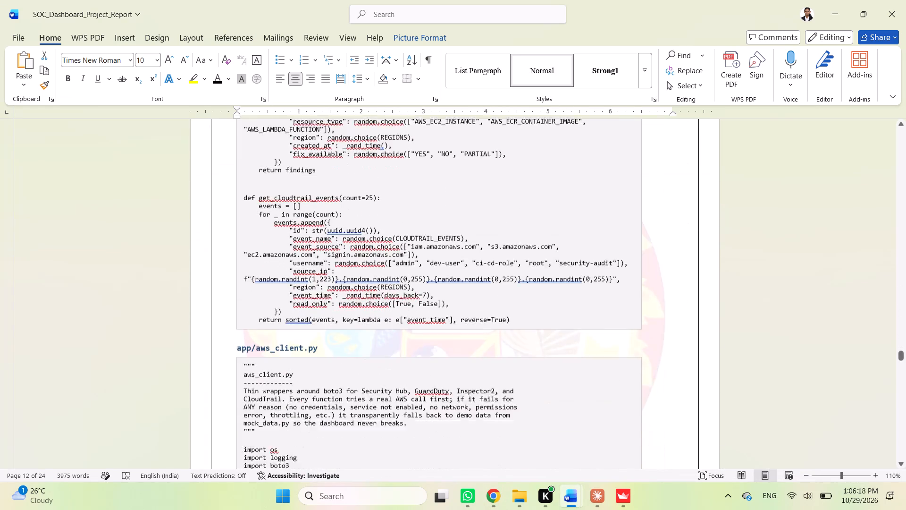
{"action": "scroll", "coordinate": [535, 444], "scroll_direction": "down", "scroll_amount": 19}
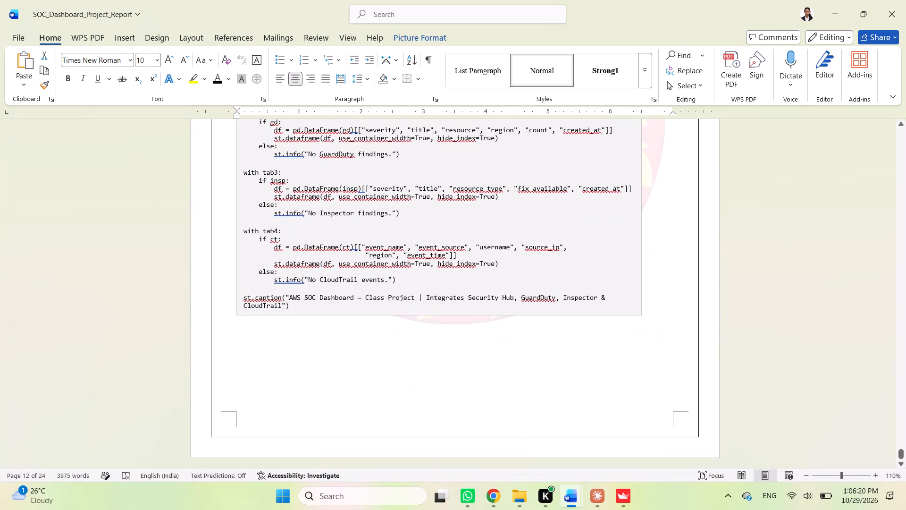
{"action": "left_click", "coordinate": [407, 375]}
{"action": "key", "text": "Return"}
{"action": "key", "text": "Return"}
{"action": "key", "text": "Return"}
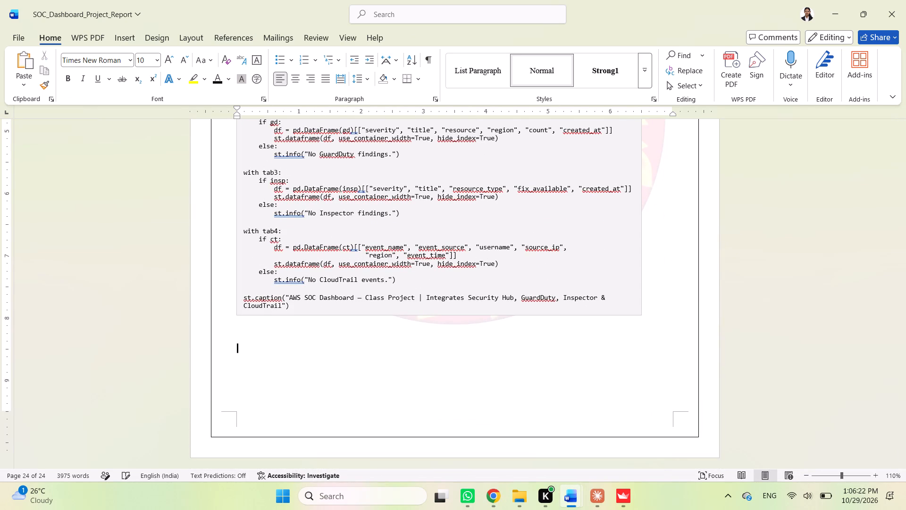
{"action": "key", "text": "Return"}
{"action": "key", "text": "Return"}
{"action": "key", "text": "Return"}
{"action": "key", "text": "Return"}
{"action": "key", "text": "Return"}
{"action": "key", "text": "Return"}
{"action": "key", "text": "Return"}
{"action": "key", "text": "Return"}
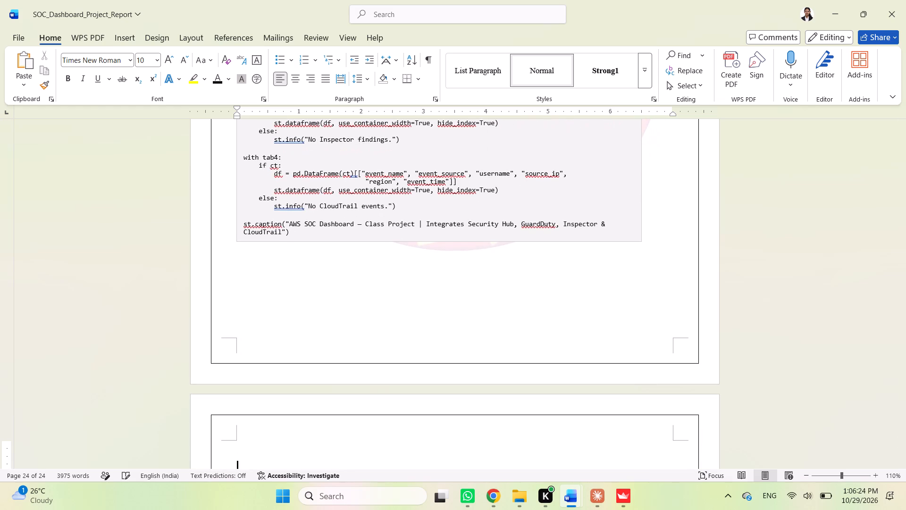
Paste the dashboard charts screenshot at the top of the new last page.
{"action": "scroll", "coordinate": [358, 367], "scroll_direction": "down", "scroll_amount": 2}
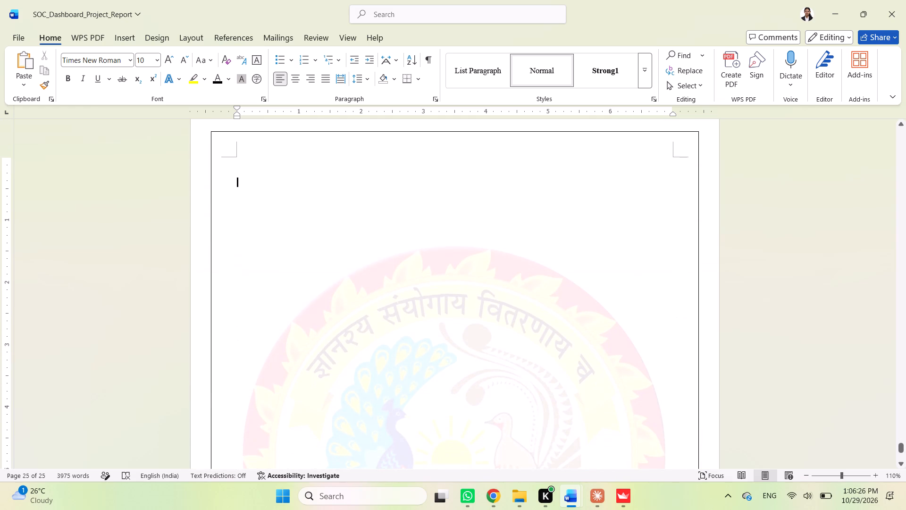
{"action": "left_click", "coordinate": [255, 171]}
{"action": "key", "text": "ctrl+v"}
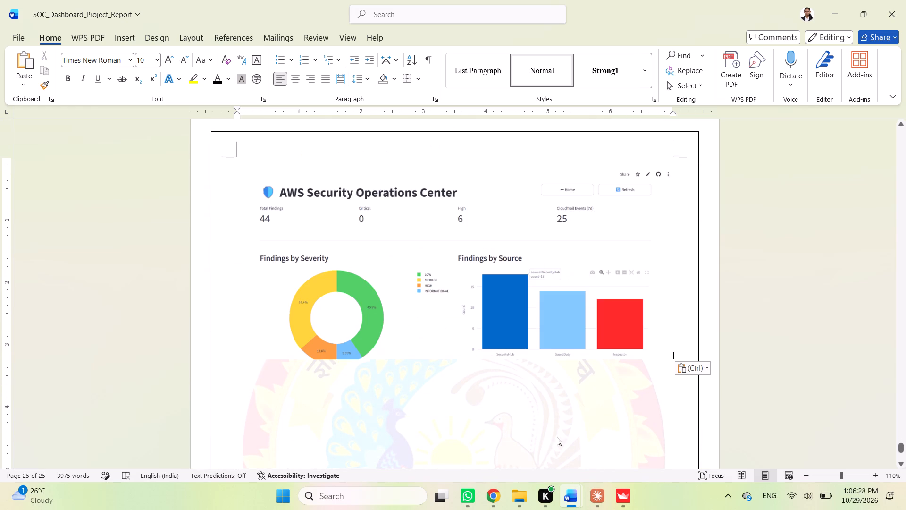
Switch to Chrome and bring the dashboard's lower part with the whole Security Hub findings table and footer into view.
{"action": "left_click", "coordinate": [494, 492]}
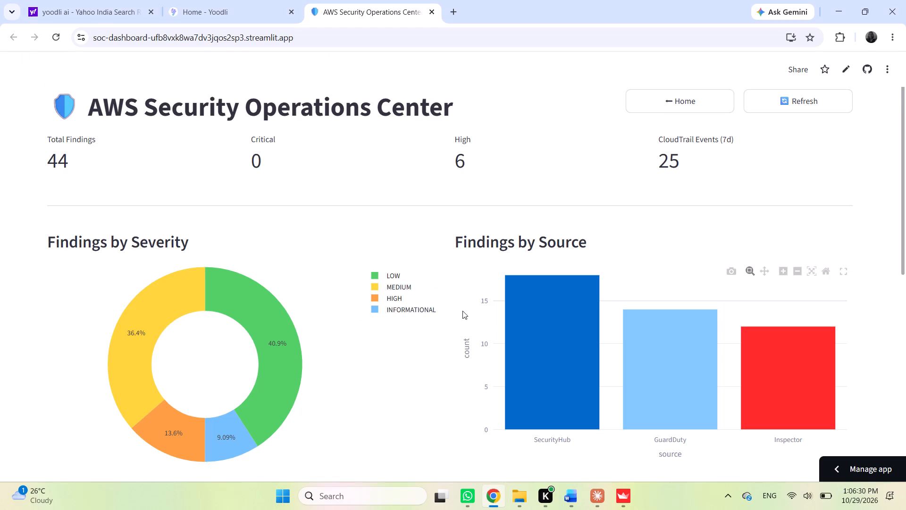
{"action": "scroll", "coordinate": [462, 311], "scroll_direction": "down", "scroll_amount": 4}
{"action": "scroll", "coordinate": [462, 311], "scroll_direction": "up", "scroll_amount": 2}
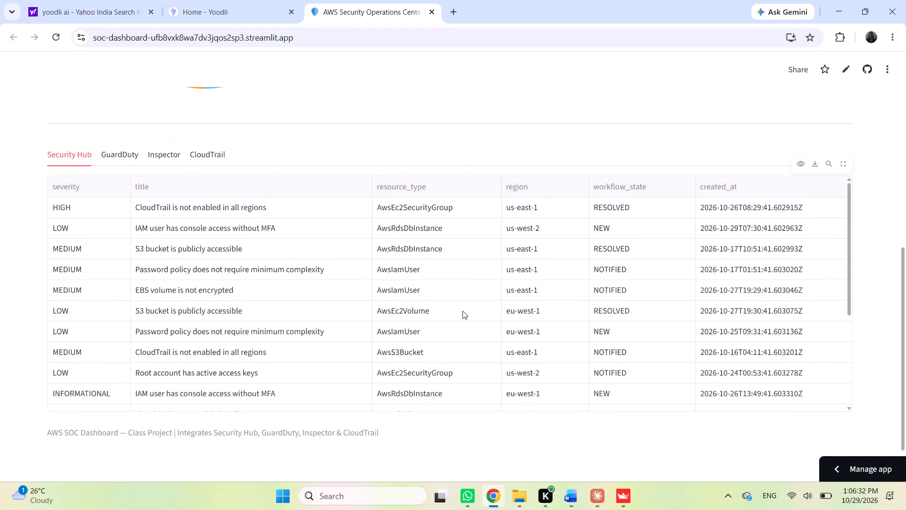
{"action": "scroll", "coordinate": [462, 311], "scroll_direction": "up", "scroll_amount": 1}
{"action": "scroll", "coordinate": [487, 255], "scroll_direction": "down", "scroll_amount": 2}
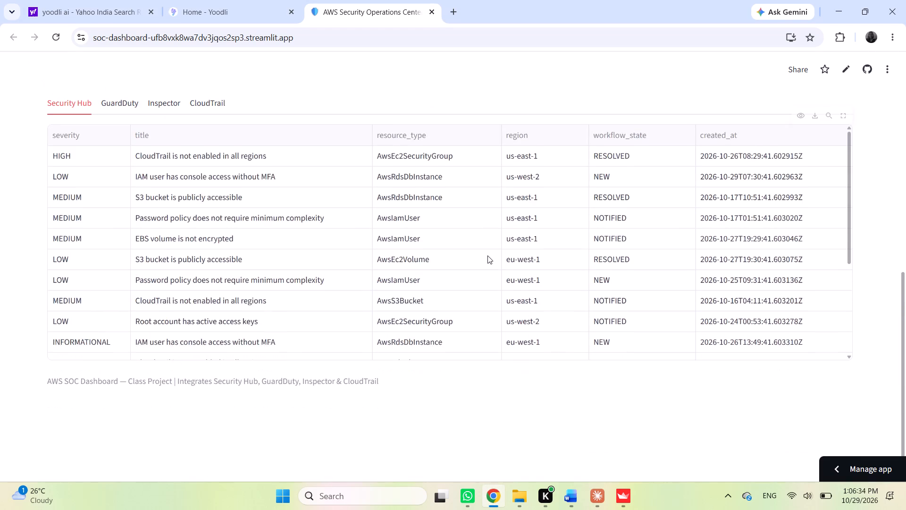
{"action": "scroll", "coordinate": [487, 255], "scroll_direction": "up", "scroll_amount": 1}
{"action": "scroll", "coordinate": [499, 128], "scroll_direction": "up", "scroll_amount": 1}
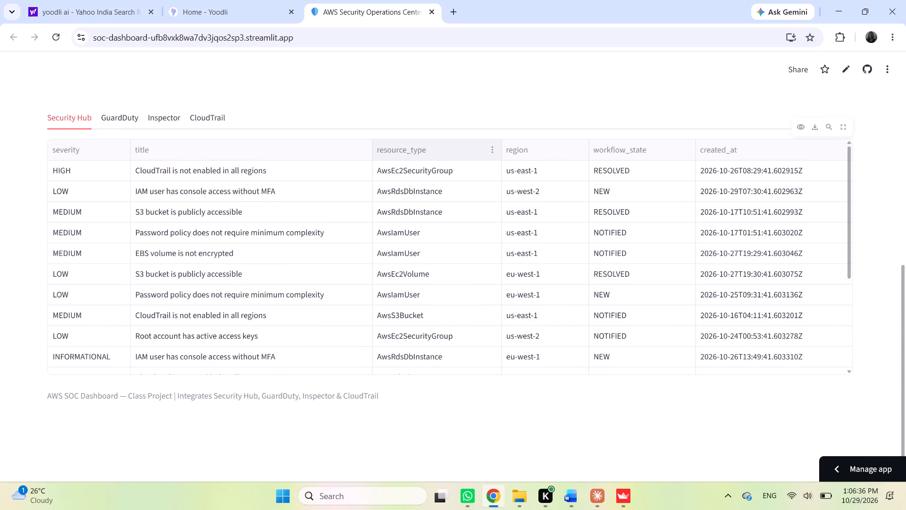
{"action": "scroll", "coordinate": [499, 128], "scroll_direction": "up", "scroll_amount": 1}
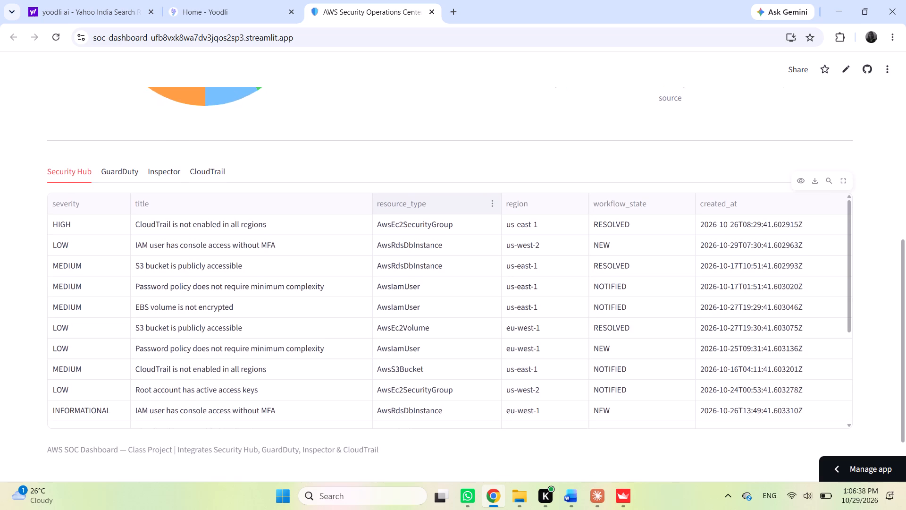
{"action": "scroll", "coordinate": [499, 128], "scroll_direction": "up", "scroll_amount": 1}
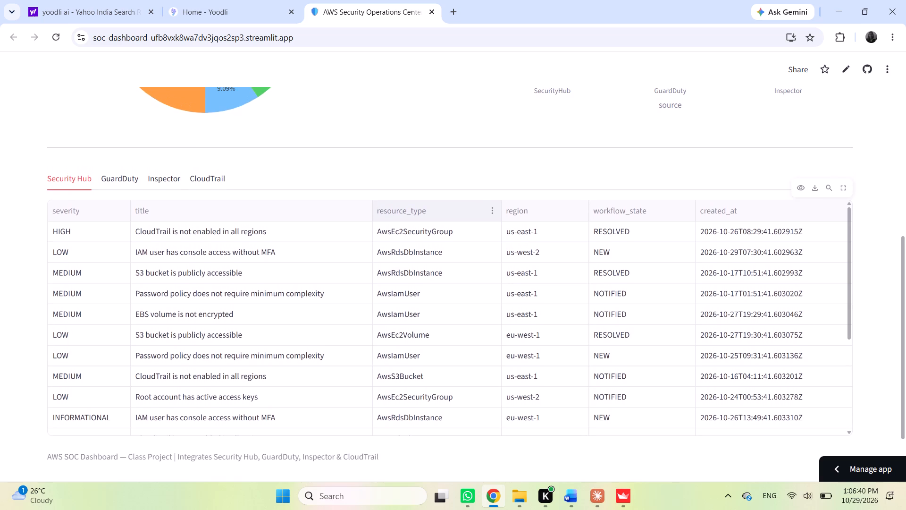
{"action": "scroll", "coordinate": [499, 128], "scroll_direction": "up", "scroll_amount": 1}
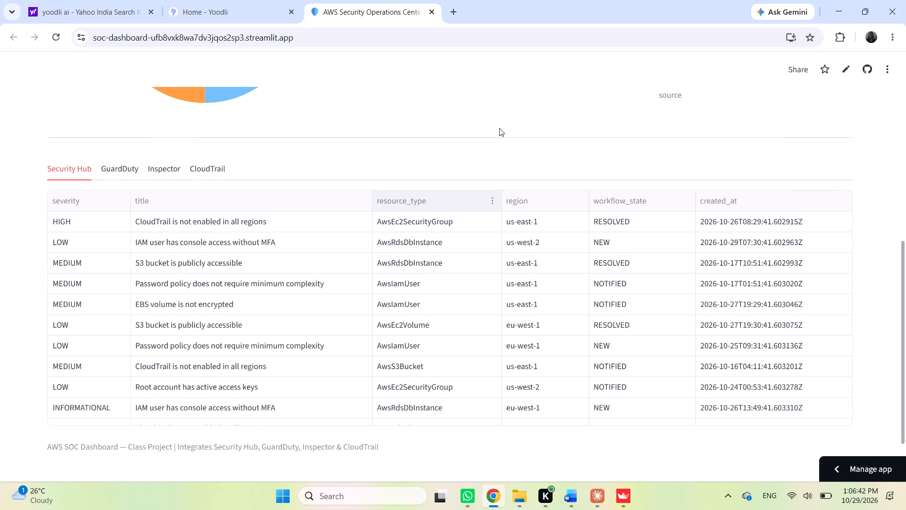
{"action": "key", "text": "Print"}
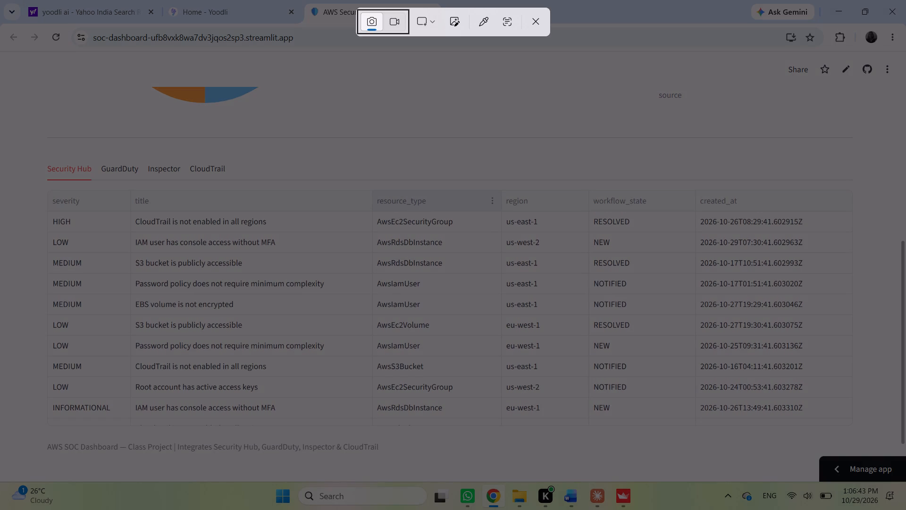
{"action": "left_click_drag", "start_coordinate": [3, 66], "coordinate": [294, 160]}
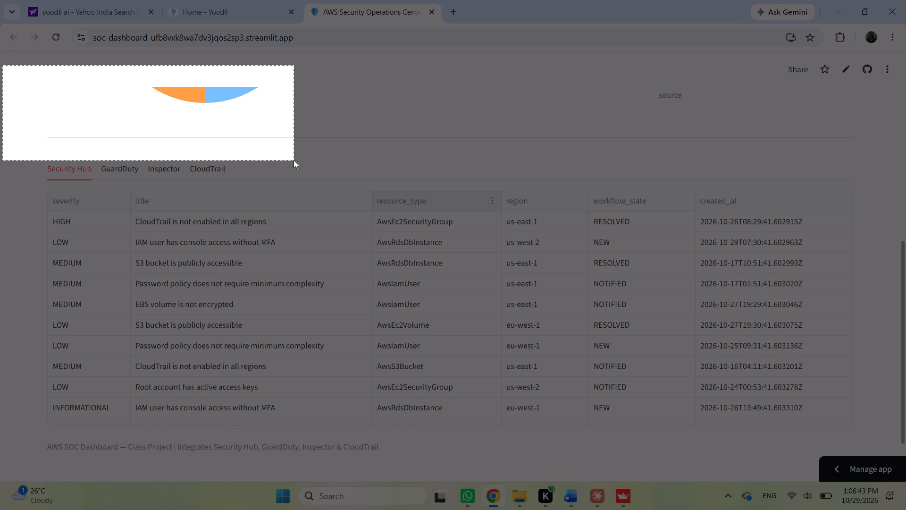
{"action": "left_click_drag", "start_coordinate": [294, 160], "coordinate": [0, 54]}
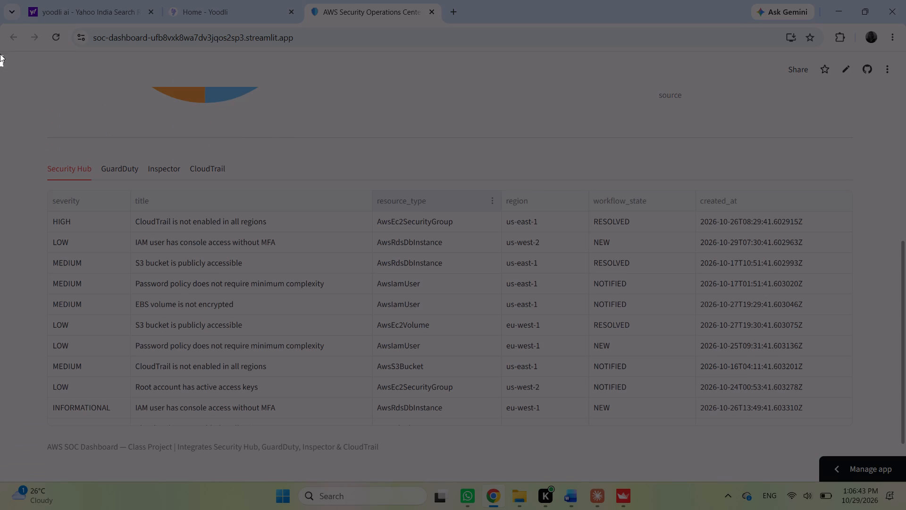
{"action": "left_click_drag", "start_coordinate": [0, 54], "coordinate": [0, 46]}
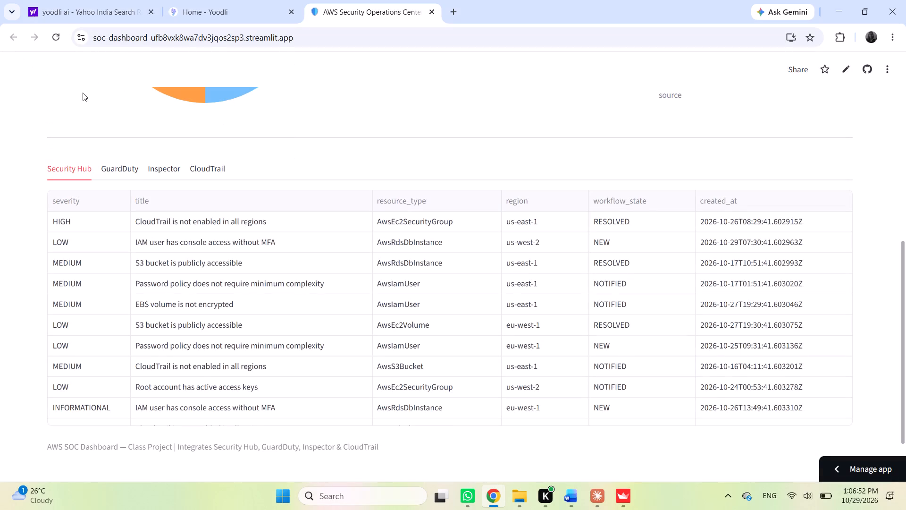
Capture a full-width screenshot of the dashboard's lower part, from the bottom of the charts through the Security Hub table and footer.
{"action": "key", "text": "Print"}
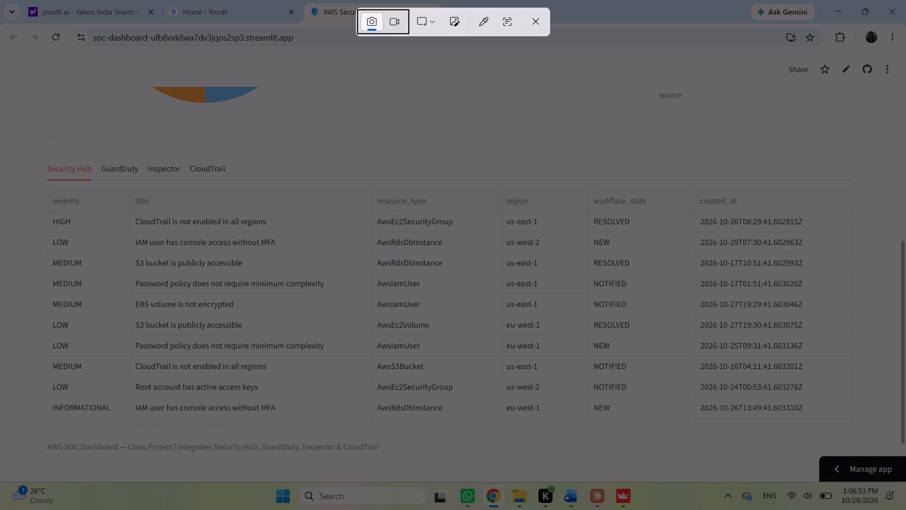
{"action": "left_click_drag", "start_coordinate": [4, 87], "coordinate": [296, 134]}
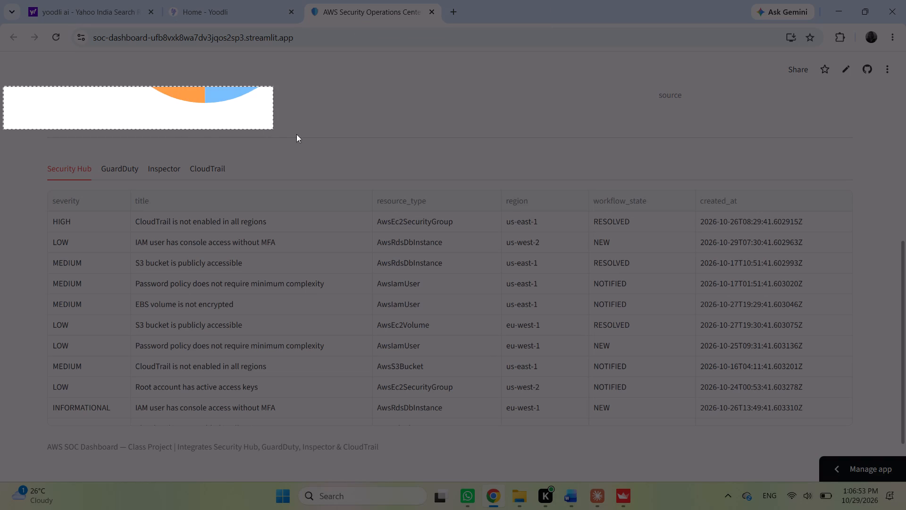
{"action": "left_click_drag", "start_coordinate": [296, 134], "coordinate": [905, 255]}
{"action": "scroll", "coordinate": [330, 141], "scroll_direction": "right", "scroll_amount": 2}
{"action": "scroll", "coordinate": [837, 187], "scroll_direction": "right", "scroll_amount": 1}
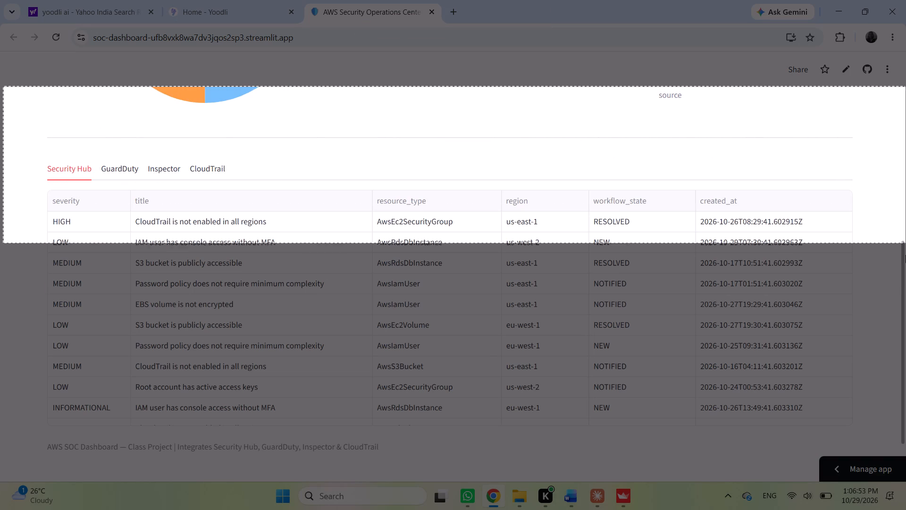
{"action": "scroll", "coordinate": [905, 255], "scroll_direction": "right", "scroll_amount": 1}
{"action": "left_click_drag", "start_coordinate": [905, 255], "coordinate": [903, 480]}
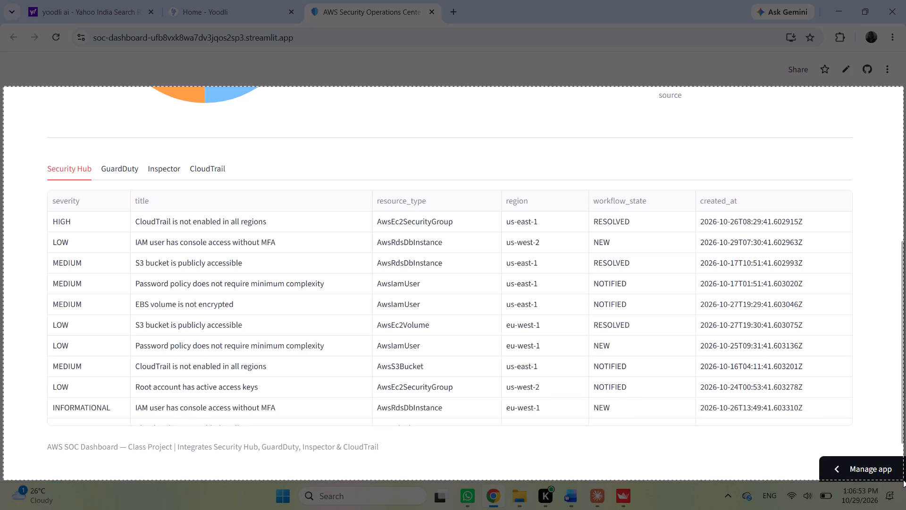
{"action": "left_click_drag", "start_coordinate": [903, 480], "coordinate": [898, 480]}
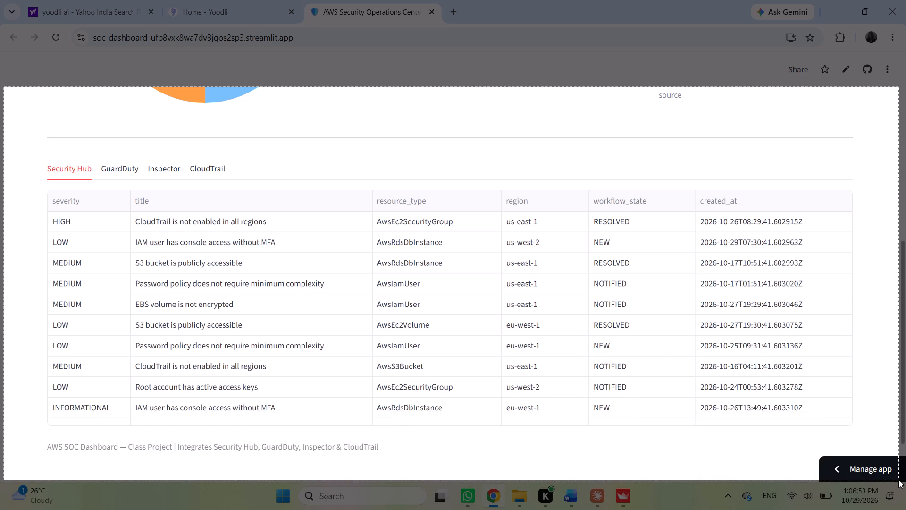
{"action": "left_click_drag", "start_coordinate": [898, 480], "coordinate": [897, 482]}
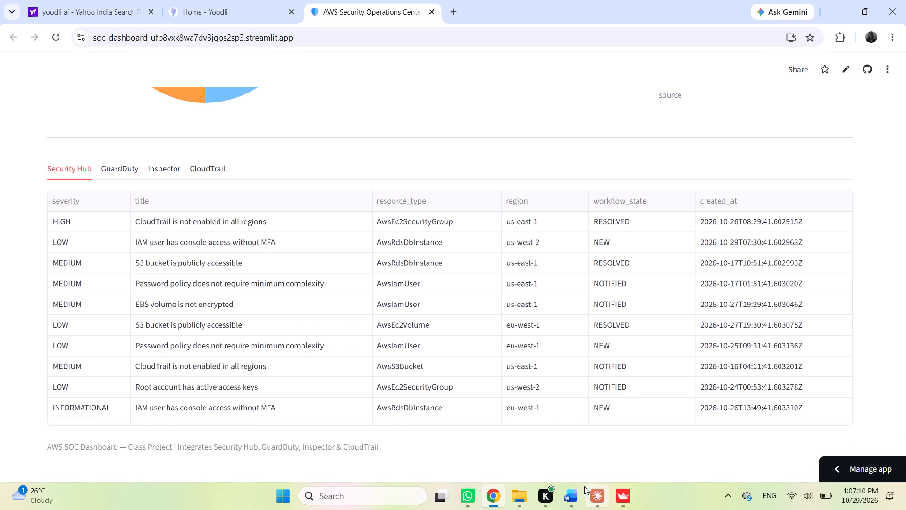
Switch to the Word report and paste the Security Hub table screenshot on the last page with the dashboard charts picture.
{"action": "left_click", "coordinate": [539, 453]}
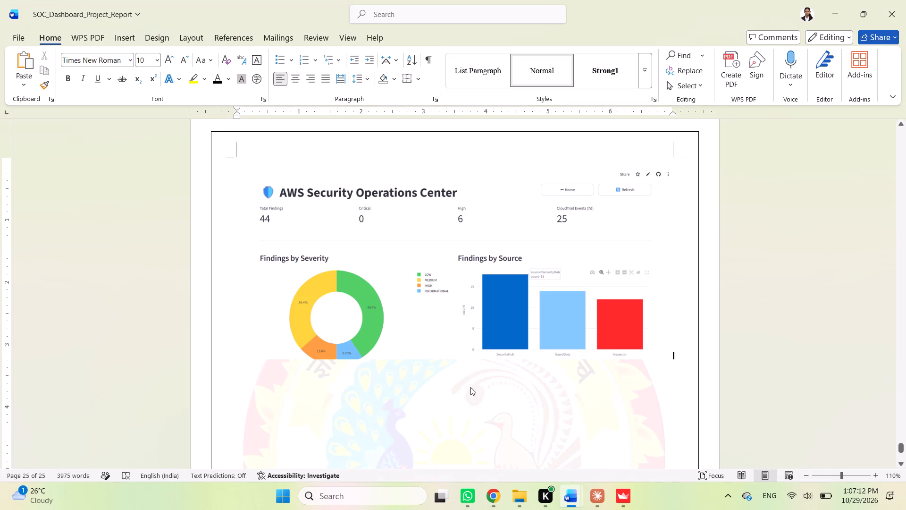
{"action": "left_click", "coordinate": [288, 366]}
{"action": "key", "text": "ctrl+v"}
{"action": "scroll", "coordinate": [390, 339], "scroll_direction": "down", "scroll_amount": 2}
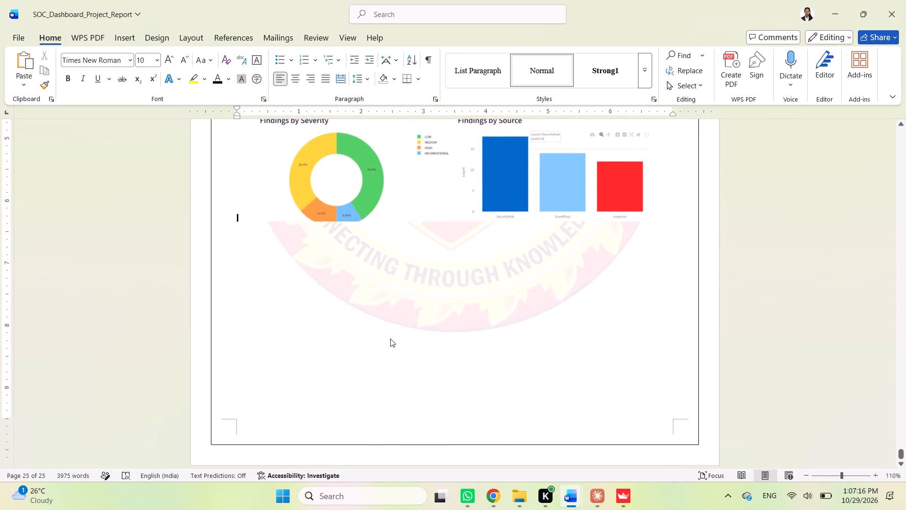
{"action": "scroll", "coordinate": [390, 339], "scroll_direction": "up", "scroll_amount": 2}
{"action": "scroll", "coordinate": [390, 339], "scroll_direction": "down", "scroll_amount": 1}
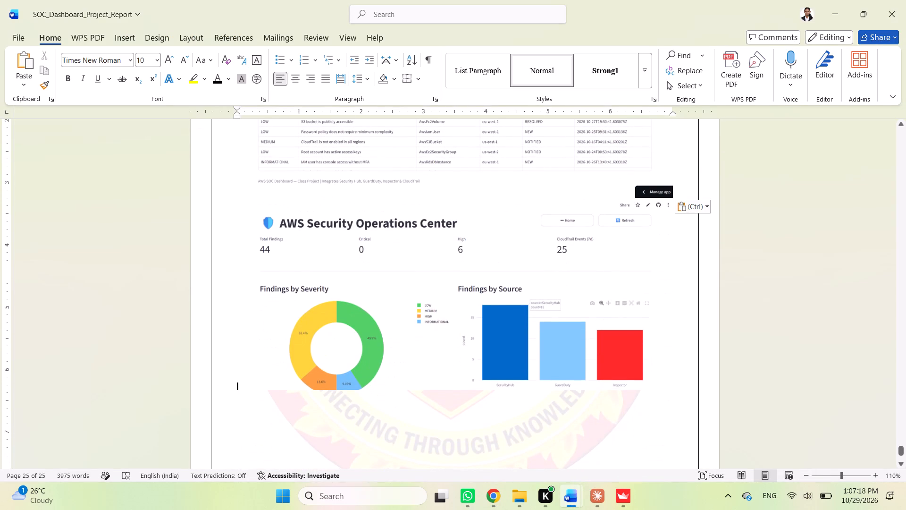
Set the pasted Security Hub table picture's text wrapping to In Front of Text.
{"action": "left_click", "coordinate": [379, 125]}
{"action": "scroll", "coordinate": [425, 176], "scroll_direction": "up", "scroll_amount": 2}
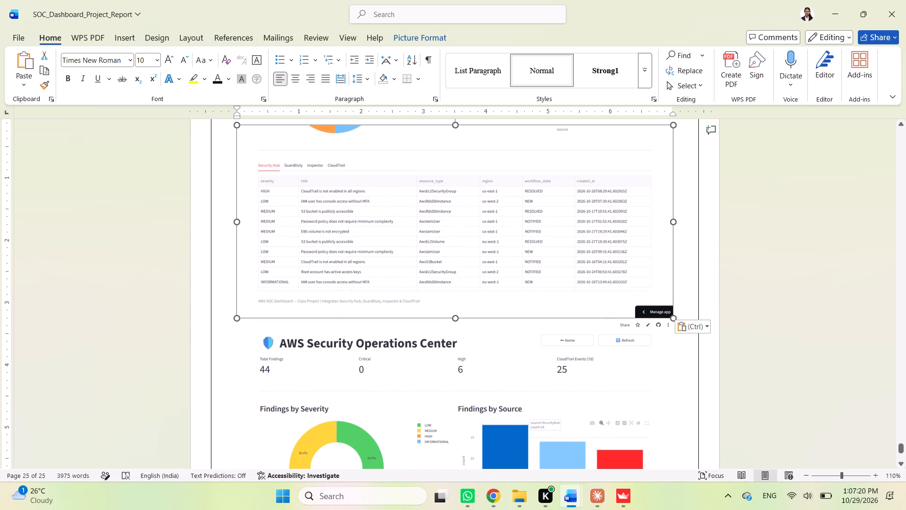
{"action": "scroll", "coordinate": [655, 149], "scroll_direction": "up", "scroll_amount": 1}
{"action": "left_click", "coordinate": [678, 139]}
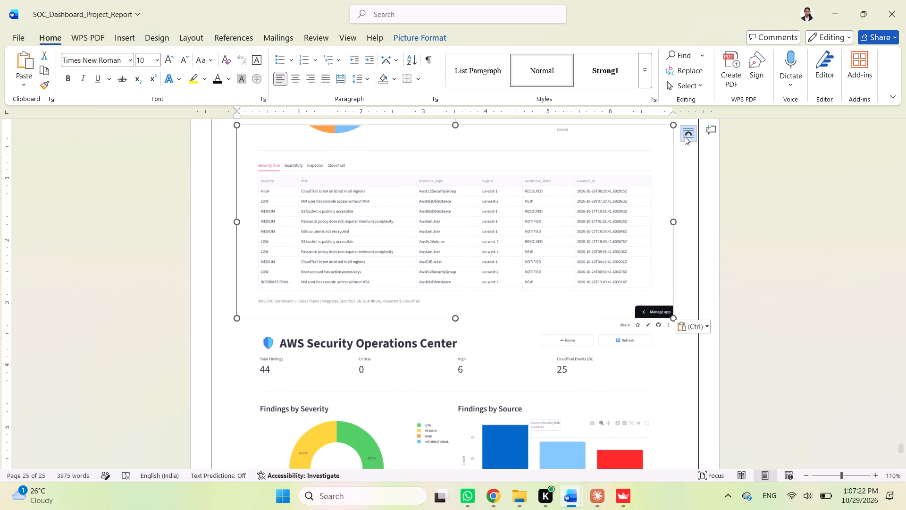
{"action": "left_click", "coordinate": [685, 136]}
{"action": "left_click", "coordinate": [772, 247]}
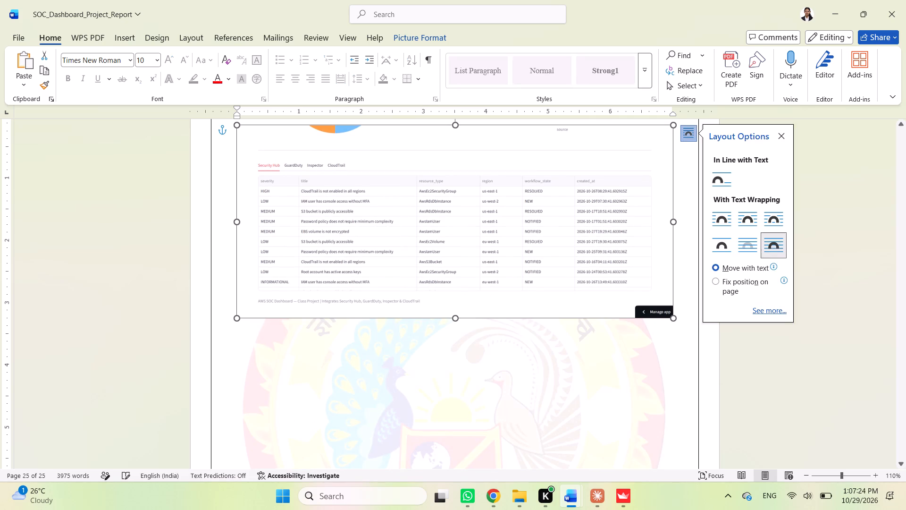
Move the Security Hub table picture down the last page so it sits below the dashboard charts picture.
{"action": "scroll", "coordinate": [586, 276], "scroll_direction": "down", "scroll_amount": 1}
{"action": "scroll", "coordinate": [586, 276], "scroll_direction": "up", "scroll_amount": 2}
{"action": "scroll", "coordinate": [586, 276], "scroll_direction": "down", "scroll_amount": 1}
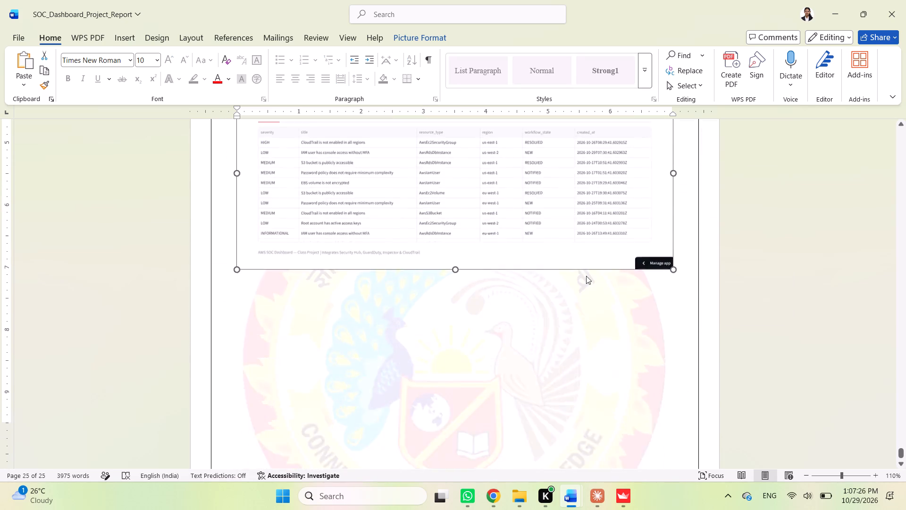
{"action": "scroll", "coordinate": [586, 276], "scroll_direction": "down", "scroll_amount": 1}
{"action": "scroll", "coordinate": [586, 276], "scroll_direction": "up", "scroll_amount": 2}
{"action": "left_click", "coordinate": [518, 253]}
{"action": "left_click_drag", "start_coordinate": [494, 249], "coordinate": [514, 397]}
{"action": "scroll", "coordinate": [514, 397], "scroll_direction": "down", "scroll_amount": 1}
{"action": "left_click_drag", "start_coordinate": [506, 311], "coordinate": [490, 356]}
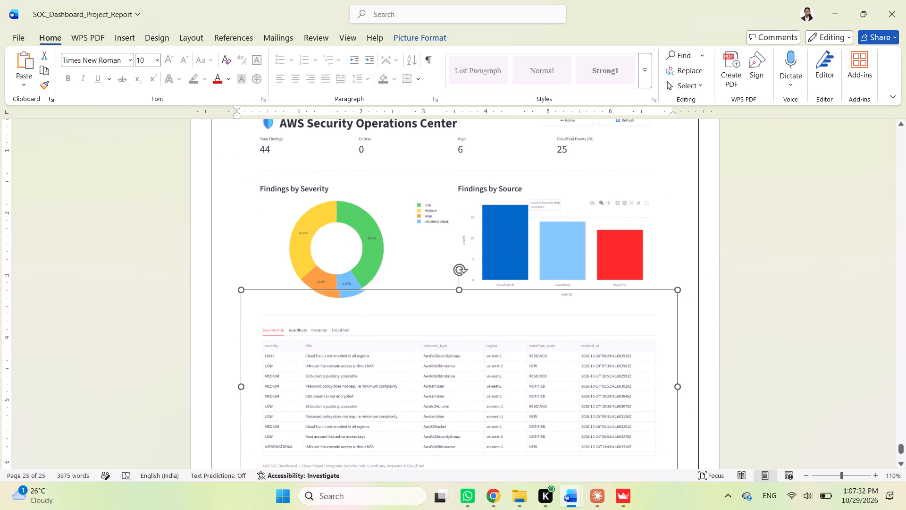
{"action": "left_click_drag", "start_coordinate": [490, 356], "coordinate": [488, 354]}
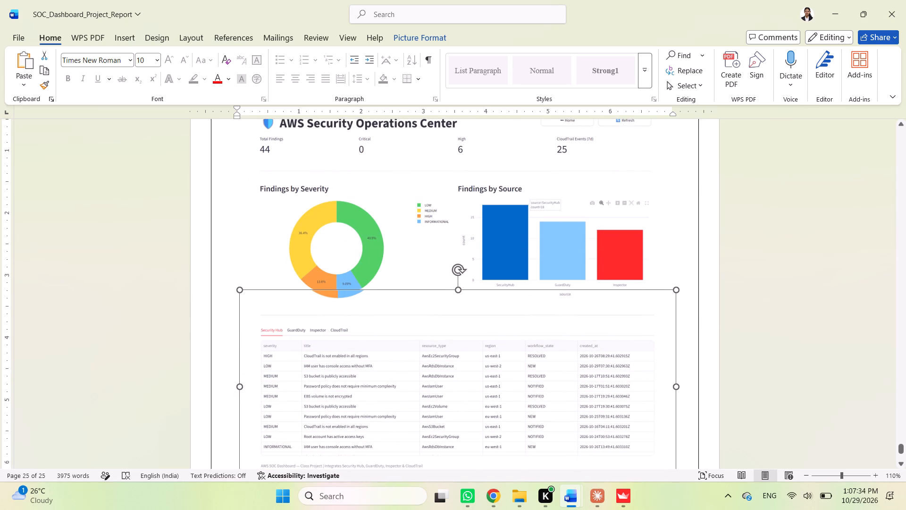
{"action": "left_click_drag", "start_coordinate": [488, 354], "coordinate": [487, 354]}
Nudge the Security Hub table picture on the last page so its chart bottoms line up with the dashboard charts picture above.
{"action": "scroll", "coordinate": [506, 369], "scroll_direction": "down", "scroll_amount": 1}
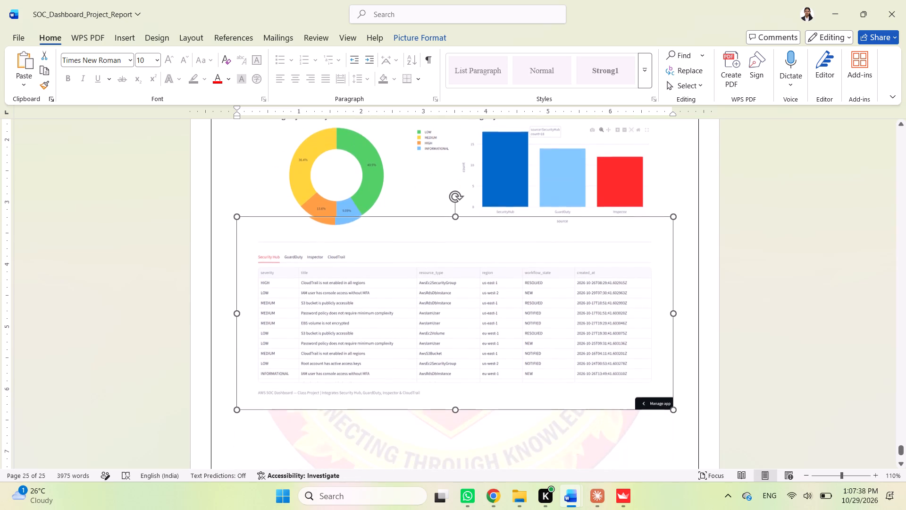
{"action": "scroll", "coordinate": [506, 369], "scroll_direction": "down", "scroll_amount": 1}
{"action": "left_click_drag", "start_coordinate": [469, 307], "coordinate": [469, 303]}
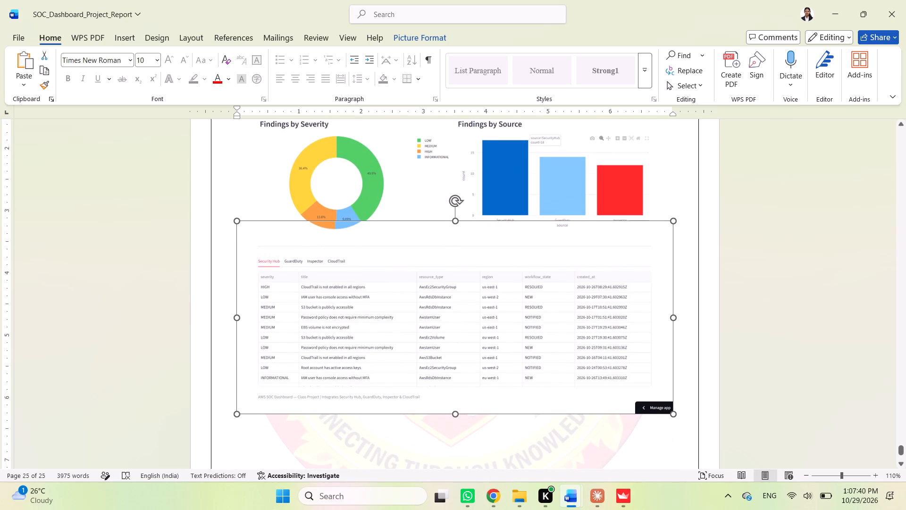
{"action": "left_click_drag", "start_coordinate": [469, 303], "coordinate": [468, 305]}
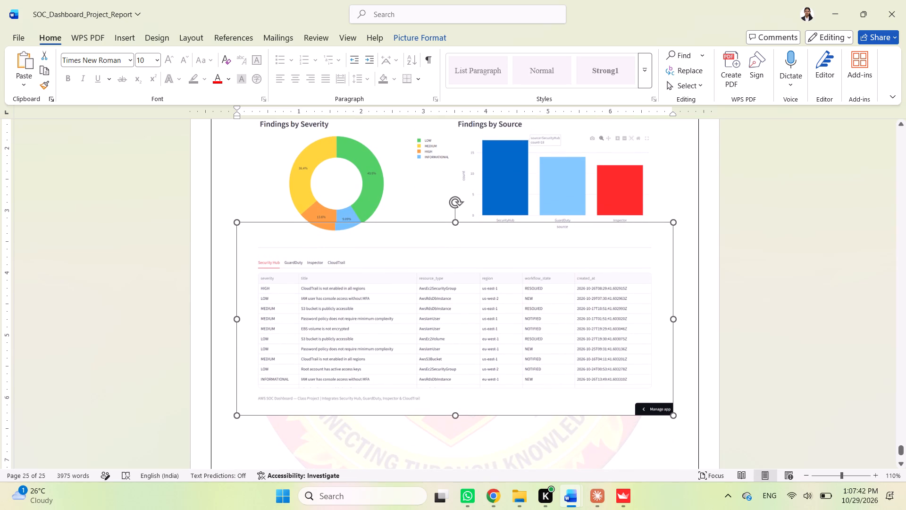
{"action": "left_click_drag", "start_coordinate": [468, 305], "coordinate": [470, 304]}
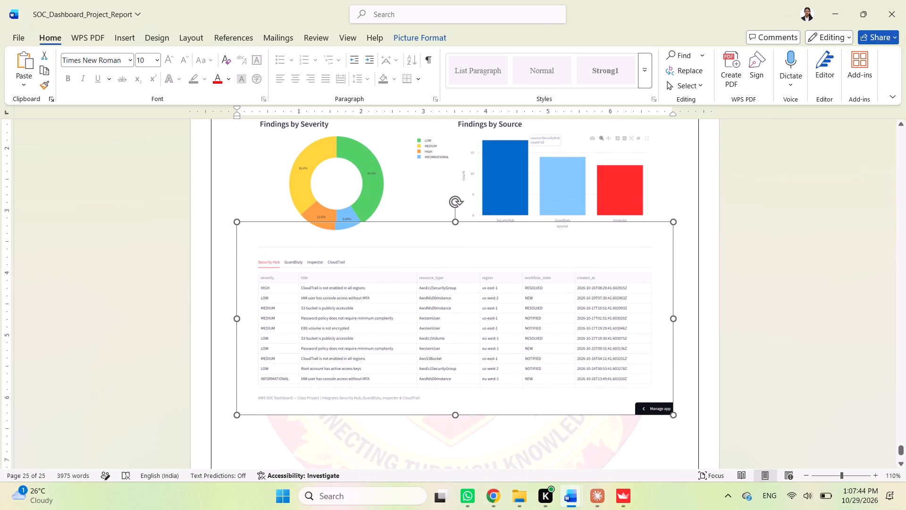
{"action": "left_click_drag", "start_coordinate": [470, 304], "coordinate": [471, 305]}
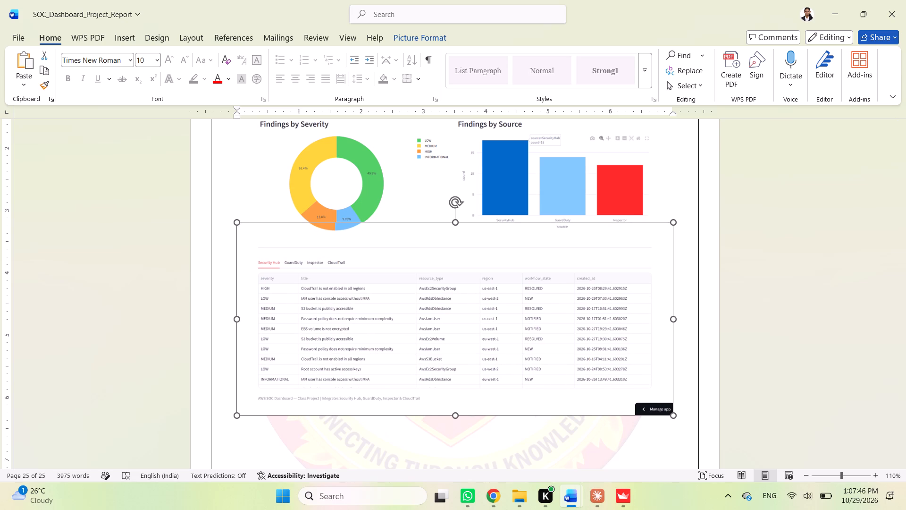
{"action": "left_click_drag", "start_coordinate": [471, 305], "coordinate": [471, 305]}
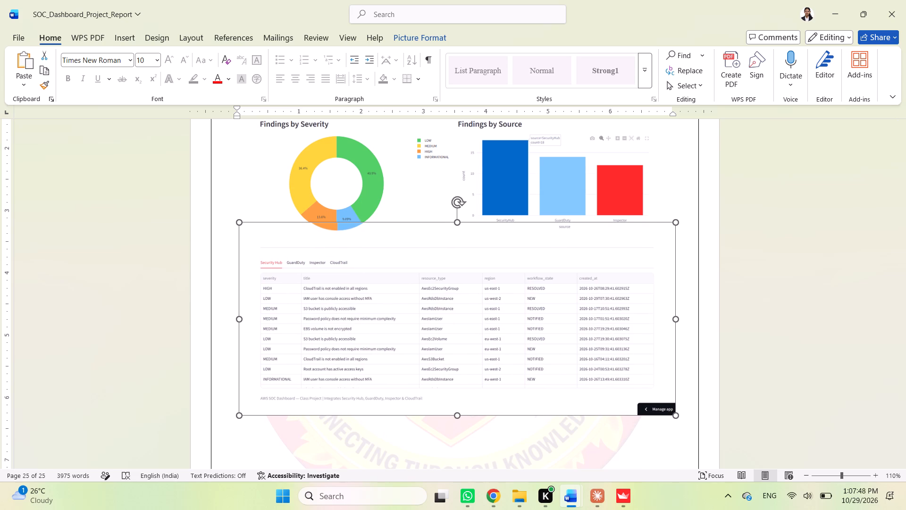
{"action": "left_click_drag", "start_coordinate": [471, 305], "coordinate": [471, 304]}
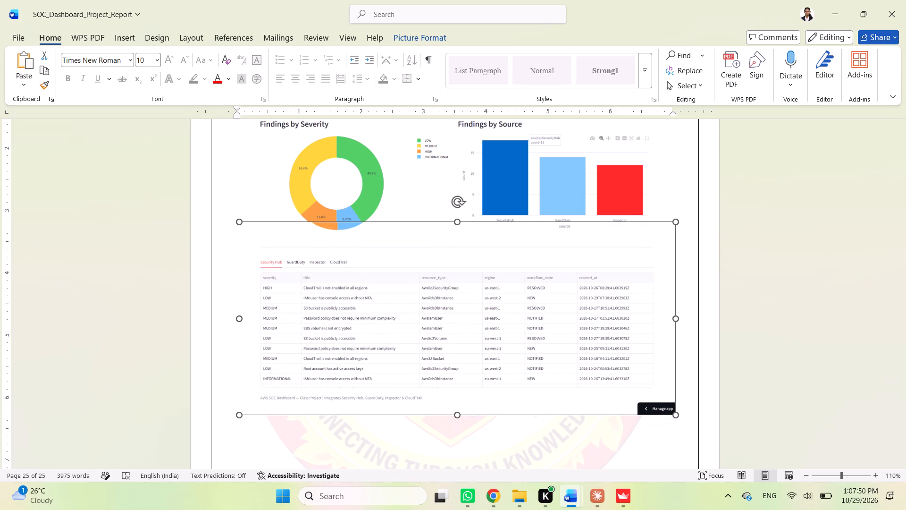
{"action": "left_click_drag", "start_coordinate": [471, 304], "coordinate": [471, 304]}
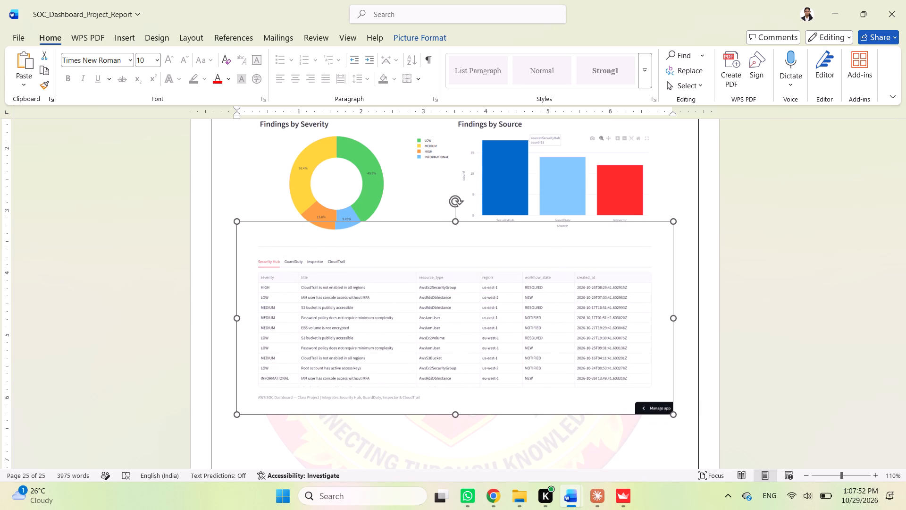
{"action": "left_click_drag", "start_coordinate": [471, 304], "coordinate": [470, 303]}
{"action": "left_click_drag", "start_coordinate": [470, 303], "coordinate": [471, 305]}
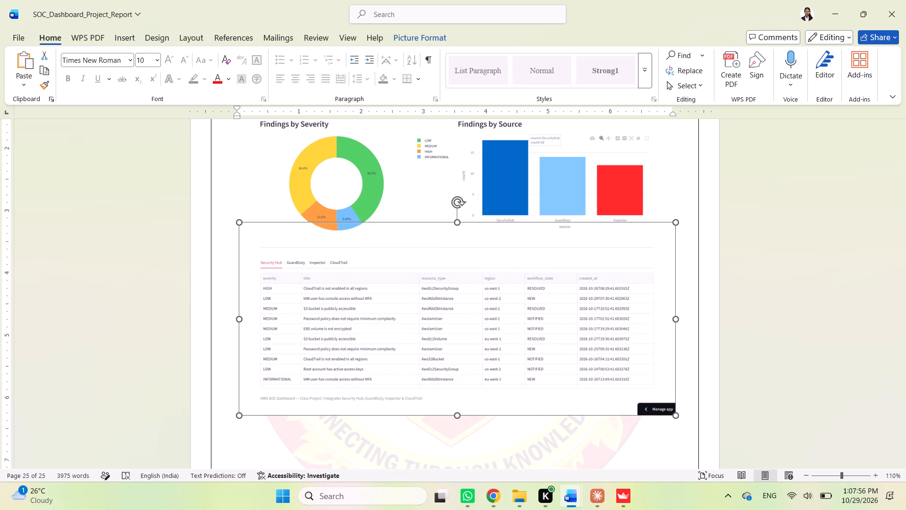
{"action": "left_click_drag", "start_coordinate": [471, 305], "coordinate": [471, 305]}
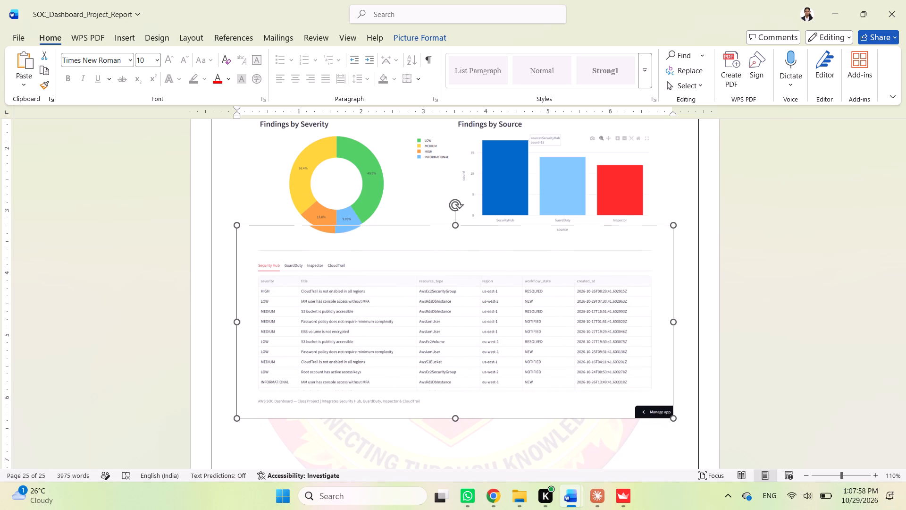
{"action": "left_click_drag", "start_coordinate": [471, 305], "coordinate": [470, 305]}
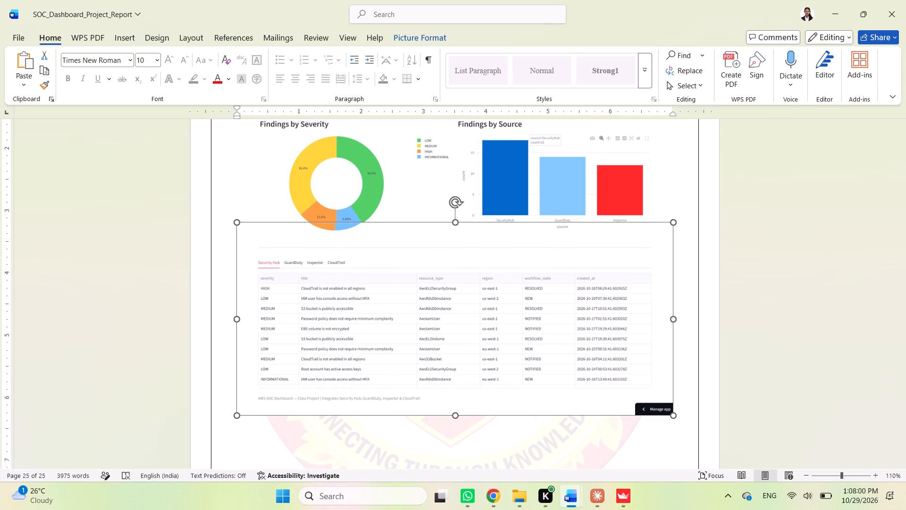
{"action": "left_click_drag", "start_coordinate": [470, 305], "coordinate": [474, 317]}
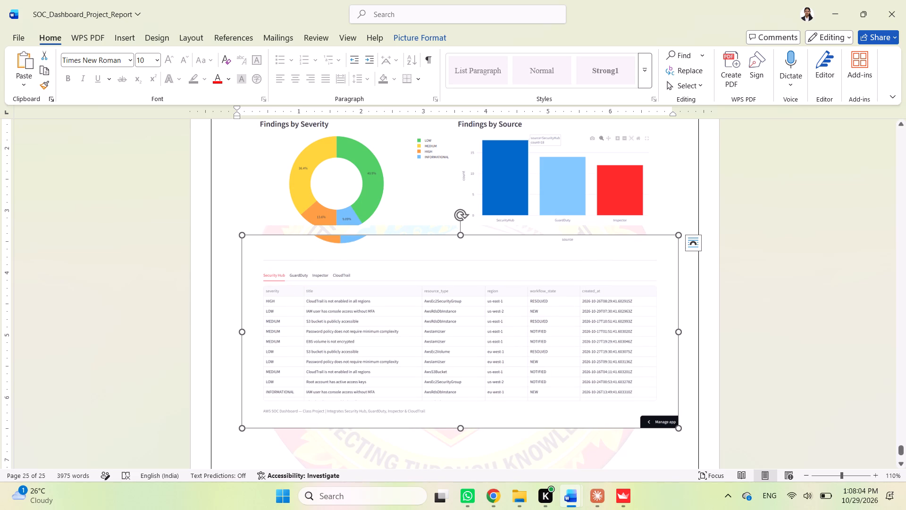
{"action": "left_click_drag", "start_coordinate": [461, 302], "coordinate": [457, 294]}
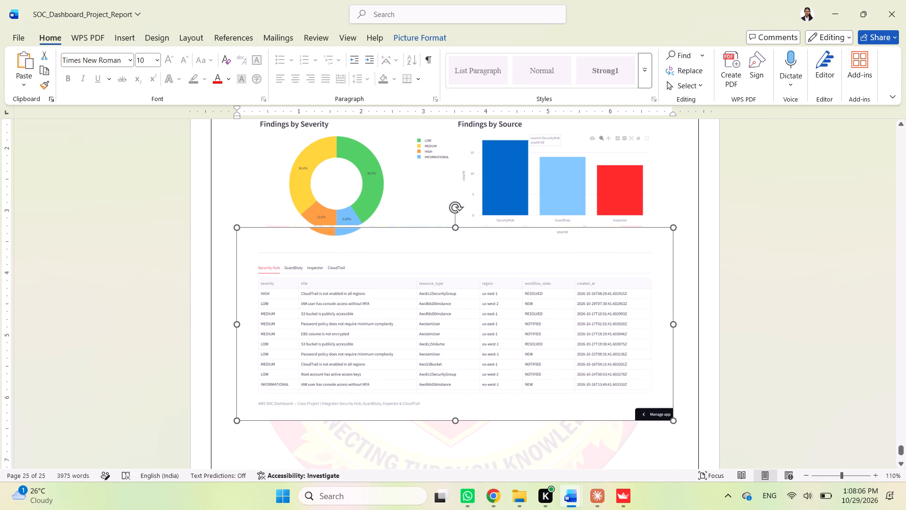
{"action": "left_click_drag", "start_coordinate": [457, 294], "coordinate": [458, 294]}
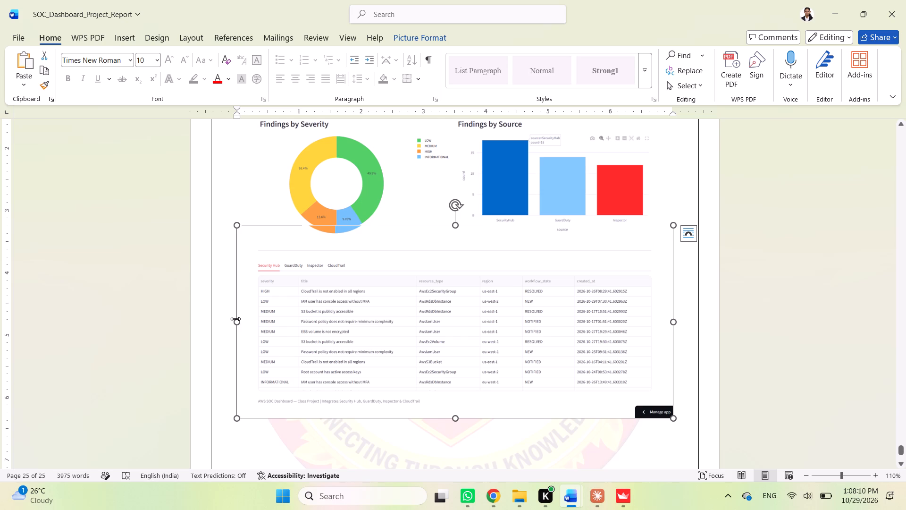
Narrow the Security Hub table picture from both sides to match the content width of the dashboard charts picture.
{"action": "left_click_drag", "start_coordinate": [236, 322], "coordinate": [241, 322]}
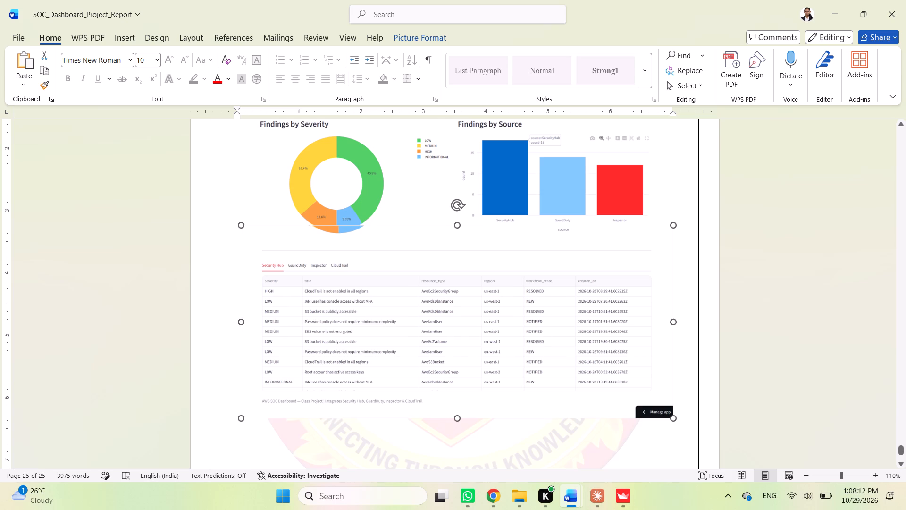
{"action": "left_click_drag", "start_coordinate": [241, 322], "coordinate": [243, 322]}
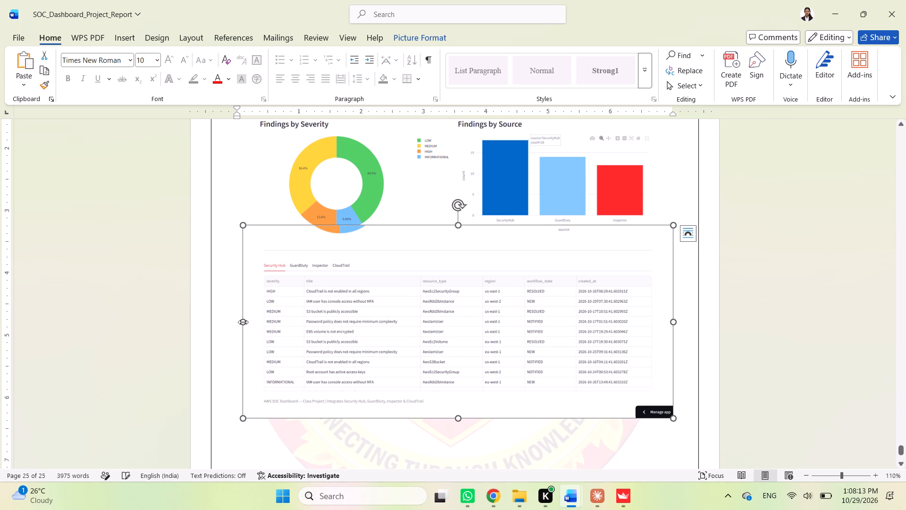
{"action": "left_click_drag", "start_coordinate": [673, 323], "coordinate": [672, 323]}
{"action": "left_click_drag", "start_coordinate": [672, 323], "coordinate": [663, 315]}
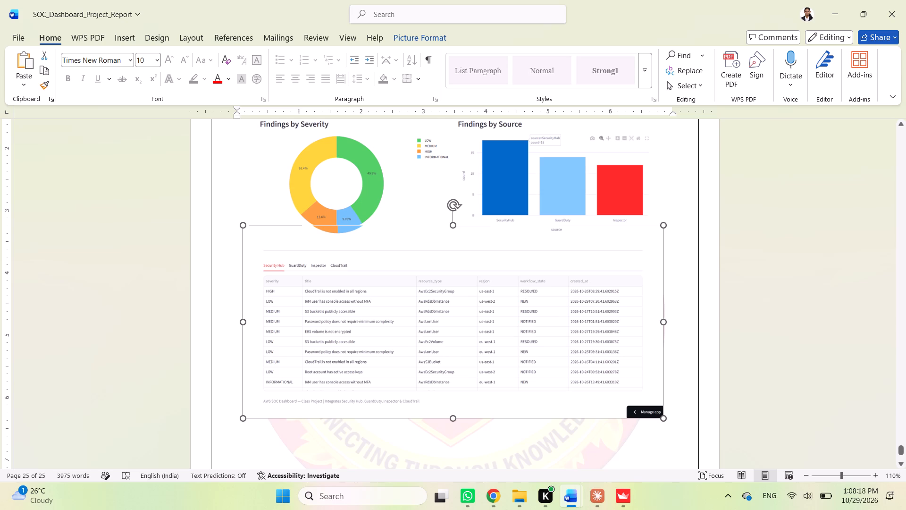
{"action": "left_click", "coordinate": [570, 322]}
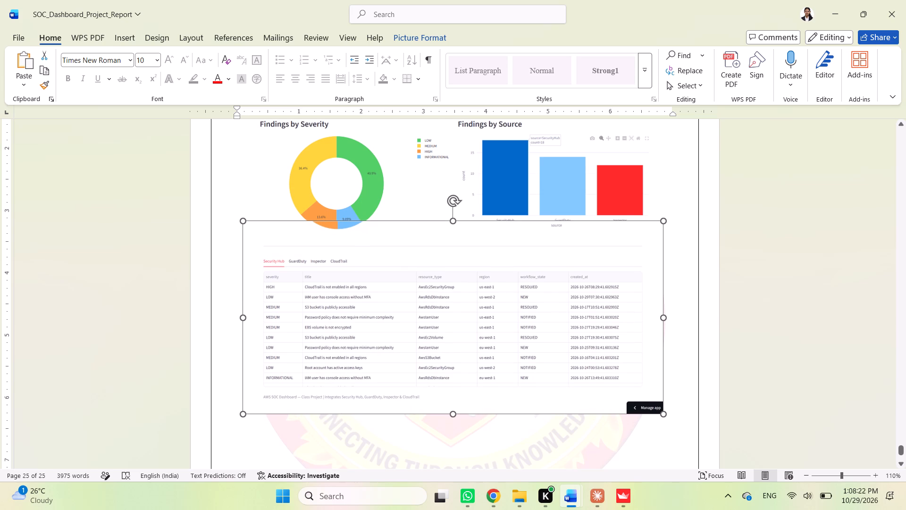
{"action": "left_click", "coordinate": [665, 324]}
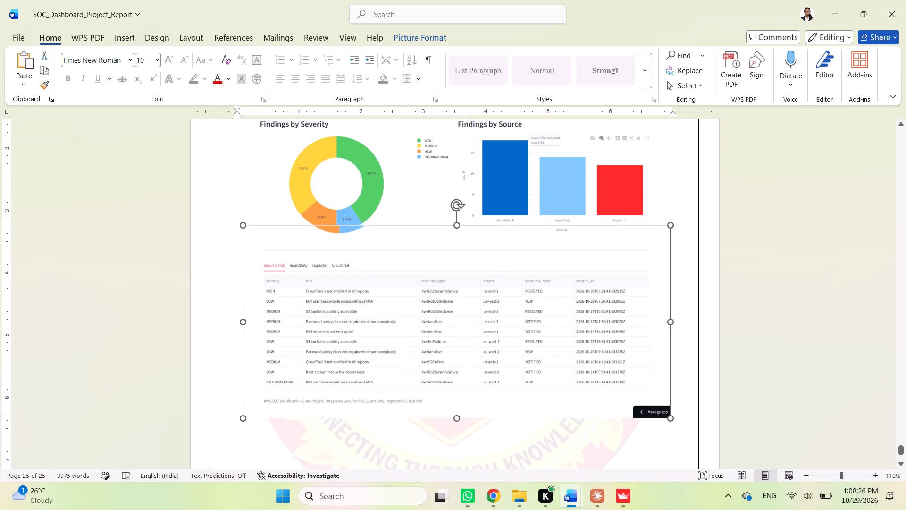
Delete the Security Hub table picture from the last page.
{"action": "left_click", "coordinate": [596, 323]}
{"action": "key", "text": "BackSpace"}
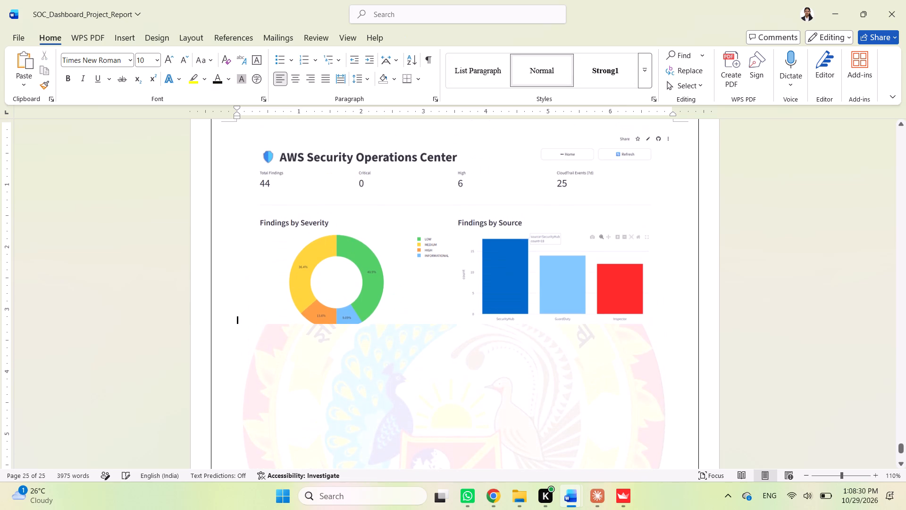
Switch to the soc-dashboard page in Chrome and show more of the charts' bottoms above the Security Hub table.
{"action": "left_click", "coordinate": [485, 493]}
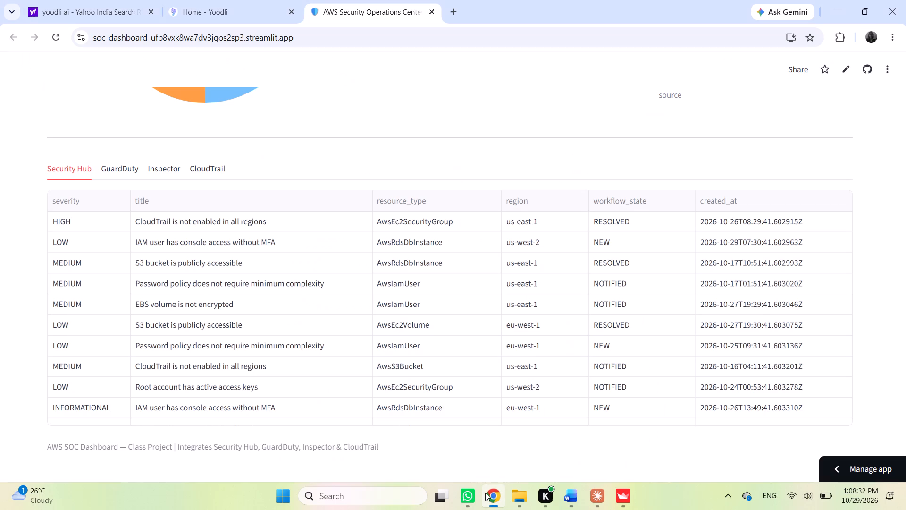
{"action": "scroll", "coordinate": [479, 277], "scroll_direction": "up", "scroll_amount": 1}
{"action": "scroll", "coordinate": [443, 163], "scroll_direction": "up", "scroll_amount": 1}
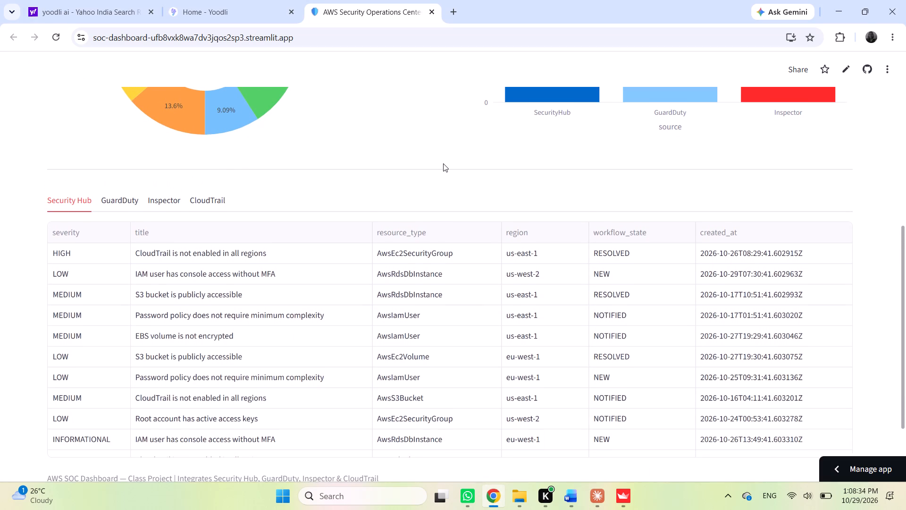
{"action": "scroll", "coordinate": [443, 163], "scroll_direction": "up", "scroll_amount": 1}
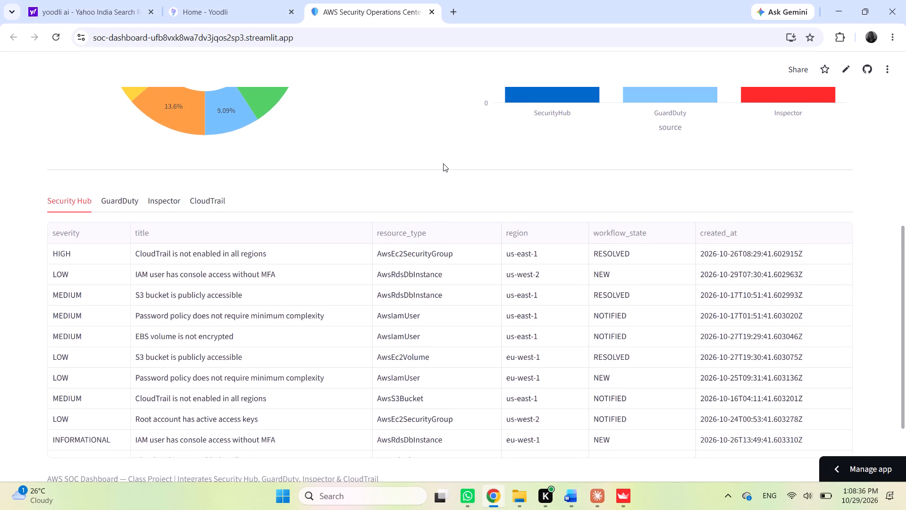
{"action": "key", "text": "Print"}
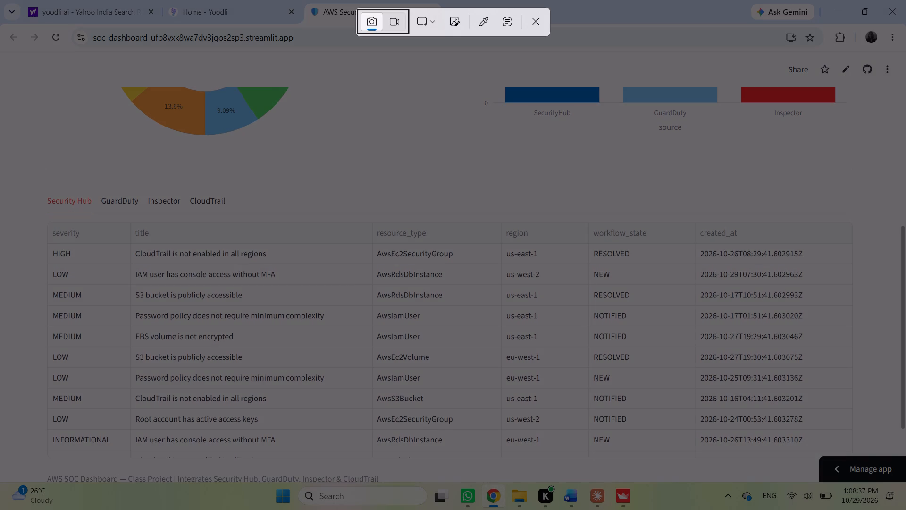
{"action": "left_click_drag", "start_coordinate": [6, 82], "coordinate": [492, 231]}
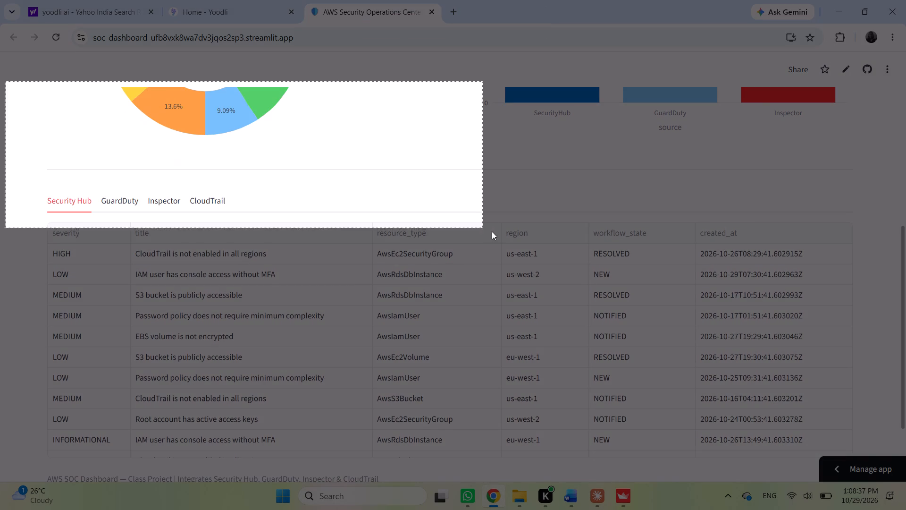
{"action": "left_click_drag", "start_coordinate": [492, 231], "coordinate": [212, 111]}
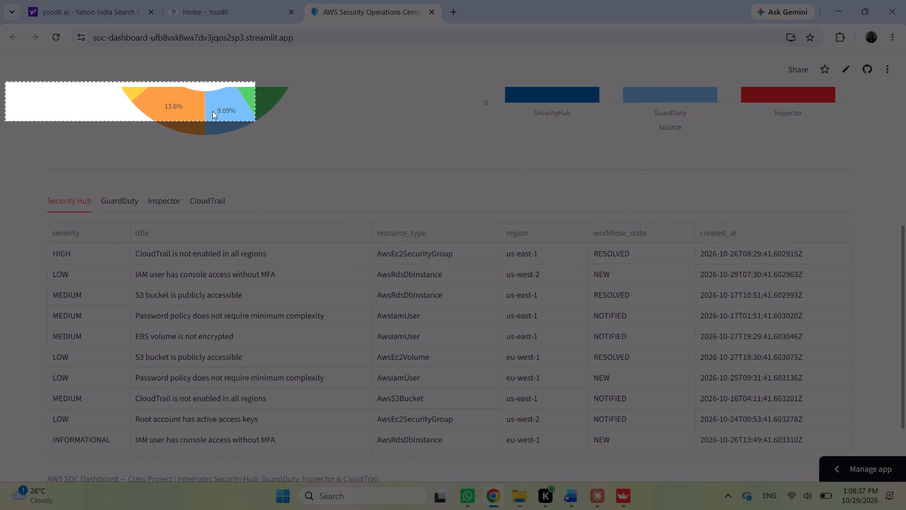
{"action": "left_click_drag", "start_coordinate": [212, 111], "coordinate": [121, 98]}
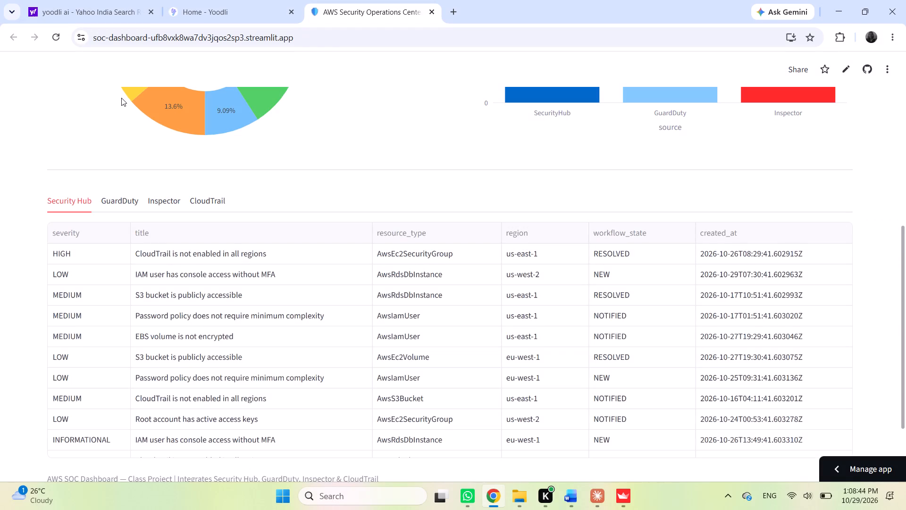
Capture a full-width screenshot of the dashboard from the bottoms of both charts down through the Security Hub table to the footer.
{"action": "key", "text": "Print"}
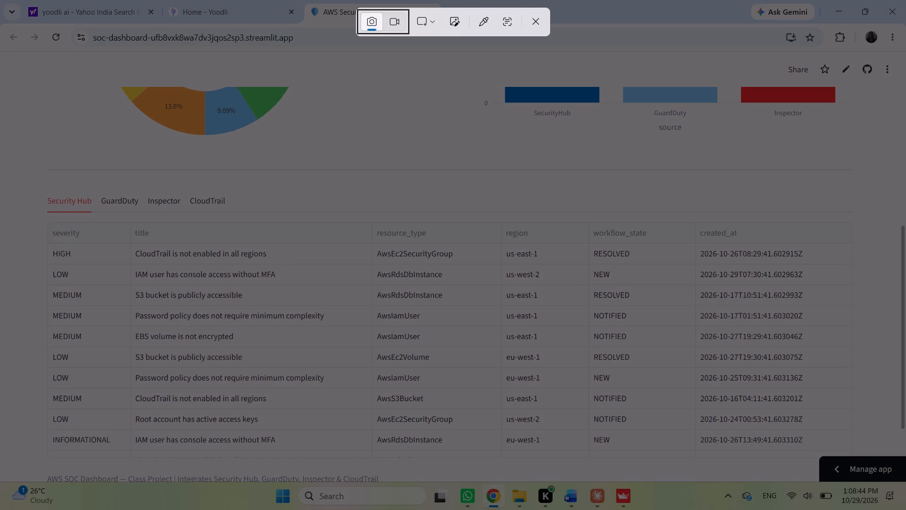
{"action": "left_click_drag", "start_coordinate": [8, 91], "coordinate": [413, 225]}
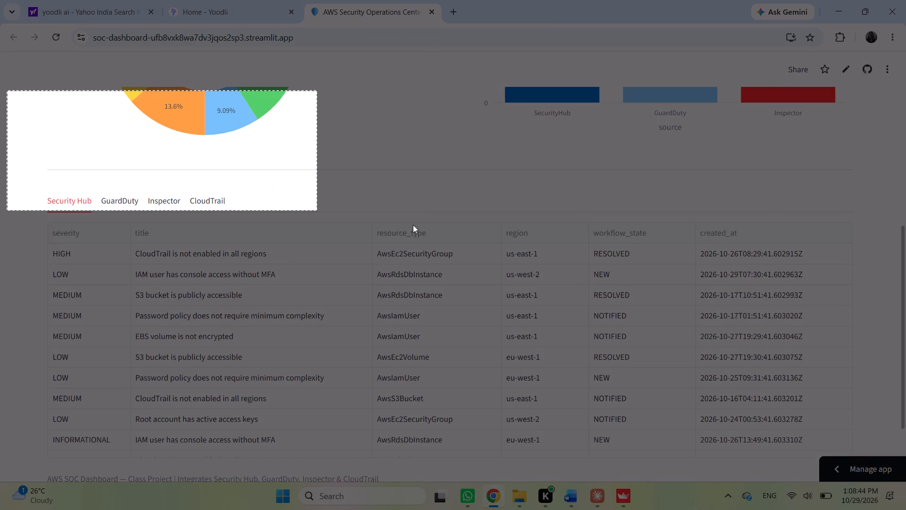
{"action": "left_click_drag", "start_coordinate": [413, 225], "coordinate": [888, 452]}
{"action": "scroll", "coordinate": [625, 290], "scroll_direction": "right", "scroll_amount": 4}
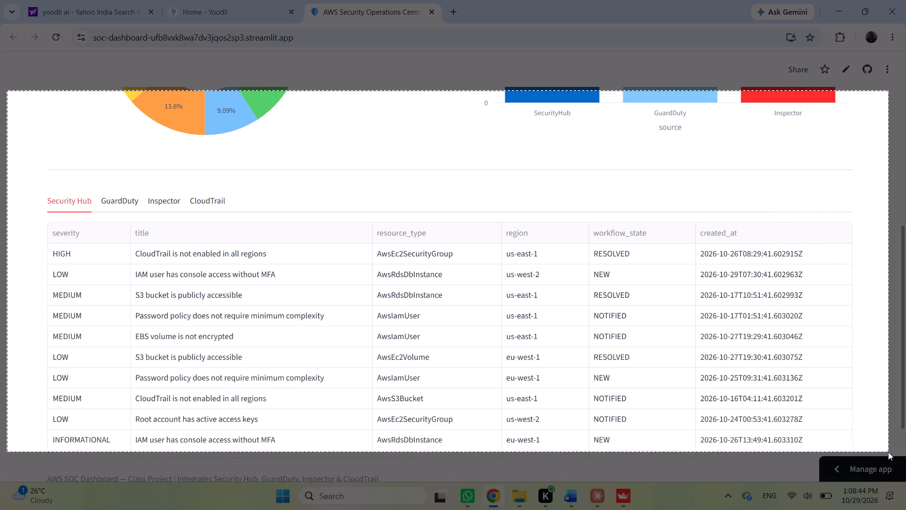
{"action": "left_click_drag", "start_coordinate": [888, 452], "coordinate": [900, 478]}
Return to the Word report and paste the new Security Hub table screenshot on the last page with the dashboard charts picture.
{"action": "left_click", "coordinate": [841, 1]}
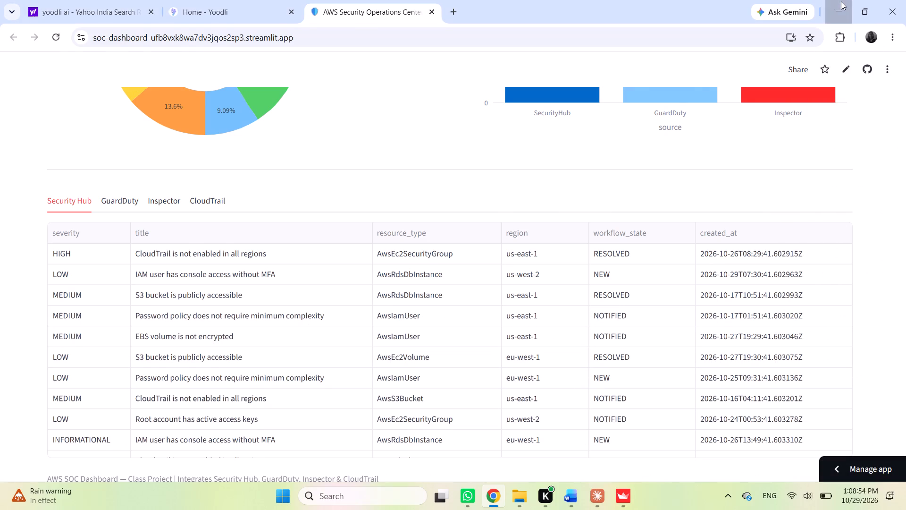
{"action": "left_click", "coordinate": [257, 330]}
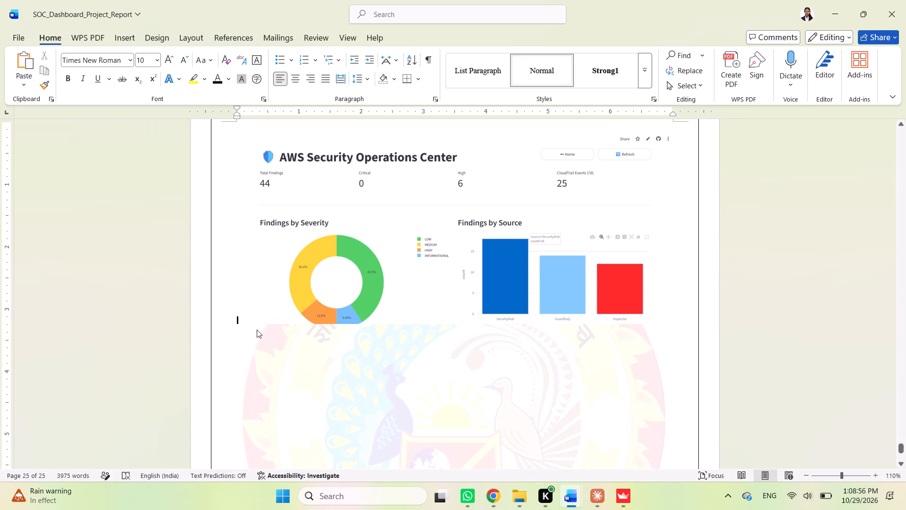
{"action": "key", "text": "ctrl+v"}
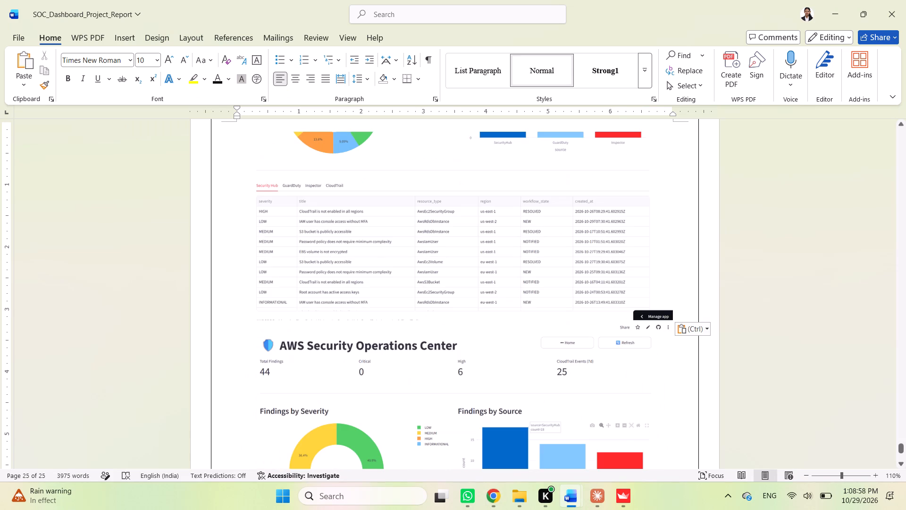
Set the text wrapping of the pasted Security Hub table picture on the last page to In Front of Text.
{"action": "scroll", "coordinate": [436, 328], "scroll_direction": "down", "scroll_amount": 1}
{"action": "scroll", "coordinate": [436, 328], "scroll_direction": "up", "scroll_amount": 2}
{"action": "left_click", "coordinate": [419, 323]}
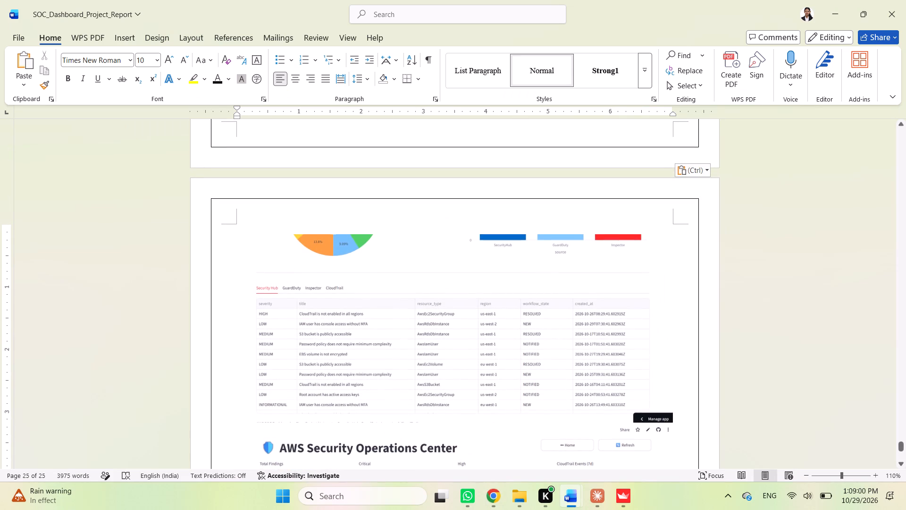
{"action": "left_click", "coordinate": [691, 246]}
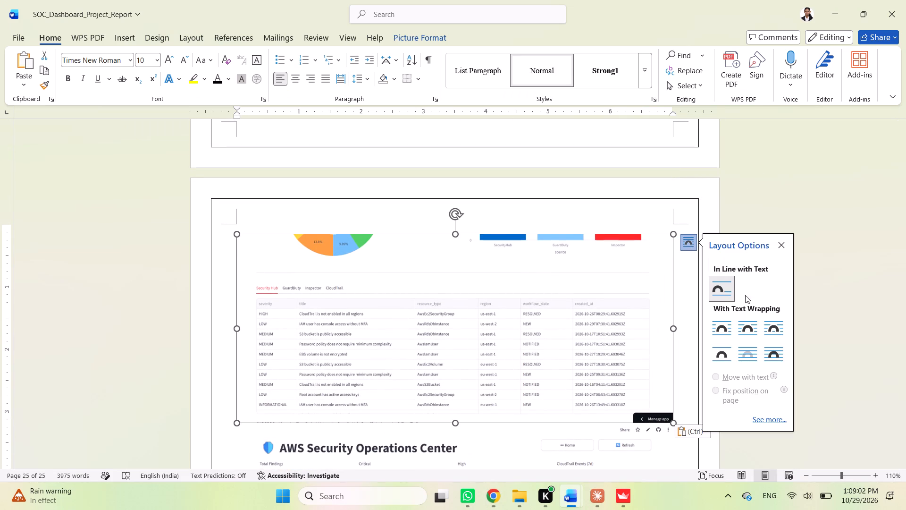
{"action": "left_click", "coordinate": [776, 352]}
Move the Security Hub table picture down over the charts picture's lower edge so the donut and bar chart pieces join up.
{"action": "left_click_drag", "start_coordinate": [495, 335], "coordinate": [495, 378]}
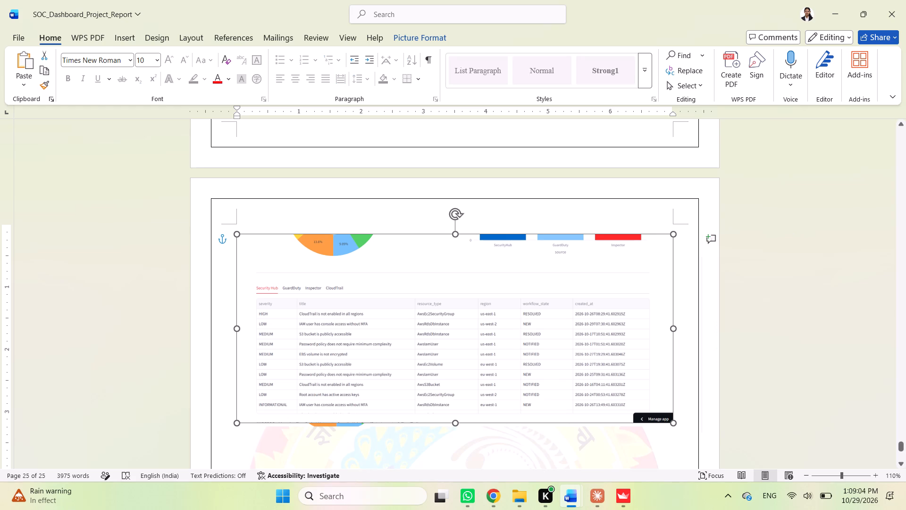
{"action": "left_click_drag", "start_coordinate": [495, 378], "coordinate": [503, 451]}
{"action": "scroll", "coordinate": [503, 451], "scroll_direction": "down", "scroll_amount": 1}
{"action": "scroll", "coordinate": [486, 251], "scroll_direction": "up", "scroll_amount": 1}
{"action": "left_click_drag", "start_coordinate": [447, 232], "coordinate": [440, 255]}
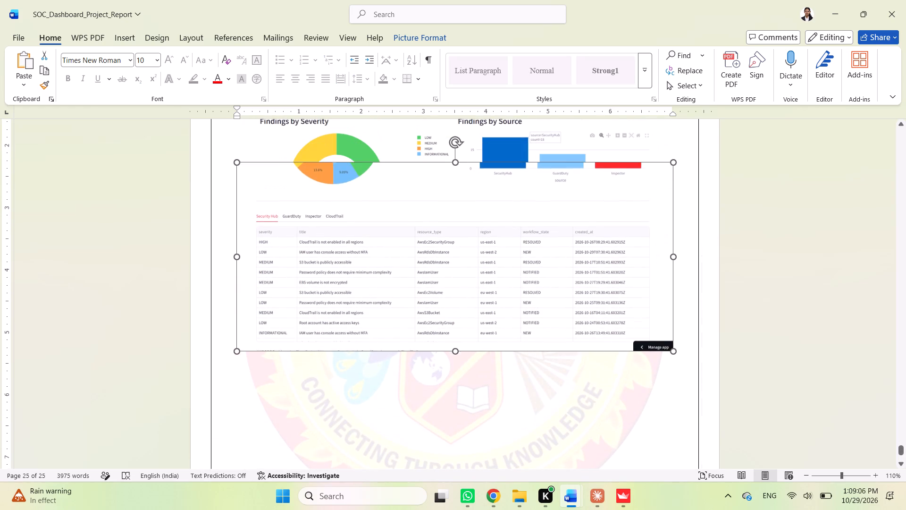
{"action": "left_click_drag", "start_coordinate": [440, 255], "coordinate": [444, 318]}
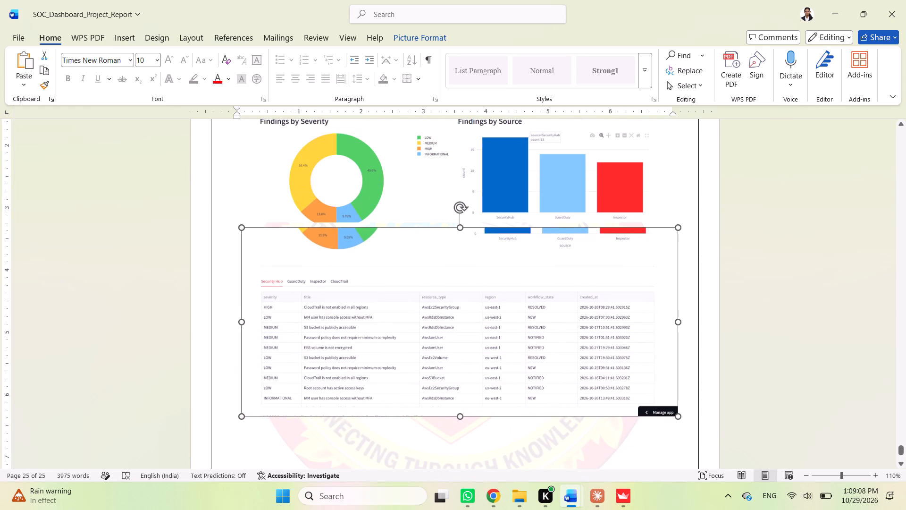
{"action": "left_click_drag", "start_coordinate": [444, 318], "coordinate": [441, 298]}
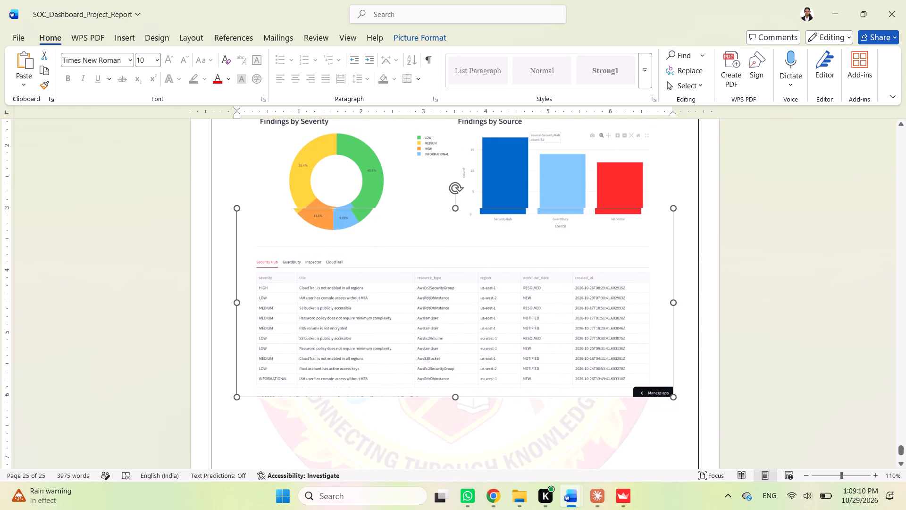
{"action": "left_click_drag", "start_coordinate": [441, 298], "coordinate": [443, 297]}
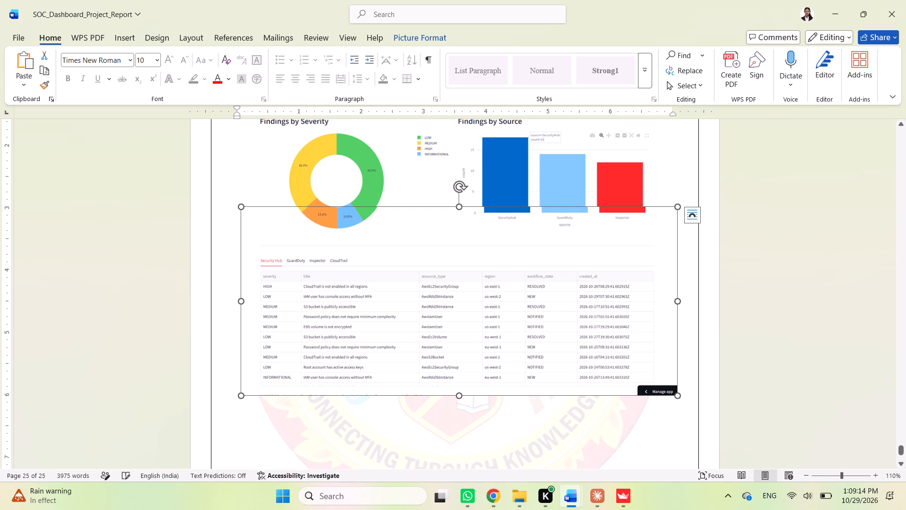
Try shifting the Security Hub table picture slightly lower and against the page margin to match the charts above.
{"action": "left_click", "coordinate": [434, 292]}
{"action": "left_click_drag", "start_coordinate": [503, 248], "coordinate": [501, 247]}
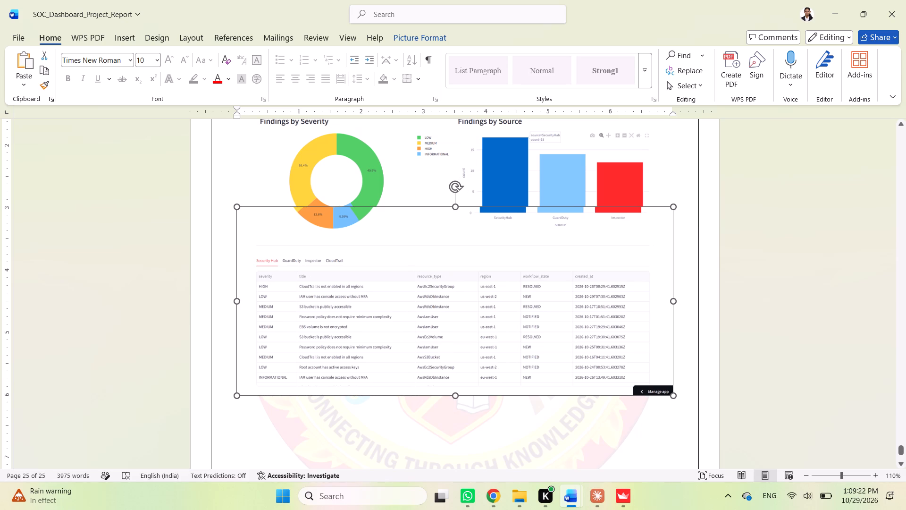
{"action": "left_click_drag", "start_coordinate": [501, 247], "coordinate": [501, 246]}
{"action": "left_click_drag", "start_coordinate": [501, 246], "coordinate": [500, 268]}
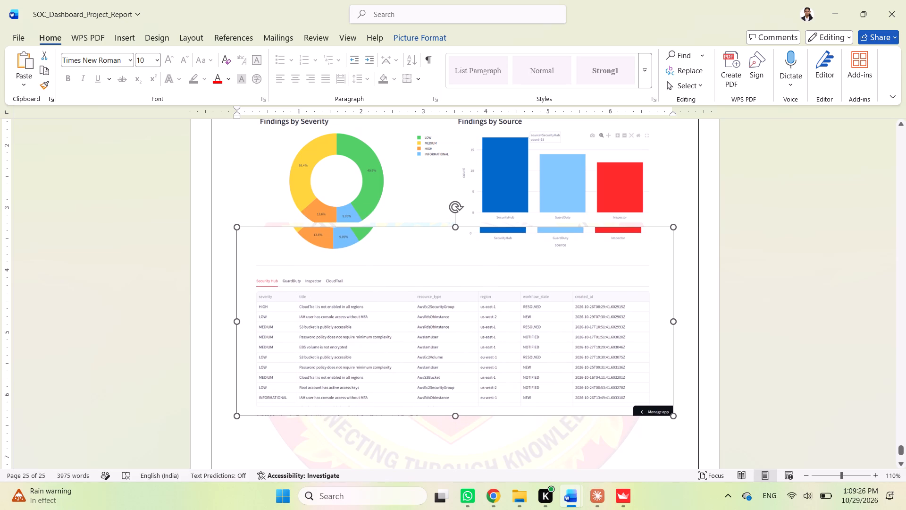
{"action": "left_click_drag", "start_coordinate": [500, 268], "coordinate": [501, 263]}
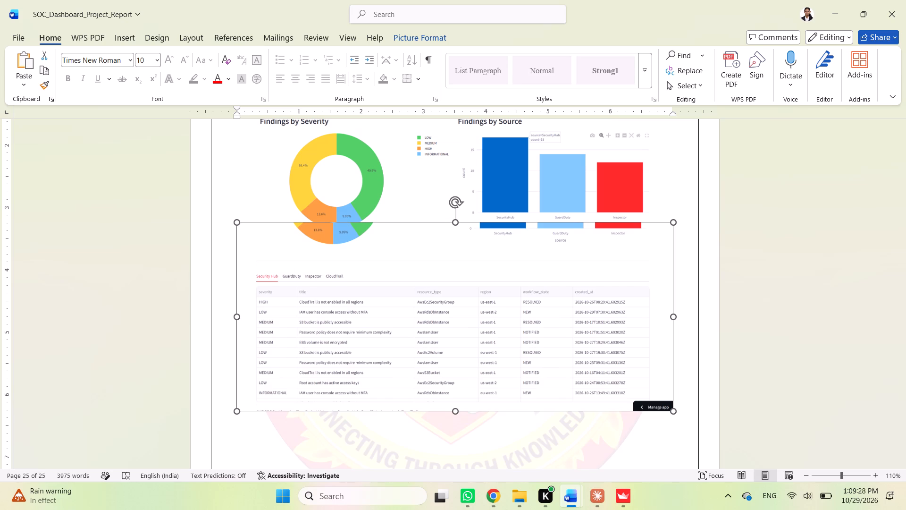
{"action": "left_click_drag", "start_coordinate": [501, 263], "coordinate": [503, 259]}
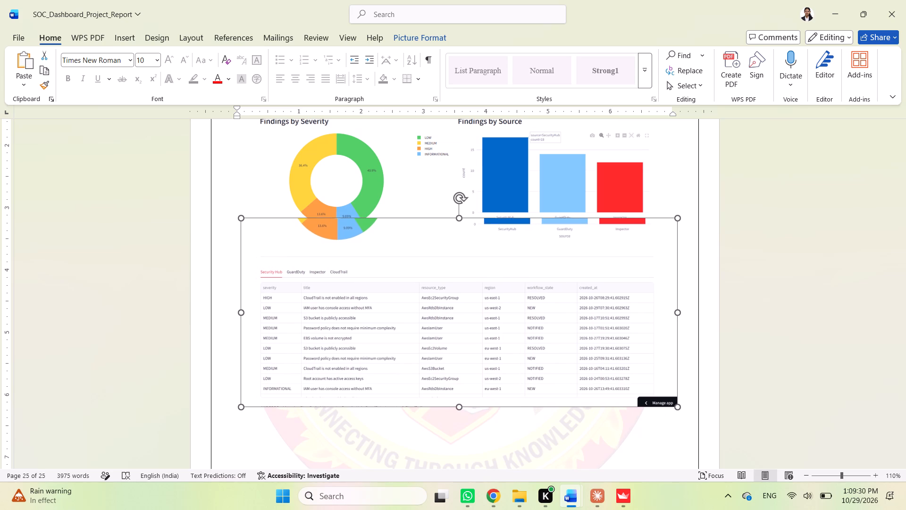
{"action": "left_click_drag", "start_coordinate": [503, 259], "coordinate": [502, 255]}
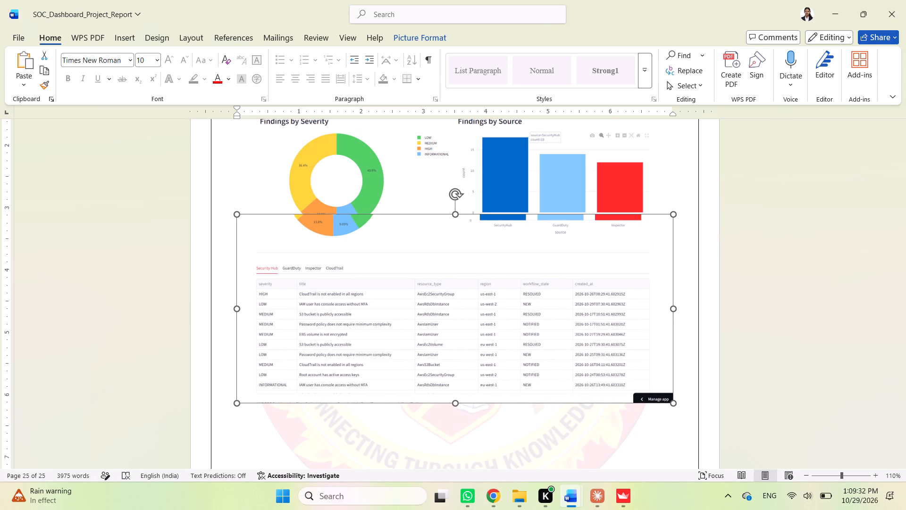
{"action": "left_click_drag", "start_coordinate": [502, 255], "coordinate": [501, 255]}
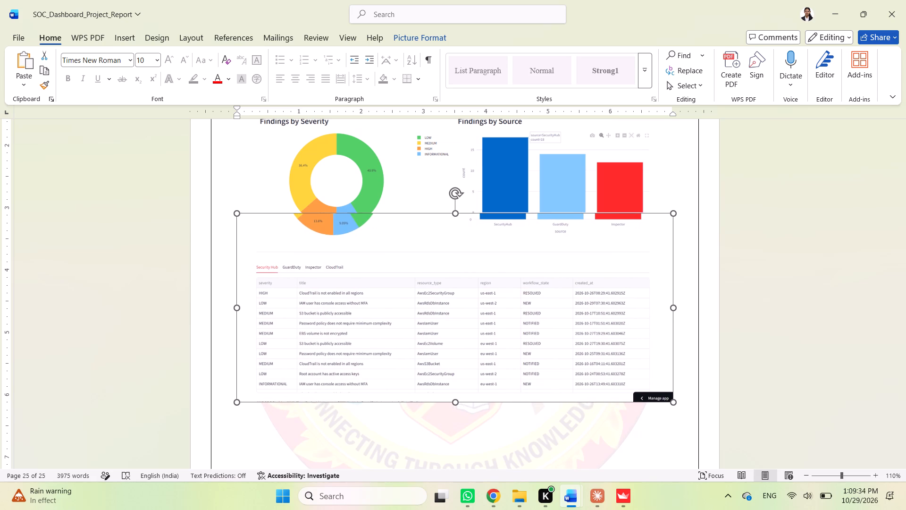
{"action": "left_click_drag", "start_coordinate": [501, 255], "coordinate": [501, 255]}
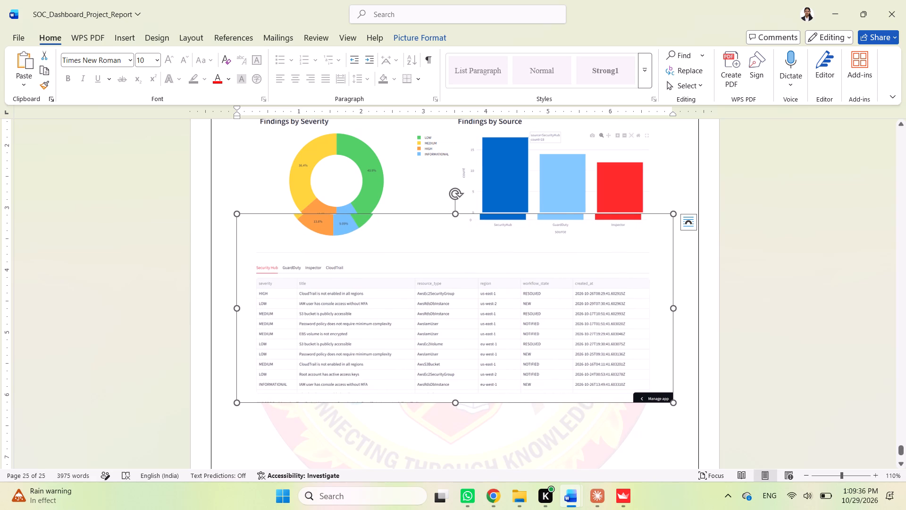
Reposition the Security Hub table picture so its donut slices and bar bottoms continue the charts picture above without a seam.
{"action": "left_click_drag", "start_coordinate": [449, 246], "coordinate": [452, 204]}
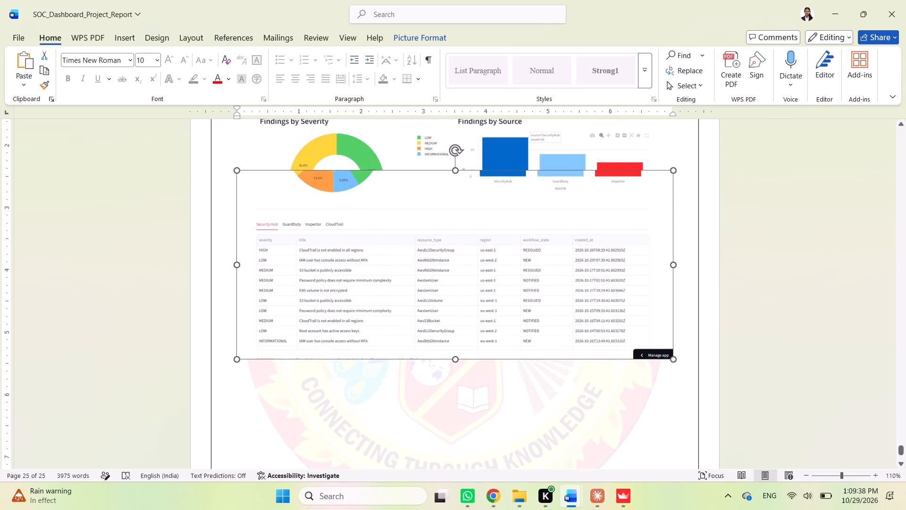
{"action": "left_click_drag", "start_coordinate": [452, 204], "coordinate": [453, 218]}
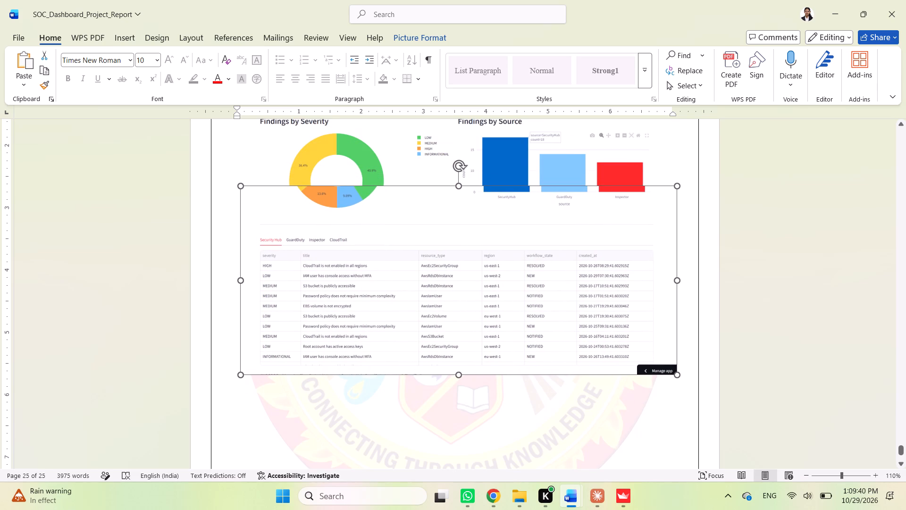
{"action": "left_click_drag", "start_coordinate": [453, 218], "coordinate": [453, 223]}
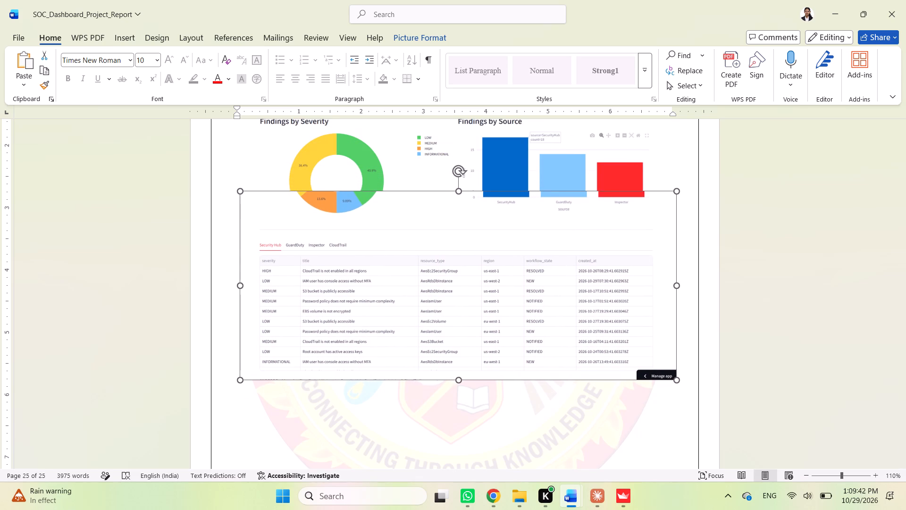
{"action": "left_click_drag", "start_coordinate": [453, 223], "coordinate": [453, 238]}
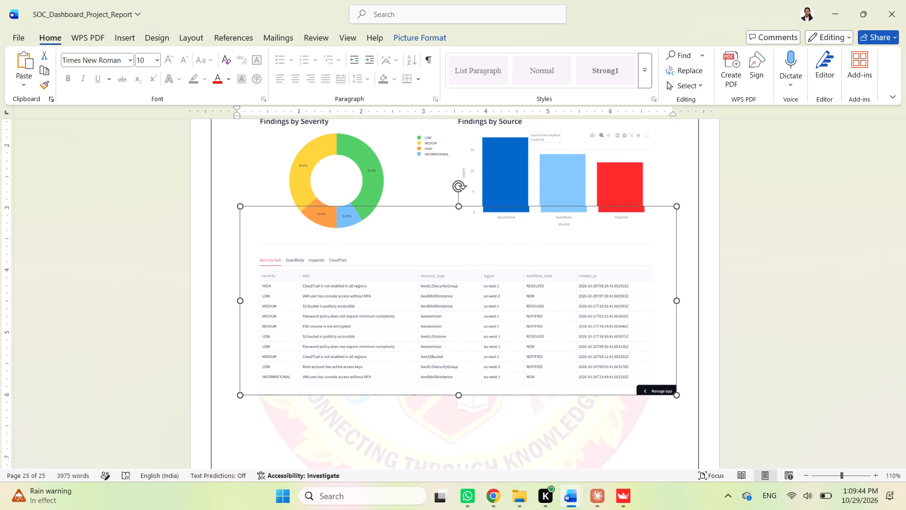
{"action": "left_click_drag", "start_coordinate": [453, 238], "coordinate": [452, 244]}
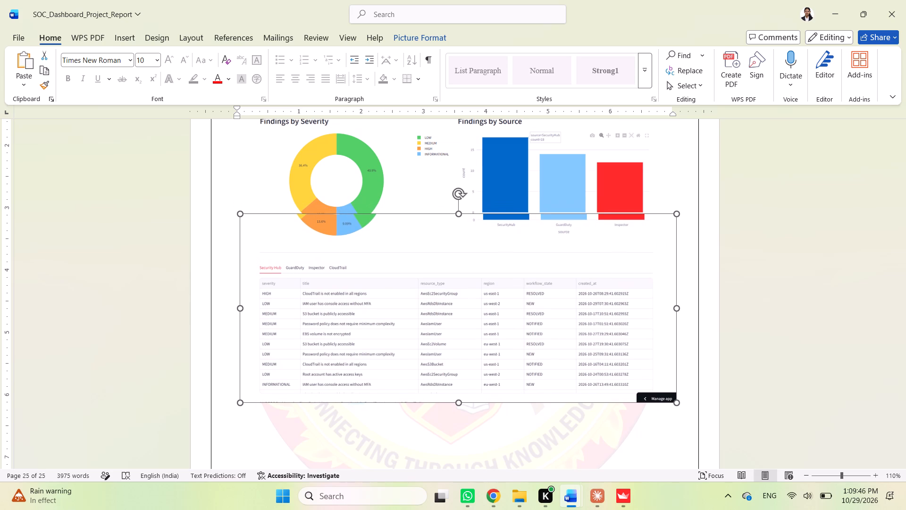
{"action": "left_click_drag", "start_coordinate": [452, 244], "coordinate": [452, 243]}
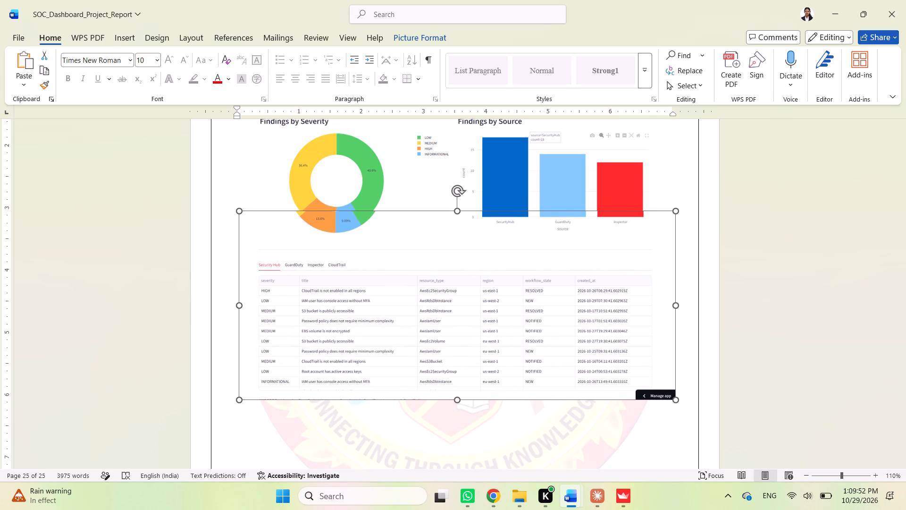
{"action": "left_click_drag", "start_coordinate": [452, 243], "coordinate": [450, 233]}
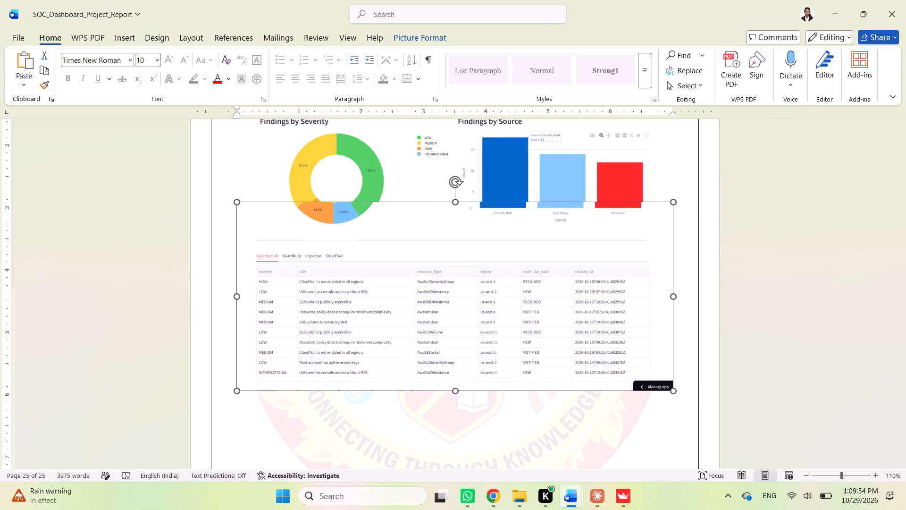
{"action": "left_click_drag", "start_coordinate": [450, 233], "coordinate": [451, 232]}
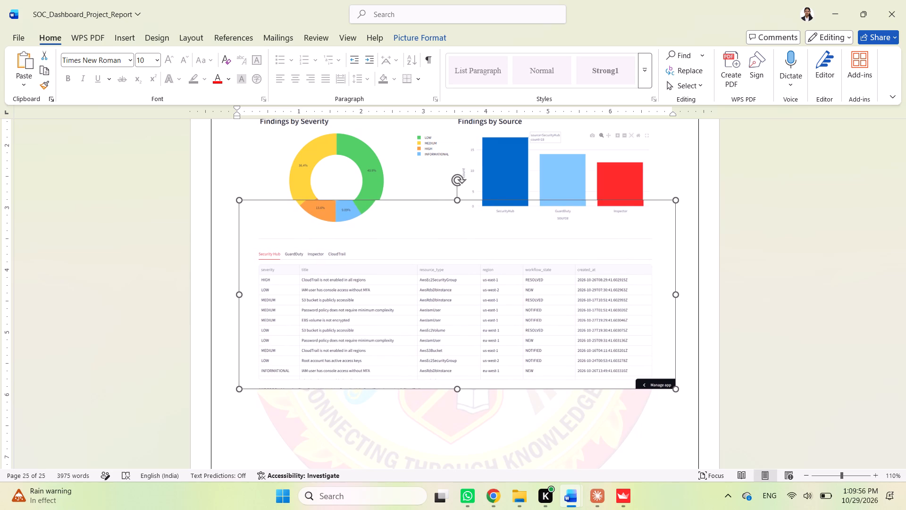
{"action": "left_click_drag", "start_coordinate": [451, 232], "coordinate": [454, 240]}
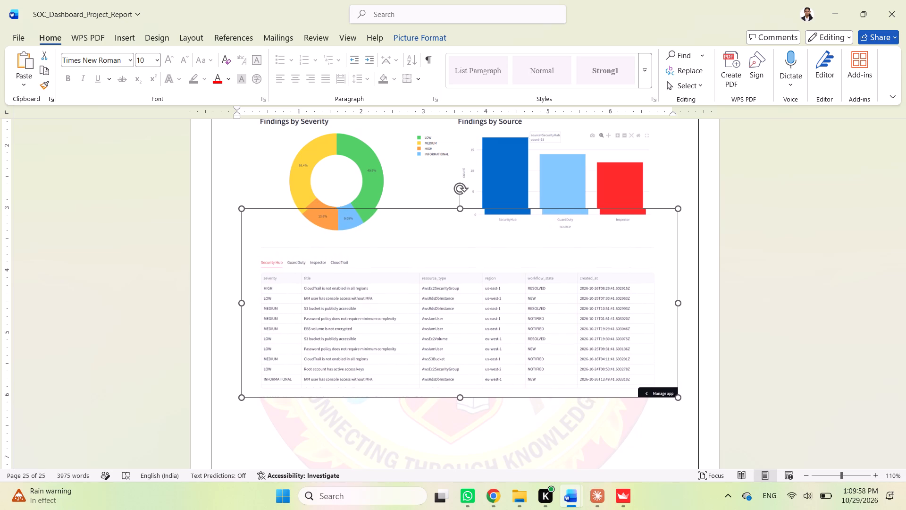
{"action": "left_click_drag", "start_coordinate": [454, 240], "coordinate": [453, 239]}
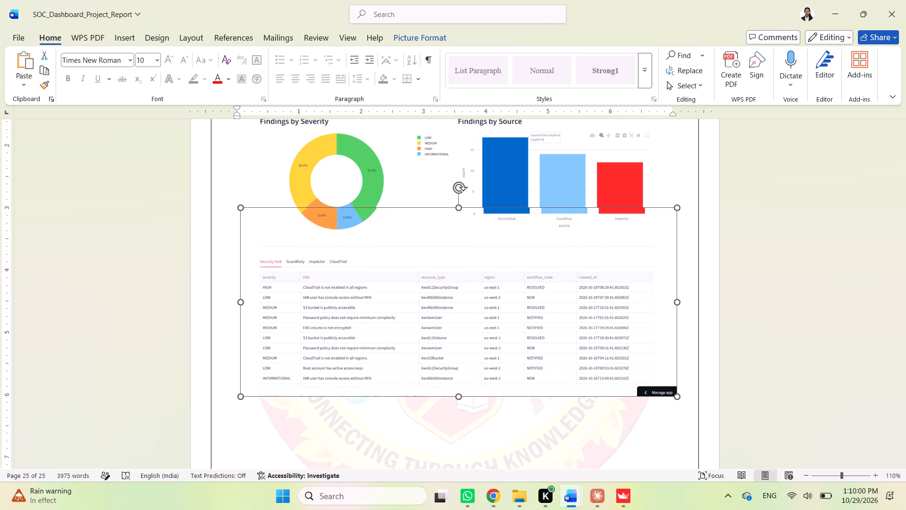
{"action": "left_click_drag", "start_coordinate": [453, 239], "coordinate": [452, 238]}
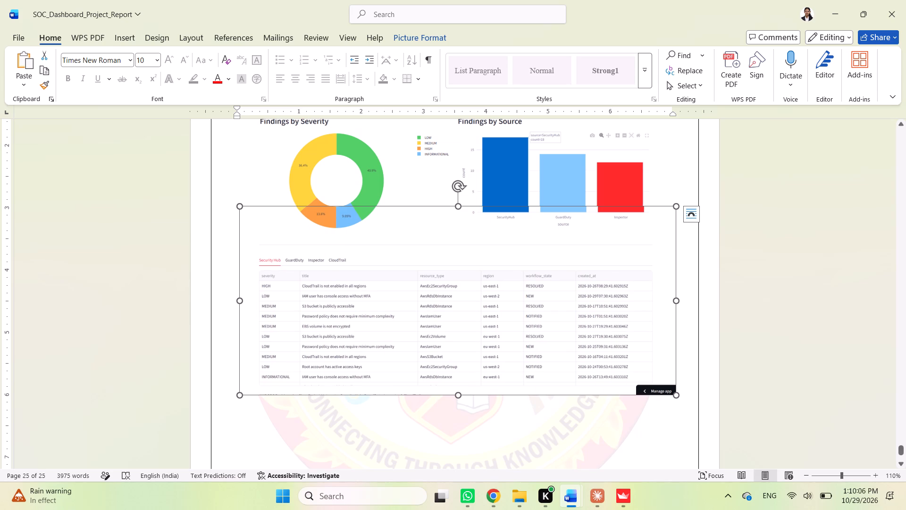
Fine-tune only the width of the Security Hub table picture from its right edge until its bars match the bars above.
{"action": "left_click", "coordinate": [676, 299]}
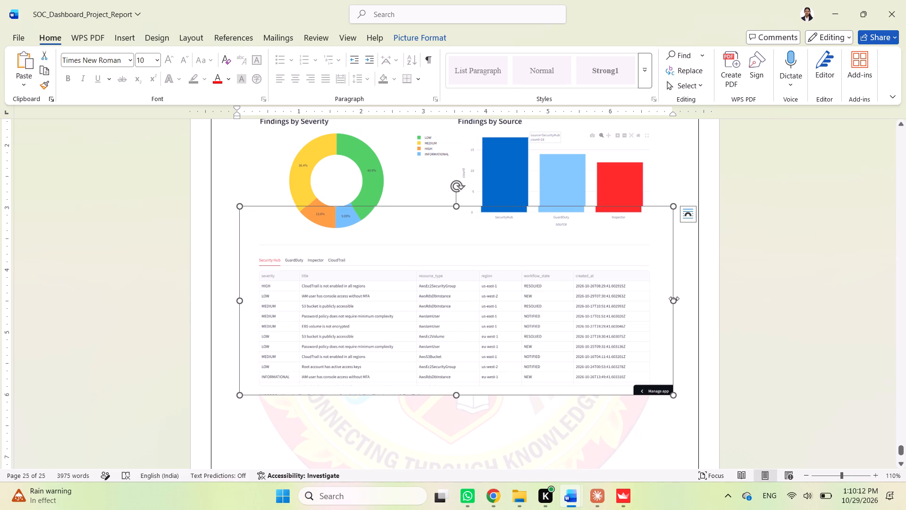
{"action": "left_click", "coordinate": [674, 302]}
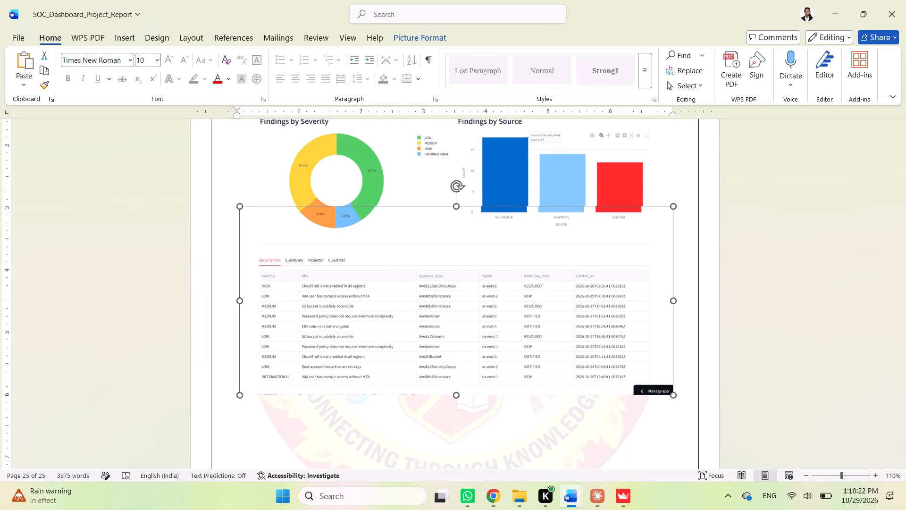
{"action": "left_click_drag", "start_coordinate": [674, 301], "coordinate": [679, 314]}
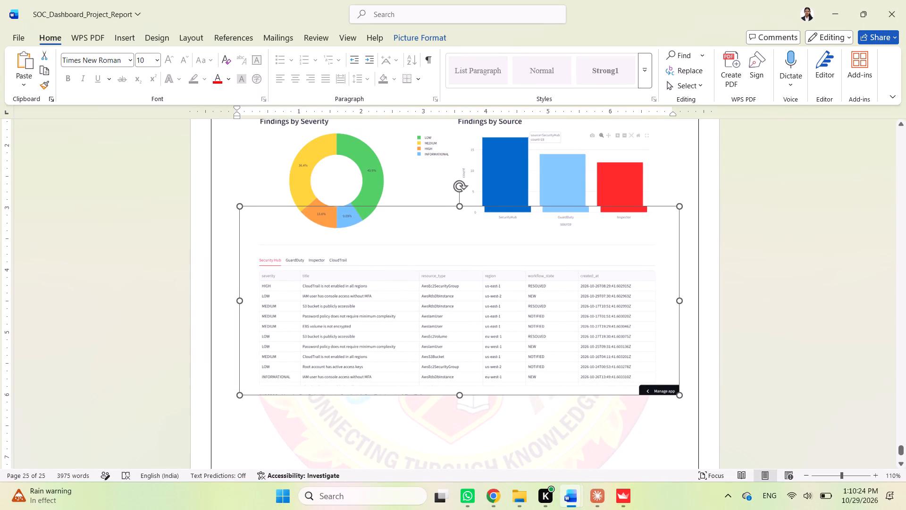
{"action": "left_click_drag", "start_coordinate": [679, 314], "coordinate": [652, 316]}
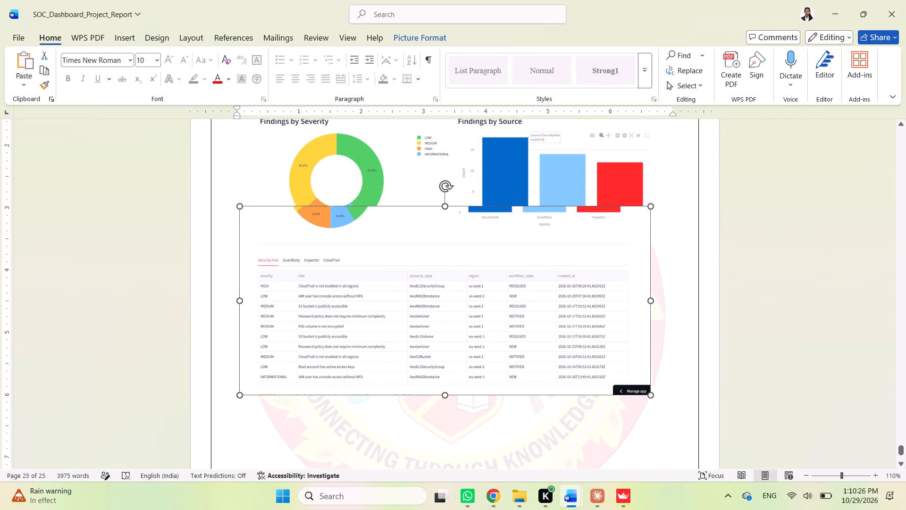
{"action": "left_click_drag", "start_coordinate": [652, 316], "coordinate": [672, 312]}
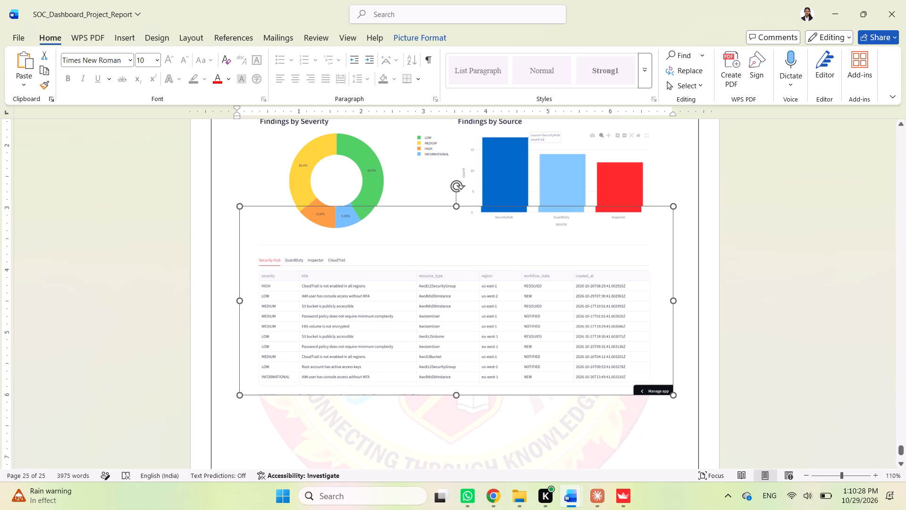
{"action": "left_click_drag", "start_coordinate": [672, 312], "coordinate": [674, 311]}
{"action": "left_click_drag", "start_coordinate": [673, 302], "coordinate": [733, 294]}
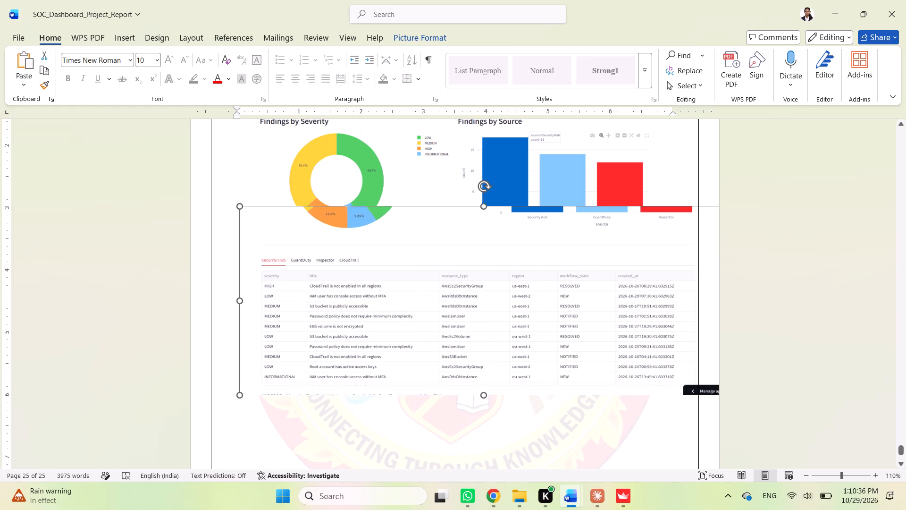
{"action": "left_click_drag", "start_coordinate": [733, 294], "coordinate": [675, 295]}
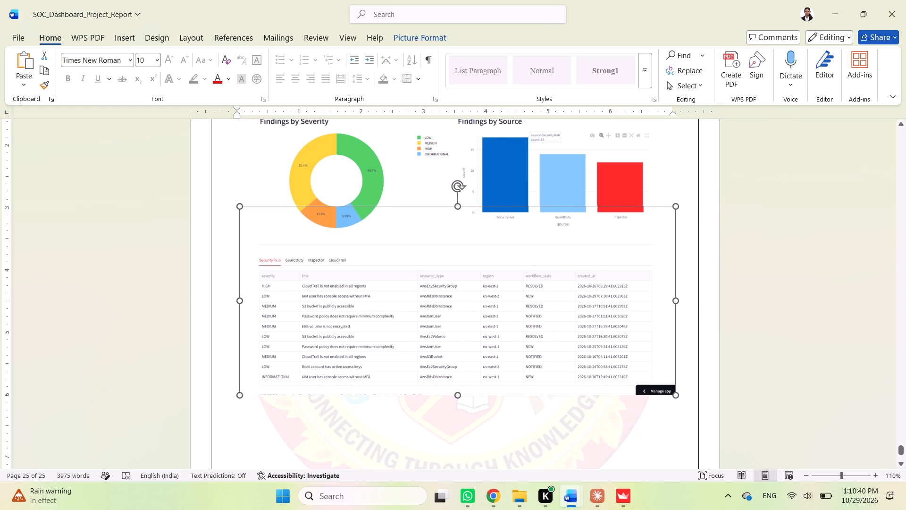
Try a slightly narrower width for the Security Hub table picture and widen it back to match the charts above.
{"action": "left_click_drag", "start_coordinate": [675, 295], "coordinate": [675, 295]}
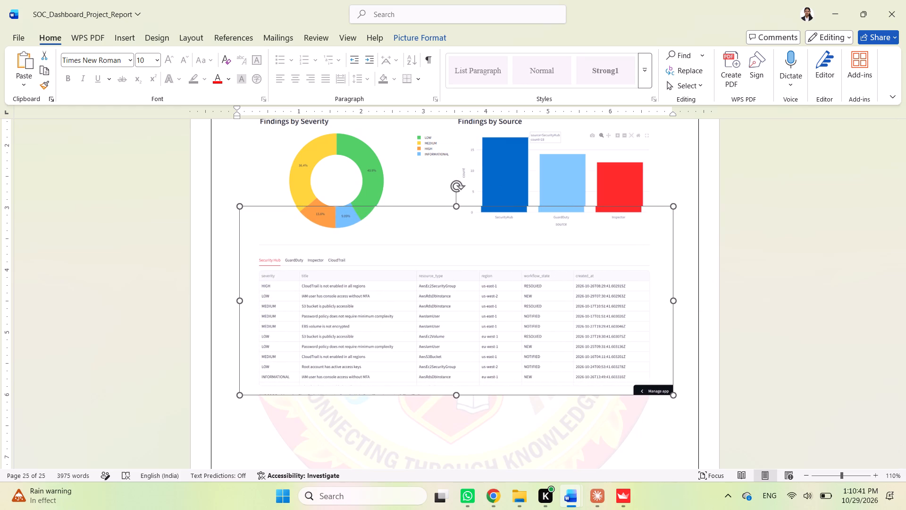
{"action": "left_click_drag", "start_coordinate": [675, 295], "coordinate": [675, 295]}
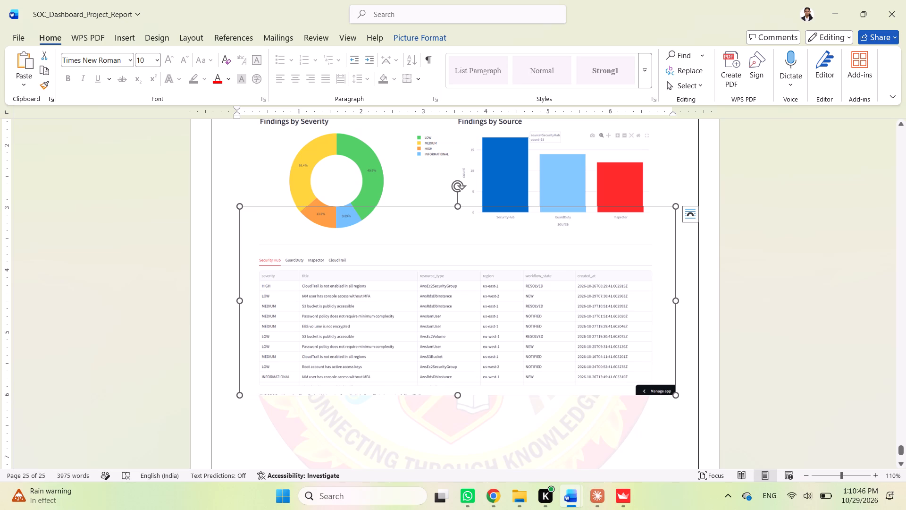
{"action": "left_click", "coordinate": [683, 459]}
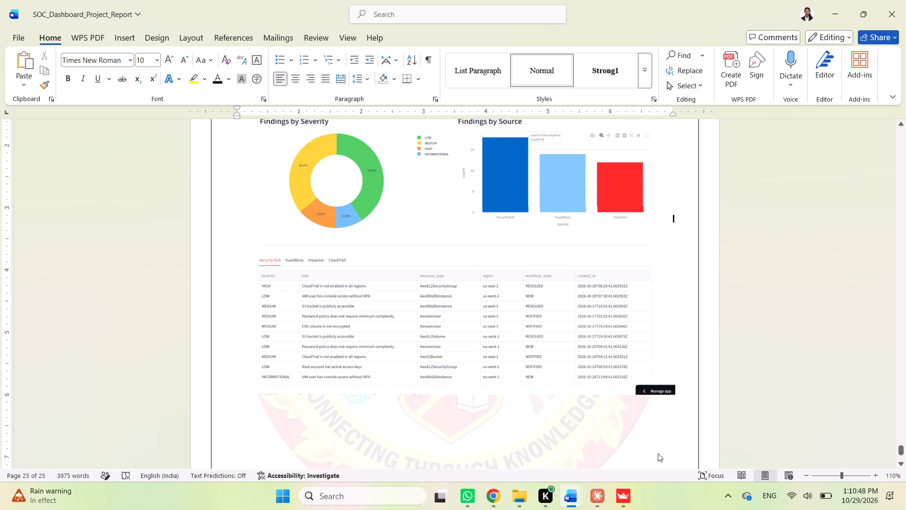
Switch the report to full-screen mode with the whole combined dashboard figure on the last page in view.
{"action": "scroll", "coordinate": [658, 453], "scroll_direction": "up", "scroll_amount": 2}
{"action": "scroll", "coordinate": [658, 453], "scroll_direction": "down", "scroll_amount": 4}
{"action": "scroll", "coordinate": [658, 453], "scroll_direction": "up", "scroll_amount": 1}
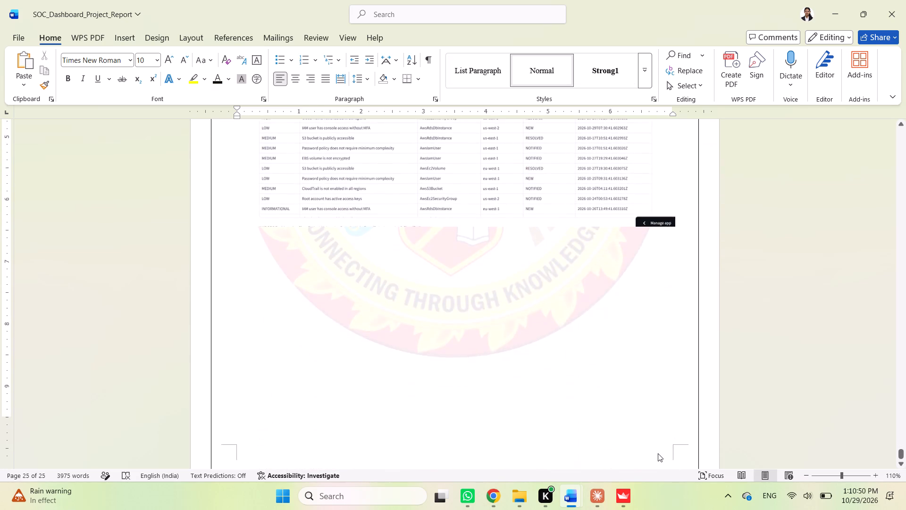
{"action": "scroll", "coordinate": [658, 453], "scroll_direction": "up", "scroll_amount": 3}
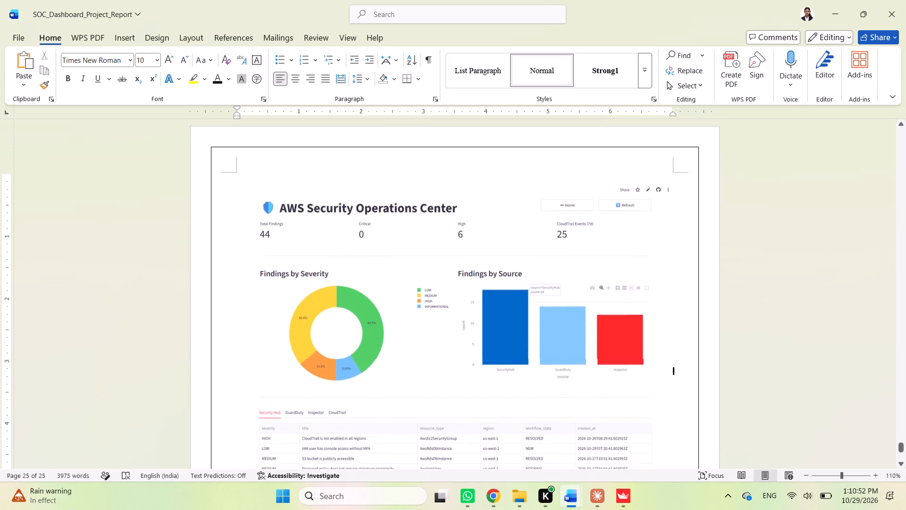
{"action": "scroll", "coordinate": [658, 453], "scroll_direction": "down", "scroll_amount": 1}
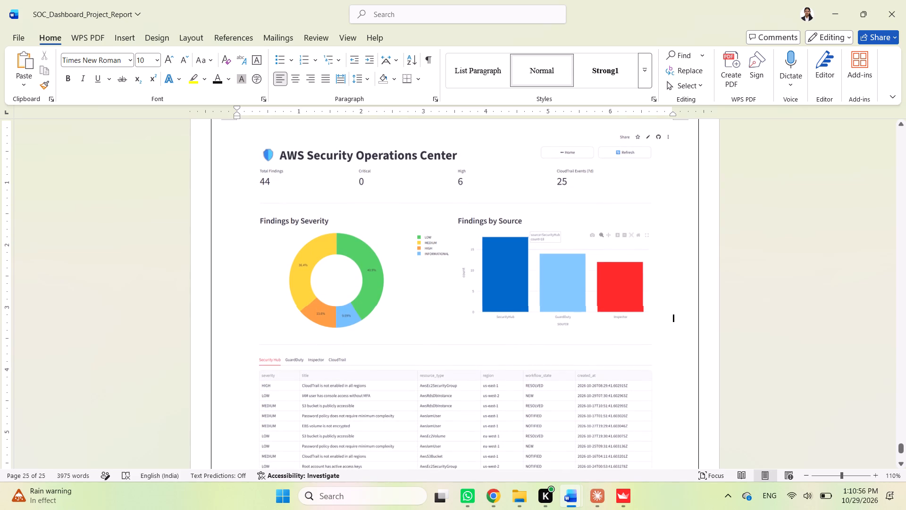
{"action": "left_click", "coordinate": [893, 97]}
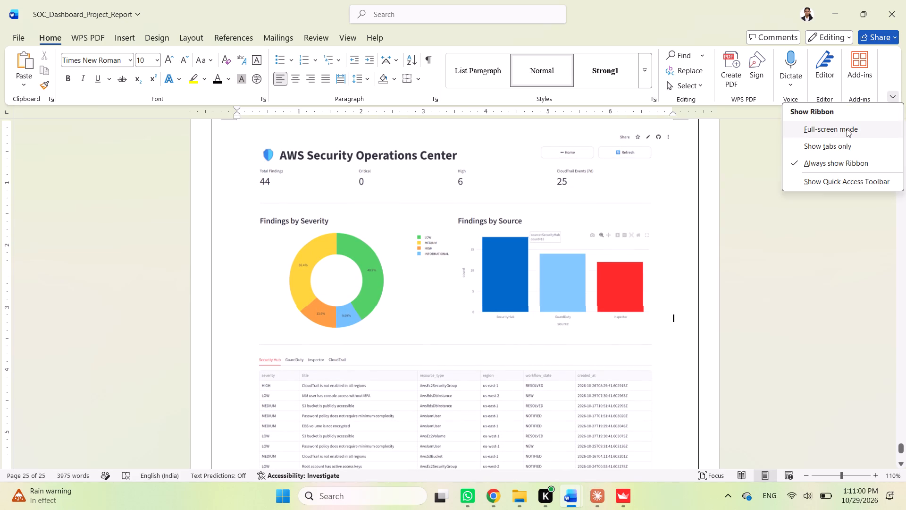
{"action": "left_click", "coordinate": [847, 129]}
{"action": "scroll", "coordinate": [740, 161], "scroll_direction": "up", "scroll_amount": 1}
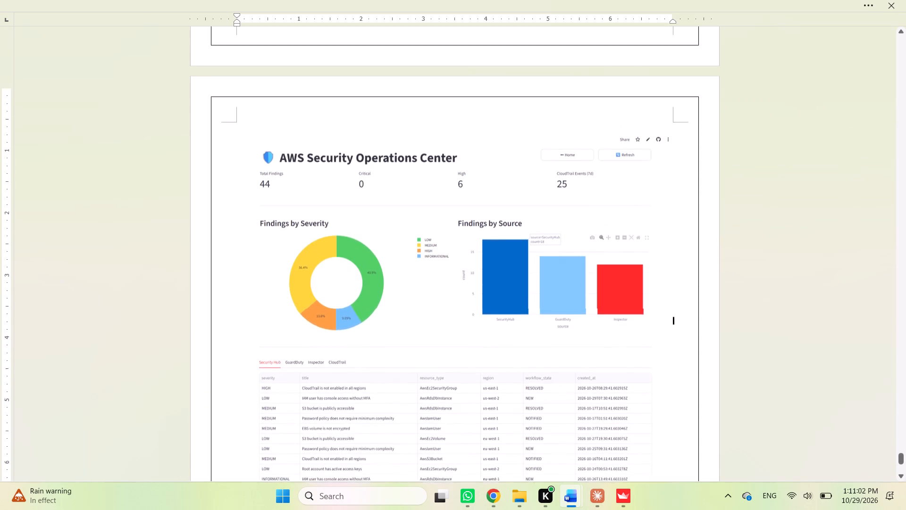
{"action": "scroll", "coordinate": [740, 161], "scroll_direction": "up", "scroll_amount": 1}
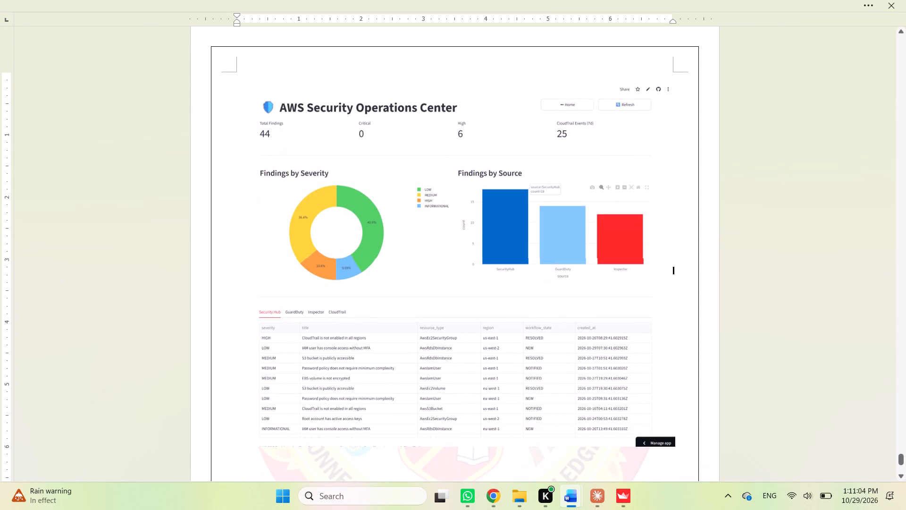
Capture a screenshot of the combined dashboard figure, from its header row down to the Manage app label.
{"action": "key", "text": "Print"}
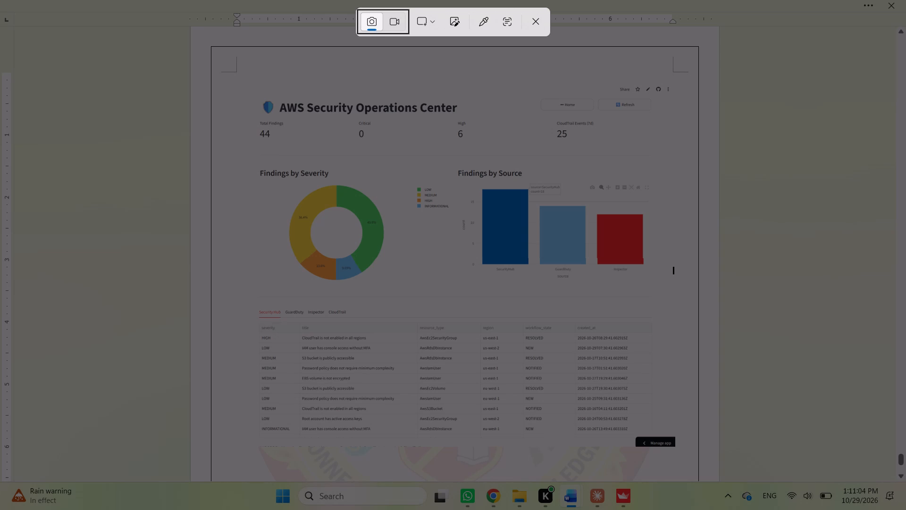
{"action": "left_click_drag", "start_coordinate": [236, 82], "coordinate": [690, 418]}
{"action": "scroll", "coordinate": [698, 326], "scroll_direction": "up", "scroll_amount": 1}
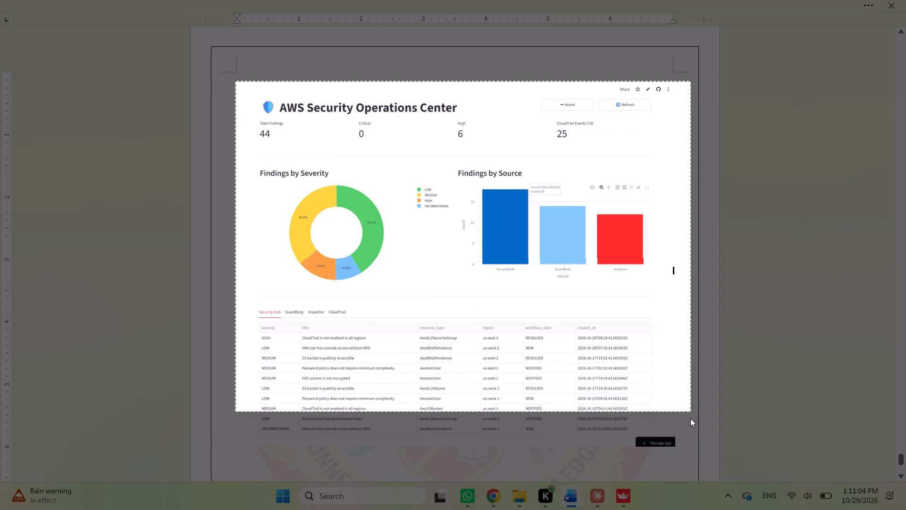
{"action": "left_click_drag", "start_coordinate": [690, 418], "coordinate": [689, 450]}
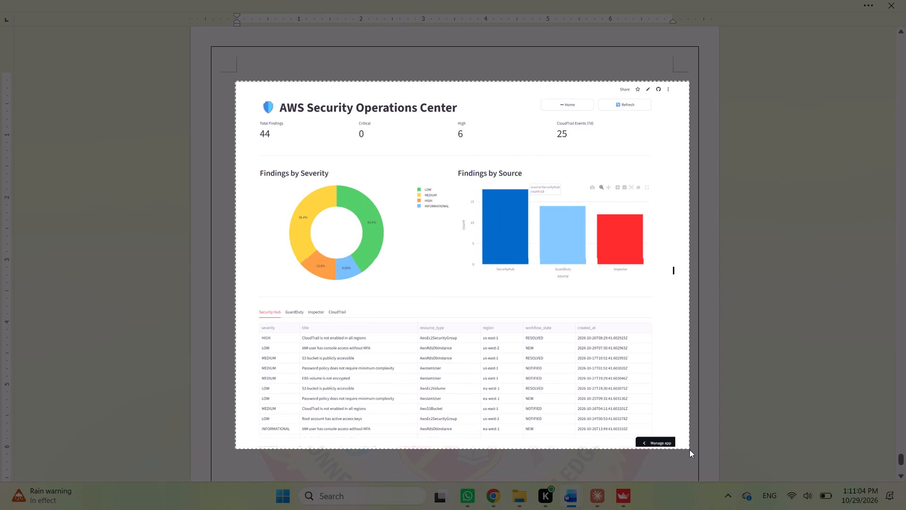
{"action": "left_click_drag", "start_coordinate": [689, 450], "coordinate": [689, 453]}
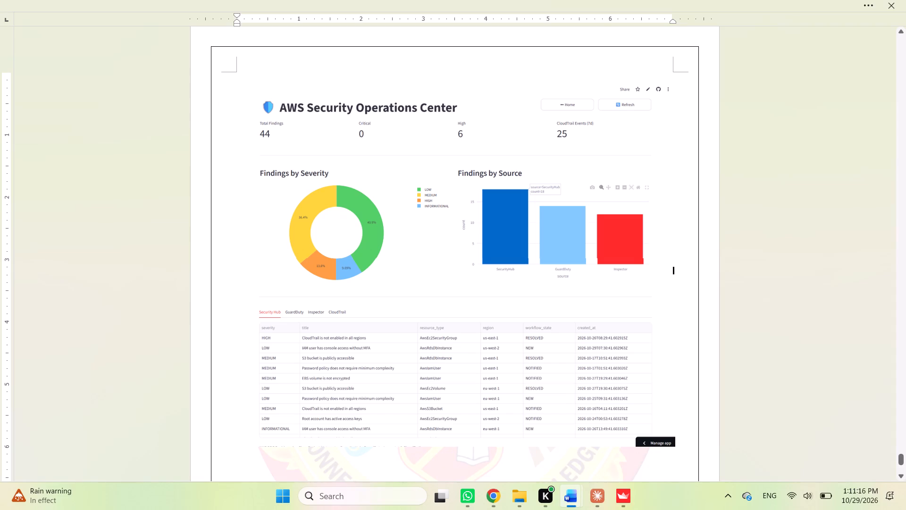
Delete the Security Hub table and charts pictures from the last page, along with the blank page they leave.
{"action": "left_click", "coordinate": [573, 400]}
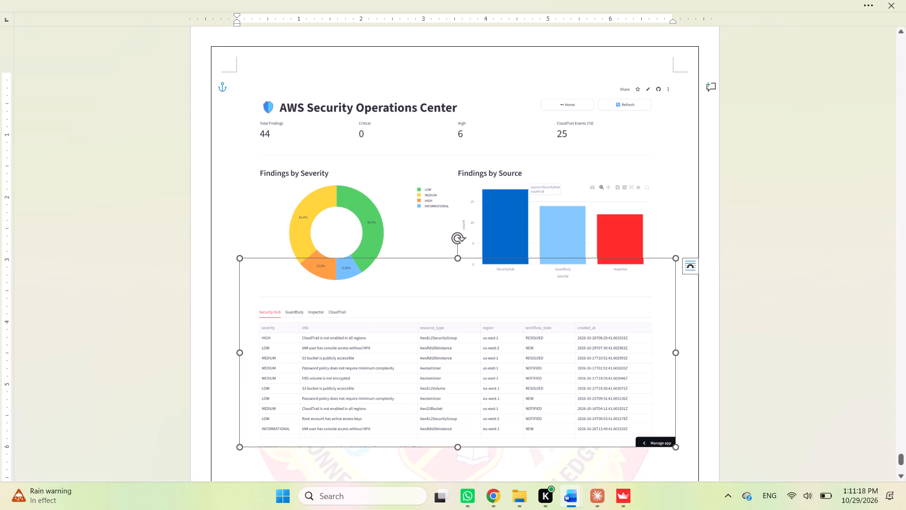
{"action": "key", "text": "BackSpace"}
{"action": "left_click", "coordinate": [539, 195]}
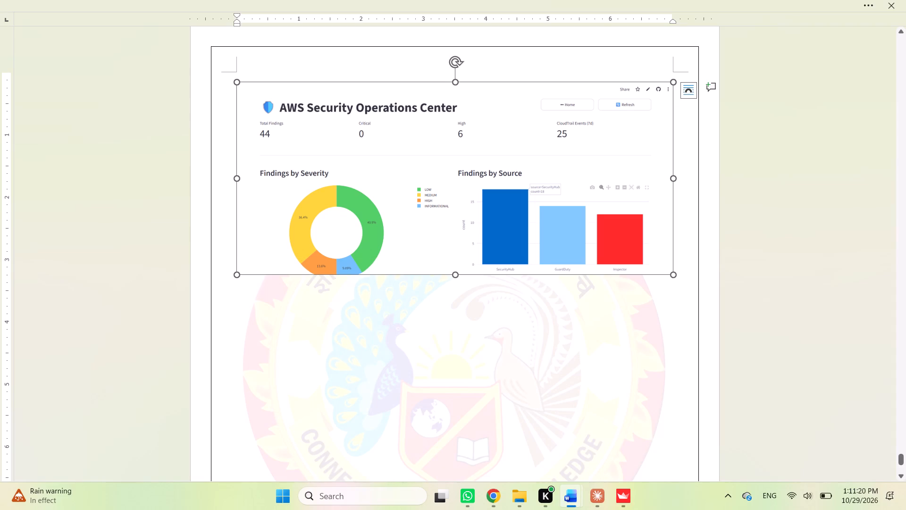
{"action": "key", "text": "BackSpace"}
{"action": "scroll", "coordinate": [539, 195], "scroll_direction": "up", "scroll_amount": 4}
{"action": "scroll", "coordinate": [539, 195], "scroll_direction": "down", "scroll_amount": 6}
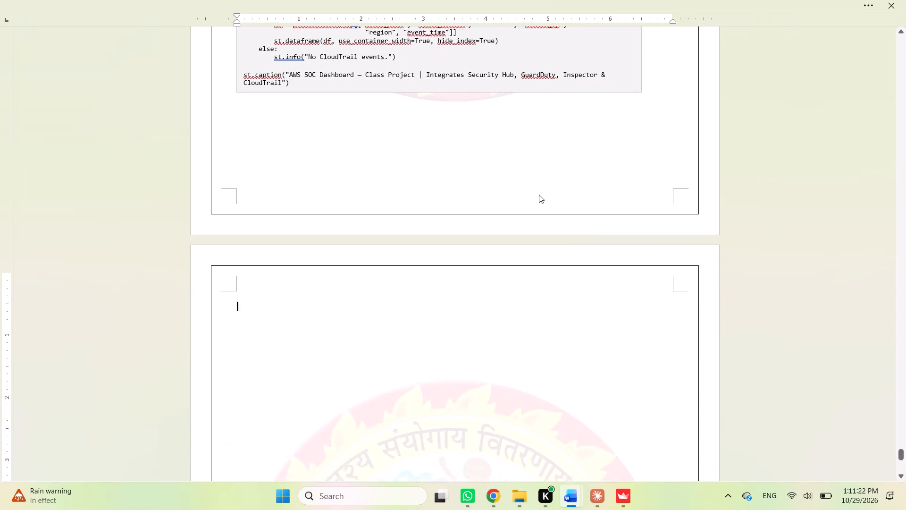
{"action": "left_click", "coordinate": [246, 290]}
{"action": "key", "text": "BackSpace"}
{"action": "key", "text": "BackSpace"}
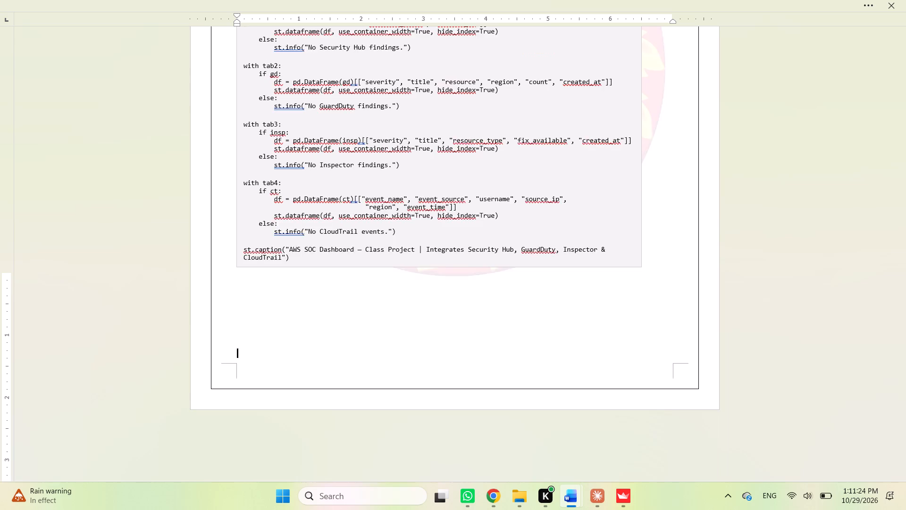
Replace the two old dashboard pictures below the Figure 7 caption with the captured combined dashboard screenshot.
{"action": "scroll", "coordinate": [262, 263], "scroll_direction": "up", "scroll_amount": 10}
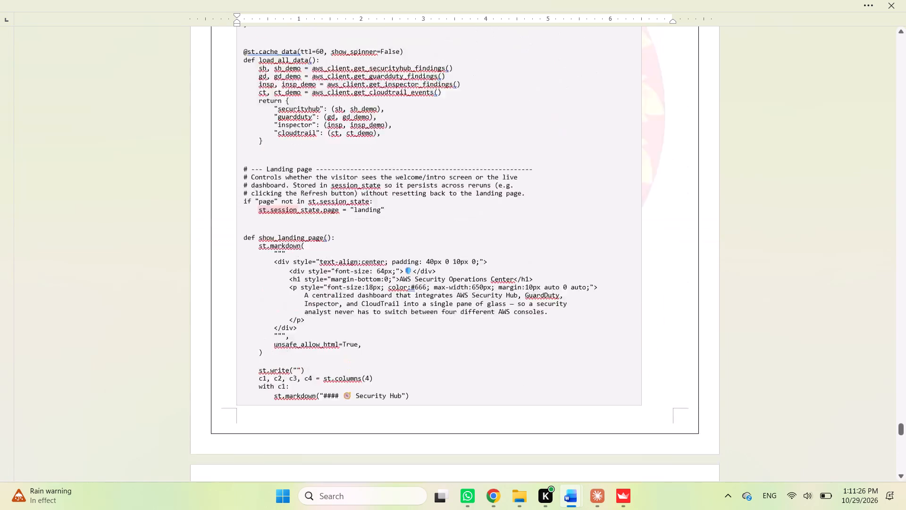
{"action": "scroll", "coordinate": [262, 263], "scroll_direction": "up", "scroll_amount": 10}
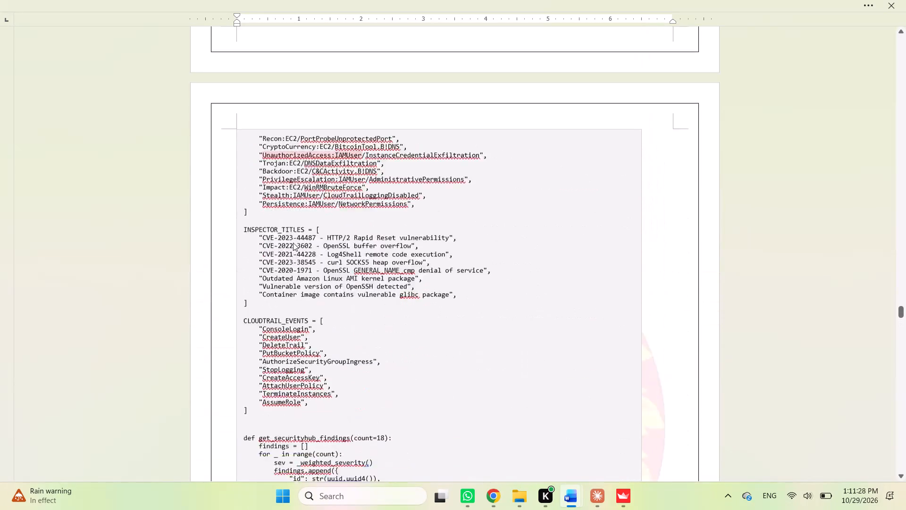
{"action": "scroll", "coordinate": [293, 243], "scroll_direction": "up", "scroll_amount": 7}
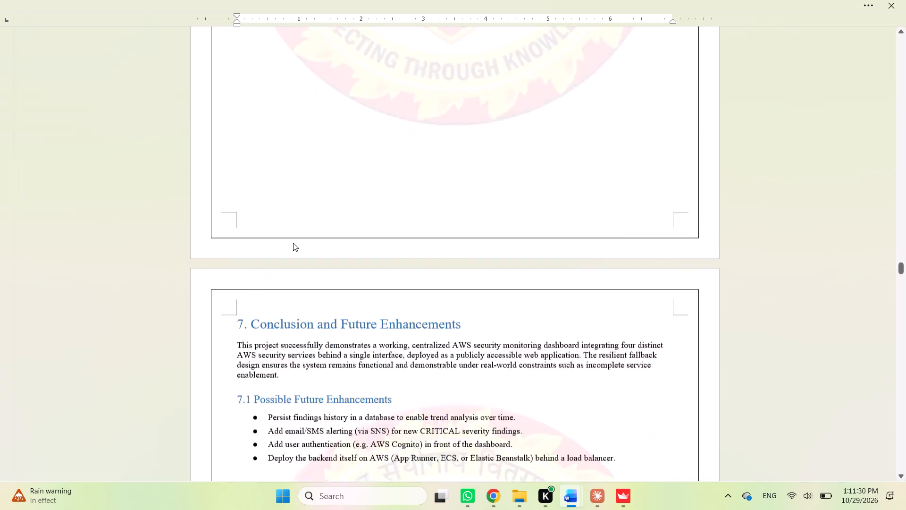
{"action": "scroll", "coordinate": [293, 243], "scroll_direction": "up", "scroll_amount": 5}
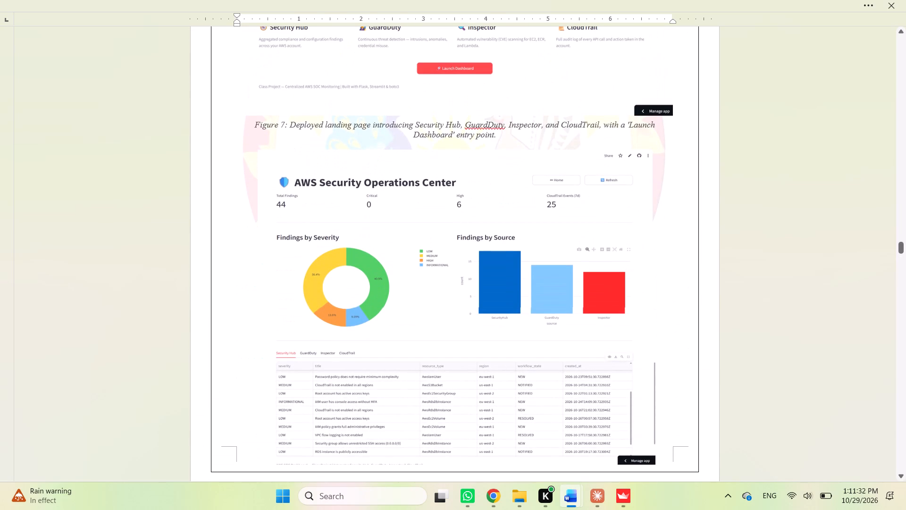
{"action": "left_click", "coordinate": [368, 252]}
{"action": "key", "text": "BackSpace"}
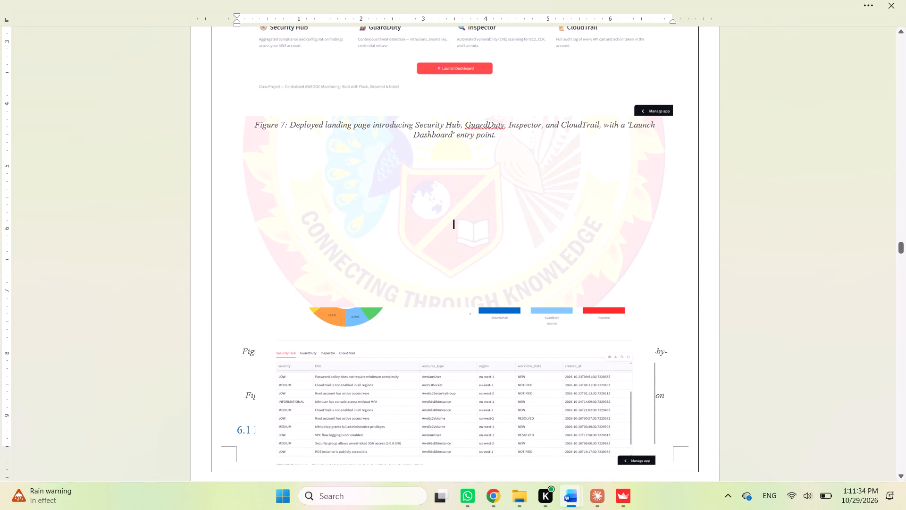
{"action": "left_click", "coordinate": [379, 410]}
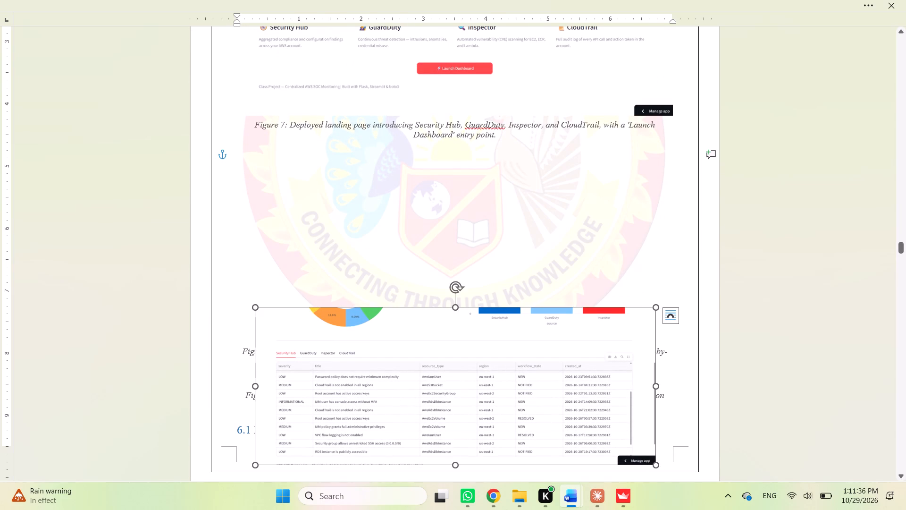
{"action": "key", "text": "BackSpace"}
{"action": "key", "text": "ctrl+v"}
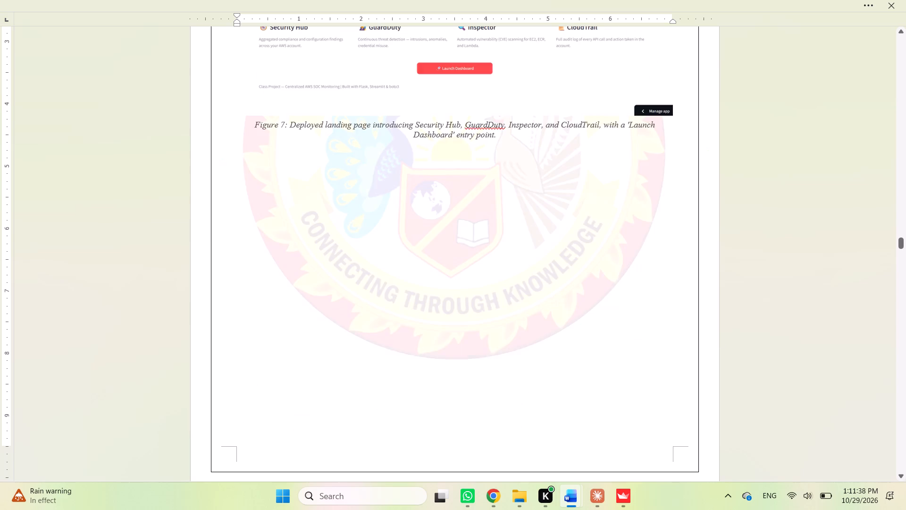
Examine section 6 around the Figure 7 caption to see where the pasted dashboard screenshot is placed.
{"action": "scroll", "coordinate": [457, 213], "scroll_direction": "up", "scroll_amount": 5}
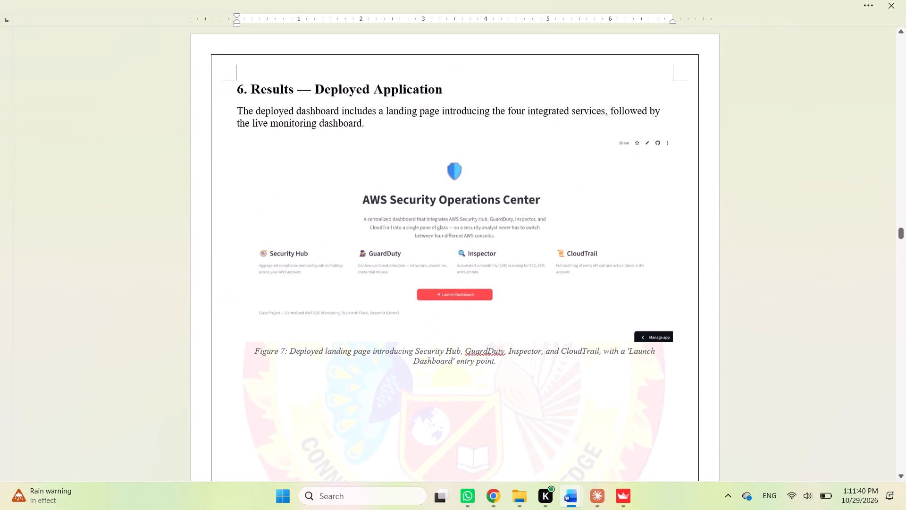
{"action": "scroll", "coordinate": [449, 328], "scroll_direction": "down", "scroll_amount": 1}
{"action": "scroll", "coordinate": [449, 328], "scroll_direction": "up", "scroll_amount": 1, "text": "ctrl"}
{"action": "scroll", "coordinate": [449, 328], "scroll_direction": "down", "scroll_amount": 1, "text": "ctrl"}
{"action": "scroll", "coordinate": [449, 328], "scroll_direction": "down", "scroll_amount": 1}
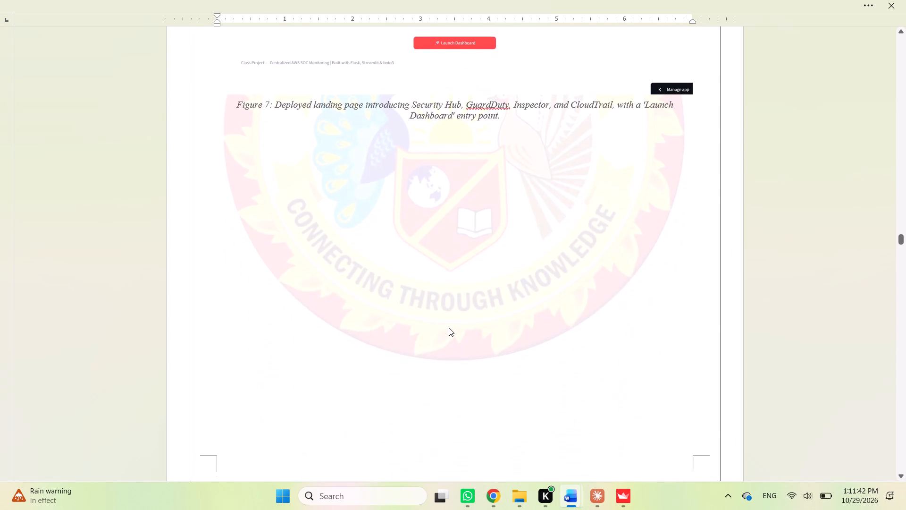
{"action": "scroll", "coordinate": [449, 328], "scroll_direction": "down", "scroll_amount": 3, "text": "ctrl"}
{"action": "scroll", "coordinate": [449, 328], "scroll_direction": "down", "scroll_amount": 3}
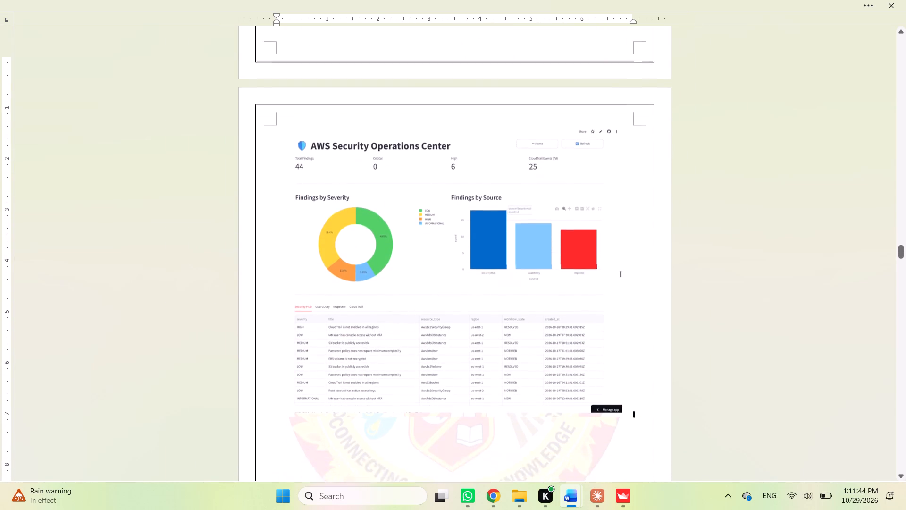
{"action": "scroll", "coordinate": [449, 328], "scroll_direction": "down", "scroll_amount": 1}
{"action": "scroll", "coordinate": [449, 328], "scroll_direction": "up", "scroll_amount": 2}
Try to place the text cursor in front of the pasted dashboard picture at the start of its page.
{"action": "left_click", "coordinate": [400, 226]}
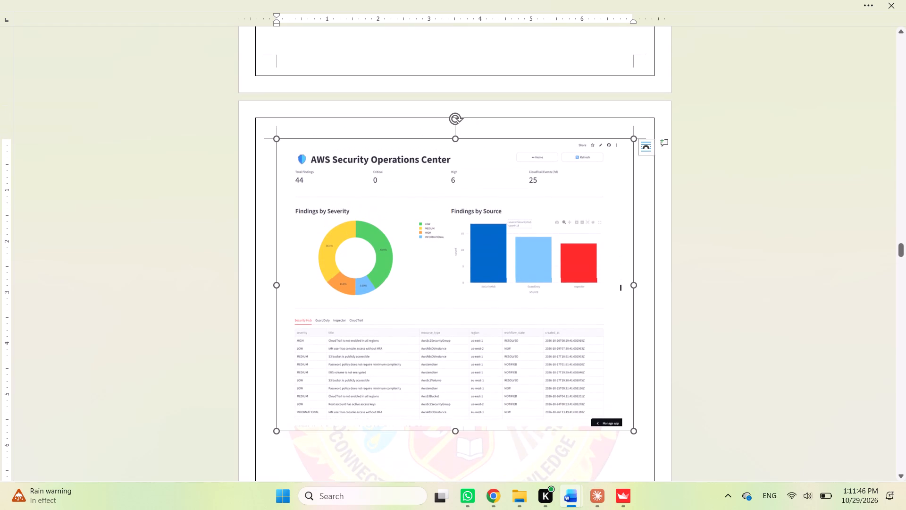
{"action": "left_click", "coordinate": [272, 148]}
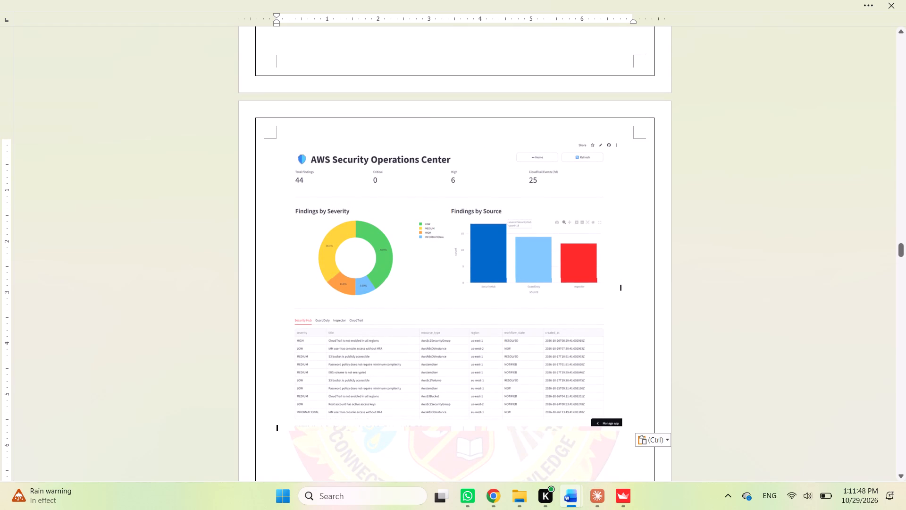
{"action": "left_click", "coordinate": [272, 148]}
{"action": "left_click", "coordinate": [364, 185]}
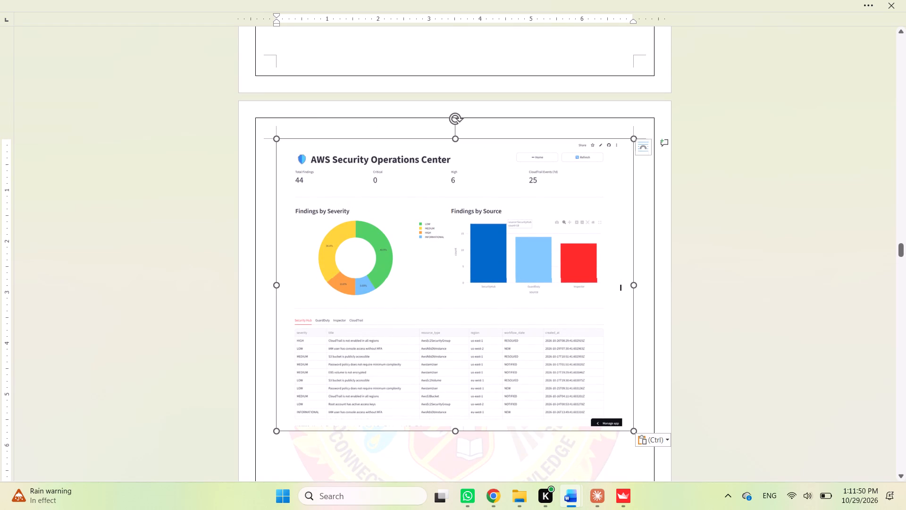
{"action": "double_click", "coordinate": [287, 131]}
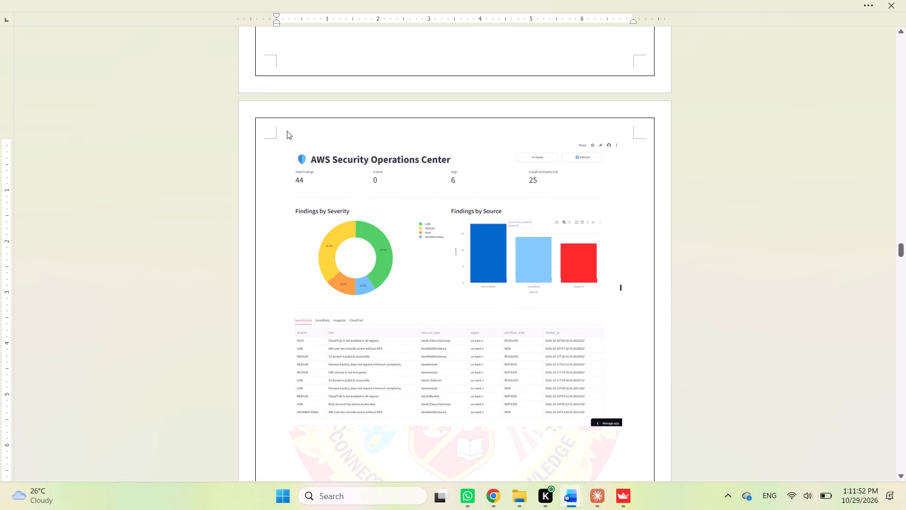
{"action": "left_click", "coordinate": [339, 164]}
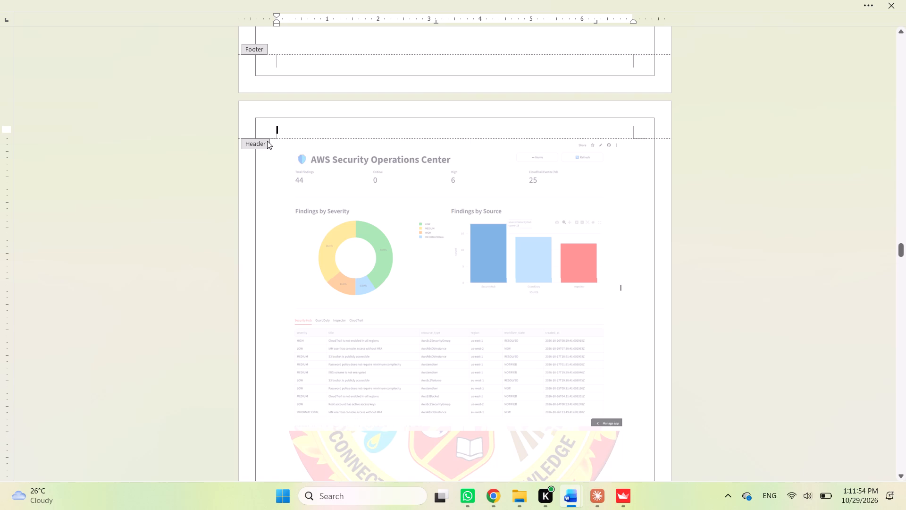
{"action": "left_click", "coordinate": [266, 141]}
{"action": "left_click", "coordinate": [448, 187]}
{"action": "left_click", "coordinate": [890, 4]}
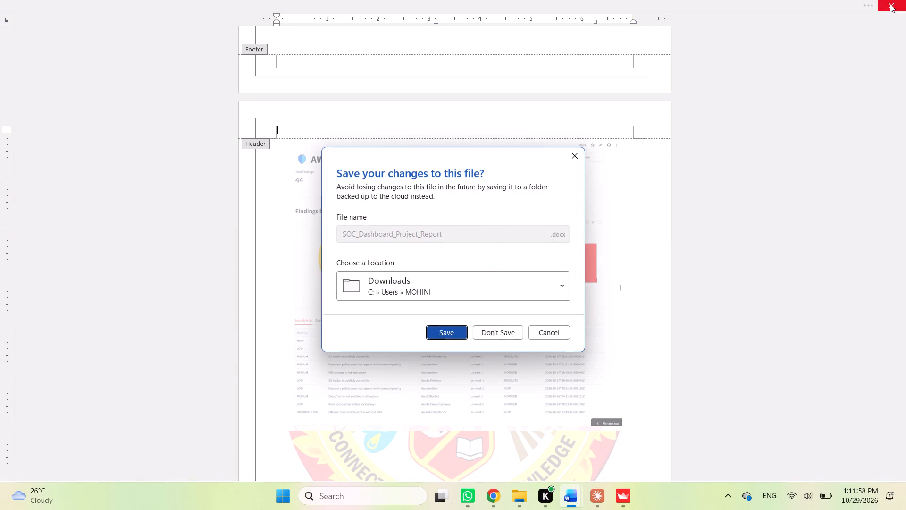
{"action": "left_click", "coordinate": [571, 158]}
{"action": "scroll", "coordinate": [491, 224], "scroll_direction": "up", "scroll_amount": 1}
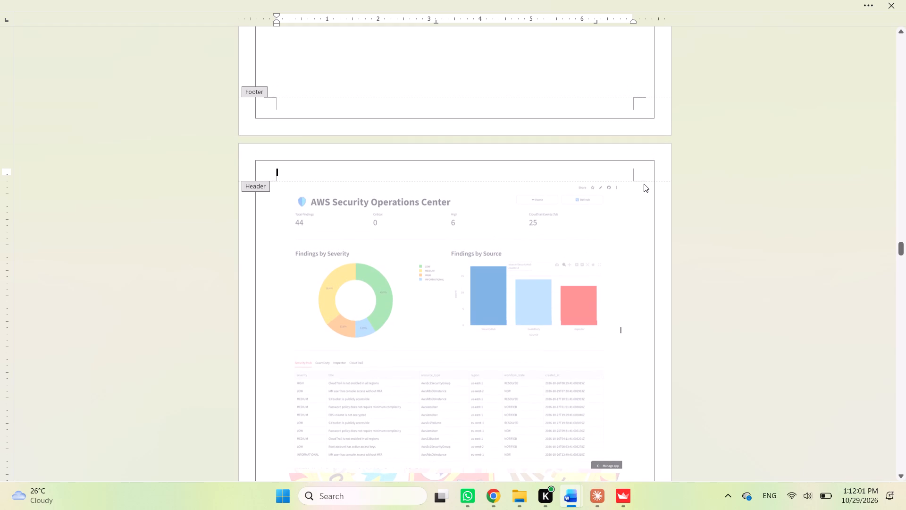
Leave the header area and undo the last paste of the dashboard picture.
{"action": "left_click", "coordinate": [644, 184]}
{"action": "double_click", "coordinate": [691, 203]}
{"action": "key", "text": "ctrl+z"}
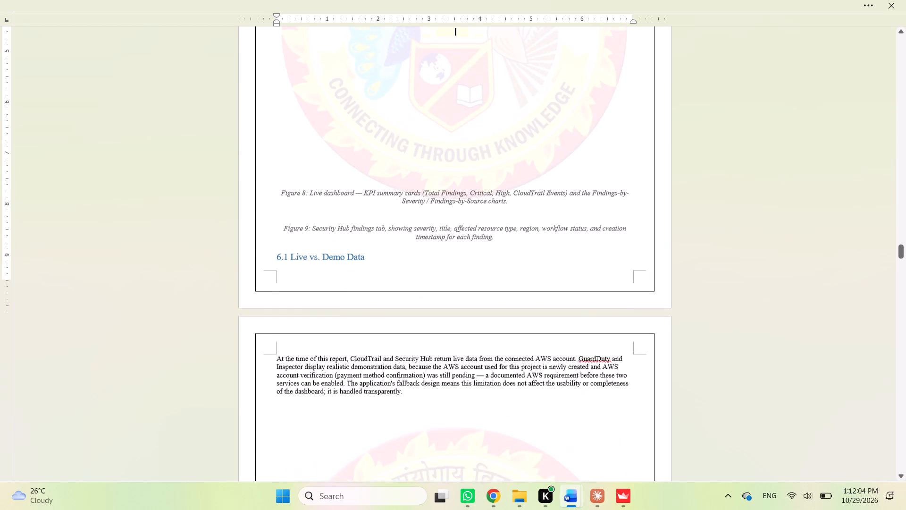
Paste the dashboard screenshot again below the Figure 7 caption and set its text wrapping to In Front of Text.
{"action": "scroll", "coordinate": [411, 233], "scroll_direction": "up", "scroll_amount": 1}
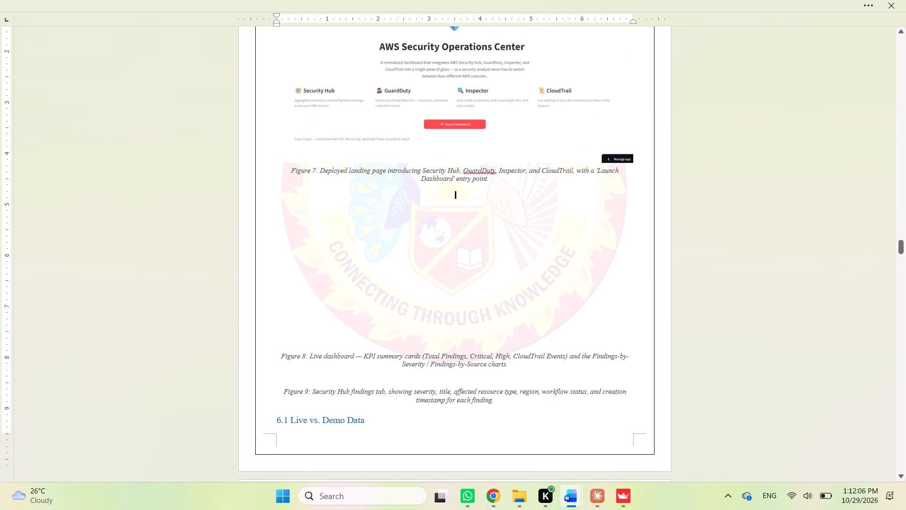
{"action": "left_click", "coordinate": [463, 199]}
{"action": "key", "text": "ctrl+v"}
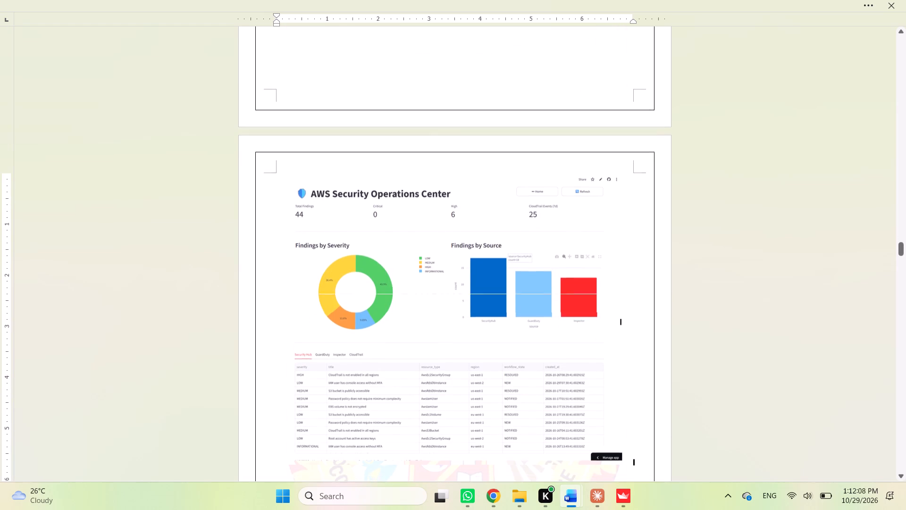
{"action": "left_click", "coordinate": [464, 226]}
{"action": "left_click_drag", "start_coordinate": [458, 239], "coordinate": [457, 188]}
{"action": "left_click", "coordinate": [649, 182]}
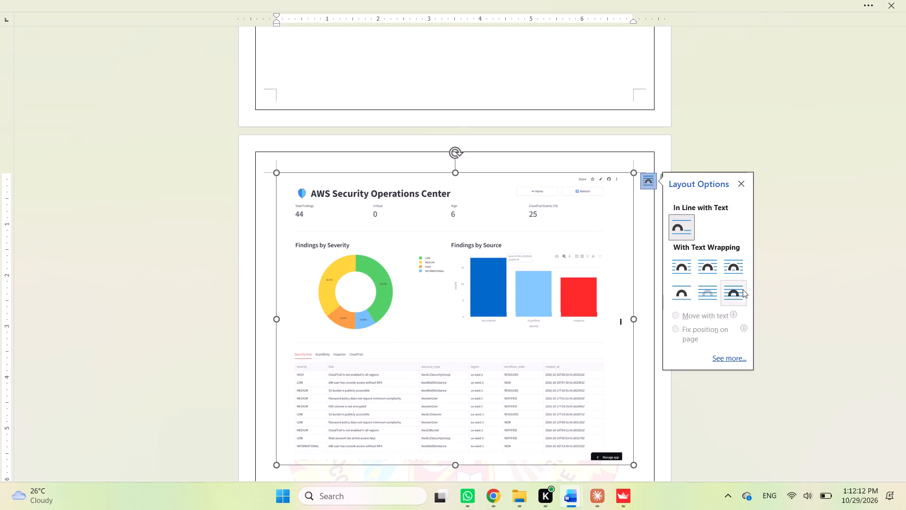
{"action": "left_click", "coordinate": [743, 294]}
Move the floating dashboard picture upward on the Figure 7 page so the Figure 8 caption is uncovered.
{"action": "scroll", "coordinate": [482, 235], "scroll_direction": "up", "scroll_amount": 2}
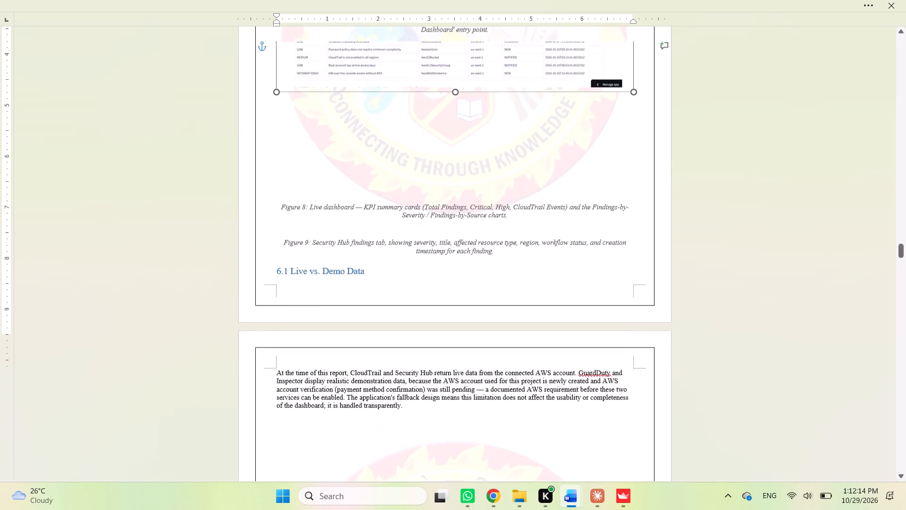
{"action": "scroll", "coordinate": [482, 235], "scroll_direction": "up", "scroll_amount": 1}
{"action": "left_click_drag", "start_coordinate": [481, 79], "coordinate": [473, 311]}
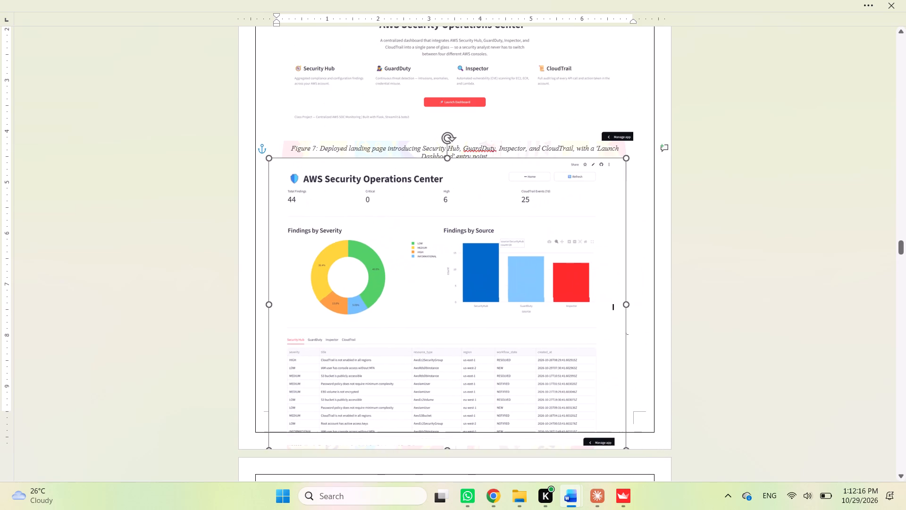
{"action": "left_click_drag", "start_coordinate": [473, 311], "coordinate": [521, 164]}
Insert five blank lines in front of the Figure 8 caption.
{"action": "left_click", "coordinate": [280, 337]}
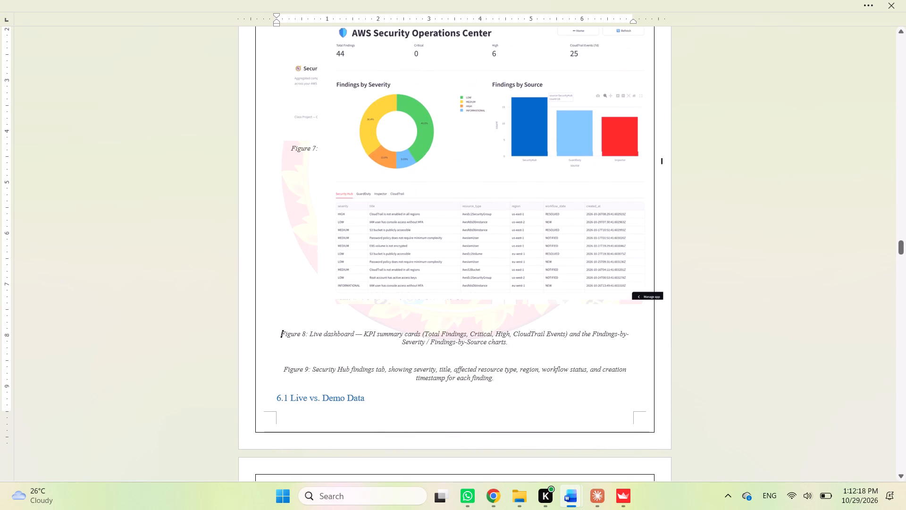
{"action": "key", "text": "Return"}
{"action": "key", "text": "Return"}
{"action": "key", "text": "Return"}
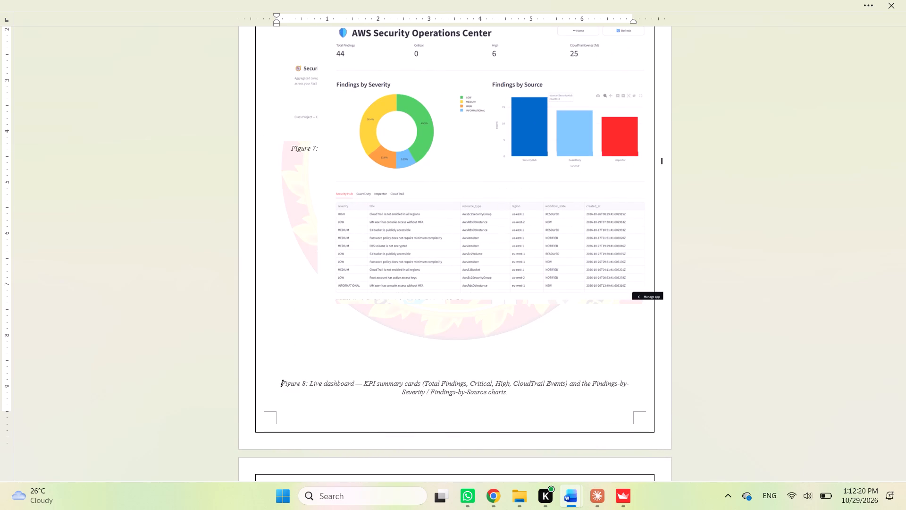
{"action": "key", "text": "Return"}
{"action": "key", "text": "Return"}
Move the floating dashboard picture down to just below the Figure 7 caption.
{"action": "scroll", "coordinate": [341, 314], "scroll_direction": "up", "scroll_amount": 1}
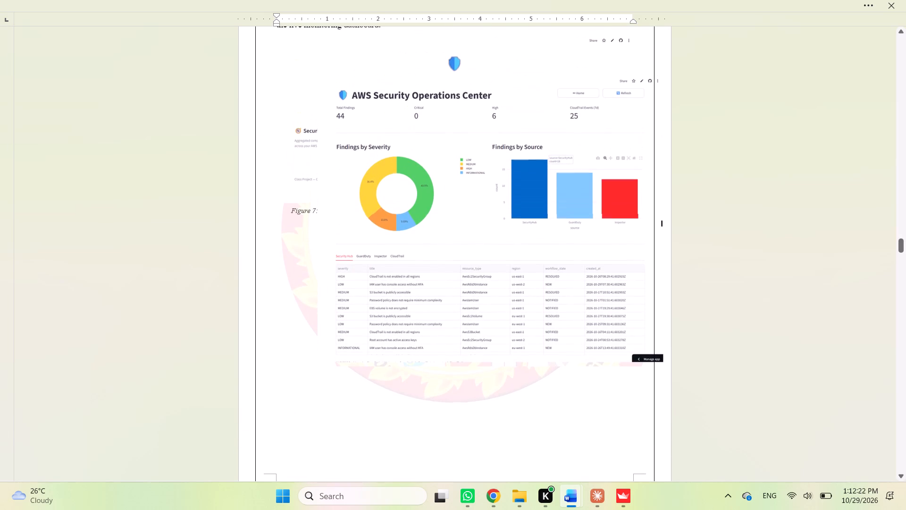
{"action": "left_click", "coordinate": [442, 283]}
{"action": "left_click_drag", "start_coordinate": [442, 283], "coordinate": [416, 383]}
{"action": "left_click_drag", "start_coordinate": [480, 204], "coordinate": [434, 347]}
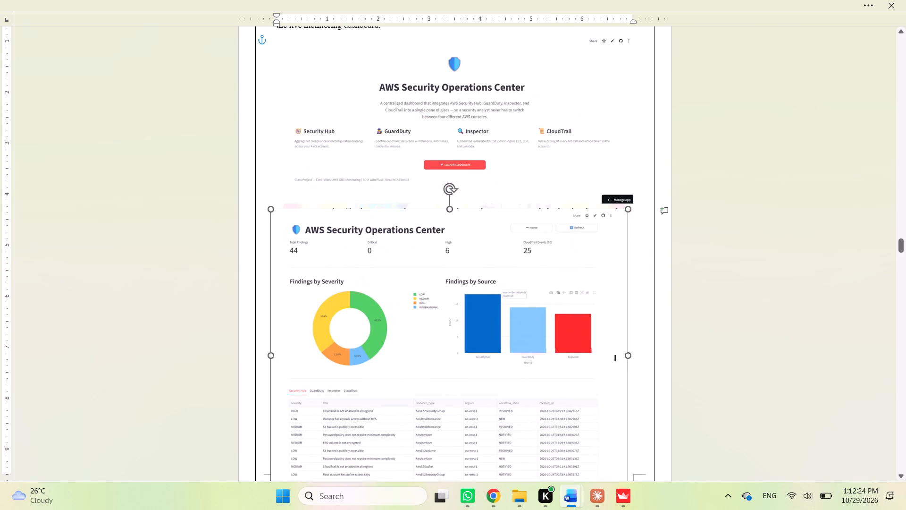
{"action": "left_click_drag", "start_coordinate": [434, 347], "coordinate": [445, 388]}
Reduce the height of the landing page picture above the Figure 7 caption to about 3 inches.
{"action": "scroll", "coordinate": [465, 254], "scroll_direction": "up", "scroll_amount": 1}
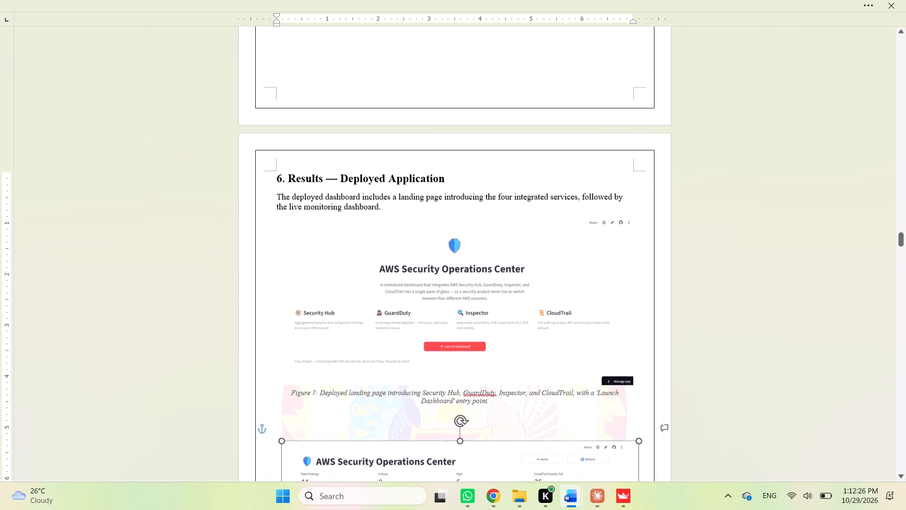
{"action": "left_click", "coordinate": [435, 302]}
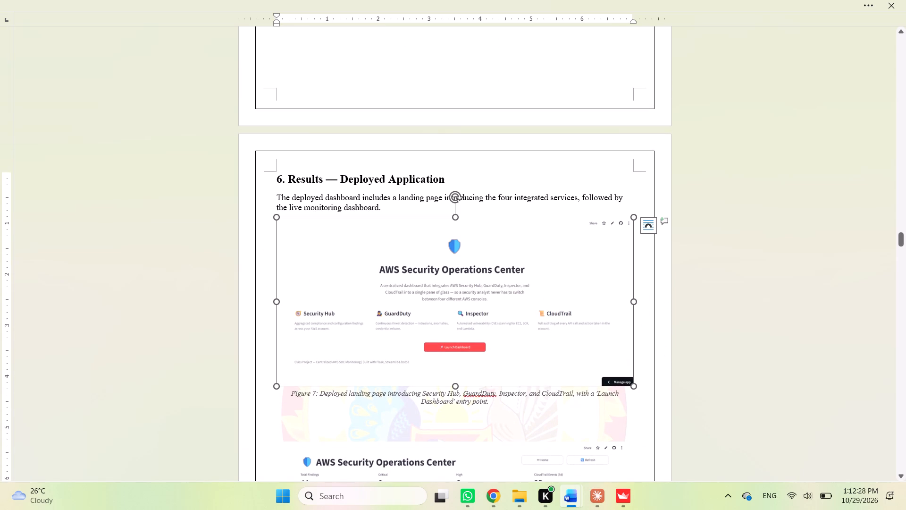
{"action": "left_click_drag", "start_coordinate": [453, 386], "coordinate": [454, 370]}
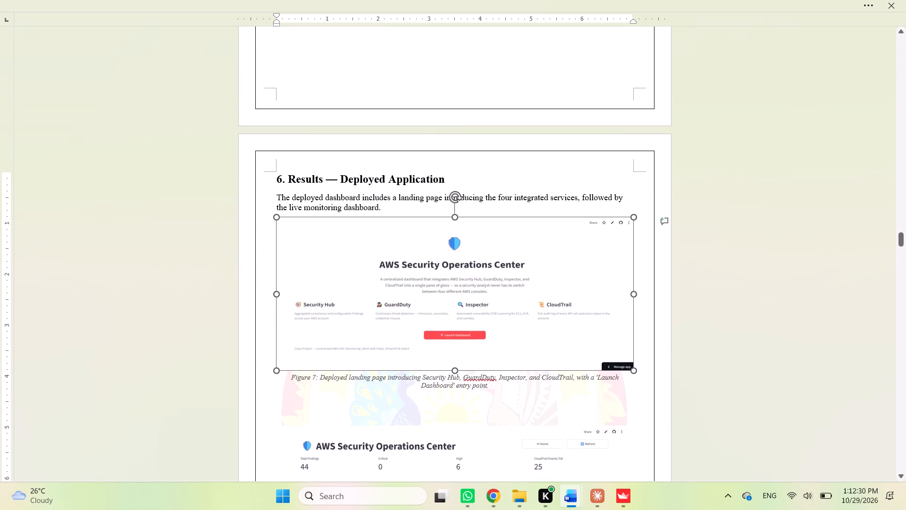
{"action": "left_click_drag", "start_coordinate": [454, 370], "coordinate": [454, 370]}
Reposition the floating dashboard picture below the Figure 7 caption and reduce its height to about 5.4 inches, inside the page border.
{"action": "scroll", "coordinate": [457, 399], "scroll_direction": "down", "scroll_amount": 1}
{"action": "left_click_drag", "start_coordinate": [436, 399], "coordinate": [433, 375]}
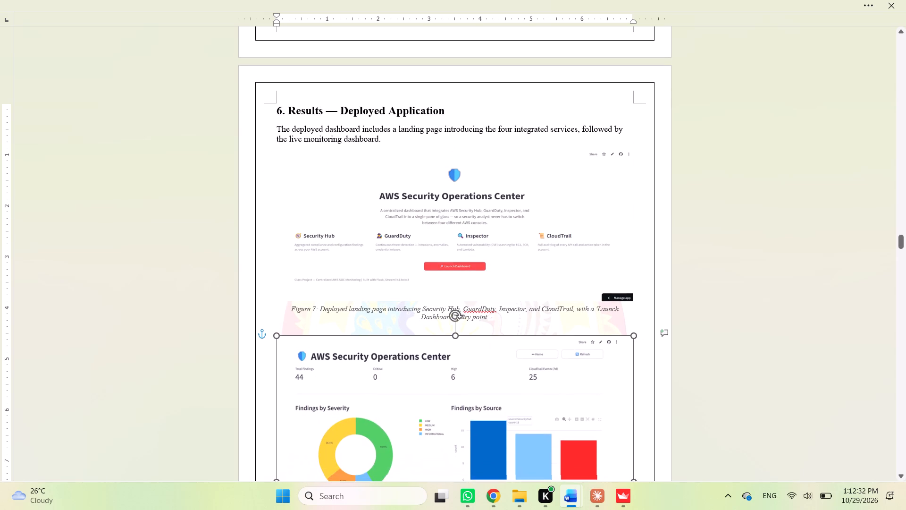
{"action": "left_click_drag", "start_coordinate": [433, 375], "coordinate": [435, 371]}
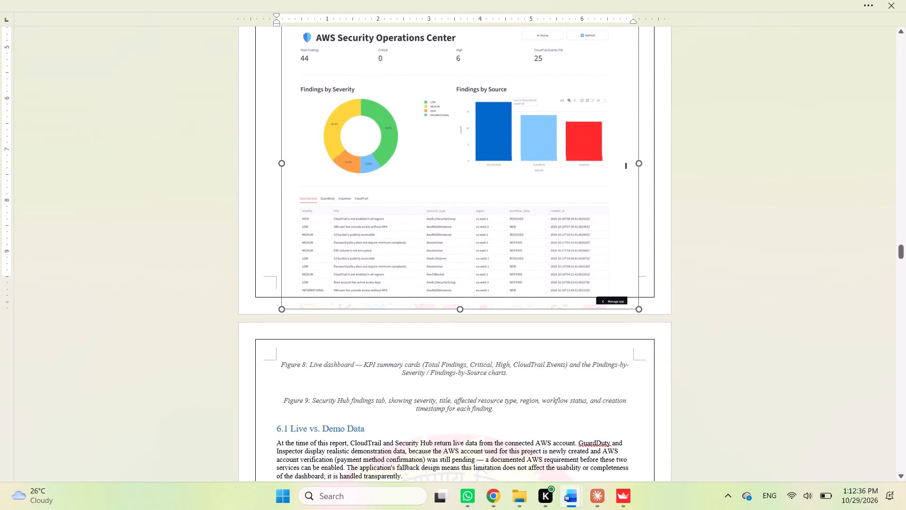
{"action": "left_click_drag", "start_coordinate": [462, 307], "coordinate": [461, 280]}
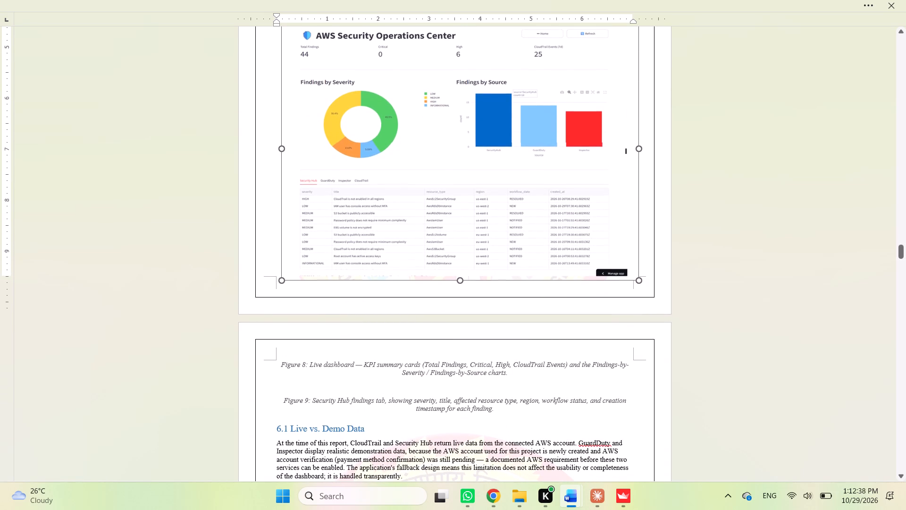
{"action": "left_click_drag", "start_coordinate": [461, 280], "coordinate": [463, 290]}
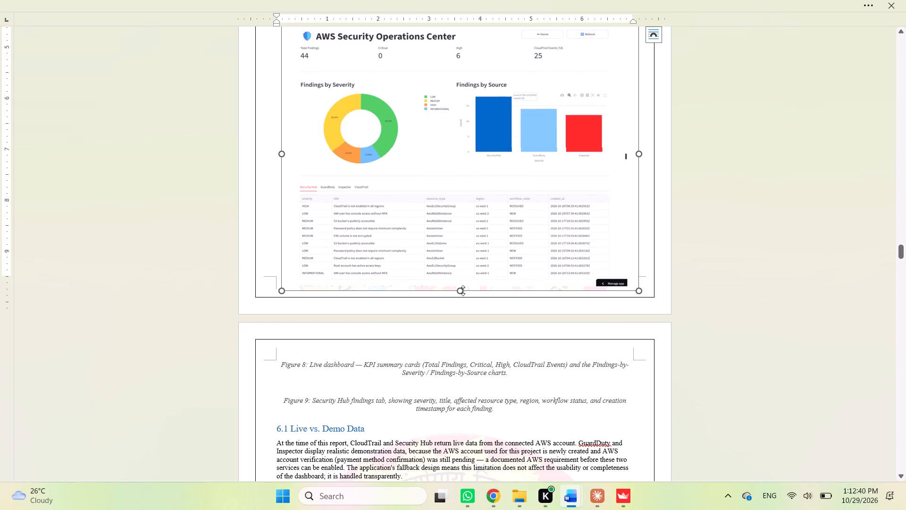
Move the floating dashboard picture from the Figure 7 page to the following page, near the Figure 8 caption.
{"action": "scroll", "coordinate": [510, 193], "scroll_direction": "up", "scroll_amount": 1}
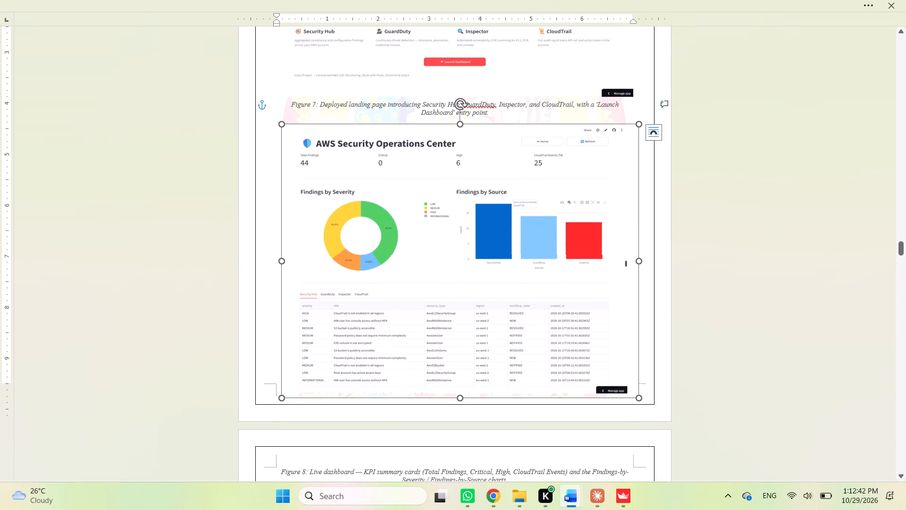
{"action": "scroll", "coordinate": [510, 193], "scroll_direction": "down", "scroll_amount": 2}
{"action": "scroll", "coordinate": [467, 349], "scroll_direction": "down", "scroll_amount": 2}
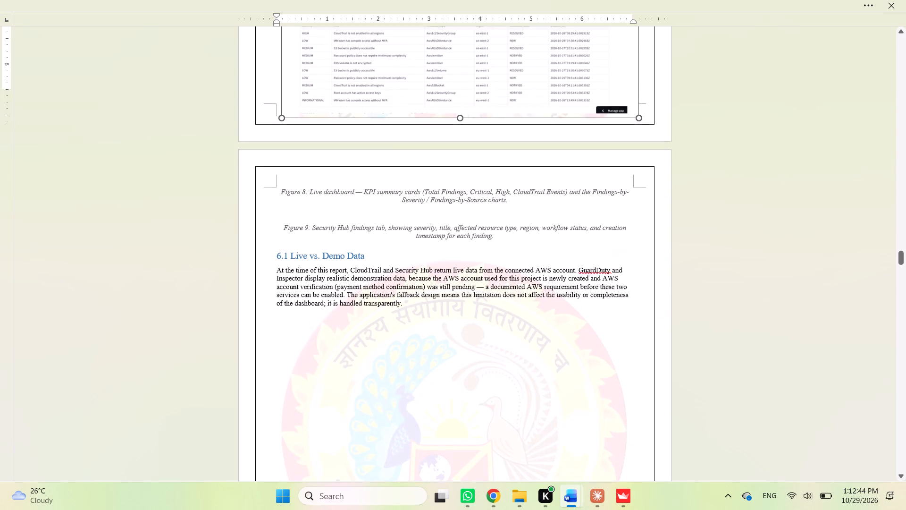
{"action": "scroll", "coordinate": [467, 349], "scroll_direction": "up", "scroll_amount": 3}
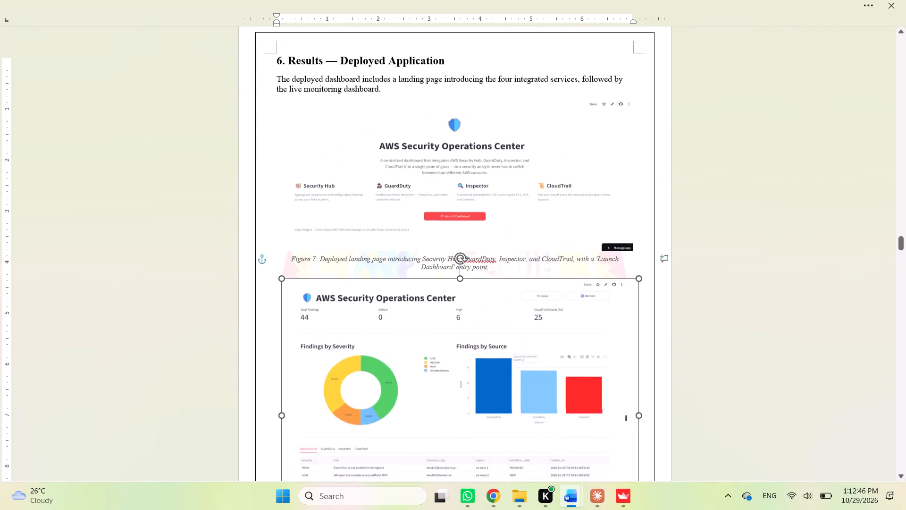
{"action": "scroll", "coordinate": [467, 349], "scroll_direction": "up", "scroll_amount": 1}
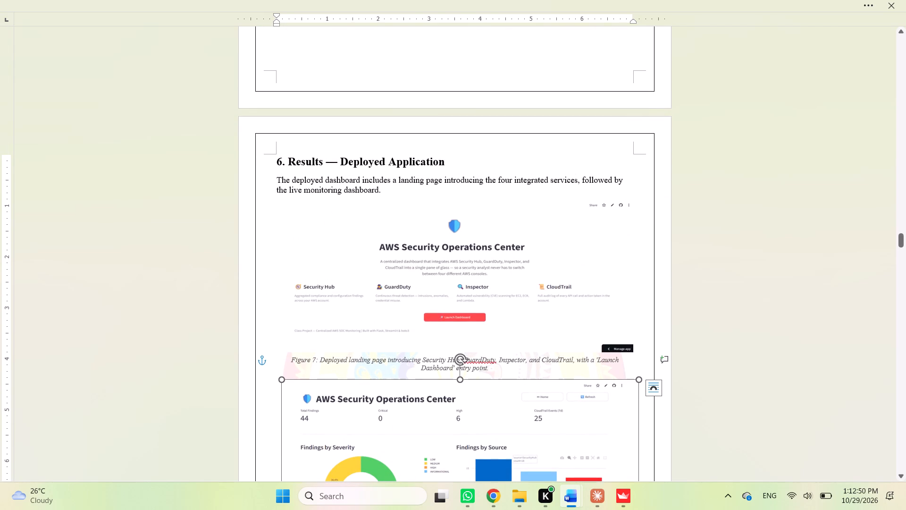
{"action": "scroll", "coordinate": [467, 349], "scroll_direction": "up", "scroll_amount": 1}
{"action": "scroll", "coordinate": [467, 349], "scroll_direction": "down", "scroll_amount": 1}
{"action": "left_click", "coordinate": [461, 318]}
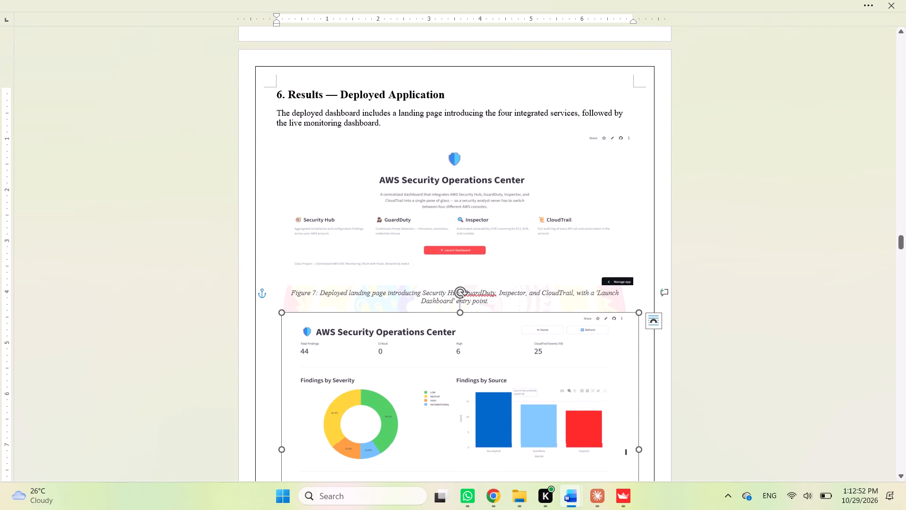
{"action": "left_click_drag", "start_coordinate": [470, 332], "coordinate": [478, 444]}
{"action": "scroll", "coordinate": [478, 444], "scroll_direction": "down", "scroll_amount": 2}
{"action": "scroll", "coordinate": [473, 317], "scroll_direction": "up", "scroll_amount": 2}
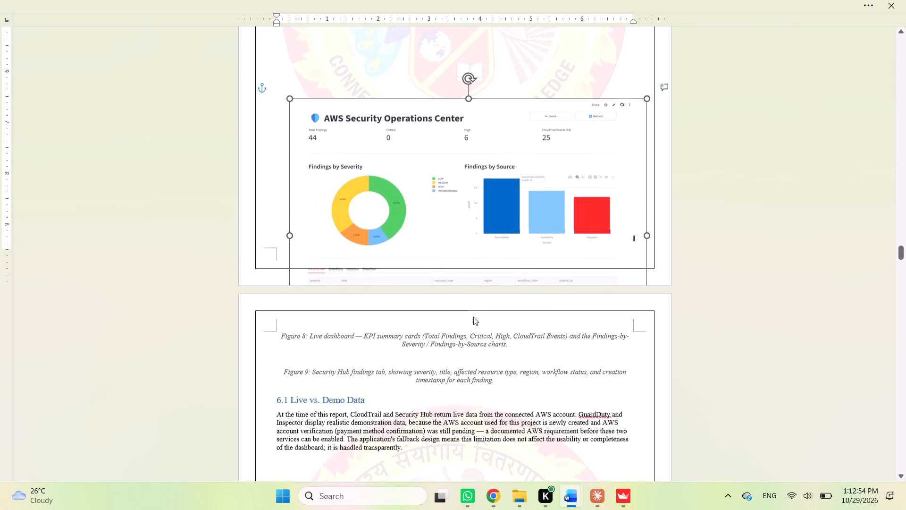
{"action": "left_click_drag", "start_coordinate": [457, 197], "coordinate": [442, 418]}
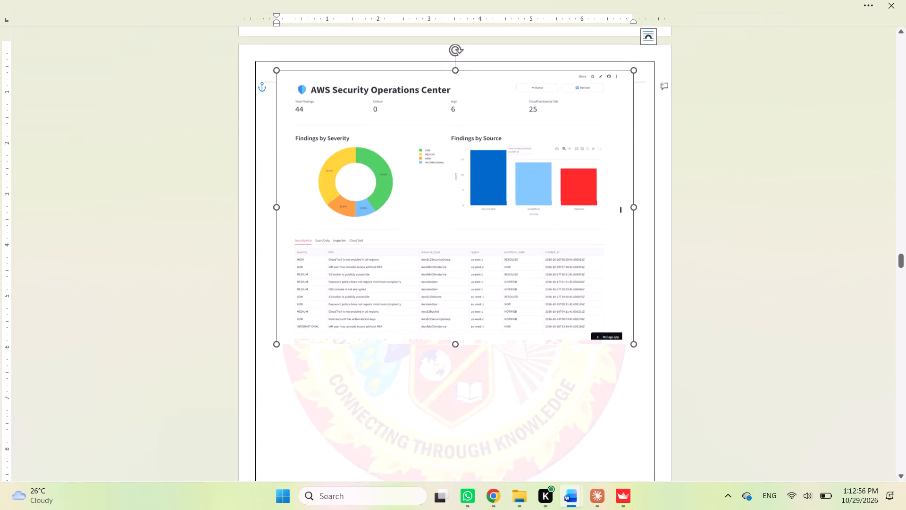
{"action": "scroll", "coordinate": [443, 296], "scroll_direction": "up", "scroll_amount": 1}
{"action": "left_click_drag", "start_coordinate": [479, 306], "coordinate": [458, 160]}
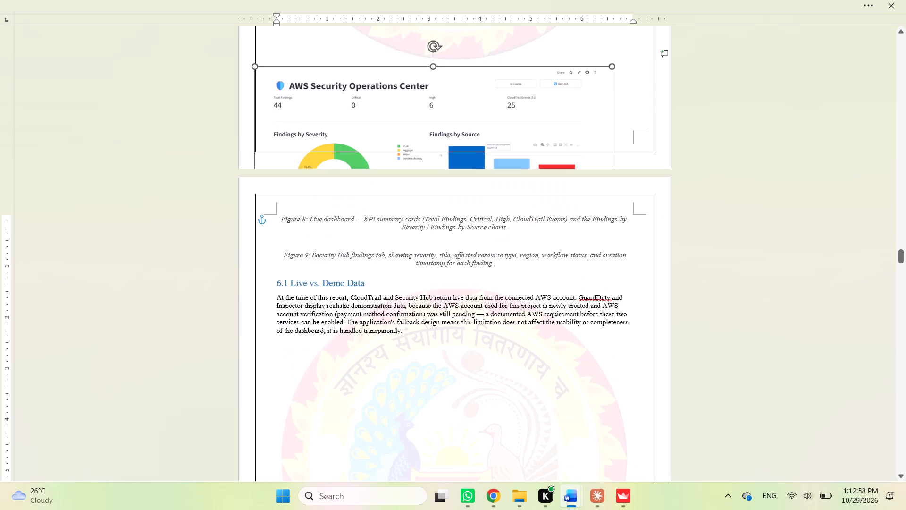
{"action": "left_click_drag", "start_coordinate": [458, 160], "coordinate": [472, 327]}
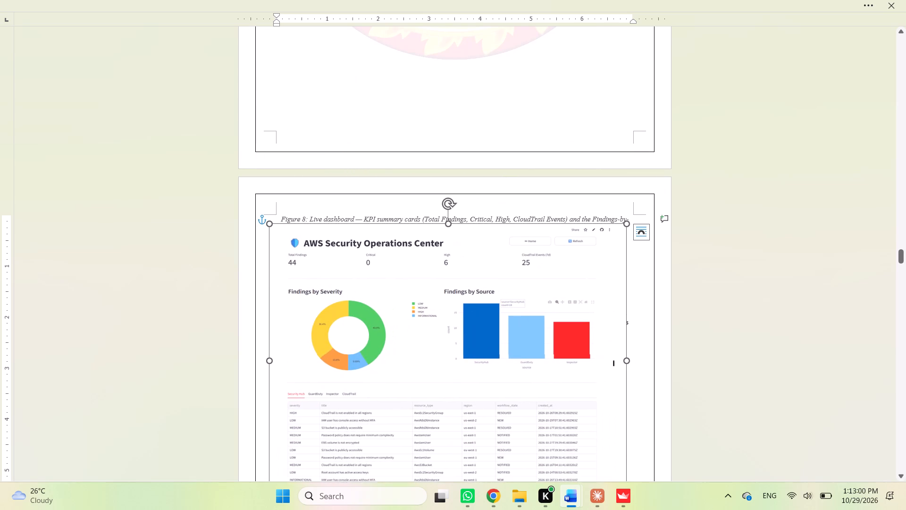
Replace the floating dashboard picture with an in-line paste of the screenshot directly before the Figure 8 caption.
{"action": "key", "text": "BackSpace"}
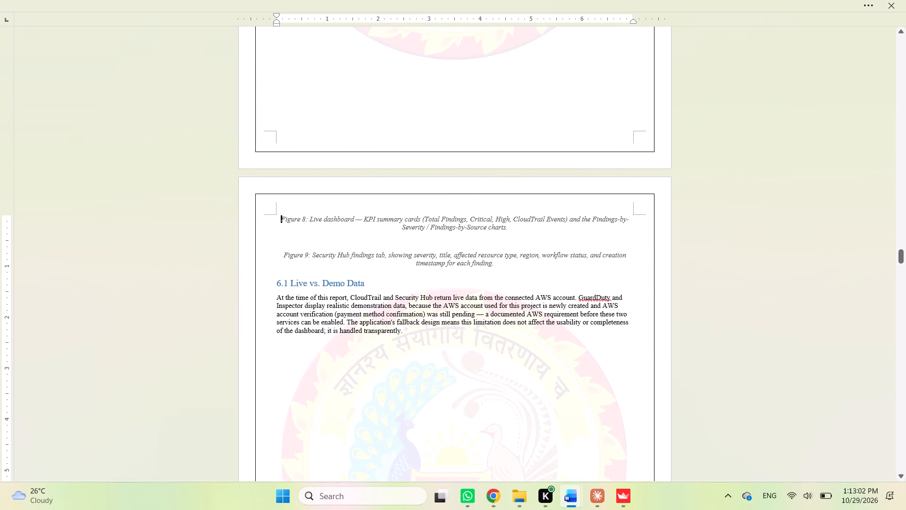
{"action": "key", "text": "ctrl+v"}
Enlarge the landing page picture above the Figure 7 caption to about 3.5 inches high.
{"action": "scroll", "coordinate": [459, 264], "scroll_direction": "up", "scroll_amount": 3}
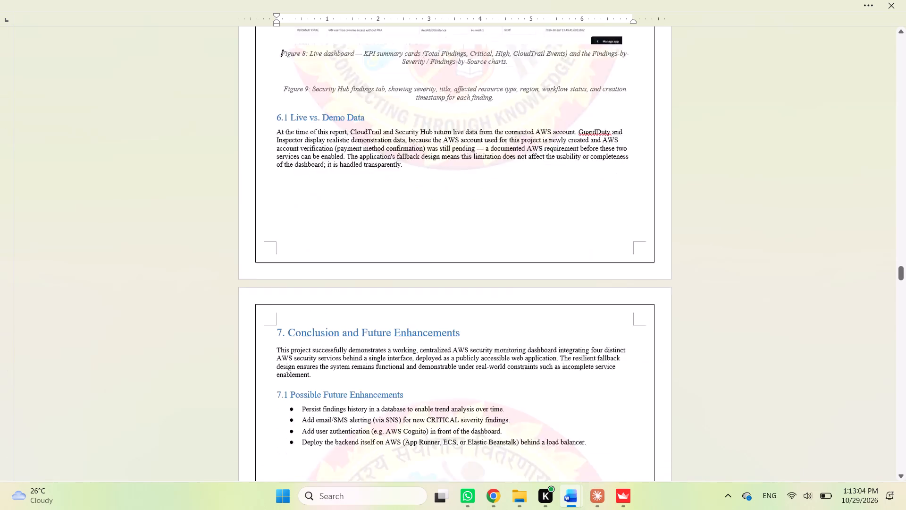
{"action": "scroll", "coordinate": [459, 264], "scroll_direction": "up", "scroll_amount": 4}
{"action": "scroll", "coordinate": [459, 264], "scroll_direction": "down", "scroll_amount": 2}
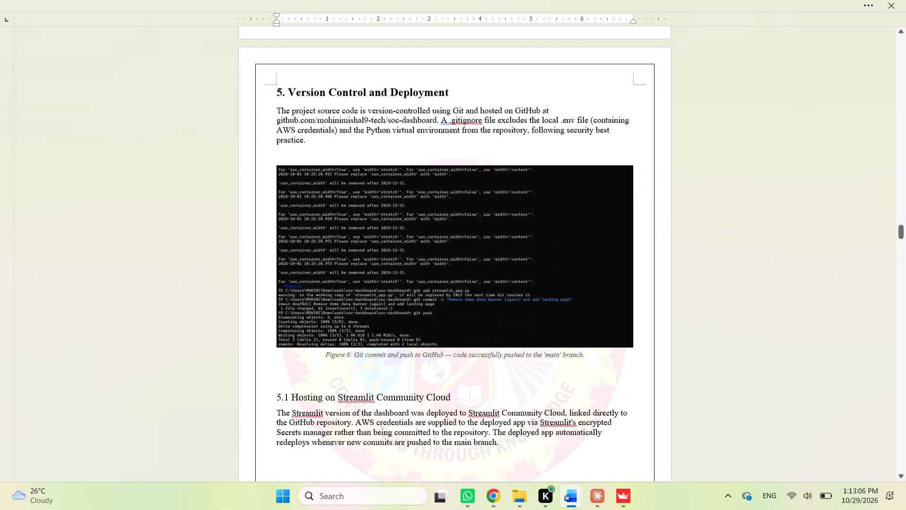
{"action": "scroll", "coordinate": [459, 264], "scroll_direction": "down", "scroll_amount": 4}
{"action": "left_click", "coordinate": [436, 164]}
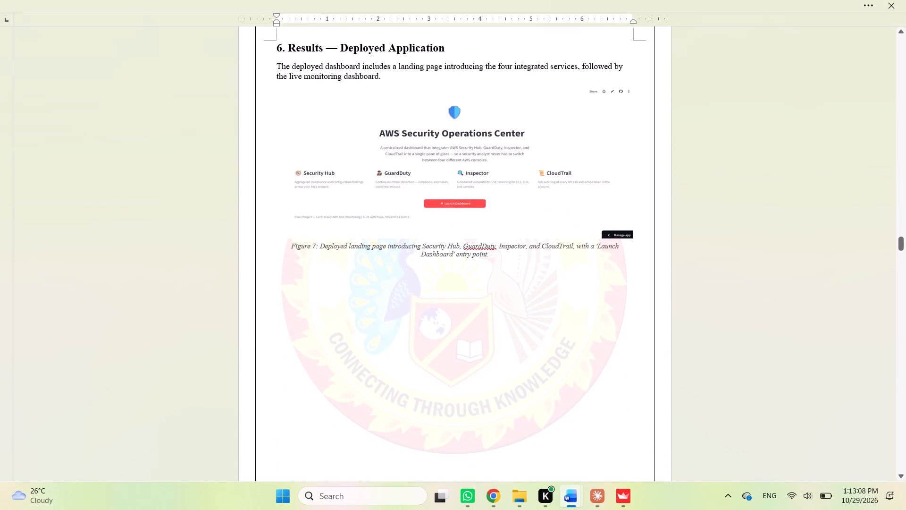
{"action": "left_click_drag", "start_coordinate": [453, 237], "coordinate": [469, 323]}
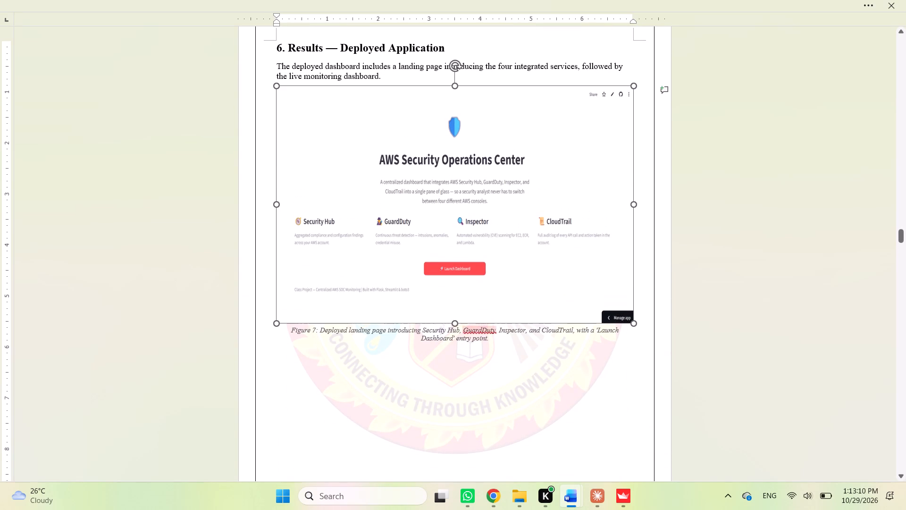
{"action": "left_click_drag", "start_coordinate": [469, 323], "coordinate": [475, 263]}
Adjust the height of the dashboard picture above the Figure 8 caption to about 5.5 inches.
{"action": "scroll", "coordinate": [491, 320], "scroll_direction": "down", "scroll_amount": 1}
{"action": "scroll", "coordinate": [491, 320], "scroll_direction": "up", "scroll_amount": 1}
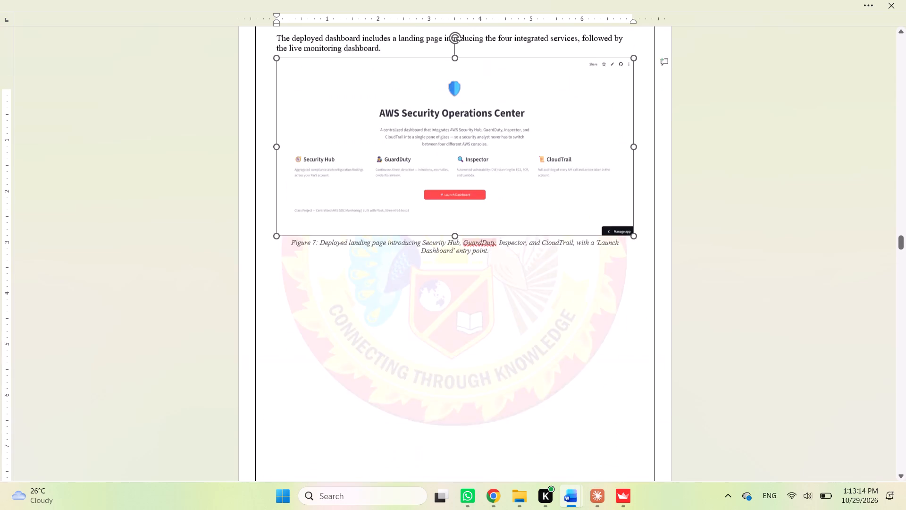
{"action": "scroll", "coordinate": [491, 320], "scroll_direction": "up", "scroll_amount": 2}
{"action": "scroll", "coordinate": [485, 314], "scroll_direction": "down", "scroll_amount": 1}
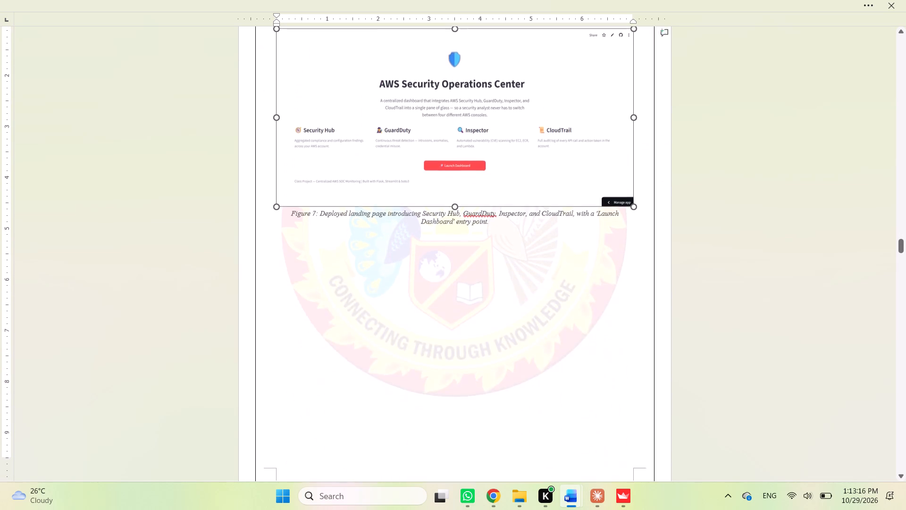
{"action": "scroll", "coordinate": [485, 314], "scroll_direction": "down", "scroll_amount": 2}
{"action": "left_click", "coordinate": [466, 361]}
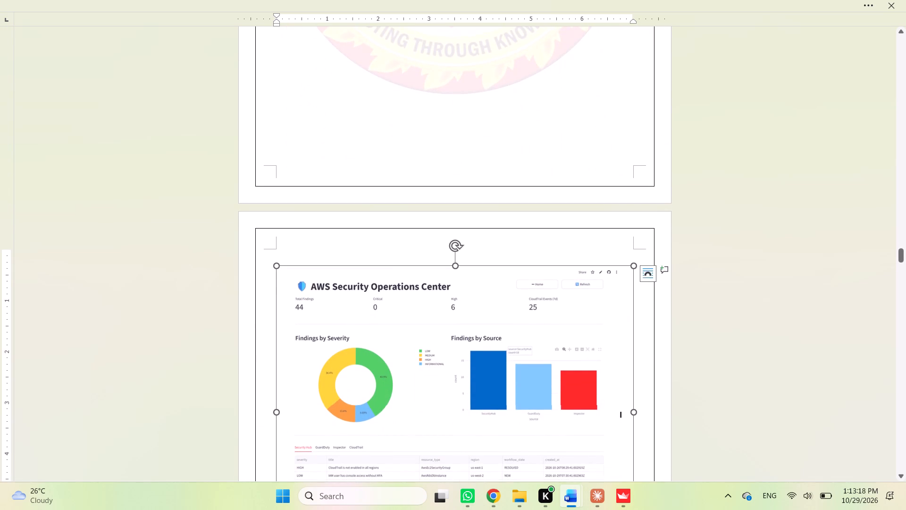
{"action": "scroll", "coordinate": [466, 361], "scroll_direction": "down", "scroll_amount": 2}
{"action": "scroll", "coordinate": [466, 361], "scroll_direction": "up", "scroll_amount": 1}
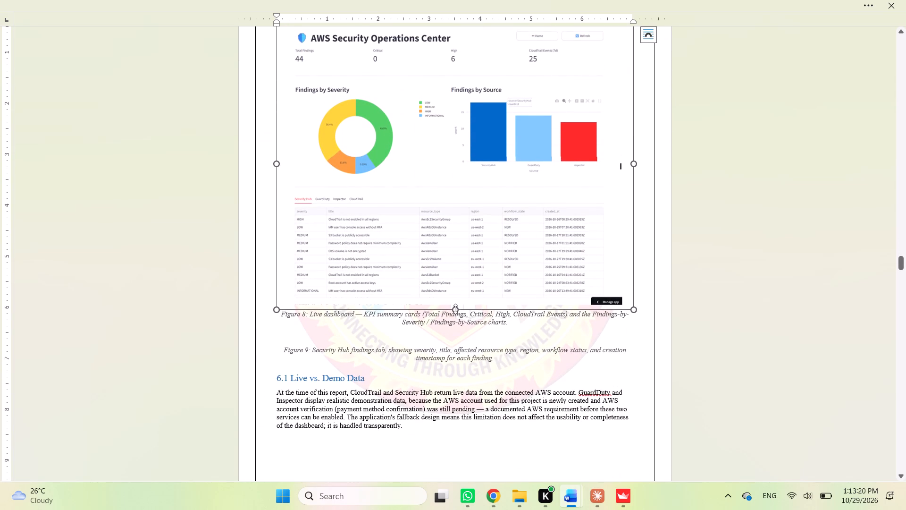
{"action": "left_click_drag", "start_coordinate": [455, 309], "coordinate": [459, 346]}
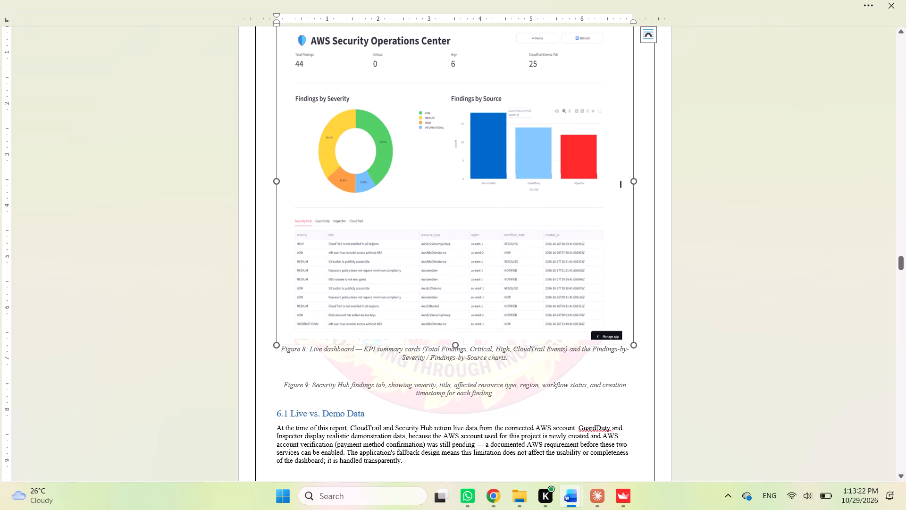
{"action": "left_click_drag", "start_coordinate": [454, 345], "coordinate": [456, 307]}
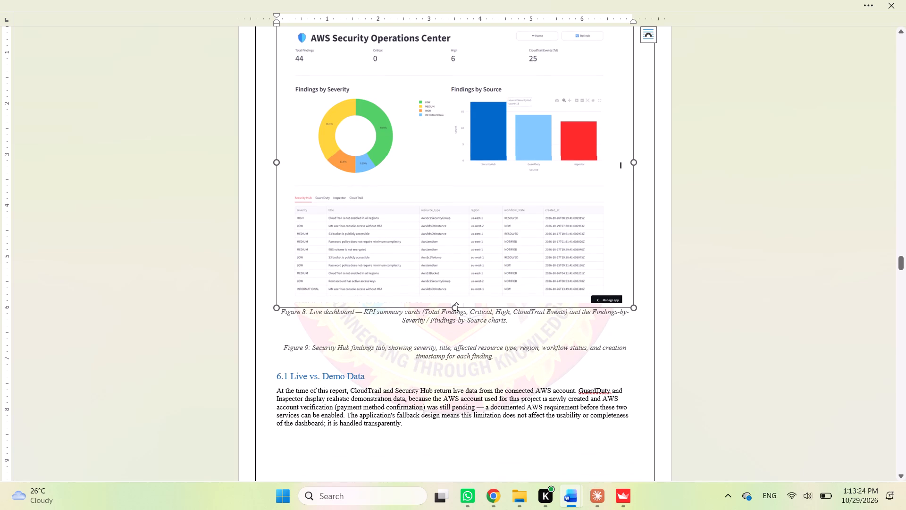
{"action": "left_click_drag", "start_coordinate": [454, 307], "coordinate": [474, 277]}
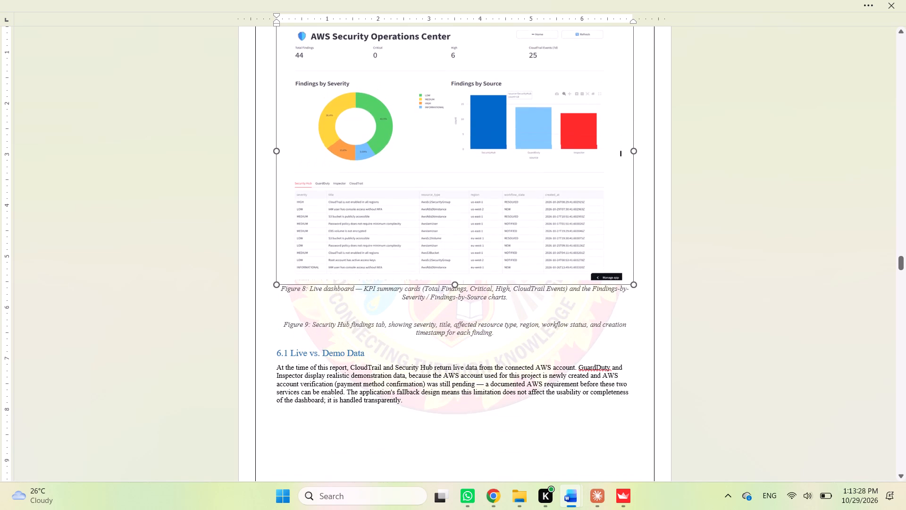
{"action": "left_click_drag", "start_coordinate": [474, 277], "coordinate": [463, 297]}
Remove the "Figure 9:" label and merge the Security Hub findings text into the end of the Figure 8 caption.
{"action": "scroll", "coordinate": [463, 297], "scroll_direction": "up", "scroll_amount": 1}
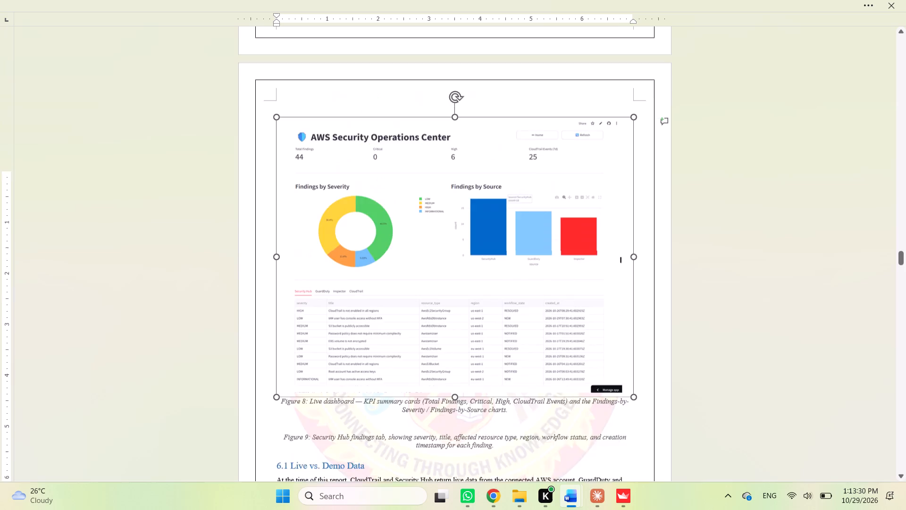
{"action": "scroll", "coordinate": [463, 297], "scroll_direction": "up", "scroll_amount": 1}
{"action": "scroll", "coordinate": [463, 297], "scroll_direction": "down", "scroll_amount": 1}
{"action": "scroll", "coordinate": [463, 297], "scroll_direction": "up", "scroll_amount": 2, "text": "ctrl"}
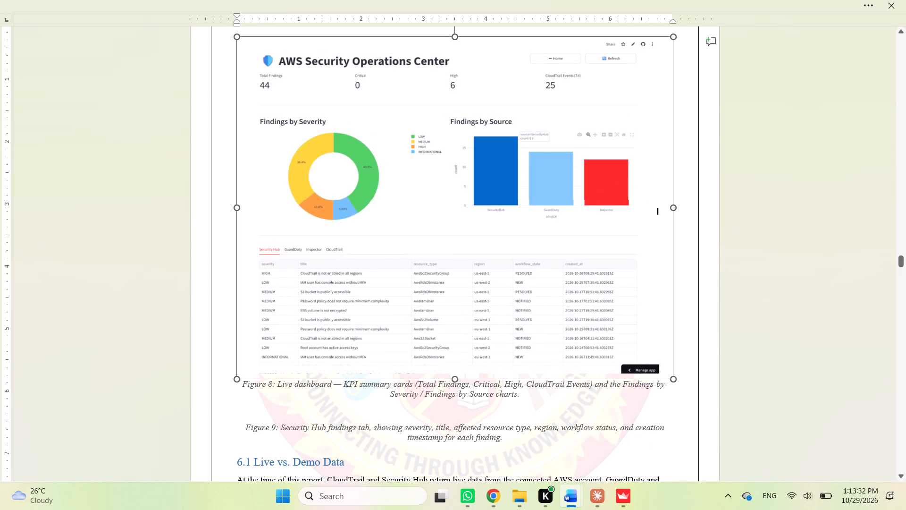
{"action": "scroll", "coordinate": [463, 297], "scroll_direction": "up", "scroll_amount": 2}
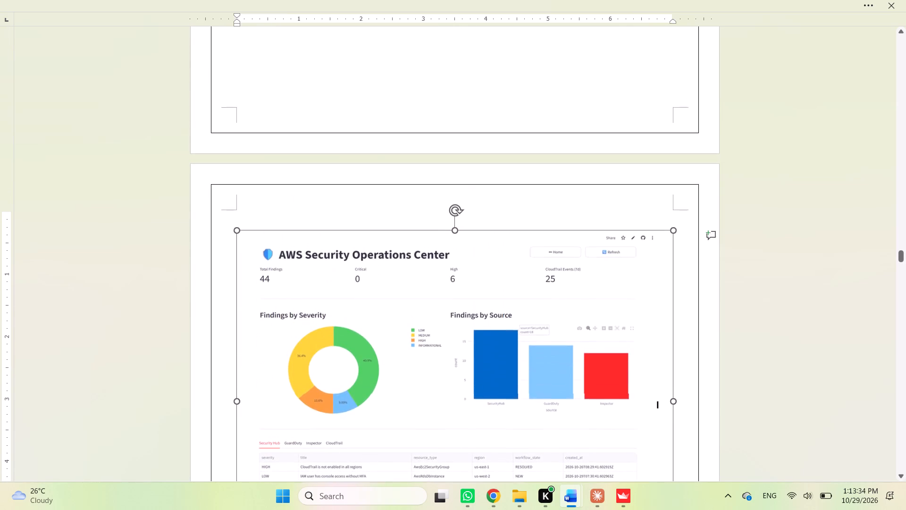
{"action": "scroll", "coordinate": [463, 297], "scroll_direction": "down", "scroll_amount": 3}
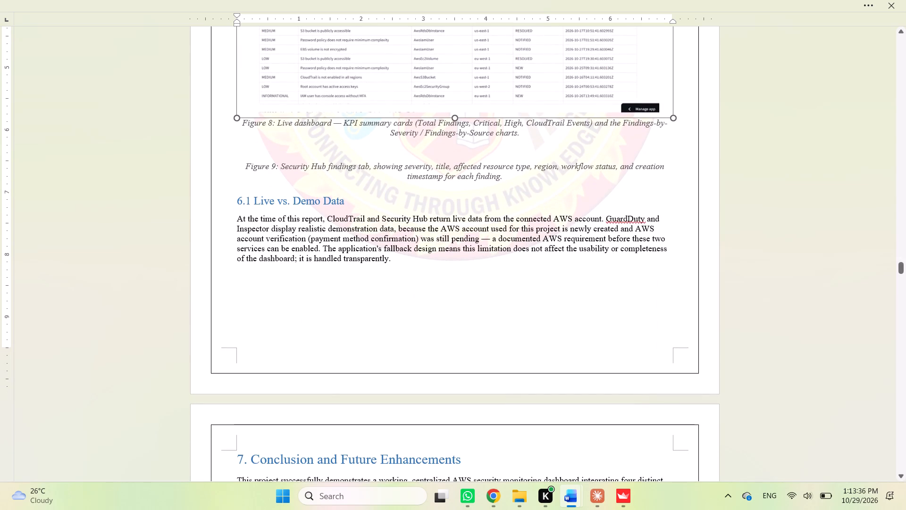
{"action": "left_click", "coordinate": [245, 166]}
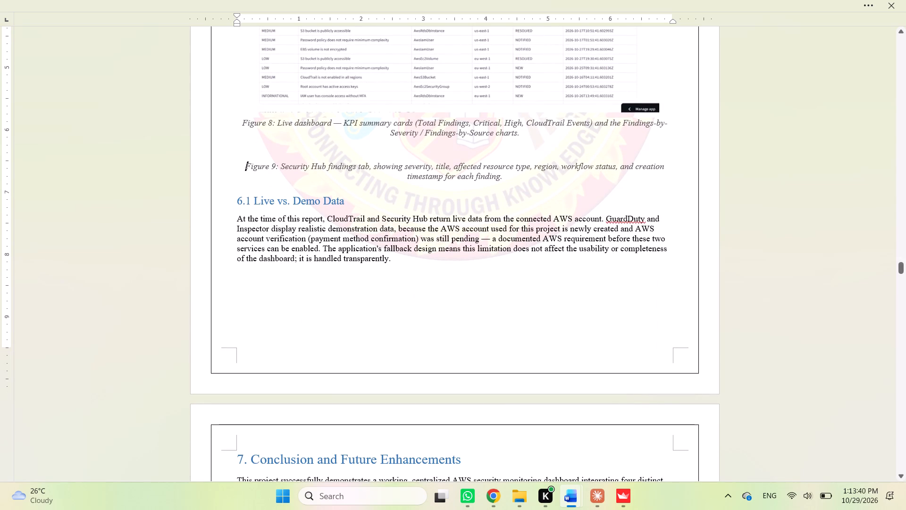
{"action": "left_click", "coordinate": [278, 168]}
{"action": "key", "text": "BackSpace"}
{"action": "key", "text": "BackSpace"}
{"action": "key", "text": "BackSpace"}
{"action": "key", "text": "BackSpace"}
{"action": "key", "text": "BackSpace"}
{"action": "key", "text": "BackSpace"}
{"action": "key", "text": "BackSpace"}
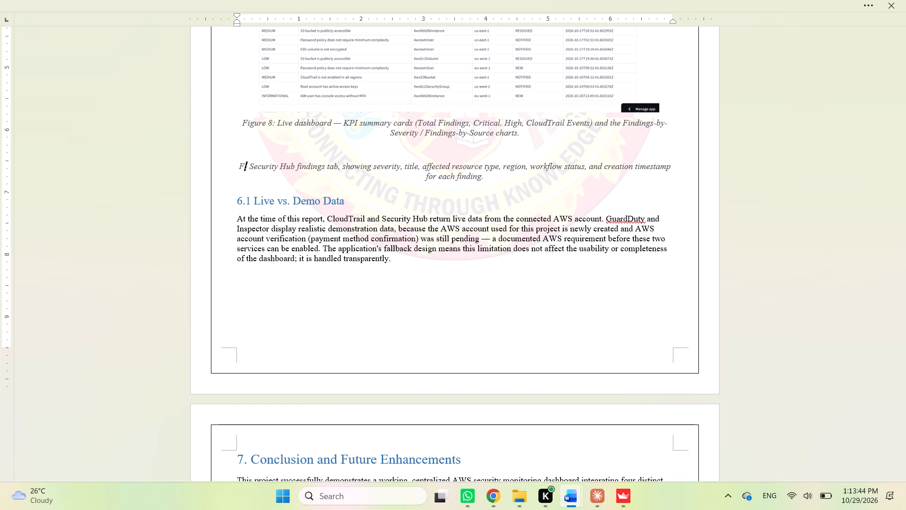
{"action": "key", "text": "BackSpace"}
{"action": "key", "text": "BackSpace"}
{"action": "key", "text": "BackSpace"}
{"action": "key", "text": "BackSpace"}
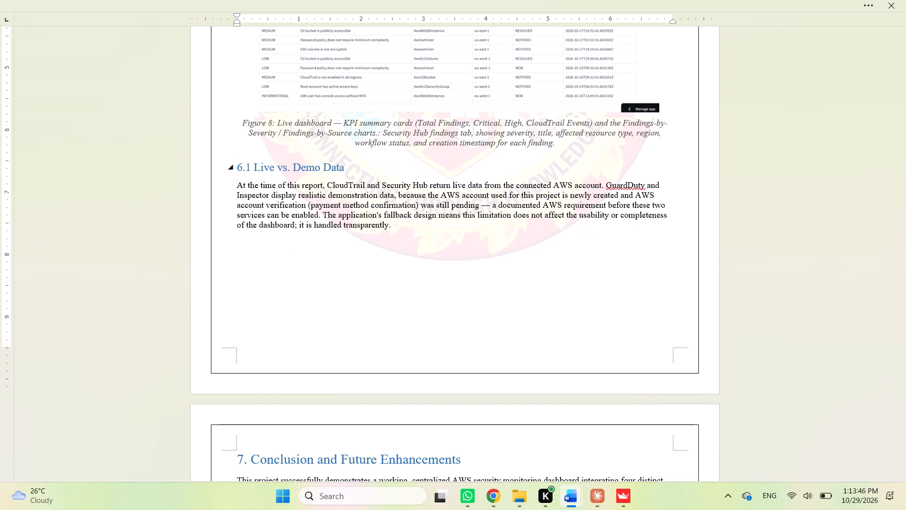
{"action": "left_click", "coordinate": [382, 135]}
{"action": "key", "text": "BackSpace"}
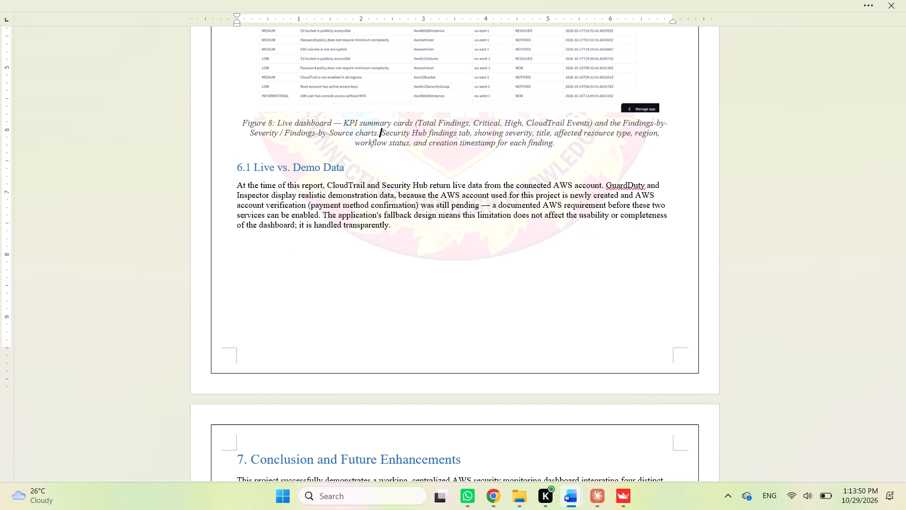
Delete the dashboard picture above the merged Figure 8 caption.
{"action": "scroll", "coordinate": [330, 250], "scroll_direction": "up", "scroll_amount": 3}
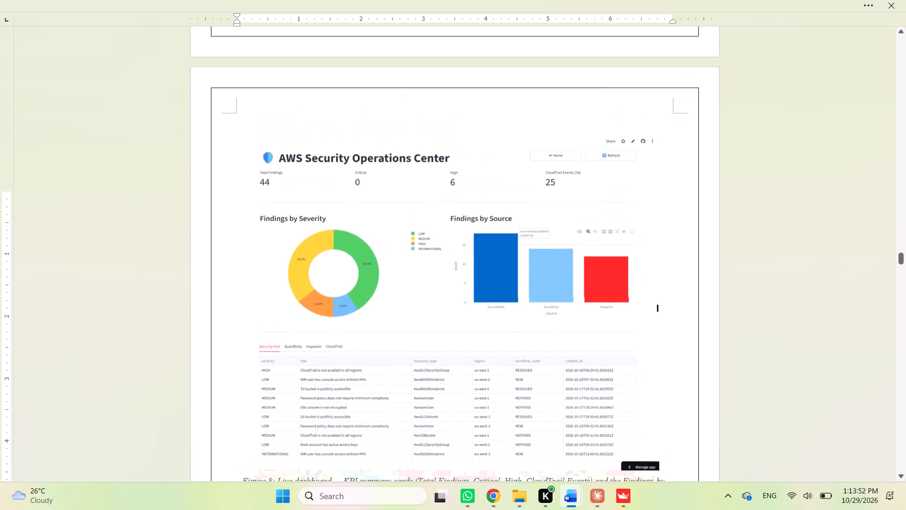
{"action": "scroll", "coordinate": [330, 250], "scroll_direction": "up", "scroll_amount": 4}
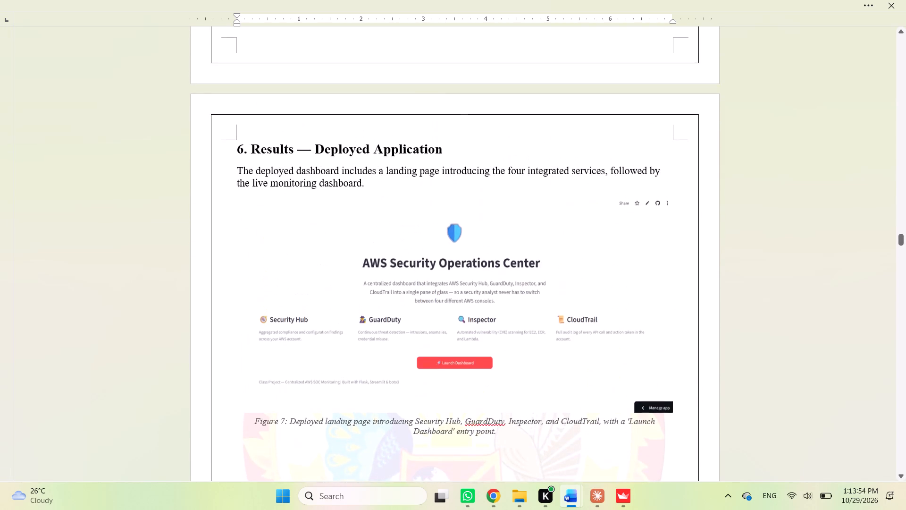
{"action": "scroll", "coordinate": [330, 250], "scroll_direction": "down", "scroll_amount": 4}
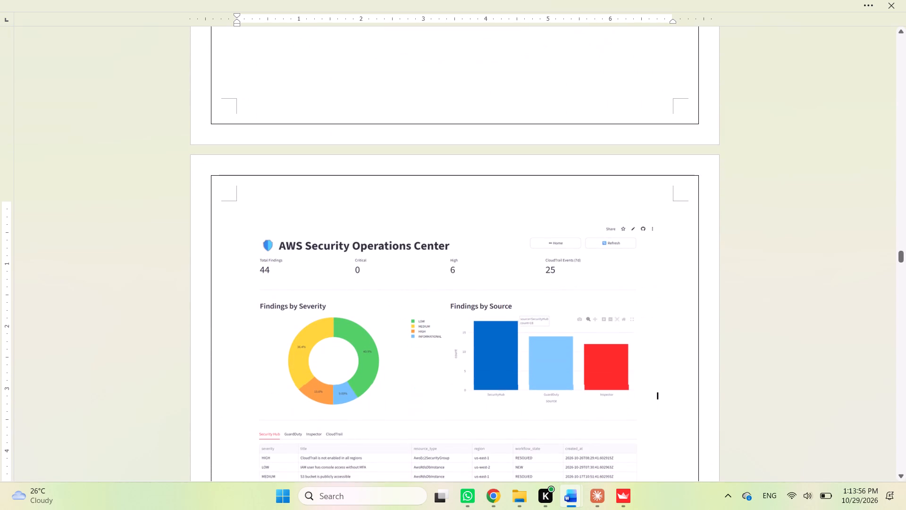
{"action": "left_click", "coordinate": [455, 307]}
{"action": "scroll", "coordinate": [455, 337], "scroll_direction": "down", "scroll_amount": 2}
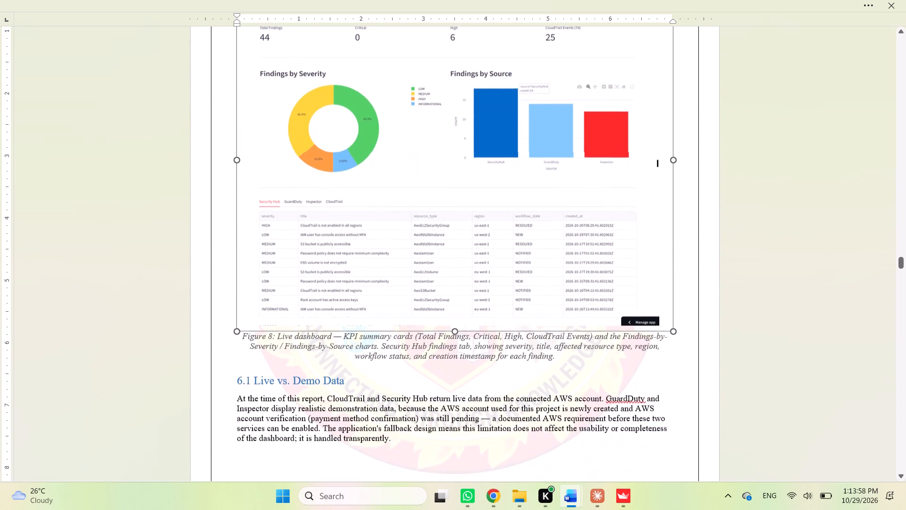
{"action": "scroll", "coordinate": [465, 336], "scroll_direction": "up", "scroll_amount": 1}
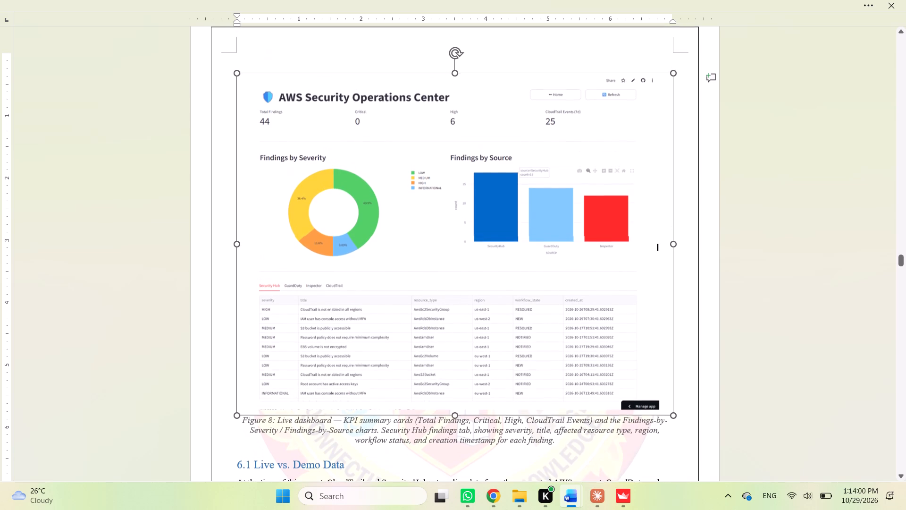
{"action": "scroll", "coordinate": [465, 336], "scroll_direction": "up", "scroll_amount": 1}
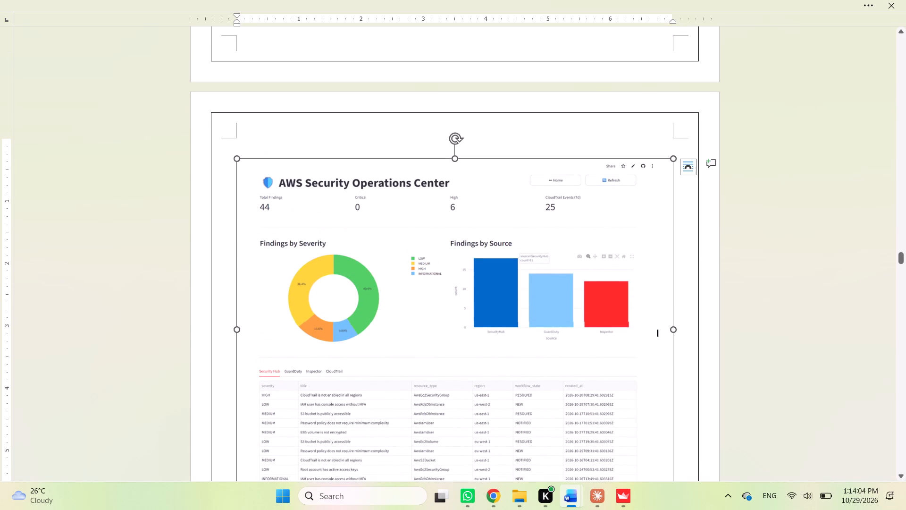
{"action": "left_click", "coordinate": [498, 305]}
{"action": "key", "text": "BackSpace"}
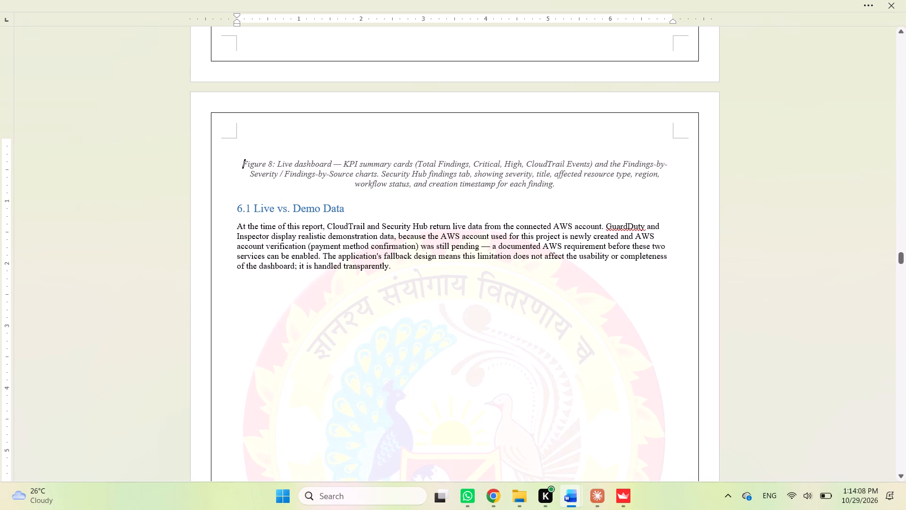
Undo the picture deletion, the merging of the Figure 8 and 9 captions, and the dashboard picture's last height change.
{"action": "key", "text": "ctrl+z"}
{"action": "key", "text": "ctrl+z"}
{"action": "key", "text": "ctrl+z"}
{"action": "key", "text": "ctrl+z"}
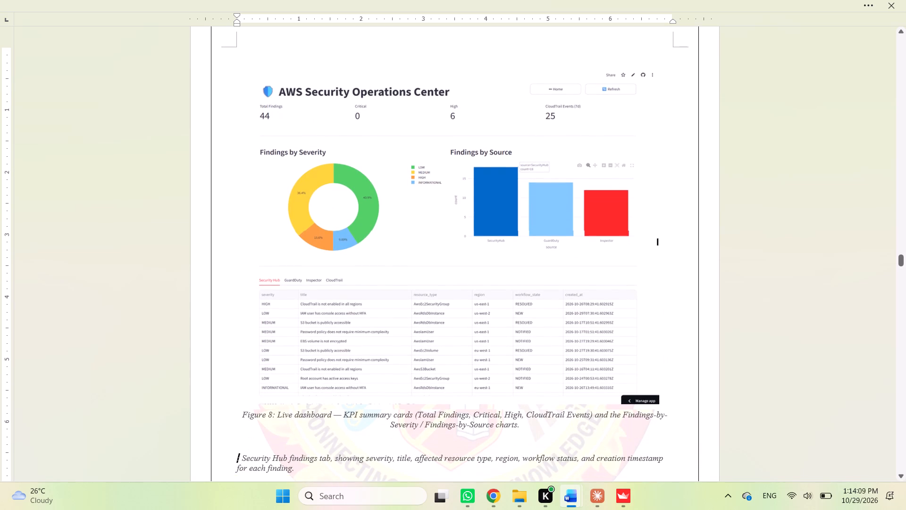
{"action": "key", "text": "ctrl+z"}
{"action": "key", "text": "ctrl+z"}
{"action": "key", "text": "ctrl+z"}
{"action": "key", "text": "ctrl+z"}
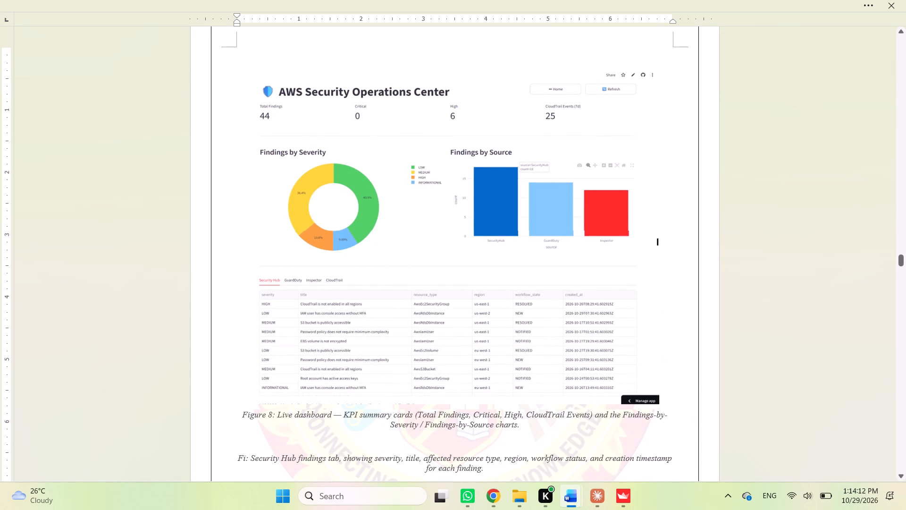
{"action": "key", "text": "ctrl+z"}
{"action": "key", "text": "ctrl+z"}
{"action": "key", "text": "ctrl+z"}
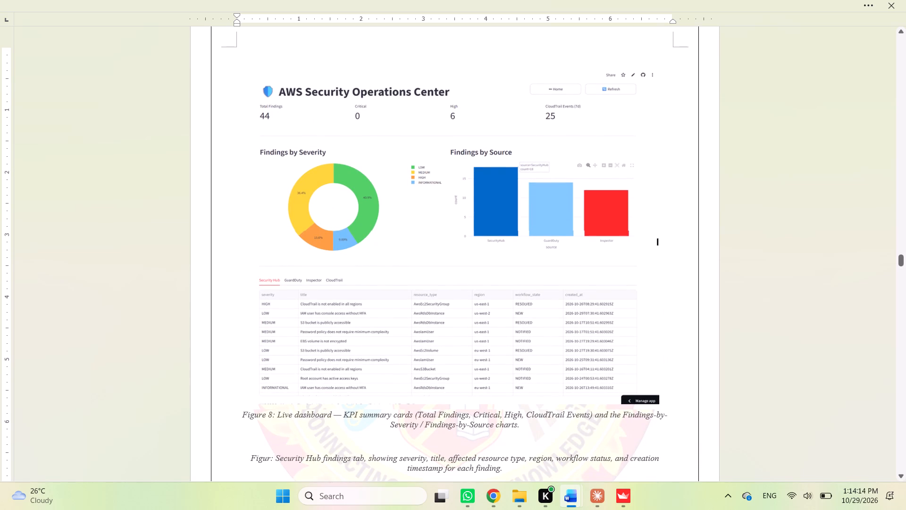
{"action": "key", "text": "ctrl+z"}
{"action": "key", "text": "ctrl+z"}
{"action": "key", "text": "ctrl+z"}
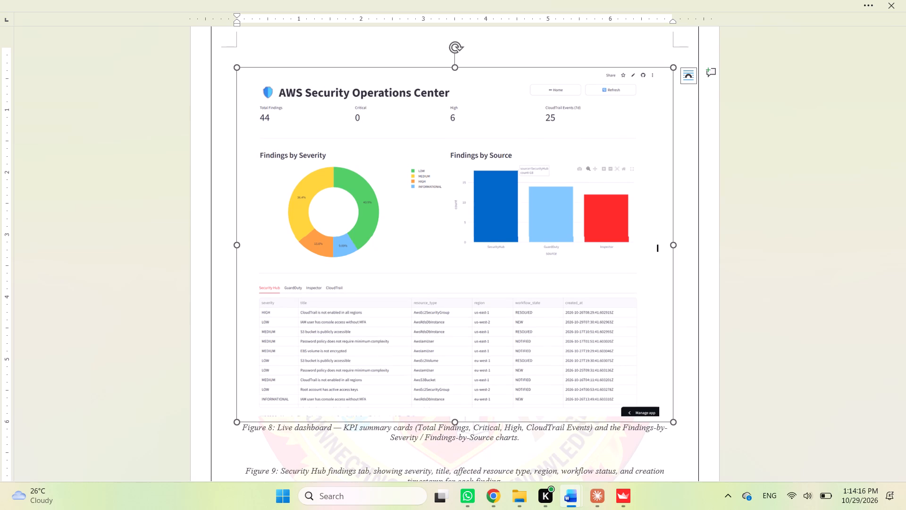
Delete the dashboard picture above the Figure 8 caption.
{"action": "left_click", "coordinate": [502, 284]}
{"action": "key", "text": "BackSpace"}
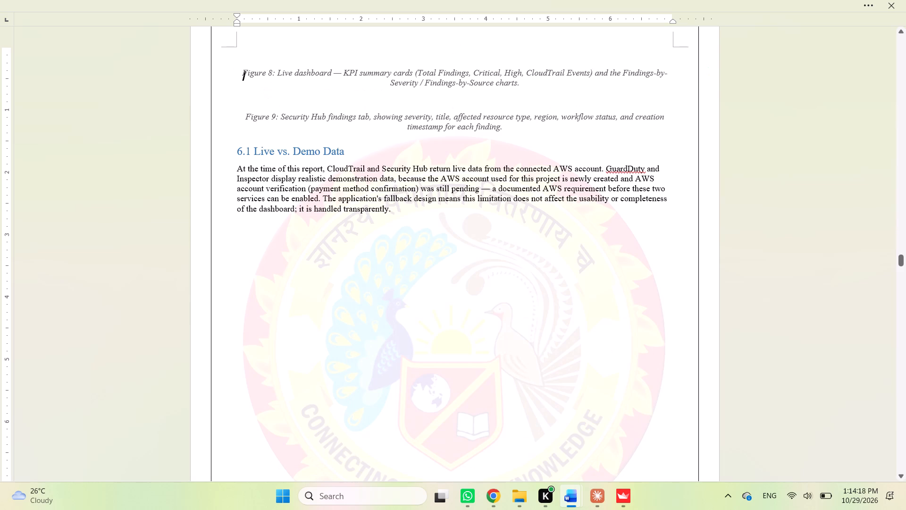
Insert the earlier captured dashboard screenshot with KPI cards and both findings charts from the clipboard history below the Figure 7 caption.
{"action": "scroll", "coordinate": [500, 269], "scroll_direction": "up", "scroll_amount": 6}
{"action": "scroll", "coordinate": [500, 269], "scroll_direction": "down", "scroll_amount": 1}
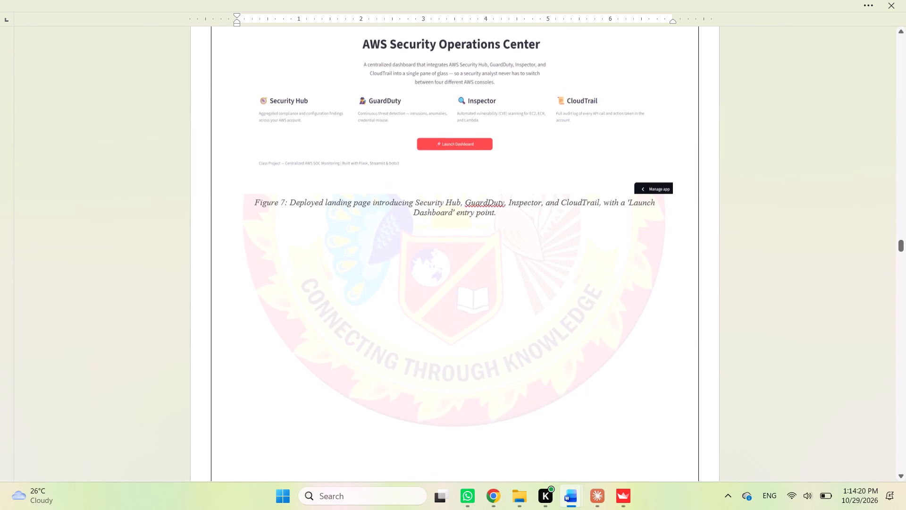
{"action": "left_click", "coordinate": [318, 278]}
{"action": "left_click", "coordinate": [459, 227]}
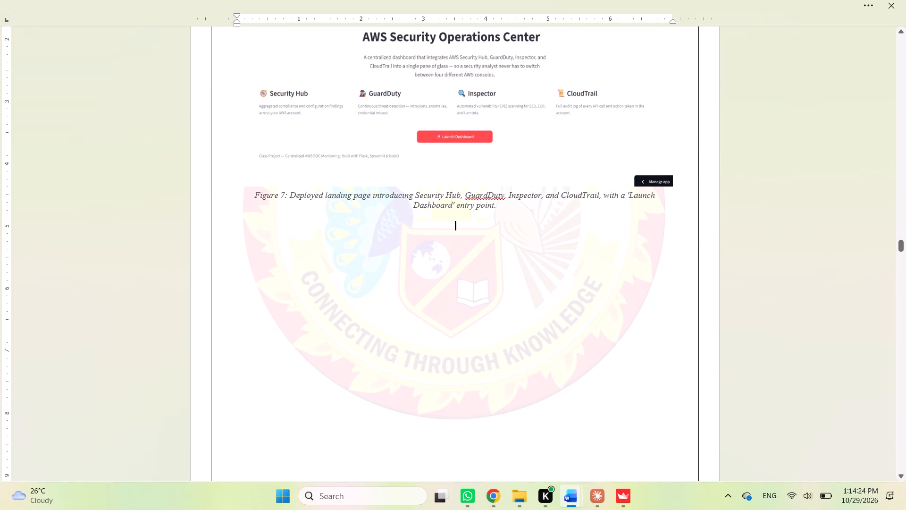
{"action": "left_click", "coordinate": [459, 225]}
{"action": "key", "text": "super+v"}
{"action": "scroll", "coordinate": [536, 357], "scroll_direction": "down", "scroll_amount": 1}
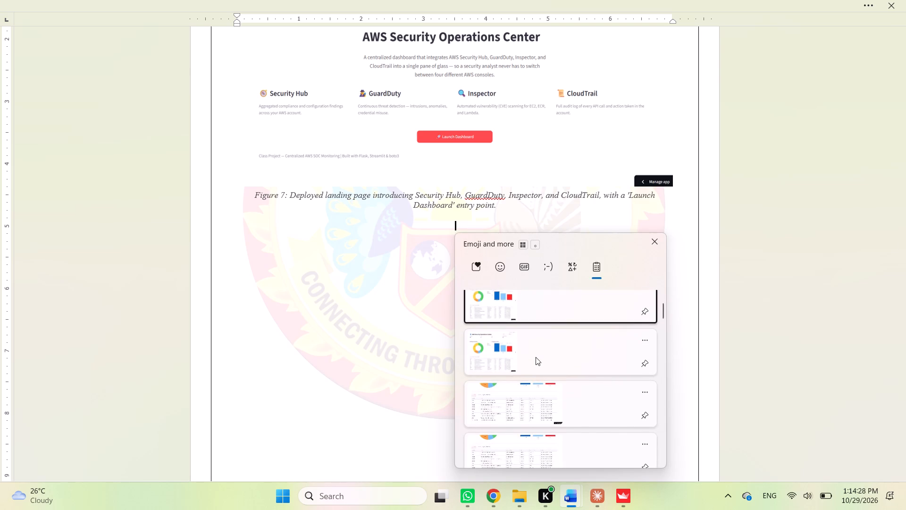
{"action": "scroll", "coordinate": [536, 357], "scroll_direction": "down", "scroll_amount": 3}
{"action": "scroll", "coordinate": [536, 357], "scroll_direction": "up", "scroll_amount": 1}
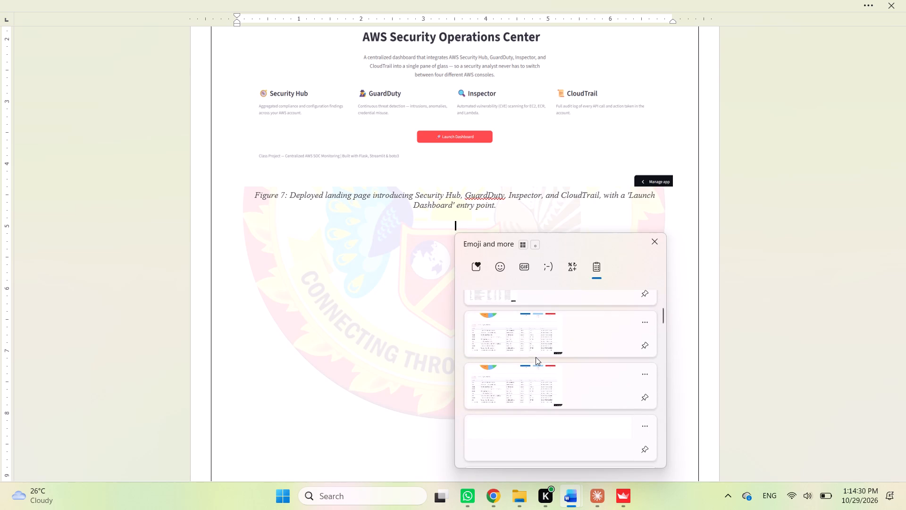
{"action": "scroll", "coordinate": [536, 357], "scroll_direction": "down", "scroll_amount": 2}
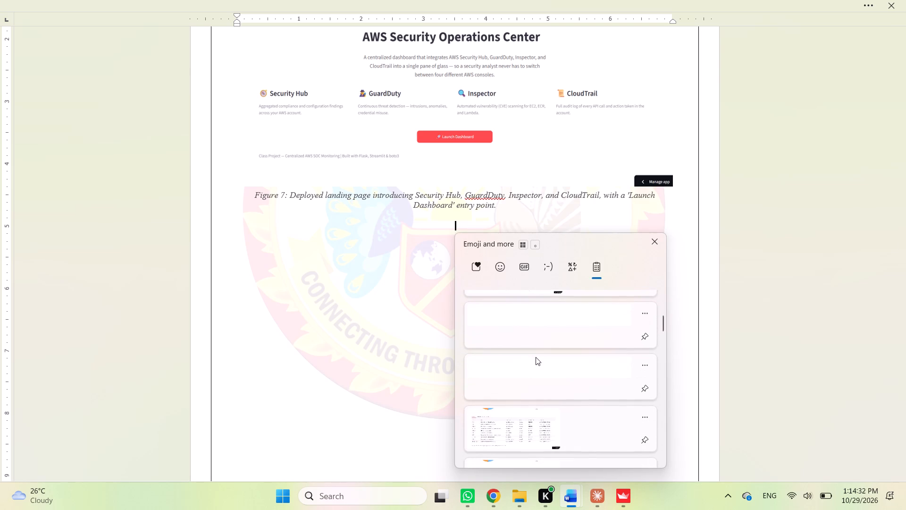
{"action": "scroll", "coordinate": [541, 389], "scroll_direction": "down", "scroll_amount": 4}
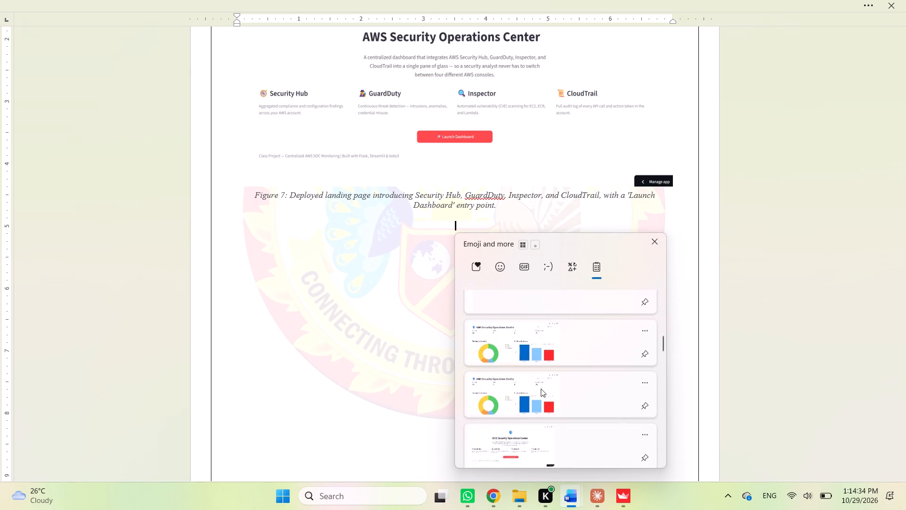
{"action": "scroll", "coordinate": [541, 389], "scroll_direction": "down", "scroll_amount": 1}
{"action": "left_click", "coordinate": [520, 338]}
{"action": "key", "text": "ctrl+v"}
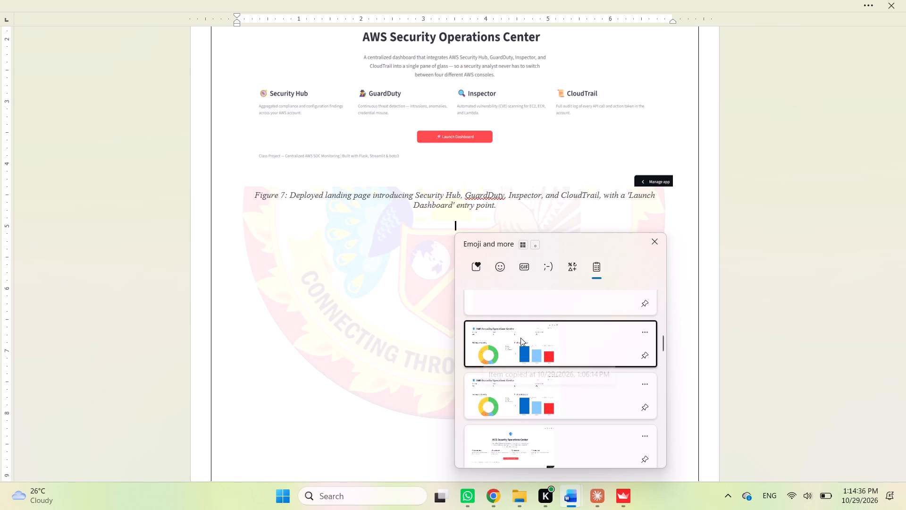
Remove the blank lines above the Figure 8 caption so it sits directly below the dashboard picture.
{"action": "scroll", "coordinate": [480, 303], "scroll_direction": "down", "scroll_amount": 1}
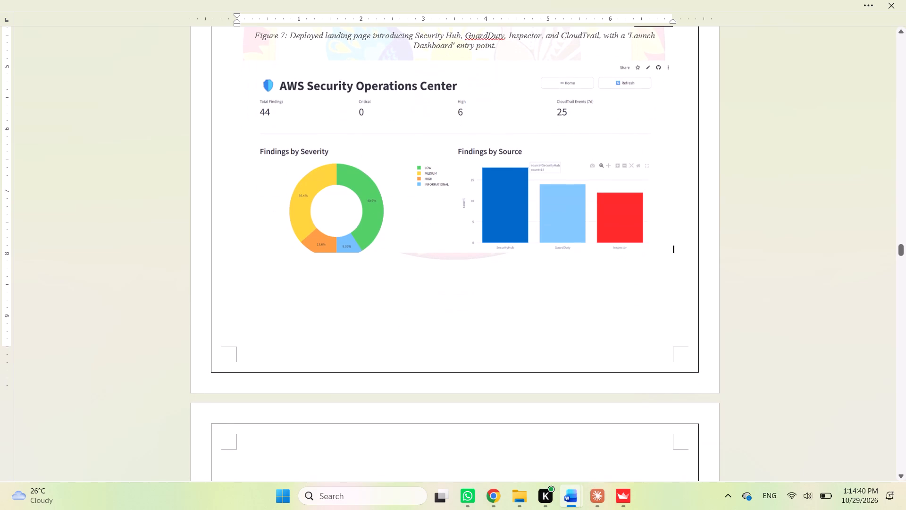
{"action": "scroll", "coordinate": [480, 303], "scroll_direction": "down", "scroll_amount": 2}
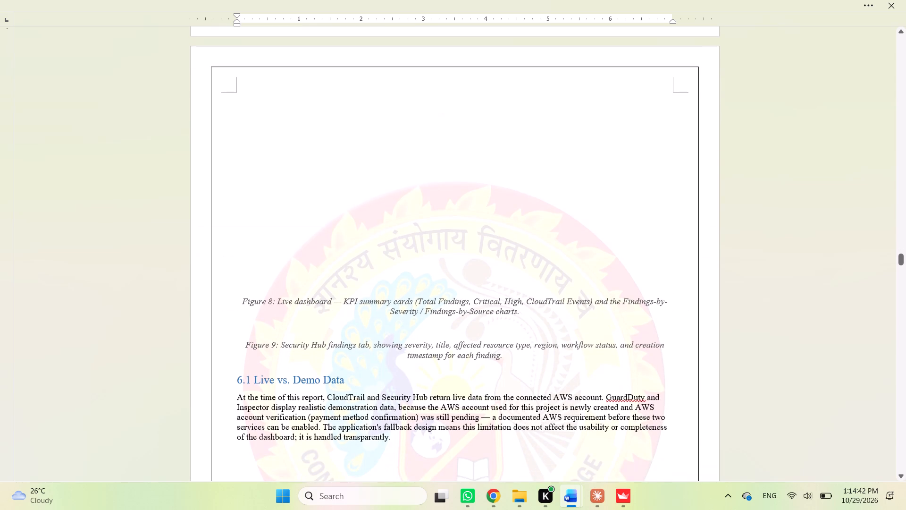
{"action": "left_click", "coordinate": [243, 303]}
{"action": "key", "text": "BackSpace"}
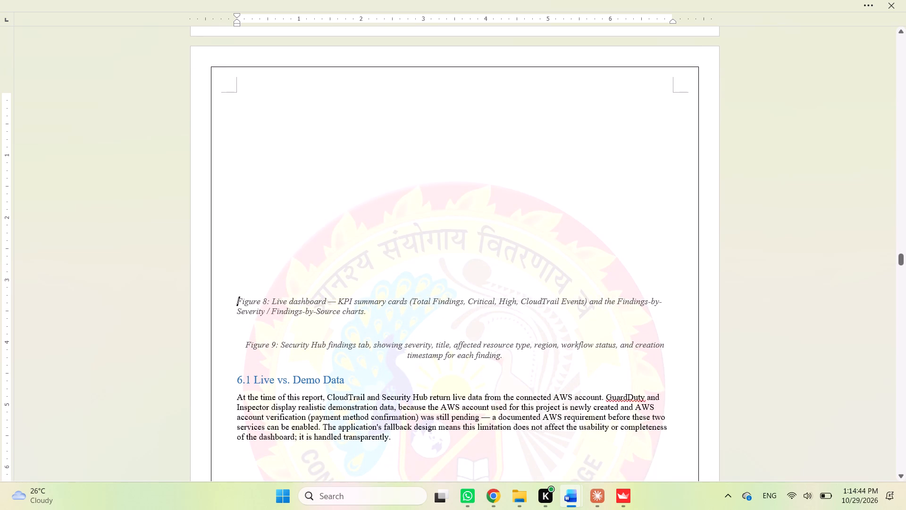
{"action": "key", "text": "BackSpace"}
{"action": "key", "text": "BackSpace"}
{"action": "key", "text": "BackSpace"}
{"action": "key", "text": "BackSpace"}
{"action": "key", "text": "BackSpace"}
{"action": "key", "text": "BackSpace"}
{"action": "key", "text": "BackSpace"}
{"action": "key", "text": "BackSpace"}
{"action": "key", "text": "BackSpace"}
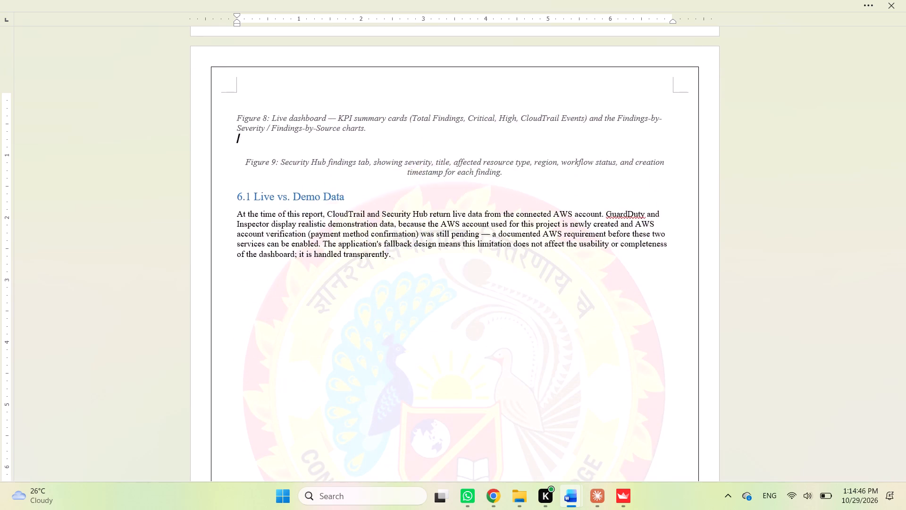
{"action": "key", "text": "BackSpace"}
{"action": "key", "text": "BackSpace"}
{"action": "key", "text": "BackSpace"}
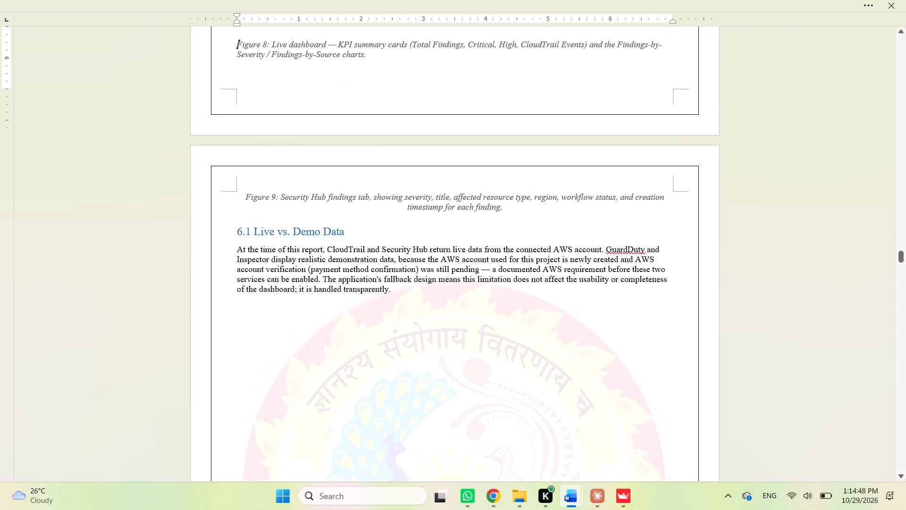
{"action": "scroll", "coordinate": [323, 308], "scroll_direction": "up", "scroll_amount": 1}
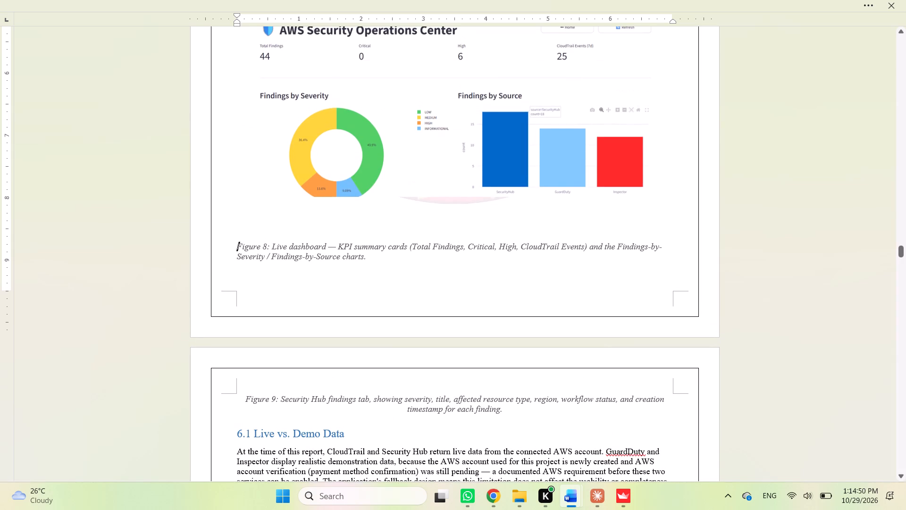
{"action": "key", "text": "BackSpace"}
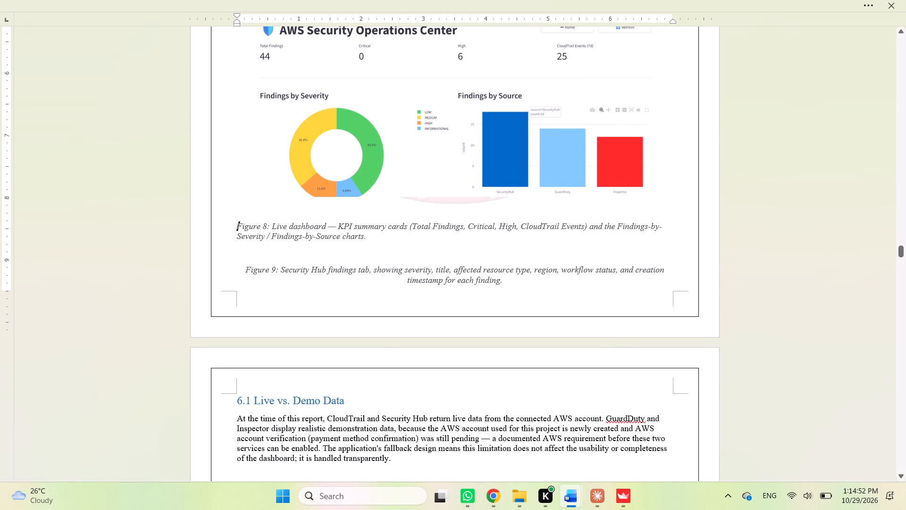
Insert three blank lines above the Figure 9 caption to make room for its picture on the next page.
{"action": "left_click", "coordinate": [243, 271]}
{"action": "key", "text": "Return"}
{"action": "key", "text": "Return"}
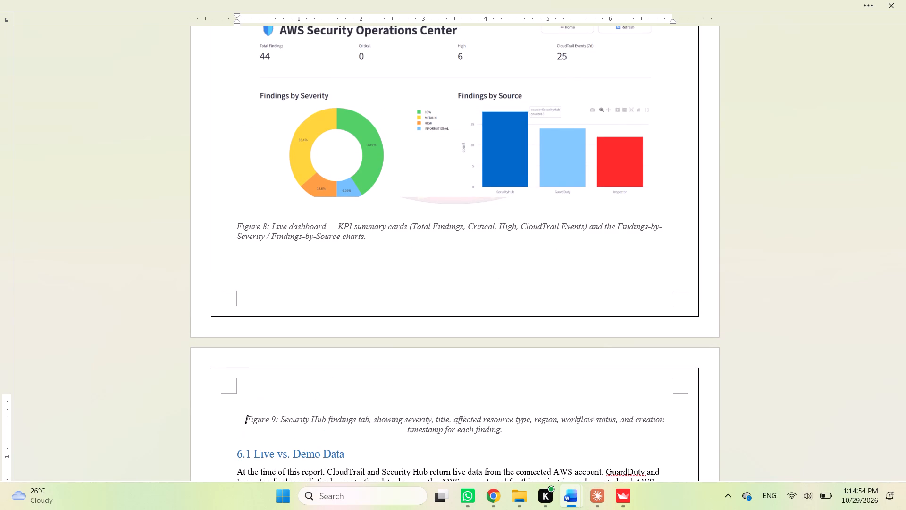
{"action": "key", "text": "Return"}
{"action": "left_click", "coordinate": [274, 380]}
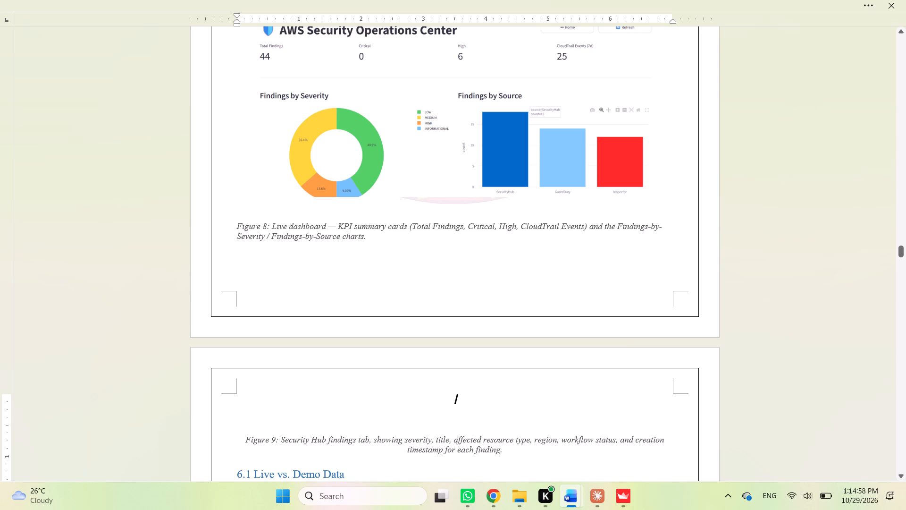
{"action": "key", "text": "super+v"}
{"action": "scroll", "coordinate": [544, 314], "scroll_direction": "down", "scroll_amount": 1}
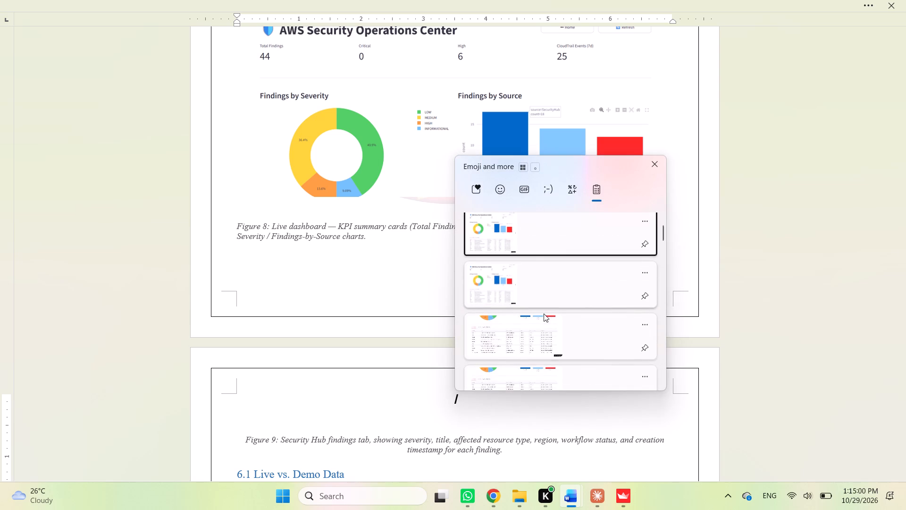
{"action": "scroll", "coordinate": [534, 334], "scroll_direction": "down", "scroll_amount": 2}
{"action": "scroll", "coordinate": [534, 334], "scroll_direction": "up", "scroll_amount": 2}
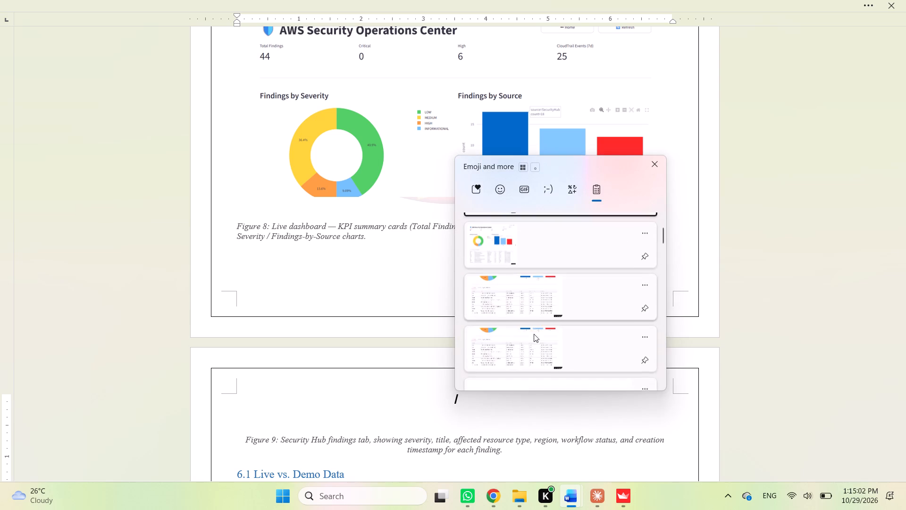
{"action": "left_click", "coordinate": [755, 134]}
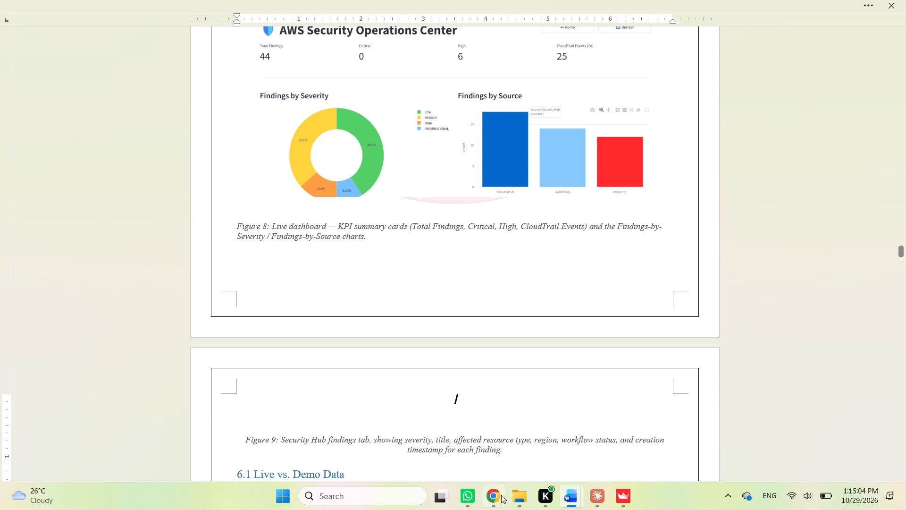
Switch to Chrome and capture a screenshot of the dashboard's Security Hub findings table, from its service tabs to the footer line.
{"action": "left_click", "coordinate": [494, 499]}
{"action": "scroll", "coordinate": [480, 327], "scroll_direction": "down", "scroll_amount": 1}
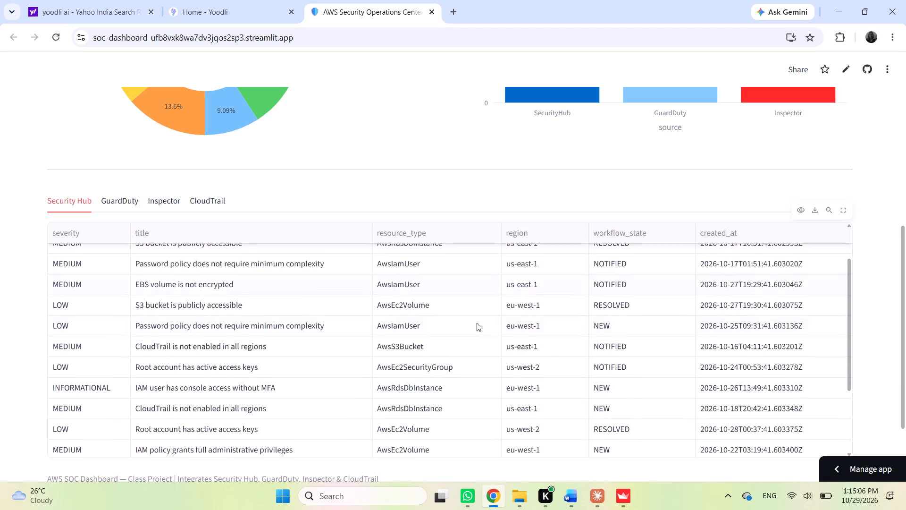
{"action": "scroll", "coordinate": [426, 209], "scroll_direction": "down", "scroll_amount": 2}
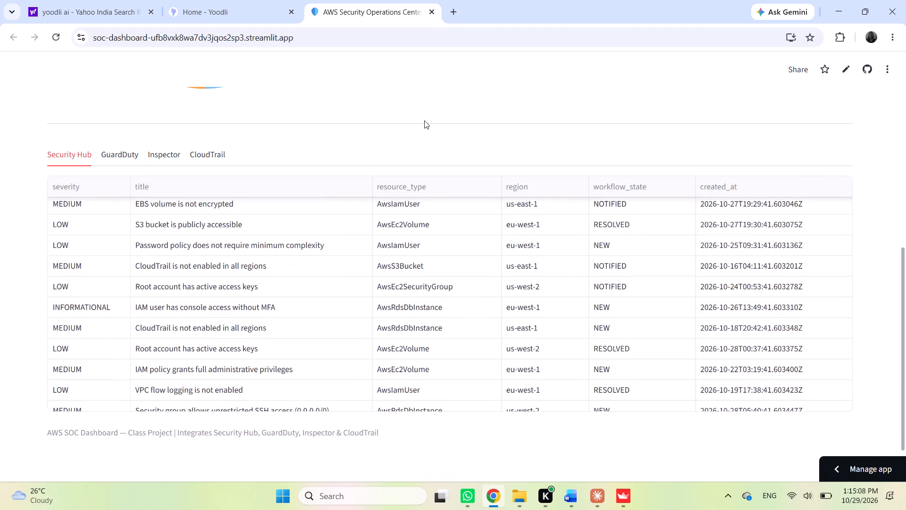
{"action": "scroll", "coordinate": [434, 260], "scroll_direction": "up", "scroll_amount": 5}
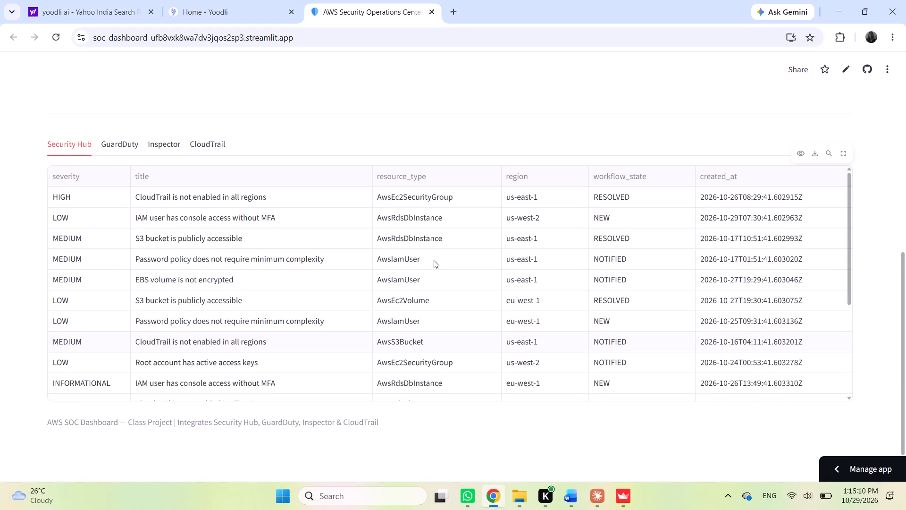
{"action": "key", "text": "Print"}
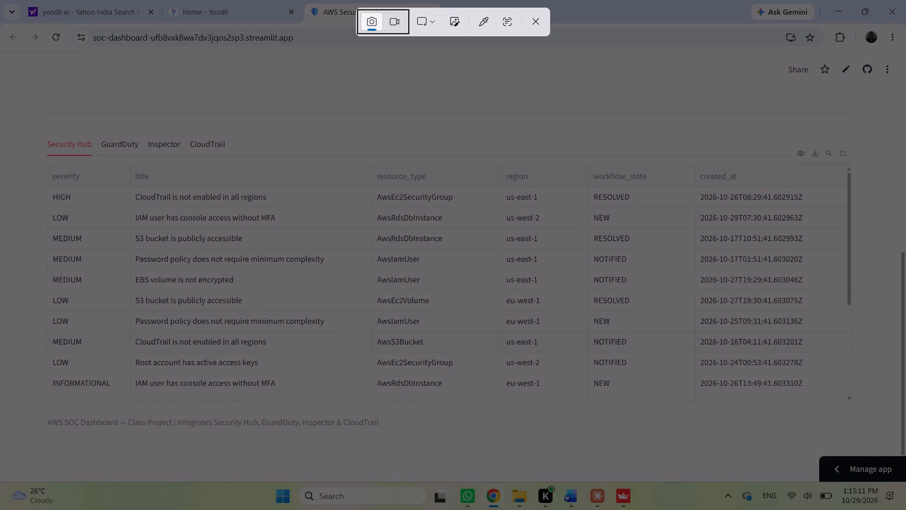
{"action": "left_click_drag", "start_coordinate": [11, 110], "coordinate": [467, 274]}
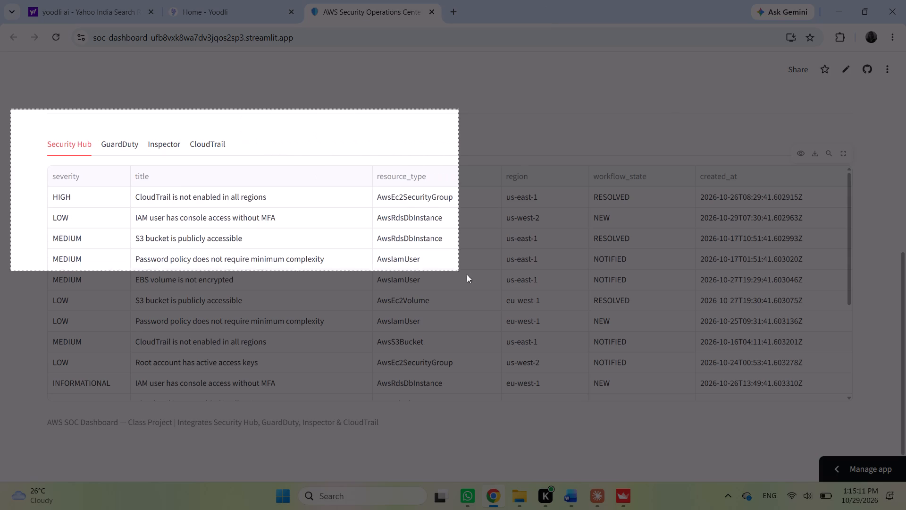
{"action": "left_click_drag", "start_coordinate": [467, 274], "coordinate": [870, 411]}
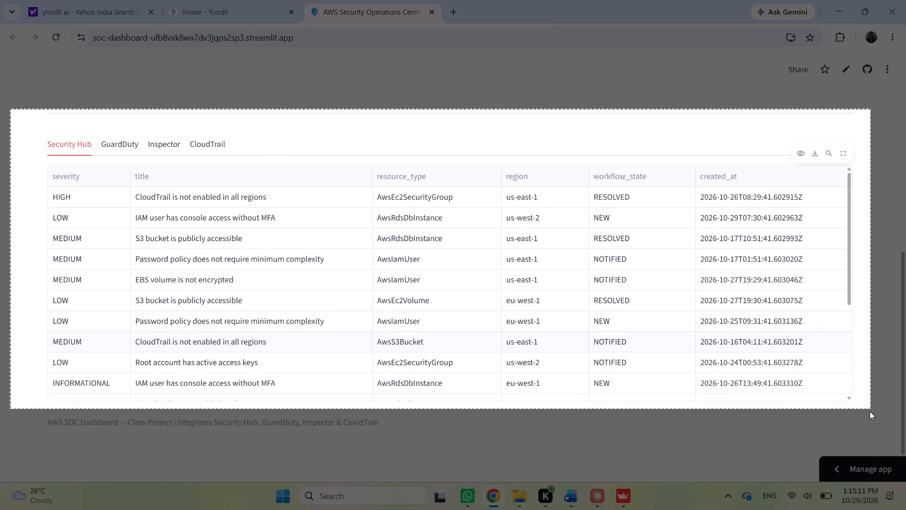
{"action": "left_click_drag", "start_coordinate": [870, 411], "coordinate": [880, 448]}
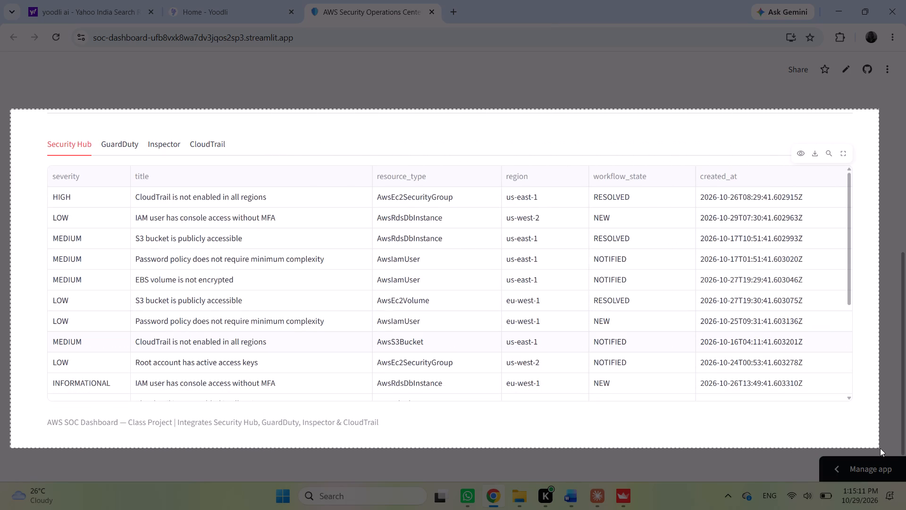
{"action": "left_click_drag", "start_coordinate": [880, 448], "coordinate": [881, 449]}
Return to the Word report and paste the Security Hub table screenshot above the Figure 9 caption.
{"action": "left_click", "coordinate": [838, 12]}
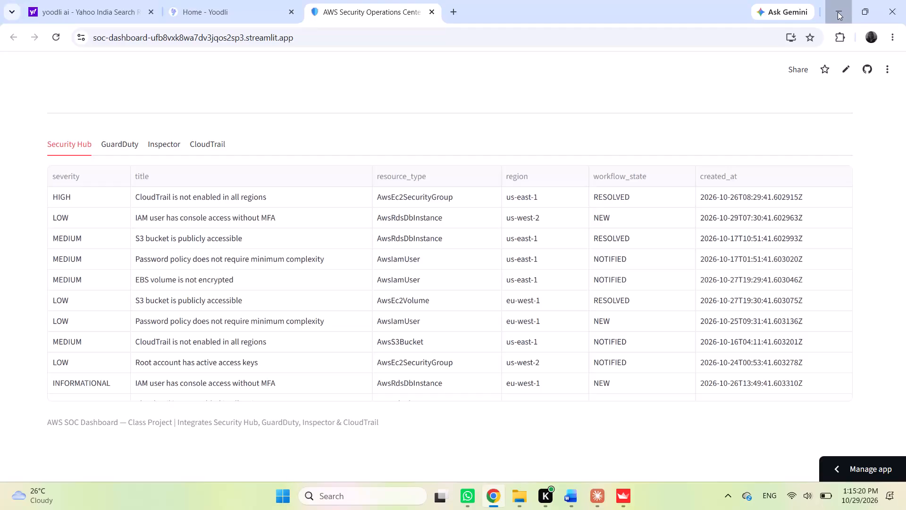
{"action": "left_click", "coordinate": [463, 408]}
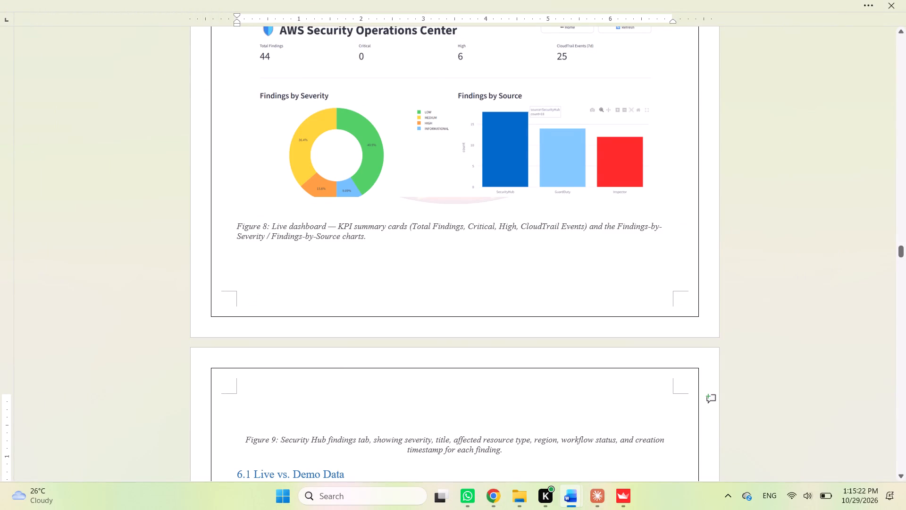
{"action": "key", "text": "ctrl+v"}
Insert one blank line between the Figure 9 caption and the "6.1 Live vs. Demo Data" heading.
{"action": "scroll", "coordinate": [473, 368], "scroll_direction": "down", "scroll_amount": 1}
{"action": "scroll", "coordinate": [380, 376], "scroll_direction": "down", "scroll_amount": 1}
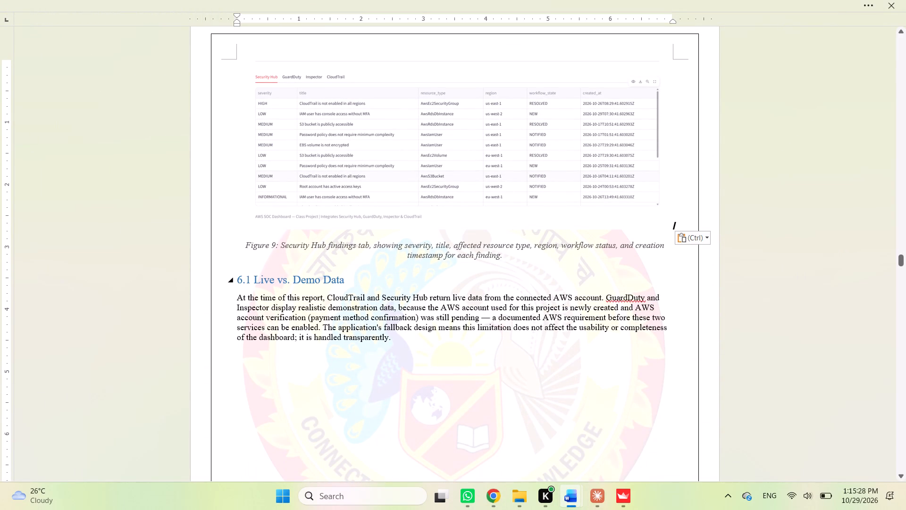
{"action": "scroll", "coordinate": [406, 379], "scroll_direction": "down", "scroll_amount": 2}
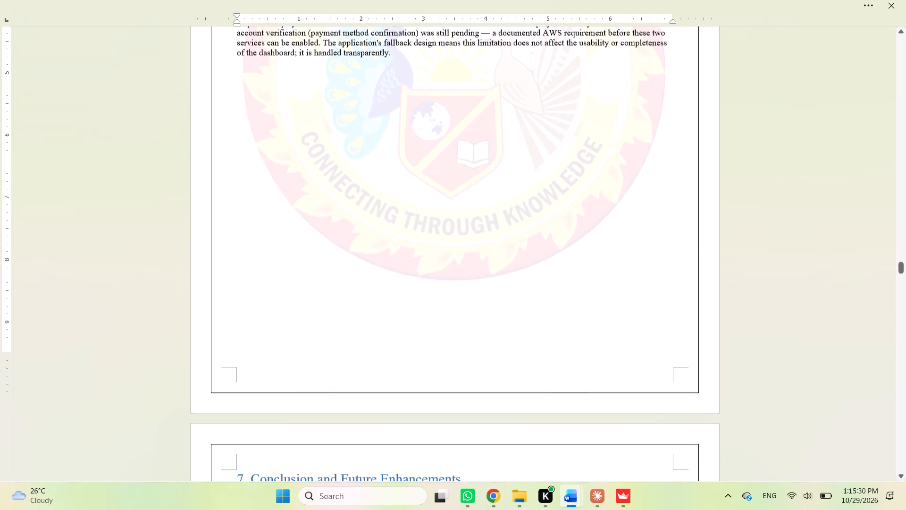
{"action": "scroll", "coordinate": [406, 379], "scroll_direction": "down", "scroll_amount": 1}
{"action": "scroll", "coordinate": [406, 379], "scroll_direction": "up", "scroll_amount": 2}
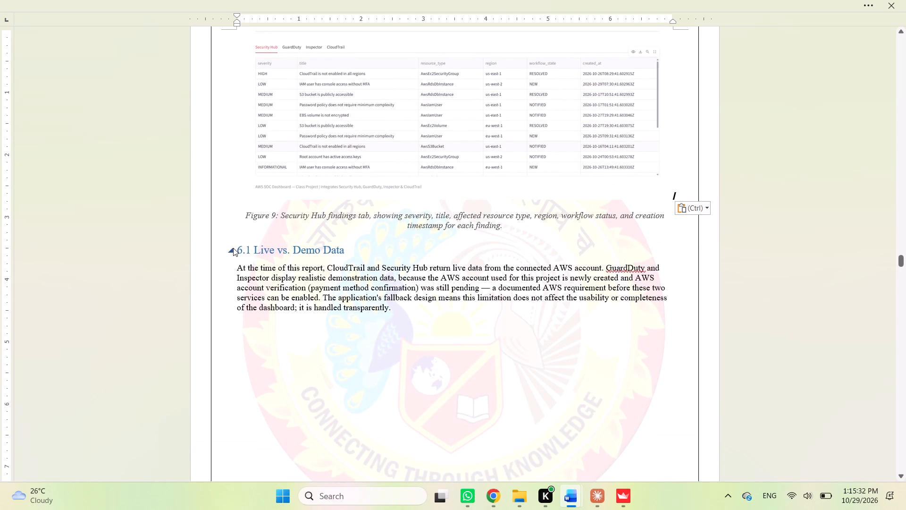
{"action": "left_click", "coordinate": [238, 251]}
{"action": "key", "text": "Return"}
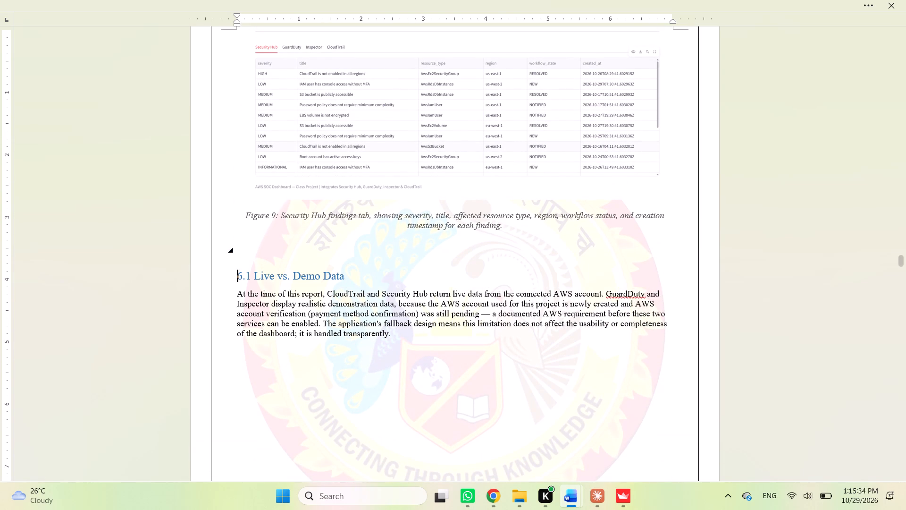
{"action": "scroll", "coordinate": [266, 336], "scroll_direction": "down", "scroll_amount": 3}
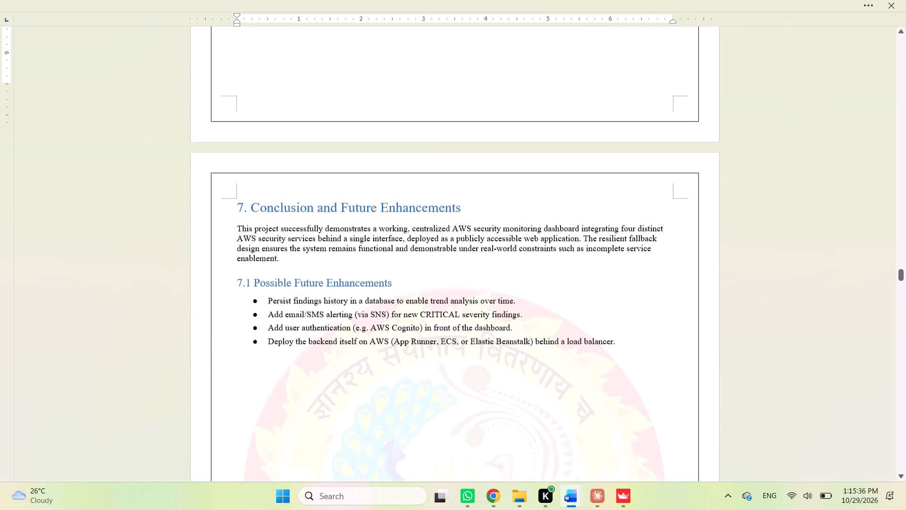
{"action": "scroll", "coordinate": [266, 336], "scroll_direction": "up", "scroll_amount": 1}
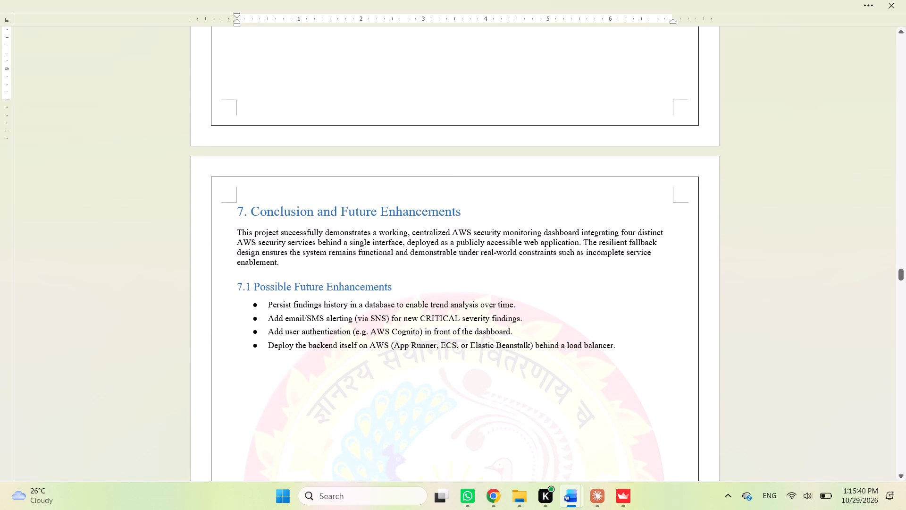
Delete the entire "8. Appendix: Source Code" section, from its heading through all the code listings at the end of the report.
{"action": "scroll", "coordinate": [412, 210], "scroll_direction": "down", "scroll_amount": 1}
{"action": "scroll", "coordinate": [423, 271], "scroll_direction": "down", "scroll_amount": 2}
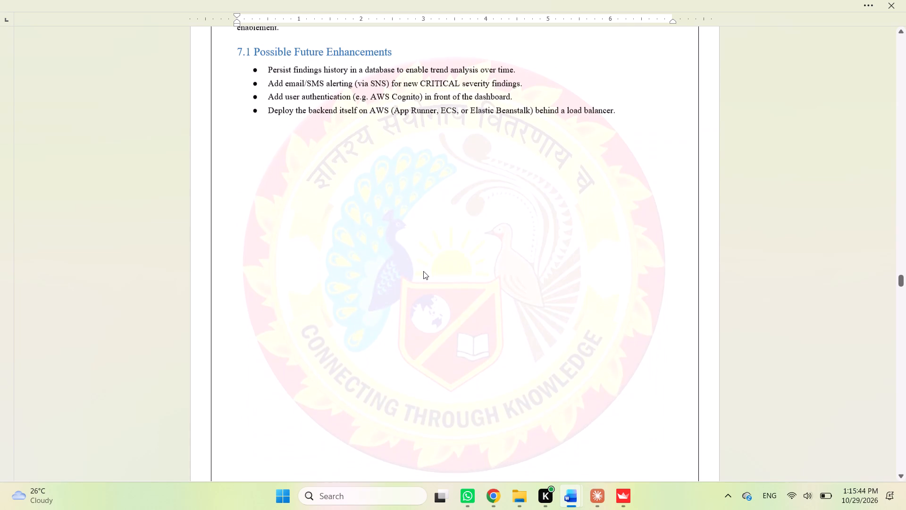
{"action": "scroll", "coordinate": [423, 271], "scroll_direction": "down", "scroll_amount": 2}
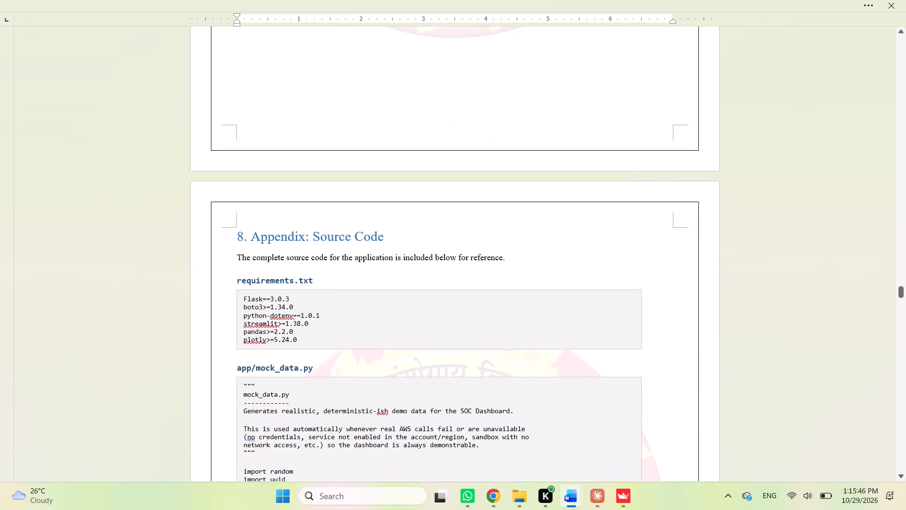
{"action": "scroll", "coordinate": [429, 262], "scroll_direction": "down", "scroll_amount": 1}
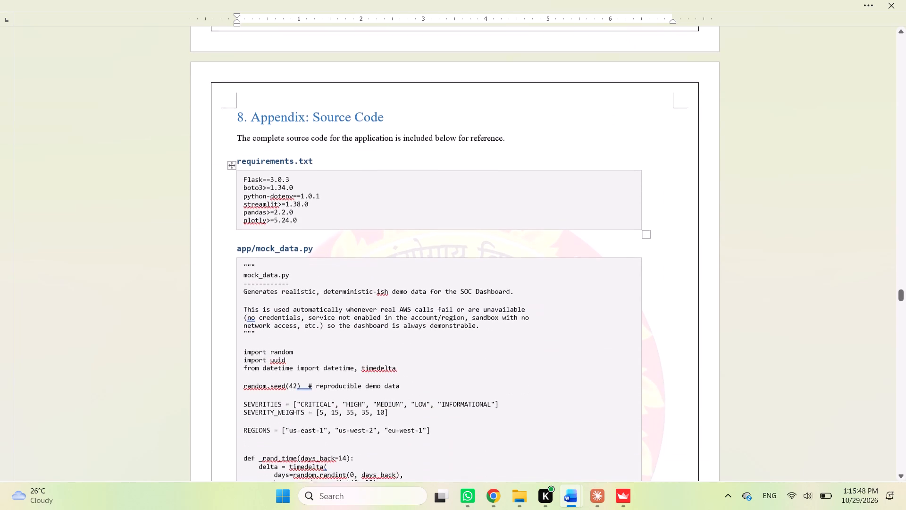
{"action": "scroll", "coordinate": [429, 262], "scroll_direction": "down", "scroll_amount": 7}
{"action": "scroll", "coordinate": [429, 262], "scroll_direction": "up", "scroll_amount": 1}
{"action": "scroll", "coordinate": [429, 262], "scroll_direction": "down", "scroll_amount": 1}
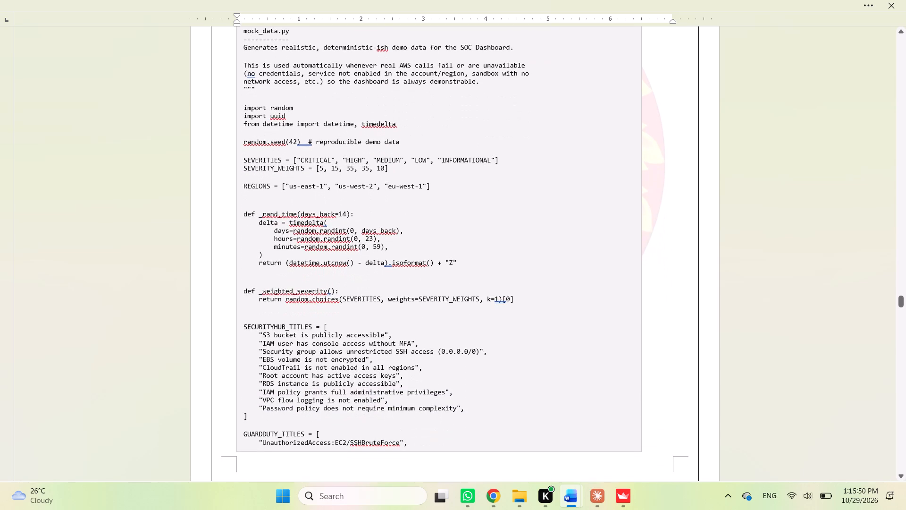
{"action": "scroll", "coordinate": [429, 262], "scroll_direction": "down", "scroll_amount": 1}
{"action": "scroll", "coordinate": [429, 262], "scroll_direction": "up", "scroll_amount": 3}
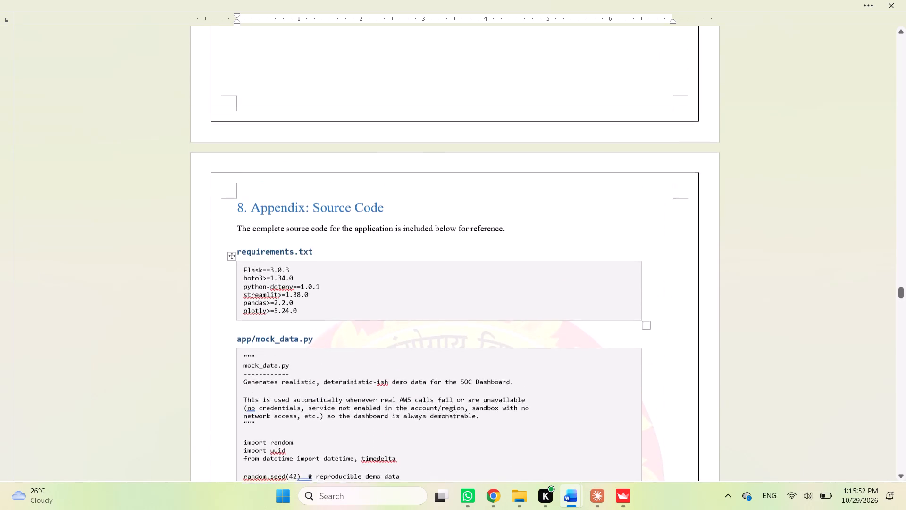
{"action": "left_click_drag", "start_coordinate": [236, 221], "coordinate": [434, 509]}
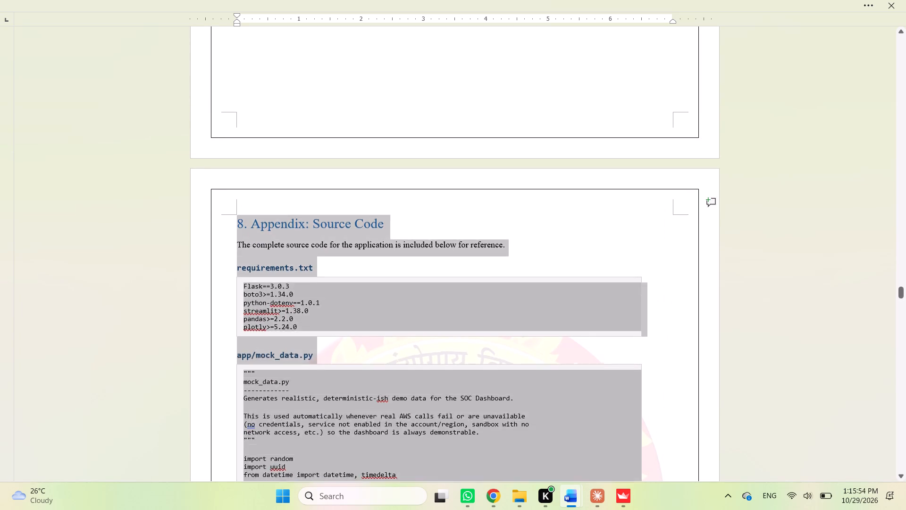
{"action": "left_click_drag", "start_coordinate": [434, 509], "coordinate": [470, 509]}
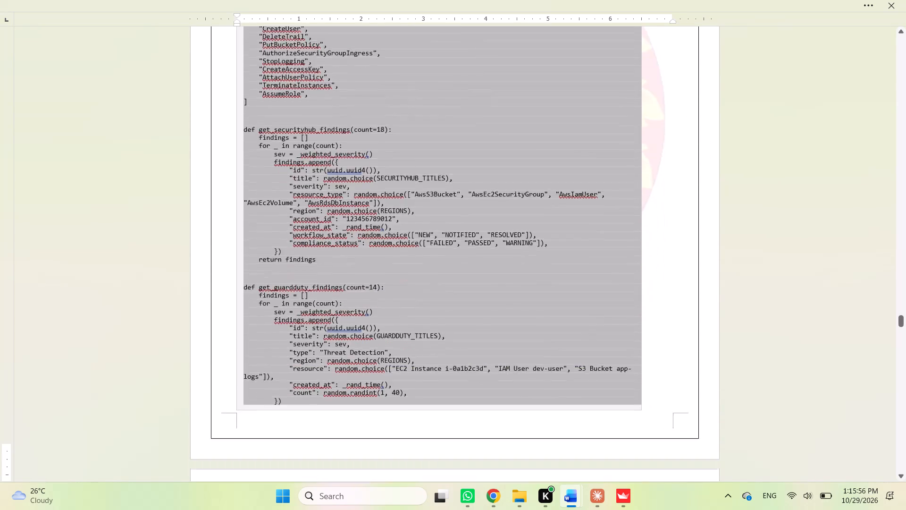
{"action": "left_click_drag", "start_coordinate": [470, 509], "coordinate": [695, 509]}
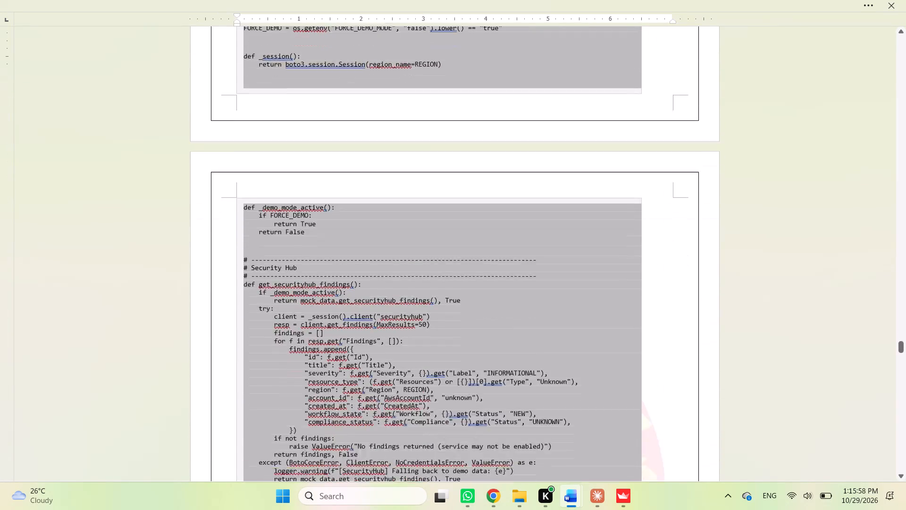
{"action": "left_click_drag", "start_coordinate": [695, 509], "coordinate": [905, 509]}
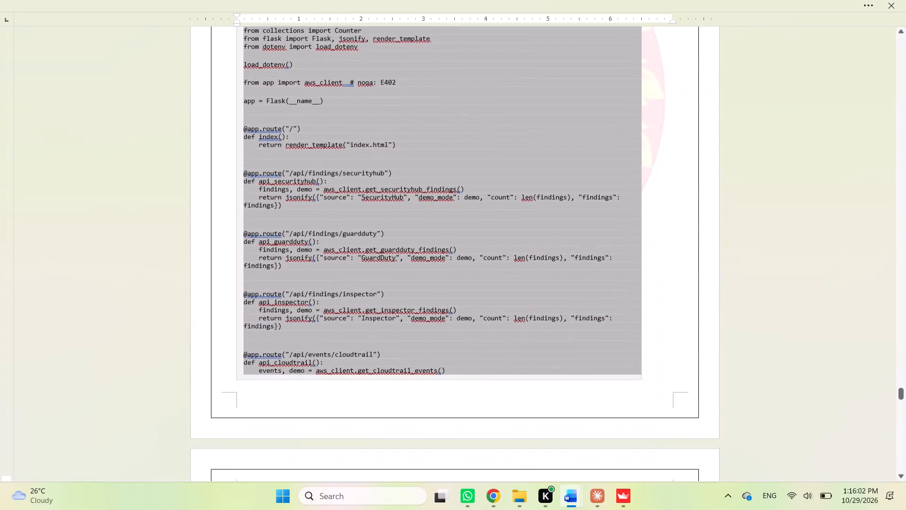
{"action": "left_click_drag", "start_coordinate": [905, 509], "coordinate": [905, 509]}
{"action": "key", "text": "BackSpace"}
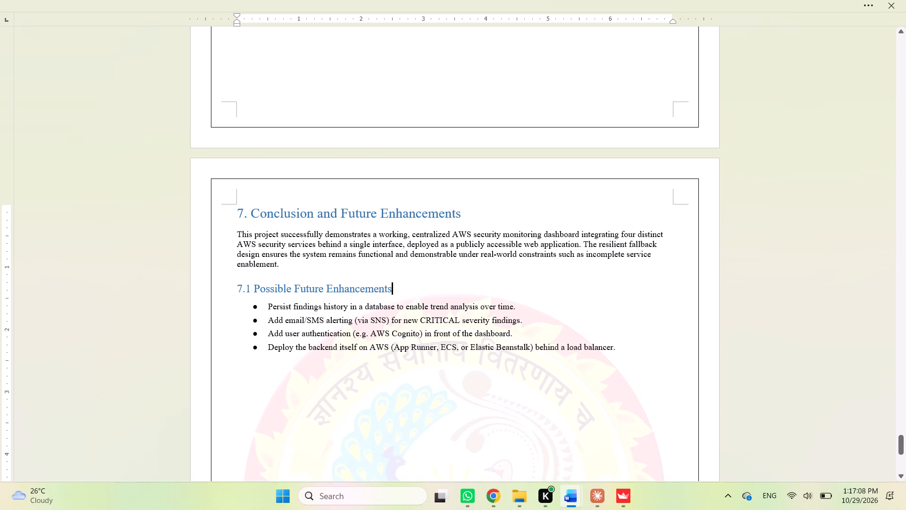
{"action": "left_click_drag", "start_coordinate": [236, 234], "coordinate": [290, 262]}
{"action": "key", "text": "ctrl+v"}
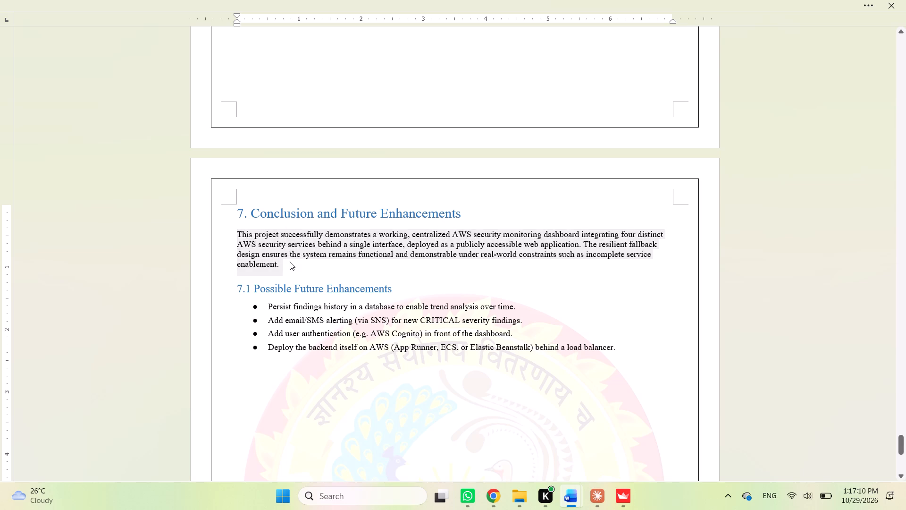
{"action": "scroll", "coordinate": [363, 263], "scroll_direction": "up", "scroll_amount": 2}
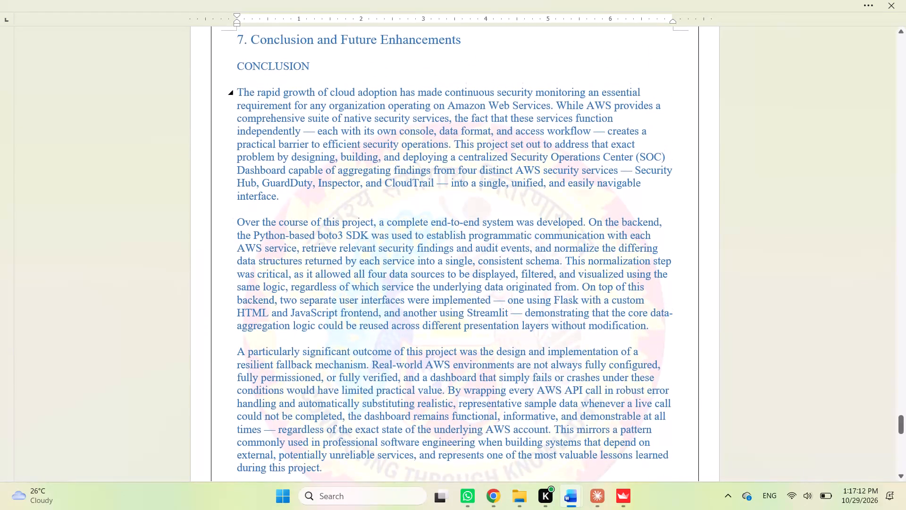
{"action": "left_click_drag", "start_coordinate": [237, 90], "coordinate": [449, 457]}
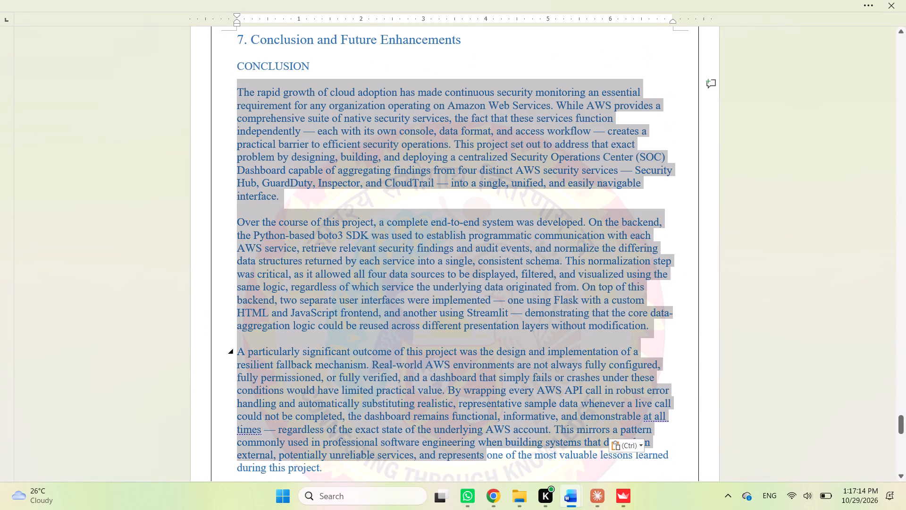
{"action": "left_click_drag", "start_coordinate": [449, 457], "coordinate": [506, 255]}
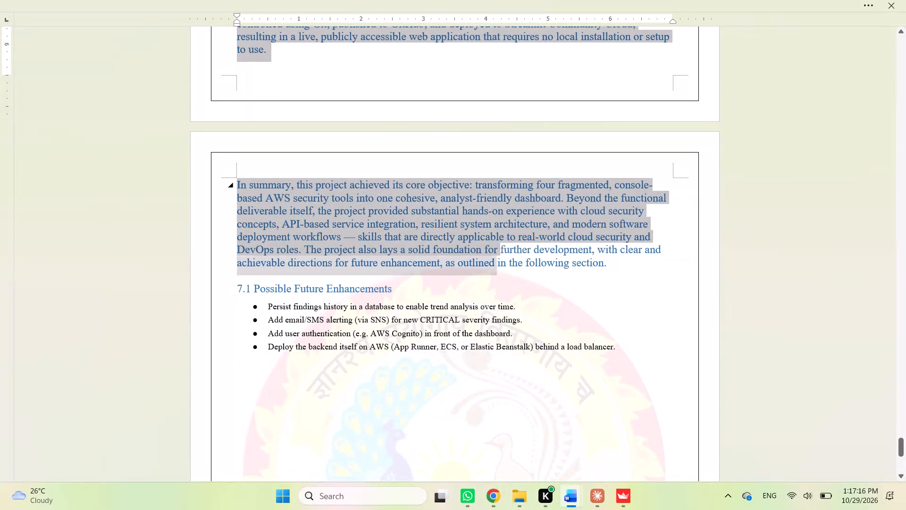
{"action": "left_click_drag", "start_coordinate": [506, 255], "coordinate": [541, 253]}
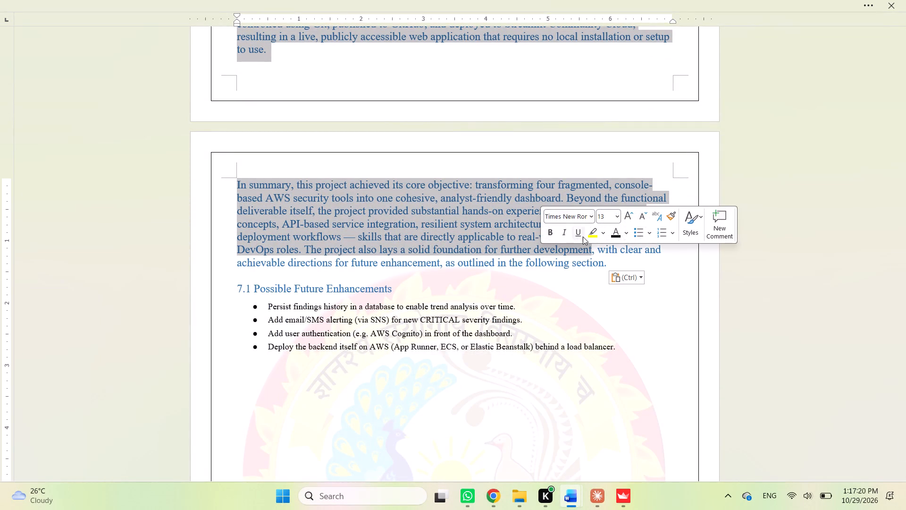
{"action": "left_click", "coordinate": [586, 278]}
Format all the pasted conclusion paragraphs below the "CONCLUSION" title in black at font size 12.
{"action": "left_click_drag", "start_coordinate": [608, 264], "coordinate": [519, 161]}
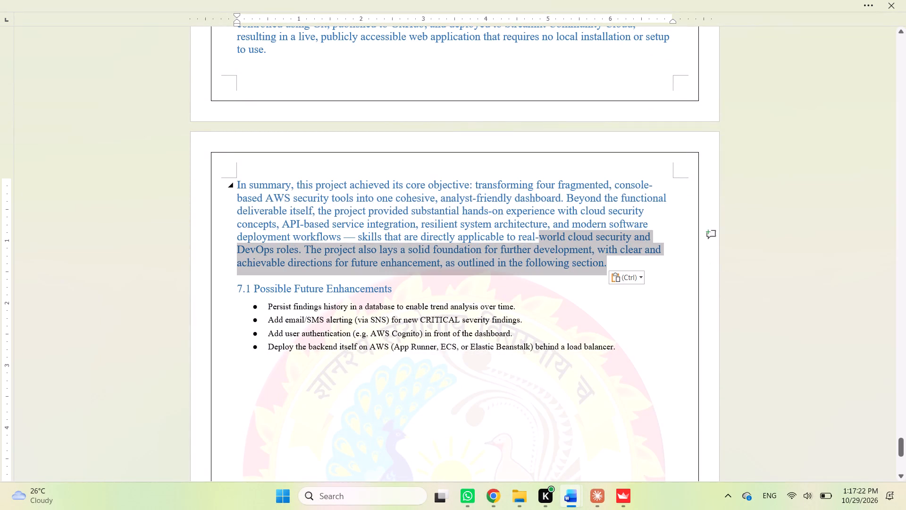
{"action": "left_click_drag", "start_coordinate": [519, 161], "coordinate": [501, 0]}
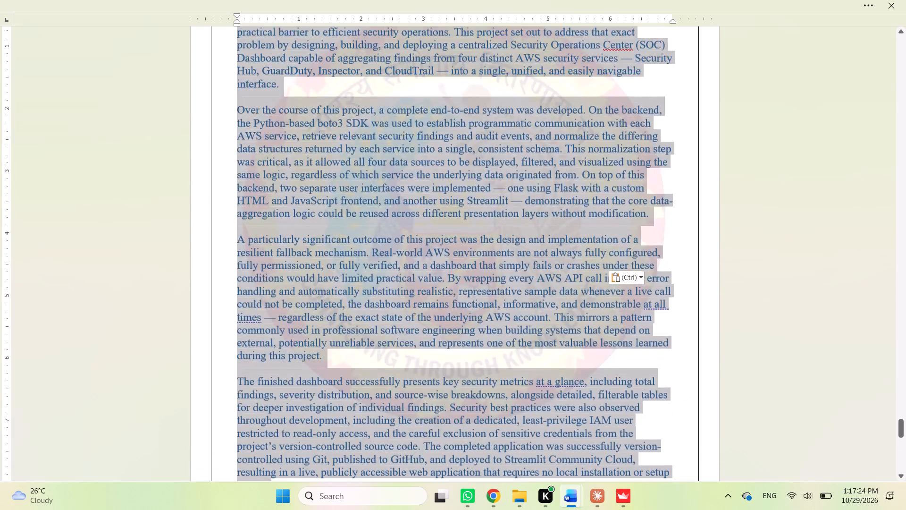
{"action": "left_click_drag", "start_coordinate": [501, 0], "coordinate": [360, 312]}
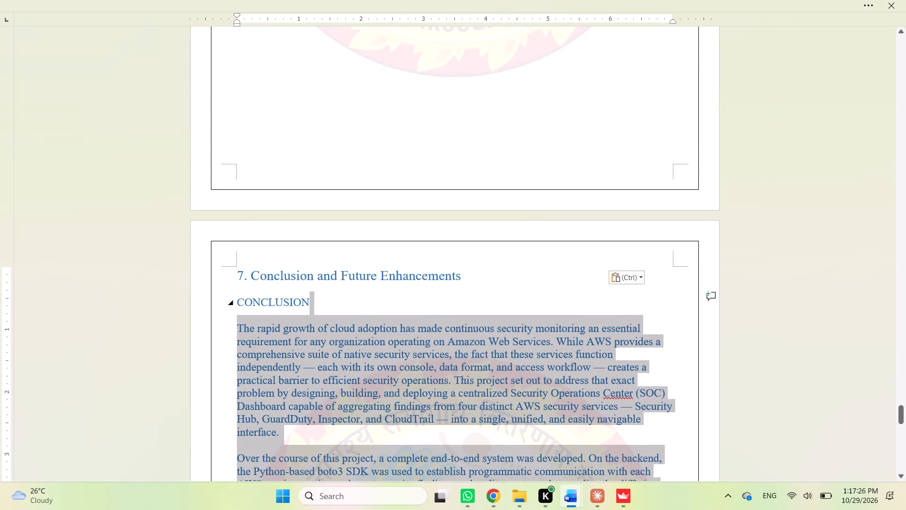
{"action": "left_click_drag", "start_coordinate": [360, 312], "coordinate": [238, 328]}
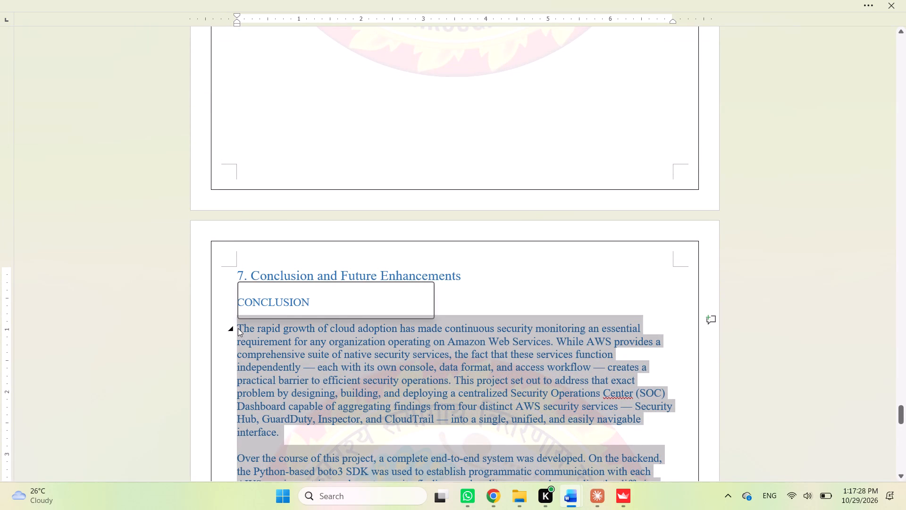
{"action": "left_click", "coordinate": [309, 308]}
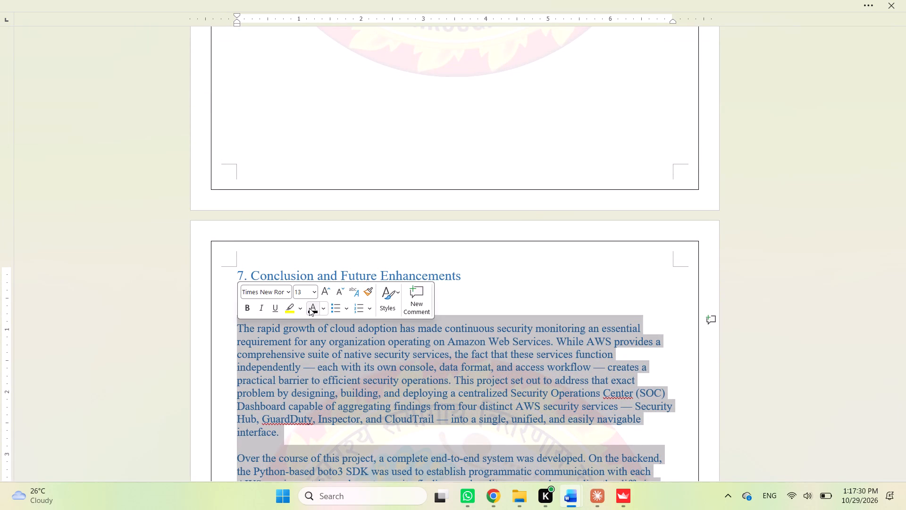
{"action": "left_click", "coordinate": [338, 291]}
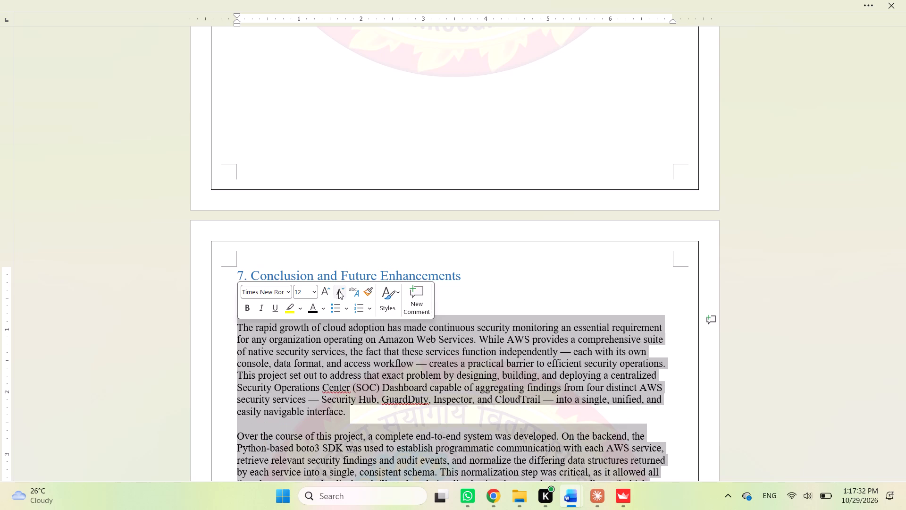
Delete the "CONCLUSION" subheading and its empty line below the "7. Conclusion and Future Enhancements" heading.
{"action": "scroll", "coordinate": [476, 404], "scroll_direction": "down", "scroll_amount": 1}
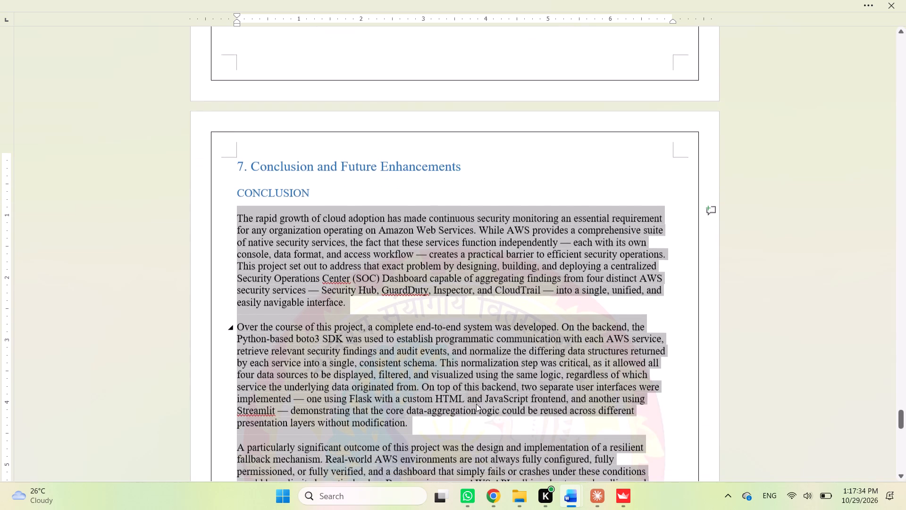
{"action": "scroll", "coordinate": [476, 404], "scroll_direction": "down", "scroll_amount": 1}
{"action": "scroll", "coordinate": [476, 404], "scroll_direction": "up", "scroll_amount": 1}
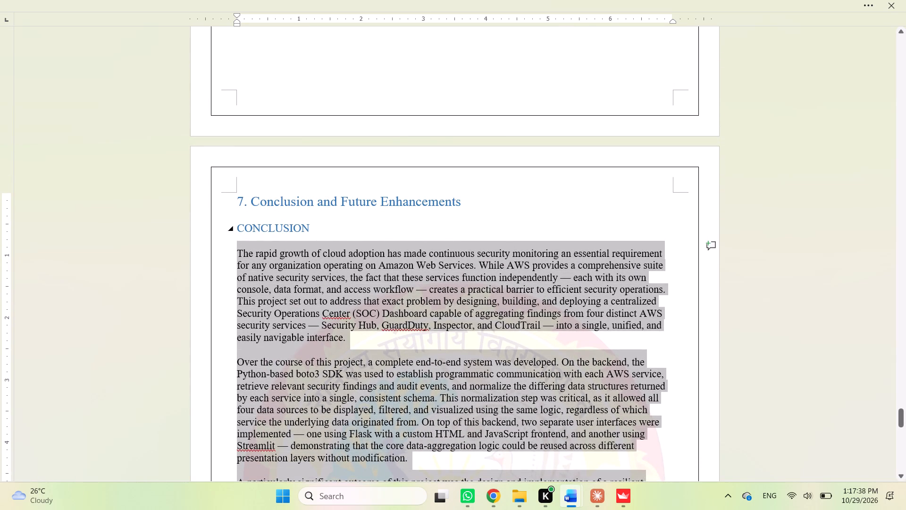
{"action": "left_click_drag", "start_coordinate": [237, 225], "coordinate": [301, 222]}
{"action": "left_click", "coordinate": [310, 223]}
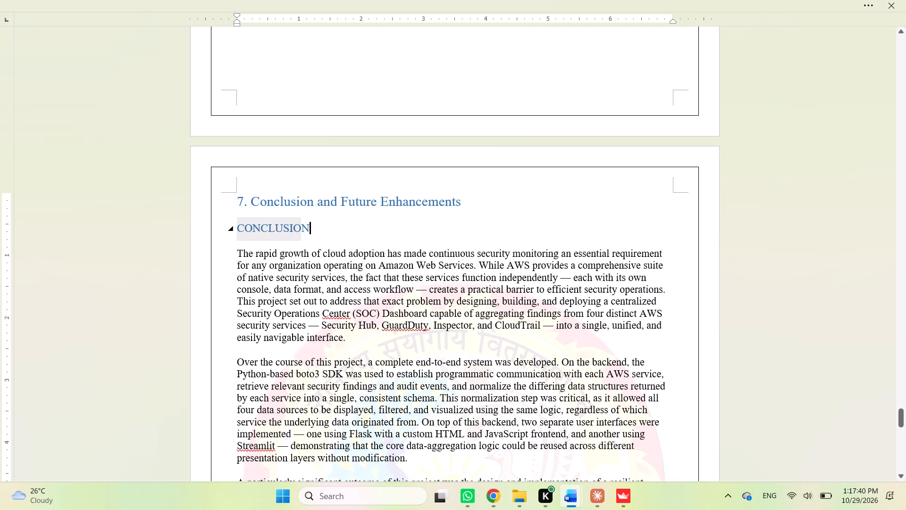
{"action": "key", "text": "BackSpace"}
{"action": "key", "text": "BackSpace"}
{"action": "key", "text": "BackSpace"}
{"action": "key", "text": "BackSpace"}
{"action": "key", "text": "BackSpace"}
{"action": "key", "text": "BackSpace"}
{"action": "key", "text": "BackSpace"}
{"action": "key", "text": "BackSpace"}
{"action": "key", "text": "BackSpace"}
{"action": "key", "text": "BackSpace"}
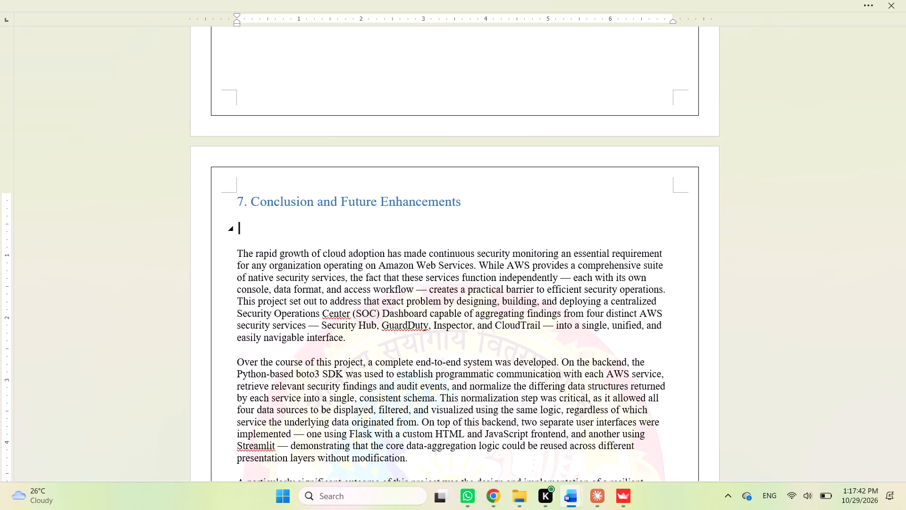
{"action": "key", "text": "BackSpace"}
Shorten the section 7 heading to "7. Conclusion" by removing the words "and Future Enhancements".
{"action": "key", "text": "BackSpace"}
{"action": "key", "text": "BackSpace"}
{"action": "key", "text": "BackSpace"}
{"action": "key", "text": "BackSpace"}
{"action": "key", "text": "BackSpace"}
{"action": "key", "text": "BackSpace"}
{"action": "key", "text": "BackSpace"}
{"action": "key", "text": "BackSpace"}
{"action": "key", "text": "BackSpace"}
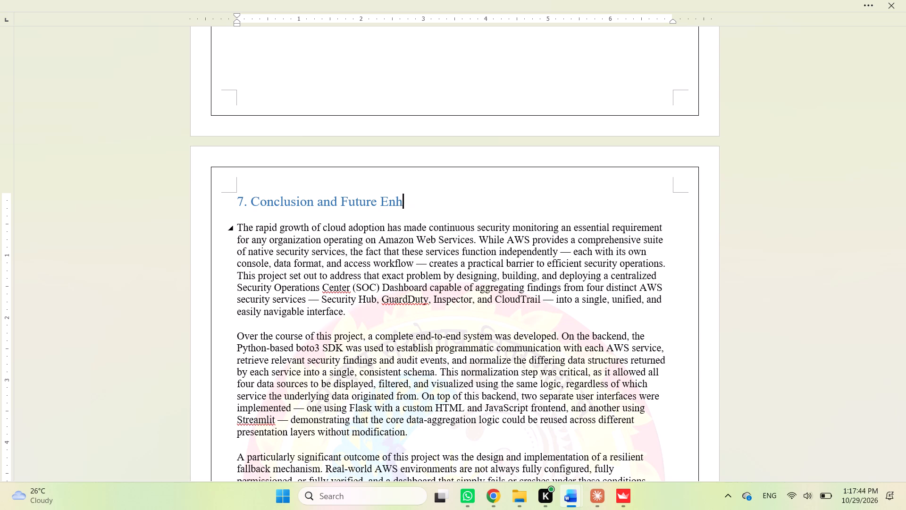
{"action": "key", "text": "BackSpace"}
{"action": "key", "text": "BackSpace"}
{"action": "key", "text": "BackSpace"}
{"action": "key", "text": "BackSpace"}
{"action": "key", "text": "BackSpace"}
{"action": "key", "text": "BackSpace"}
{"action": "key", "text": "BackSpace"}
{"action": "key", "text": "BackSpace"}
{"action": "key", "text": "BackSpace"}
{"action": "key", "text": "BackSpace"}
{"action": "key", "text": "BackSpace"}
{"action": "key", "text": "BackSpace"}
{"action": "key", "text": "BackSpace"}
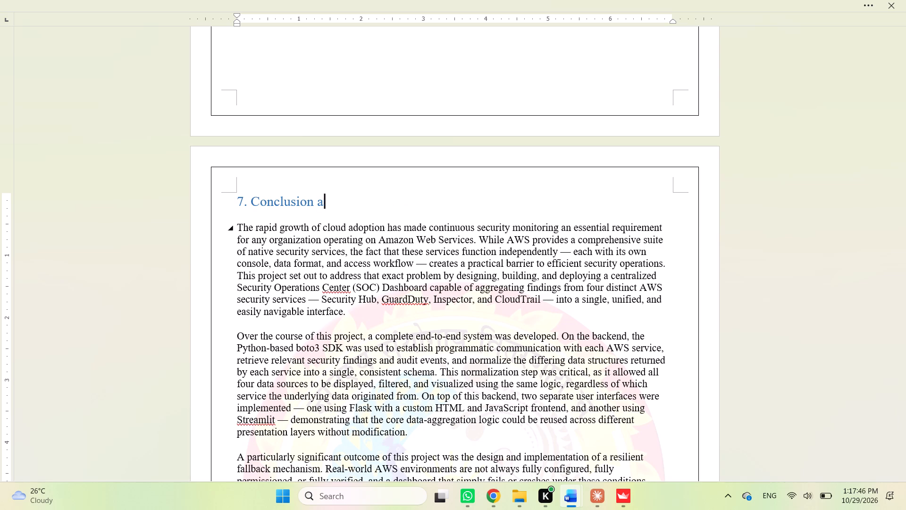
{"action": "key", "text": "BackSpace"}
{"action": "key", "text": "BackSpace"}
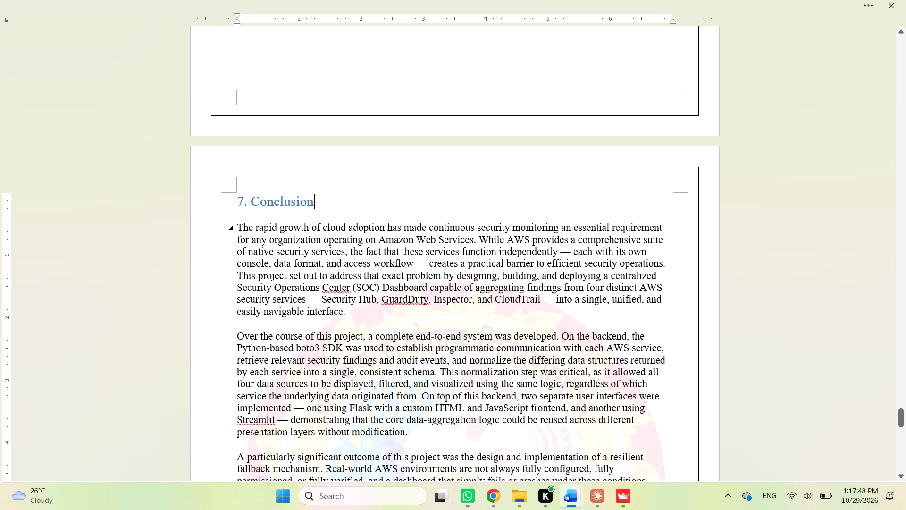
Join the first conclusion paragraph to the "7. Conclusion" heading and split it back onto its own line.
{"action": "left_click", "coordinate": [237, 225]}
{"action": "key", "text": "BackSpace"}
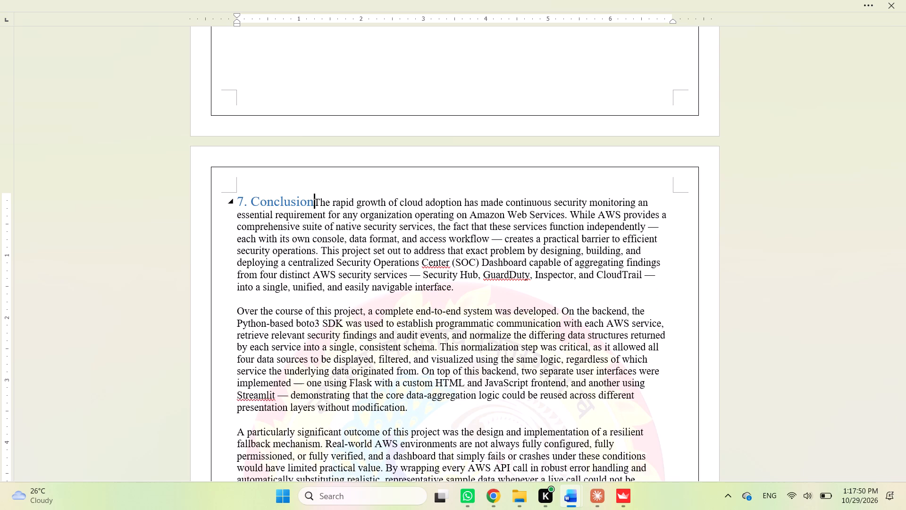
{"action": "key", "text": "Return"}
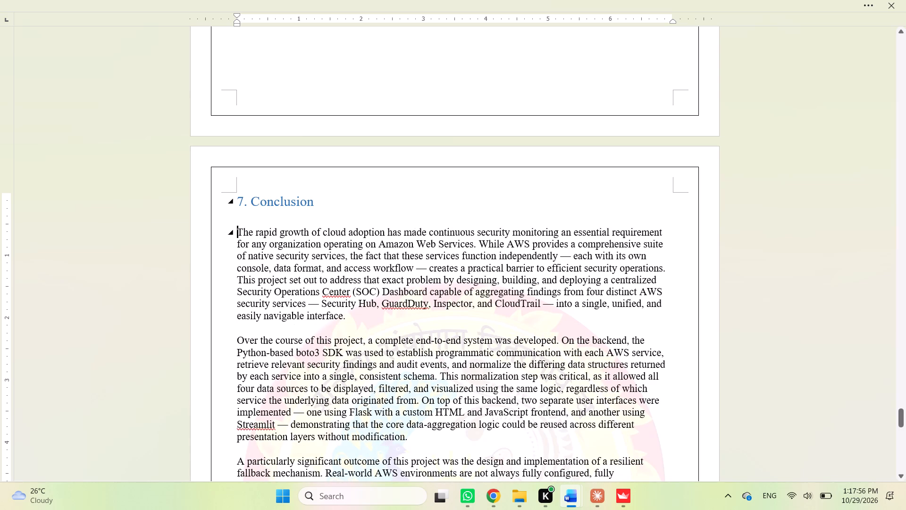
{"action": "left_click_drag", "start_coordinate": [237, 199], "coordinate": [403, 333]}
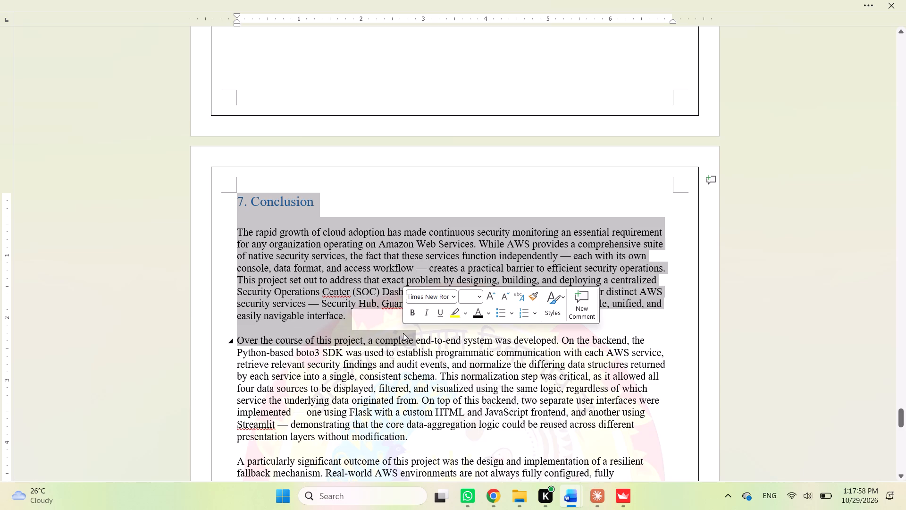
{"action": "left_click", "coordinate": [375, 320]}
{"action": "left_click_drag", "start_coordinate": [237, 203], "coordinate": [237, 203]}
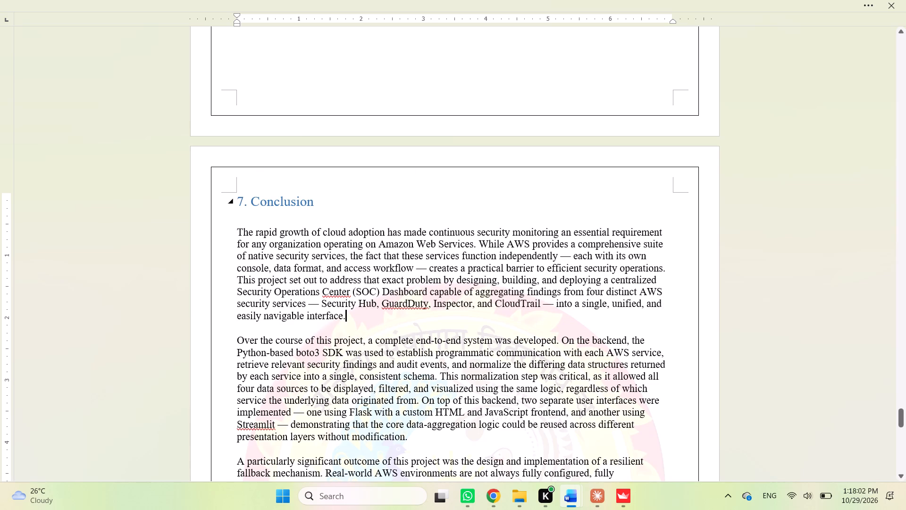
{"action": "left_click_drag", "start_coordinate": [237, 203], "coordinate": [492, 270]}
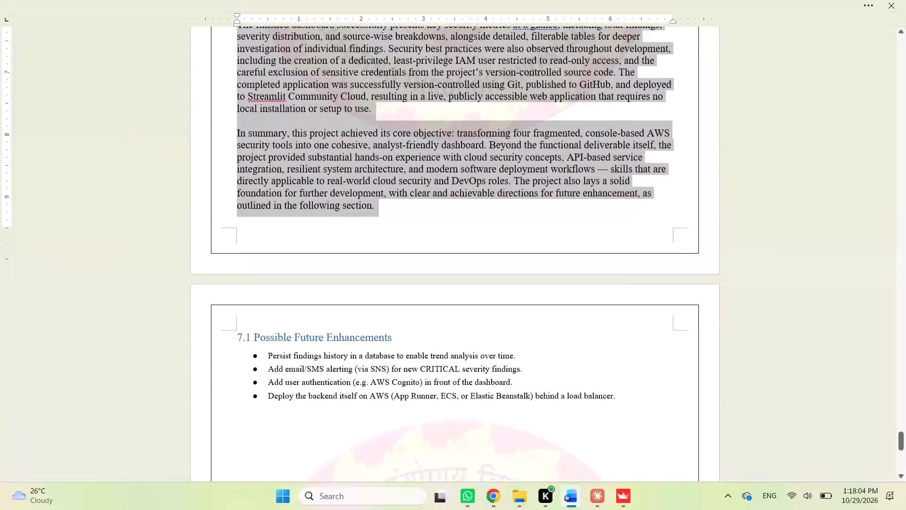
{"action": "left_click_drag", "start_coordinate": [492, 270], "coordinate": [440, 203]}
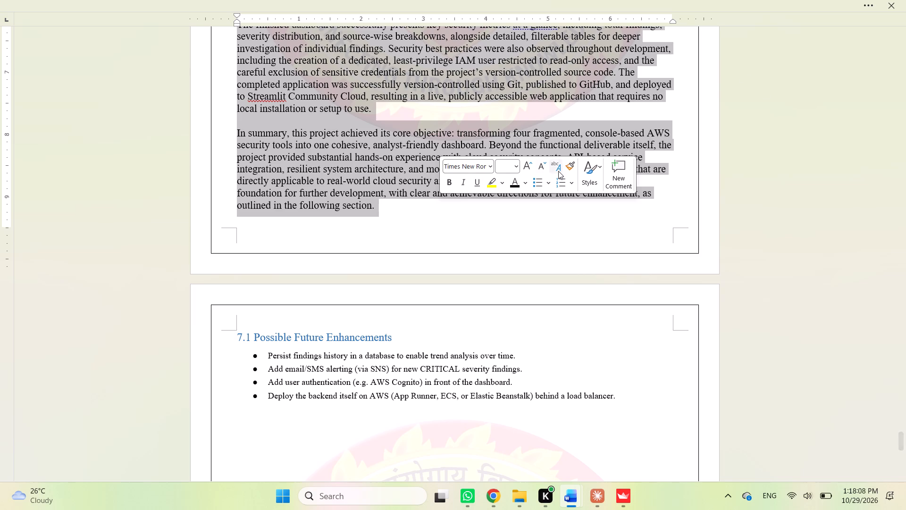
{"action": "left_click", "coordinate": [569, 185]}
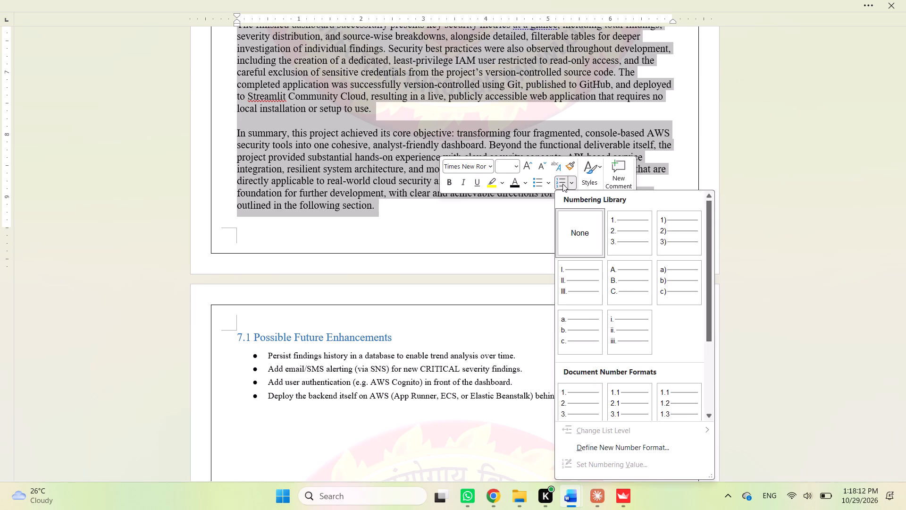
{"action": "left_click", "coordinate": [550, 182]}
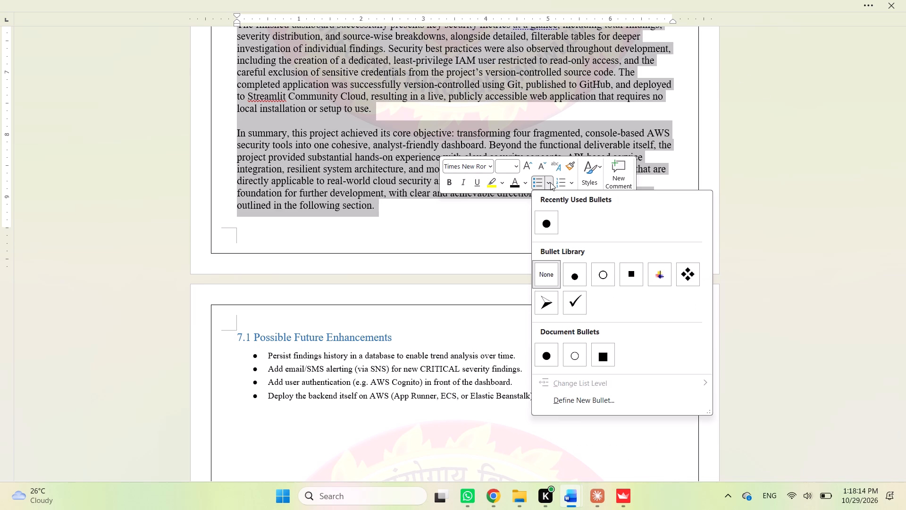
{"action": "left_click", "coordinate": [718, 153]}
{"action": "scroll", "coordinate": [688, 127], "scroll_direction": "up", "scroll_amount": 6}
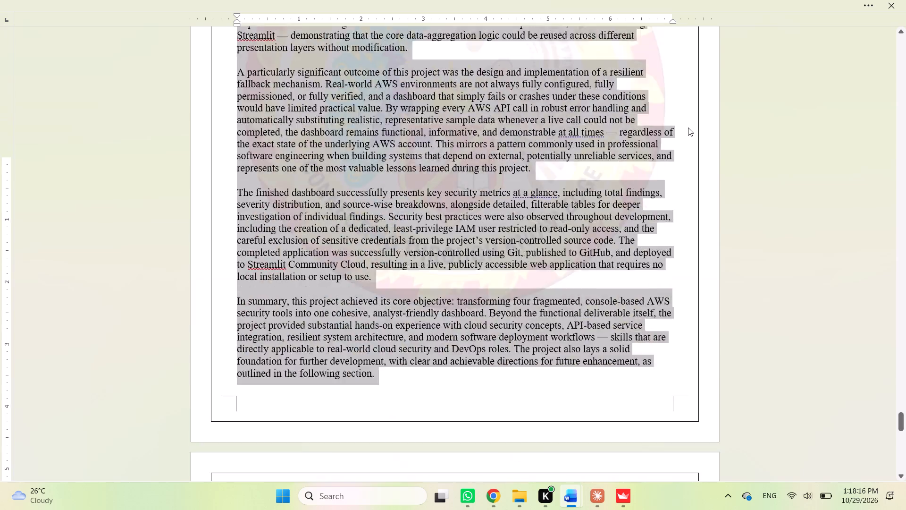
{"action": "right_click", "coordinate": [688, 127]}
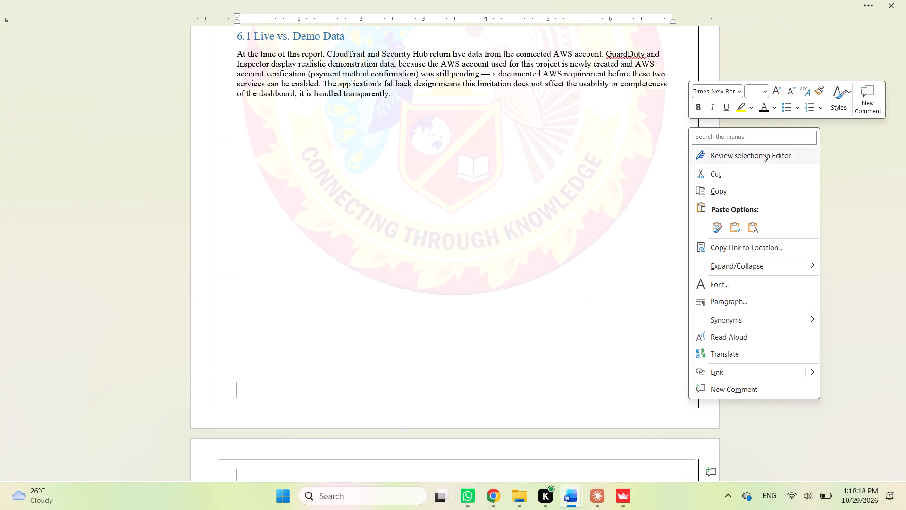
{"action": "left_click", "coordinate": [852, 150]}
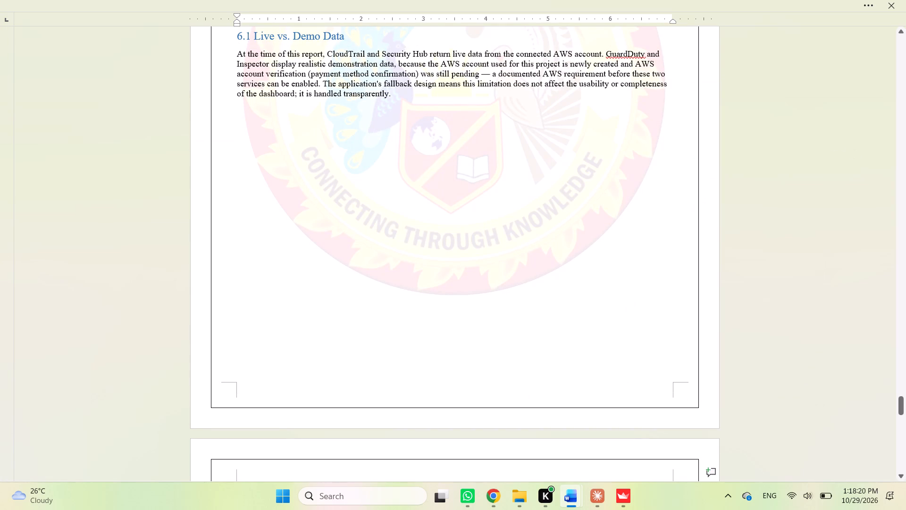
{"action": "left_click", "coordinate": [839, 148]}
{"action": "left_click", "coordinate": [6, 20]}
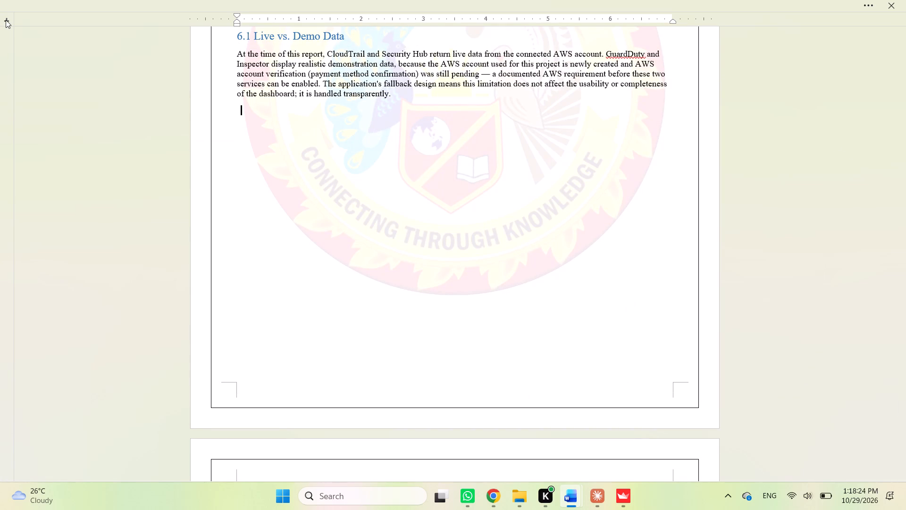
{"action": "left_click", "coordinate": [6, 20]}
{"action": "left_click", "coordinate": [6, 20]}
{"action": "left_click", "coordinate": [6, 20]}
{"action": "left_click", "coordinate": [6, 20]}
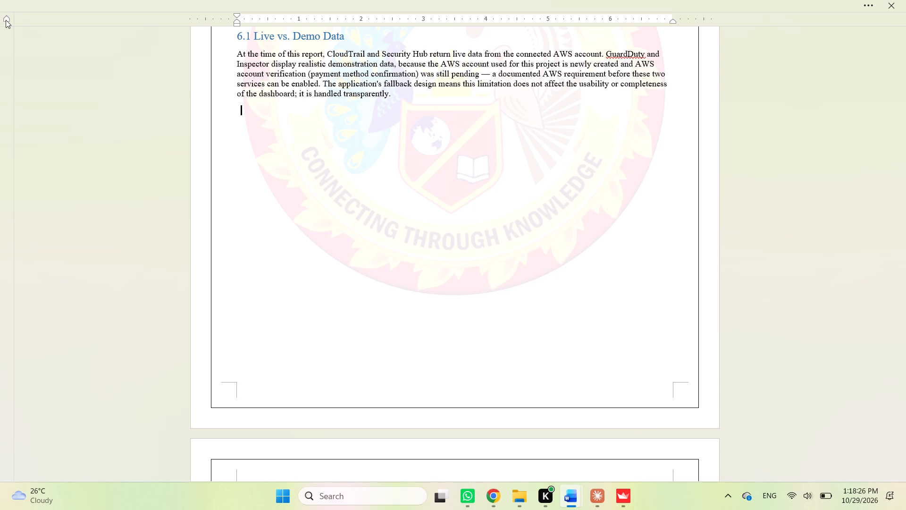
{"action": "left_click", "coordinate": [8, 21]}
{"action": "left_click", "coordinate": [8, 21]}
Leave full-screen mode by setting the ribbon to always show.
{"action": "scroll", "coordinate": [579, 361], "scroll_direction": "up", "scroll_amount": 8}
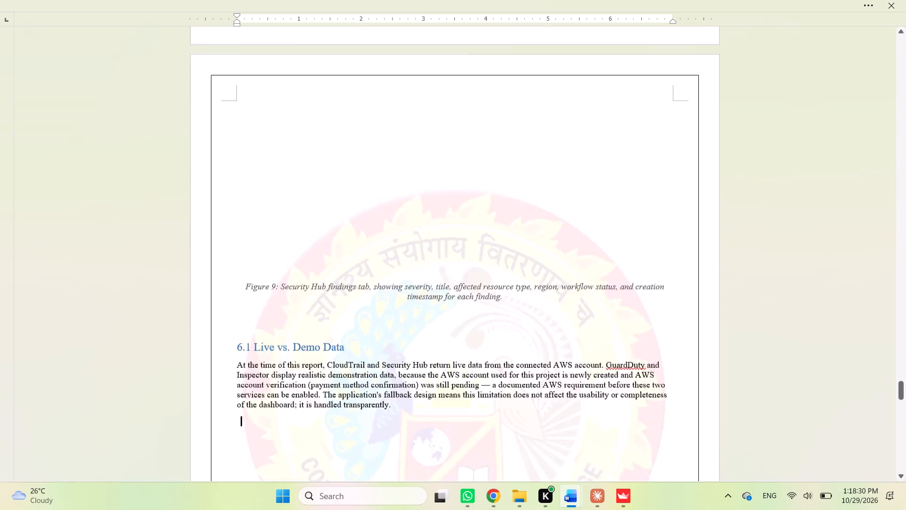
{"action": "scroll", "coordinate": [579, 361], "scroll_direction": "up", "scroll_amount": 20}
{"action": "scroll", "coordinate": [579, 361], "scroll_direction": "up", "scroll_amount": 20}
{"action": "scroll", "coordinate": [579, 361], "scroll_direction": "up", "scroll_amount": 20}
{"action": "double_click", "coordinate": [579, 361]}
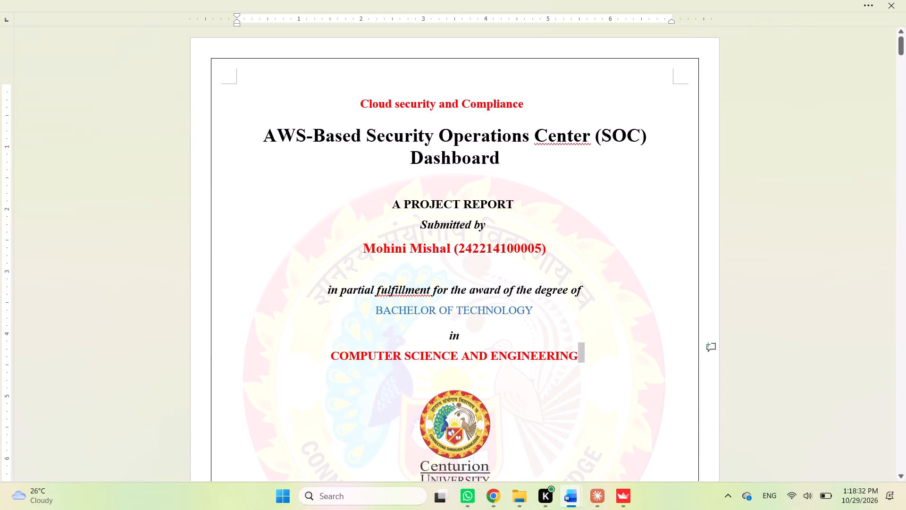
{"action": "left_click", "coordinate": [864, 0]}
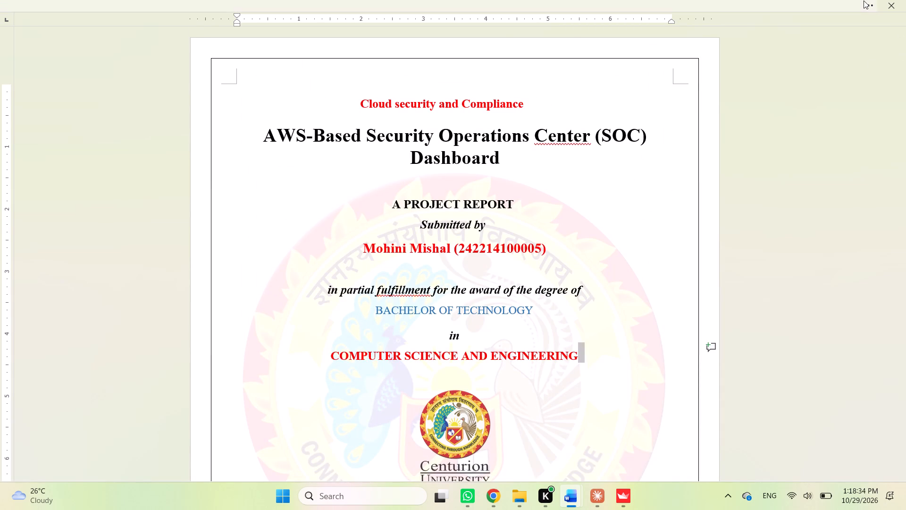
{"action": "left_click", "coordinate": [899, 97]}
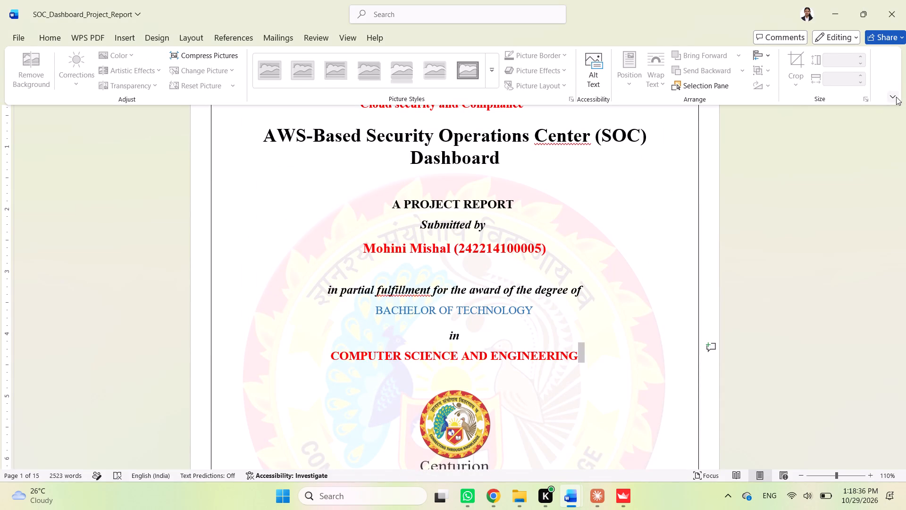
{"action": "left_click", "coordinate": [896, 97]}
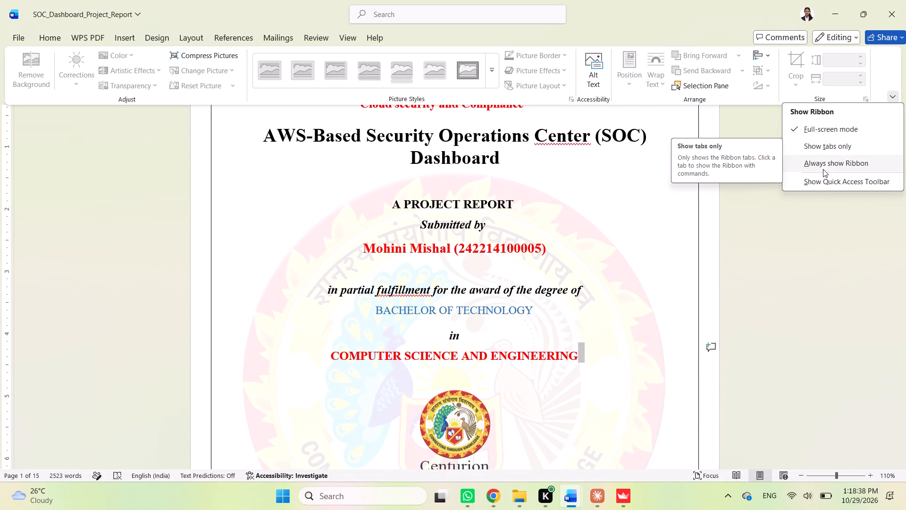
{"action": "left_click", "coordinate": [823, 170]}
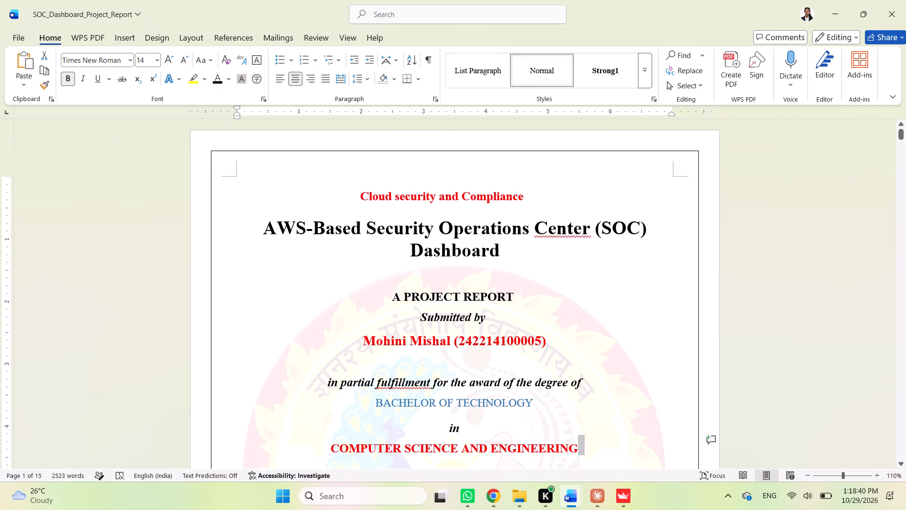
Set the "7. Conclusion" heading and all conclusion paragraphs to 12 pt and choose their line spacing.
{"action": "scroll", "coordinate": [646, 264], "scroll_direction": "down", "scroll_amount": 20}
{"action": "scroll", "coordinate": [646, 264], "scroll_direction": "down", "scroll_amount": 8}
{"action": "scroll", "coordinate": [646, 264], "scroll_direction": "up", "scroll_amount": 3}
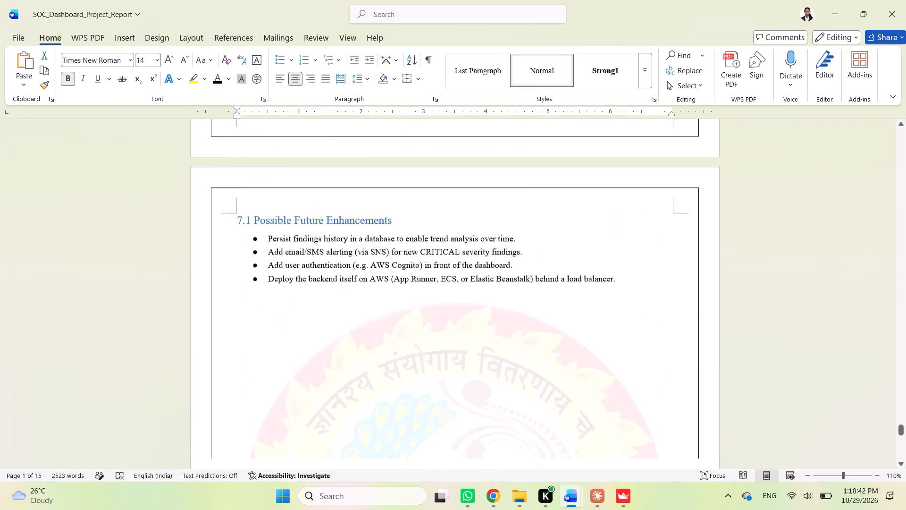
{"action": "scroll", "coordinate": [646, 264], "scroll_direction": "up", "scroll_amount": 4}
{"action": "scroll", "coordinate": [646, 264], "scroll_direction": "down", "scroll_amount": 3}
{"action": "scroll", "coordinate": [646, 264], "scroll_direction": "up", "scroll_amount": 1}
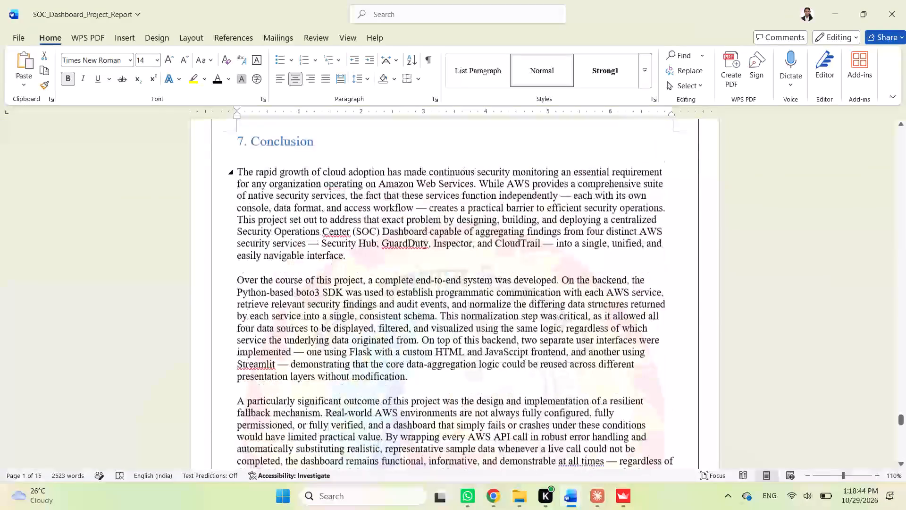
{"action": "scroll", "coordinate": [646, 264], "scroll_direction": "up", "scroll_amount": 1}
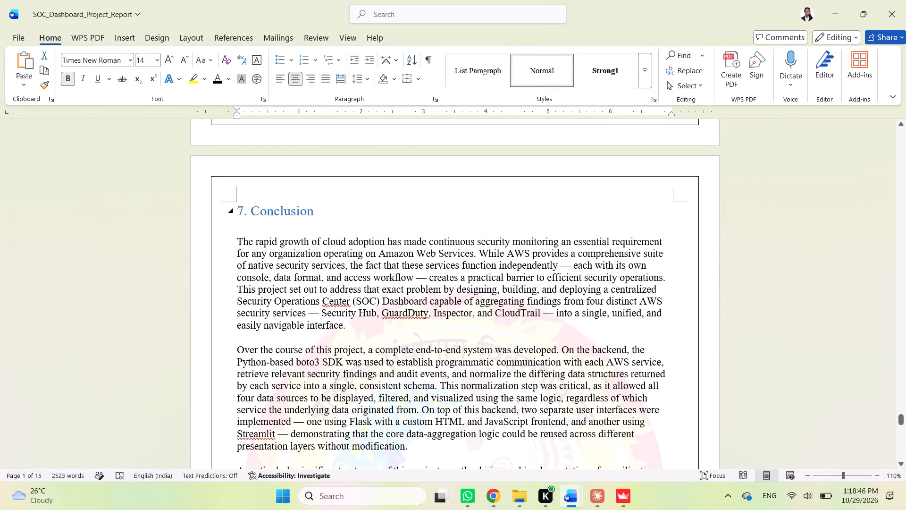
{"action": "left_click_drag", "start_coordinate": [236, 210], "coordinate": [434, 253]}
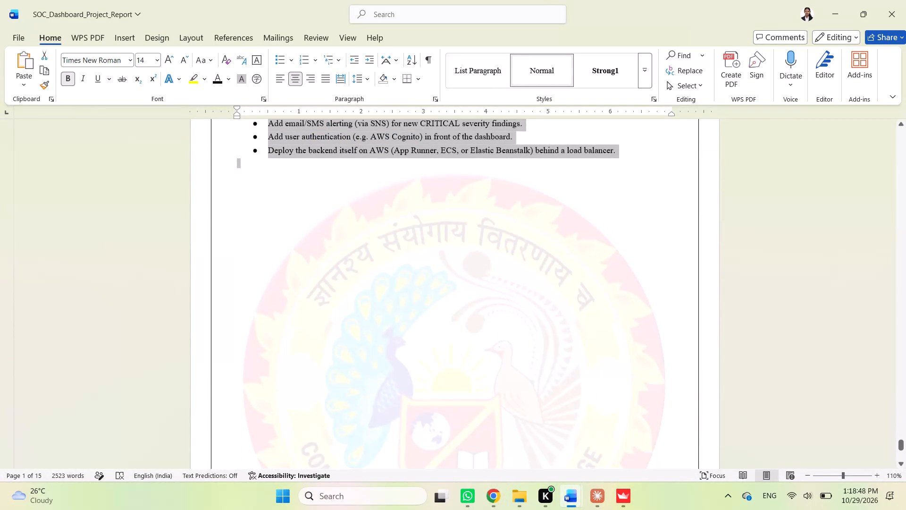
{"action": "left_click_drag", "start_coordinate": [434, 253], "coordinate": [303, 110]}
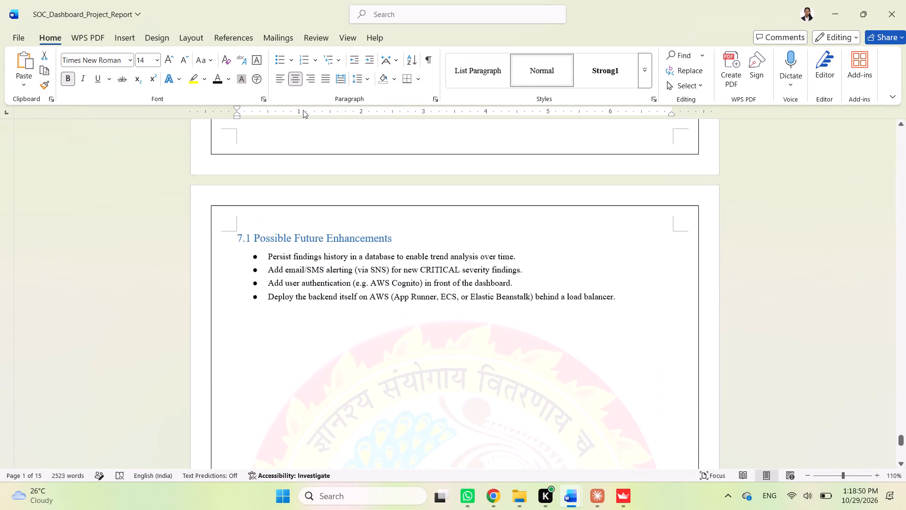
{"action": "left_click_drag", "start_coordinate": [303, 110], "coordinate": [401, 176]}
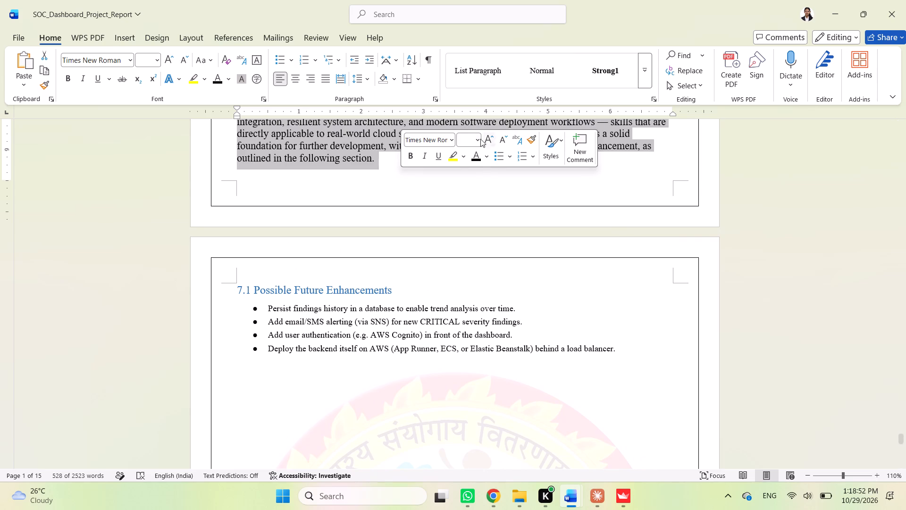
{"action": "left_click", "coordinate": [473, 136]}
{"action": "left_click", "coordinate": [475, 137]}
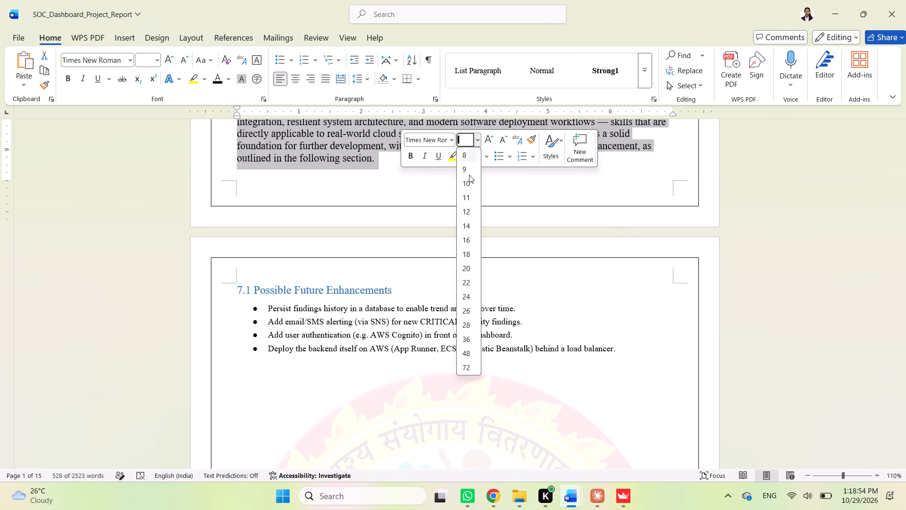
{"action": "left_click", "coordinate": [471, 213]}
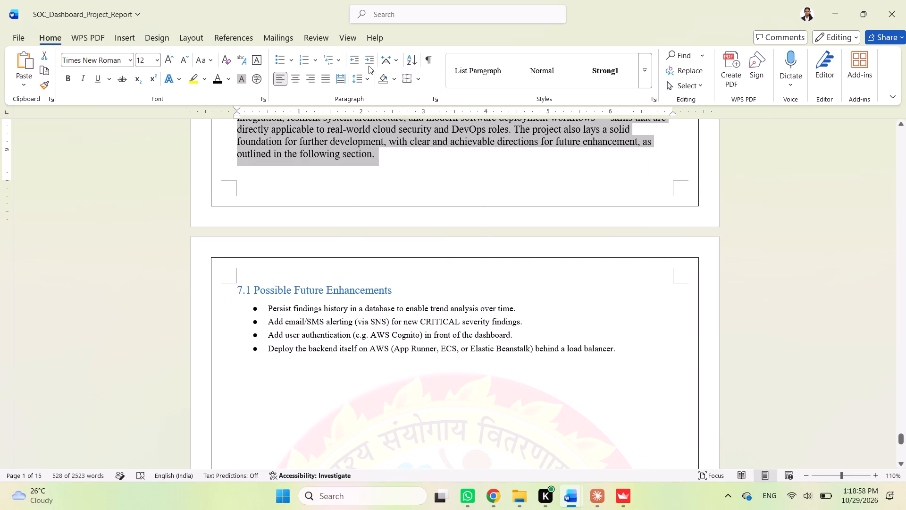
{"action": "left_click", "coordinate": [366, 80]}
{"action": "left_click", "coordinate": [387, 97]}
Enlarge the "7. Conclusion" heading to 16 pt and make it bold.
{"action": "scroll", "coordinate": [440, 195], "scroll_direction": "up", "scroll_amount": 9}
{"action": "scroll", "coordinate": [440, 195], "scroll_direction": "down", "scroll_amount": 1}
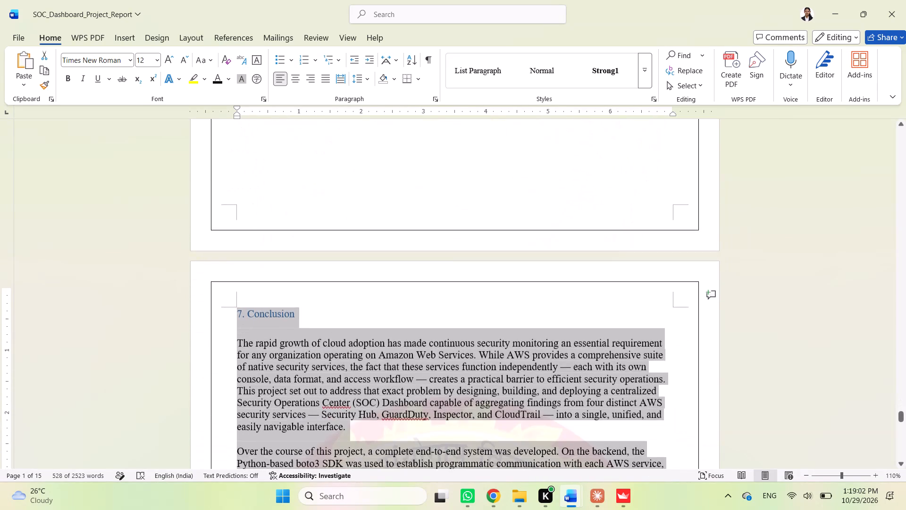
{"action": "scroll", "coordinate": [440, 195], "scroll_direction": "down", "scroll_amount": 1}
{"action": "left_click", "coordinate": [394, 283]}
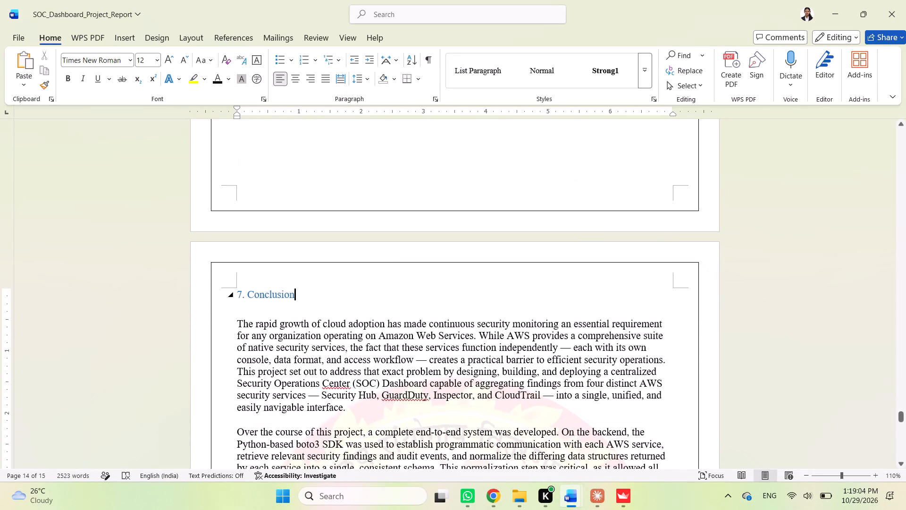
{"action": "left_click_drag", "start_coordinate": [237, 294], "coordinate": [294, 297]}
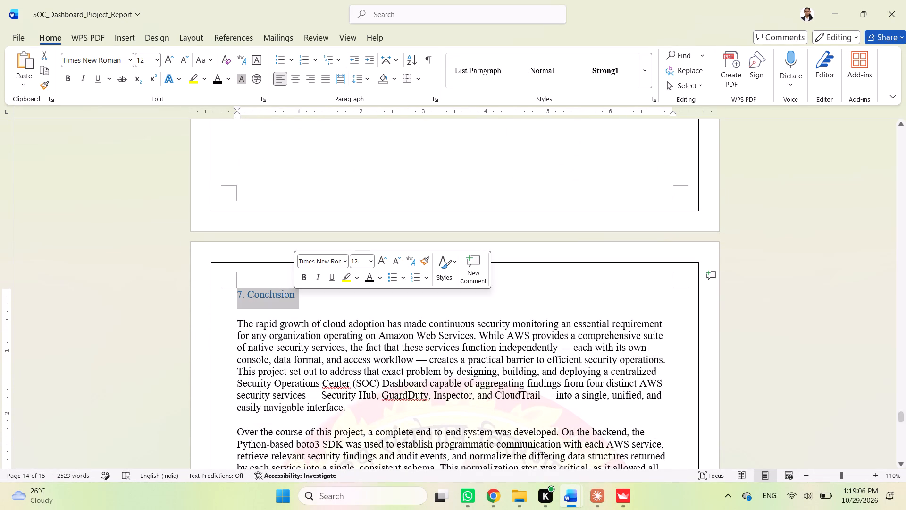
{"action": "double_click", "coordinate": [383, 257]}
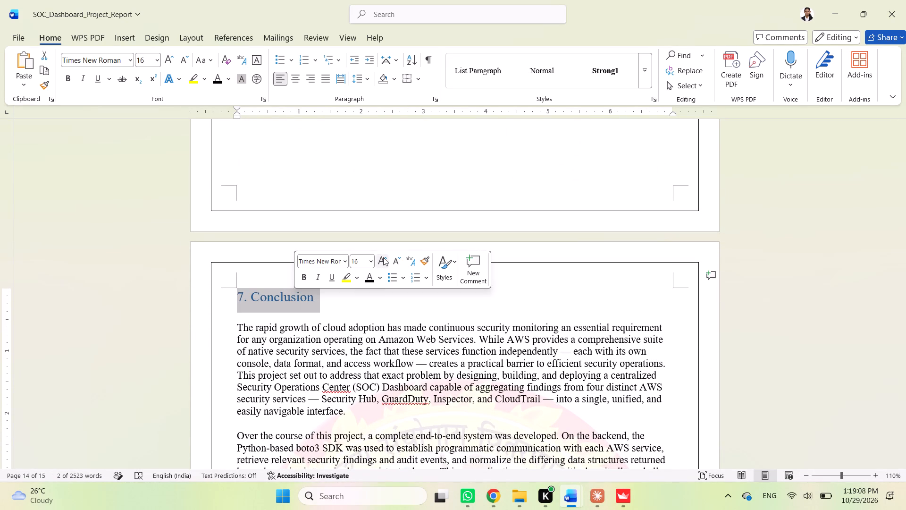
{"action": "left_click", "coordinate": [241, 296]}
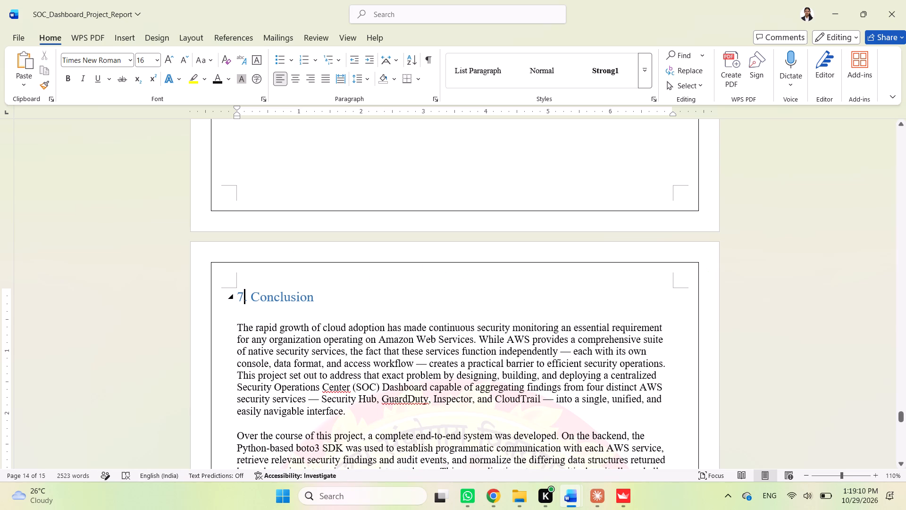
{"action": "left_click", "coordinate": [236, 296]}
{"action": "left_click_drag", "start_coordinate": [236, 296], "coordinate": [327, 295]}
{"action": "left_click", "coordinate": [337, 276]}
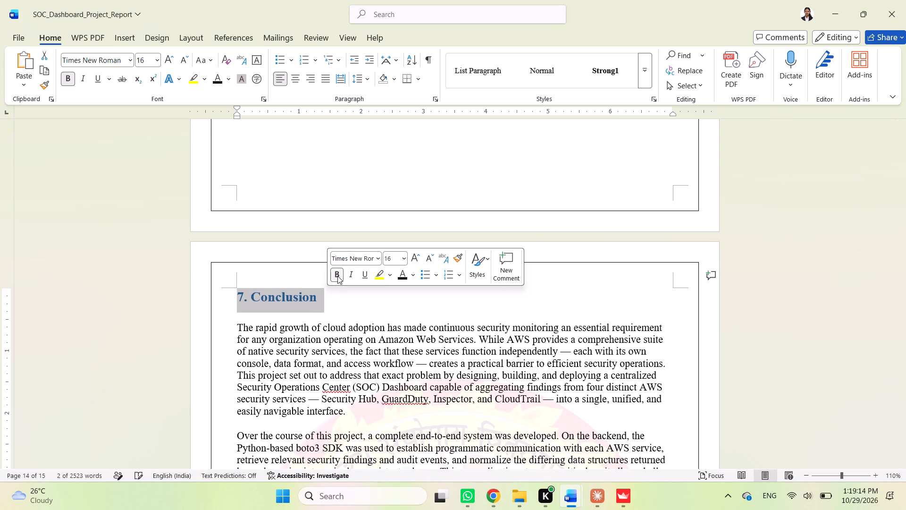
{"action": "left_click", "coordinate": [332, 317]}
Increase the font size of the body paragraph under "6.1 Live vs. Demo Data" by two sizes.
{"action": "scroll", "coordinate": [339, 341], "scroll_direction": "down", "scroll_amount": 2}
{"action": "right_click", "coordinate": [339, 341]}
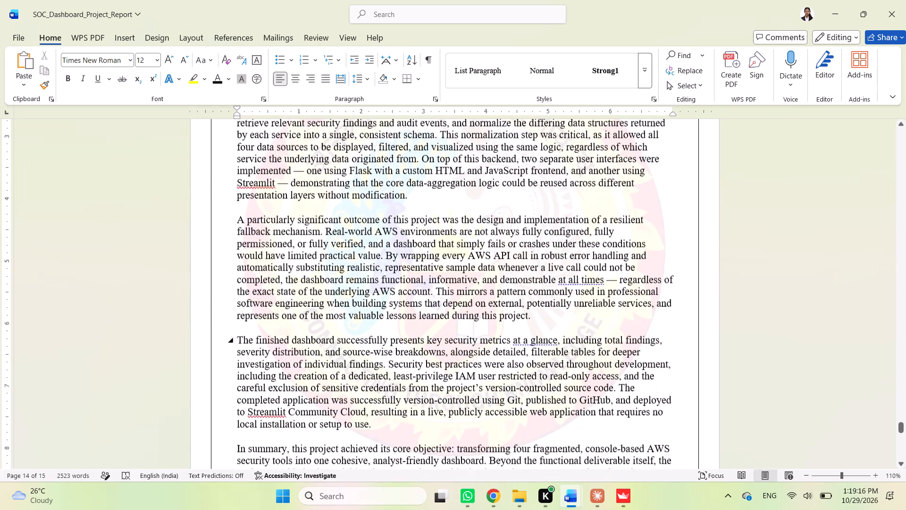
{"action": "scroll", "coordinate": [339, 341], "scroll_direction": "up", "scroll_amount": 5}
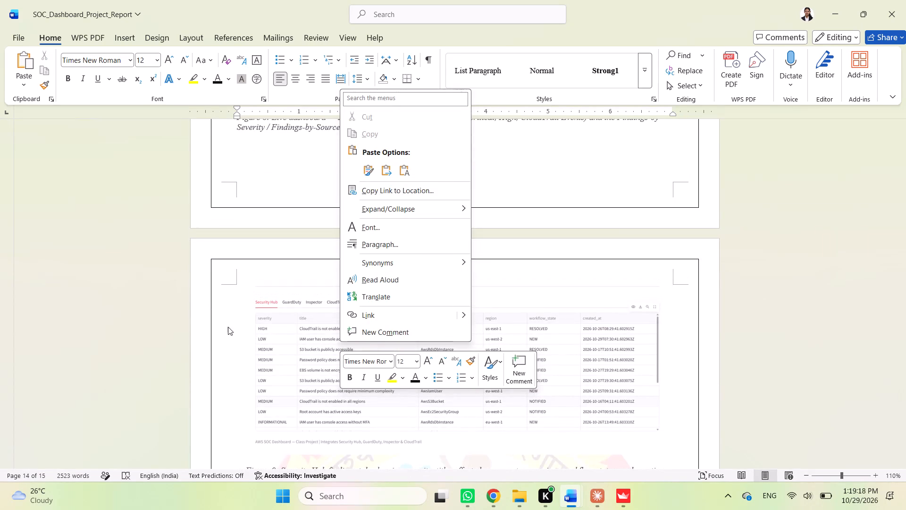
{"action": "left_click", "coordinate": [223, 327]}
{"action": "scroll", "coordinate": [274, 344], "scroll_direction": "up", "scroll_amount": 2}
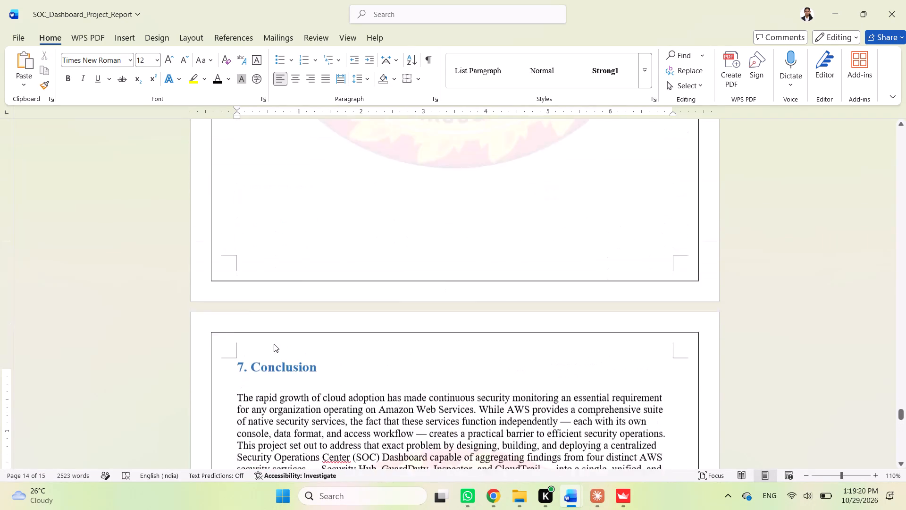
{"action": "scroll", "coordinate": [274, 344], "scroll_direction": "right", "scroll_amount": 1}
{"action": "scroll", "coordinate": [274, 344], "scroll_direction": "up", "scroll_amount": 3}
{"action": "scroll", "coordinate": [274, 344], "scroll_direction": "down", "scroll_amount": 1}
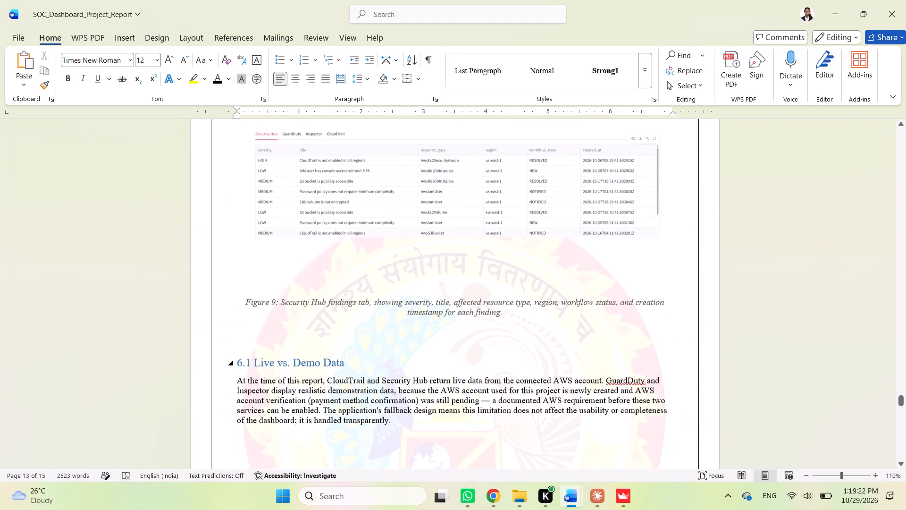
{"action": "scroll", "coordinate": [274, 344], "scroll_direction": "down", "scroll_amount": 1}
{"action": "left_click_drag", "start_coordinate": [235, 243], "coordinate": [359, 273]}
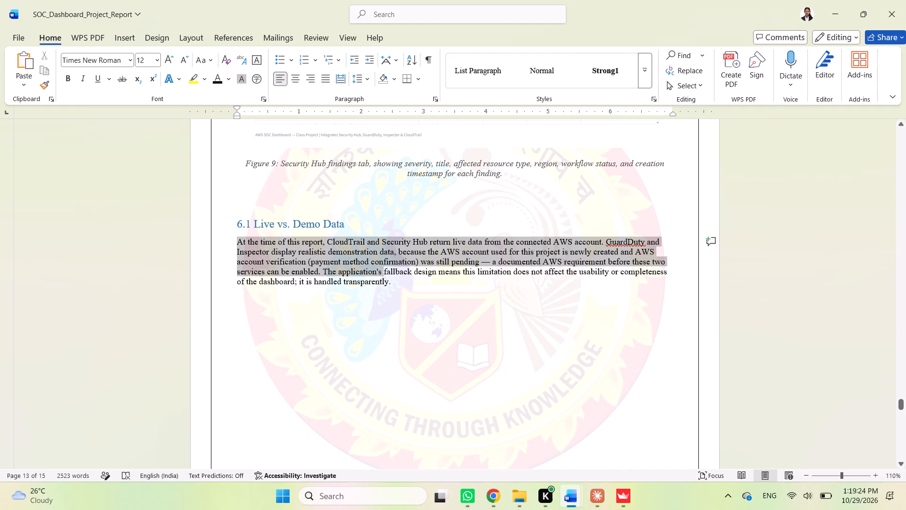
{"action": "left_click_drag", "start_coordinate": [359, 273], "coordinate": [396, 284]}
{"action": "double_click", "coordinate": [486, 242]}
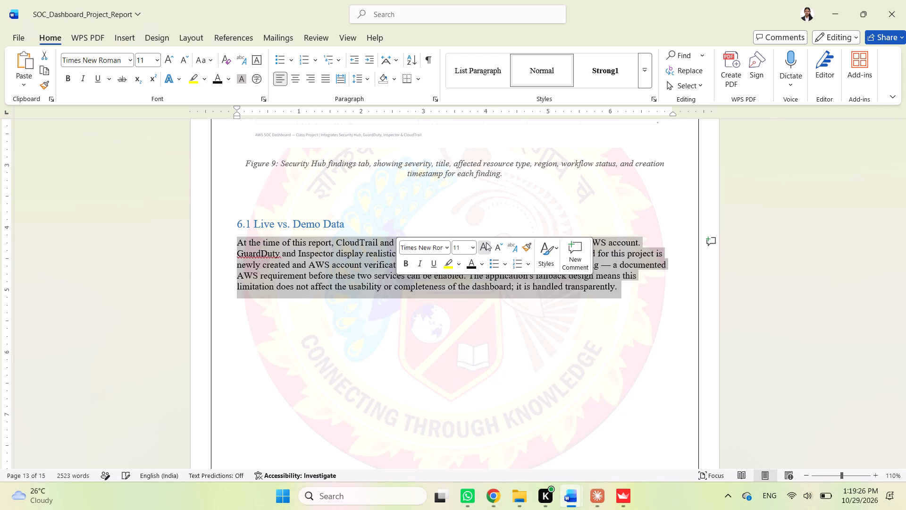
Format the "6.1 Live vs. Demo Data" heading as 14 pt, non-bold, black text.
{"action": "left_click_drag", "start_coordinate": [237, 222], "coordinate": [337, 217]}
{"action": "left_click", "coordinate": [419, 177]}
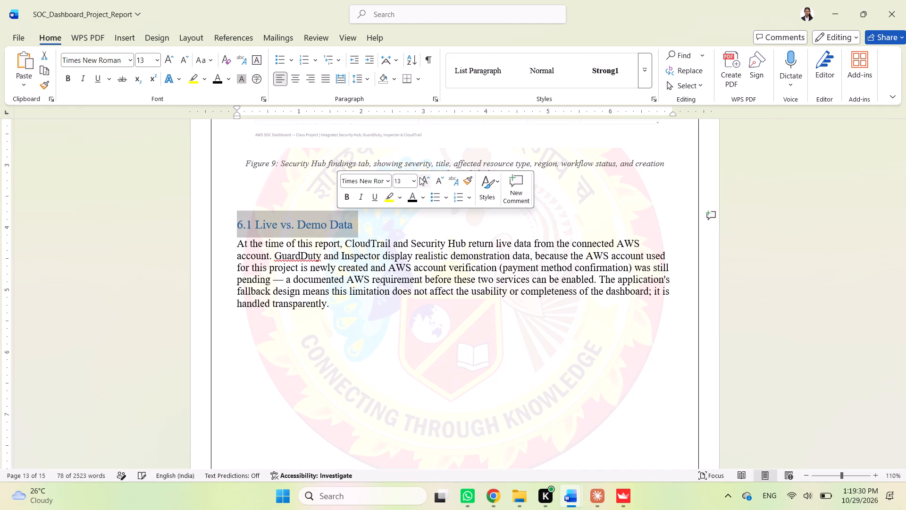
{"action": "left_click", "coordinate": [344, 195]}
{"action": "left_click", "coordinate": [344, 195]}
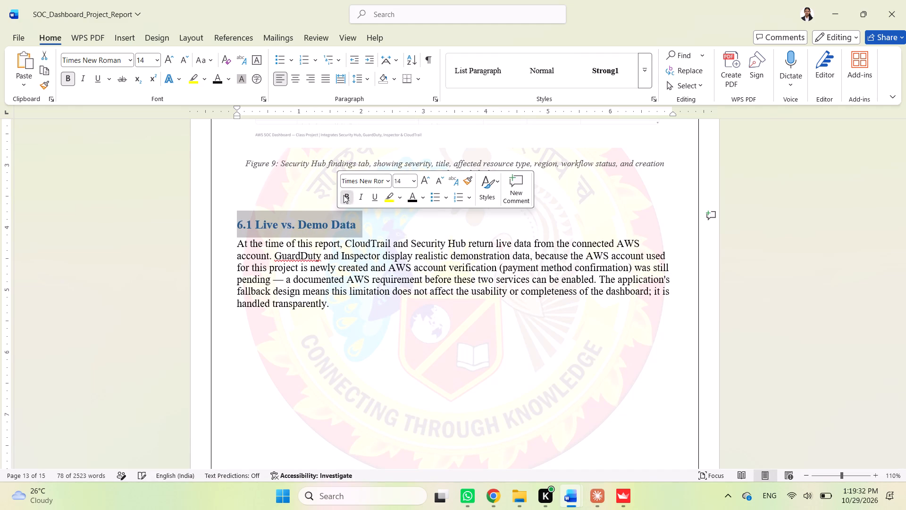
{"action": "left_click", "coordinate": [413, 194]}
{"action": "left_click", "coordinate": [390, 328]}
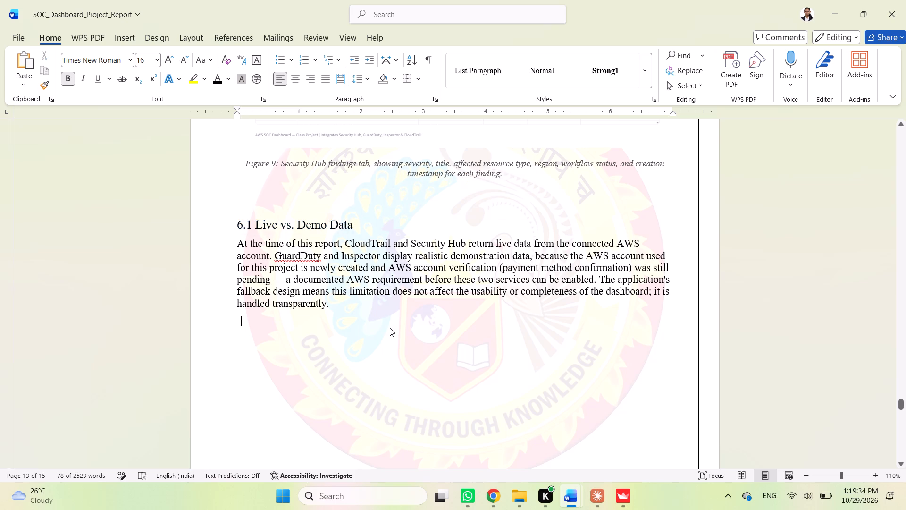
Examine the heading and body text formatting in sections 6, 5 and 4 of the report.
{"action": "scroll", "coordinate": [390, 328], "scroll_direction": "up", "scroll_amount": 1}
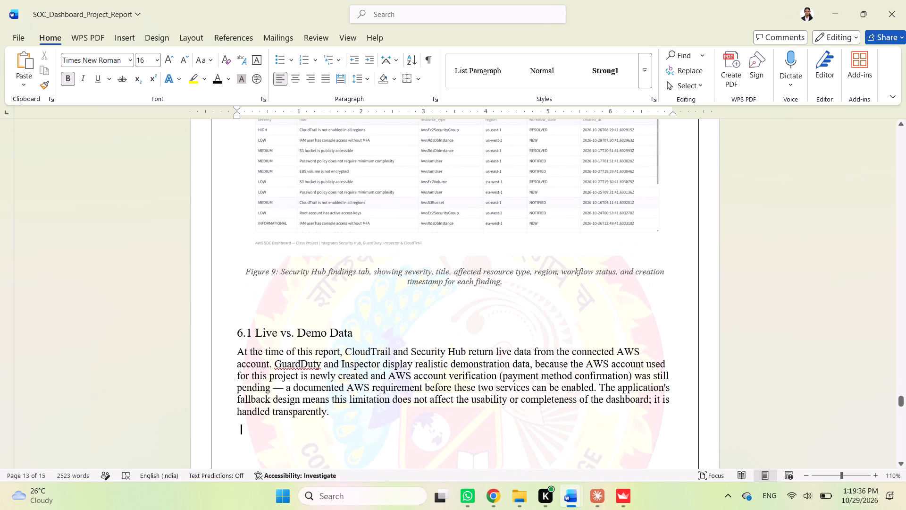
{"action": "scroll", "coordinate": [429, 287], "scroll_direction": "up", "scroll_amount": 4}
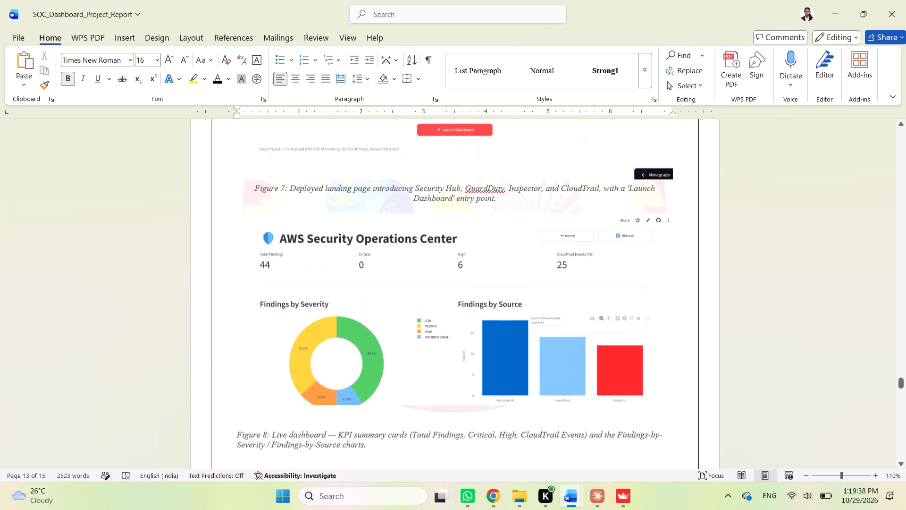
{"action": "scroll", "coordinate": [429, 287], "scroll_direction": "up", "scroll_amount": 3}
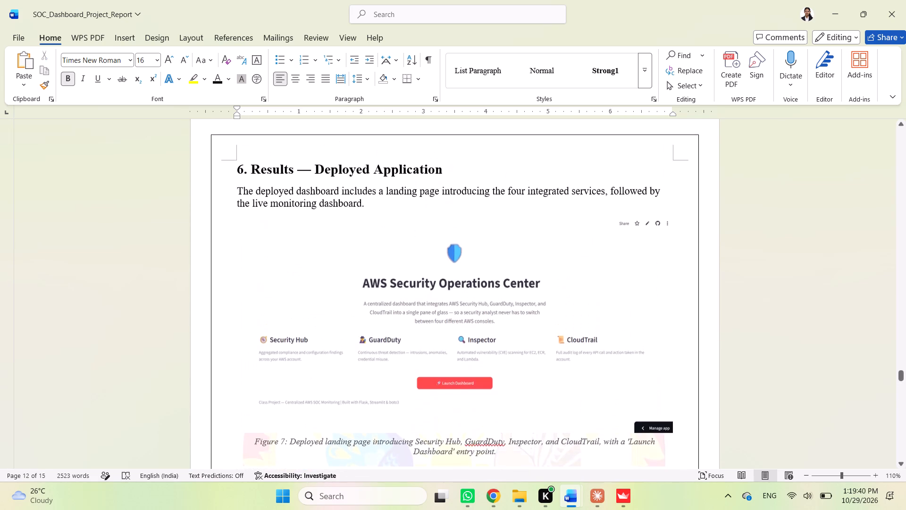
{"action": "scroll", "coordinate": [429, 287], "scroll_direction": "up", "scroll_amount": 3}
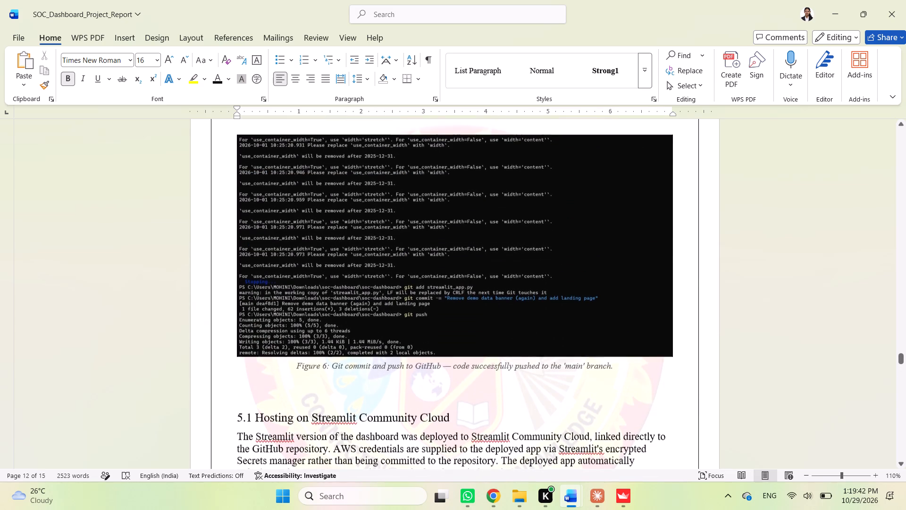
{"action": "scroll", "coordinate": [472, 267], "scroll_direction": "up", "scroll_amount": 1}
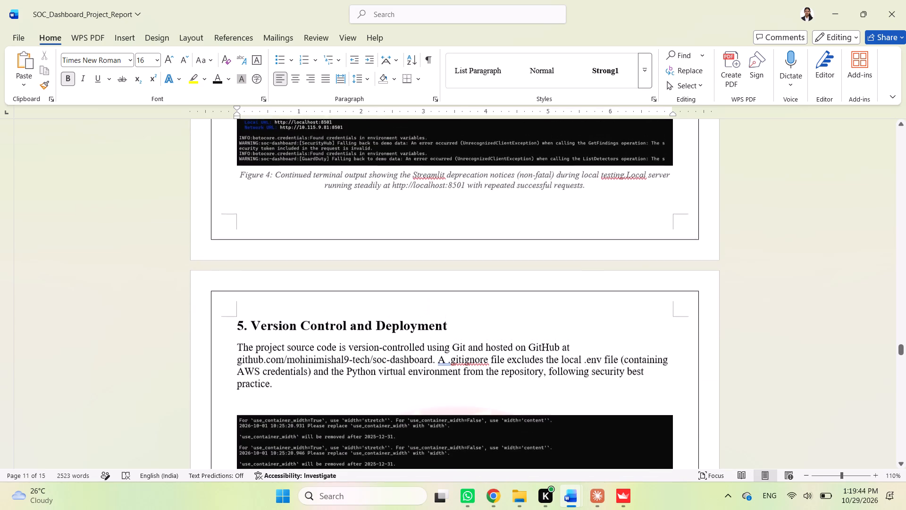
{"action": "scroll", "coordinate": [472, 267], "scroll_direction": "up", "scroll_amount": 7}
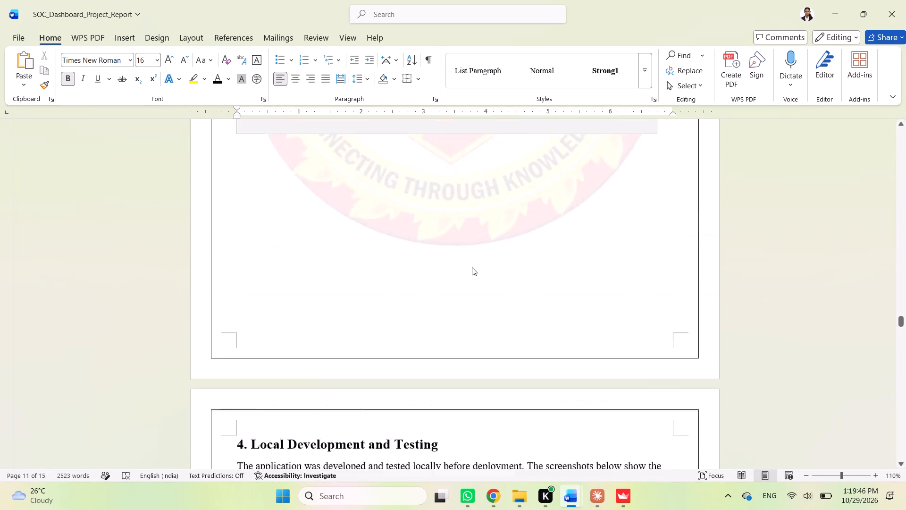
{"action": "scroll", "coordinate": [472, 267], "scroll_direction": "up", "scroll_amount": 7}
Check the font and size of the body text under "7. Conclusion", passing through sections 4 and 5.
{"action": "scroll", "coordinate": [472, 267], "scroll_direction": "down", "scroll_amount": 19}
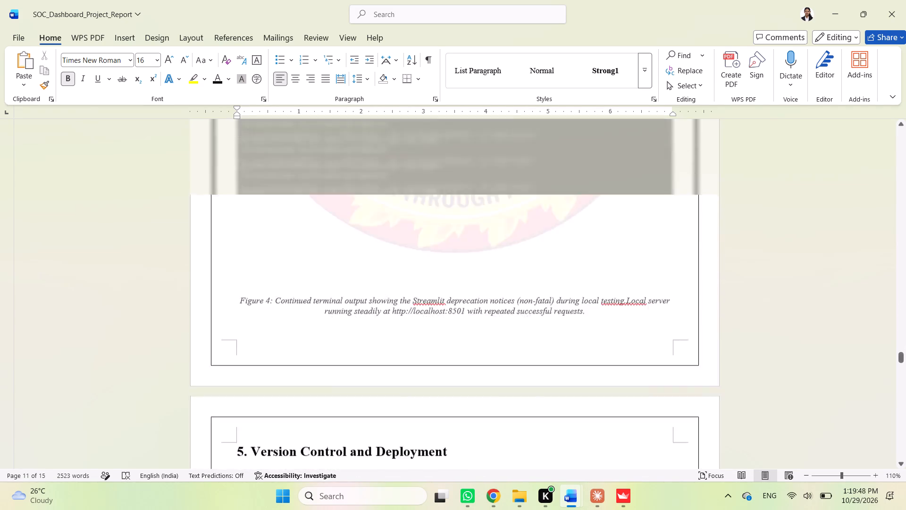
{"action": "scroll", "coordinate": [472, 267], "scroll_direction": "down", "scroll_amount": 11}
{"action": "scroll", "coordinate": [472, 267], "scroll_direction": "up", "scroll_amount": 4}
{"action": "scroll", "coordinate": [472, 267], "scroll_direction": "down", "scroll_amount": 1}
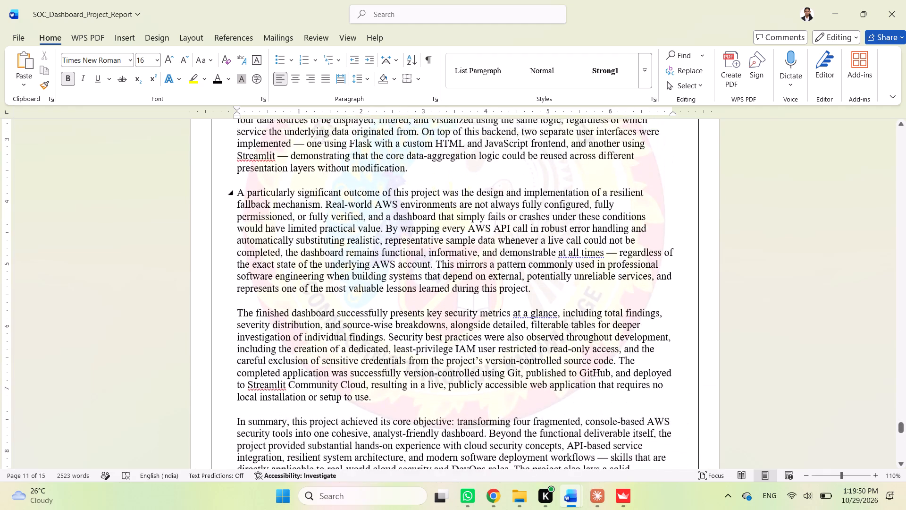
{"action": "scroll", "coordinate": [472, 267], "scroll_direction": "down", "scroll_amount": 3}
{"action": "scroll", "coordinate": [472, 267], "scroll_direction": "up", "scroll_amount": 2}
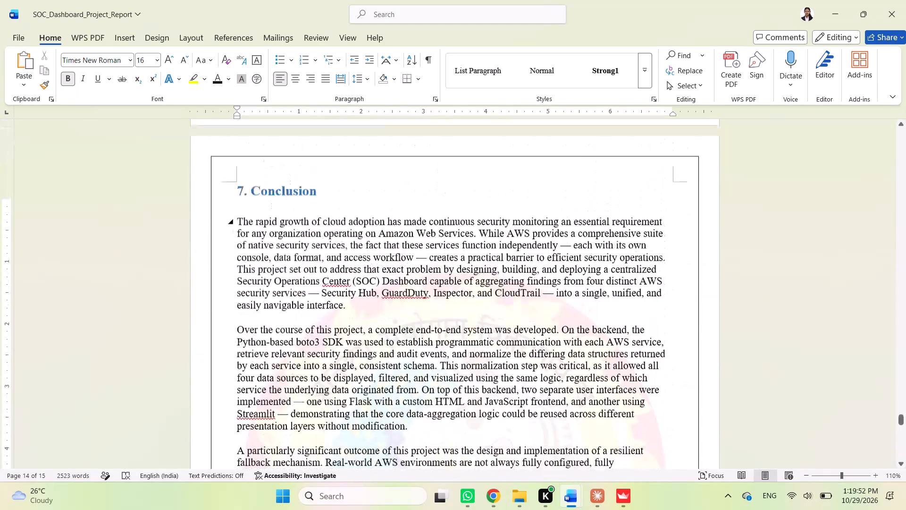
{"action": "scroll", "coordinate": [472, 267], "scroll_direction": "up", "scroll_amount": 1}
{"action": "left_click_drag", "start_coordinate": [239, 236], "coordinate": [311, 326]}
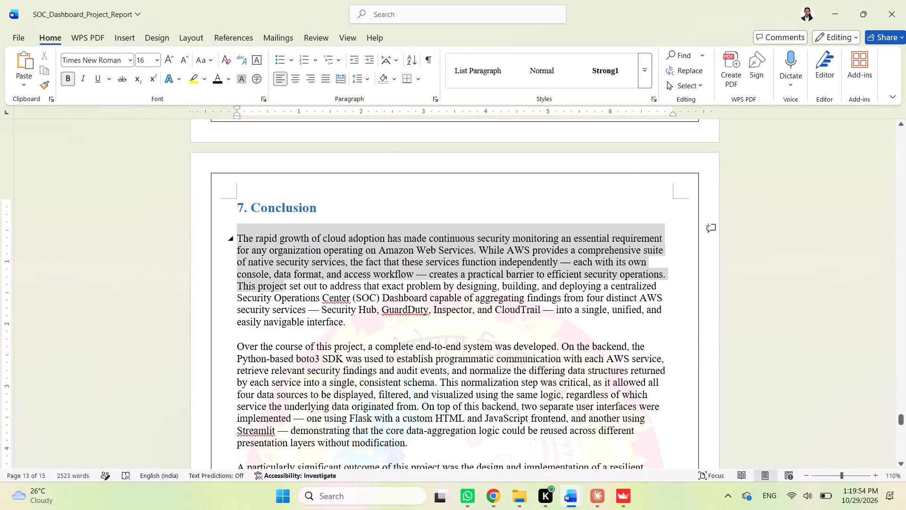
{"action": "left_click_drag", "start_coordinate": [311, 326], "coordinate": [383, 331]}
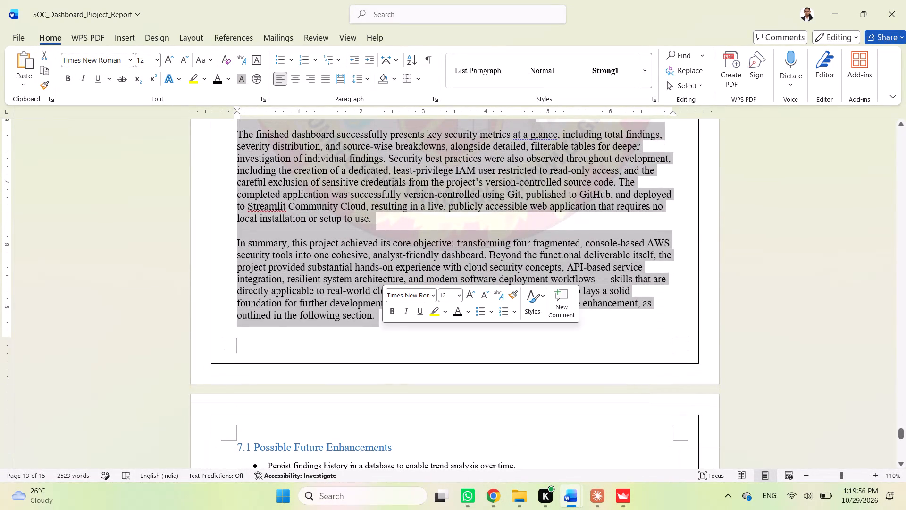
{"action": "left_click", "coordinate": [387, 335]}
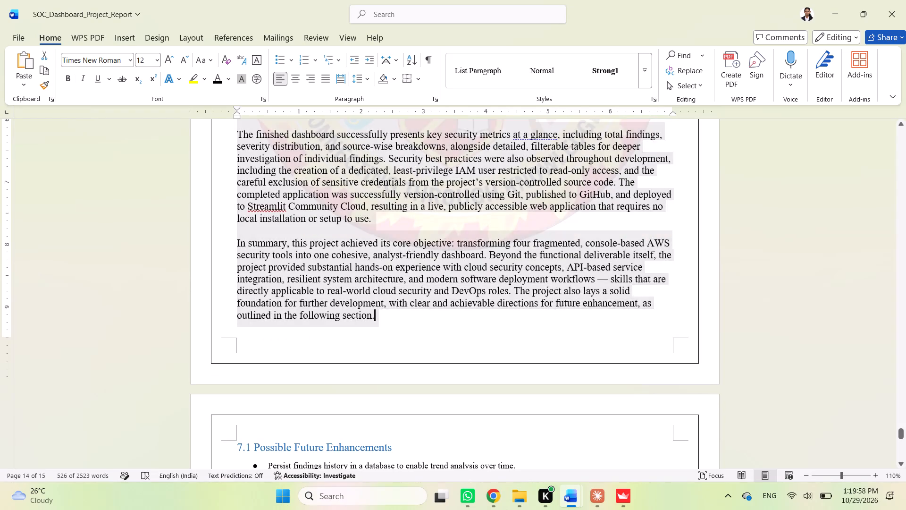
Move the "7.1 Possible Future Enhancements" heading and its four bullets directly below the "6.1 Live vs. Demo Data" paragraph, without a page break between.
{"action": "scroll", "coordinate": [387, 335], "scroll_direction": "down", "scroll_amount": 1}
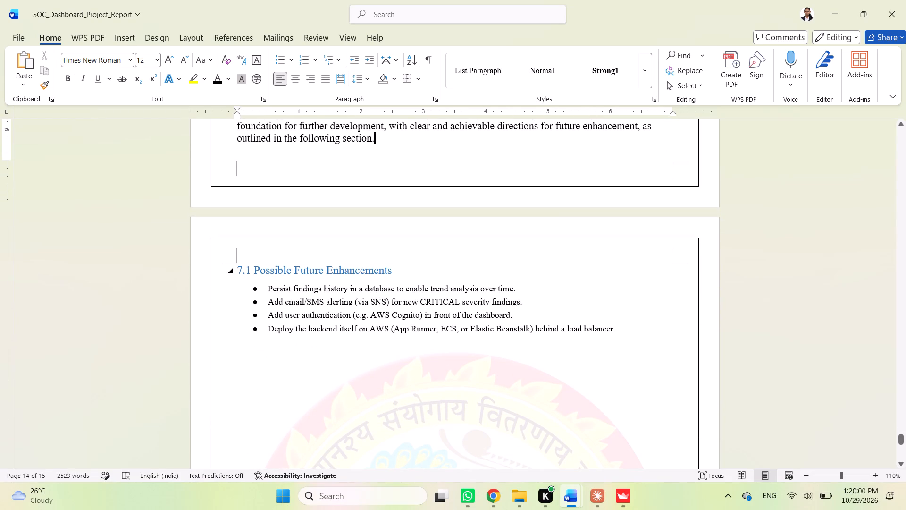
{"action": "left_click_drag", "start_coordinate": [238, 271], "coordinate": [529, 315]}
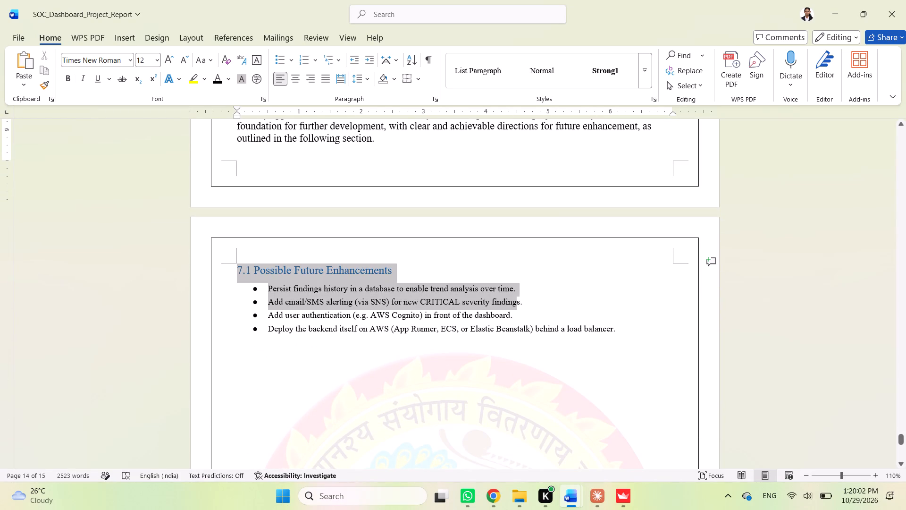
{"action": "left_click_drag", "start_coordinate": [529, 315], "coordinate": [647, 327]}
{"action": "key", "text": "ctrl+c"}
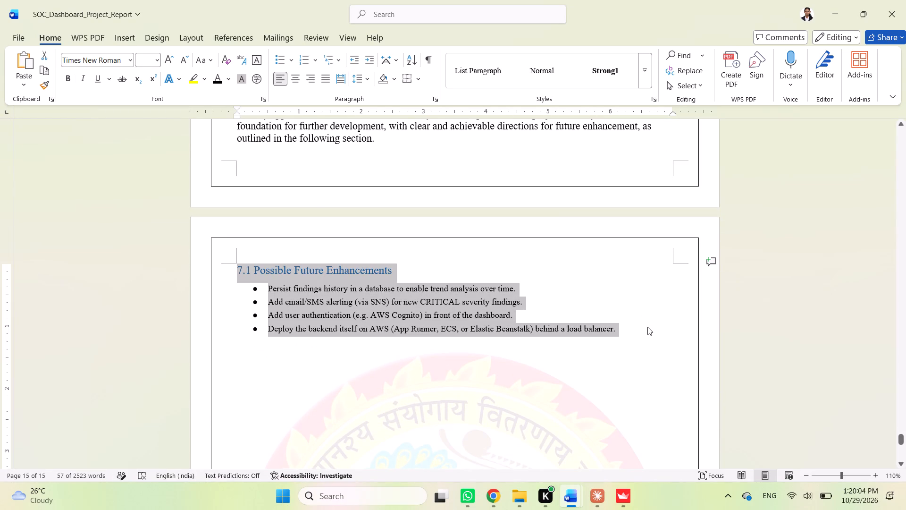
{"action": "key", "text": "BackSpace"}
{"action": "scroll", "coordinate": [566, 294], "scroll_direction": "up", "scroll_amount": 10}
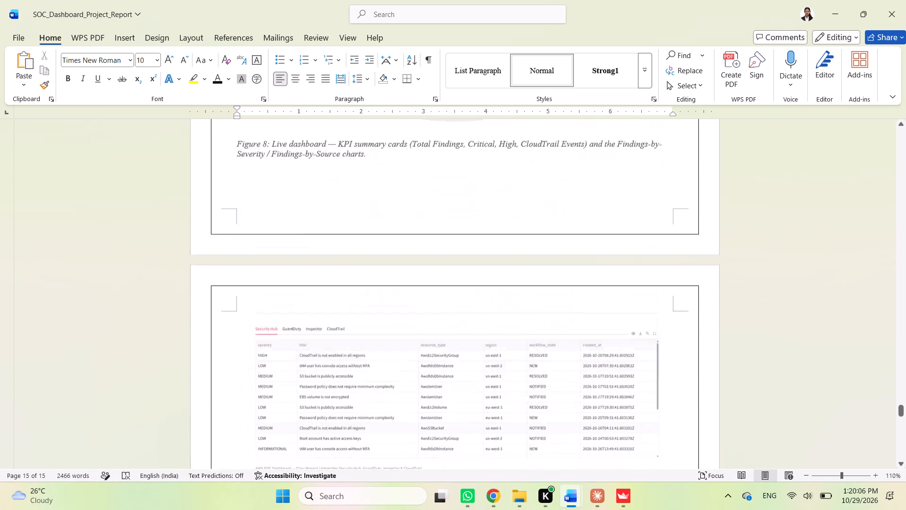
{"action": "scroll", "coordinate": [566, 294], "scroll_direction": "down", "scroll_amount": 4}
{"action": "scroll", "coordinate": [341, 215], "scroll_direction": "up", "scroll_amount": 1}
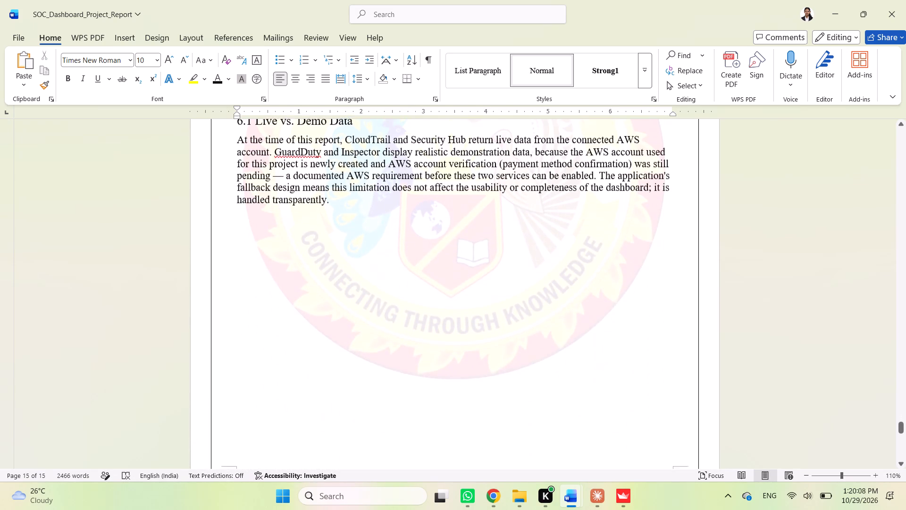
{"action": "left_click", "coordinate": [230, 227]}
{"action": "key", "text": "ctrl+v"}
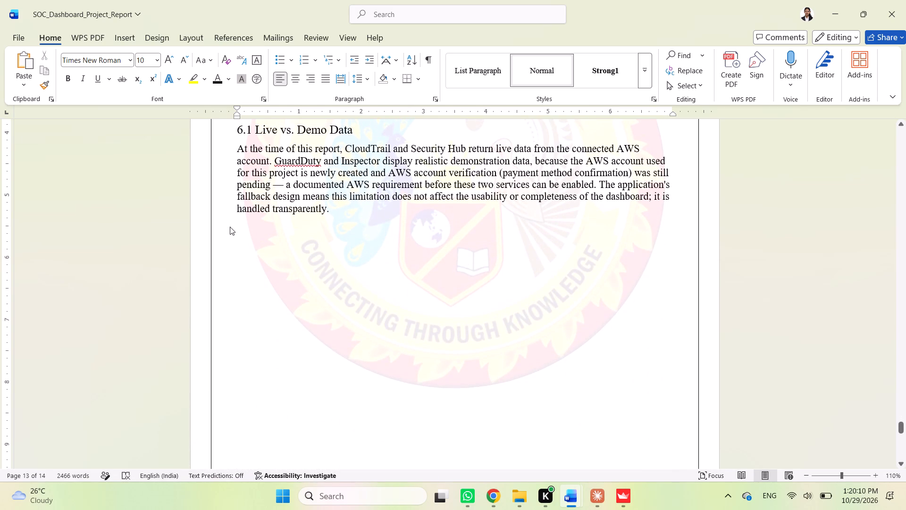
{"action": "scroll", "coordinate": [326, 209], "scroll_direction": "up", "scroll_amount": 1}
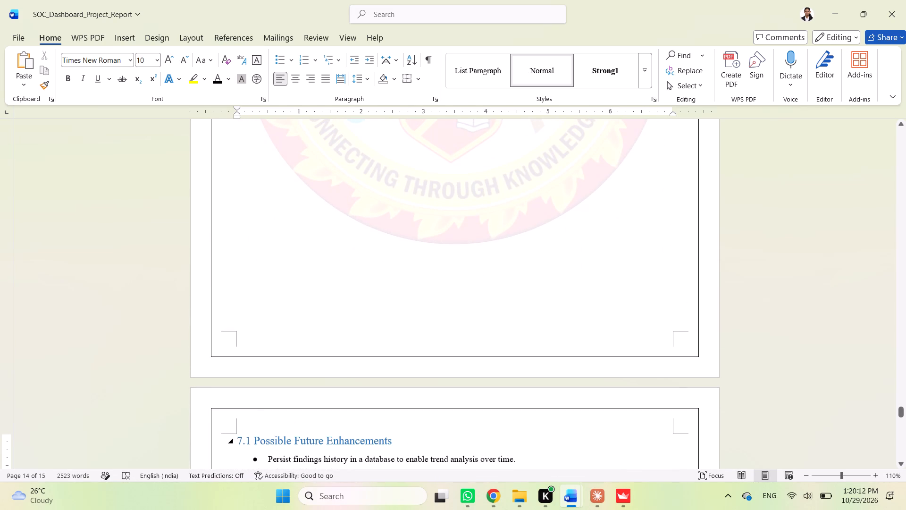
{"action": "left_click", "coordinate": [235, 438]}
{"action": "key", "text": "BackSpace"}
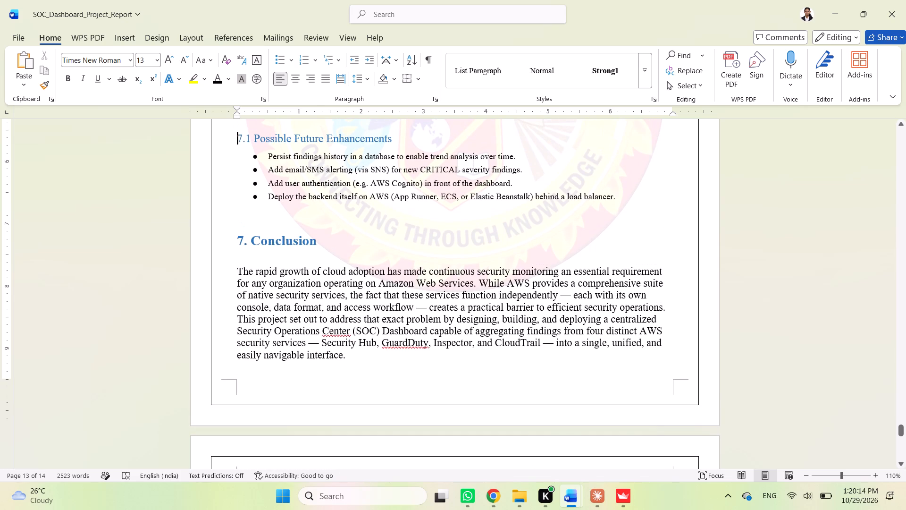
Insert four blank lines before the "7. Conclusion" heading to push it onto a new page.
{"action": "scroll", "coordinate": [315, 440], "scroll_direction": "up", "scroll_amount": 1}
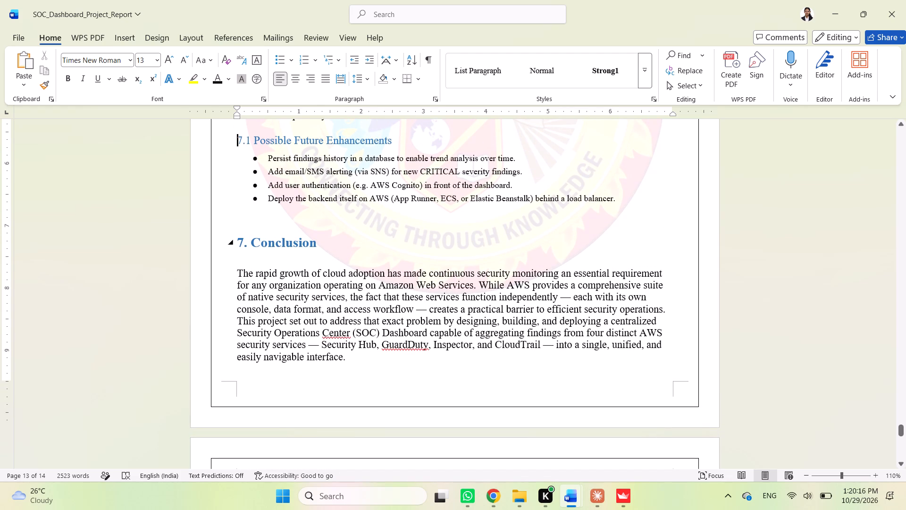
{"action": "left_click", "coordinate": [230, 247]}
{"action": "key", "text": "Return"}
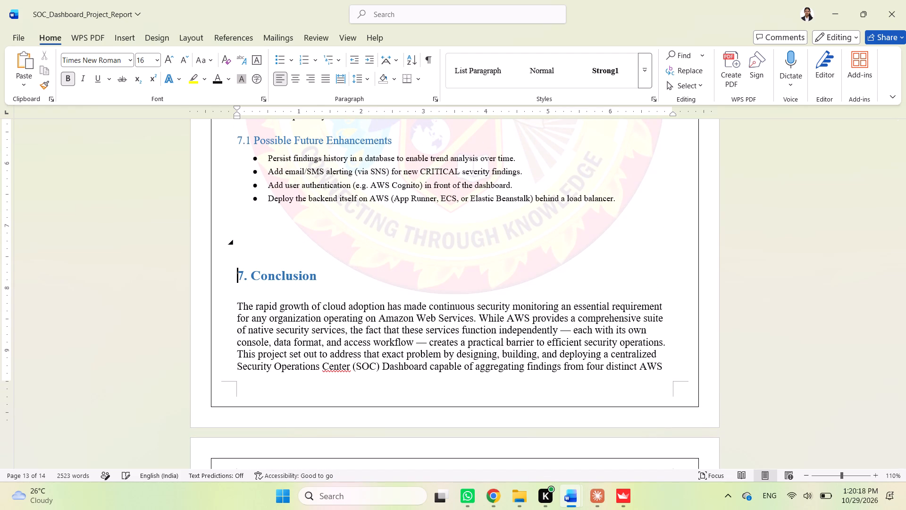
{"action": "key", "text": "Return"}
{"action": "key", "text": "Return"}
{"action": "key", "text": "Return"}
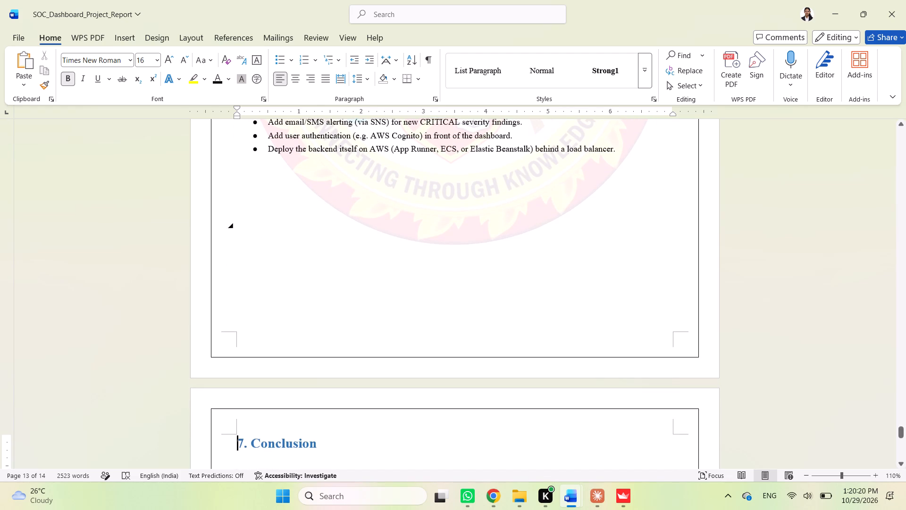
Renumber the "Possible Future Enhancements" heading as 6.2.
{"action": "scroll", "coordinate": [425, 200], "scroll_direction": "up", "scroll_amount": 1}
{"action": "left_click", "coordinate": [241, 225]}
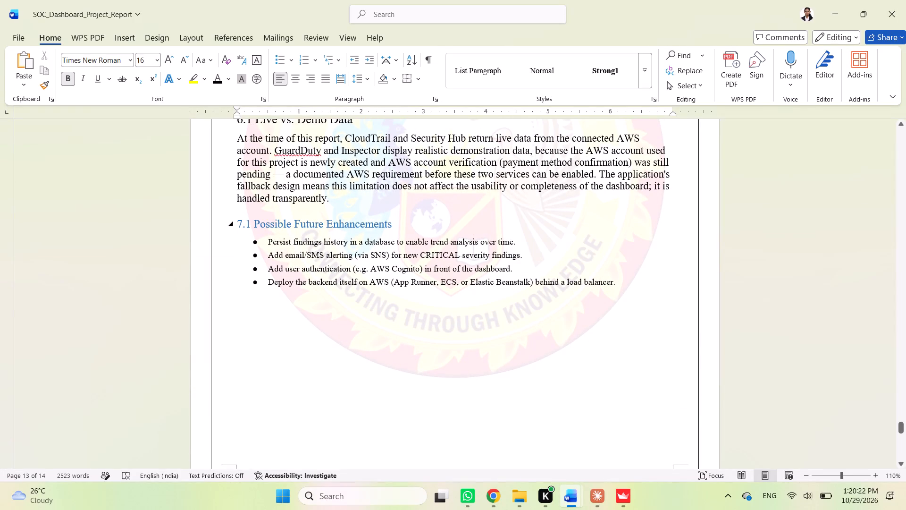
{"action": "left_click", "coordinate": [250, 224]}
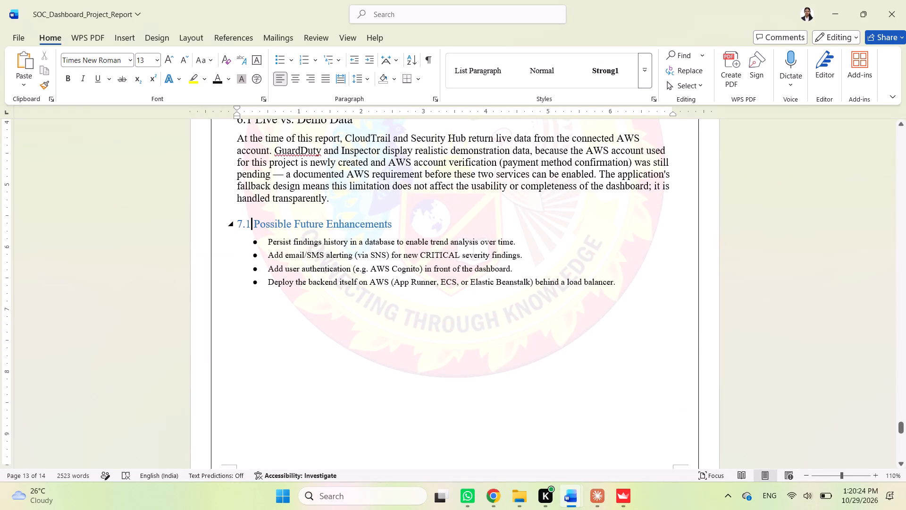
{"action": "left_click", "coordinate": [241, 222]}
{"action": "key", "text": "BackSpace"}
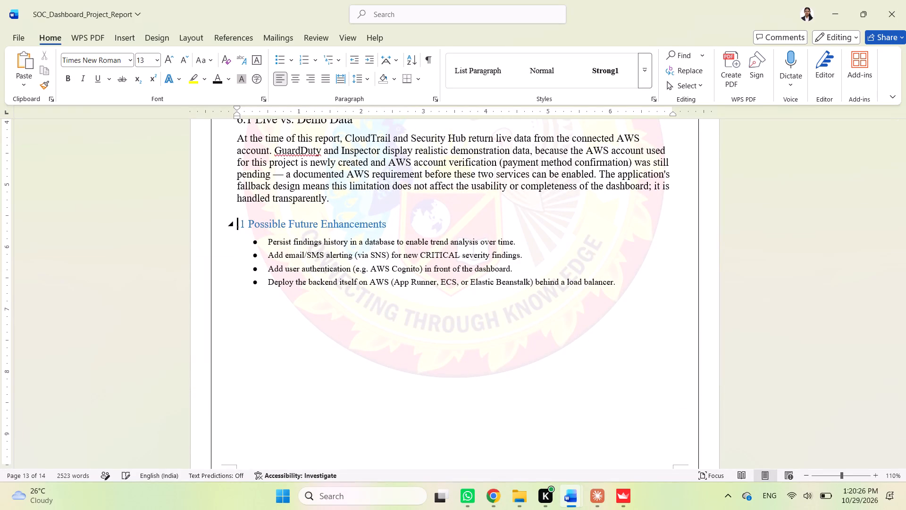
{"action": "key", "text": "6"}
{"action": "left_click", "coordinate": [253, 227]}
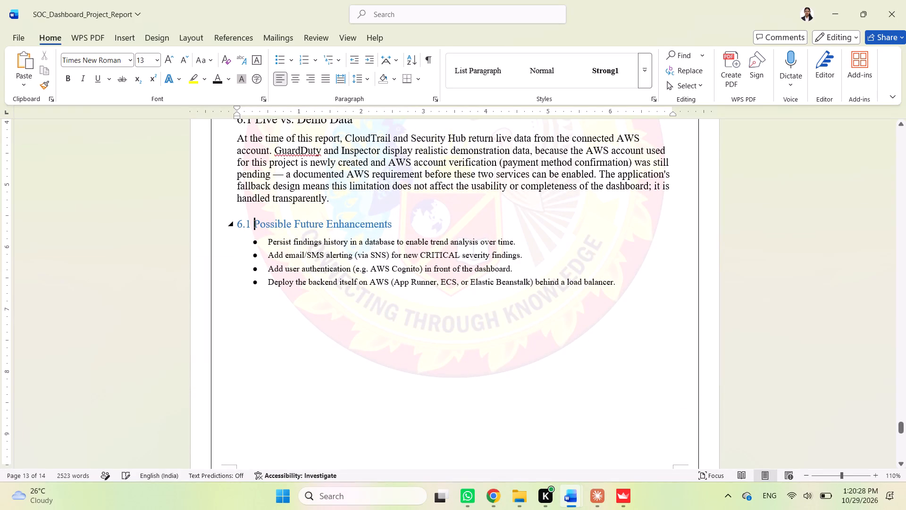
{"action": "left_click", "coordinate": [250, 225]}
{"action": "key", "text": "BackSpace"}
{"action": "key", "text": "2"}
Change the "6.2 Possible Future Enhancements" heading text colour to black.
{"action": "left_click_drag", "start_coordinate": [238, 221], "coordinate": [387, 221]}
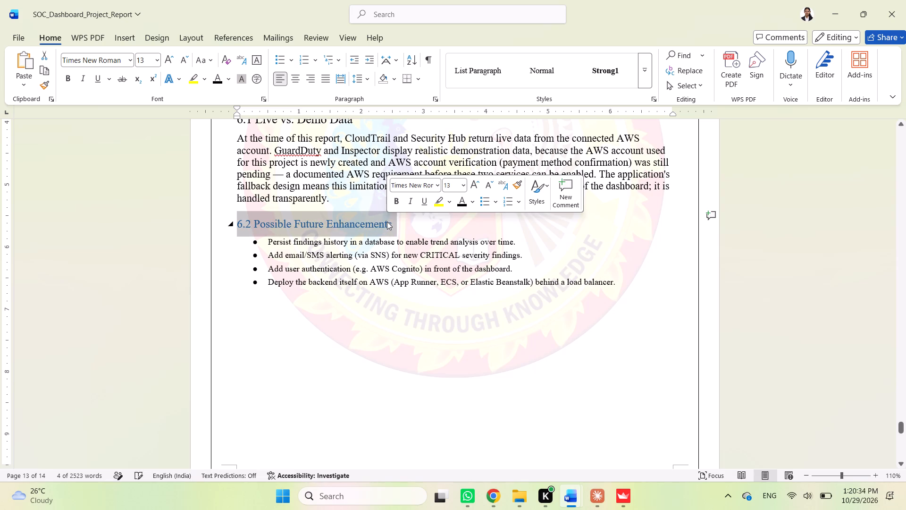
{"action": "left_click", "coordinate": [465, 199]}
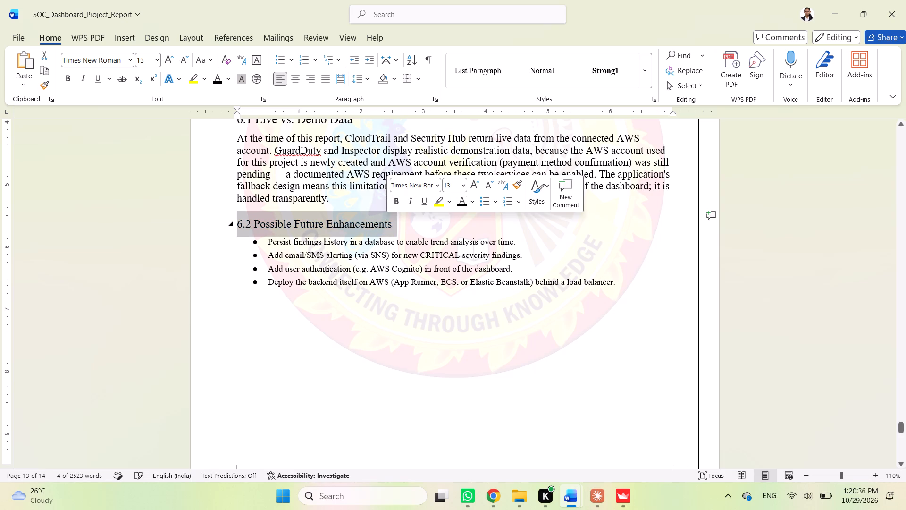
Increase the font size of the four bullets under "6.2 Possible Future Enhancements" by two sizes.
{"action": "left_click_drag", "start_coordinate": [266, 242], "coordinate": [570, 289]}
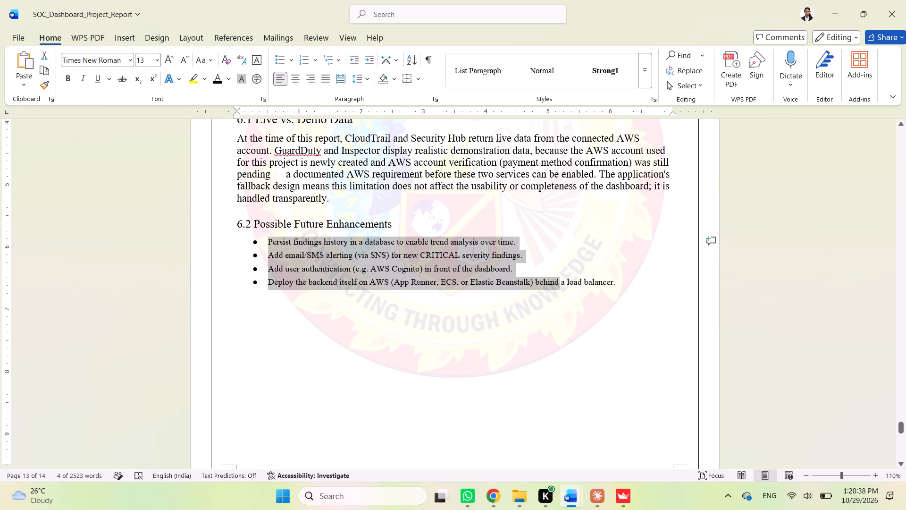
{"action": "left_click_drag", "start_coordinate": [570, 289], "coordinate": [608, 293]}
{"action": "double_click", "coordinate": [701, 255]}
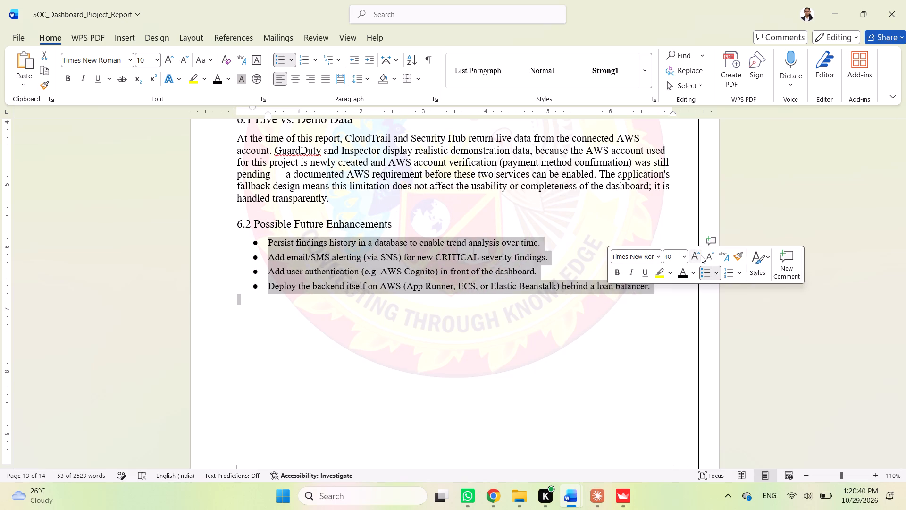
{"action": "left_click", "coordinate": [545, 345]}
Change the "7. Conclusion" heading text colour to black.
{"action": "scroll", "coordinate": [545, 345], "scroll_direction": "down", "scroll_amount": 1}
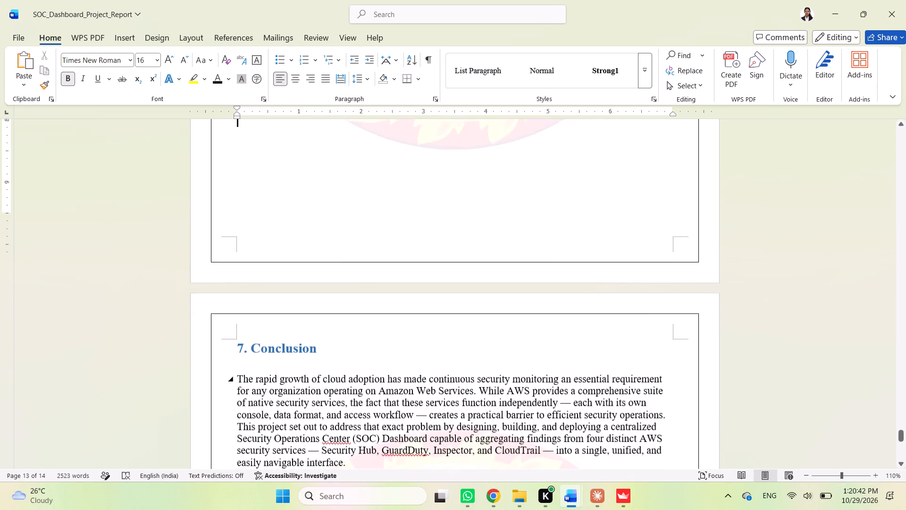
{"action": "scroll", "coordinate": [545, 345], "scroll_direction": "down", "scroll_amount": 1}
{"action": "scroll", "coordinate": [545, 345], "scroll_direction": "up", "scroll_amount": 1}
{"action": "scroll", "coordinate": [545, 345], "scroll_direction": "down", "scroll_amount": 2}
{"action": "scroll", "coordinate": [545, 345], "scroll_direction": "up", "scroll_amount": 1}
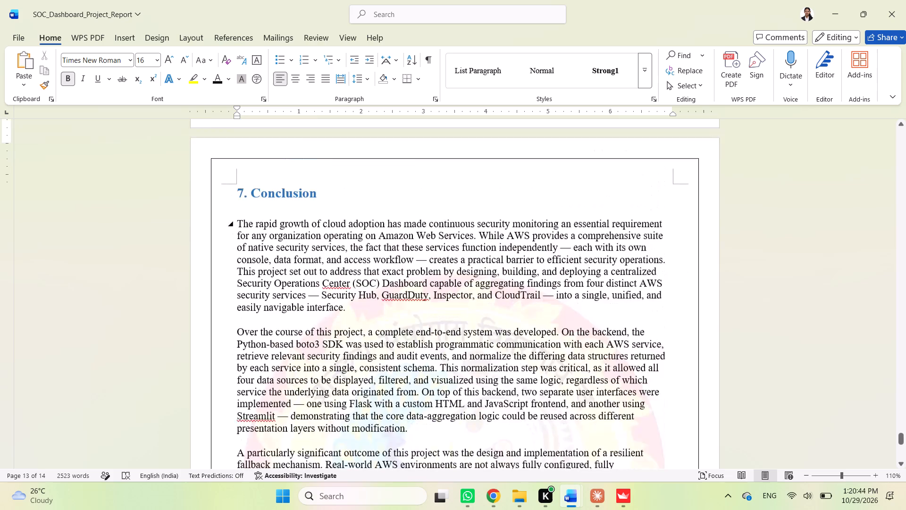
{"action": "scroll", "coordinate": [545, 345], "scroll_direction": "up", "scroll_amount": 1}
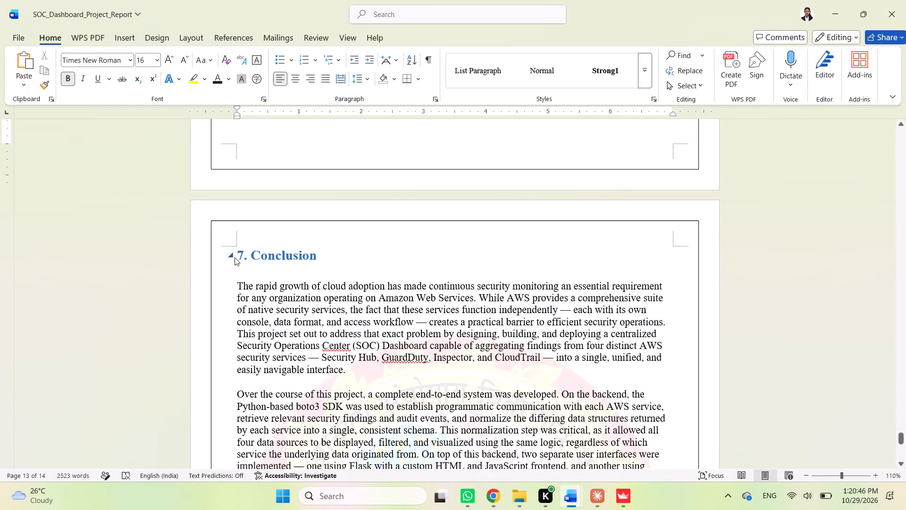
{"action": "left_click_drag", "start_coordinate": [238, 257], "coordinate": [325, 253]}
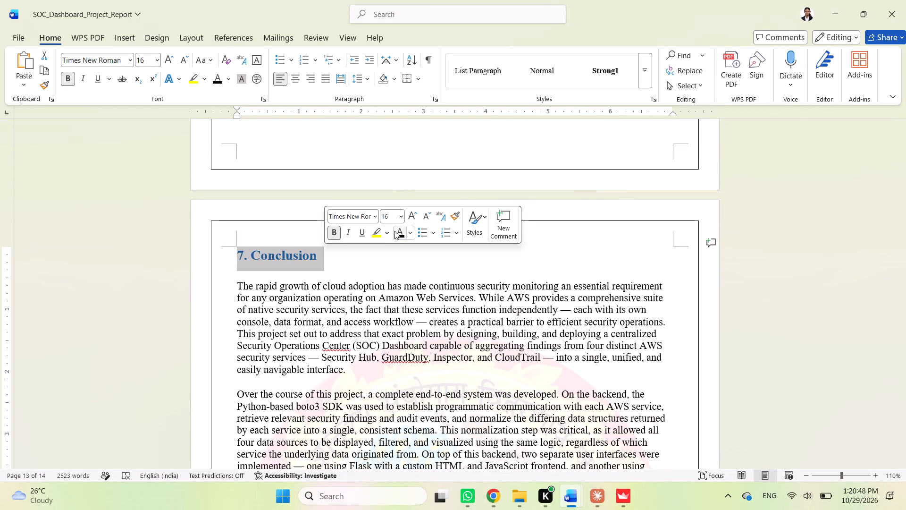
{"action": "left_click", "coordinate": [400, 233]}
{"action": "left_click", "coordinate": [400, 260]}
Review the formatting and layout of the conclusion and section 6, and return to the report's title page.
{"action": "scroll", "coordinate": [400, 260], "scroll_direction": "down", "scroll_amount": 3}
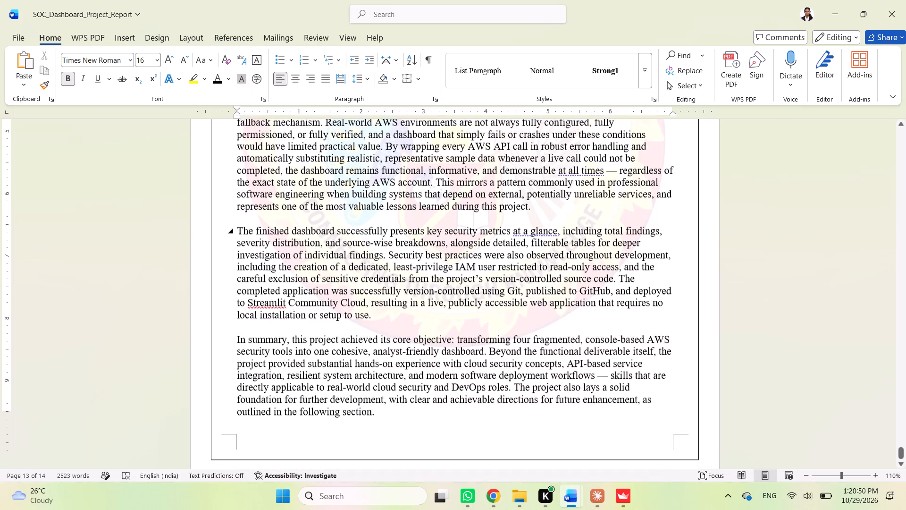
{"action": "scroll", "coordinate": [400, 260], "scroll_direction": "down", "scroll_amount": 3}
{"action": "scroll", "coordinate": [400, 260], "scroll_direction": "up", "scroll_amount": 7}
{"action": "scroll", "coordinate": [400, 260], "scroll_direction": "down", "scroll_amount": 2}
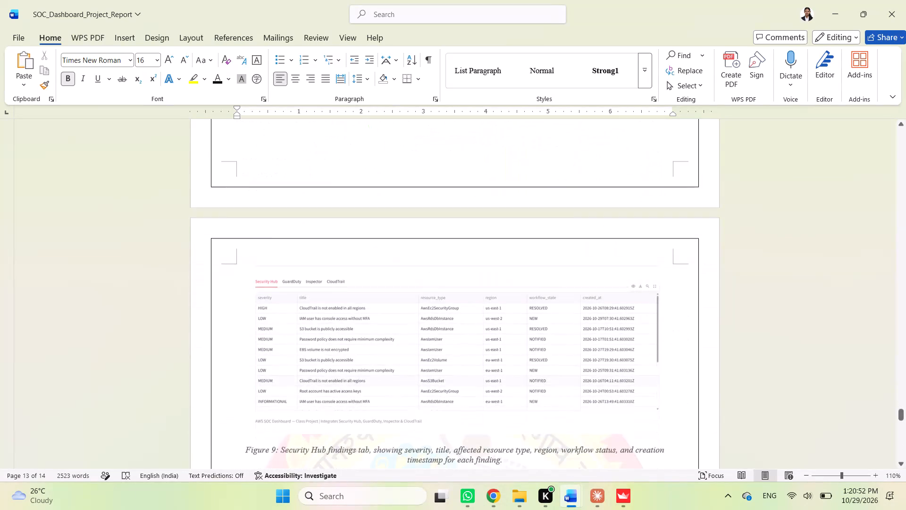
{"action": "scroll", "coordinate": [400, 260], "scroll_direction": "down", "scroll_amount": 3}
{"action": "scroll", "coordinate": [400, 260], "scroll_direction": "up", "scroll_amount": 1}
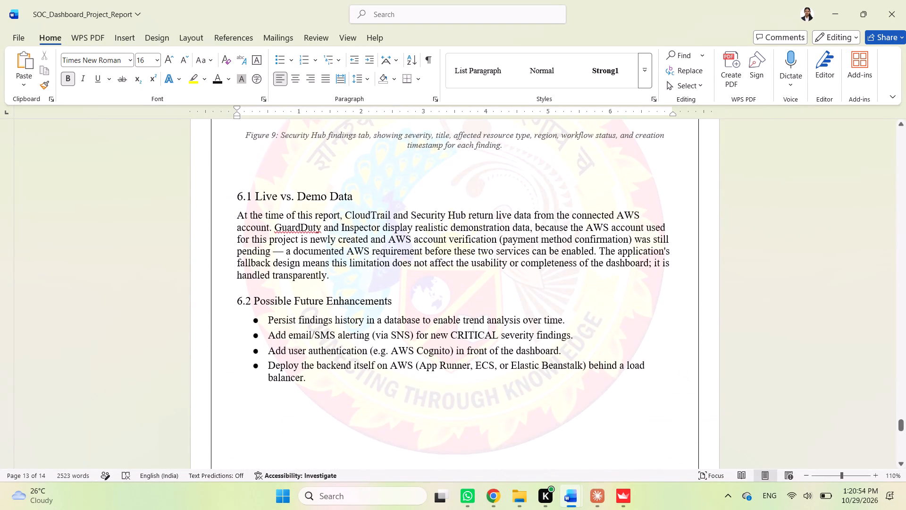
{"action": "scroll", "coordinate": [400, 260], "scroll_direction": "up", "scroll_amount": 13}
{"action": "scroll", "coordinate": [400, 260], "scroll_direction": "up", "scroll_amount": 20}
{"action": "scroll", "coordinate": [400, 260], "scroll_direction": "up", "scroll_amount": 20}
{"action": "scroll", "coordinate": [400, 260], "scroll_direction": "up", "scroll_amount": 20}
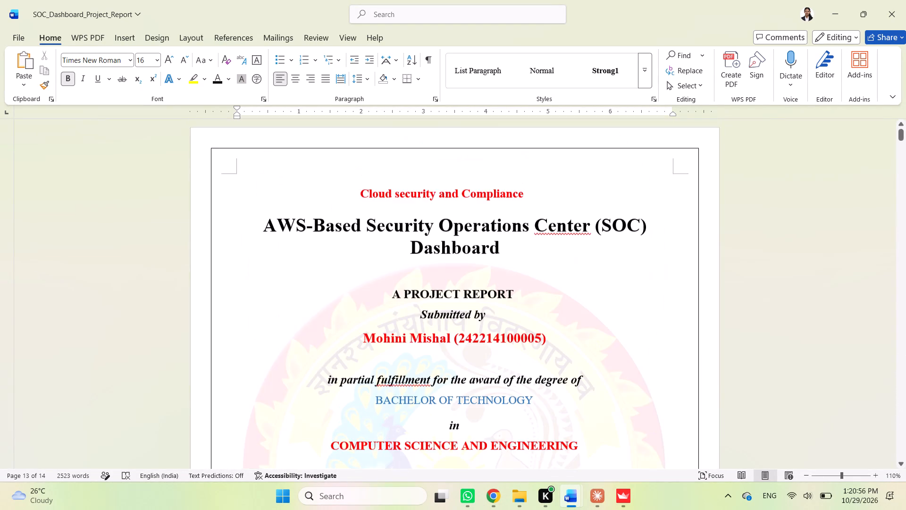
Delete the "APPENDIX: SOURCE CODE" entry from the end of the report's table of contents.
{"action": "scroll", "coordinate": [400, 260], "scroll_direction": "up", "scroll_amount": 20}
{"action": "scroll", "coordinate": [400, 260], "scroll_direction": "up", "scroll_amount": 20}
{"action": "scroll", "coordinate": [400, 260], "scroll_direction": "up", "scroll_amount": 20}
{"action": "scroll", "coordinate": [400, 260], "scroll_direction": "down", "scroll_amount": 6}
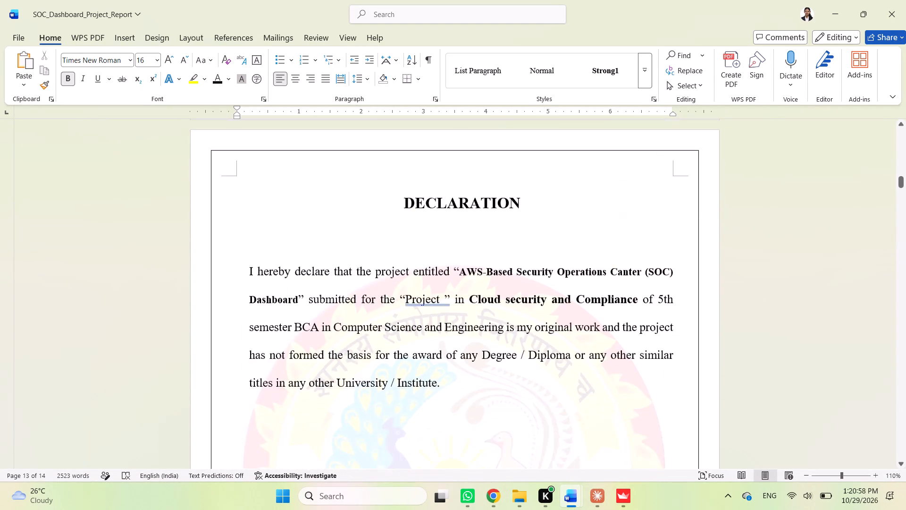
{"action": "scroll", "coordinate": [400, 260], "scroll_direction": "down", "scroll_amount": 8}
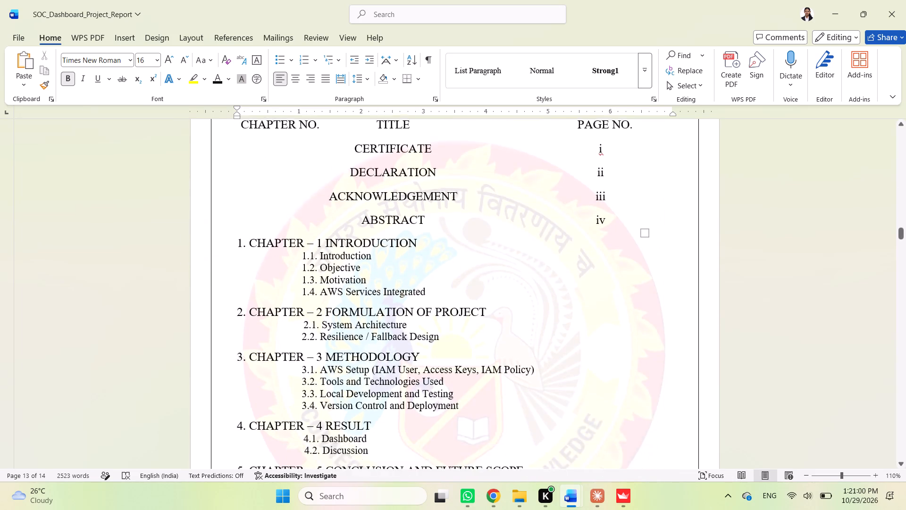
{"action": "scroll", "coordinate": [400, 260], "scroll_direction": "down", "scroll_amount": 2}
{"action": "scroll", "coordinate": [400, 260], "scroll_direction": "up", "scroll_amount": 1}
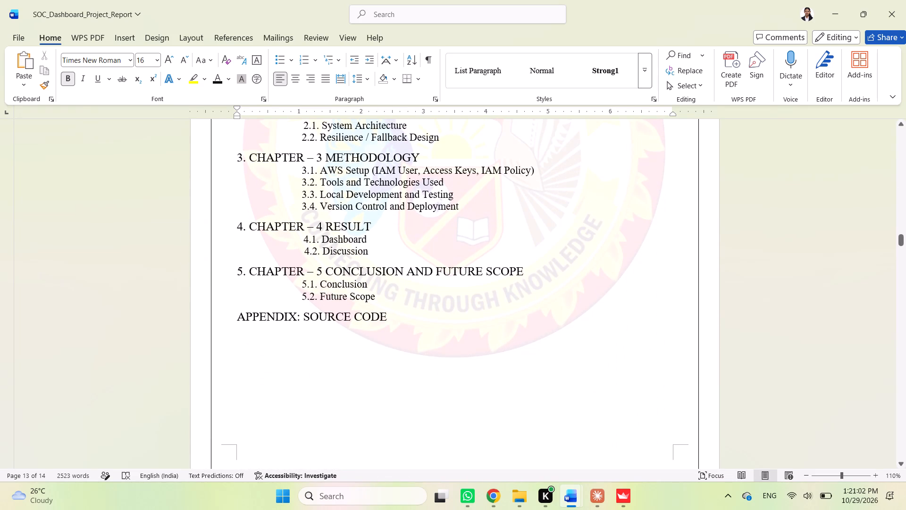
{"action": "left_click_drag", "start_coordinate": [235, 321], "coordinate": [390, 323]}
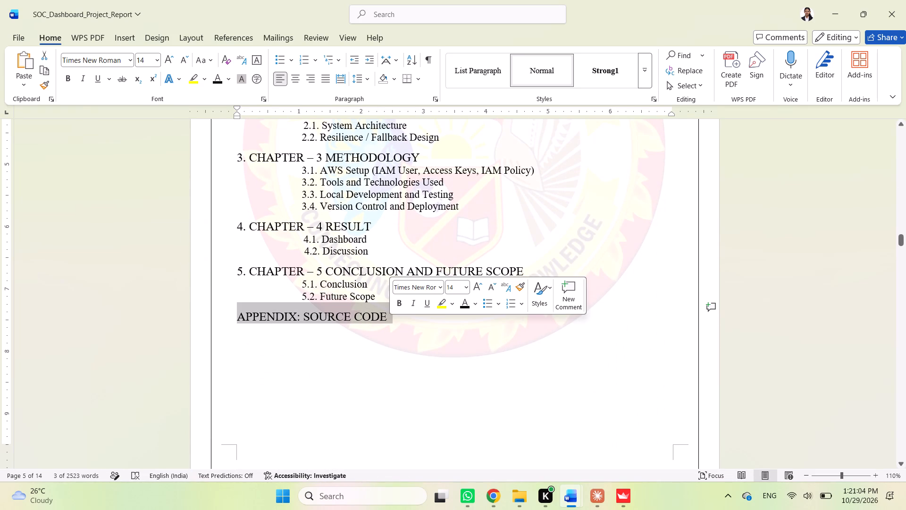
{"action": "key", "text": "BackSpace"}
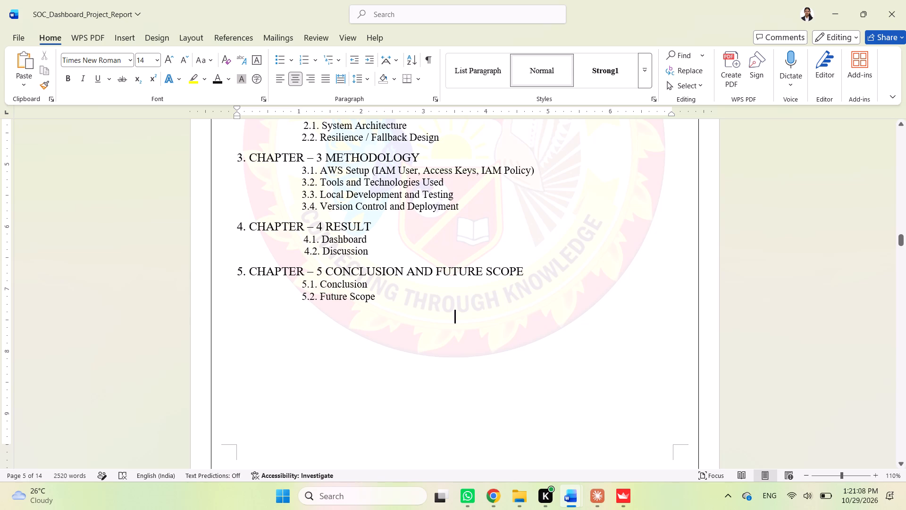
{"action": "scroll", "coordinate": [371, 342], "scroll_direction": "up", "scroll_amount": 1}
{"action": "scroll", "coordinate": [371, 342], "scroll_direction": "down", "scroll_amount": 1}
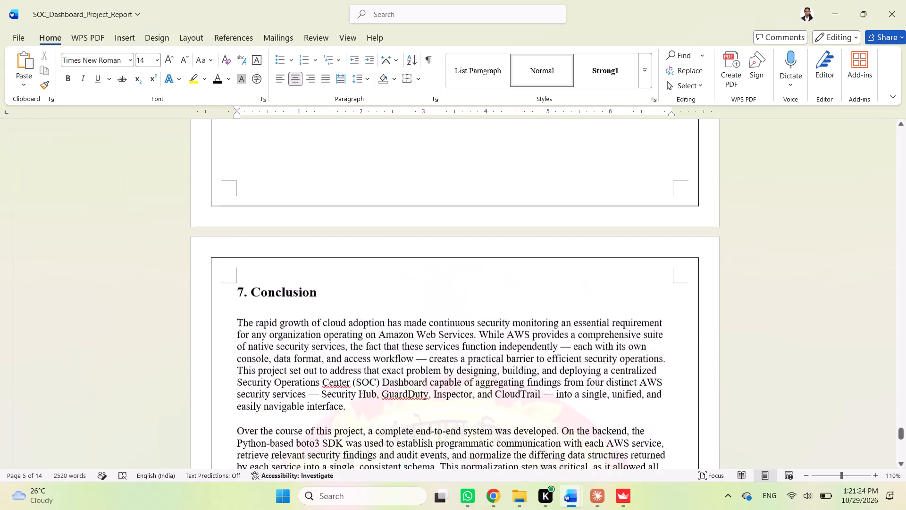
{"action": "scroll", "coordinate": [538, 385], "scroll_direction": "up", "scroll_amount": 9}
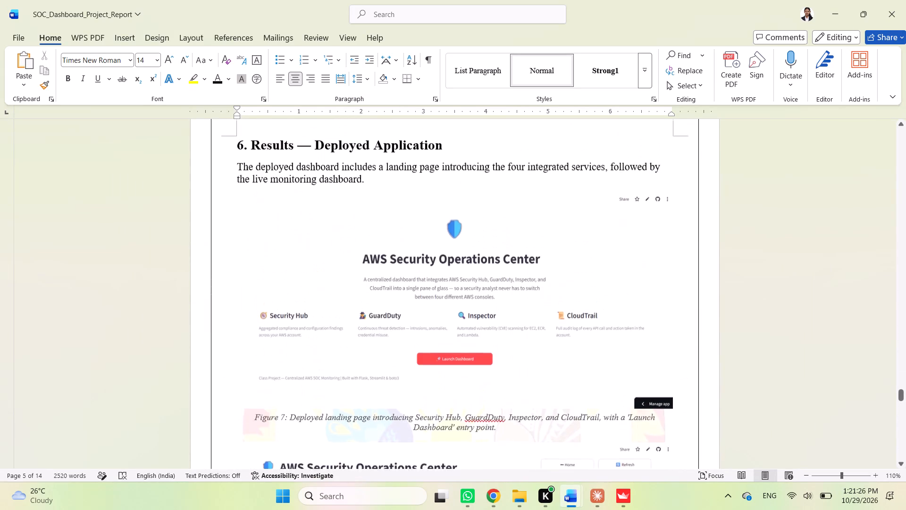
{"action": "scroll", "coordinate": [538, 385], "scroll_direction": "up", "scroll_amount": 4}
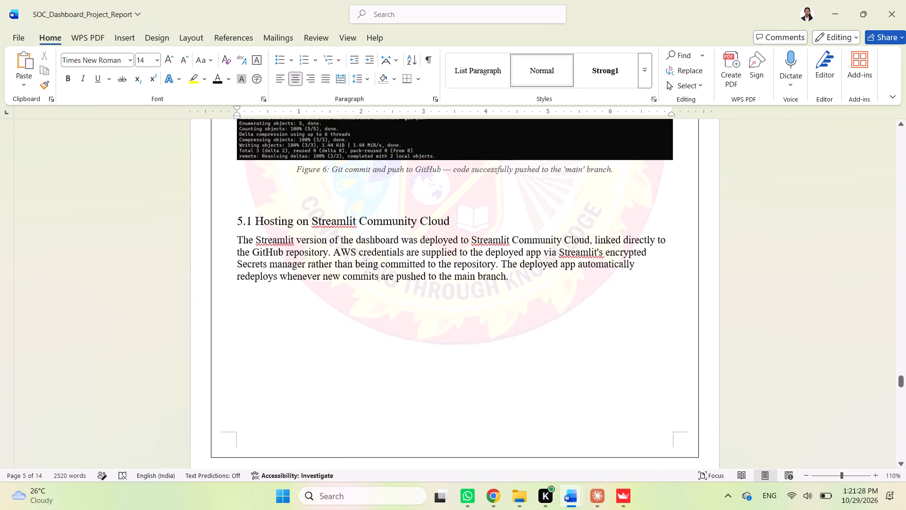
{"action": "scroll", "coordinate": [538, 385], "scroll_direction": "up", "scroll_amount": 4}
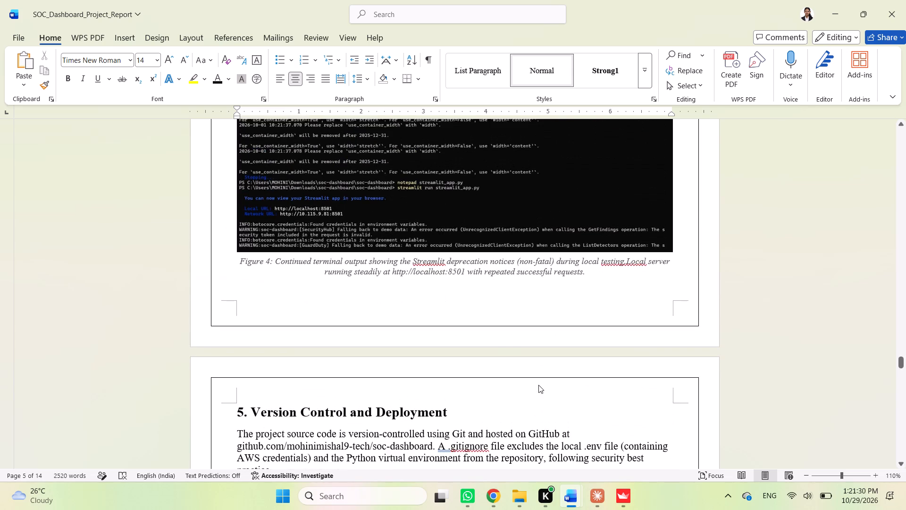
{"action": "scroll", "coordinate": [538, 385], "scroll_direction": "up", "scroll_amount": 1}
{"action": "scroll", "coordinate": [538, 385], "scroll_direction": "down", "scroll_amount": 2}
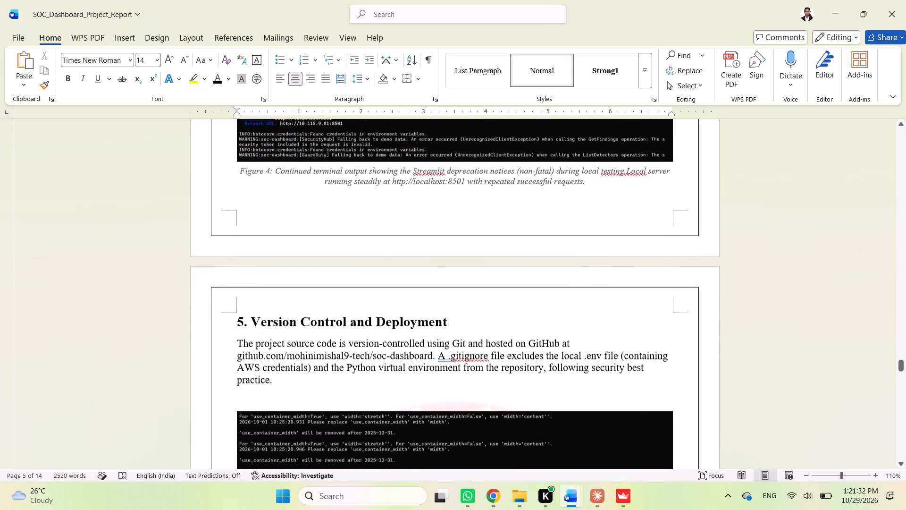
{"action": "scroll", "coordinate": [538, 385], "scroll_direction": "down", "scroll_amount": 2}
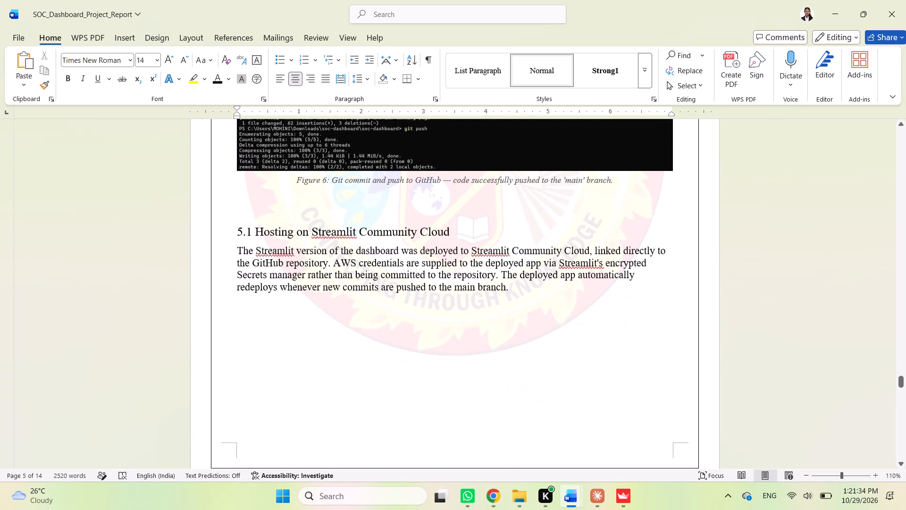
{"action": "scroll", "coordinate": [538, 385], "scroll_direction": "up", "scroll_amount": 2}
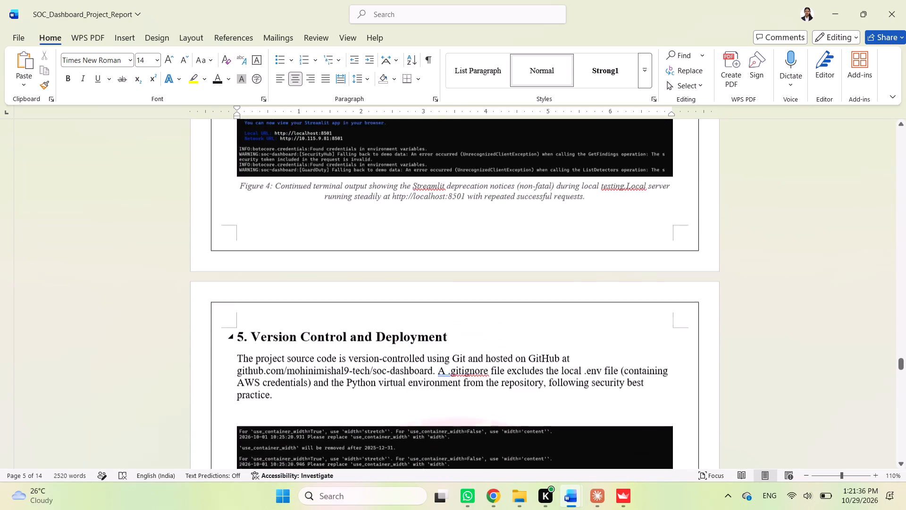
{"action": "scroll", "coordinate": [538, 385], "scroll_direction": "up", "scroll_amount": 2}
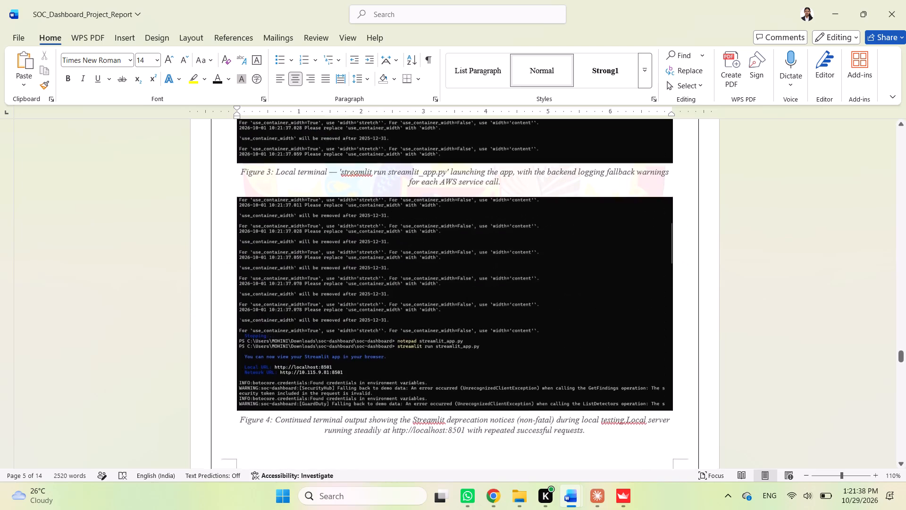
{"action": "scroll", "coordinate": [538, 385], "scroll_direction": "up", "scroll_amount": 2}
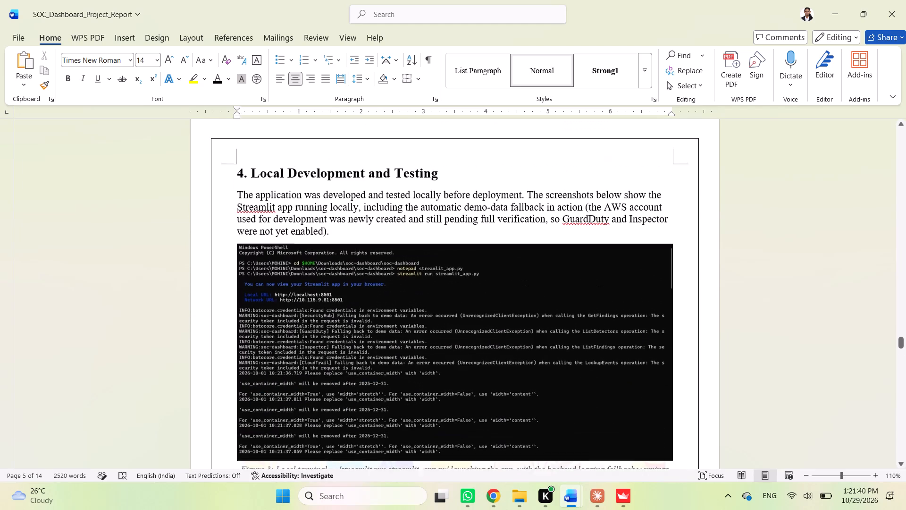
{"action": "scroll", "coordinate": [538, 385], "scroll_direction": "up", "scroll_amount": 12}
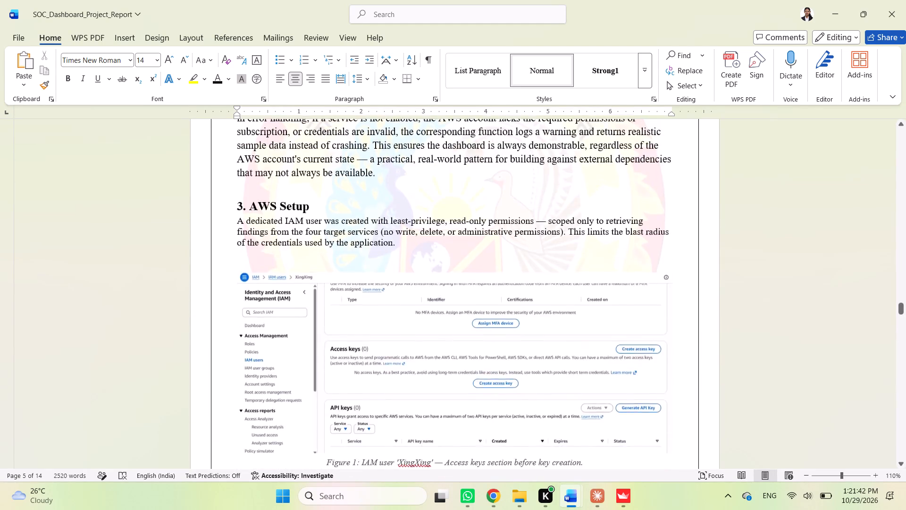
{"action": "scroll", "coordinate": [538, 385], "scroll_direction": "up", "scroll_amount": 8}
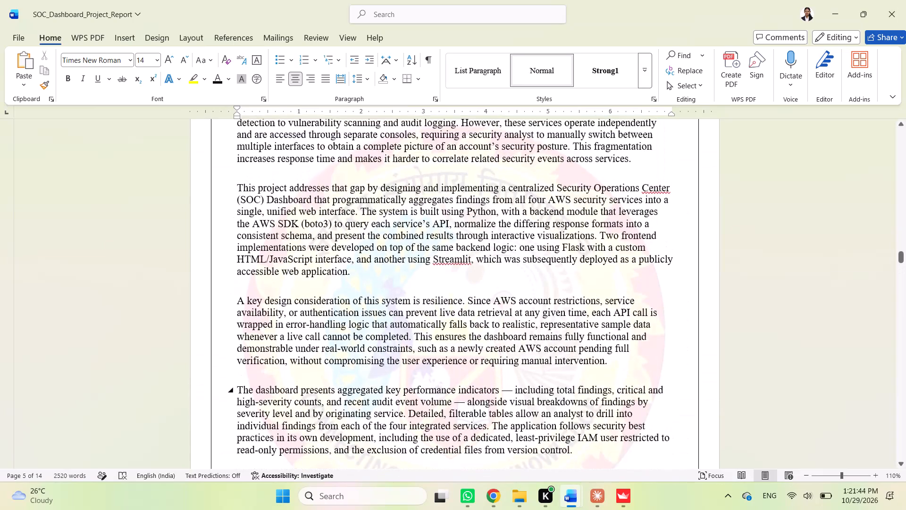
{"action": "scroll", "coordinate": [538, 385], "scroll_direction": "up", "scroll_amount": 5}
{"action": "scroll", "coordinate": [538, 385], "scroll_direction": "down", "scroll_amount": 1}
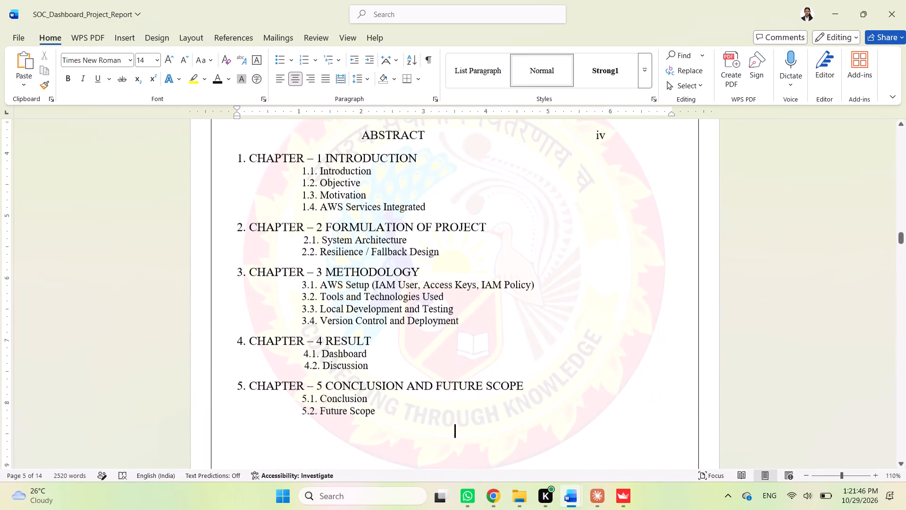
Compare the table of contents with the headings and page layout of sections 2, 3 and 4, and zoom out to 80%.
{"action": "scroll", "coordinate": [538, 385], "scroll_direction": "down", "scroll_amount": 1}
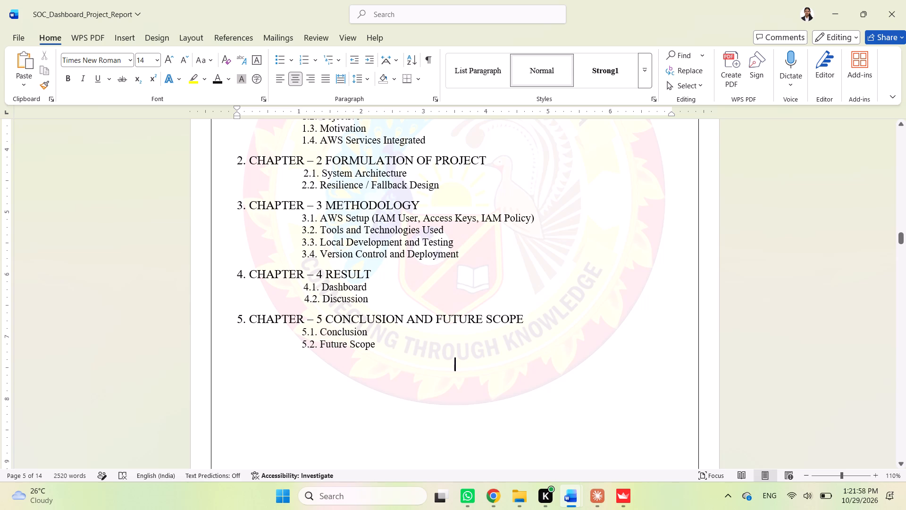
{"action": "scroll", "coordinate": [429, 301], "scroll_direction": "down", "scroll_amount": 9}
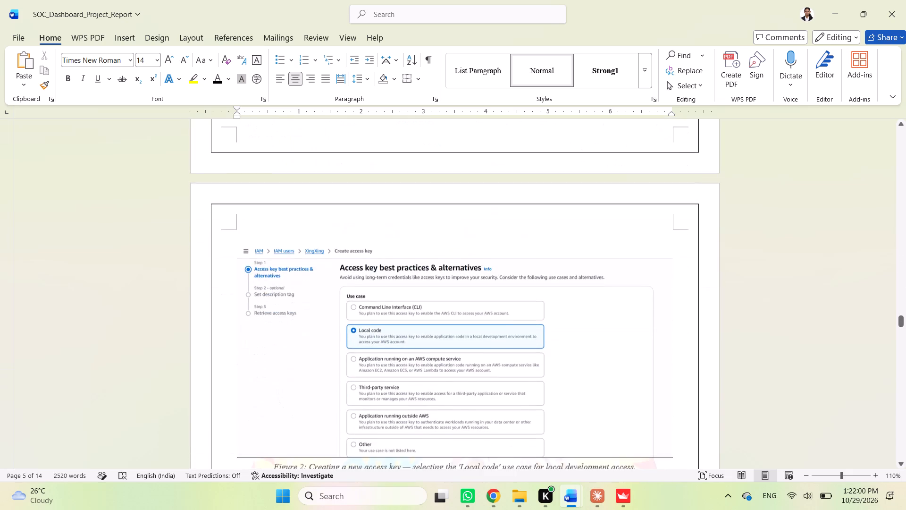
{"action": "scroll", "coordinate": [429, 301], "scroll_direction": "down", "scroll_amount": 7}
{"action": "scroll", "coordinate": [429, 301], "scroll_direction": "up", "scroll_amount": 3}
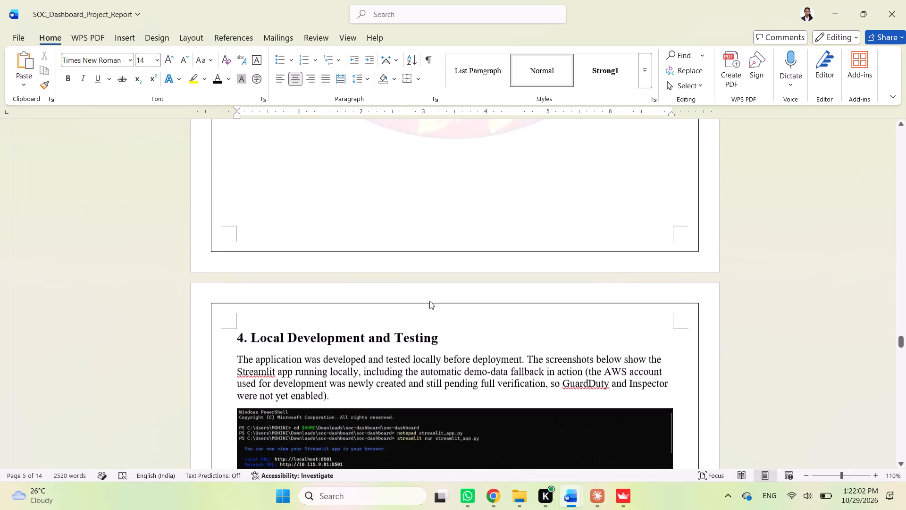
{"action": "scroll", "coordinate": [429, 301], "scroll_direction": "down", "scroll_amount": 1}
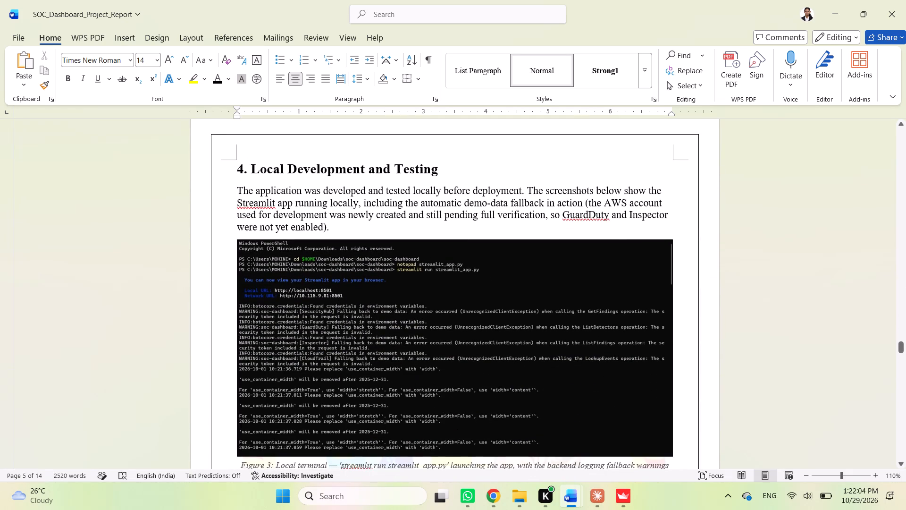
{"action": "scroll", "coordinate": [250, 169], "scroll_direction": "up", "scroll_amount": 3}
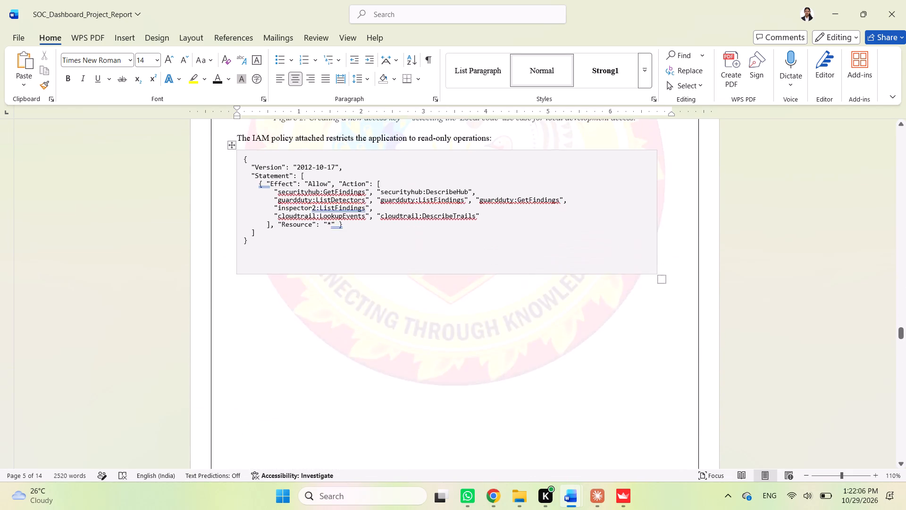
{"action": "scroll", "coordinate": [250, 169], "scroll_direction": "up", "scroll_amount": 4}
{"action": "scroll", "coordinate": [250, 169], "scroll_direction": "down", "scroll_amount": 1}
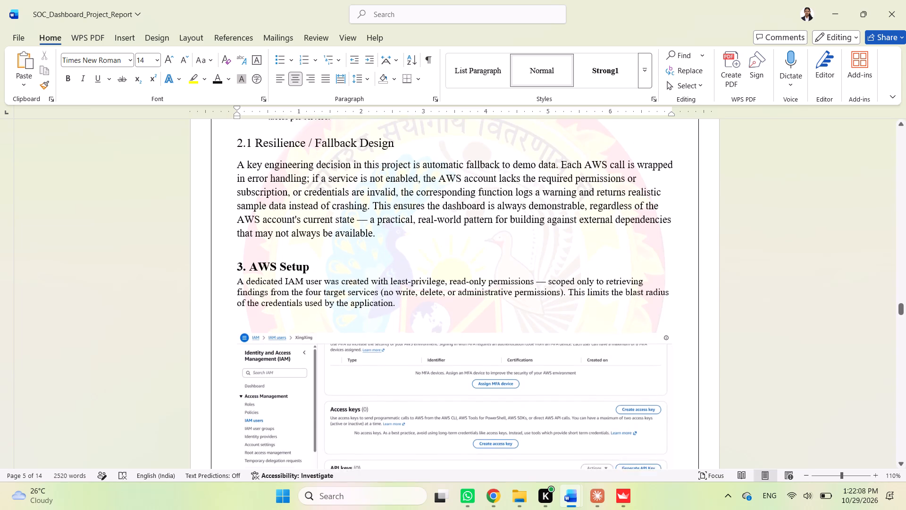
{"action": "scroll", "coordinate": [250, 169], "scroll_direction": "down", "scroll_amount": 1}
{"action": "scroll", "coordinate": [294, 175], "scroll_direction": "up", "scroll_amount": 2}
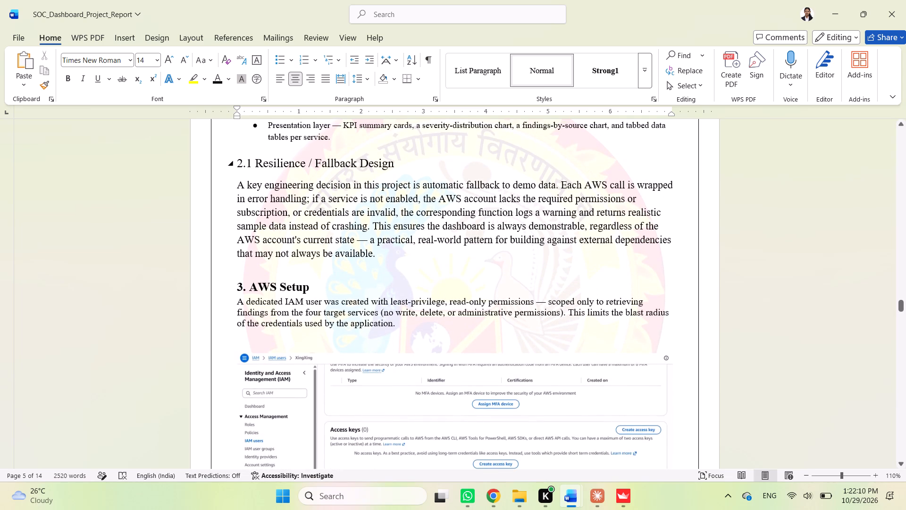
{"action": "scroll", "coordinate": [294, 175], "scroll_direction": "up", "scroll_amount": 1}
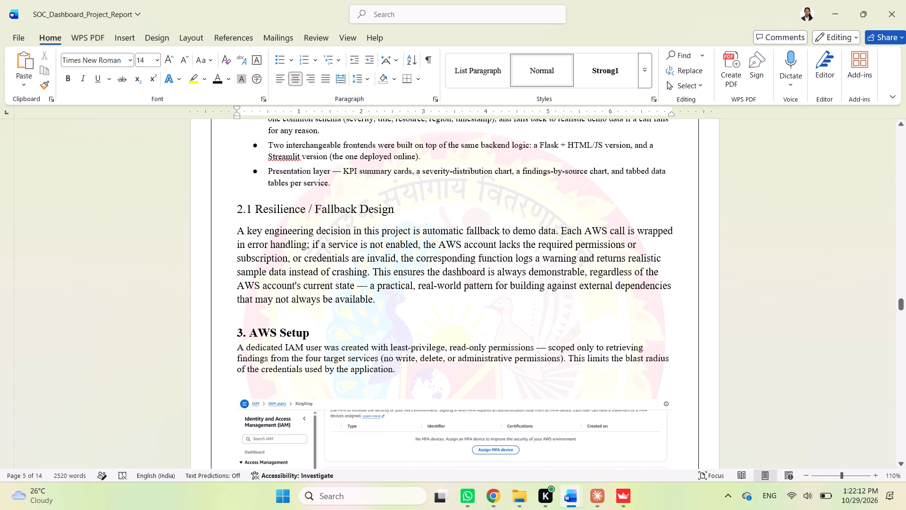
{"action": "scroll", "coordinate": [309, 323], "scroll_direction": "down", "scroll_amount": 3, "text": "ctrl"}
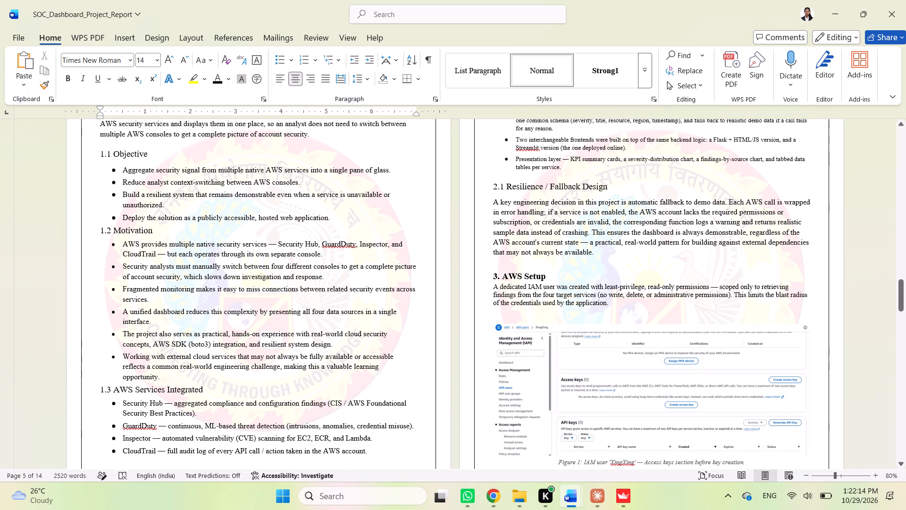
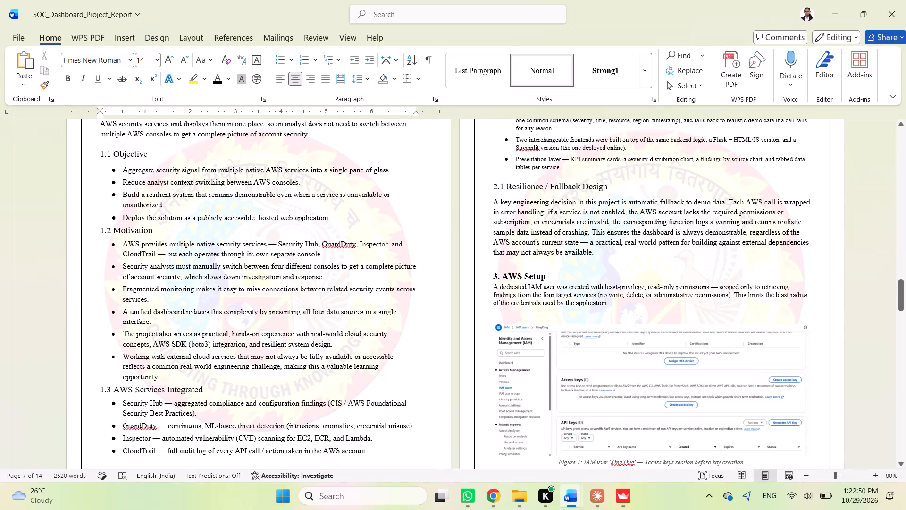
Copy "3 METHODOLOGY" from the table of contents and paste it on the blank line above the "3. AWS Setup" heading.
{"action": "scroll", "coordinate": [504, 301], "scroll_direction": "up", "scroll_amount": 3}
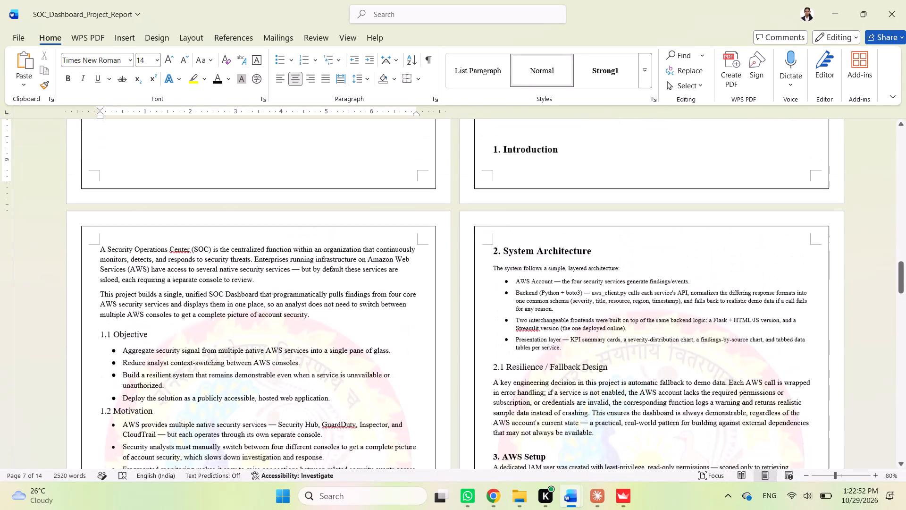
{"action": "scroll", "coordinate": [504, 301], "scroll_direction": "up", "scroll_amount": 5}
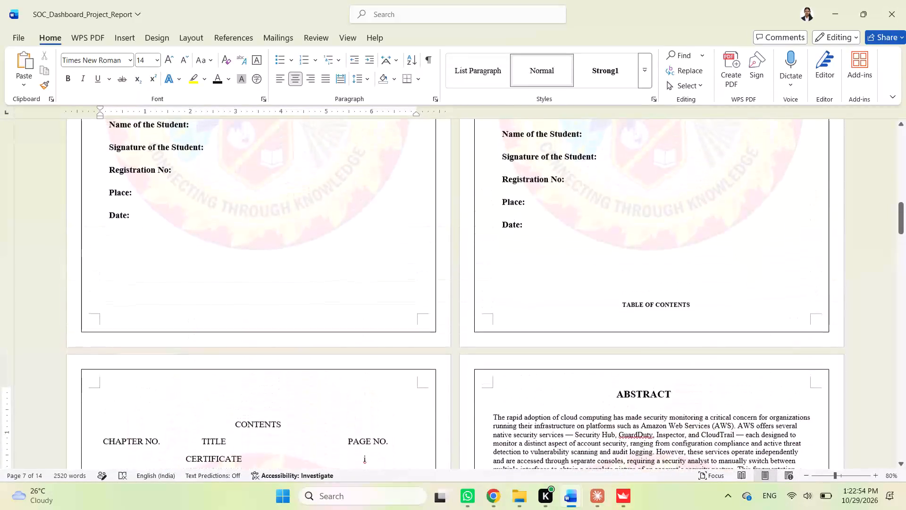
{"action": "scroll", "coordinate": [504, 301], "scroll_direction": "up", "scroll_amount": 4}
{"action": "scroll", "coordinate": [504, 301], "scroll_direction": "down", "scroll_amount": 3}
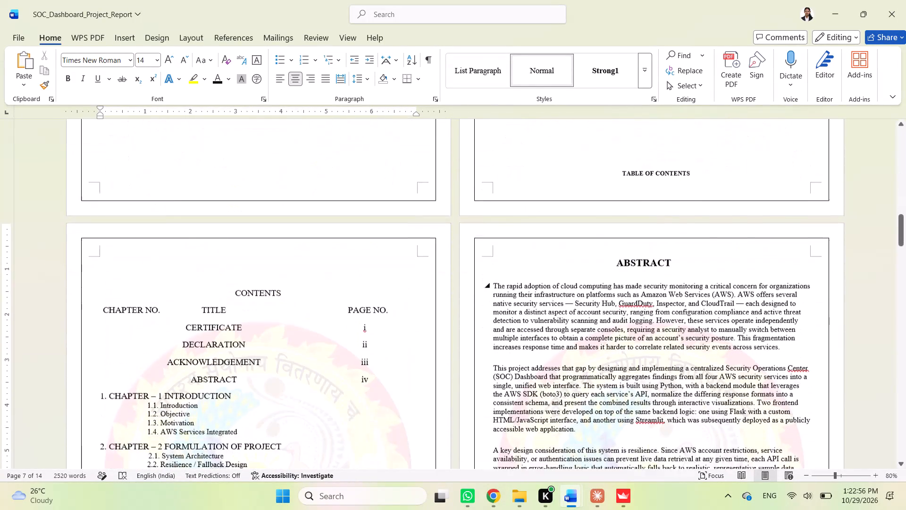
{"action": "scroll", "coordinate": [504, 301], "scroll_direction": "down", "scroll_amount": 2}
{"action": "scroll", "coordinate": [504, 301], "scroll_direction": "up", "scroll_amount": 1}
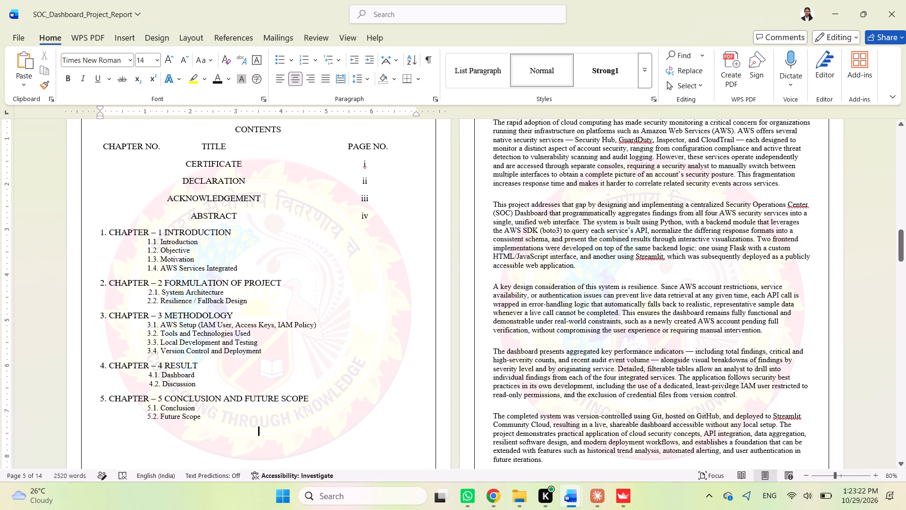
{"action": "left_click_drag", "start_coordinate": [157, 315], "coordinate": [188, 313]}
{"action": "left_click_drag", "start_coordinate": [188, 313], "coordinate": [227, 318]}
{"action": "key", "text": "ctrl+c"}
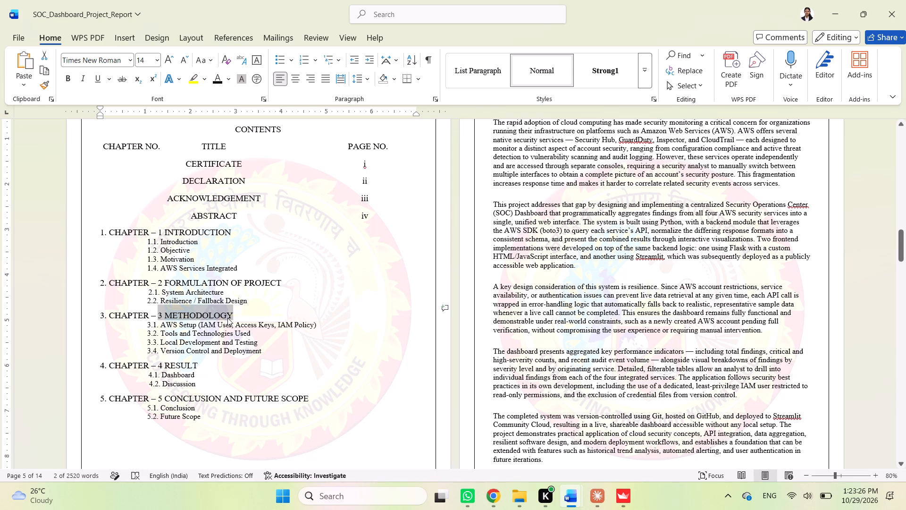
{"action": "scroll", "coordinate": [553, 297], "scroll_direction": "down", "scroll_amount": 12}
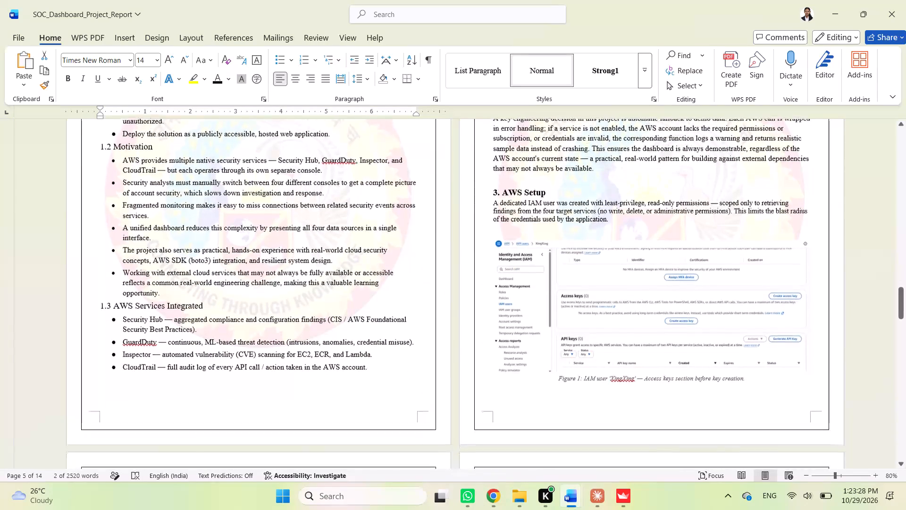
{"action": "scroll", "coordinate": [553, 297], "scroll_direction": "up", "scroll_amount": 1}
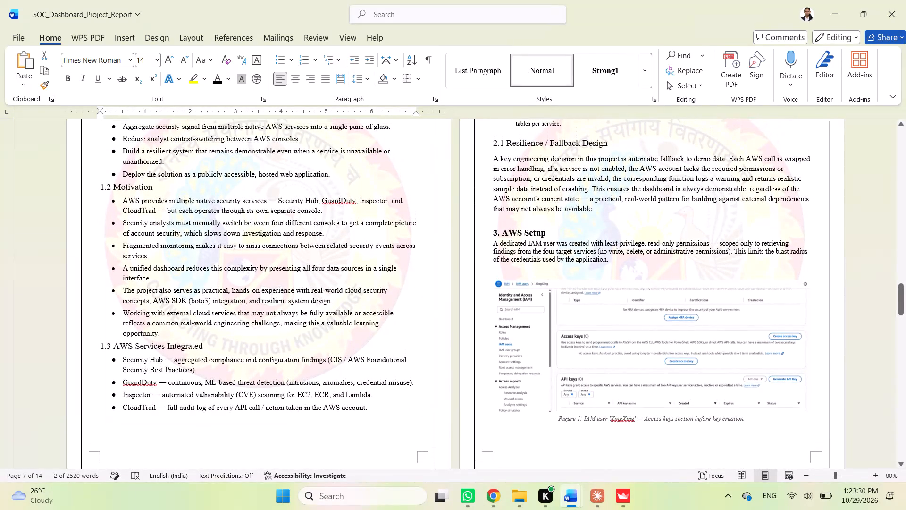
{"action": "left_click", "coordinate": [538, 223]}
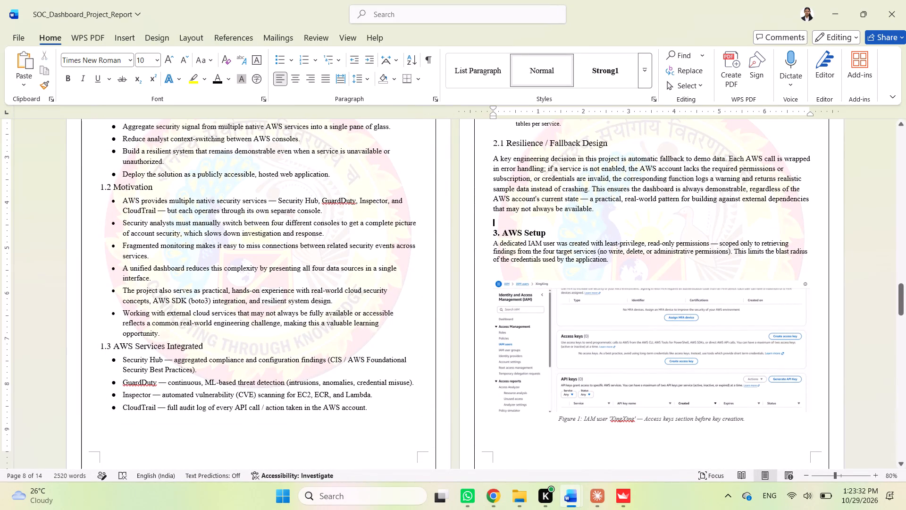
{"action": "key", "text": "ctrl+v"}
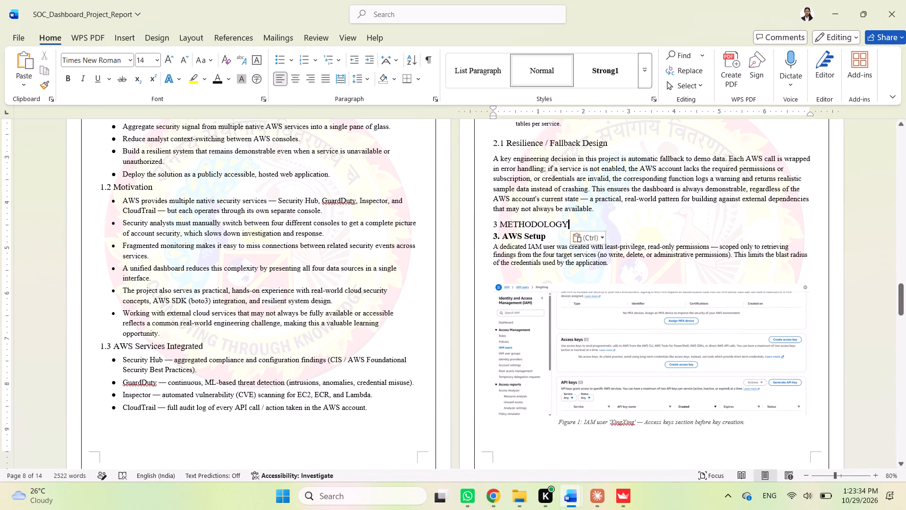
Format the pasted "3 METHODOLOGY" heading as bold at 16 pt.
{"action": "left_click", "coordinate": [491, 224]}
{"action": "left_click_drag", "start_coordinate": [491, 224], "coordinate": [564, 224]}
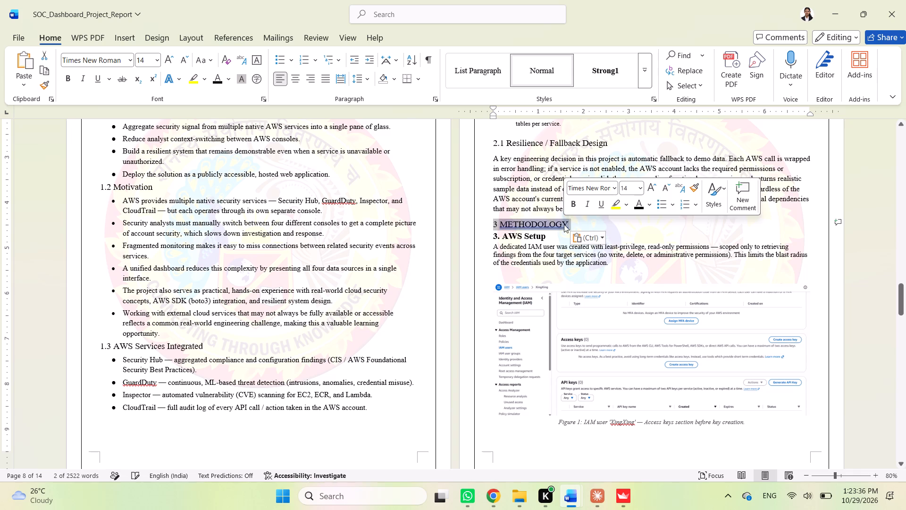
{"action": "left_click", "coordinate": [575, 202]}
{"action": "left_click", "coordinate": [655, 185]}
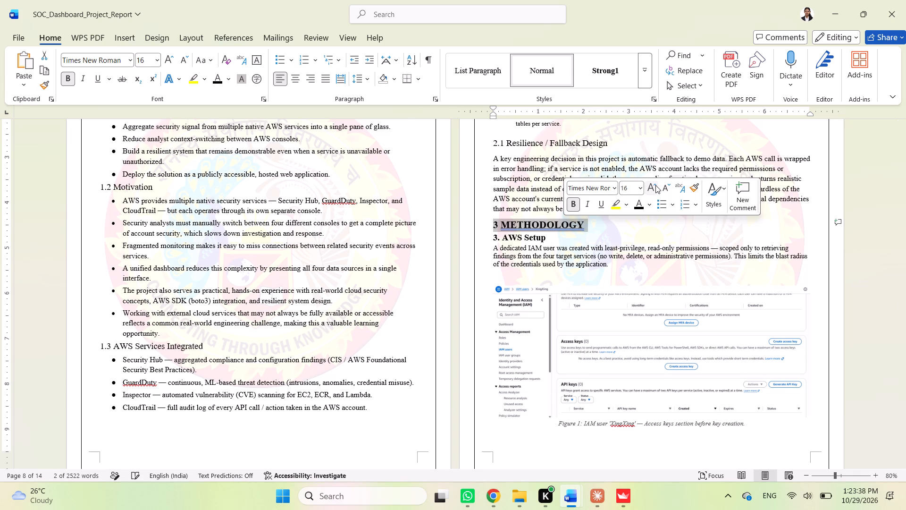
{"action": "left_click", "coordinate": [655, 185]}
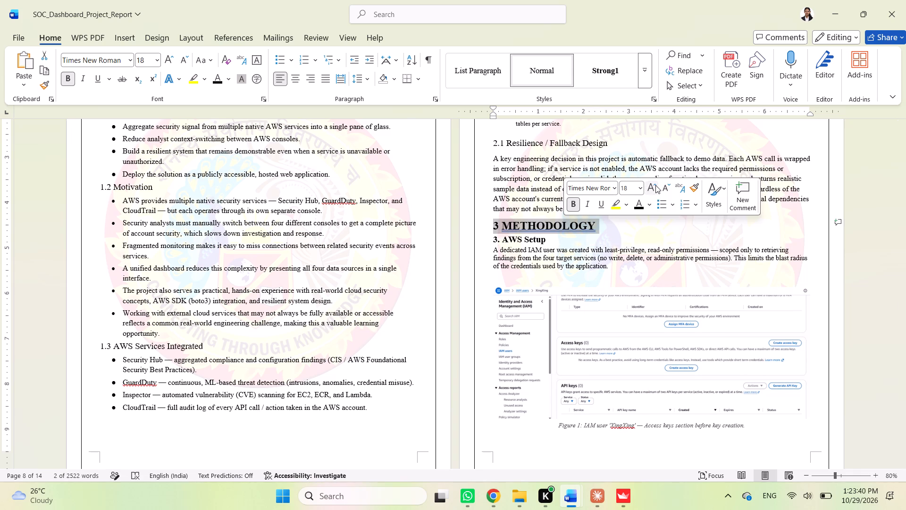
{"action": "left_click", "coordinate": [667, 187]}
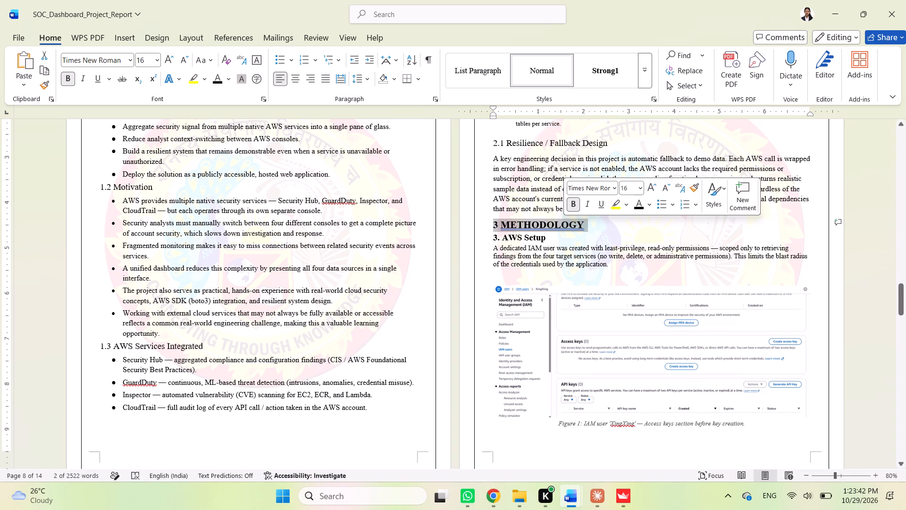
Remove the bold from the AWS Setup heading and renumber it as 3.1.
{"action": "left_click", "coordinate": [498, 238]}
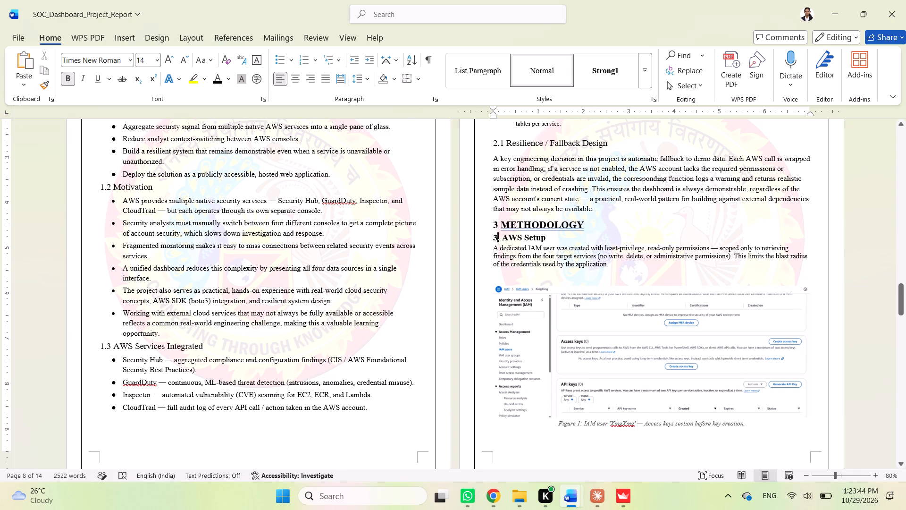
{"action": "left_click_drag", "start_coordinate": [492, 237], "coordinate": [540, 243]}
{"action": "left_click", "coordinate": [551, 222]}
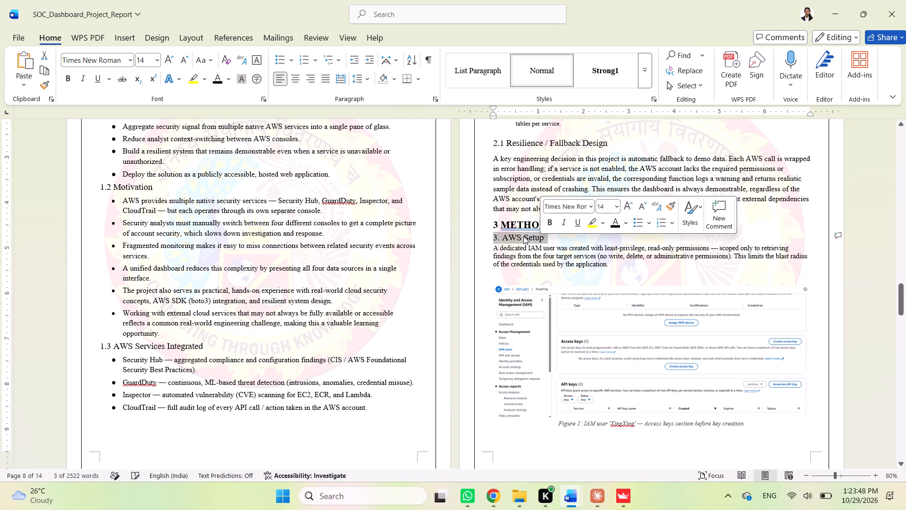
{"action": "left_click", "coordinate": [550, 239]}
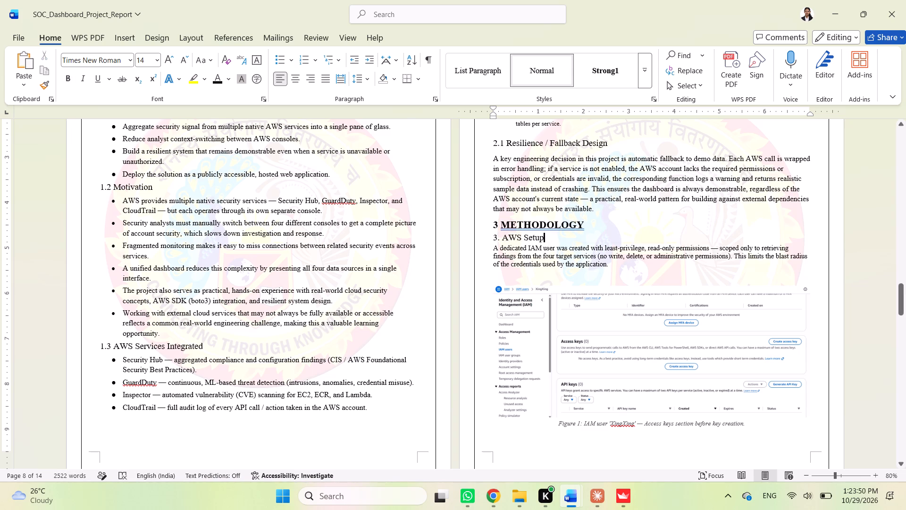
{"action": "left_click", "coordinate": [497, 238]}
{"action": "left_click", "coordinate": [499, 239]}
{"action": "key", "text": "1"}
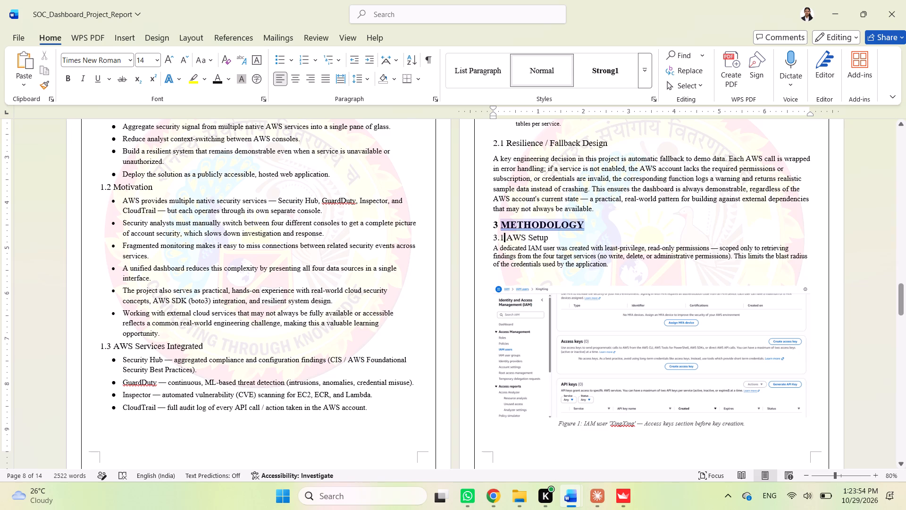
Insert a blank line below and another above the "3 METHODOLOGY" heading to space it out.
{"action": "left_click", "coordinate": [589, 225]}
{"action": "key", "text": "Return"}
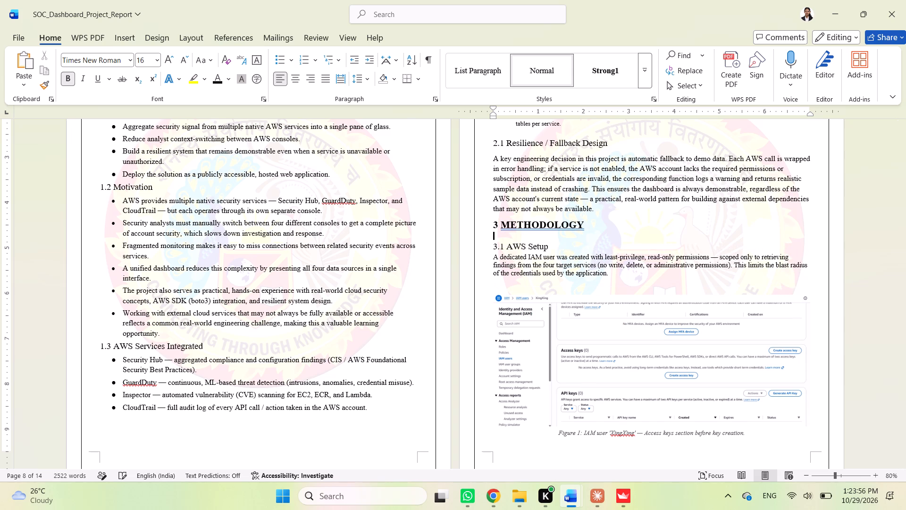
{"action": "left_click", "coordinate": [602, 206]}
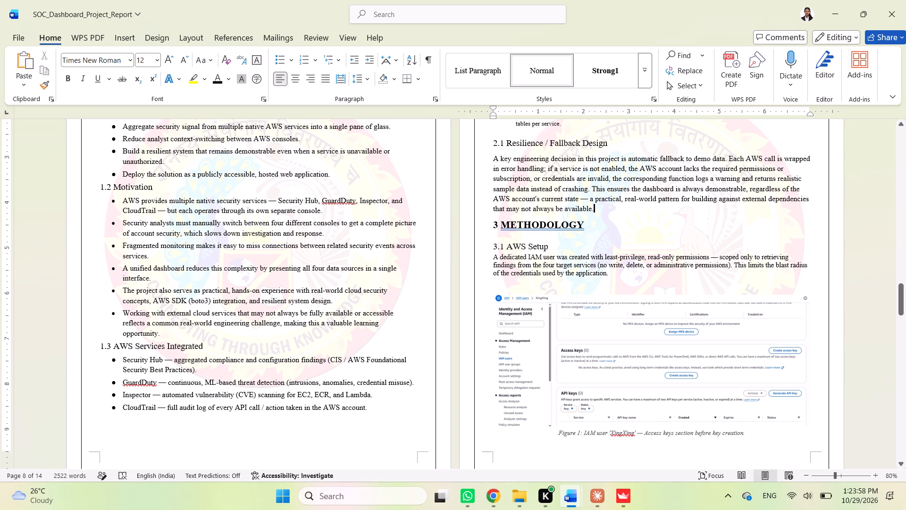
{"action": "key", "text": "Return"}
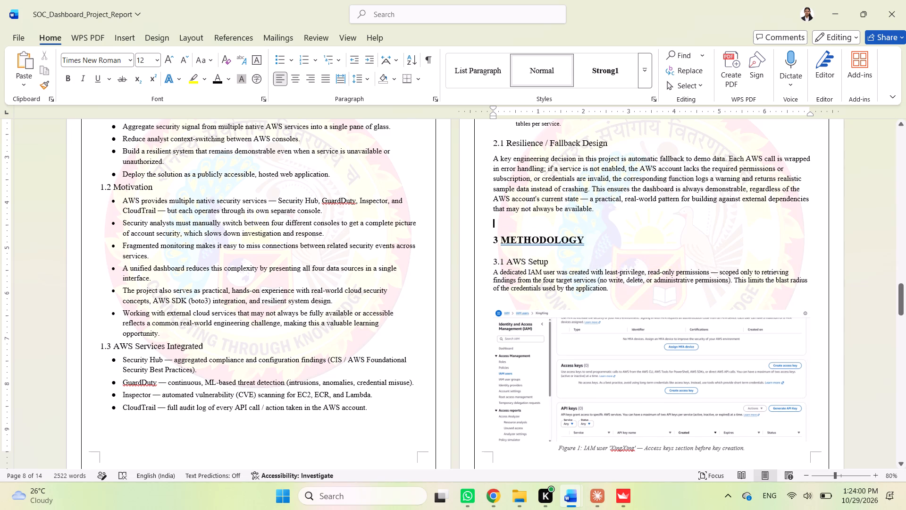
Ignore the grammar suggestion on the word METHODOLOGY in the section 3 heading.
{"action": "left_click", "coordinate": [562, 248]}
{"action": "left_click", "coordinate": [566, 235]}
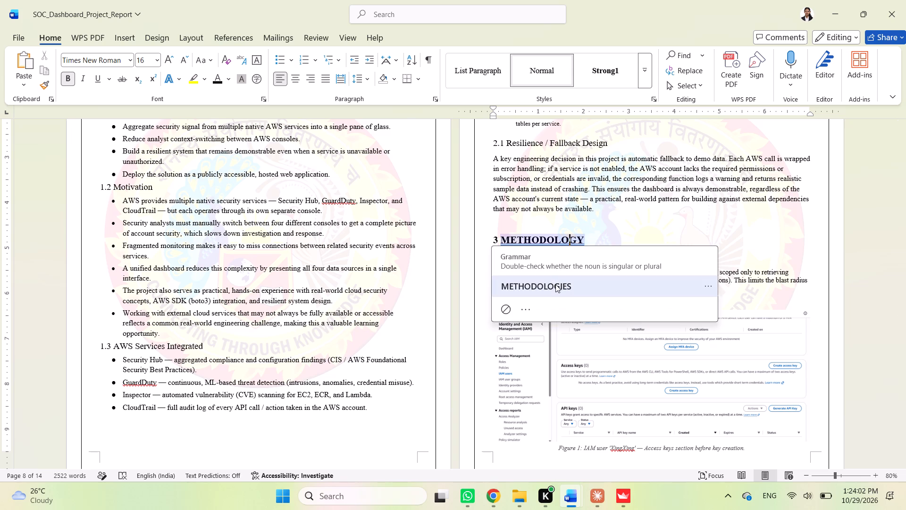
{"action": "left_click", "coordinate": [509, 313]}
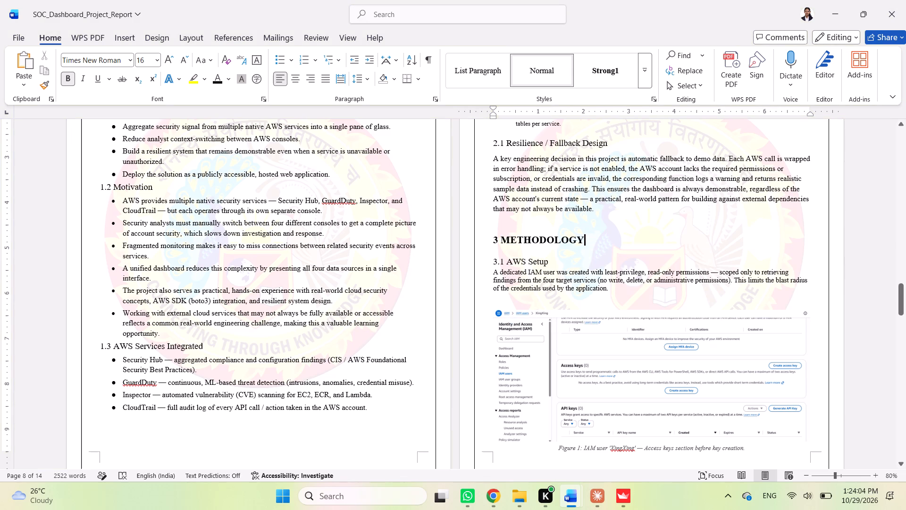
Remove the bold from the Local Development and Testing heading and renumber it as 3.2.
{"action": "scroll", "coordinate": [541, 304], "scroll_direction": "down", "scroll_amount": 3}
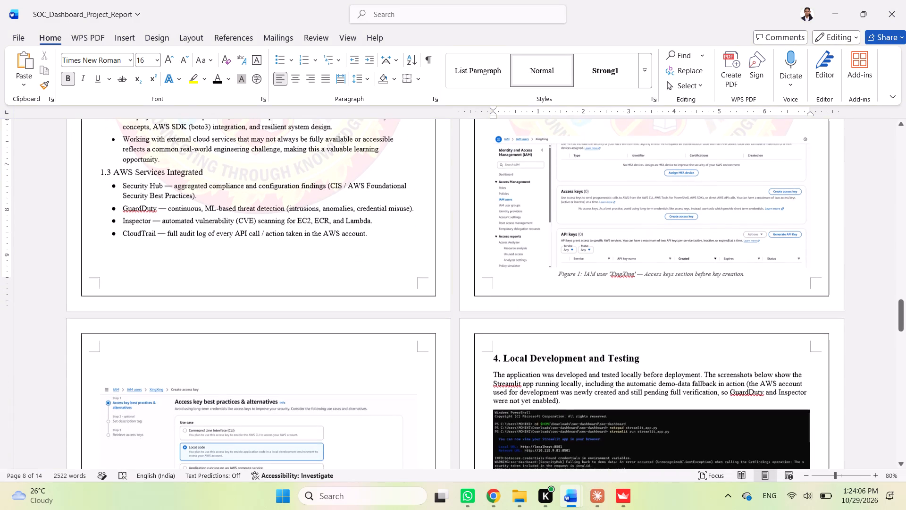
{"action": "scroll", "coordinate": [563, 323], "scroll_direction": "down", "scroll_amount": 1}
{"action": "left_click_drag", "start_coordinate": [494, 274], "coordinate": [641, 272]}
{"action": "left_click", "coordinate": [655, 250]}
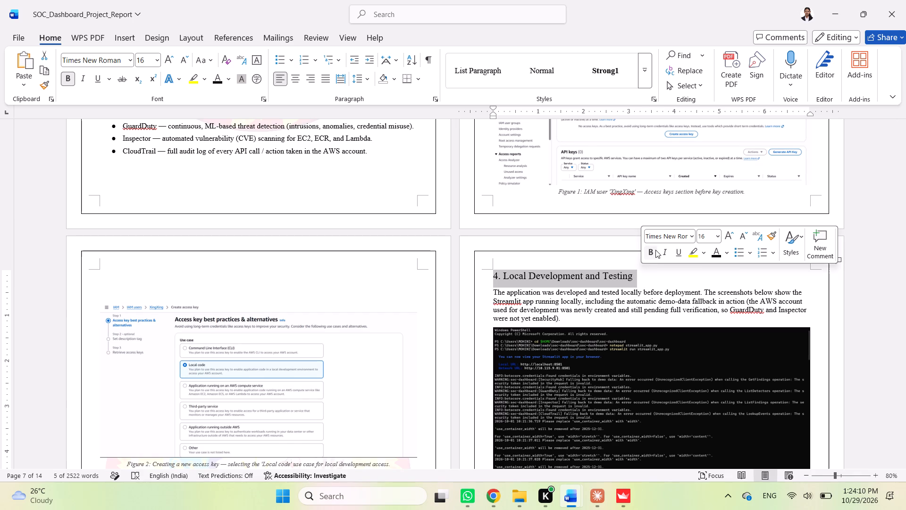
{"action": "left_click", "coordinate": [500, 276]}
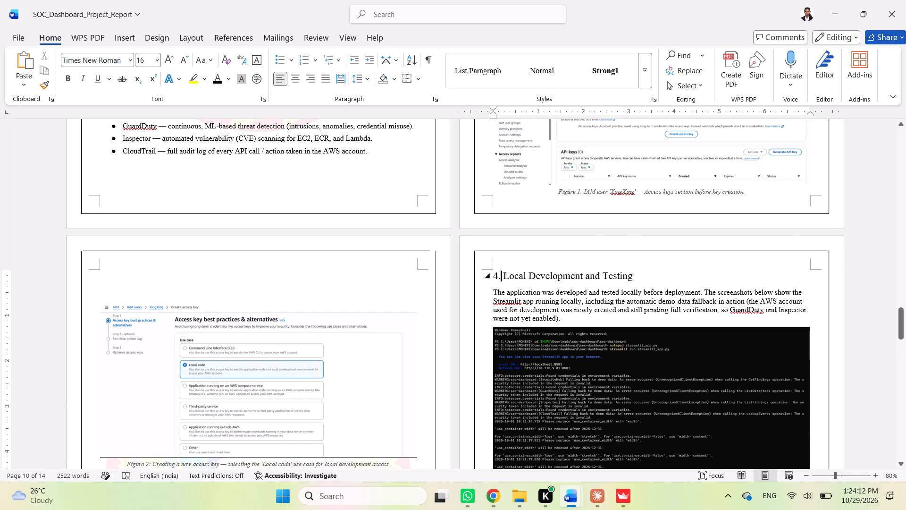
{"action": "key", "text": "BackSpace"}
{"action": "key", "text": "BackSpace"}
{"action": "key", "text": "3"}
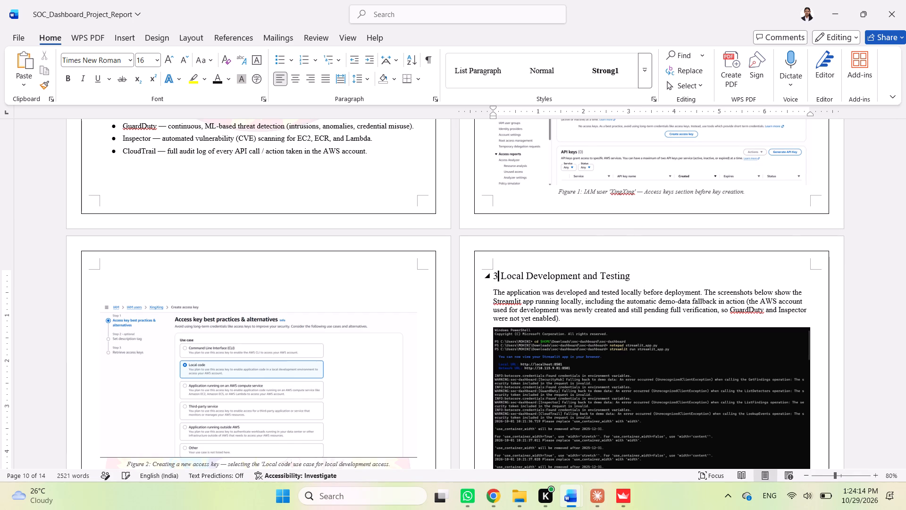
{"action": "type", "text": ".2"}
Remove the bold from the Version Control and Deployment heading and renumber it as 3.3.
{"action": "scroll", "coordinate": [528, 316], "scroll_direction": "down", "scroll_amount": 3}
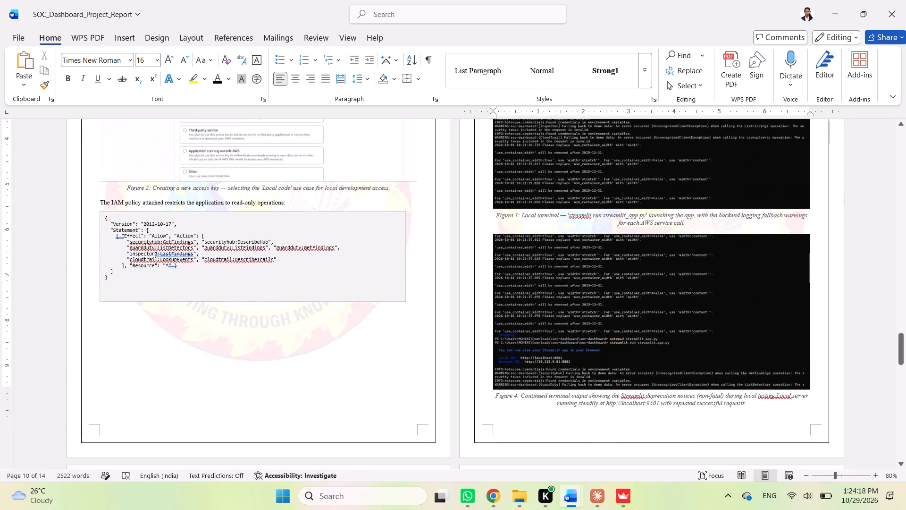
{"action": "scroll", "coordinate": [528, 316], "scroll_direction": "down", "scroll_amount": 2}
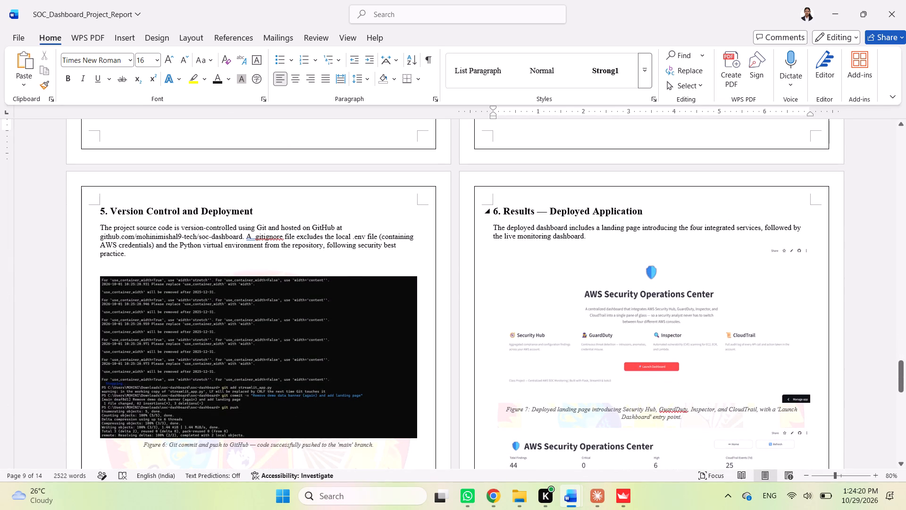
{"action": "scroll", "coordinate": [514, 228], "scroll_direction": "up", "scroll_amount": 1}
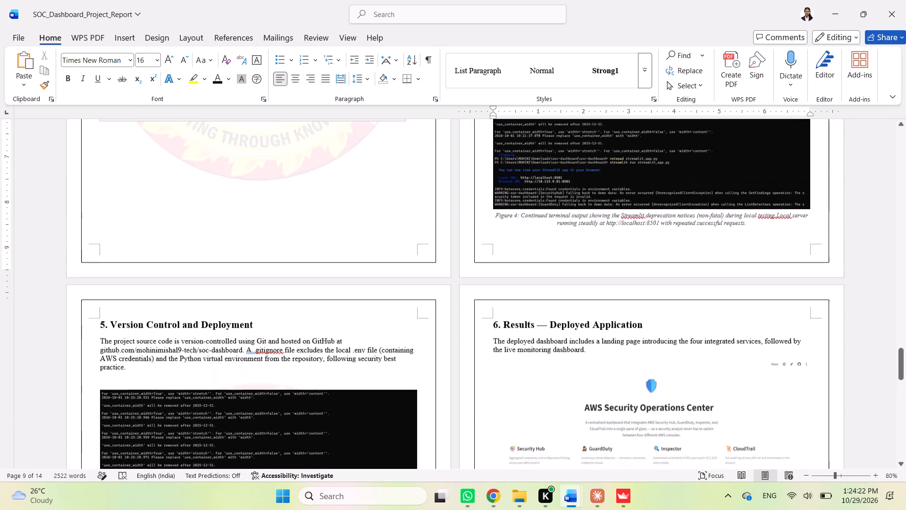
{"action": "scroll", "coordinate": [514, 228], "scroll_direction": "up", "scroll_amount": 1}
{"action": "scroll", "coordinate": [514, 228], "scroll_direction": "down", "scroll_amount": 2}
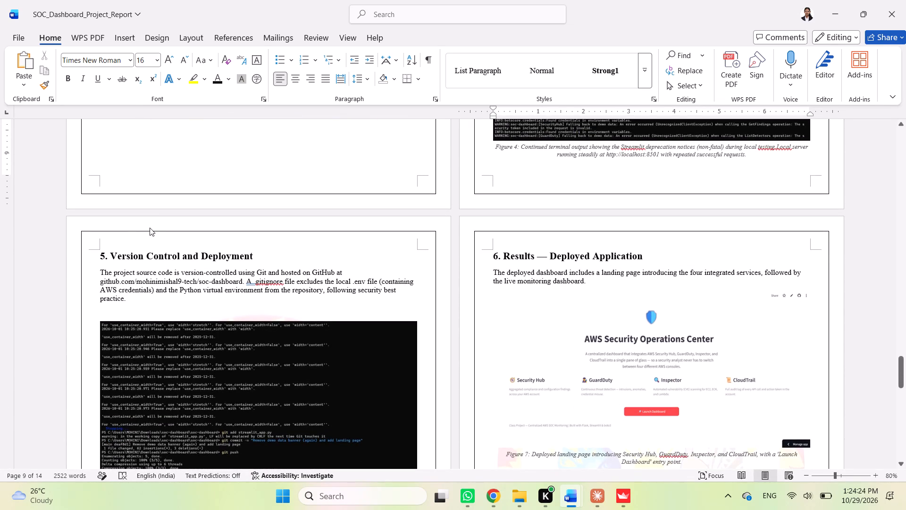
{"action": "left_click_drag", "start_coordinate": [100, 257], "coordinate": [247, 253]}
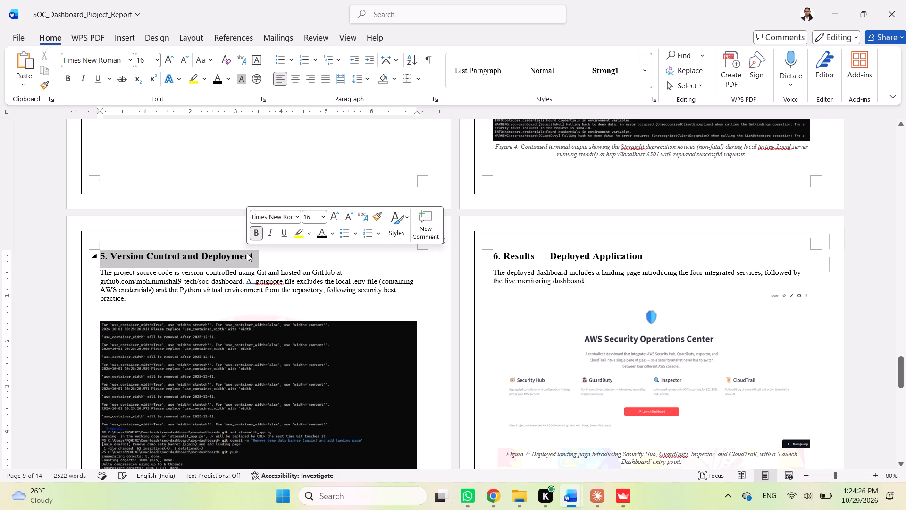
{"action": "left_click", "coordinate": [257, 236]}
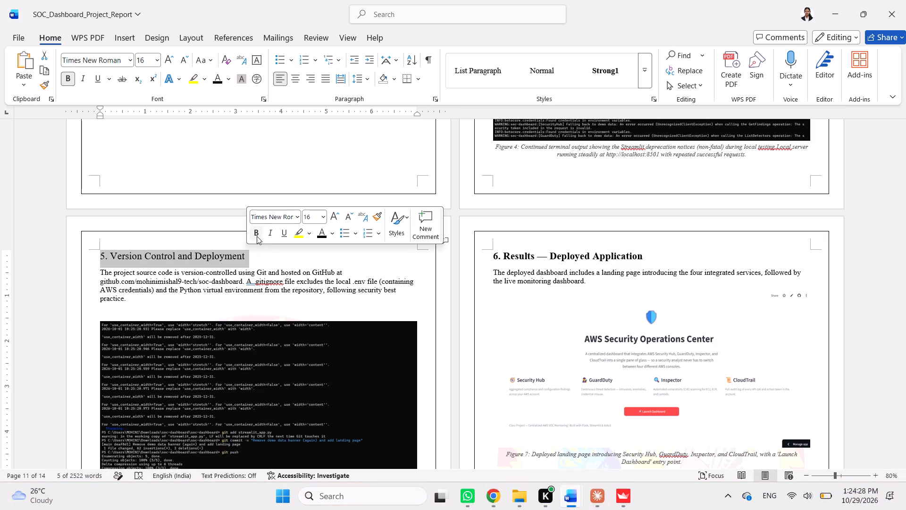
{"action": "left_click", "coordinate": [108, 254]}
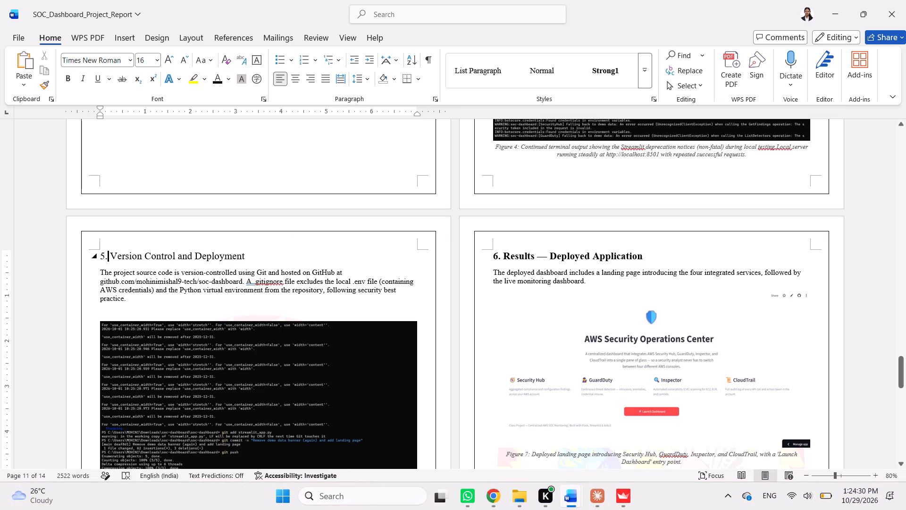
{"action": "key", "text": "BackSpace"}
{"action": "key", "text": "BackSpace"}
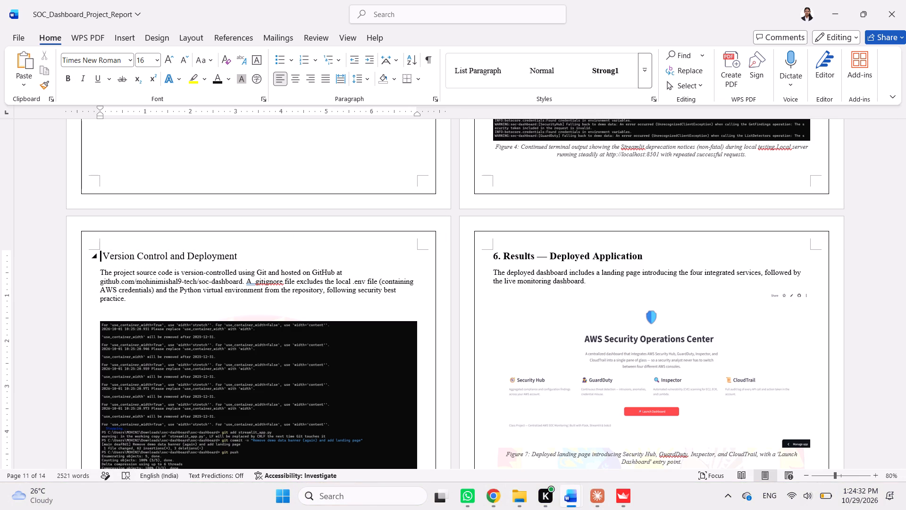
{"action": "key", "text": "3"}
{"action": "type", "text": ".3"}
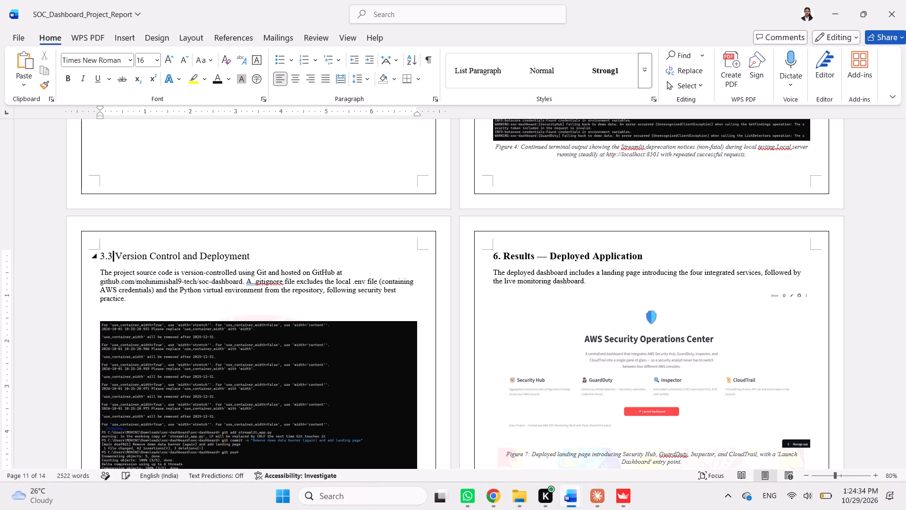
Review the table of contents and compare its chapter 3 entries with the numbered headings through Version Control and Deployment.
{"action": "scroll", "coordinate": [183, 273], "scroll_direction": "up", "scroll_amount": 6}
{"action": "scroll", "coordinate": [183, 273], "scroll_direction": "right", "scroll_amount": 1}
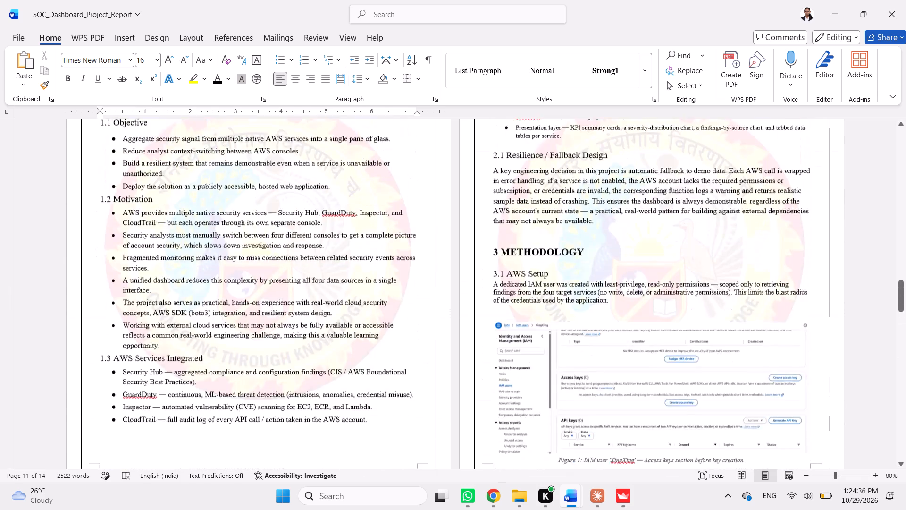
{"action": "scroll", "coordinate": [181, 275], "scroll_direction": "up", "scroll_amount": 1}
{"action": "scroll", "coordinate": [181, 275], "scroll_direction": "down", "scroll_amount": 3}
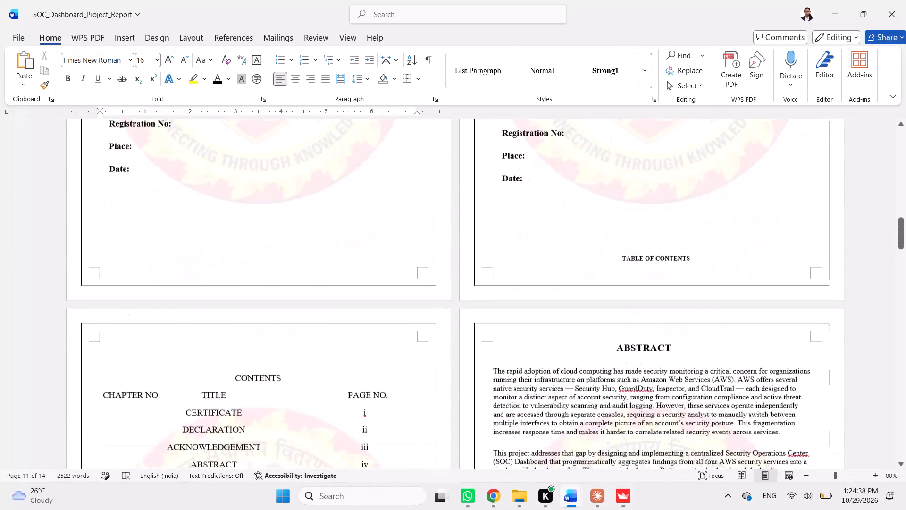
{"action": "scroll", "coordinate": [181, 275], "scroll_direction": "down", "scroll_amount": 4}
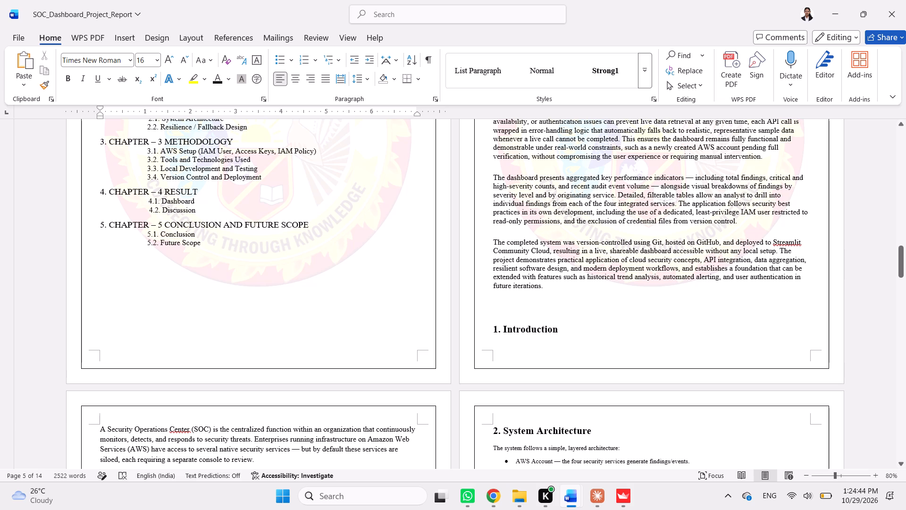
{"action": "scroll", "coordinate": [446, 291], "scroll_direction": "down", "scroll_amount": 2}
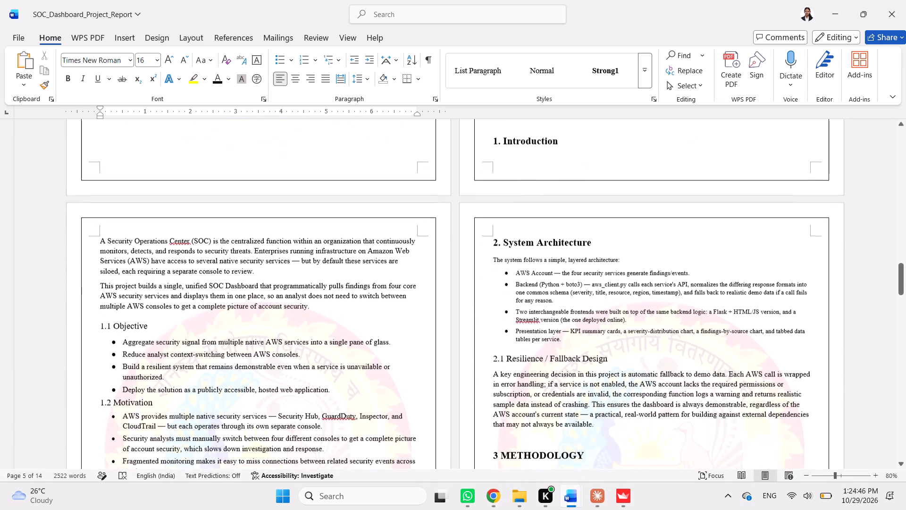
{"action": "scroll", "coordinate": [446, 291], "scroll_direction": "down", "scroll_amount": 3}
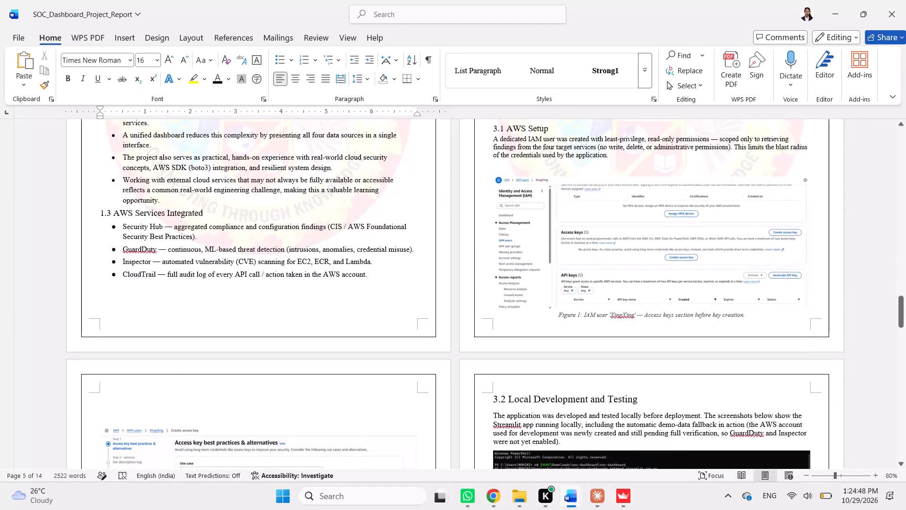
{"action": "scroll", "coordinate": [515, 323], "scroll_direction": "down", "scroll_amount": 1}
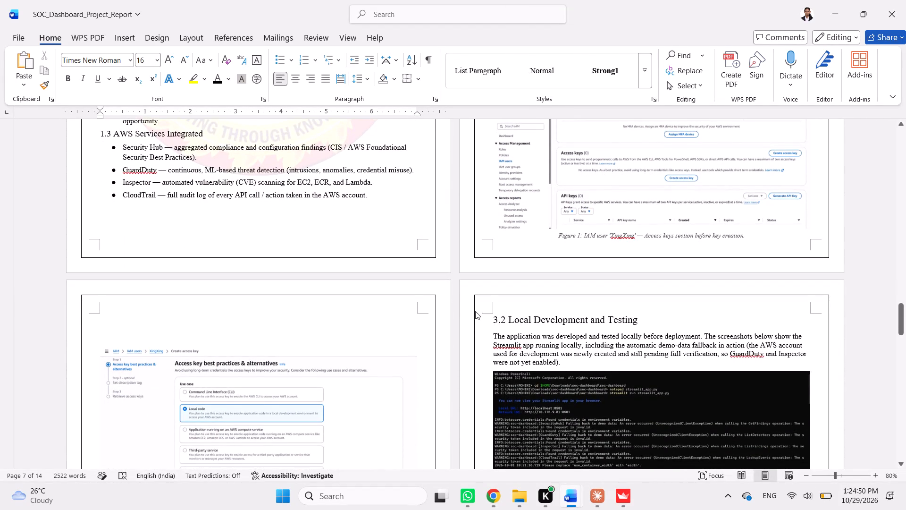
{"action": "scroll", "coordinate": [475, 311], "scroll_direction": "down", "scroll_amount": 4}
{"action": "scroll", "coordinate": [475, 311], "scroll_direction": "up", "scroll_amount": 2}
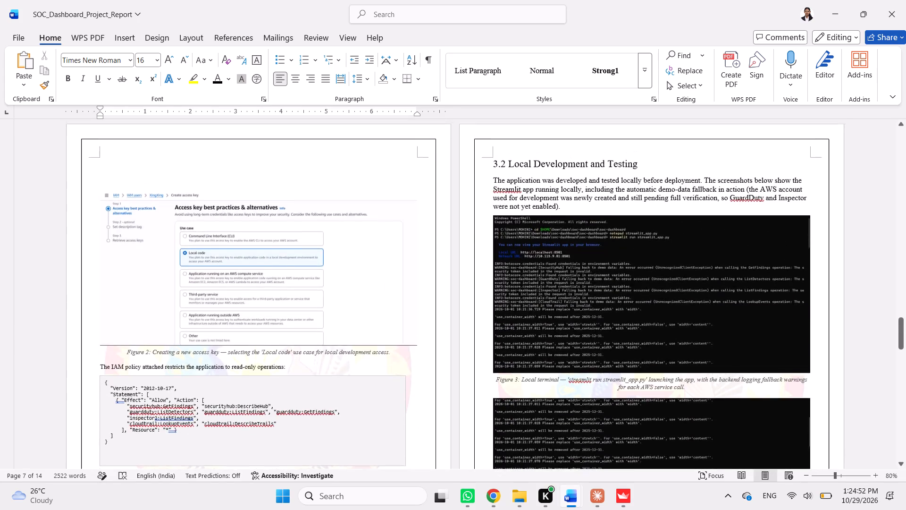
{"action": "scroll", "coordinate": [475, 311], "scroll_direction": "up", "scroll_amount": 4}
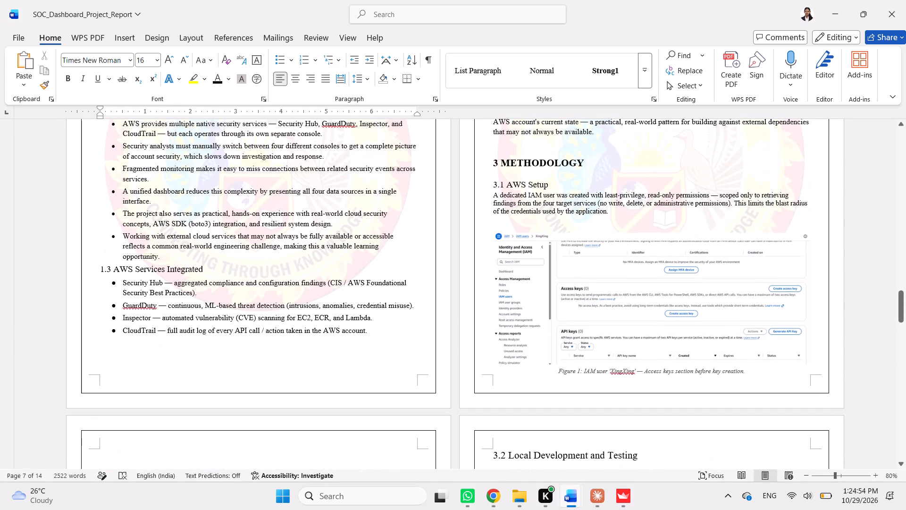
{"action": "scroll", "coordinate": [475, 311], "scroll_direction": "down", "scroll_amount": 1}
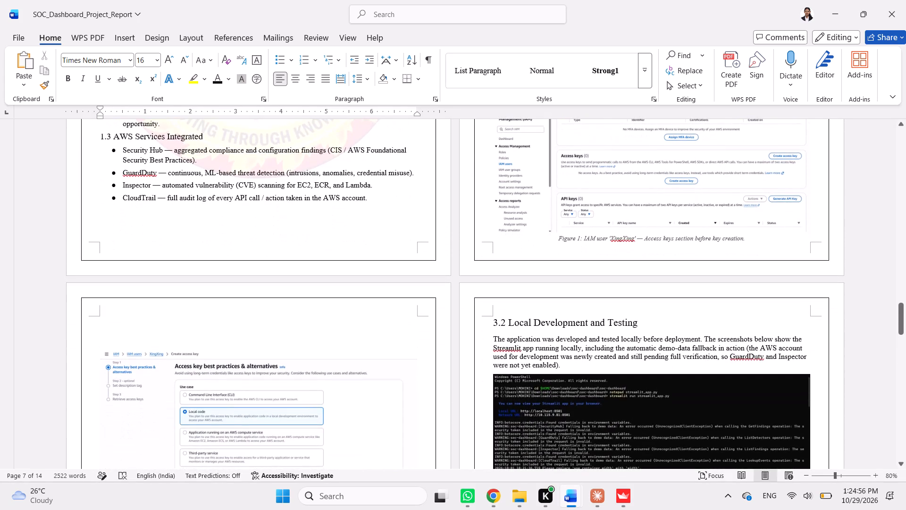
{"action": "scroll", "coordinate": [592, 335], "scroll_direction": "down", "scroll_amount": 3}
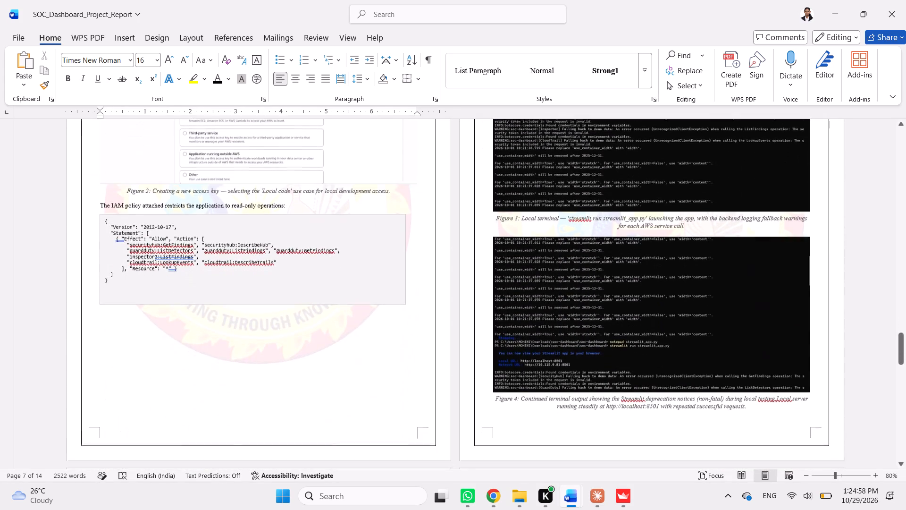
{"action": "scroll", "coordinate": [592, 335], "scroll_direction": "down", "scroll_amount": 2}
{"action": "scroll", "coordinate": [434, 293], "scroll_direction": "left", "scroll_amount": 1}
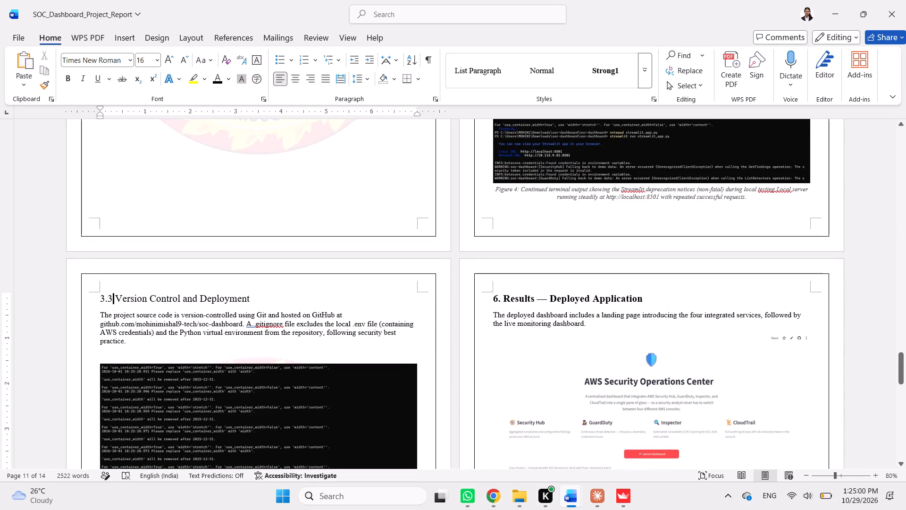
Recheck the contents list against the body headings, from the Abstract through Hosting on Streamlit Community Cloud and Results.
{"action": "scroll", "coordinate": [420, 307], "scroll_direction": "down", "scroll_amount": 4, "text": "ctrl"}
{"action": "scroll", "coordinate": [420, 307], "scroll_direction": "up", "scroll_amount": 1}
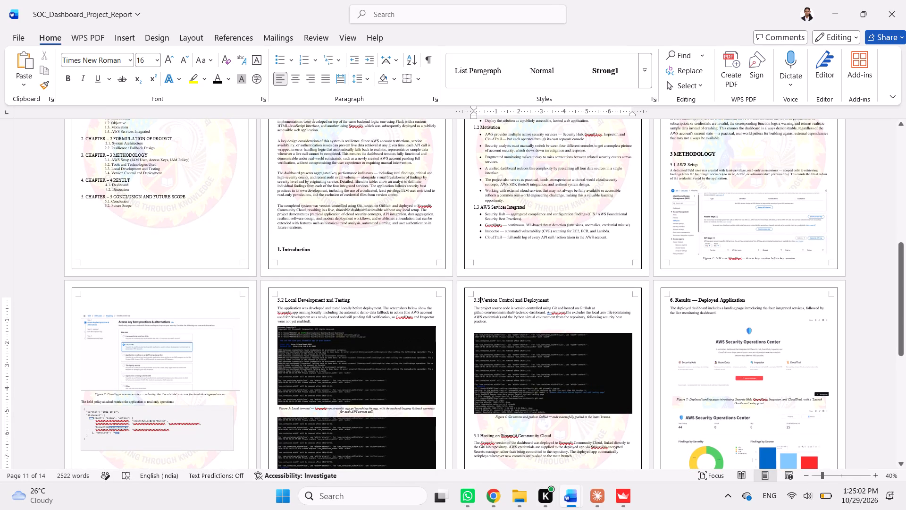
{"action": "scroll", "coordinate": [420, 307], "scroll_direction": "up", "scroll_amount": 1}
{"action": "scroll", "coordinate": [525, 213], "scroll_direction": "up", "scroll_amount": 5, "text": "ctrl"}
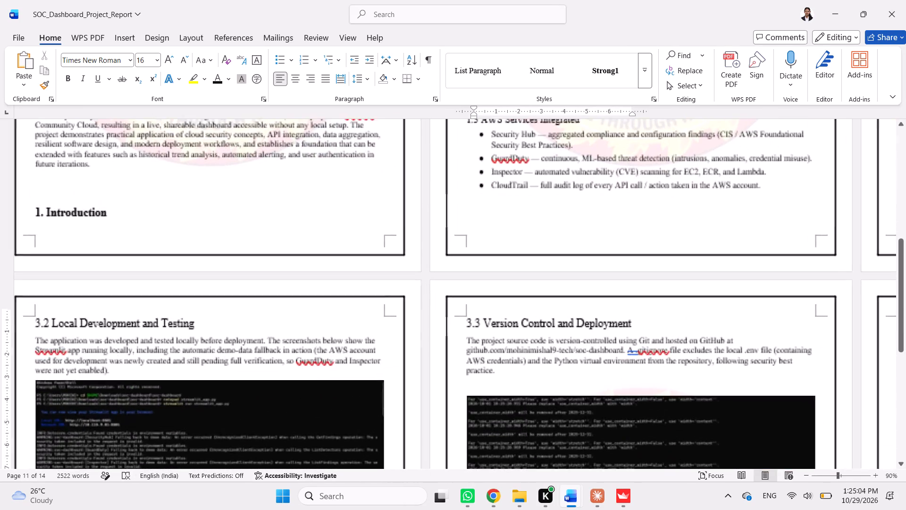
{"action": "scroll", "coordinate": [372, 354], "scroll_direction": "up", "scroll_amount": 3}
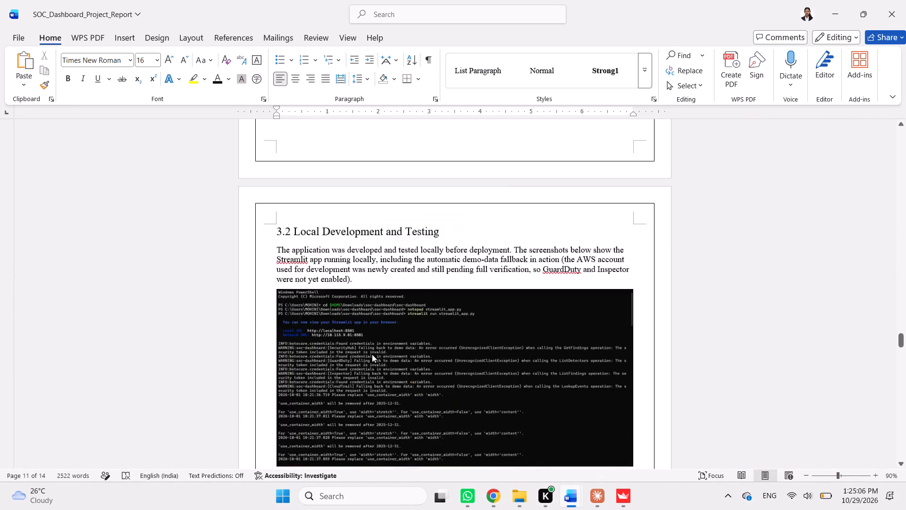
{"action": "scroll", "coordinate": [372, 354], "scroll_direction": "up", "scroll_amount": 5}
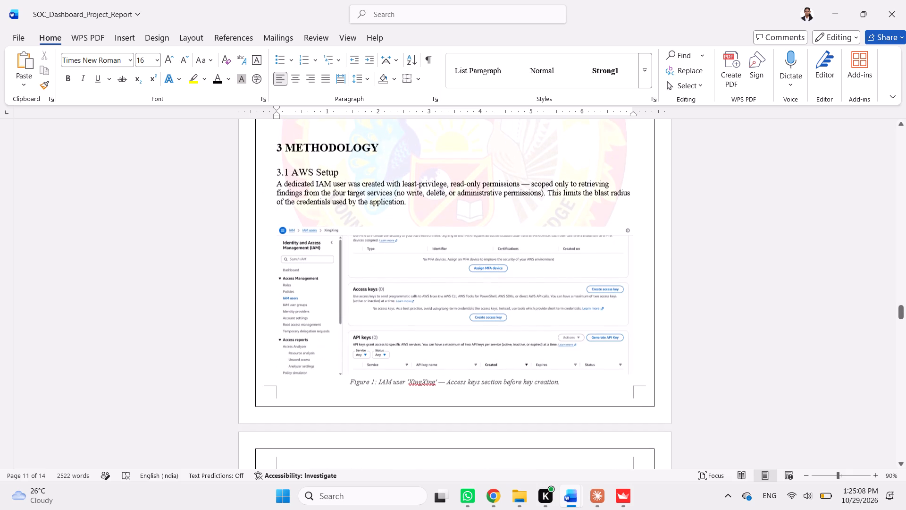
{"action": "scroll", "coordinate": [372, 354], "scroll_direction": "up", "scroll_amount": 1}
{"action": "scroll", "coordinate": [372, 354], "scroll_direction": "down", "scroll_amount": 1}
{"action": "scroll", "coordinate": [372, 354], "scroll_direction": "up", "scroll_amount": 1}
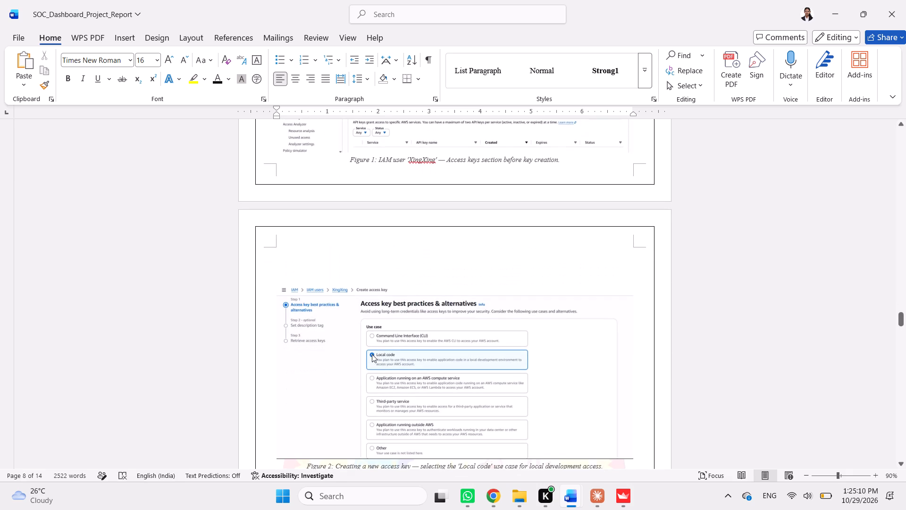
{"action": "scroll", "coordinate": [372, 354], "scroll_direction": "up", "scroll_amount": 9}
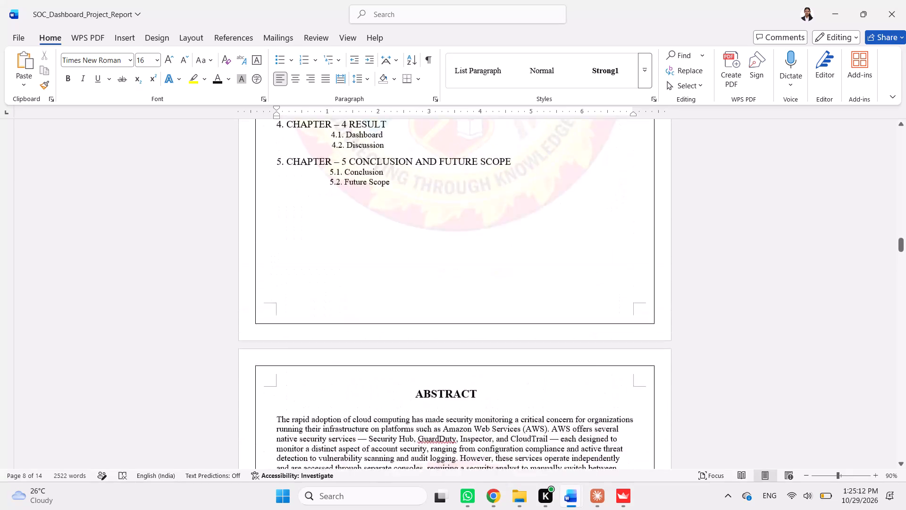
{"action": "scroll", "coordinate": [372, 354], "scroll_direction": "up", "scroll_amount": 2}
{"action": "scroll", "coordinate": [372, 354], "scroll_direction": "down", "scroll_amount": 1}
{"action": "scroll", "coordinate": [372, 354], "scroll_direction": "up", "scroll_amount": 1}
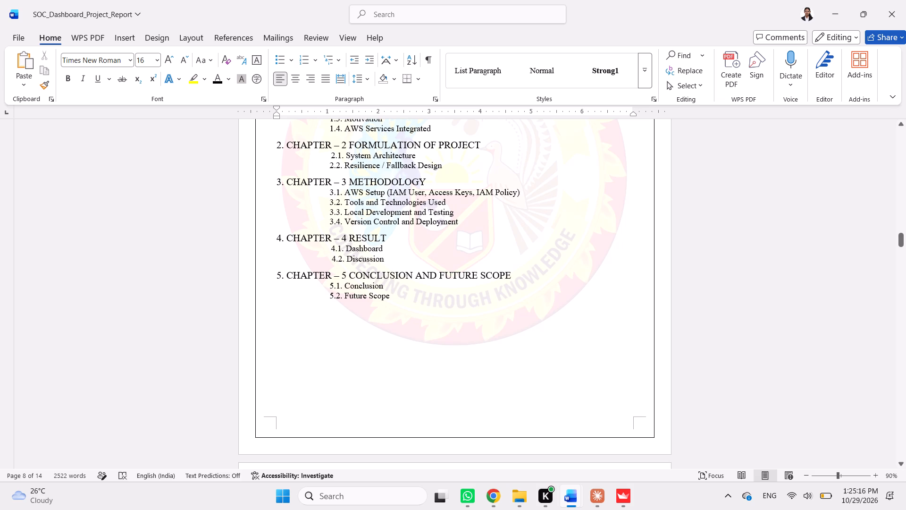
{"action": "scroll", "coordinate": [429, 289], "scroll_direction": "down", "scroll_amount": 2}
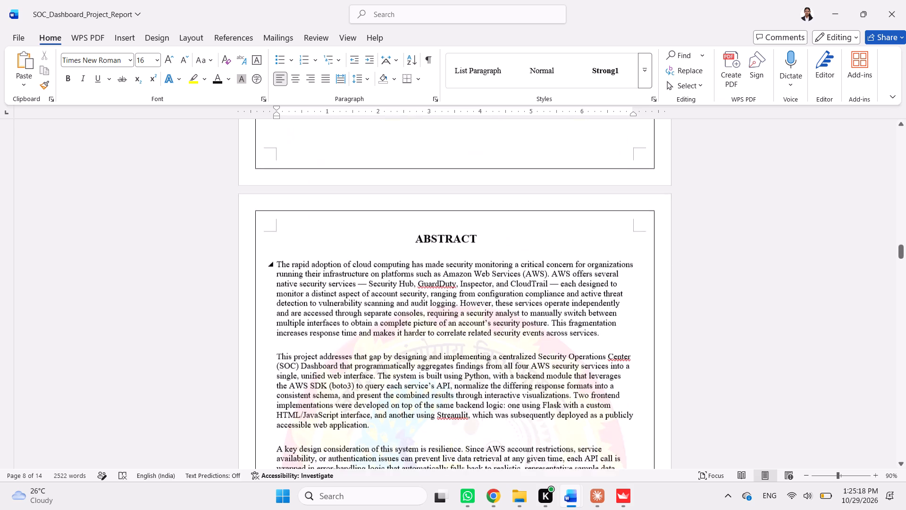
{"action": "scroll", "coordinate": [429, 289], "scroll_direction": "down", "scroll_amount": 7}
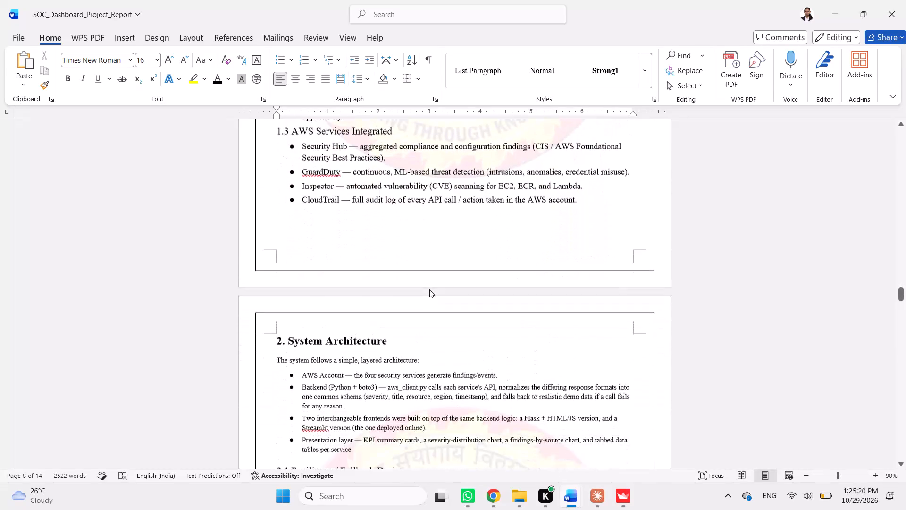
{"action": "scroll", "coordinate": [429, 289], "scroll_direction": "down", "scroll_amount": 5}
{"action": "scroll", "coordinate": [429, 289], "scroll_direction": "up", "scroll_amount": 1}
{"action": "scroll", "coordinate": [429, 289], "scroll_direction": "down", "scroll_amount": 1}
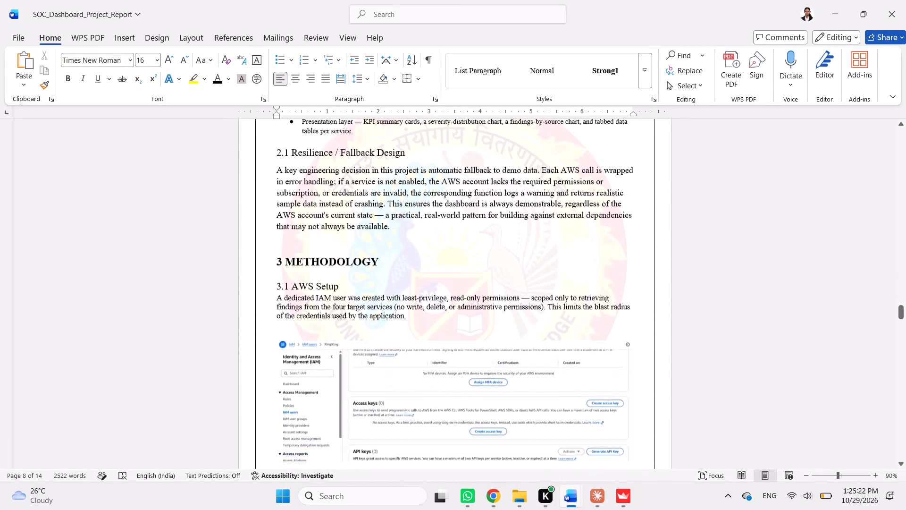
{"action": "scroll", "coordinate": [429, 289], "scroll_direction": "down", "scroll_amount": 1}
{"action": "scroll", "coordinate": [353, 363], "scroll_direction": "down", "scroll_amount": 5}
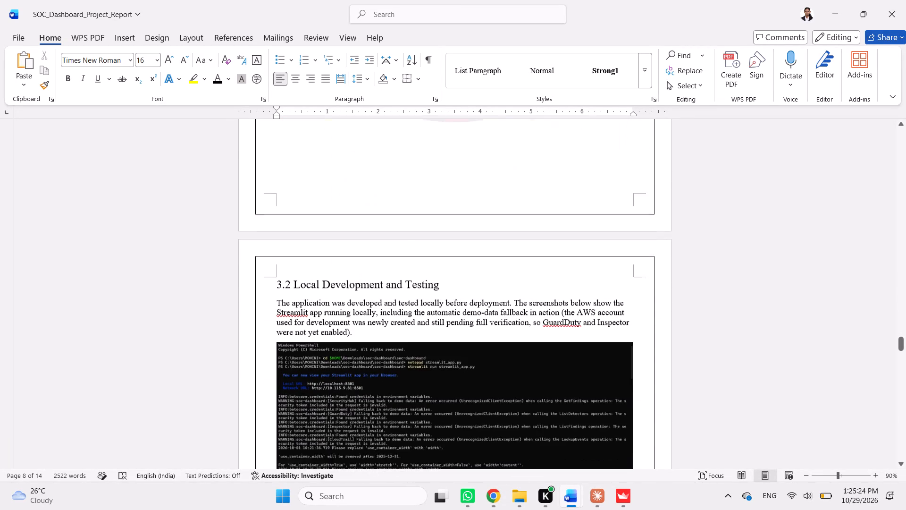
{"action": "scroll", "coordinate": [412, 317], "scroll_direction": "down", "scroll_amount": 4}
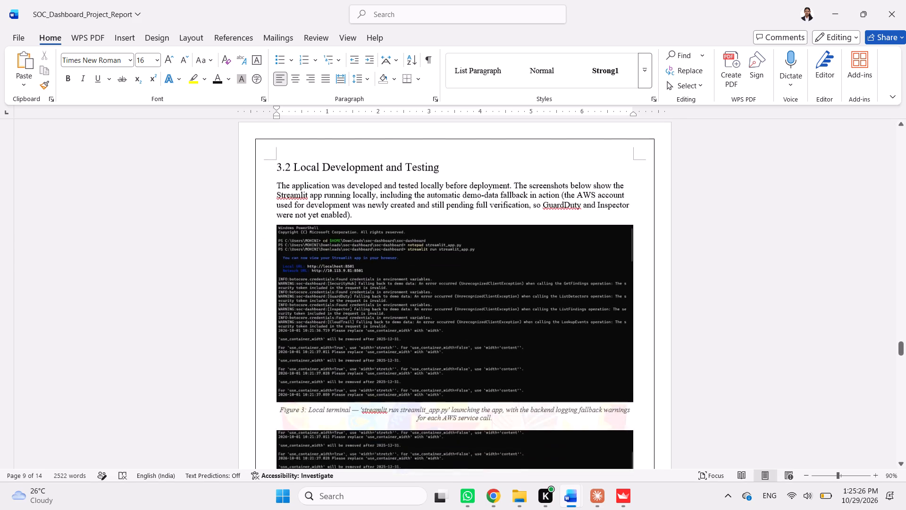
{"action": "scroll", "coordinate": [412, 317], "scroll_direction": "down", "scroll_amount": 6}
{"action": "scroll", "coordinate": [412, 317], "scroll_direction": "up", "scroll_amount": 1}
{"action": "scroll", "coordinate": [412, 317], "scroll_direction": "down", "scroll_amount": 1}
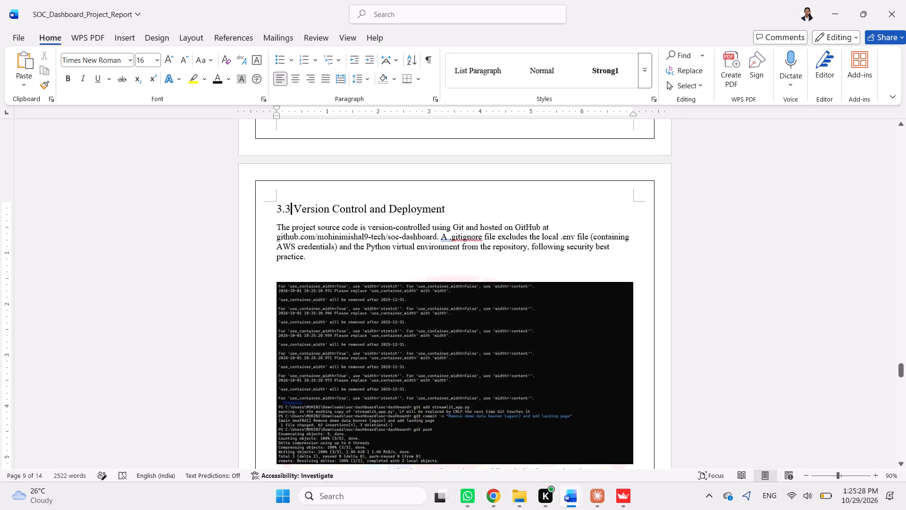
{"action": "scroll", "coordinate": [412, 317], "scroll_direction": "down", "scroll_amount": 2}
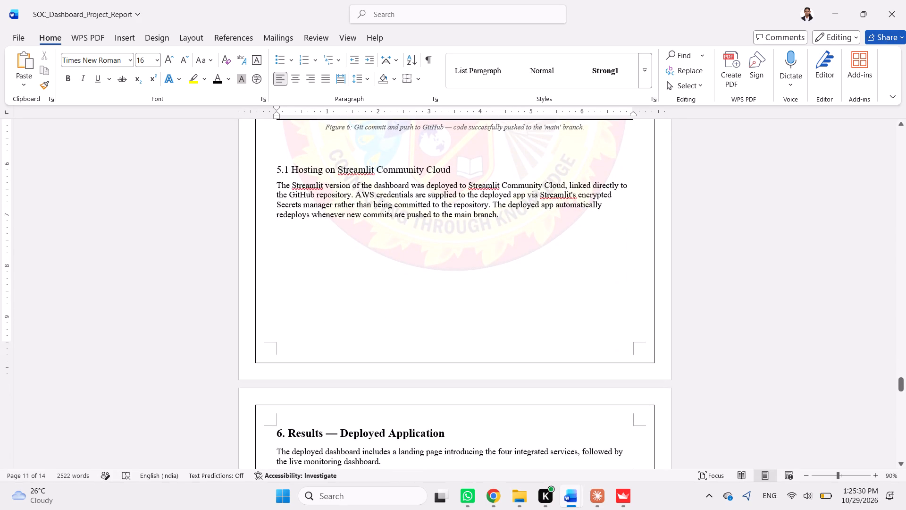
{"action": "scroll", "coordinate": [381, 226], "scroll_direction": "up", "scroll_amount": 4}
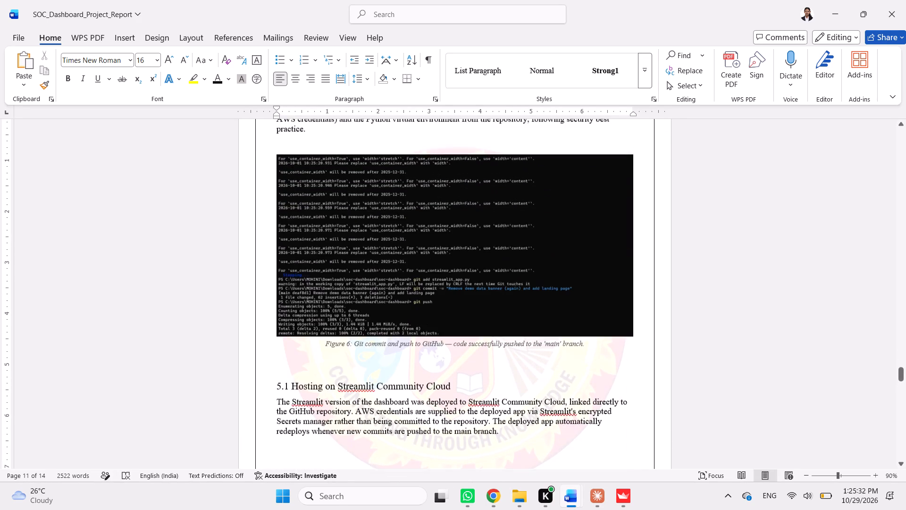
Compare the table of contents with the body headings, from the Introduction through Hosting on Streamlit Community Cloud.
{"action": "scroll", "coordinate": [364, 237], "scroll_direction": "up", "scroll_amount": 1}
{"action": "scroll", "coordinate": [364, 237], "scroll_direction": "down", "scroll_amount": 2}
{"action": "scroll", "coordinate": [361, 260], "scroll_direction": "up", "scroll_amount": 1}
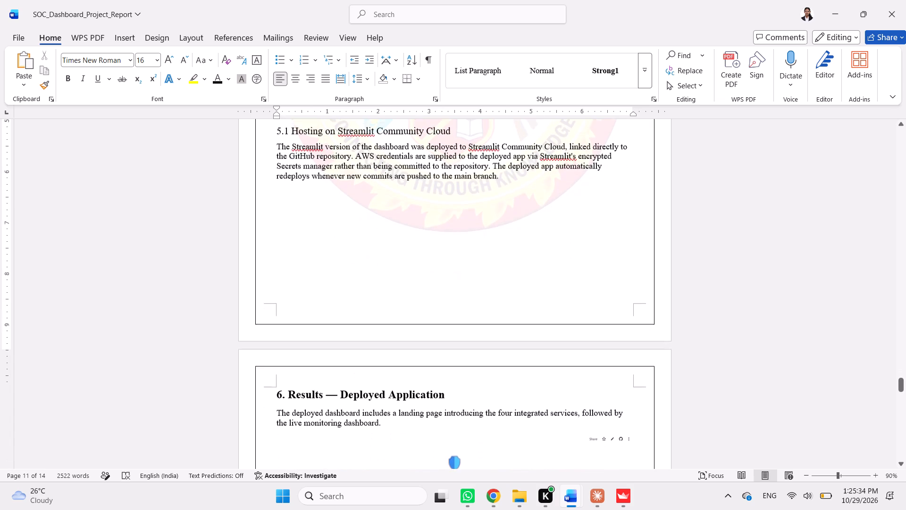
{"action": "scroll", "coordinate": [361, 260], "scroll_direction": "up", "scroll_amount": 2}
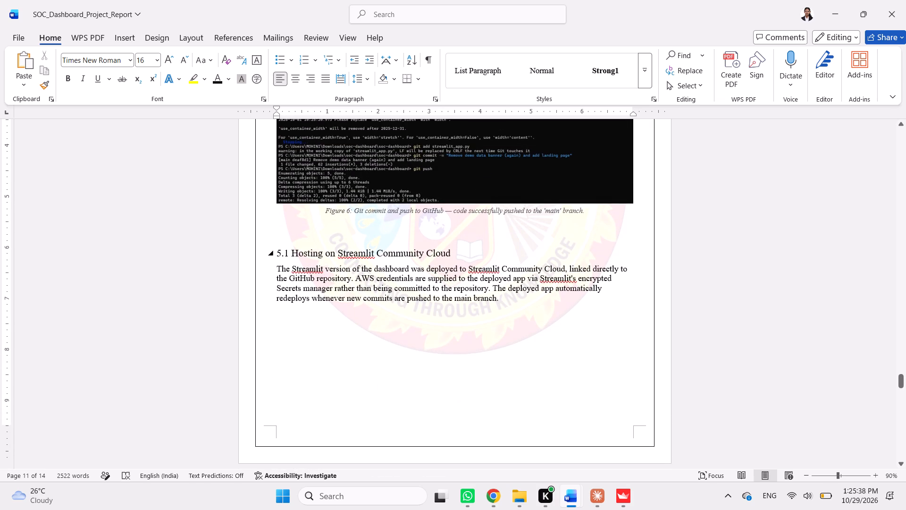
{"action": "scroll", "coordinate": [421, 262], "scroll_direction": "up", "scroll_amount": 18}
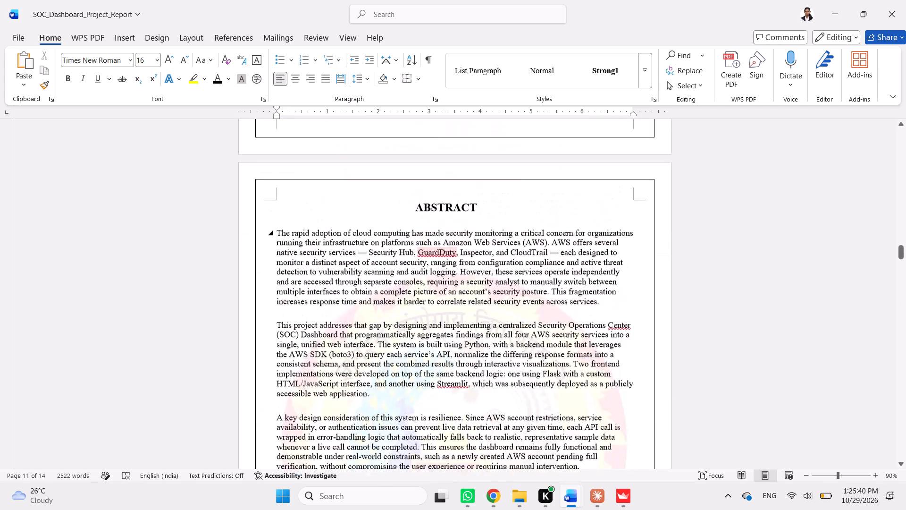
{"action": "scroll", "coordinate": [421, 262], "scroll_direction": "up", "scroll_amount": 9}
{"action": "scroll", "coordinate": [421, 262], "scroll_direction": "down", "scroll_amount": 1}
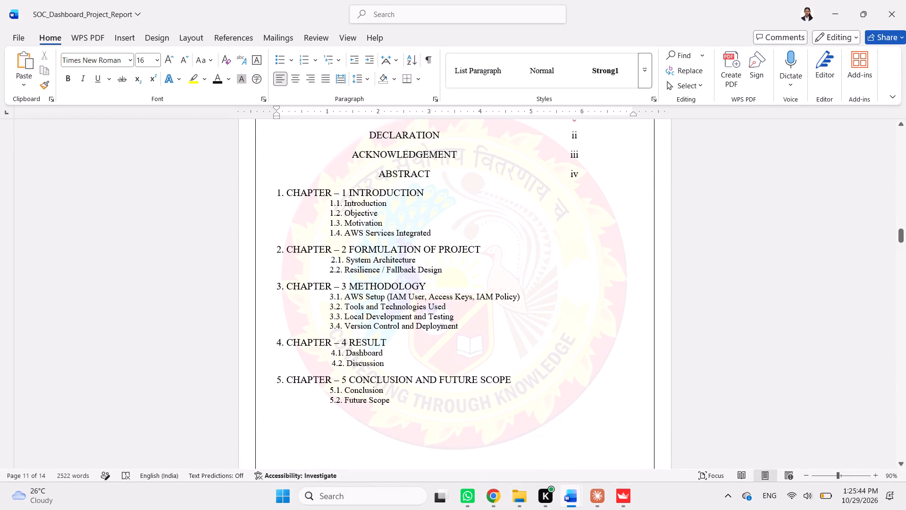
{"action": "scroll", "coordinate": [421, 412], "scroll_direction": "down", "scroll_amount": 4}
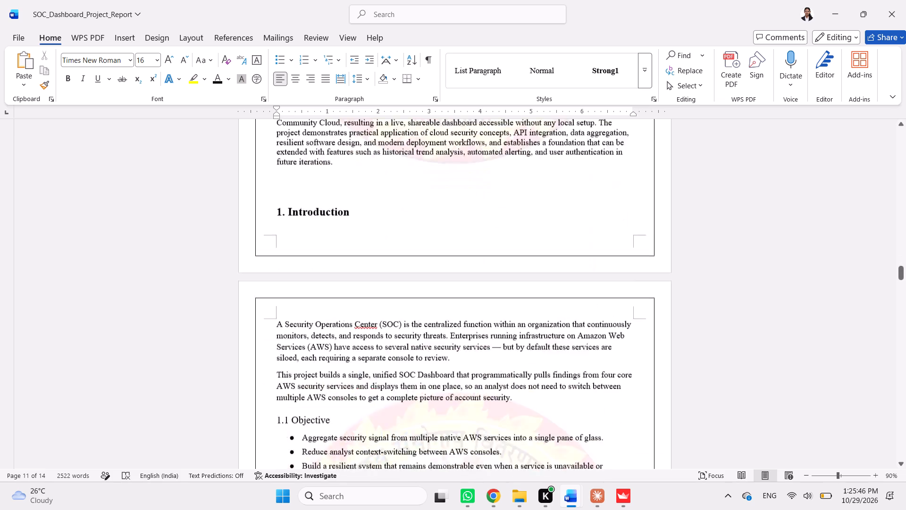
{"action": "scroll", "coordinate": [421, 412], "scroll_direction": "down", "scroll_amount": 8}
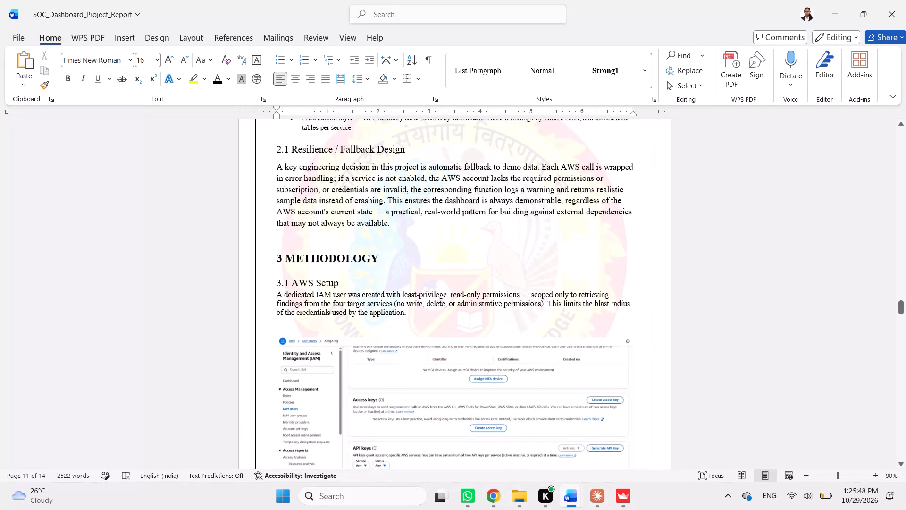
{"action": "scroll", "coordinate": [408, 423], "scroll_direction": "down", "scroll_amount": 10}
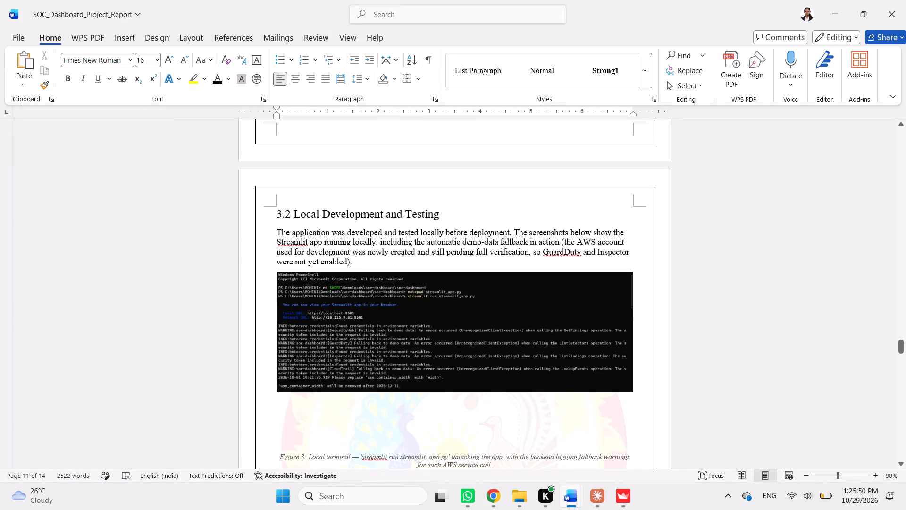
{"action": "scroll", "coordinate": [408, 423], "scroll_direction": "down", "scroll_amount": 11}
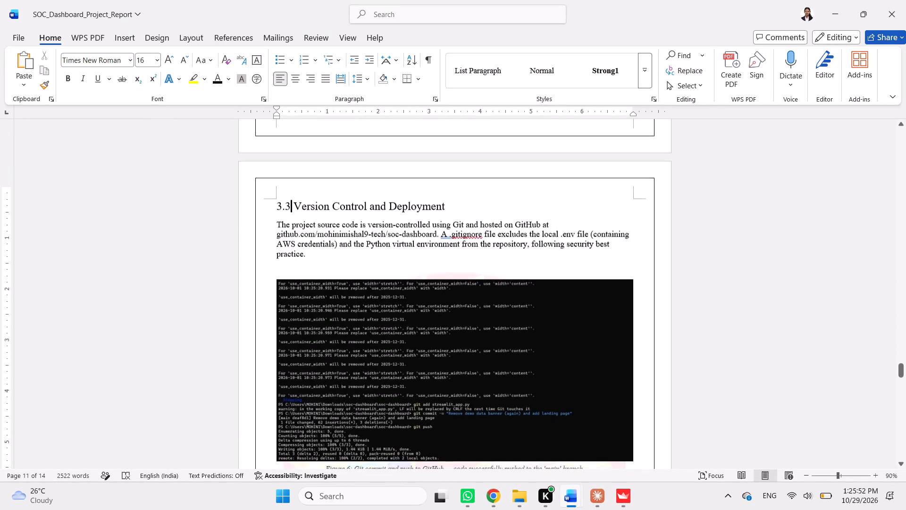
{"action": "scroll", "coordinate": [408, 423], "scroll_direction": "down", "scroll_amount": 3}
{"action": "scroll", "coordinate": [396, 305], "scroll_direction": "up", "scroll_amount": 1}
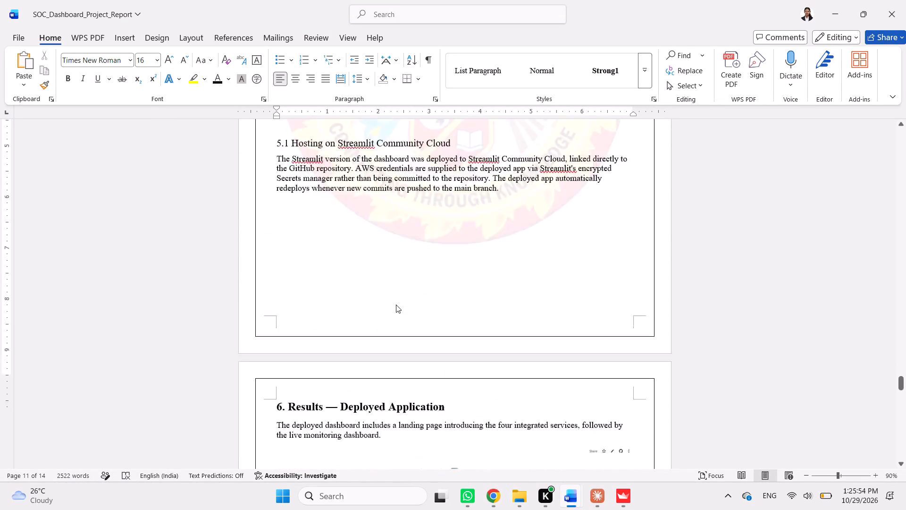
Renumber the Hosting on Streamlit Community Cloud heading as 3.4.
{"action": "scroll", "coordinate": [396, 305], "scroll_direction": "up", "scroll_amount": 1}
{"action": "left_click", "coordinate": [289, 322]}
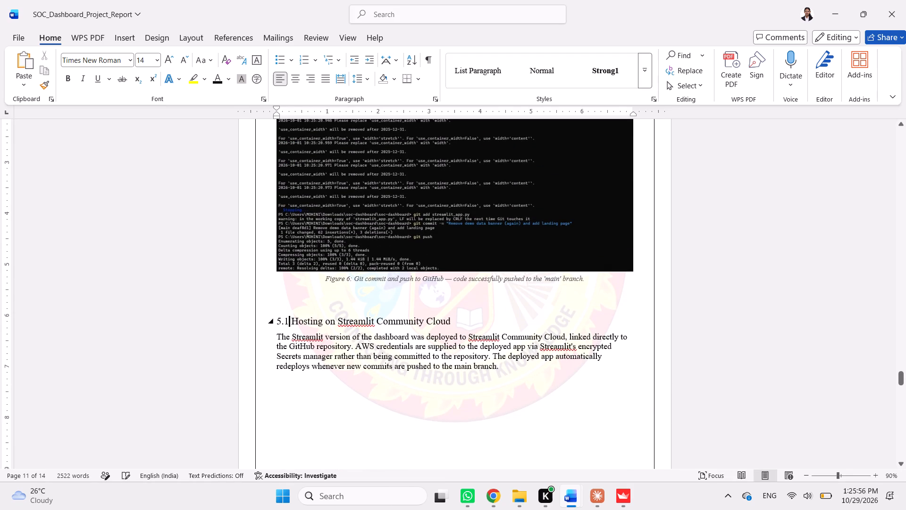
{"action": "key", "text": "BackSpace"}
{"action": "key", "text": "BackSpace"}
{"action": "key", "text": "BackSpace"}
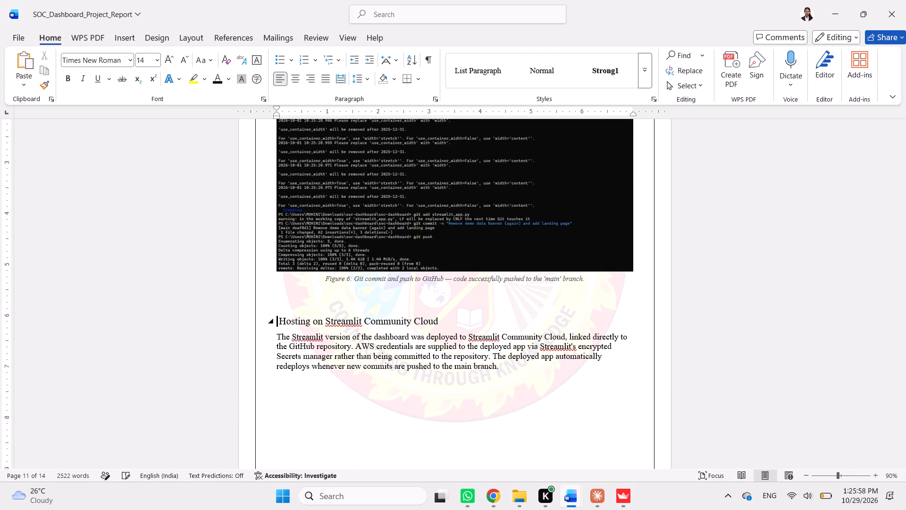
{"action": "key", "text": "3"}
{"action": "key", "text": "period"}
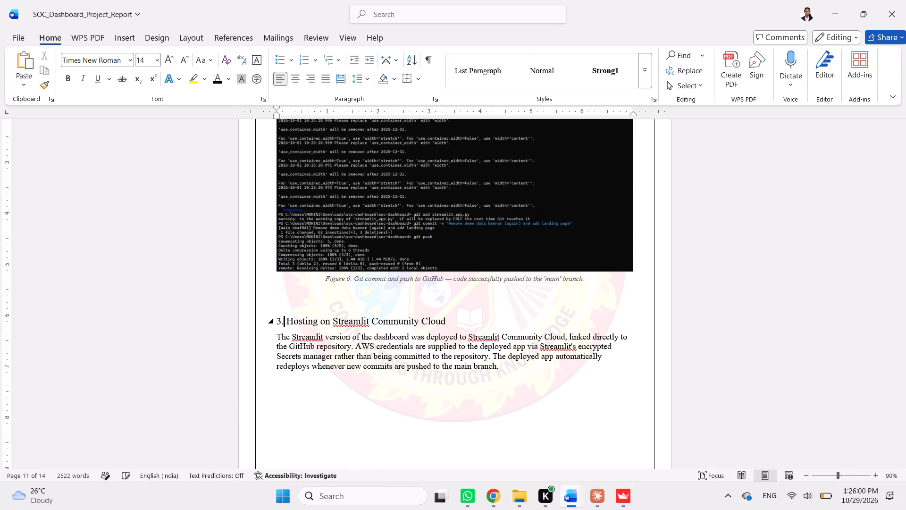
{"action": "key", "text": "4"}
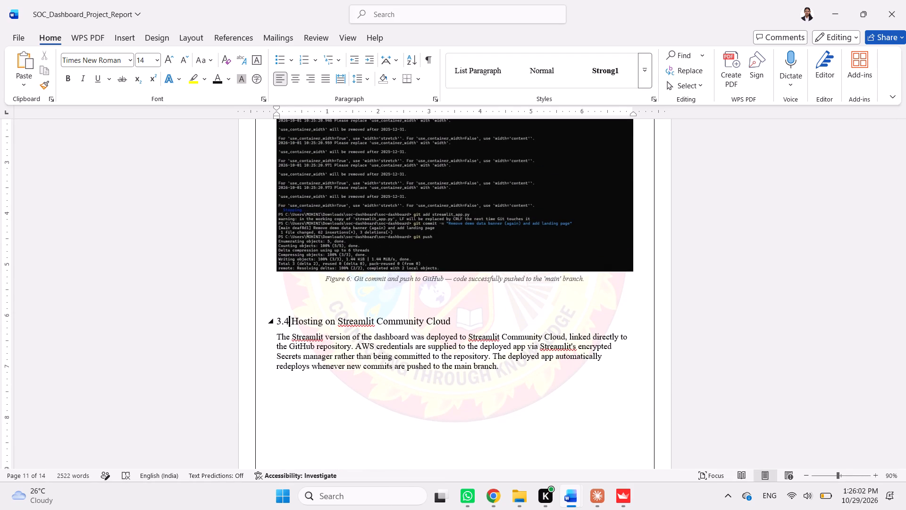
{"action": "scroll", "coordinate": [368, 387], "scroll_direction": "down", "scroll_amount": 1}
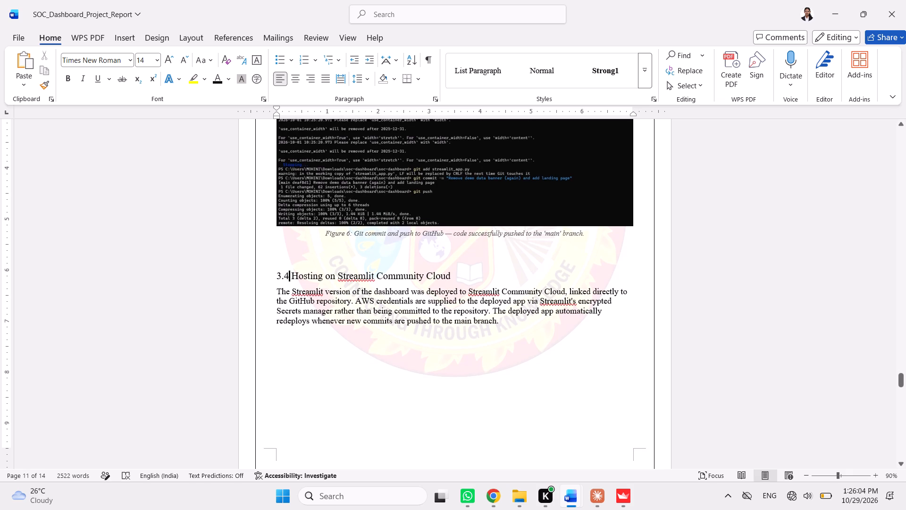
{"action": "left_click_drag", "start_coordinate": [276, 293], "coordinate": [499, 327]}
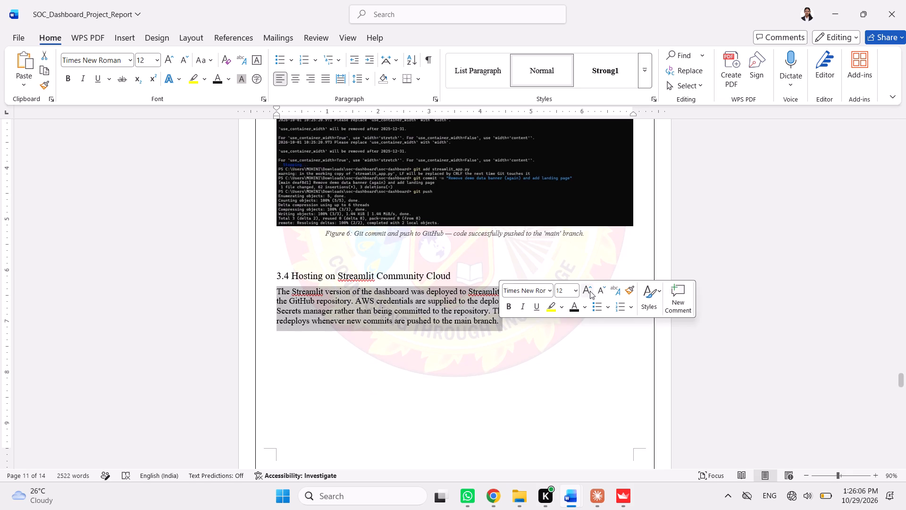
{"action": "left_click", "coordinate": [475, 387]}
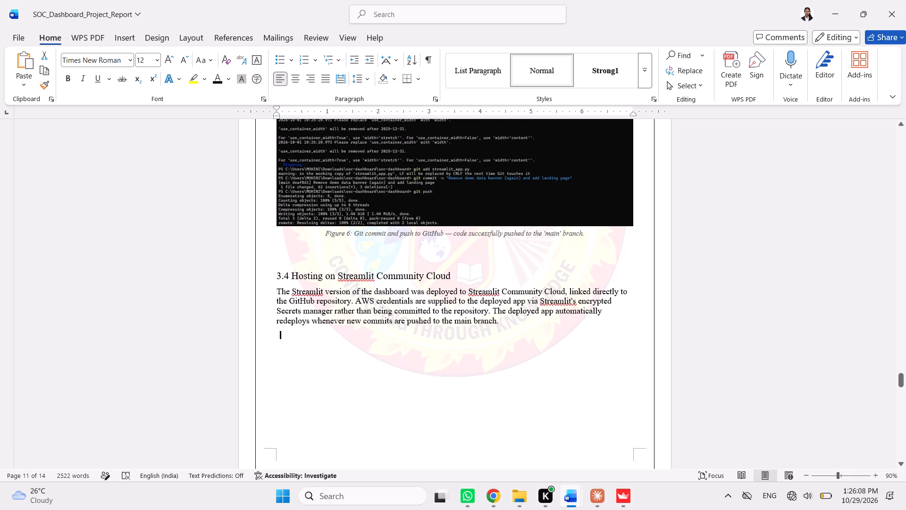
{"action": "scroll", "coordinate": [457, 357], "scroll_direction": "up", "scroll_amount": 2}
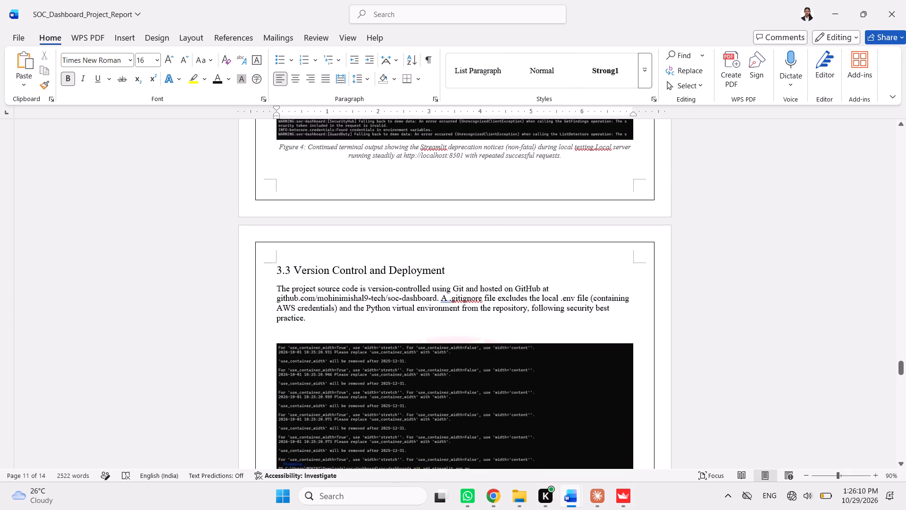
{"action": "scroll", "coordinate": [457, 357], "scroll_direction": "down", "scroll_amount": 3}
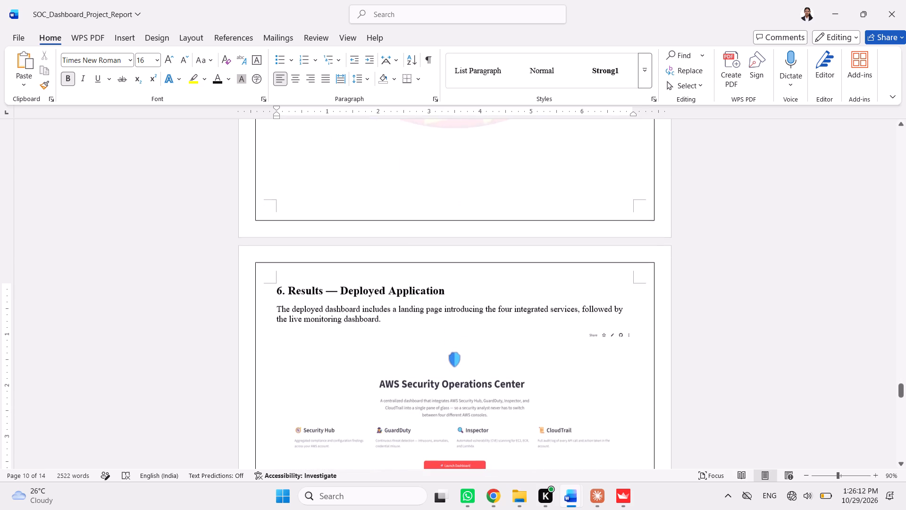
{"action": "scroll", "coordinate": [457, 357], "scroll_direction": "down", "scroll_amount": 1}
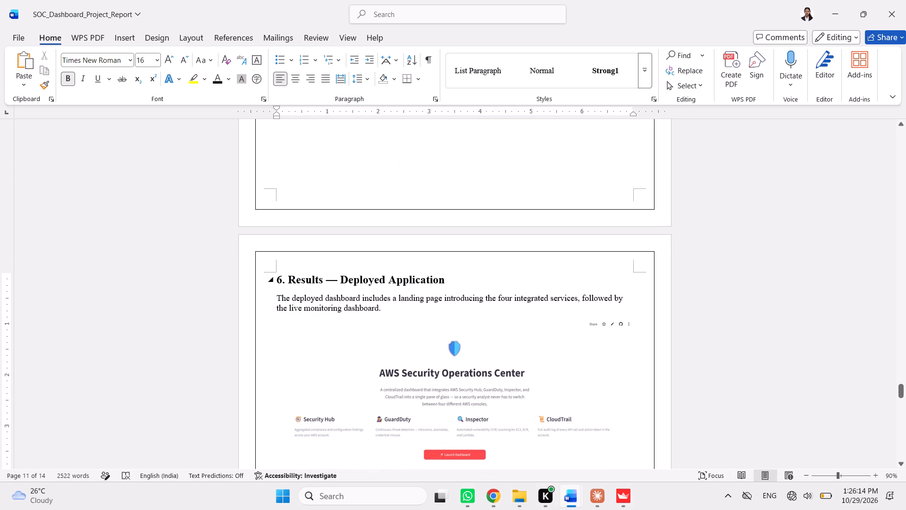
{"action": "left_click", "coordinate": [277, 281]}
Copy the "4. CHAPTER – 4 RESULT" entry from the table of contents.
{"action": "scroll", "coordinate": [452, 231], "scroll_direction": "up", "scroll_amount": 8}
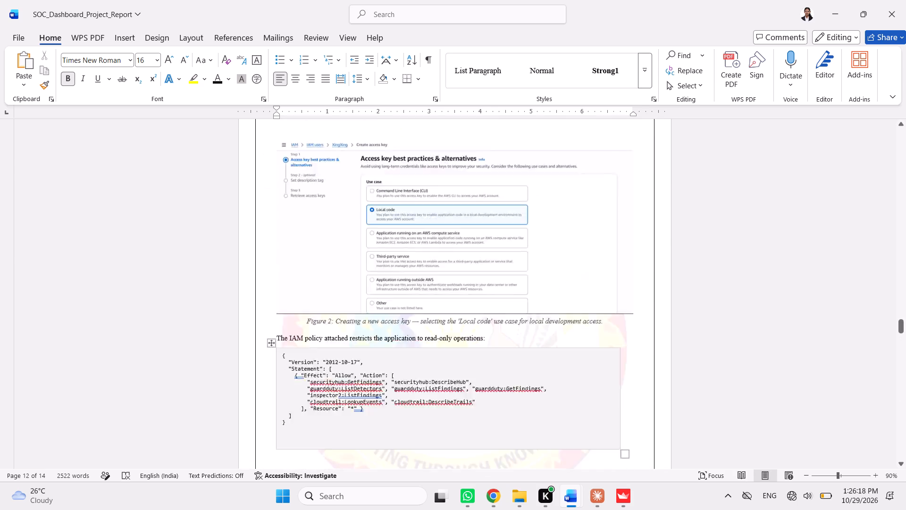
{"action": "scroll", "coordinate": [452, 231], "scroll_direction": "up", "scroll_amount": 8}
{"action": "right_click", "coordinate": [452, 231]}
{"action": "scroll", "coordinate": [452, 231], "scroll_direction": "down", "scroll_amount": 1}
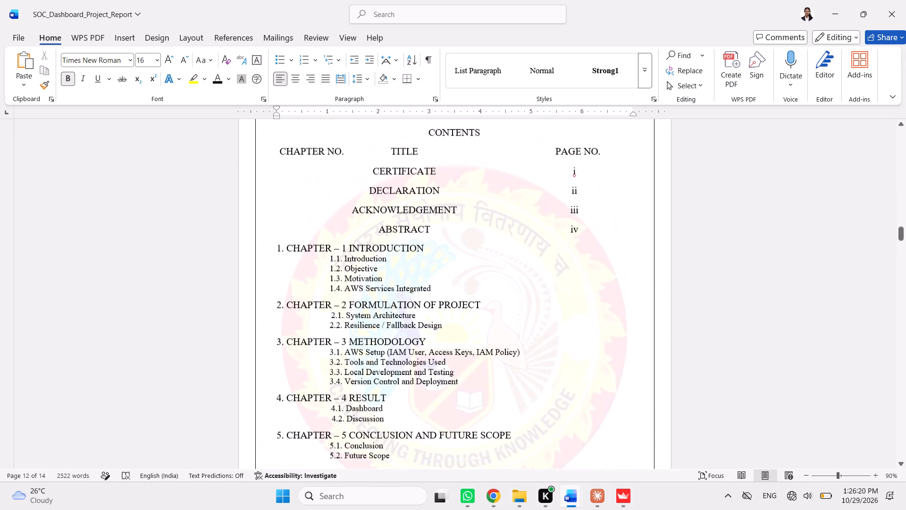
{"action": "scroll", "coordinate": [452, 231], "scroll_direction": "down", "scroll_amount": 1}
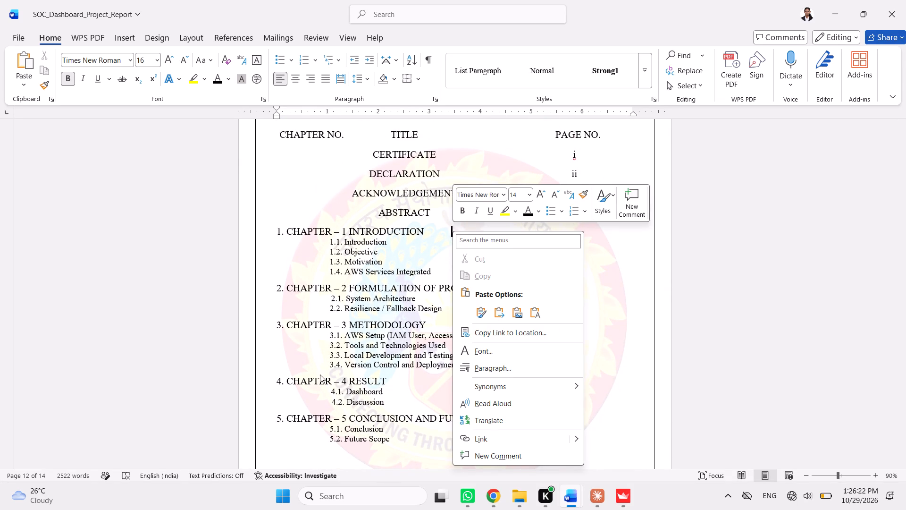
{"action": "left_click", "coordinate": [276, 381]}
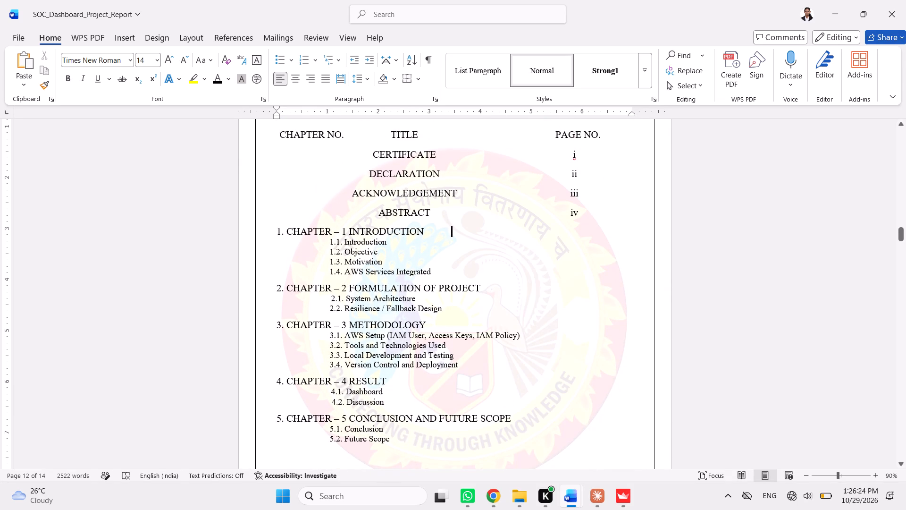
{"action": "left_click_drag", "start_coordinate": [277, 381], "coordinate": [372, 379]}
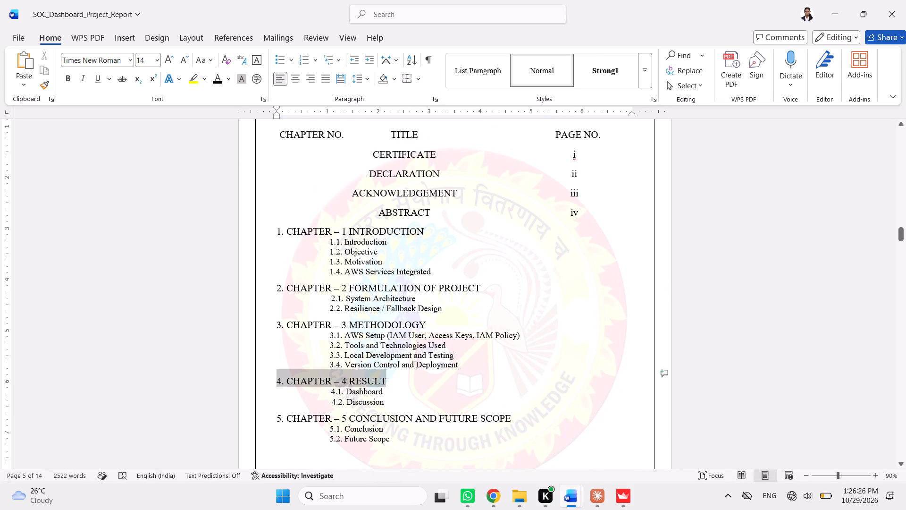
{"action": "left_click_drag", "start_coordinate": [372, 379], "coordinate": [379, 379]}
{"action": "key", "text": "ctrl+c"}
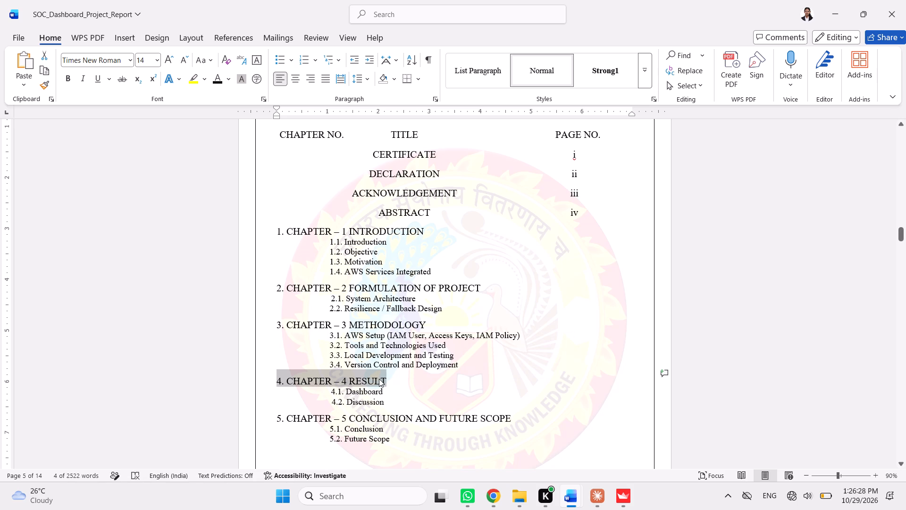
Insert a new line above the Results — Deployed Application heading and paste the copied chapter 4 entry there.
{"action": "scroll", "coordinate": [457, 404], "scroll_direction": "down", "scroll_amount": 10}
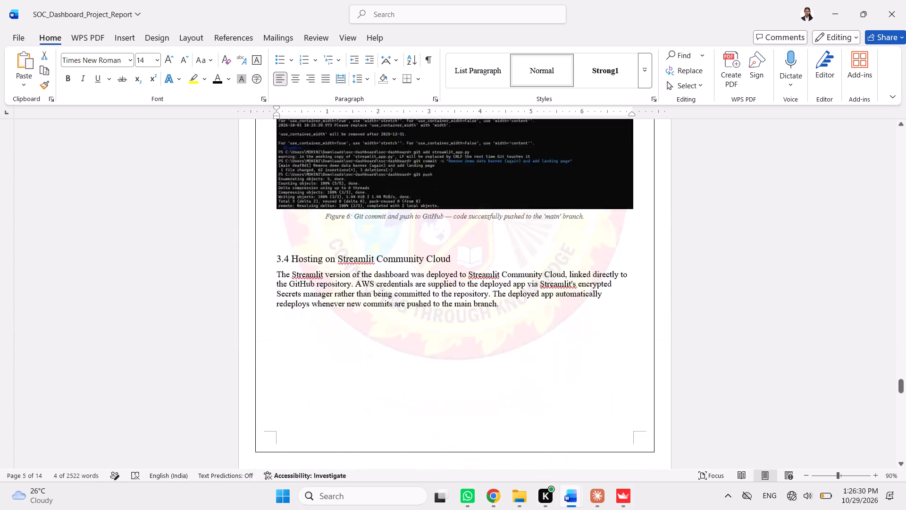
{"action": "scroll", "coordinate": [457, 404], "scroll_direction": "down", "scroll_amount": 3}
{"action": "scroll", "coordinate": [457, 404], "scroll_direction": "up", "scroll_amount": 1}
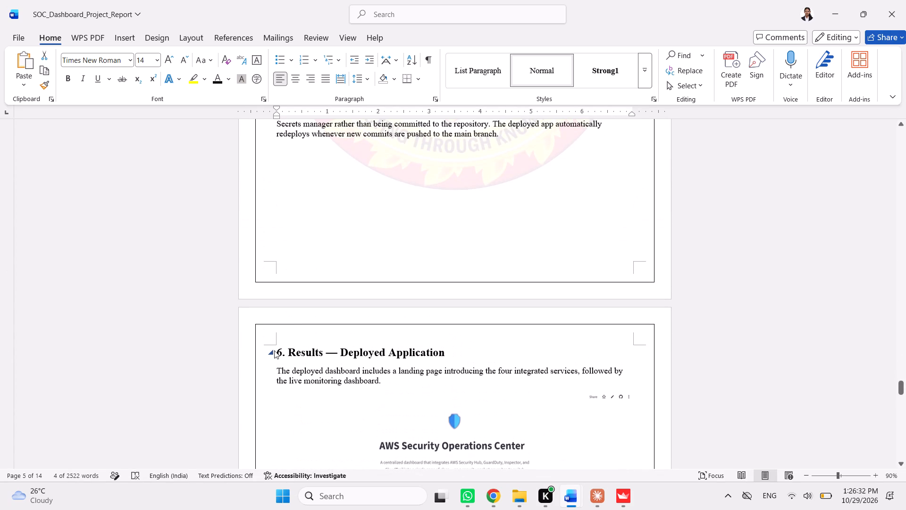
{"action": "left_click", "coordinate": [288, 343]}
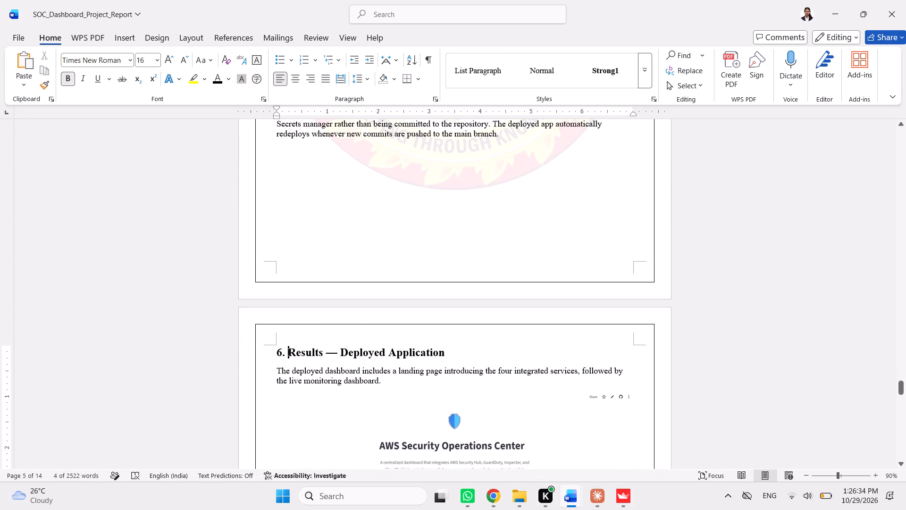
{"action": "left_click", "coordinate": [276, 350]}
{"action": "key", "text": "Return"}
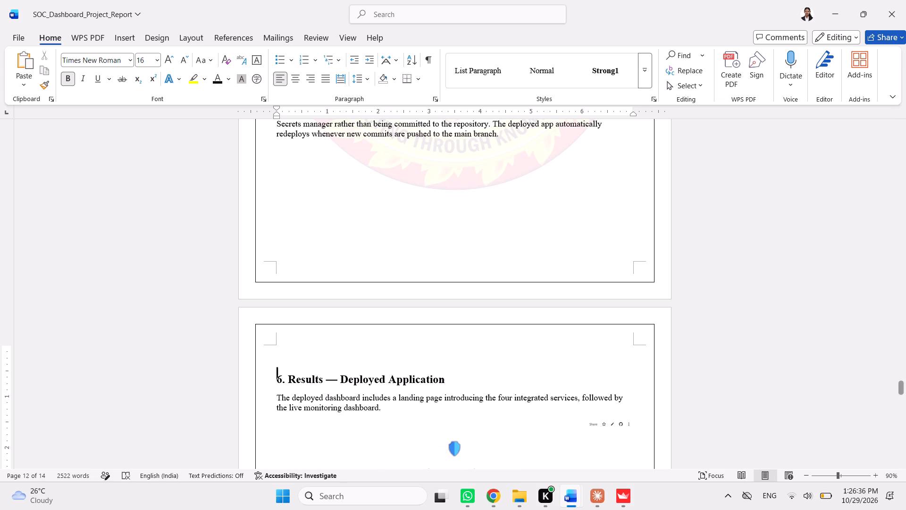
{"action": "left_click", "coordinate": [286, 350]}
{"action": "key", "text": "ctrl+v"}
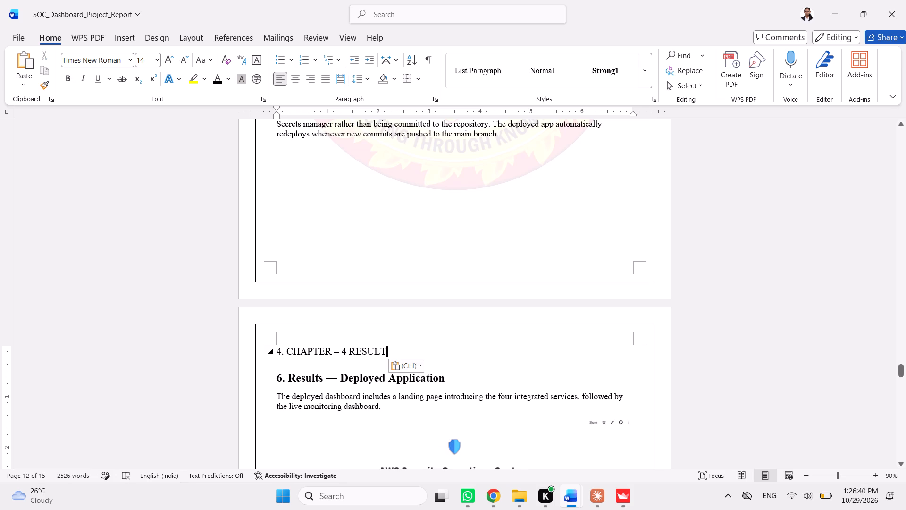
Remove the second 4 from the pasted chapter heading and format the heading as 18 pt bold.
{"action": "left_click", "coordinate": [347, 351]}
{"action": "key", "text": "BackSpace"}
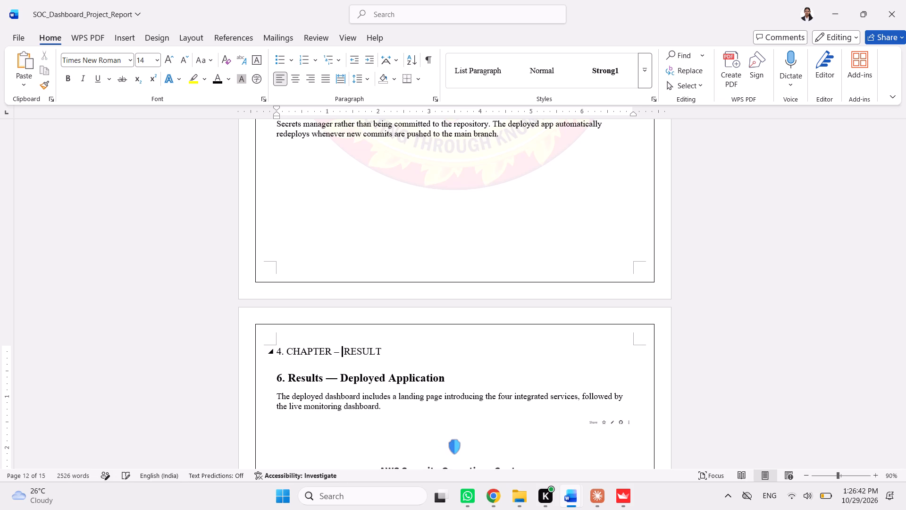
{"action": "left_click_drag", "start_coordinate": [277, 351], "coordinate": [394, 347]}
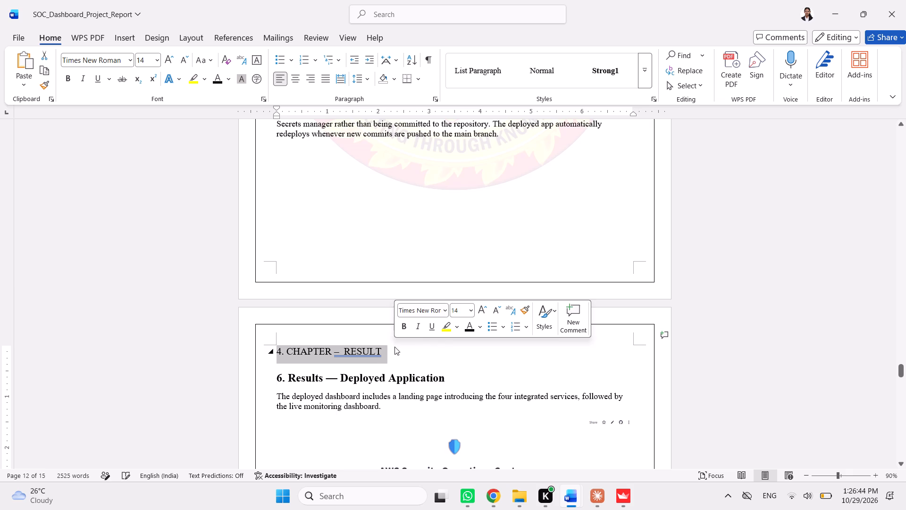
{"action": "double_click", "coordinate": [482, 306]}
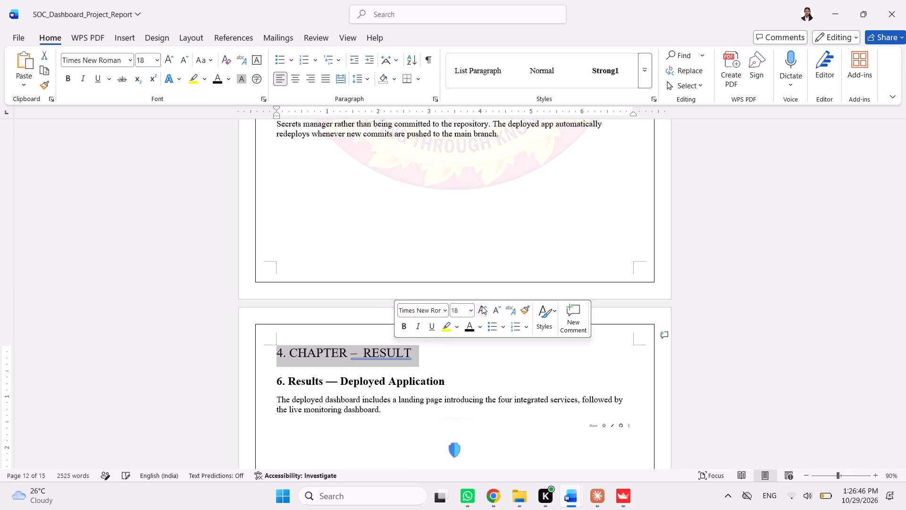
{"action": "left_click", "coordinate": [403, 329]}
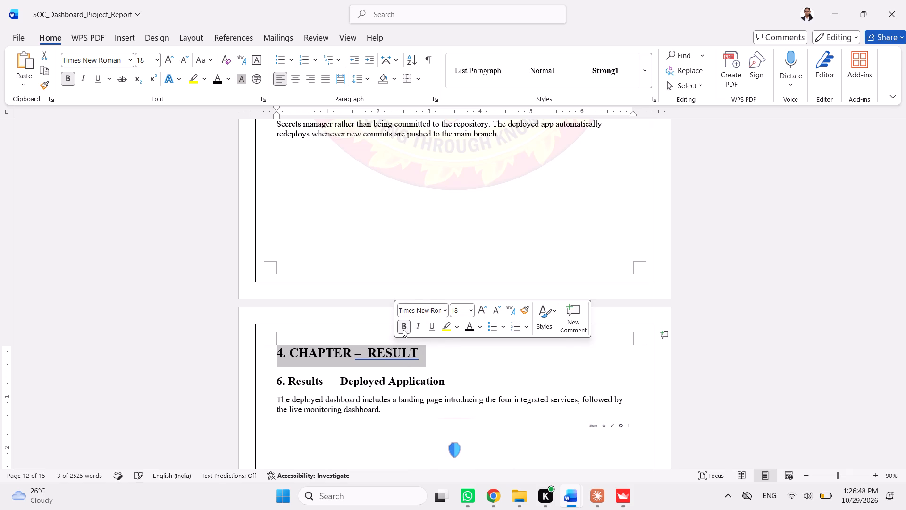
Shift the "4. CHAPTER – RESULT" heading to the centre of its line by adding leading spaces.
{"action": "left_click", "coordinate": [276, 348]}
{"action": "key", "text": "space"}
{"action": "key", "text": "space"}
{"action": "key", "text": "space"}
{"action": "key", "text": "space"}
{"action": "key", "text": "space"}
{"action": "key", "text": "space"}
{"action": "key", "text": "space"}
{"action": "key", "text": "space"}
{"action": "key", "text": "space"}
{"action": "key", "text": "space"}
{"action": "key", "text": "space"}
{"action": "key", "text": "space"}
{"action": "key", "text": "space"}
{"action": "key", "text": "space"}
{"action": "key", "text": "space"}
{"action": "key", "text": "space"}
{"action": "key", "text": "space"}
{"action": "key", "text": "space"}
{"action": "key", "text": "space"}
{"action": "key", "text": "space"}
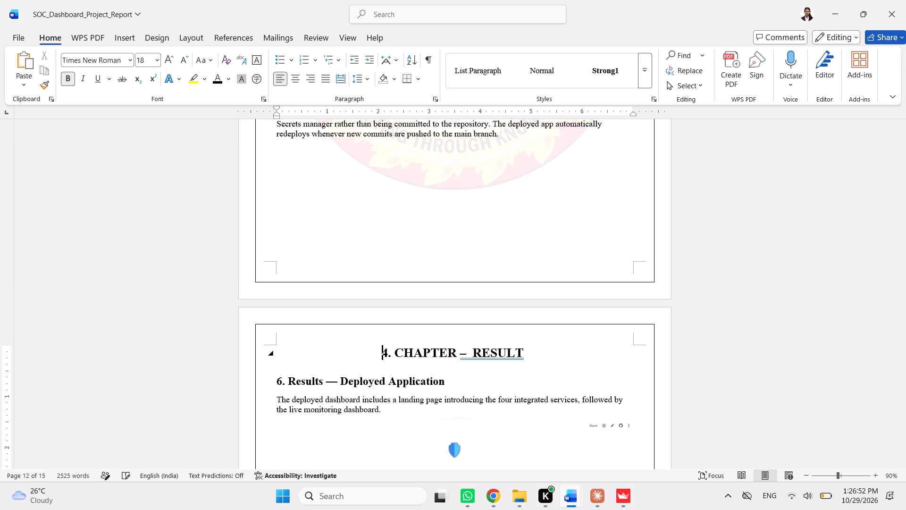
{"action": "key", "text": "BackSpace"}
{"action": "key", "text": "BackSpace"}
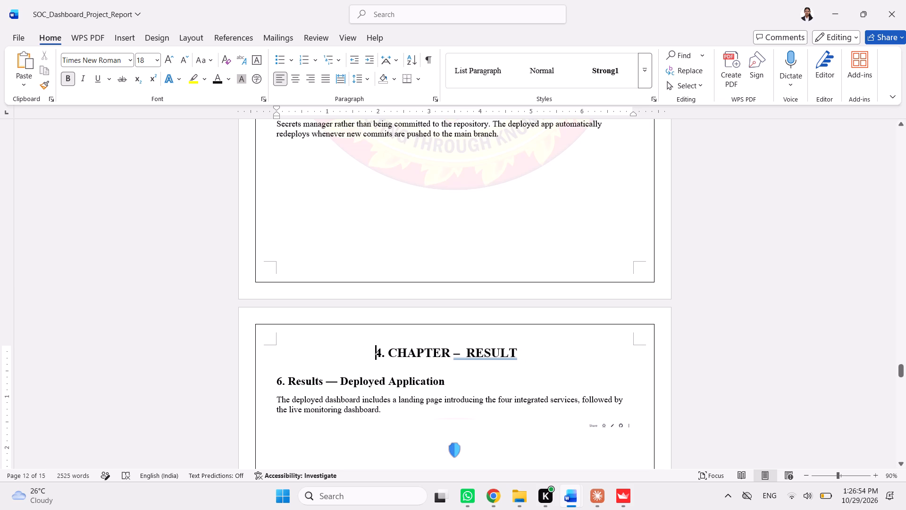
Renumber the Results — Deployed Application heading as 4.1.
{"action": "left_click", "coordinate": [283, 382]}
{"action": "key", "text": "BackSpace"}
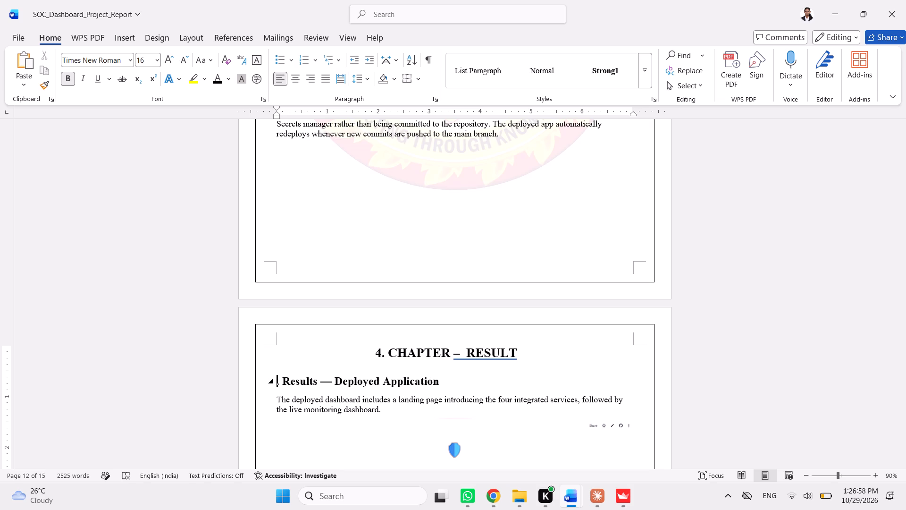
{"action": "key", "text": "4"}
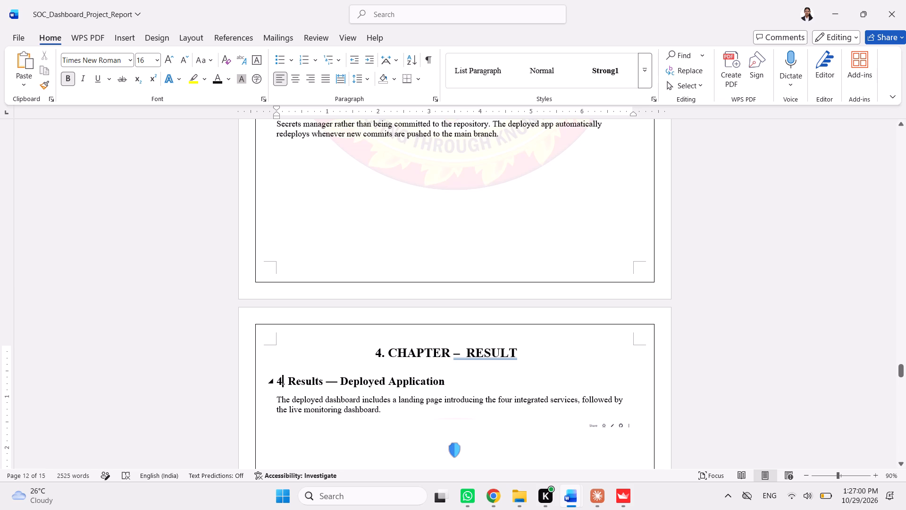
{"action": "left_click", "coordinate": [285, 382]}
{"action": "key", "text": "1"}
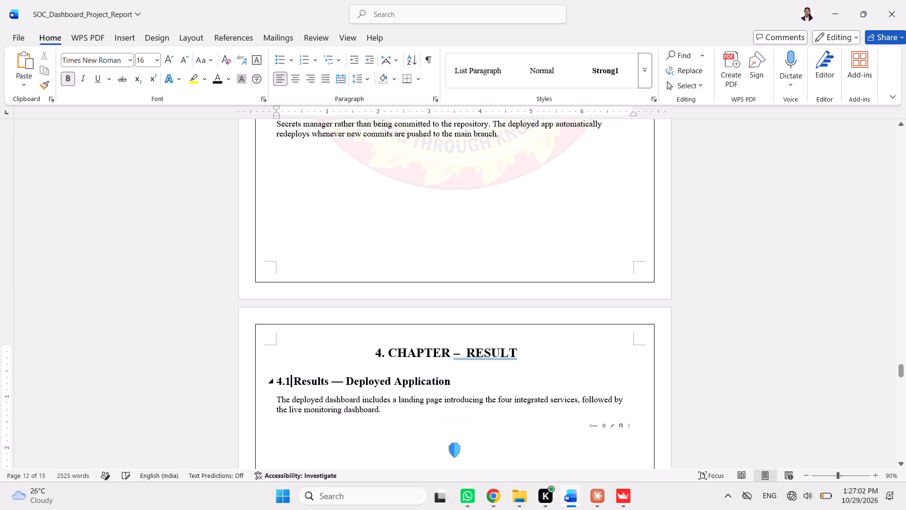
Accept the grammar suggestion "– RESULT" in the chapter 4 heading to remove the extra space.
{"action": "scroll", "coordinate": [442, 434], "scroll_direction": "down", "scroll_amount": 1}
{"action": "scroll", "coordinate": [449, 389], "scroll_direction": "up", "scroll_amount": 1}
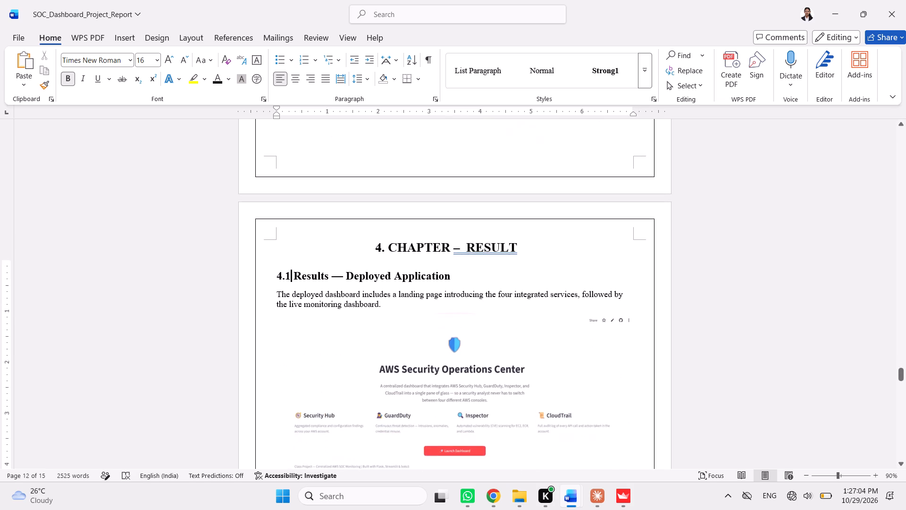
{"action": "scroll", "coordinate": [449, 389], "scroll_direction": "up", "scroll_amount": 1}
{"action": "left_click", "coordinate": [492, 292]}
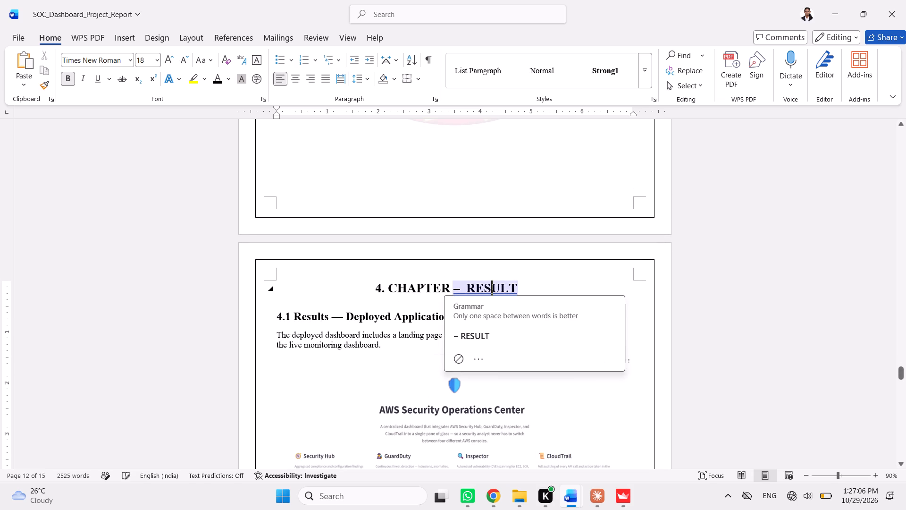
{"action": "left_click", "coordinate": [478, 338]}
Insert blank lines before the "3 METHODOLOGY" heading so that it starts at the top of a new page.
{"action": "scroll", "coordinate": [497, 269], "scroll_direction": "up", "scroll_amount": 1}
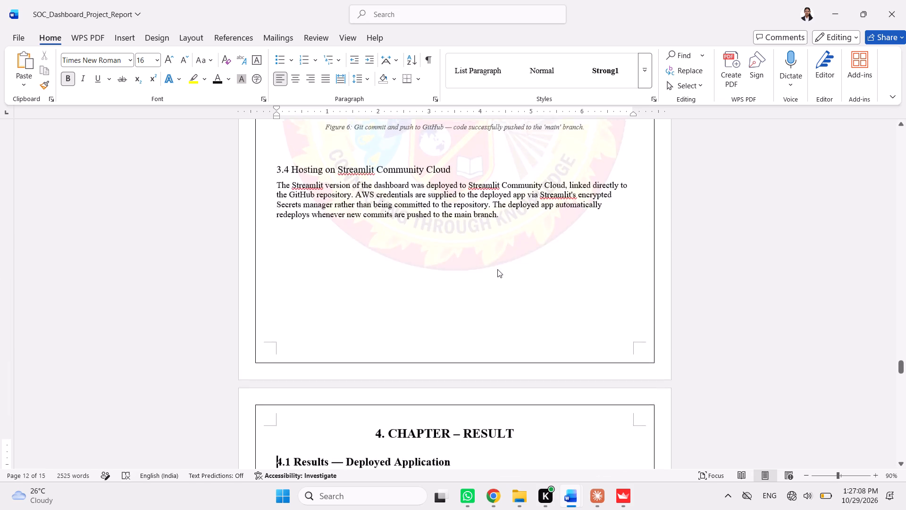
{"action": "scroll", "coordinate": [497, 269], "scroll_direction": "up", "scroll_amount": 7}
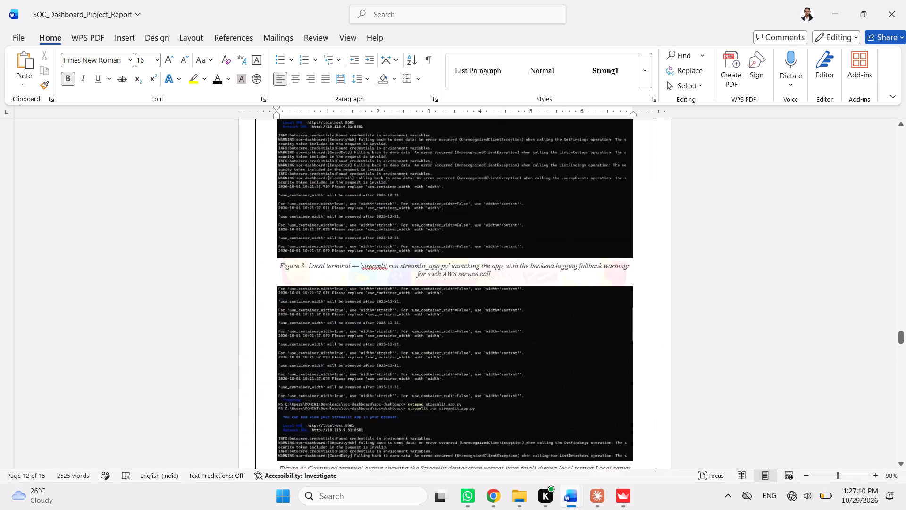
{"action": "scroll", "coordinate": [497, 269], "scroll_direction": "up", "scroll_amount": 8}
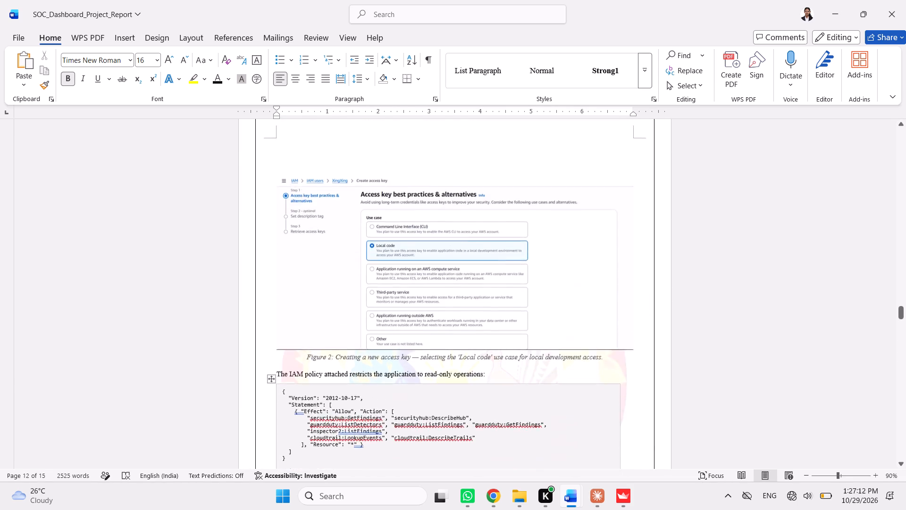
{"action": "scroll", "coordinate": [497, 269], "scroll_direction": "up", "scroll_amount": 4}
{"action": "scroll", "coordinate": [497, 269], "scroll_direction": "down", "scroll_amount": 1}
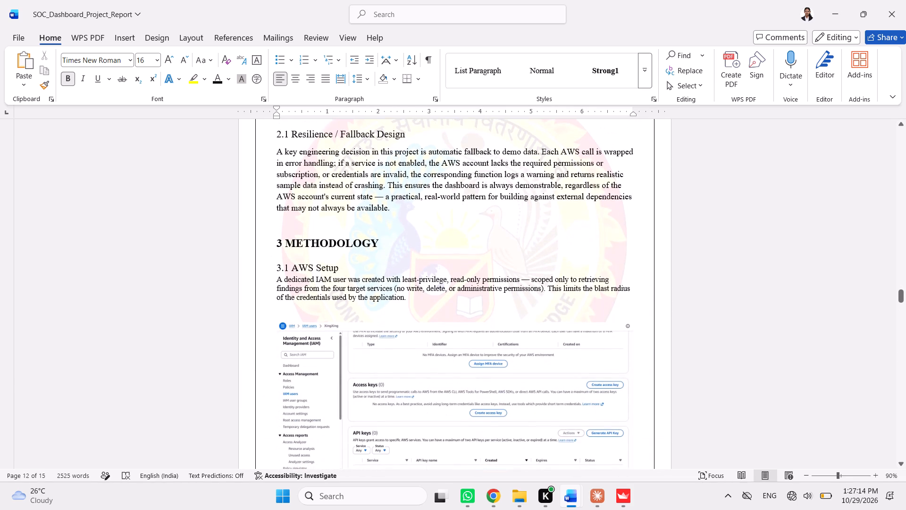
{"action": "left_click", "coordinate": [272, 244]}
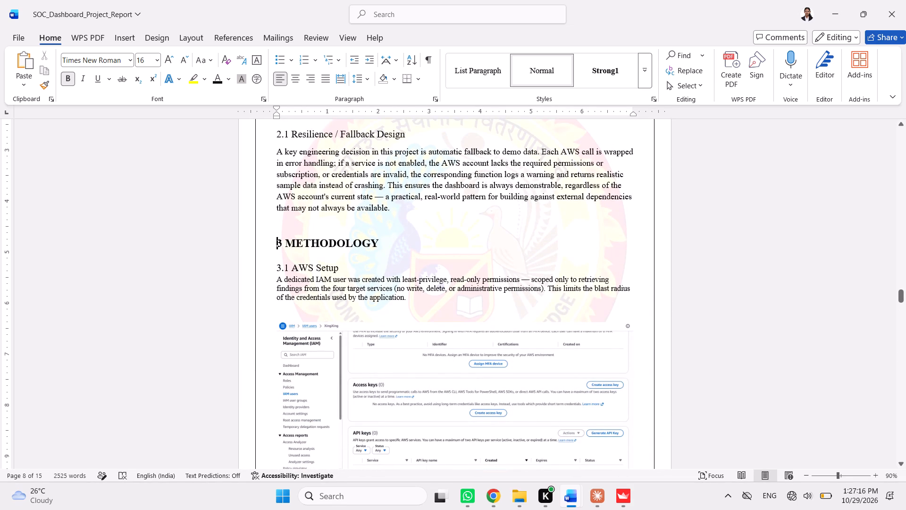
{"action": "key", "text": "Return"}
{"action": "key", "text": "Return"}
{"action": "key", "text": "Return"}
{"action": "key", "text": "Return"}
{"action": "key", "text": "Return"}
{"action": "key", "text": "Return"}
{"action": "key", "text": "Return"}
{"action": "key", "text": "Return"}
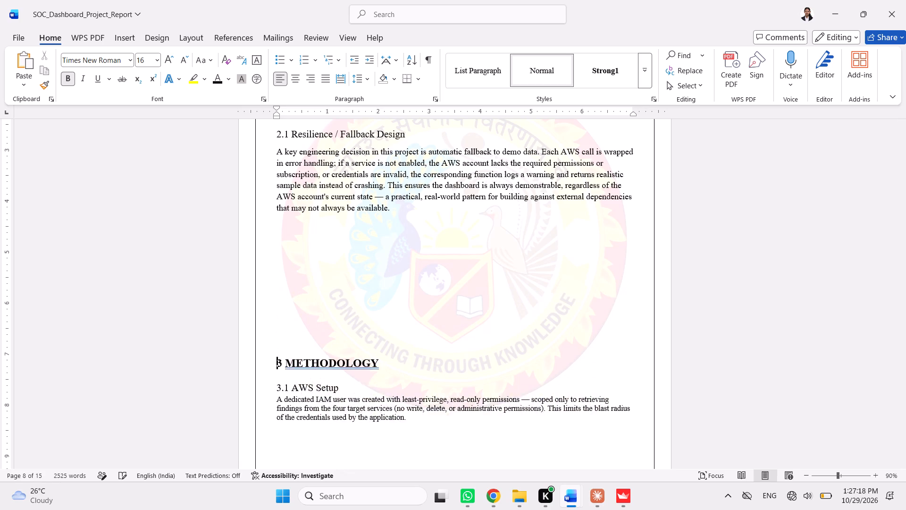
{"action": "key", "text": "Return"}
{"action": "key", "text": "Return"}
{"action": "key", "text": "Return"}
{"action": "key", "text": "Return"}
{"action": "key", "text": "Return"}
{"action": "key", "text": "Return"}
{"action": "key", "text": "Return"}
{"action": "key", "text": "Return"}
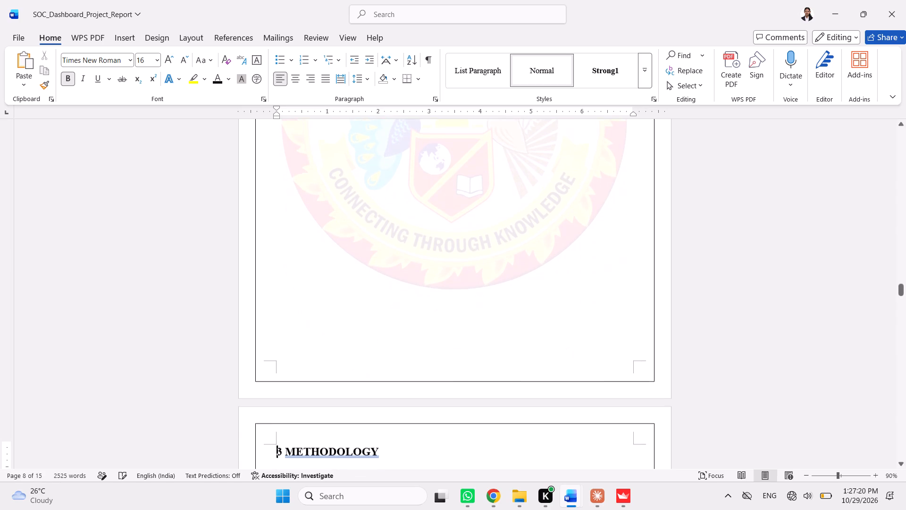
{"action": "key", "text": "Return"}
{"action": "key", "text": "BackSpace"}
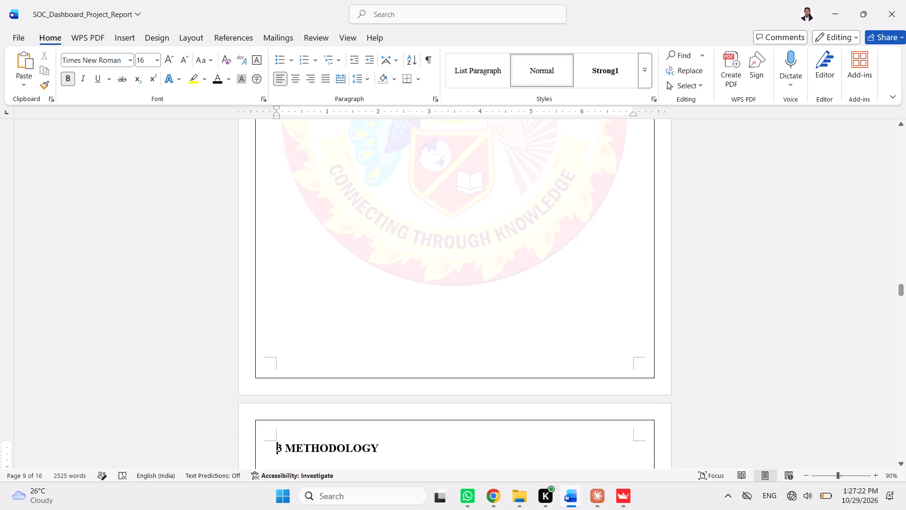
Copy the "3. CHAPTER – 3 METHODOLOGY" entry from the table of contents.
{"action": "scroll", "coordinate": [368, 346], "scroll_direction": "up", "scroll_amount": 4}
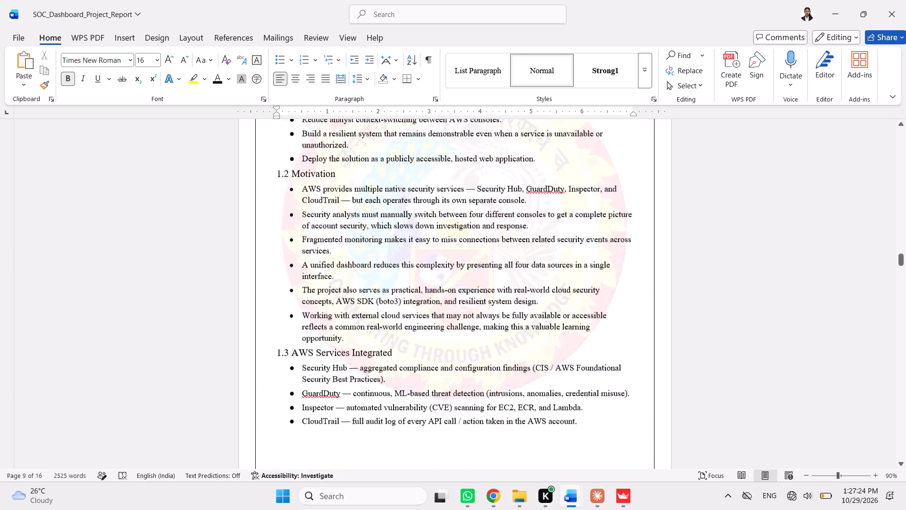
{"action": "scroll", "coordinate": [368, 346], "scroll_direction": "up", "scroll_amount": 6}
{"action": "scroll", "coordinate": [368, 346], "scroll_direction": "down", "scroll_amount": 2}
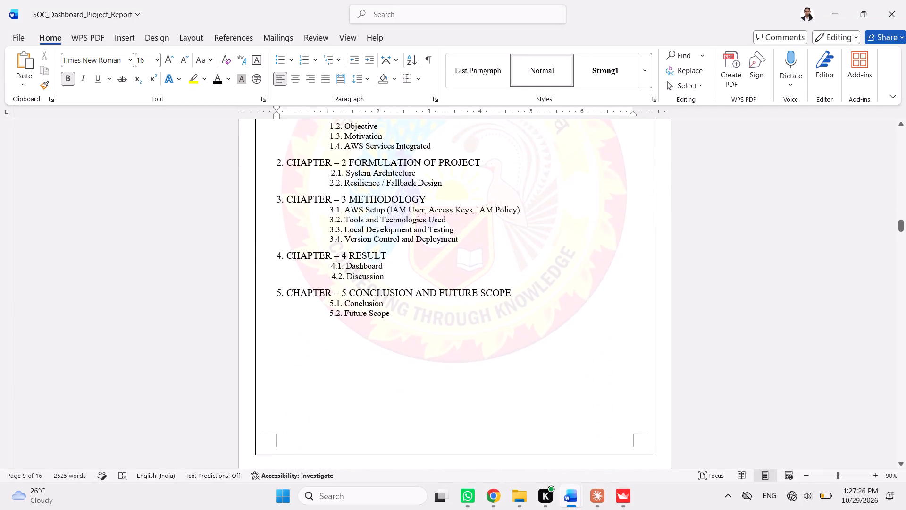
{"action": "left_click_drag", "start_coordinate": [276, 194], "coordinate": [407, 194]}
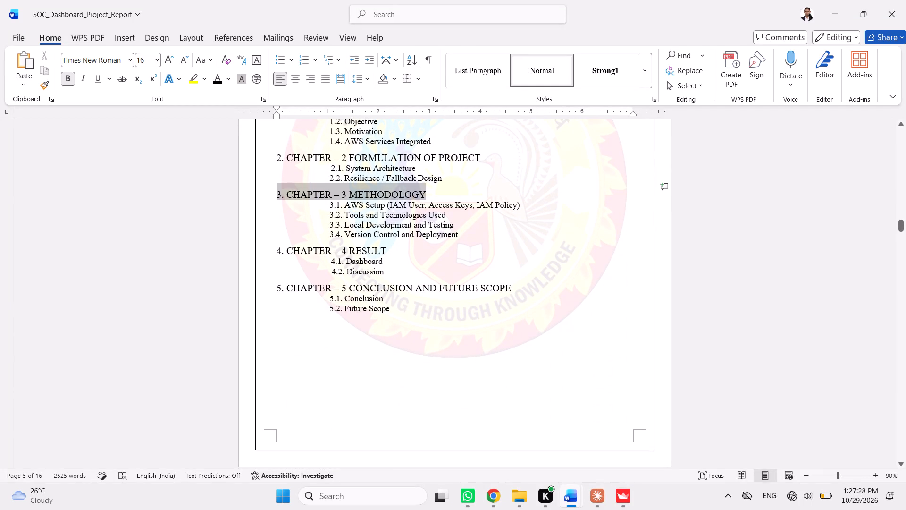
{"action": "left_click_drag", "start_coordinate": [407, 194], "coordinate": [417, 194]}
{"action": "key", "text": "ctrl+c"}
Replace the "3 METHODOLOGY" heading above AWS Setup with the copied chapter 3 entry.
{"action": "scroll", "coordinate": [430, 312], "scroll_direction": "down", "scroll_amount": 1}
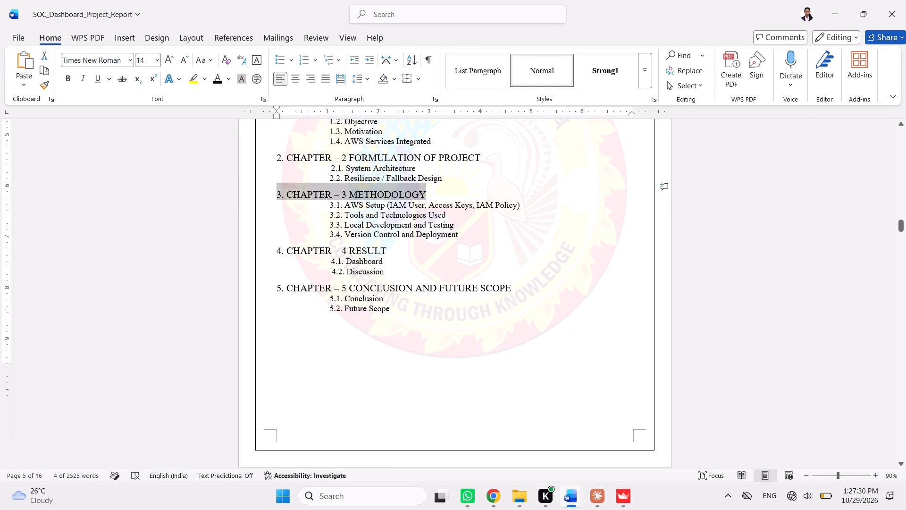
{"action": "scroll", "coordinate": [430, 312], "scroll_direction": "down", "scroll_amount": 9}
{"action": "scroll", "coordinate": [430, 312], "scroll_direction": "up", "scroll_amount": 2}
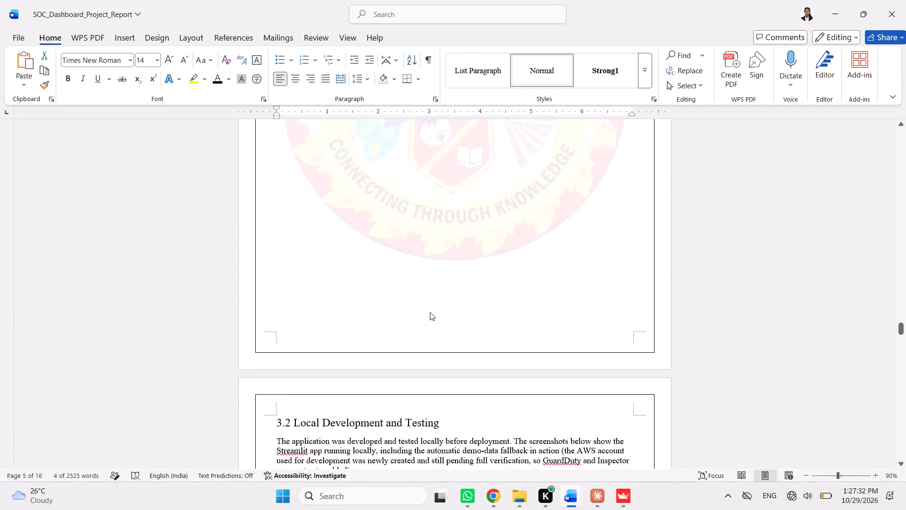
{"action": "scroll", "coordinate": [430, 312], "scroll_direction": "up", "scroll_amount": 9}
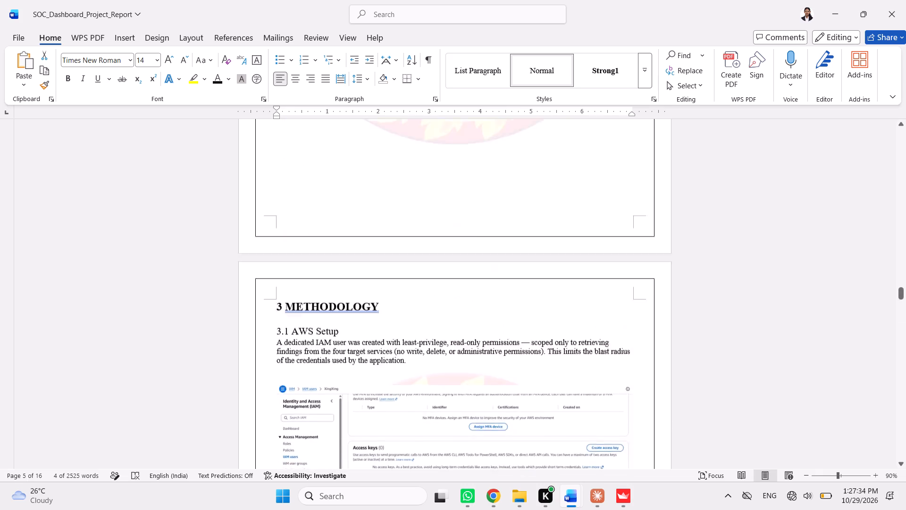
{"action": "scroll", "coordinate": [430, 312], "scroll_direction": "down", "scroll_amount": 1}
{"action": "left_click_drag", "start_coordinate": [276, 295], "coordinate": [385, 294]}
{"action": "key", "text": "ctrl+v"}
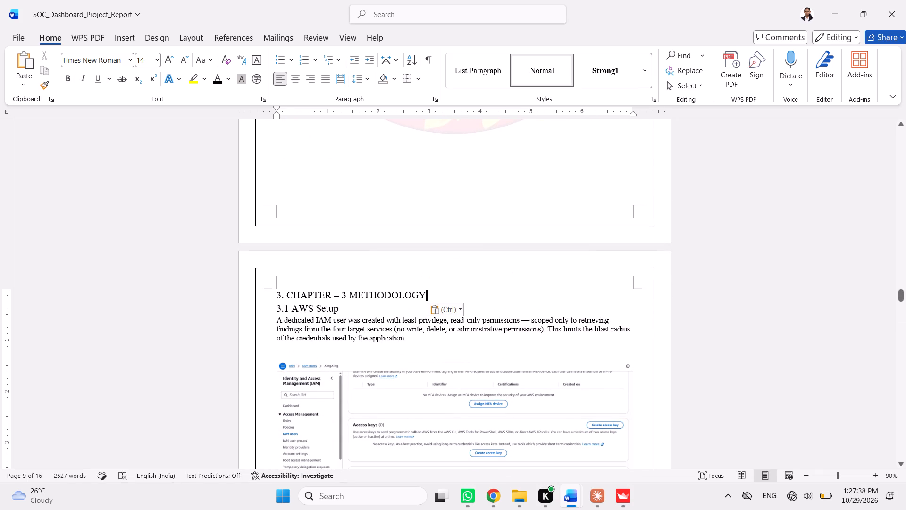
Format the pasted chapter 3 Methodology heading as 18 pt bold.
{"action": "left_click_drag", "start_coordinate": [275, 296], "coordinate": [413, 285]}
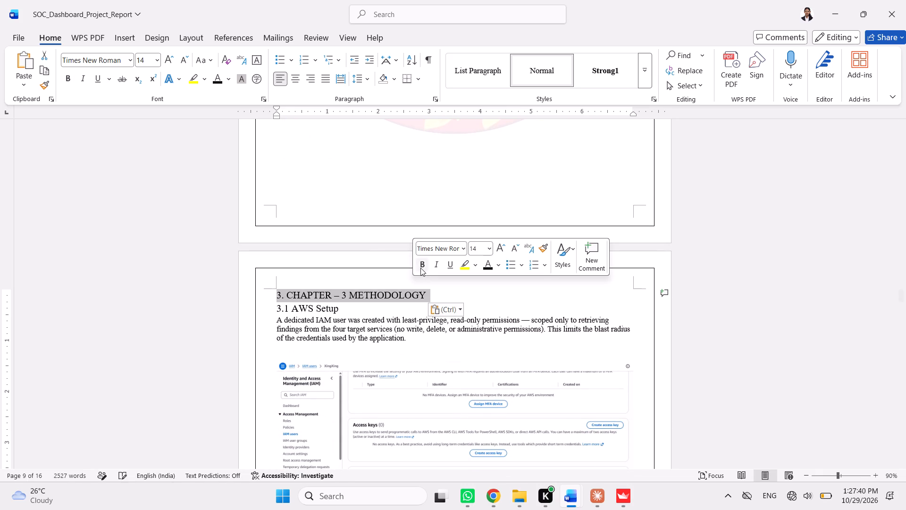
{"action": "left_click", "coordinate": [420, 268]}
{"action": "left_click", "coordinate": [493, 249]}
{"action": "left_click", "coordinate": [500, 249]}
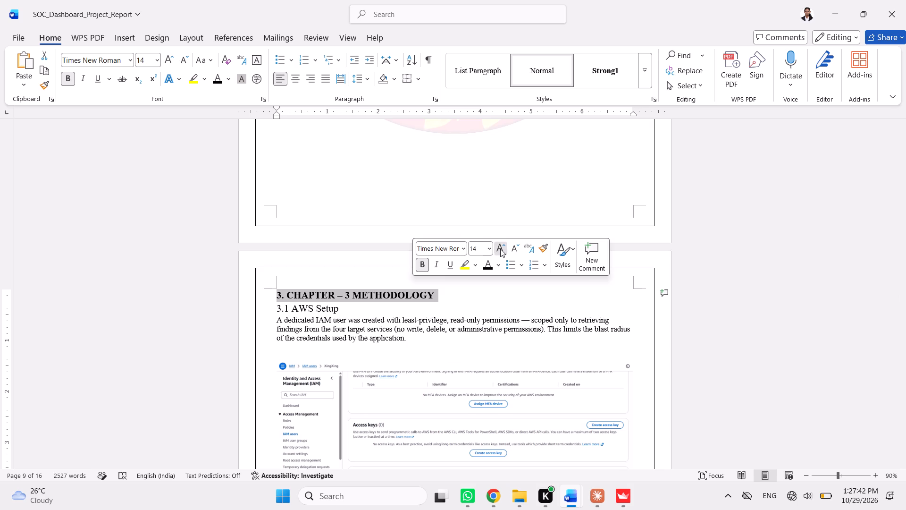
{"action": "left_click", "coordinate": [500, 249]}
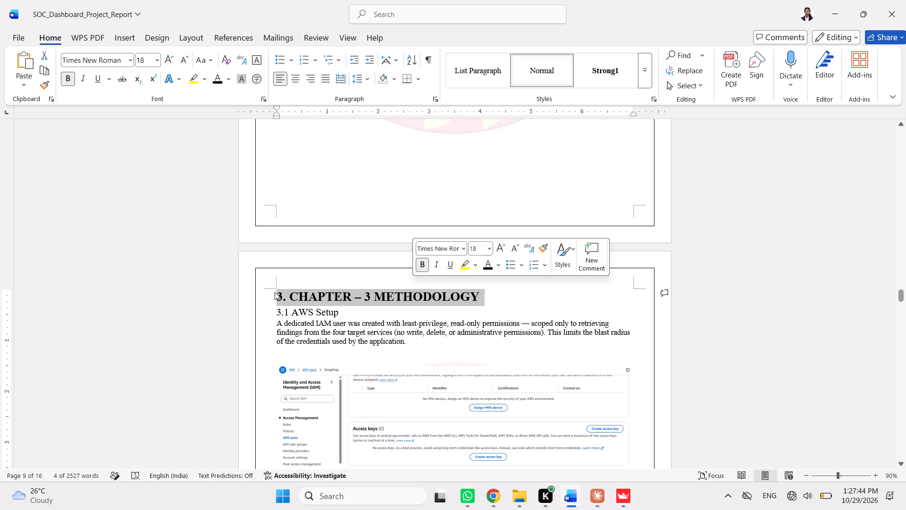
Shift the chapter 3 Methodology heading to the centre of its line by adding leading spaces.
{"action": "left_click", "coordinate": [272, 290]}
{"action": "key", "text": "space"}
{"action": "key", "text": "space"}
{"action": "key", "text": "space"}
{"action": "key", "text": "space"}
{"action": "key", "text": "space"}
{"action": "key", "text": "space"}
{"action": "key", "text": "space"}
{"action": "key", "text": "space"}
{"action": "key", "text": "space"}
{"action": "key", "text": "space"}
{"action": "key", "text": "space"}
{"action": "key", "text": "space"}
{"action": "key", "text": "space"}
{"action": "key", "text": "space"}
{"action": "key", "text": "space"}
{"action": "key", "text": "space"}
{"action": "key", "text": "space"}
{"action": "key", "text": "space"}
{"action": "key", "text": "space"}
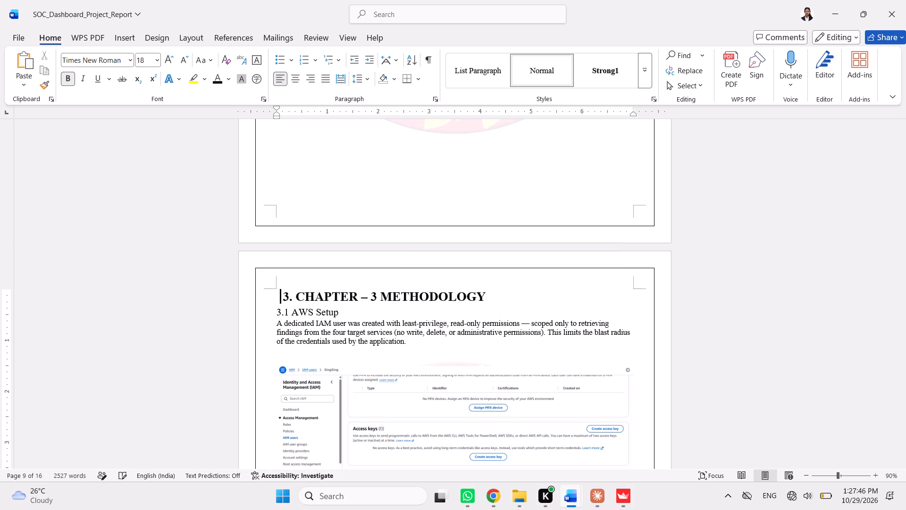
{"action": "key", "text": "space"}
{"action": "key", "text": "space"}
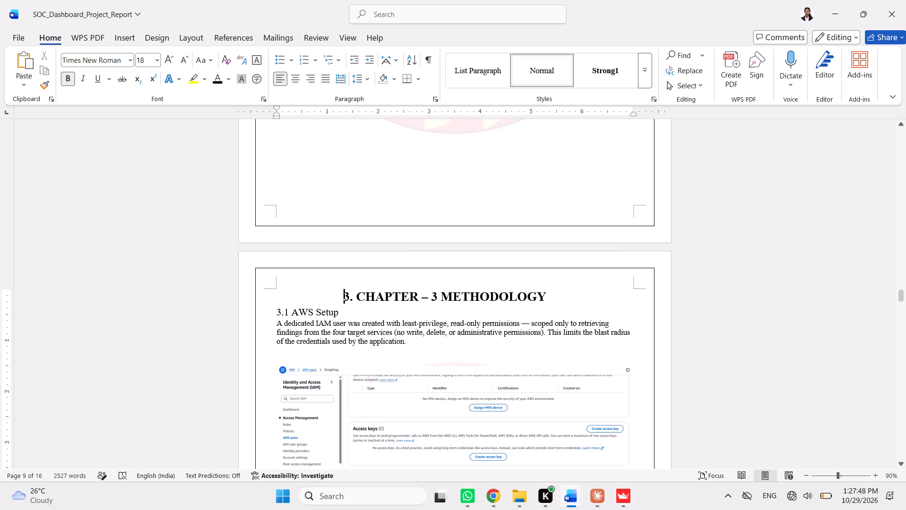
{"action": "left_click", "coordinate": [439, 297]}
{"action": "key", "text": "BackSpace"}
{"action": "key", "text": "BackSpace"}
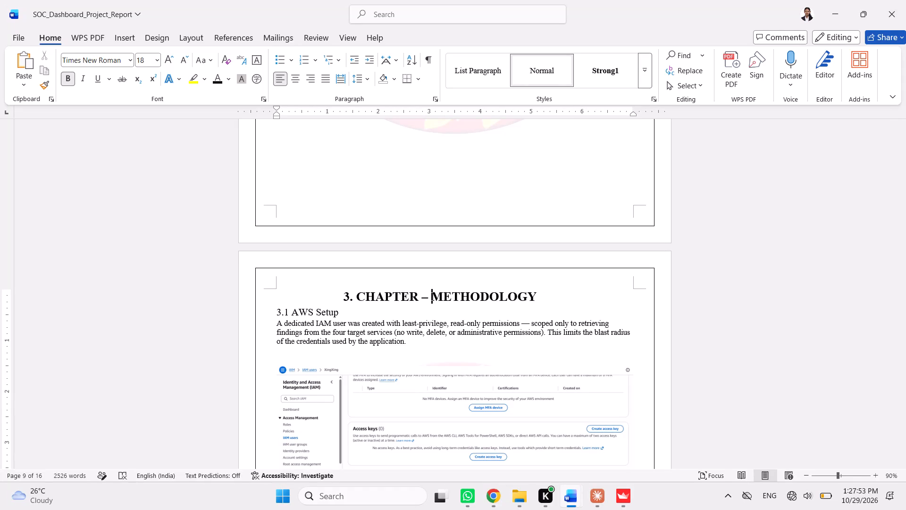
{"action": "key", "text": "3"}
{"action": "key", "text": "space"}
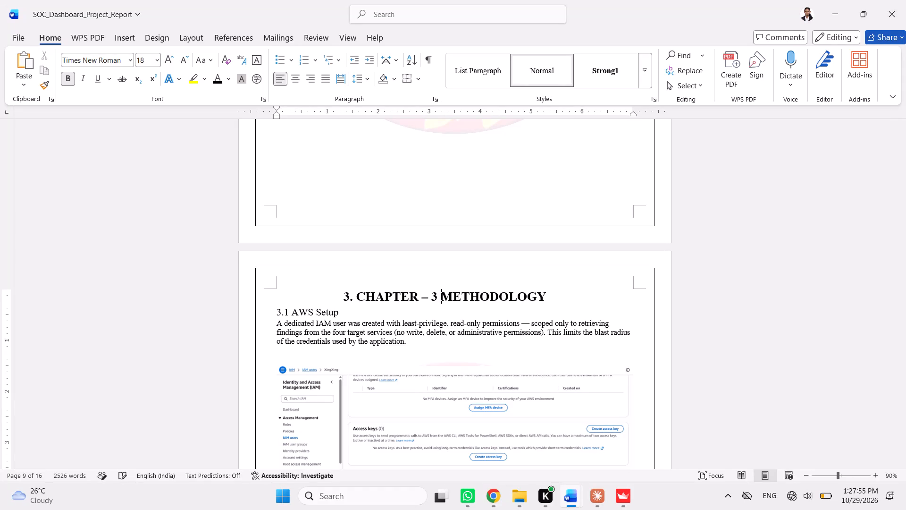
Remove the leading "3." and reword the Methodology chapter heading as "CHAPTER 3 - METHODOLOGY".
{"action": "left_click", "coordinate": [356, 296]}
{"action": "key", "text": "BackSpace"}
{"action": "key", "text": "BackSpace"}
{"action": "key", "text": "BackSpace"}
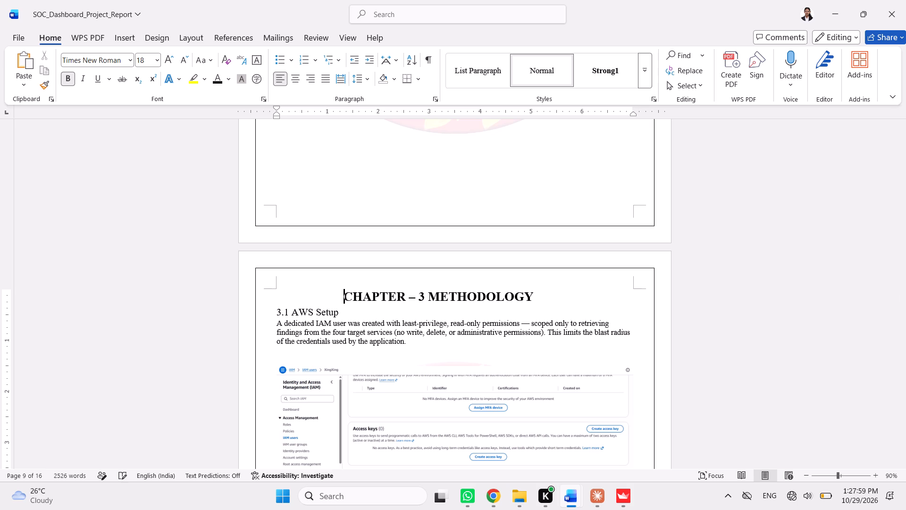
{"action": "left_click", "coordinate": [424, 295]}
{"action": "key", "text": "BackSpace"}
{"action": "key", "text": "BackSpace"}
{"action": "key", "text": "BackSpace"}
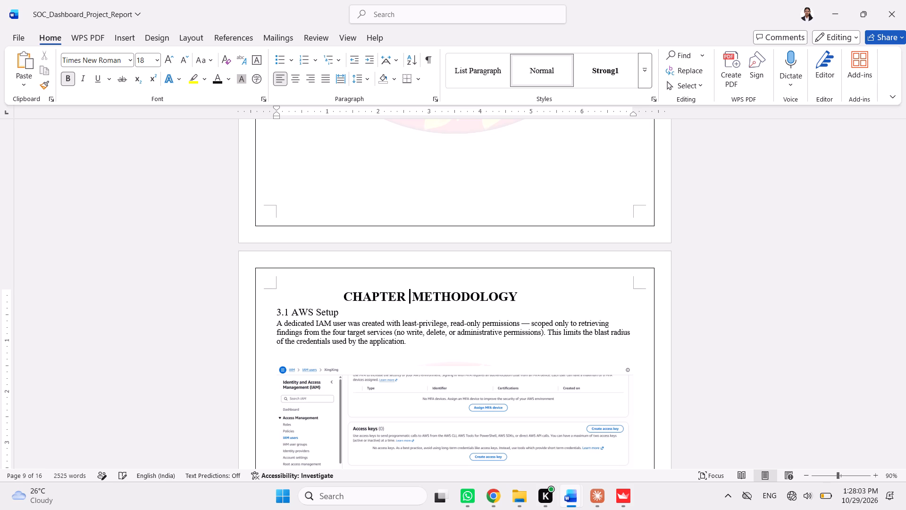
{"action": "key", "text": "3"}
{"action": "key", "text": "space"}
{"action": "type", "text": "-"}
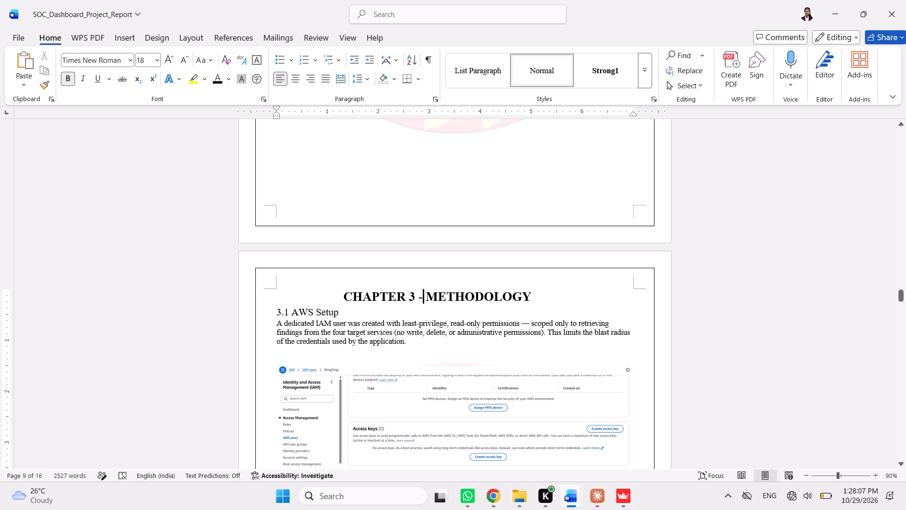
Remove the leading "4." from the Result chapter heading and reword it as "CHAPTER 4 - RESULT".
{"action": "scroll", "coordinate": [382, 309], "scroll_direction": "up", "scroll_amount": 3}
{"action": "scroll", "coordinate": [382, 309], "scroll_direction": "down", "scroll_amount": 4}
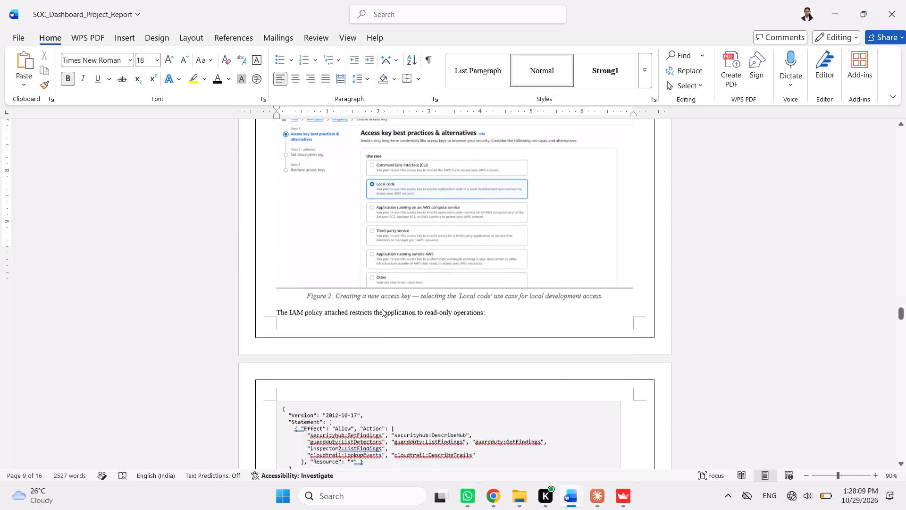
{"action": "scroll", "coordinate": [382, 309], "scroll_direction": "down", "scroll_amount": 12}
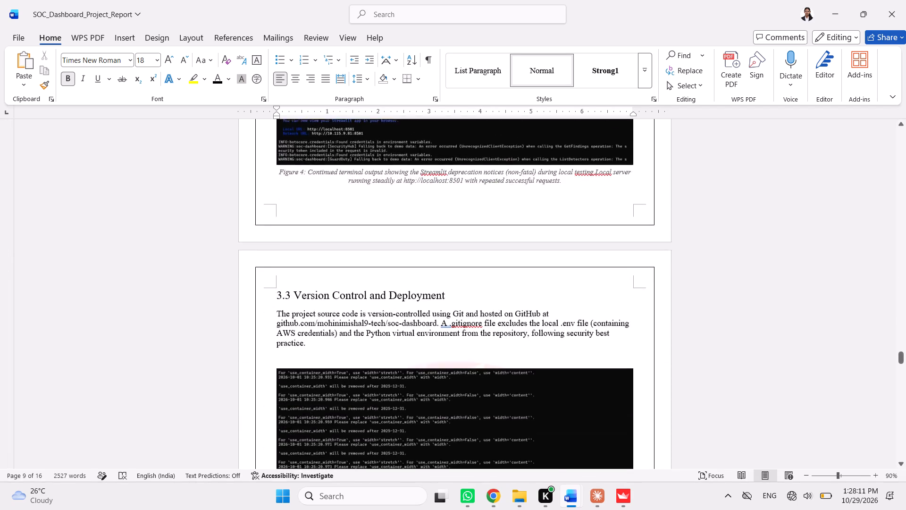
{"action": "scroll", "coordinate": [382, 309], "scroll_direction": "down", "scroll_amount": 8}
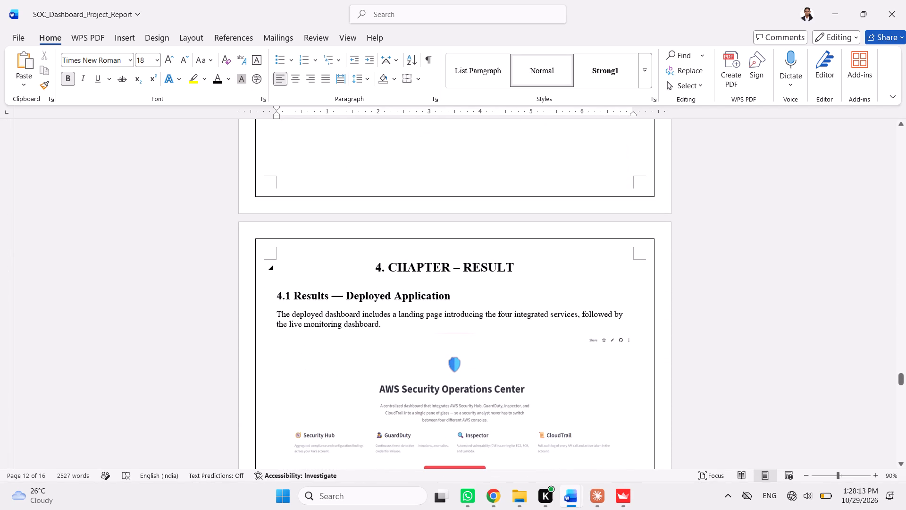
{"action": "left_click", "coordinate": [382, 269]}
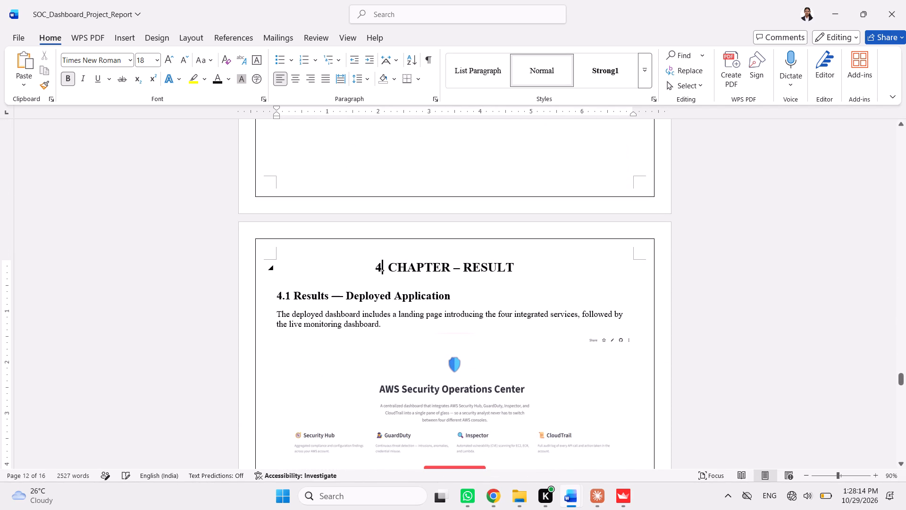
{"action": "left_click", "coordinate": [386, 270]}
{"action": "key", "text": "BackSpace"}
{"action": "key", "text": "BackSpace"}
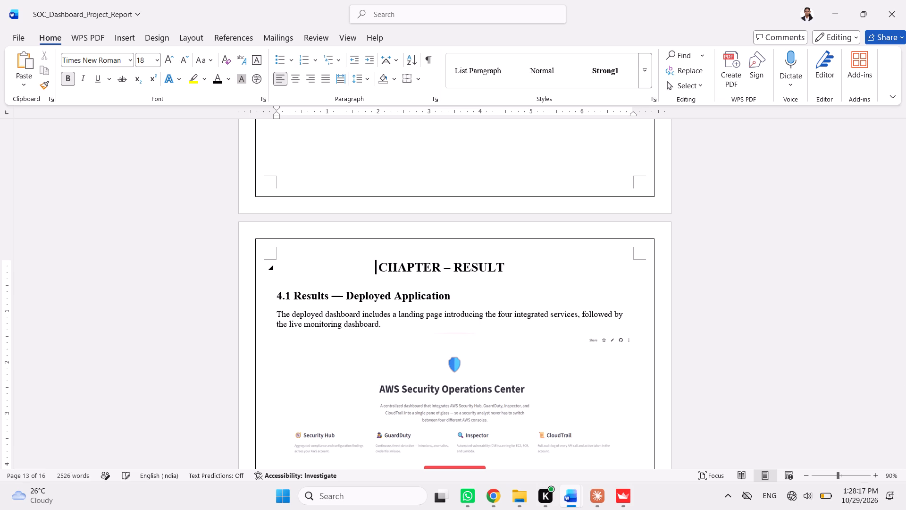
{"action": "left_click", "coordinate": [443, 268]}
{"action": "key", "text": "4"}
{"action": "left_click", "coordinate": [458, 268]}
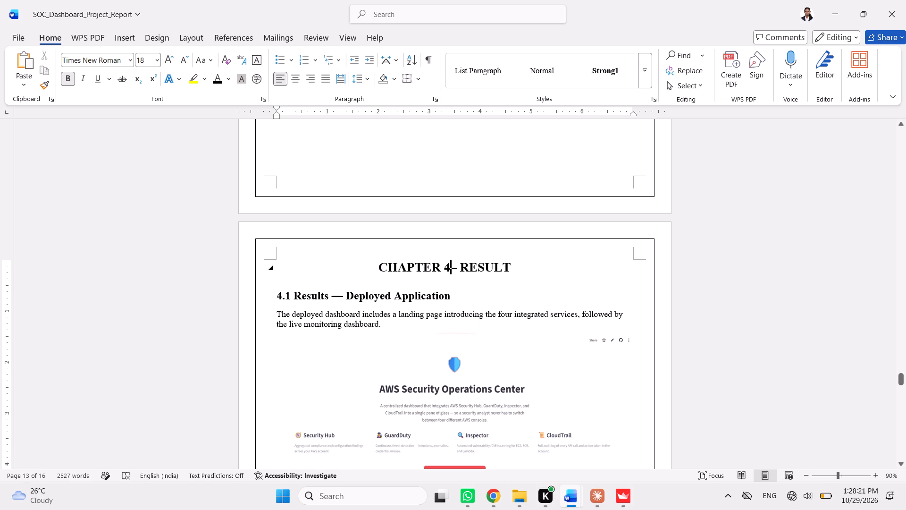
{"action": "key", "text": "BackSpace"}
{"action": "key", "text": "space"}
{"action": "type", "text": "-"}
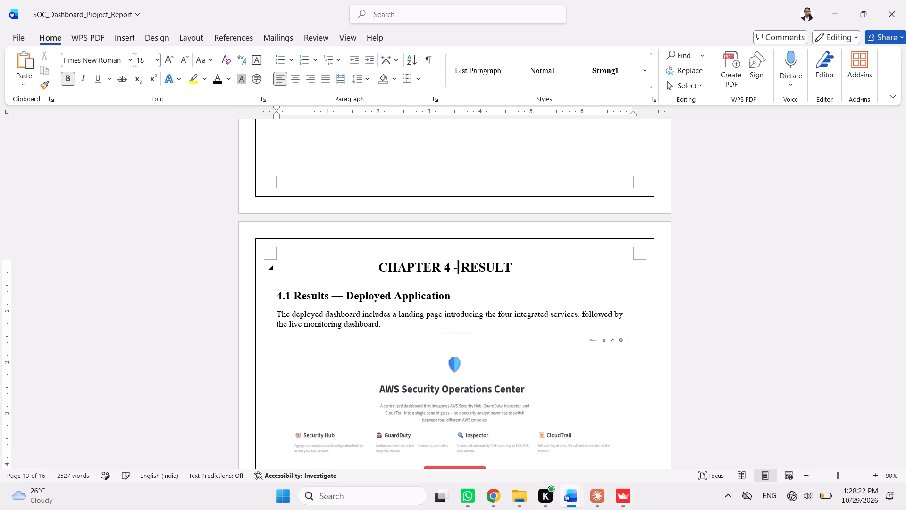
Push the "1. Introduction" heading below the abstract onto the following page by adding a line break before it.
{"action": "scroll", "coordinate": [495, 282], "scroll_direction": "up", "scroll_amount": 6}
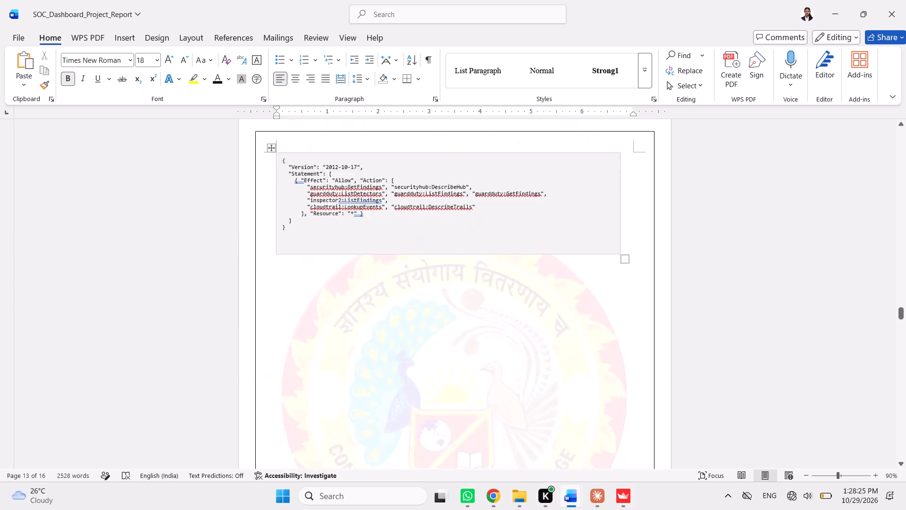
{"action": "scroll", "coordinate": [495, 282], "scroll_direction": "up", "scroll_amount": 6}
{"action": "scroll", "coordinate": [495, 282], "scroll_direction": "right", "scroll_amount": 1}
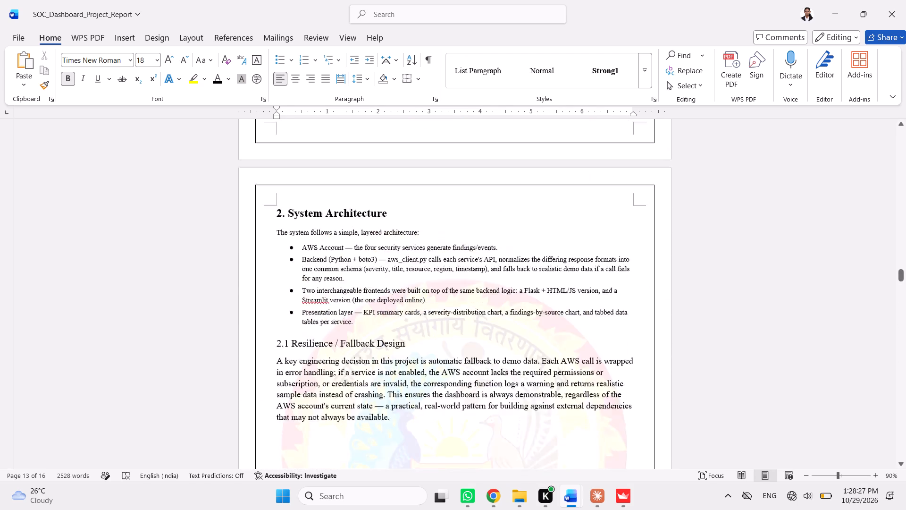
{"action": "scroll", "coordinate": [495, 282], "scroll_direction": "up", "scroll_amount": 4}
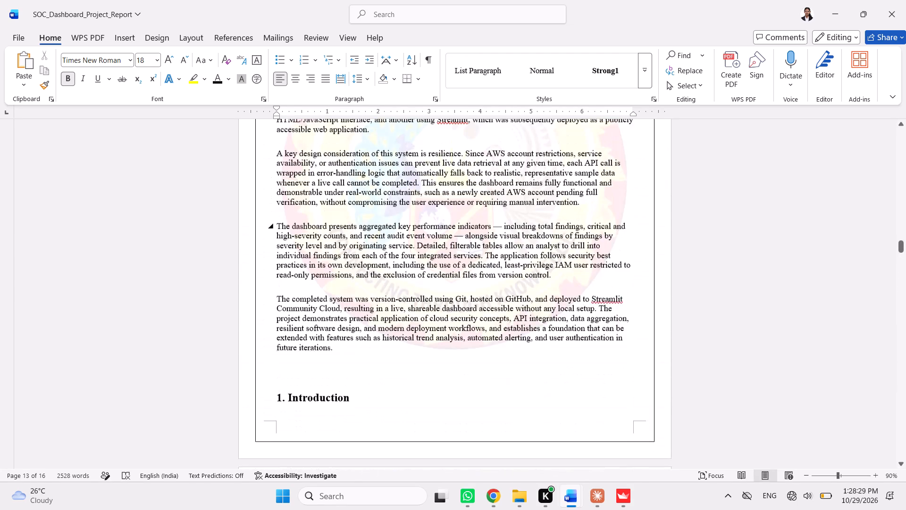
{"action": "scroll", "coordinate": [495, 282], "scroll_direction": "up", "scroll_amount": 1}
{"action": "scroll", "coordinate": [495, 282], "scroll_direction": "down", "scroll_amount": 3}
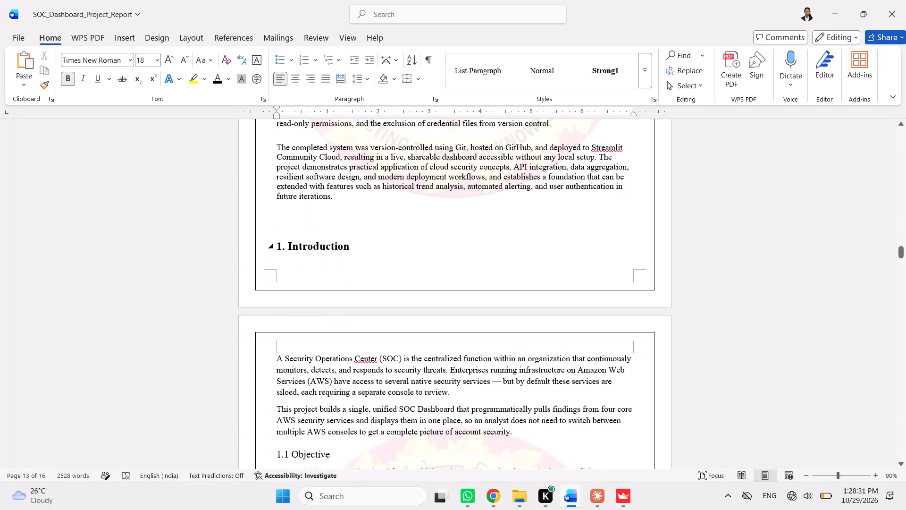
{"action": "left_click", "coordinate": [278, 245]}
{"action": "key", "text": "Return"}
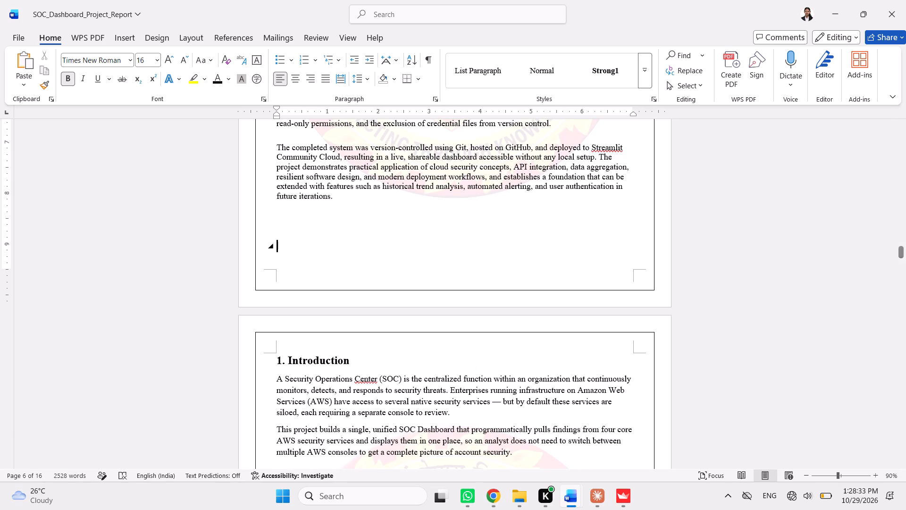
Copy the "CHAPTER – 1 INTRODUCTION" entry from the table of contents, without its leading list number.
{"action": "scroll", "coordinate": [405, 249], "scroll_direction": "up", "scroll_amount": 3}
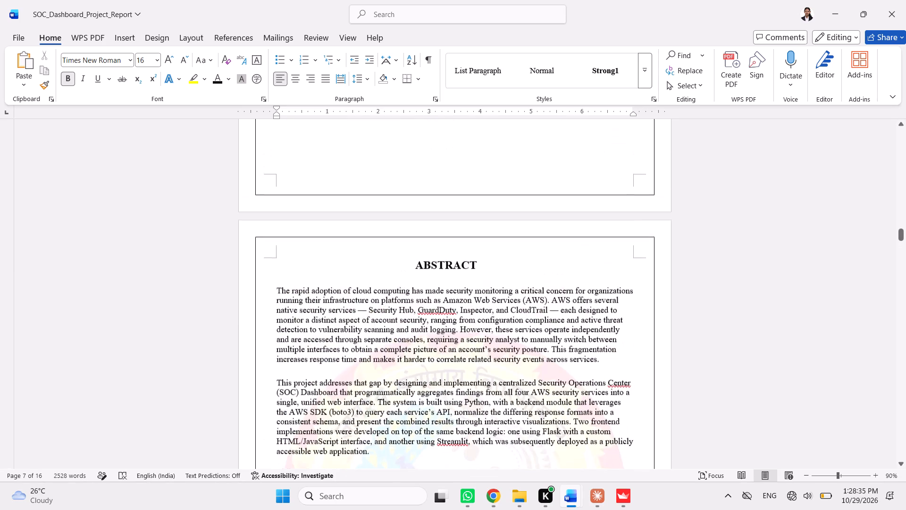
{"action": "scroll", "coordinate": [405, 249], "scroll_direction": "up", "scroll_amount": 2}
{"action": "right_click", "coordinate": [405, 249]}
{"action": "scroll", "coordinate": [405, 249], "scroll_direction": "up", "scroll_amount": 1}
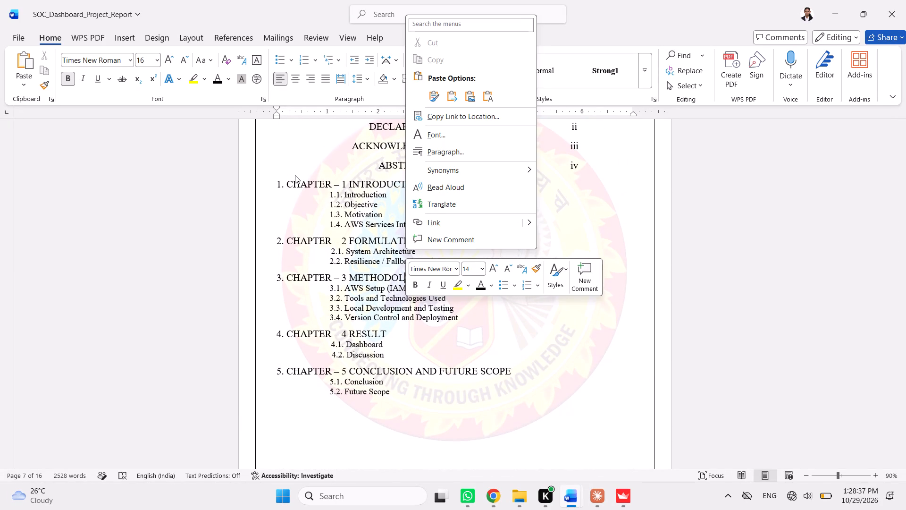
{"action": "left_click", "coordinate": [289, 179]}
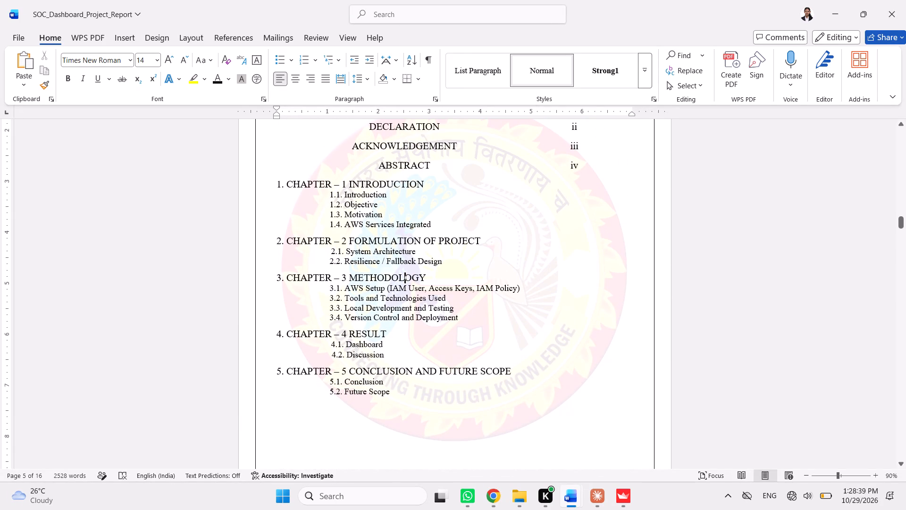
{"action": "left_click_drag", "start_coordinate": [287, 183], "coordinate": [425, 189]}
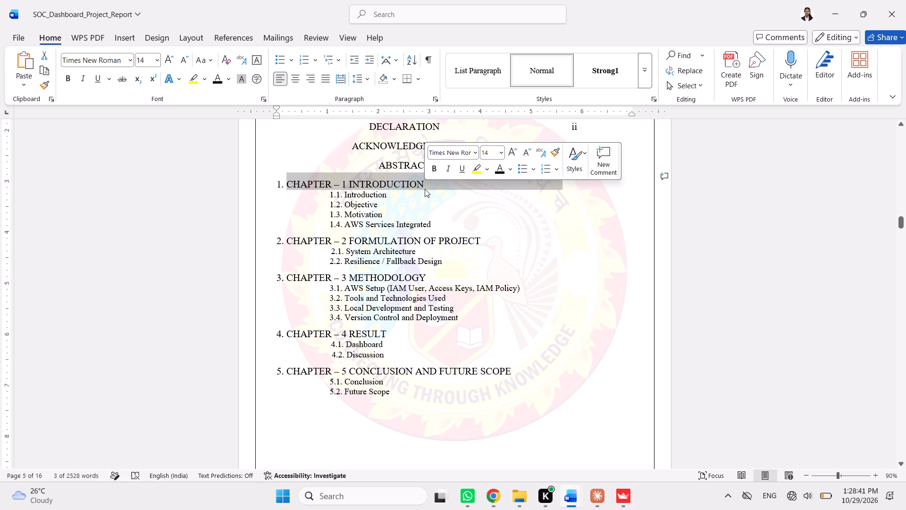
{"action": "key", "text": "ctrl+c"}
Add blank lines above the "1. Introduction" heading and paste the copied chapter 1 entry at the top of that page.
{"action": "scroll", "coordinate": [423, 348], "scroll_direction": "down", "scroll_amount": 5}
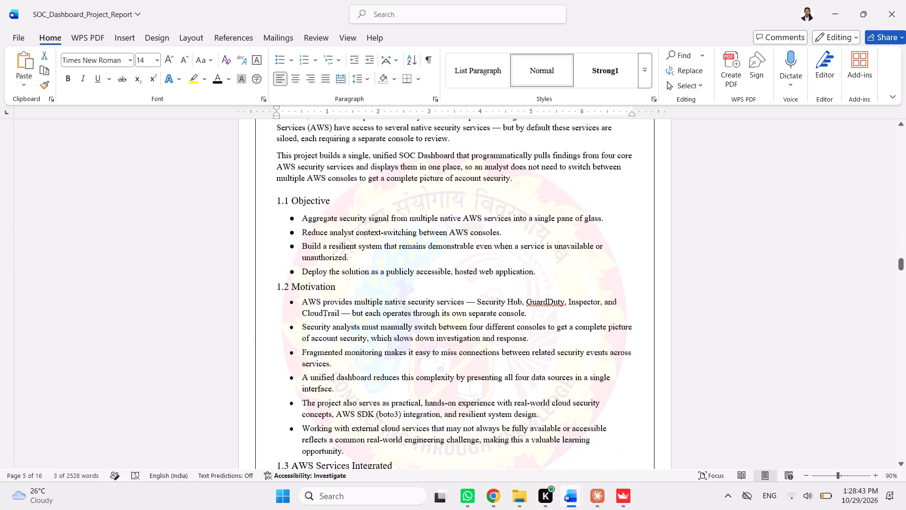
{"action": "scroll", "coordinate": [423, 348], "scroll_direction": "down", "scroll_amount": 3}
{"action": "scroll", "coordinate": [423, 348], "scroll_direction": "up", "scroll_amount": 4}
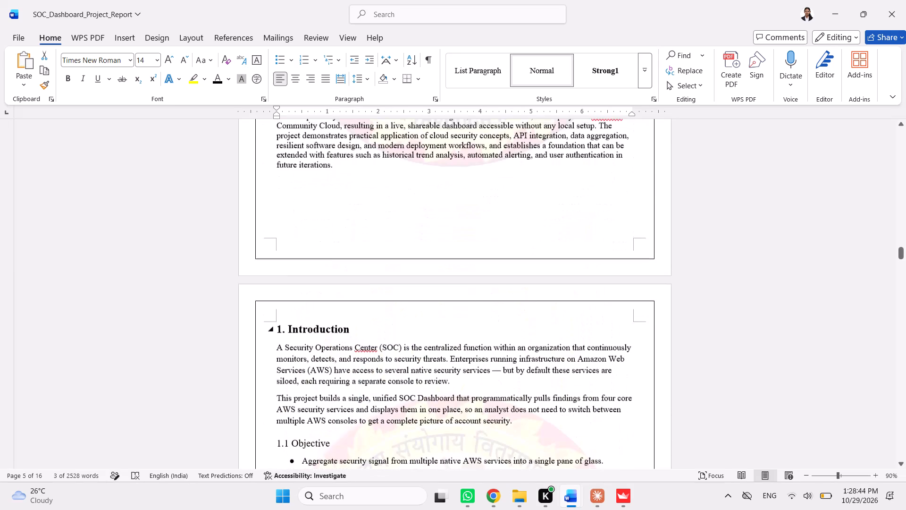
{"action": "left_click", "coordinate": [277, 331]}
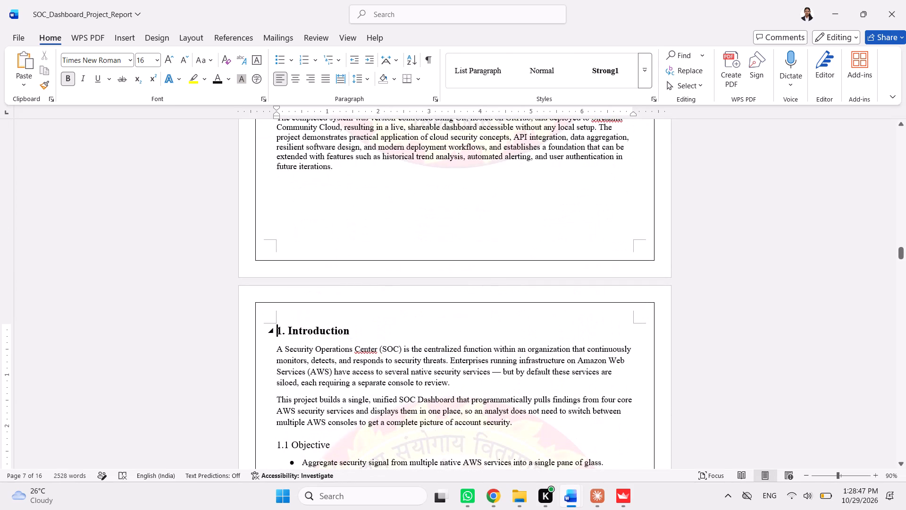
{"action": "key", "text": "Return"}
{"action": "key", "text": "Return"}
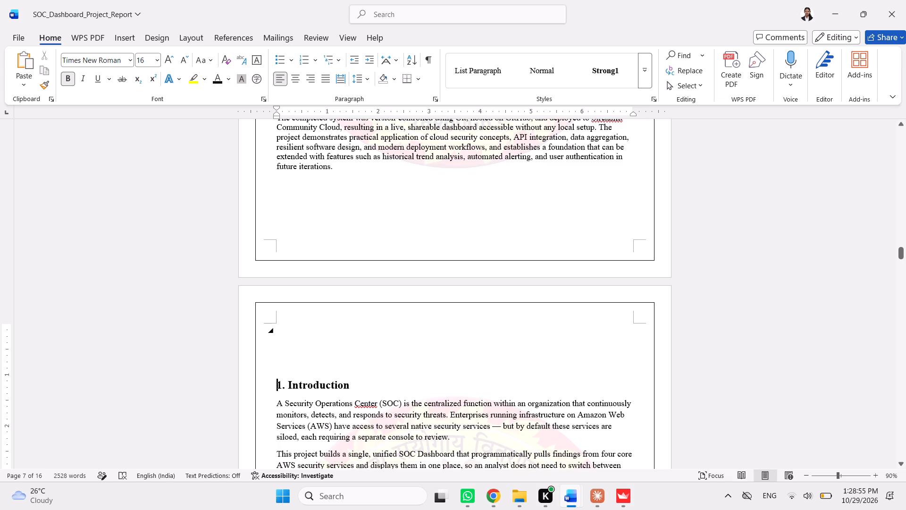
{"action": "left_click", "coordinate": [280, 332]}
{"action": "key", "text": "ctrl+v"}
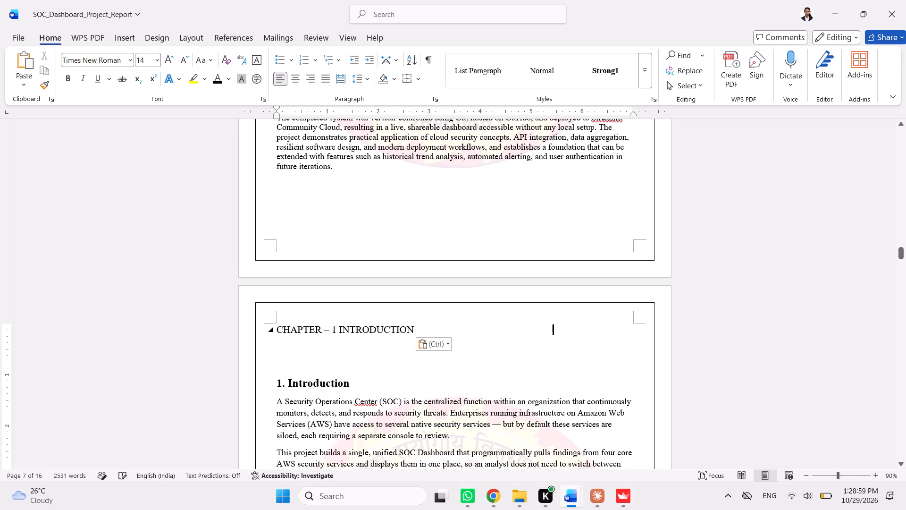
Format the pasted chapter 1 Introduction heading as 18 pt bold.
{"action": "left_click_drag", "start_coordinate": [276, 328], "coordinate": [383, 322]}
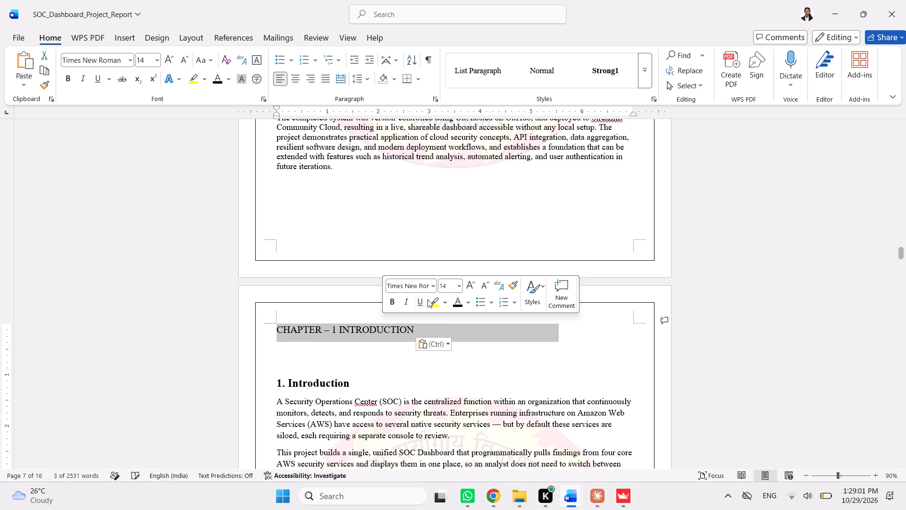
{"action": "left_click", "coordinate": [391, 302]}
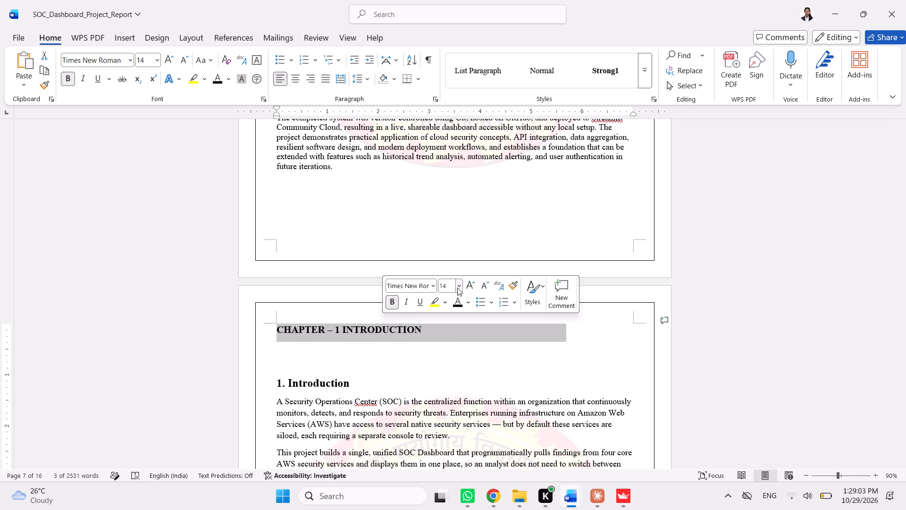
{"action": "double_click", "coordinate": [468, 289]}
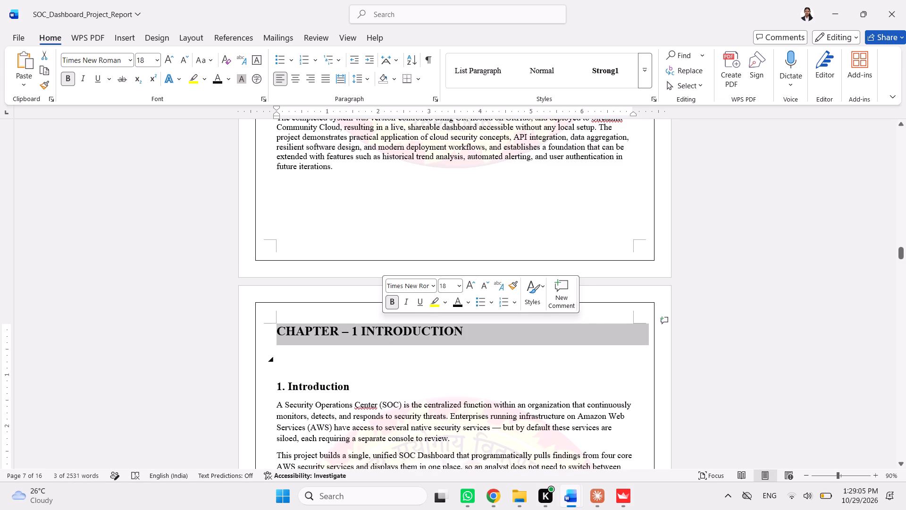
{"action": "left_click", "coordinate": [405, 357]}
Reword the pasted chapter heading as "CHAPTER 1 - INTRODUCTION".
{"action": "left_click", "coordinate": [356, 332]}
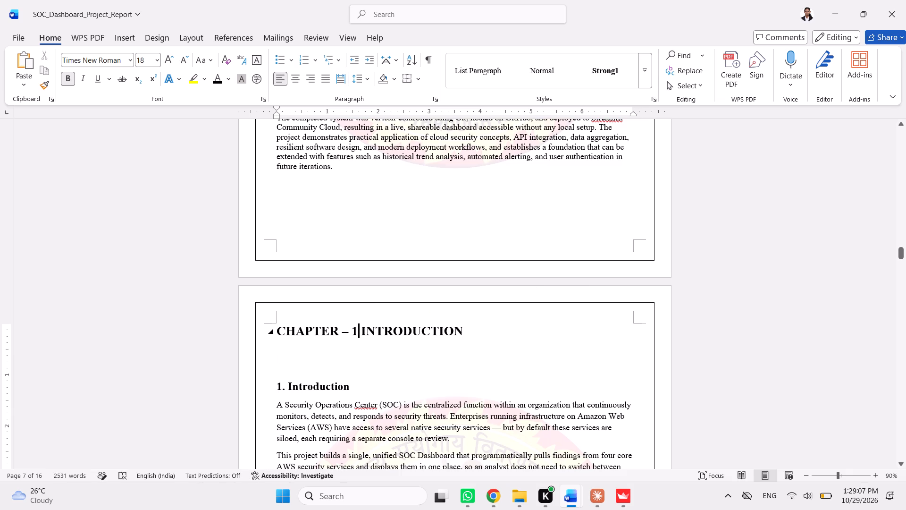
{"action": "key", "text": "BackSpace"}
{"action": "key", "text": "BackSpace"}
{"action": "key", "text": "BackSpace"}
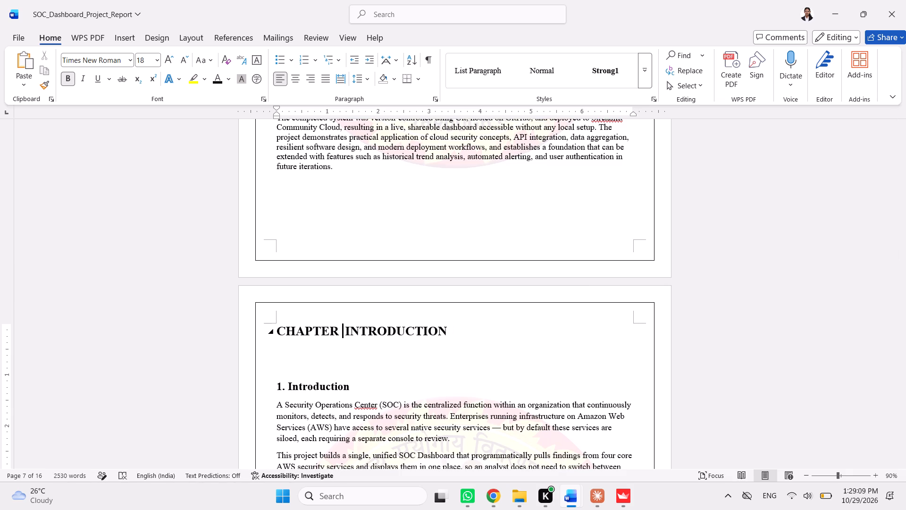
{"action": "key", "text": "1"}
{"action": "key", "text": "space"}
{"action": "type", "text": "-"}
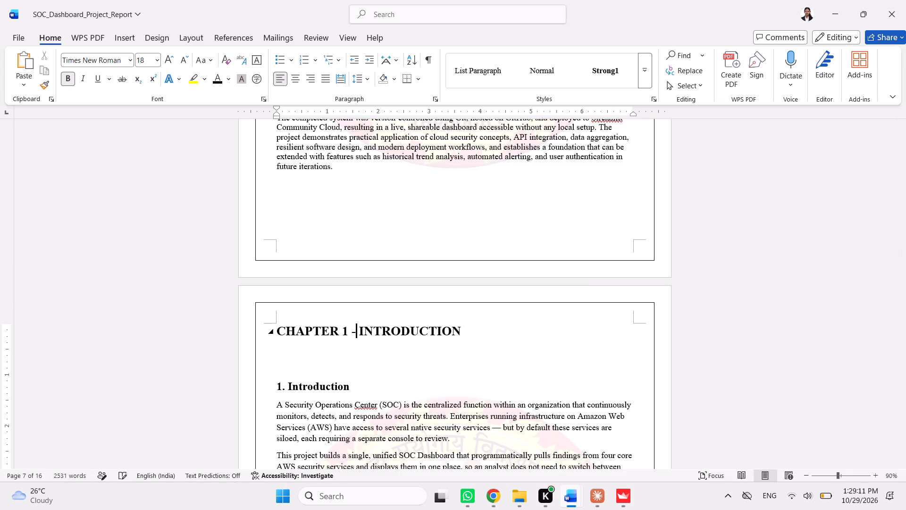
Shift the chapter 1 Introduction heading to the centre of its line by adding leading spaces.
{"action": "double_click", "coordinate": [277, 329]}
{"action": "key", "text": "space"}
{"action": "key", "text": "space"}
{"action": "key", "text": "space"}
{"action": "key", "text": "space"}
{"action": "key", "text": "space"}
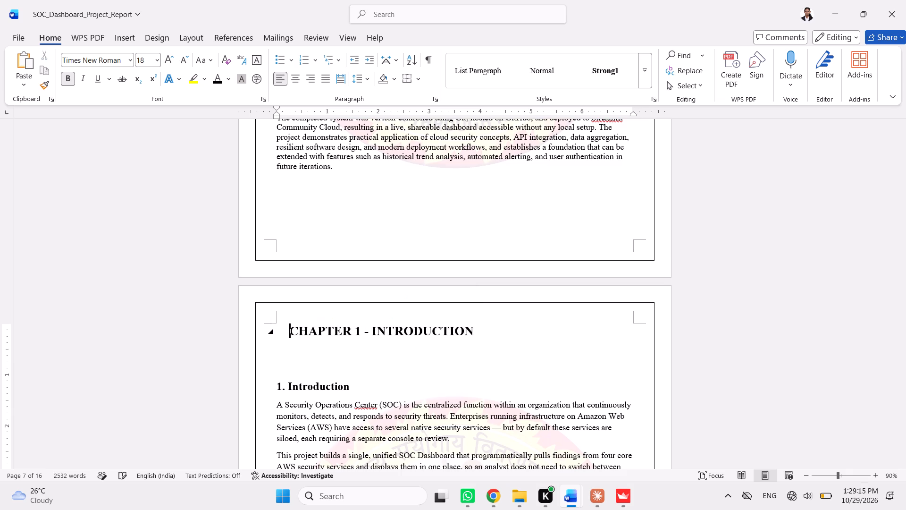
{"action": "key", "text": "space"}
{"action": "key", "text": "space"}
{"action": "key", "text": "space"}
{"action": "key", "text": "space"}
{"action": "key", "text": "space"}
{"action": "key", "text": "space"}
{"action": "key", "text": "space"}
{"action": "key", "text": "space"}
{"action": "key", "text": "space"}
{"action": "key", "text": "space"}
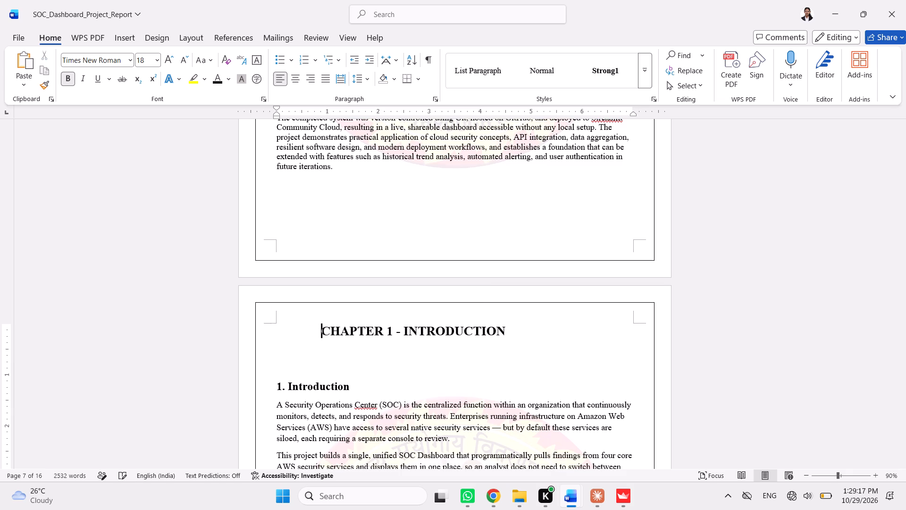
{"action": "key", "text": "space"}
{"action": "key", "text": "space"}
{"action": "key", "text": "space"}
{"action": "key", "text": "space"}
{"action": "key", "text": "space"}
{"action": "key", "text": "space"}
{"action": "key", "text": "space"}
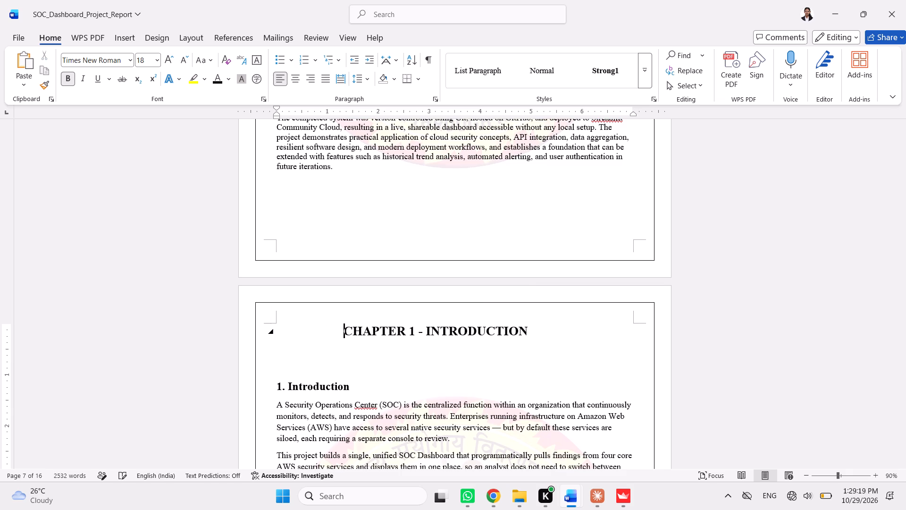
{"action": "key", "text": "space"}
Remove the blank lines between the chapter 1 heading and the "1. Introduction" section heading.
{"action": "left_click", "coordinate": [277, 385]}
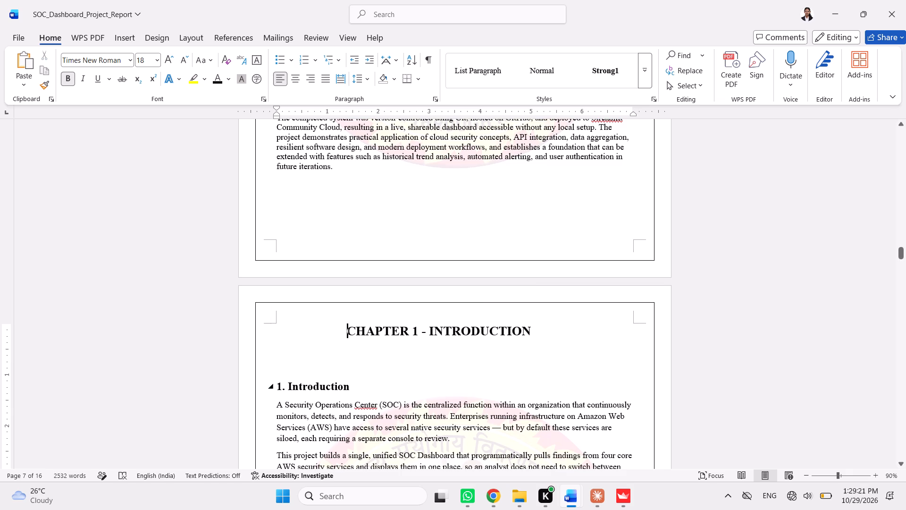
{"action": "key", "text": "BackSpace"}
{"action": "key", "text": "BackSpace"}
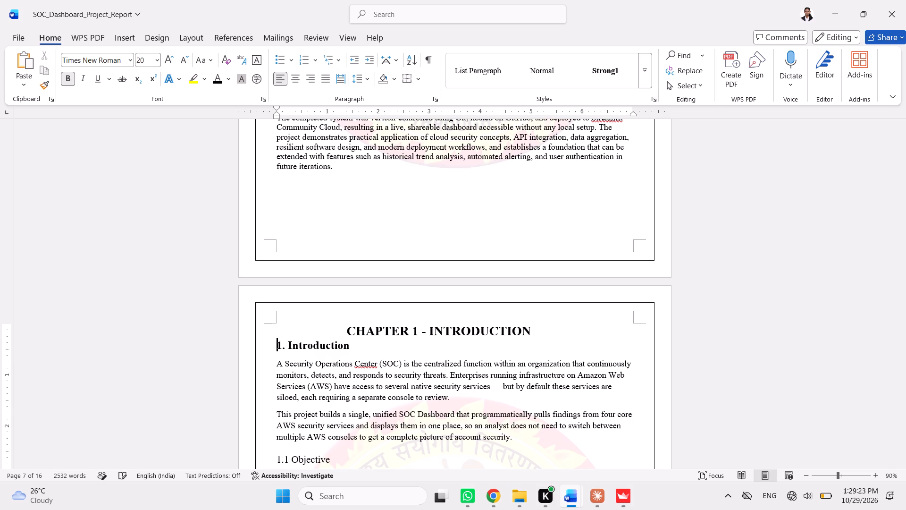
Renumber the Introduction section heading under the chapter 1 title as 1.1.
{"action": "left_click", "coordinate": [285, 348]}
{"action": "key", "text": "1"}
Make the Objective section heading bold and renumber it as 1.2.
{"action": "scroll", "coordinate": [341, 394], "scroll_direction": "down", "scroll_amount": 1}
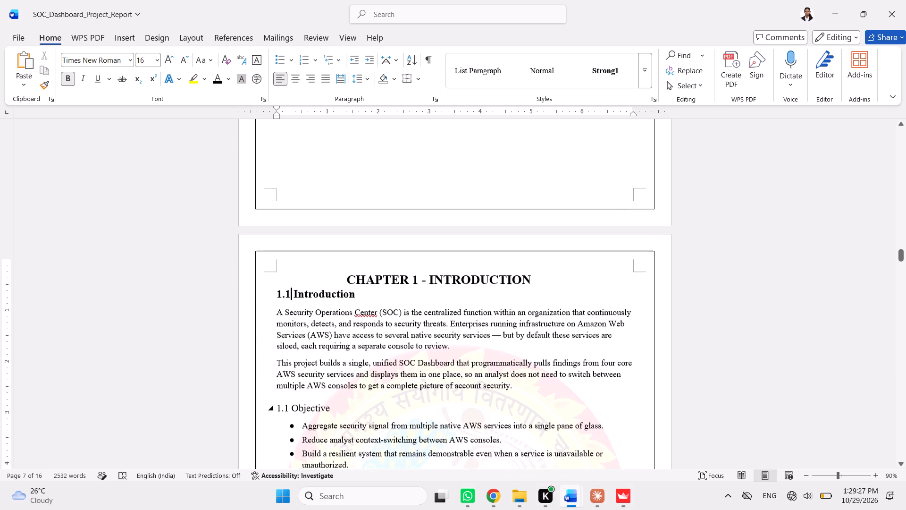
{"action": "scroll", "coordinate": [341, 394], "scroll_direction": "down", "scroll_amount": 1}
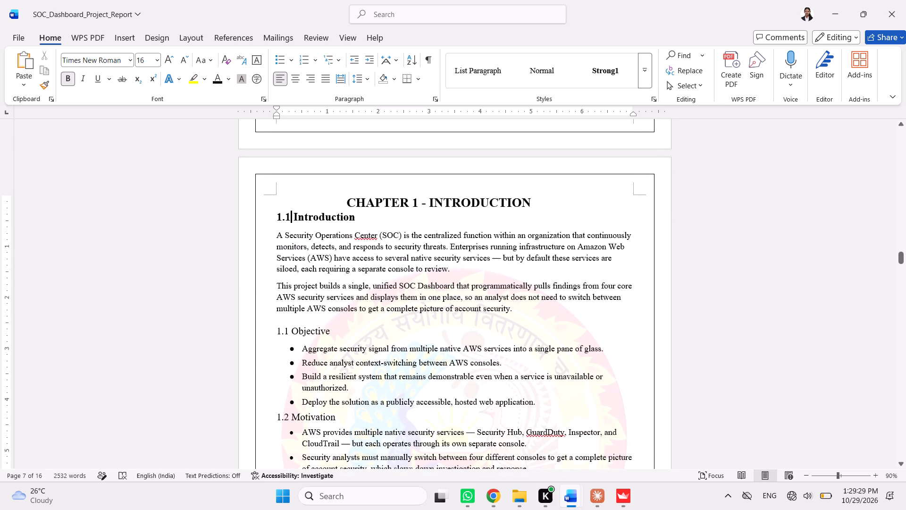
{"action": "left_click_drag", "start_coordinate": [277, 331], "coordinate": [320, 329]}
{"action": "left_click", "coordinate": [327, 313]}
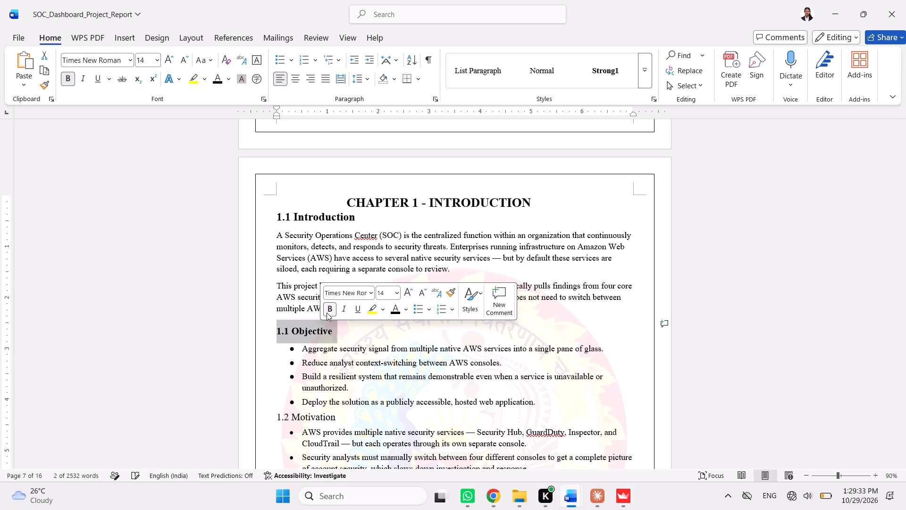
{"action": "left_click", "coordinate": [287, 334]}
{"action": "left_click", "coordinate": [287, 334]}
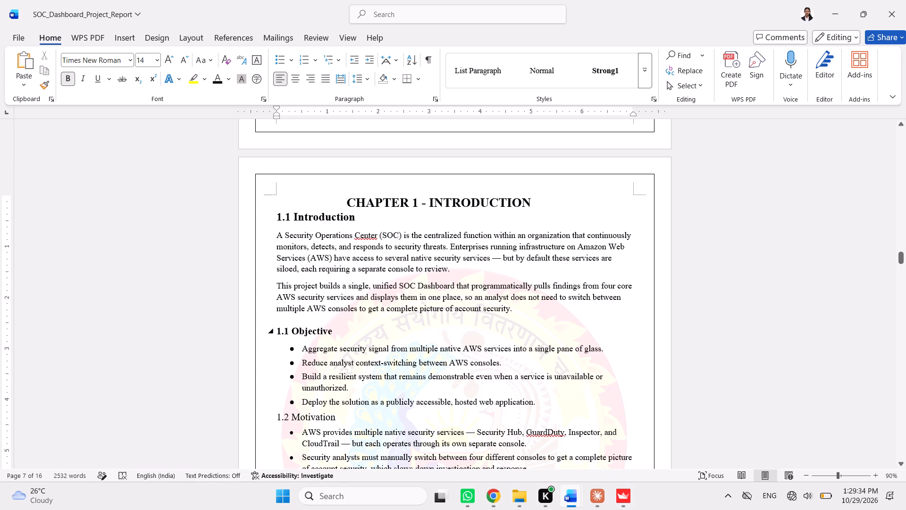
{"action": "key", "text": "BackSpace"}
{"action": "key", "text": "2"}
Make the Motivation section heading bold and renumber it as 1.3.
{"action": "scroll", "coordinate": [287, 334], "scroll_direction": "down", "scroll_amount": 1}
{"action": "scroll", "coordinate": [392, 366], "scroll_direction": "down", "scroll_amount": 1}
{"action": "left_click_drag", "start_coordinate": [273, 365], "coordinate": [322, 364]}
{"action": "left_click", "coordinate": [333, 345]}
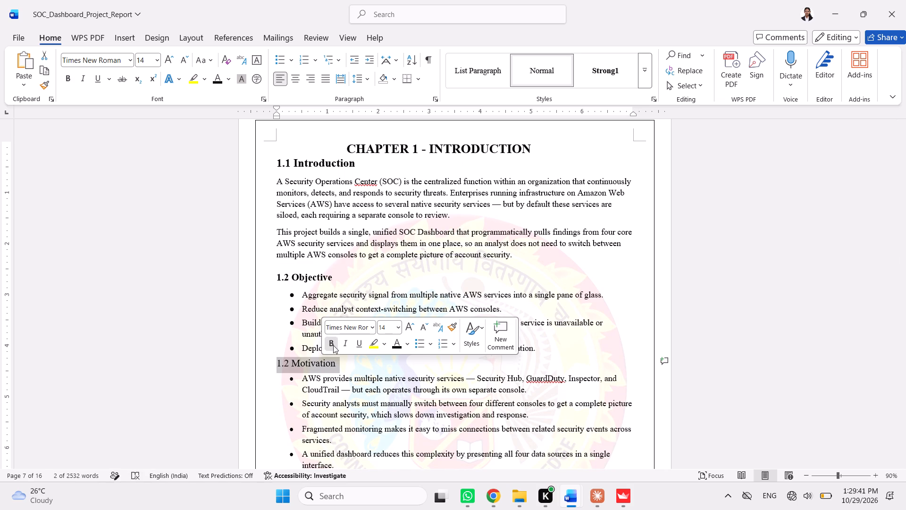
{"action": "left_click", "coordinate": [345, 362]}
{"action": "left_click", "coordinate": [286, 364]}
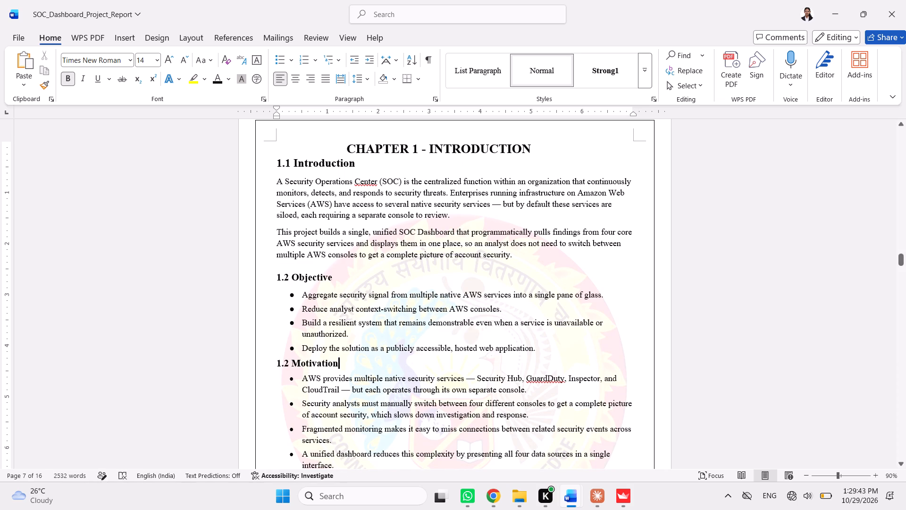
{"action": "left_click", "coordinate": [289, 364]}
{"action": "key", "text": "BackSpace"}
{"action": "key", "text": "3"}
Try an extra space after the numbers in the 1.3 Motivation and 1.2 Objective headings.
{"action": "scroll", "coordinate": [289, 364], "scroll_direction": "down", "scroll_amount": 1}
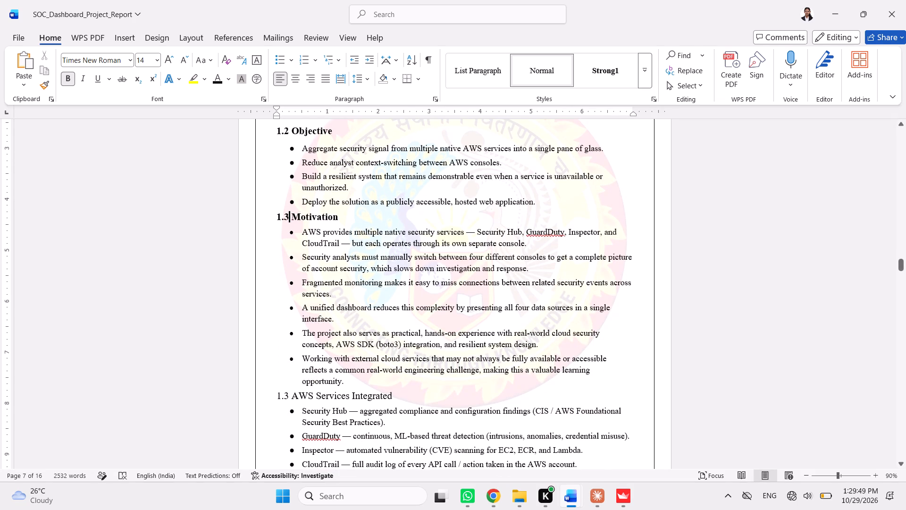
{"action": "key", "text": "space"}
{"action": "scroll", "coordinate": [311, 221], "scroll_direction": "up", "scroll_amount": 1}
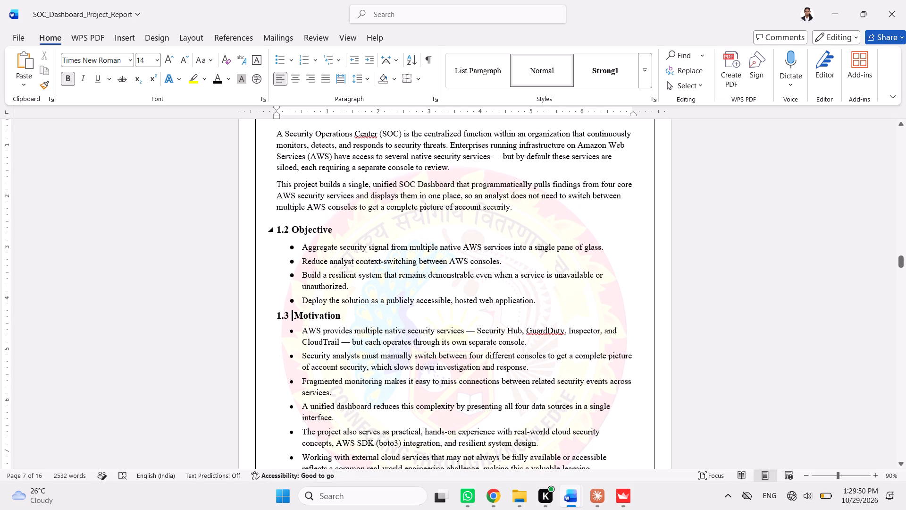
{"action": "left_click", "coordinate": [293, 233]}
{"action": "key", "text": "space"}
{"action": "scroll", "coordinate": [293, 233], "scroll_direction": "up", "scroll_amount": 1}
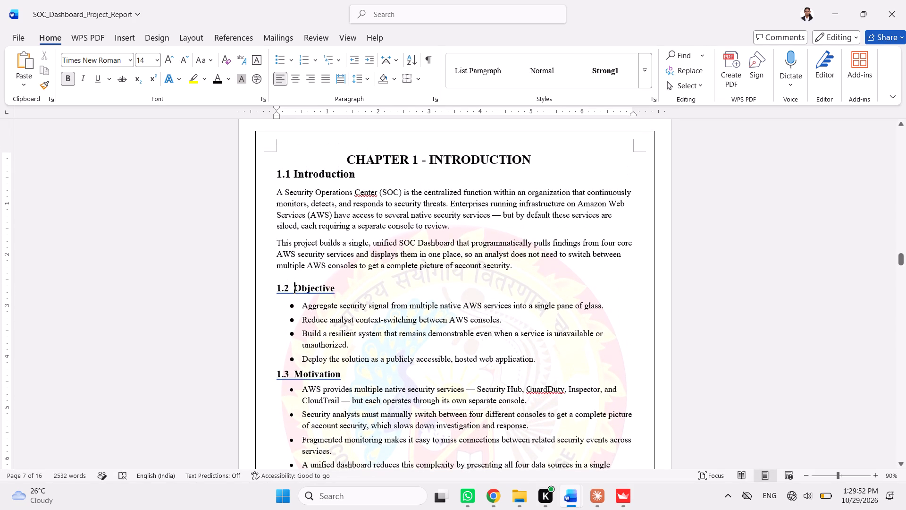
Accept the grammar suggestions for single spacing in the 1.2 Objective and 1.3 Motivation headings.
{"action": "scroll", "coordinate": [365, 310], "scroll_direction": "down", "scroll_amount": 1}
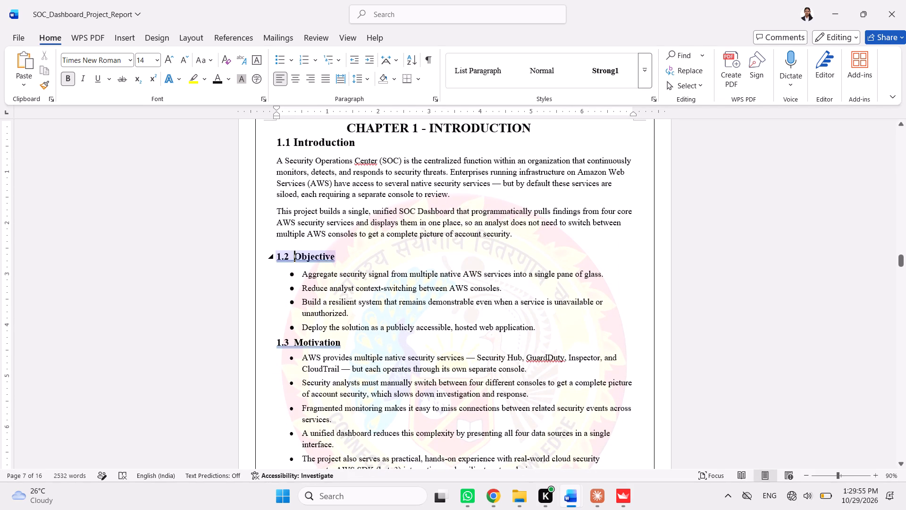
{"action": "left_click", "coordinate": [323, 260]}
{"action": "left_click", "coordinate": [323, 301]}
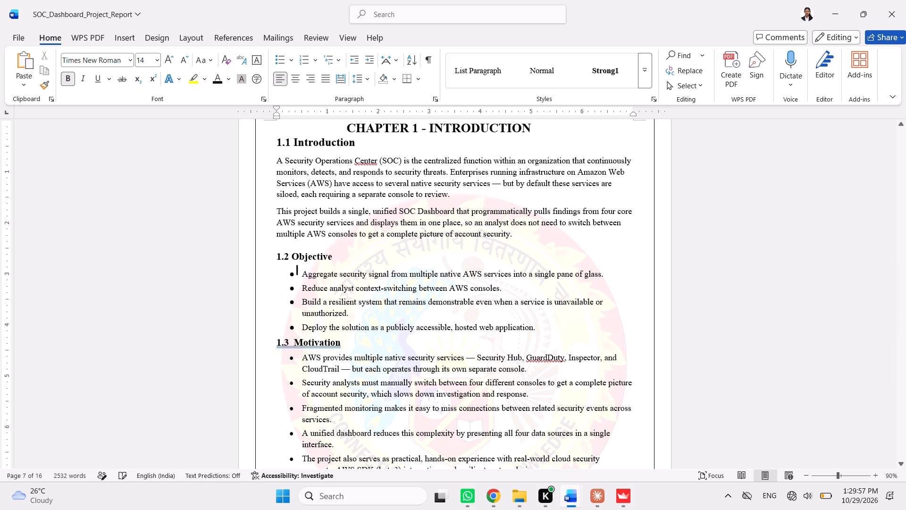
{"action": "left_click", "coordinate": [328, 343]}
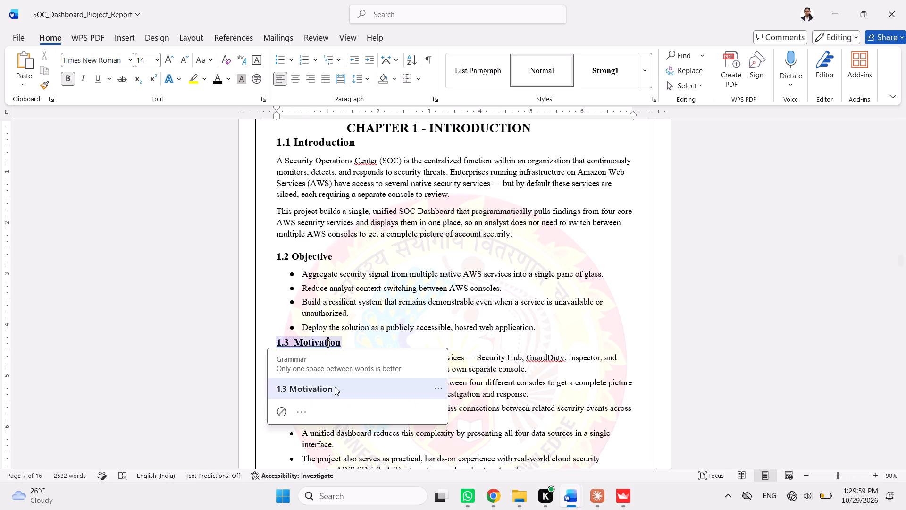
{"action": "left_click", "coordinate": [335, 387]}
Renumber the AWS Services Integrated section heading as 1.4 and make it bold.
{"action": "scroll", "coordinate": [359, 388], "scroll_direction": "down", "scroll_amount": 3}
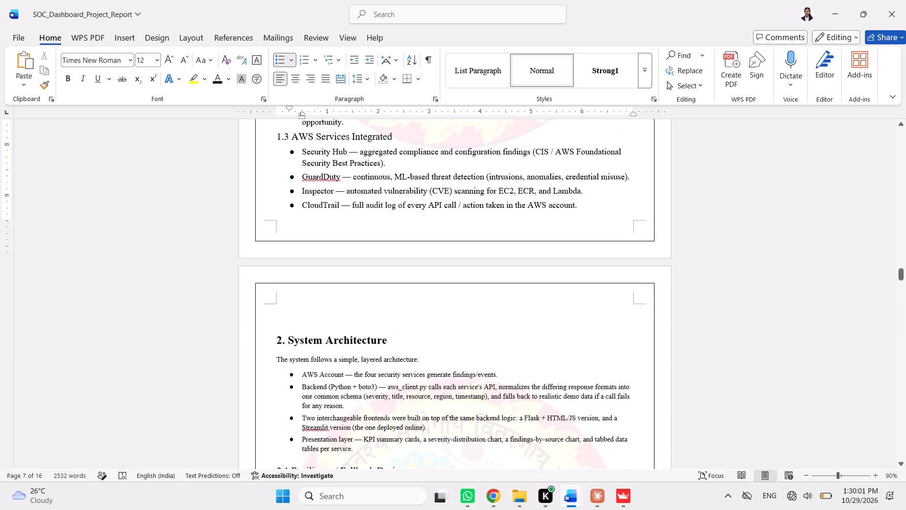
{"action": "scroll", "coordinate": [308, 218], "scroll_direction": "up", "scroll_amount": 2}
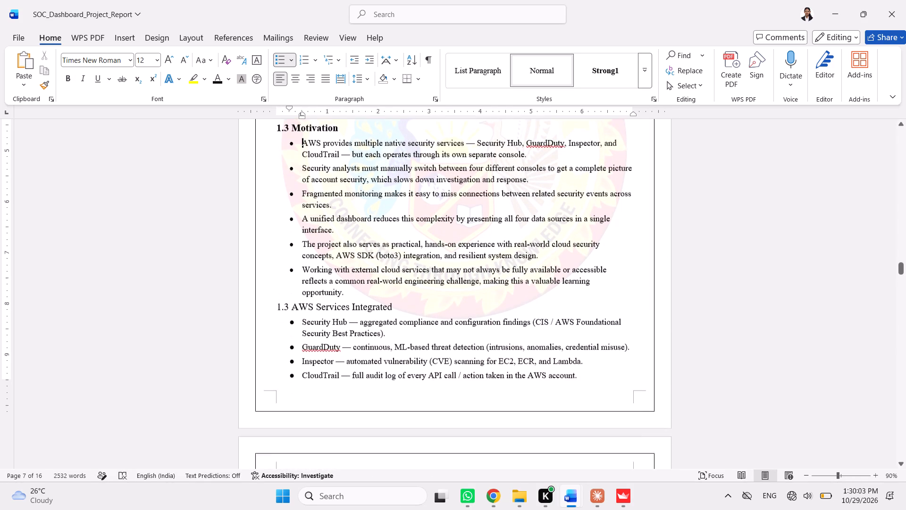
{"action": "scroll", "coordinate": [289, 216], "scroll_direction": "up", "scroll_amount": 1}
{"action": "left_click", "coordinate": [277, 298]}
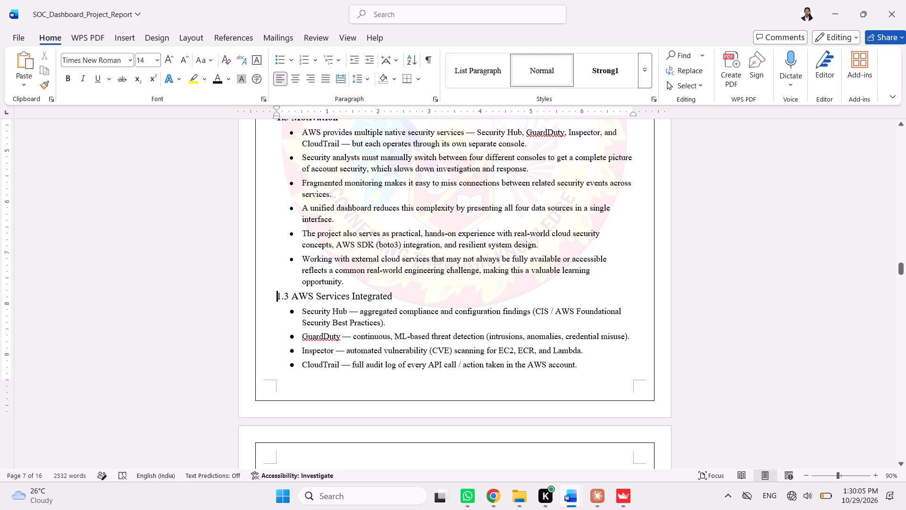
{"action": "left_click", "coordinate": [288, 295]}
{"action": "key", "text": "BackSpace"}
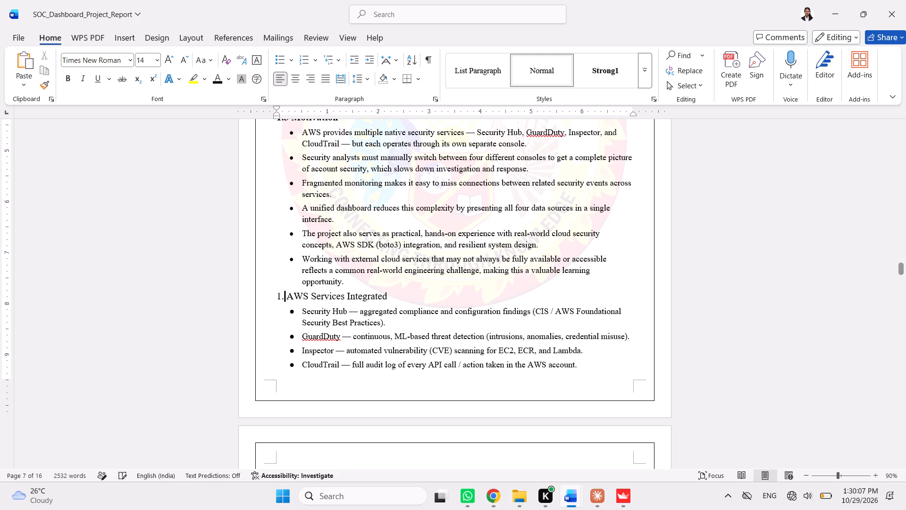
{"action": "key", "text": "4"}
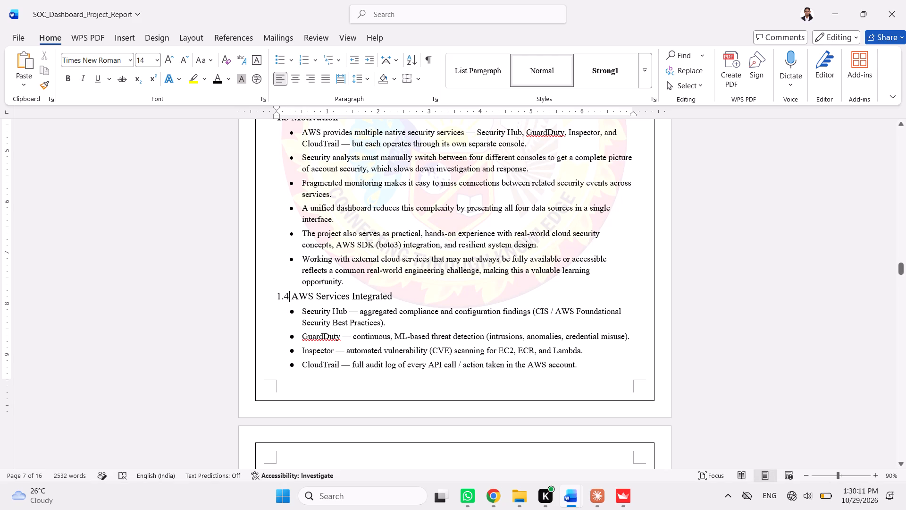
{"action": "left_click_drag", "start_coordinate": [273, 295], "coordinate": [411, 292]}
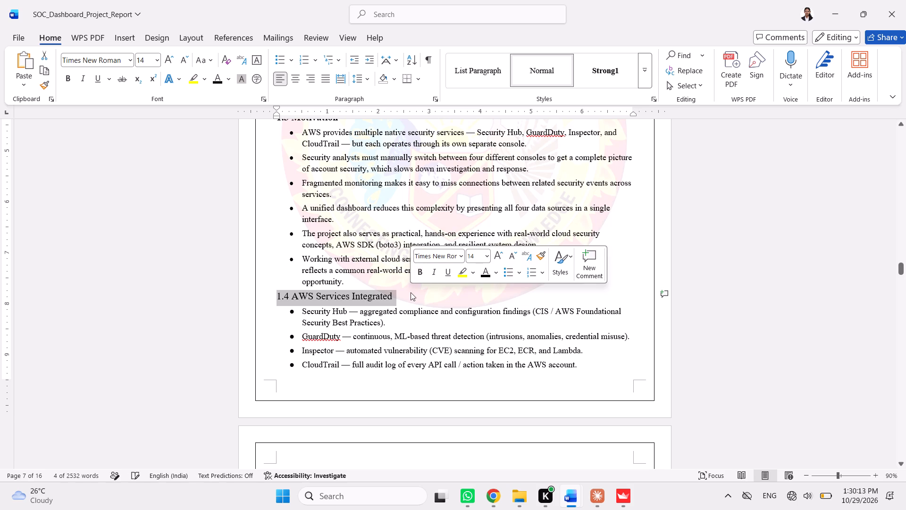
{"action": "left_click", "coordinate": [423, 274]}
Copy the "CHAPTER – 2 FORMULATION OF PROJECT" entry from the contents page onto the empty line above the System Architecture heading.
{"action": "scroll", "coordinate": [411, 348], "scroll_direction": "up", "scroll_amount": 1}
{"action": "scroll", "coordinate": [411, 348], "scroll_direction": "down", "scroll_amount": 2}
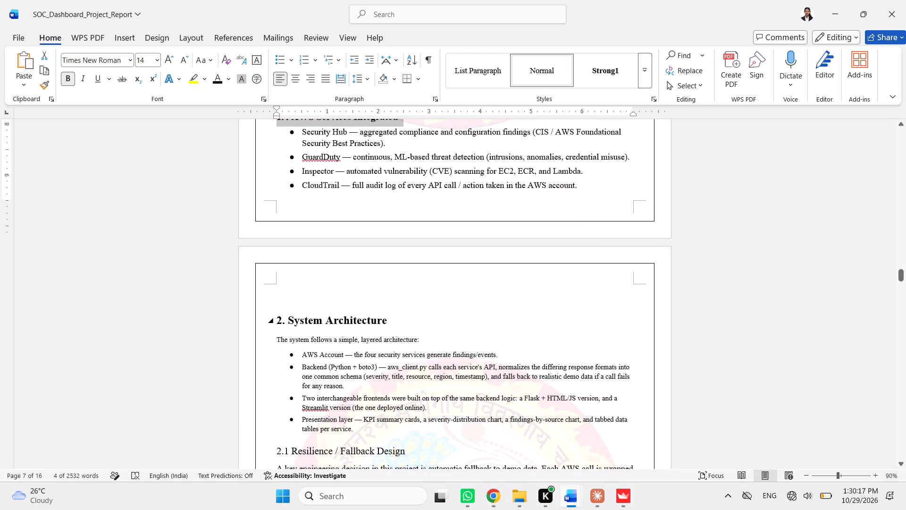
{"action": "scroll", "coordinate": [417, 327], "scroll_direction": "up", "scroll_amount": 9}
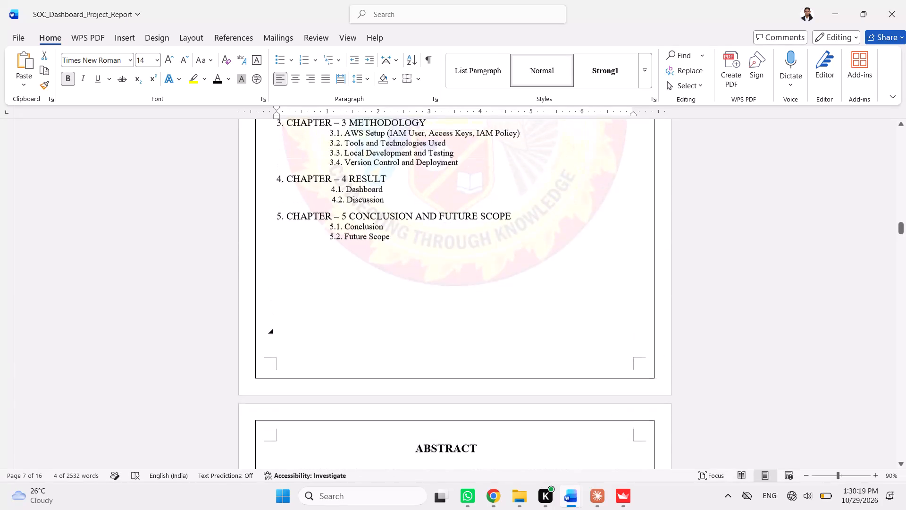
{"action": "scroll", "coordinate": [417, 327], "scroll_direction": "up", "scroll_amount": 2}
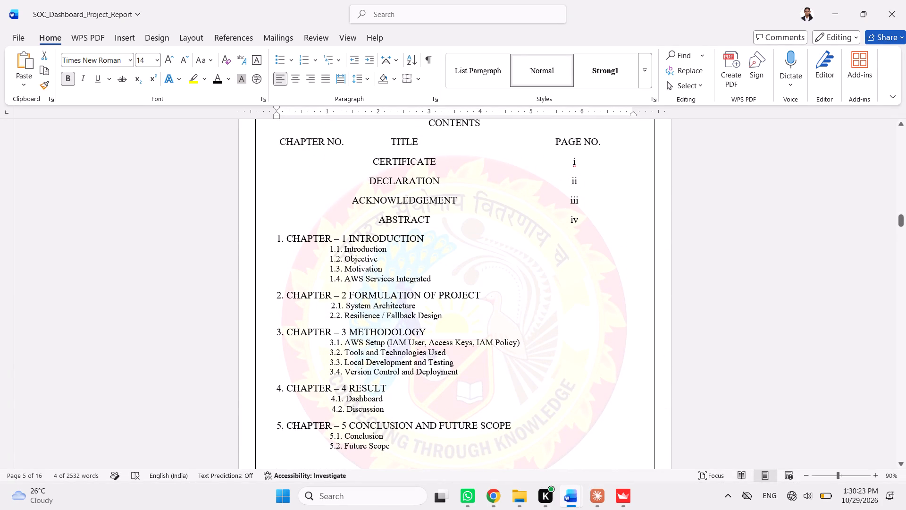
{"action": "left_click_drag", "start_coordinate": [287, 296], "coordinate": [473, 290]}
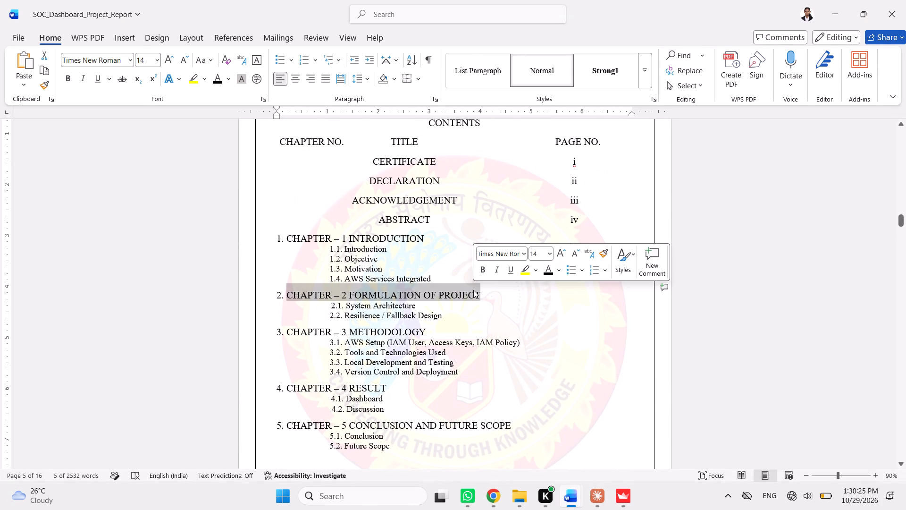
{"action": "key", "text": "ctrl+c"}
{"action": "scroll", "coordinate": [467, 354], "scroll_direction": "down", "scroll_amount": 2}
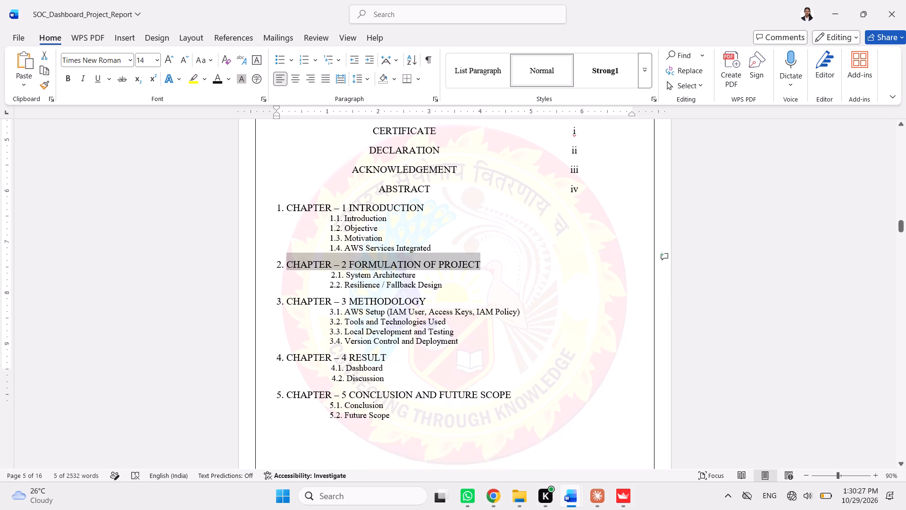
{"action": "scroll", "coordinate": [467, 354], "scroll_direction": "down", "scroll_amount": 11}
{"action": "left_click", "coordinate": [304, 285]}
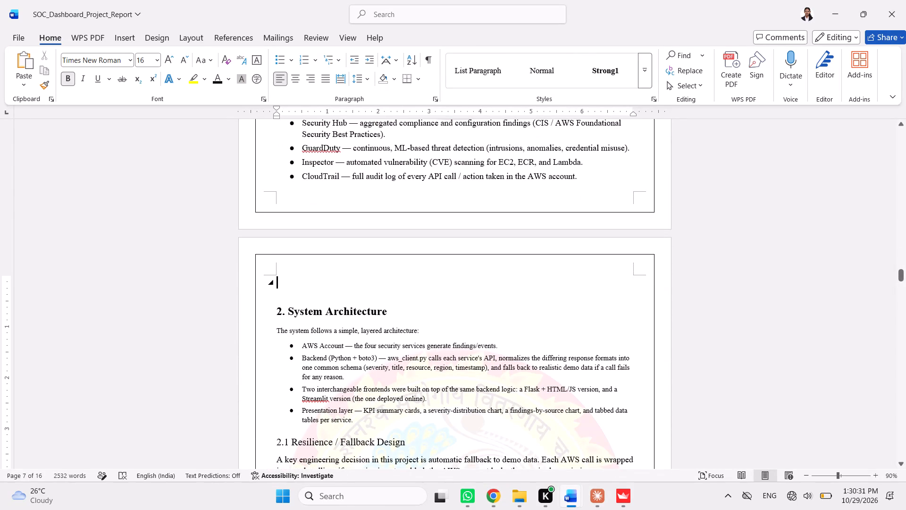
{"action": "key", "text": "ctrl+v"}
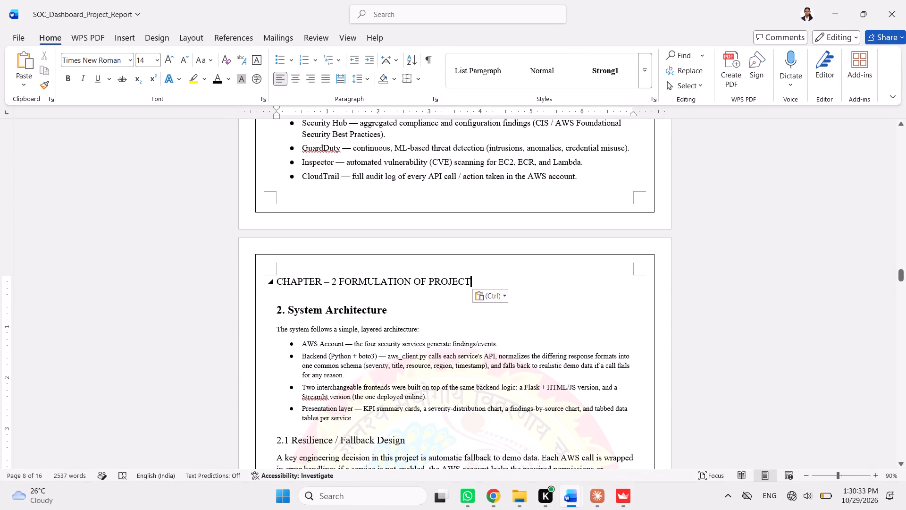
Reword the pasted chapter heading as "CHAPTER 2 - FORMULATION OF PROJECT".
{"action": "left_click", "coordinate": [336, 280]}
{"action": "key", "text": "BackSpace"}
{"action": "key", "text": "BackSpace"}
{"action": "key", "text": "BackSpace"}
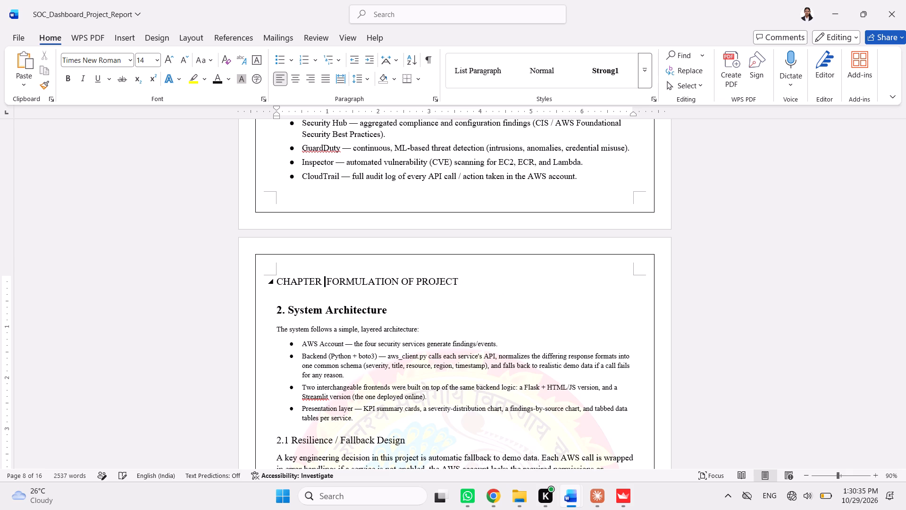
{"action": "key", "text": "2"}
{"action": "key", "text": "space"}
{"action": "type", "text": "-"}
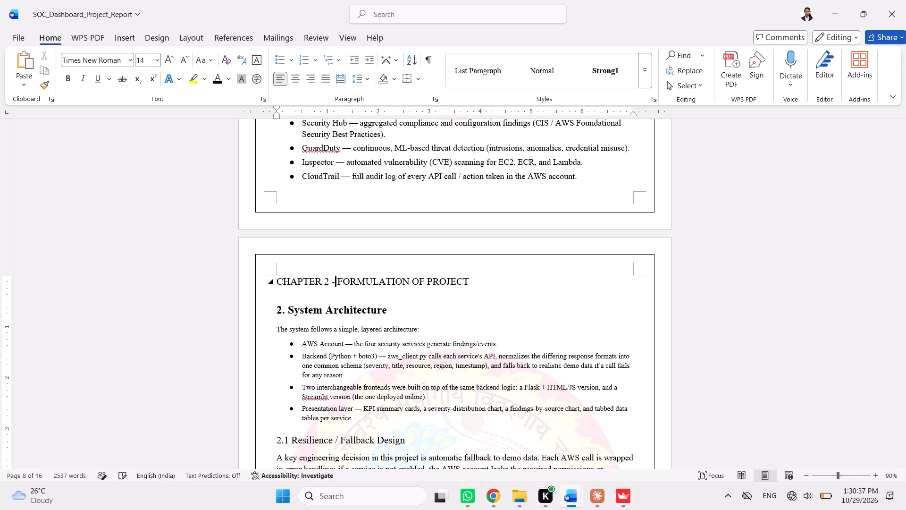
Format the chapter 2 Formulation of Project heading as 18 pt bold.
{"action": "left_click_drag", "start_coordinate": [277, 282], "coordinate": [435, 285]}
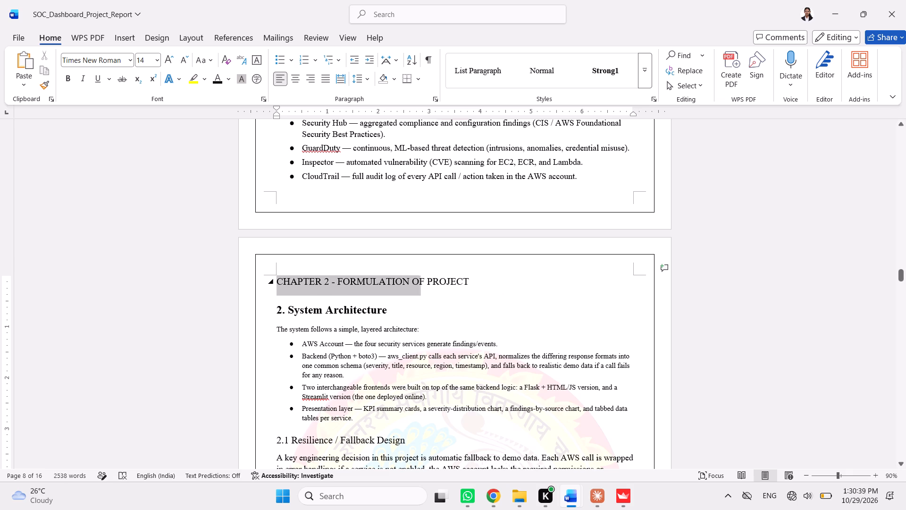
{"action": "left_click_drag", "start_coordinate": [435, 285], "coordinate": [455, 282]}
{"action": "double_click", "coordinate": [544, 241]}
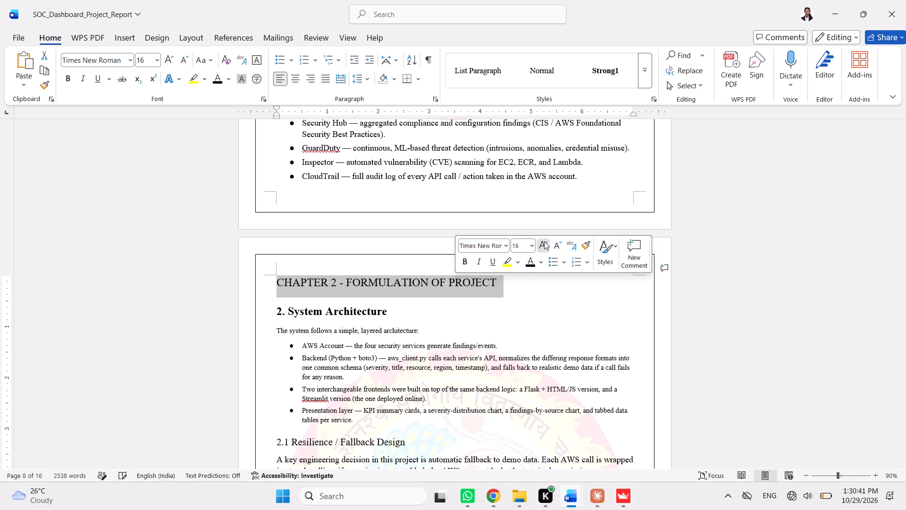
{"action": "left_click", "coordinate": [465, 263]}
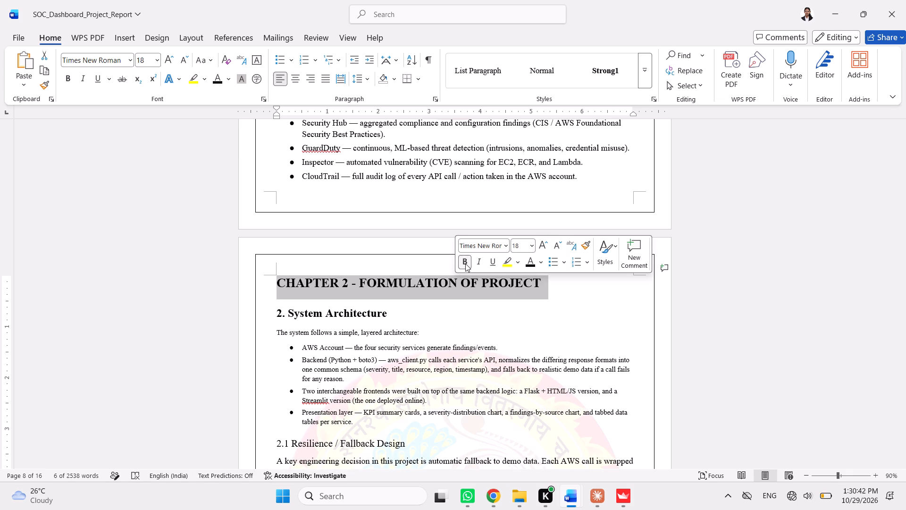
{"action": "left_click", "coordinate": [419, 311]}
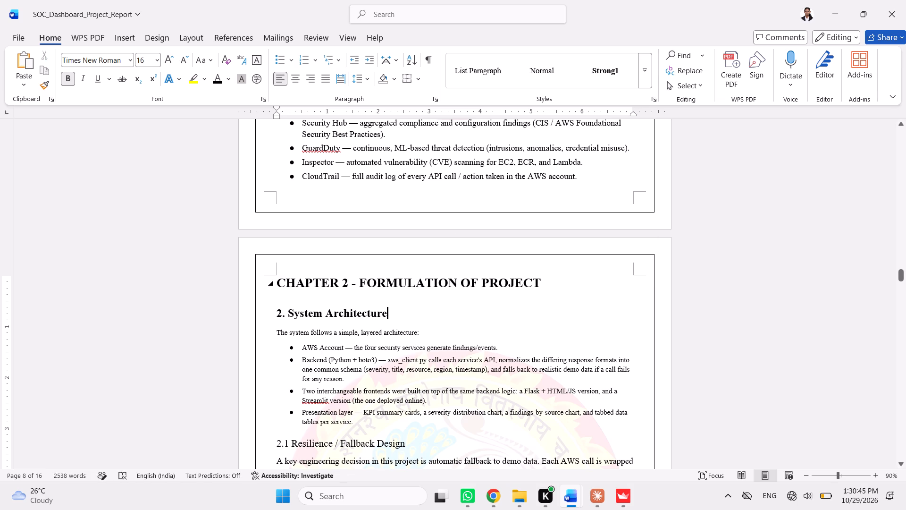
Shift the CHAPTER 2 - FORMULATION OF PROJECT heading toward the page centre with ten leading spaces.
{"action": "left_click", "coordinate": [277, 280]}
{"action": "key", "text": "space"}
{"action": "key", "text": "space"}
{"action": "key", "text": "space"}
{"action": "key", "text": "space"}
{"action": "key", "text": "space"}
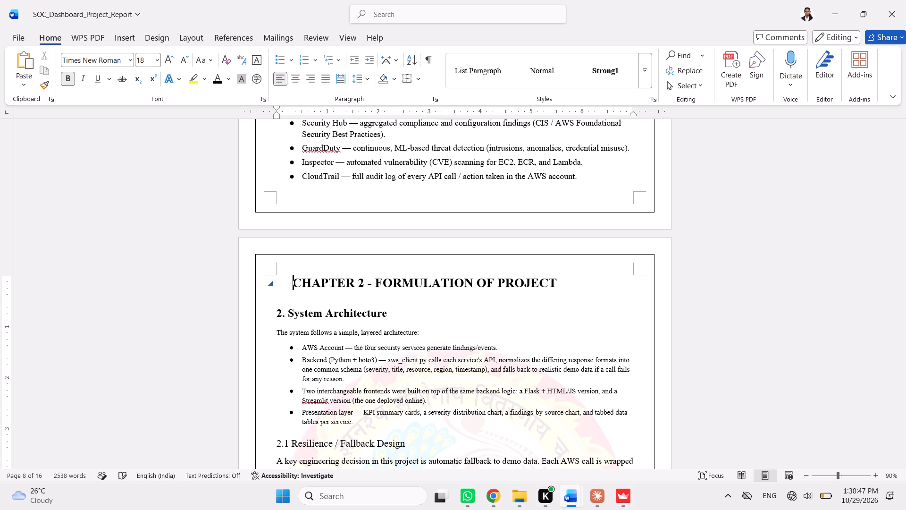
{"action": "key", "text": "space"}
{"action": "key", "text": "space"}
{"action": "key", "text": "space"}
{"action": "key", "text": "space"}
{"action": "key", "text": "space"}
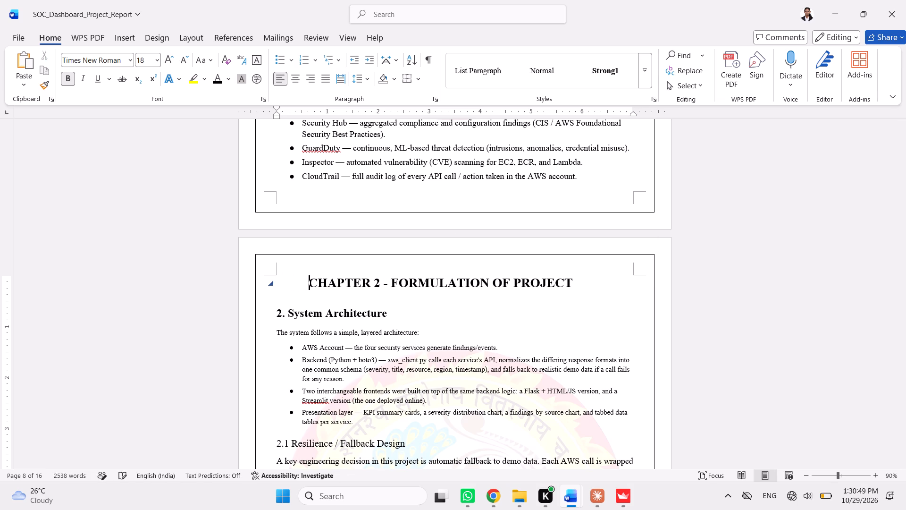
Renumber the System Architecture heading as 2.1.
{"action": "scroll", "coordinate": [300, 310], "scroll_direction": "down", "scroll_amount": 1}
{"action": "left_click", "coordinate": [285, 283]}
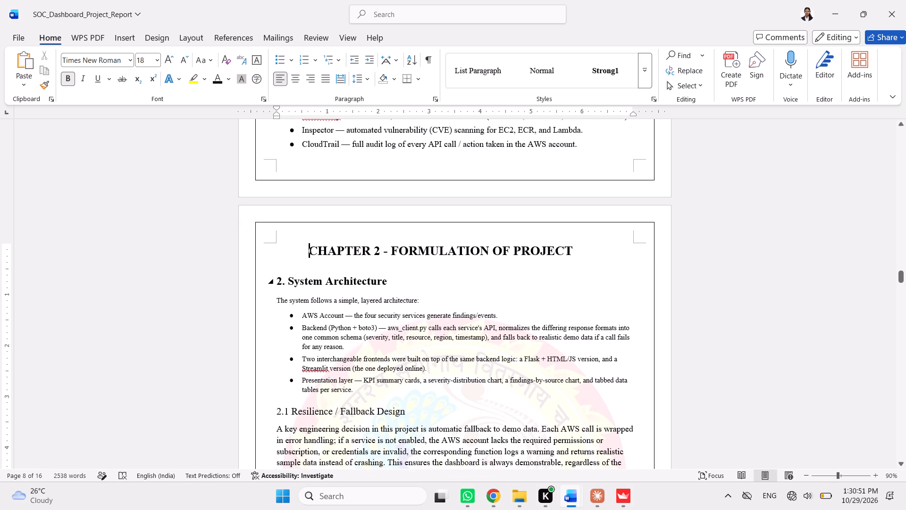
{"action": "key", "text": "1"}
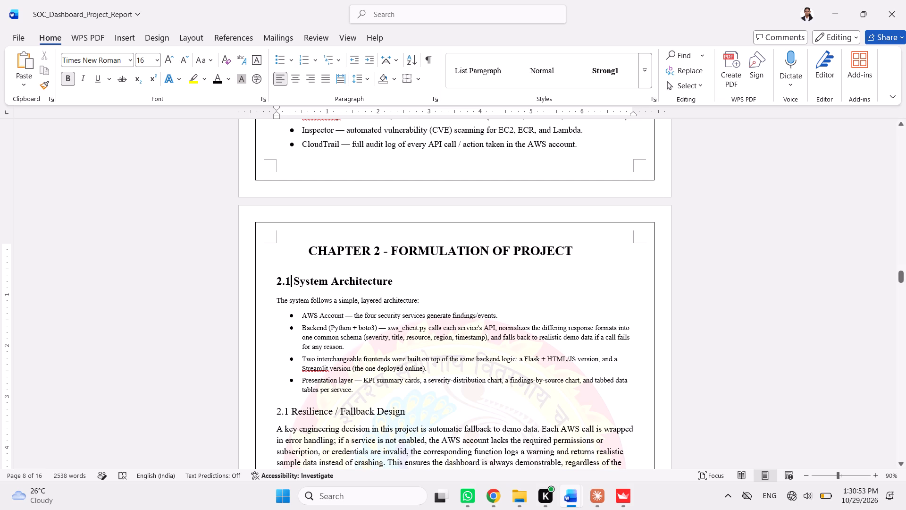
Make the Resilience / Fallback Design heading bold and renumber it as 2.2.
{"action": "scroll", "coordinate": [353, 337], "scroll_direction": "down", "scroll_amount": 1}
{"action": "left_click_drag", "start_coordinate": [277, 318], "coordinate": [426, 322]}
{"action": "left_click", "coordinate": [437, 298]}
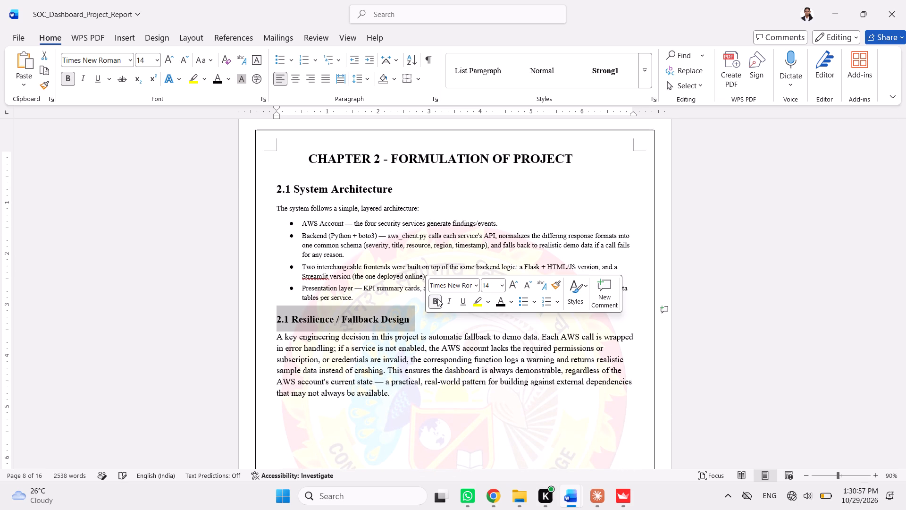
{"action": "left_click", "coordinate": [291, 320]}
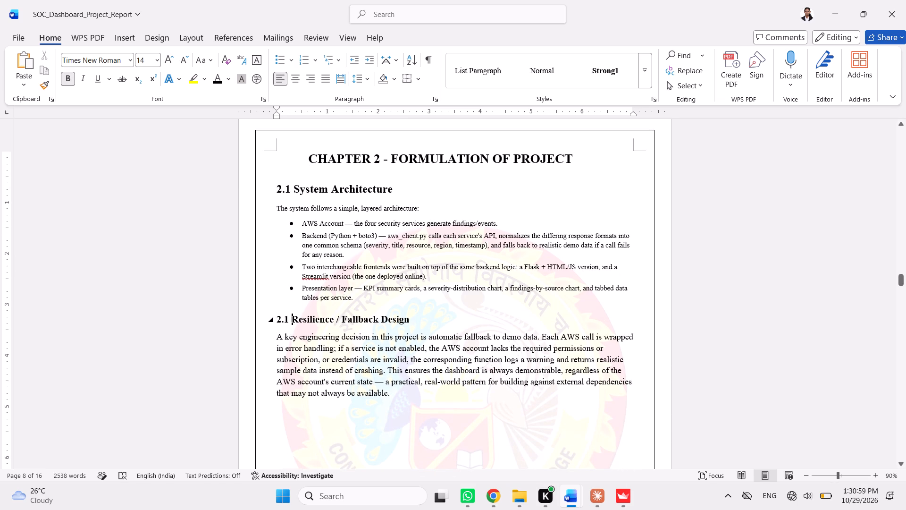
{"action": "left_click", "coordinate": [289, 319]}
{"action": "key", "text": "BackSpace"}
{"action": "key", "text": "2"}
Reduce the 2.1 System Architecture heading to 14 pt.
{"action": "scroll", "coordinate": [324, 335], "scroll_direction": "down", "scroll_amount": 1}
{"action": "scroll", "coordinate": [324, 335], "scroll_direction": "up", "scroll_amount": 2}
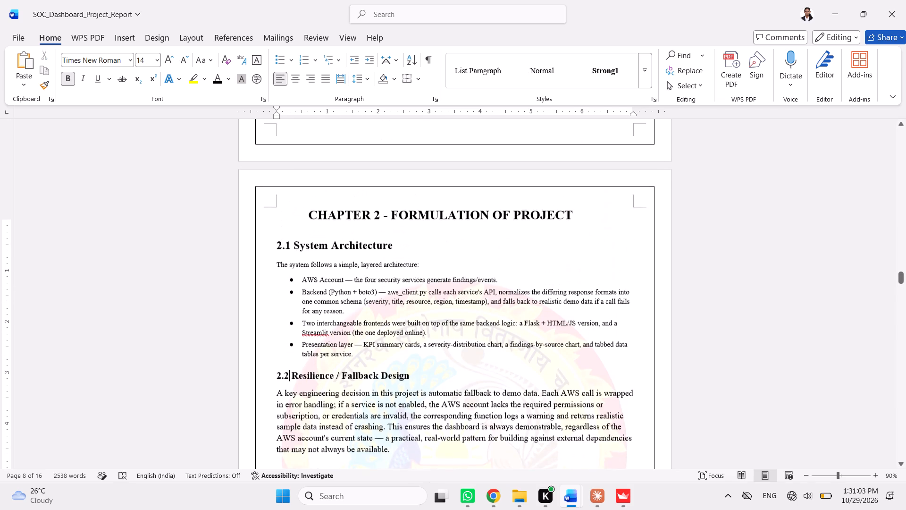
{"action": "left_click_drag", "start_coordinate": [278, 256], "coordinate": [380, 260]}
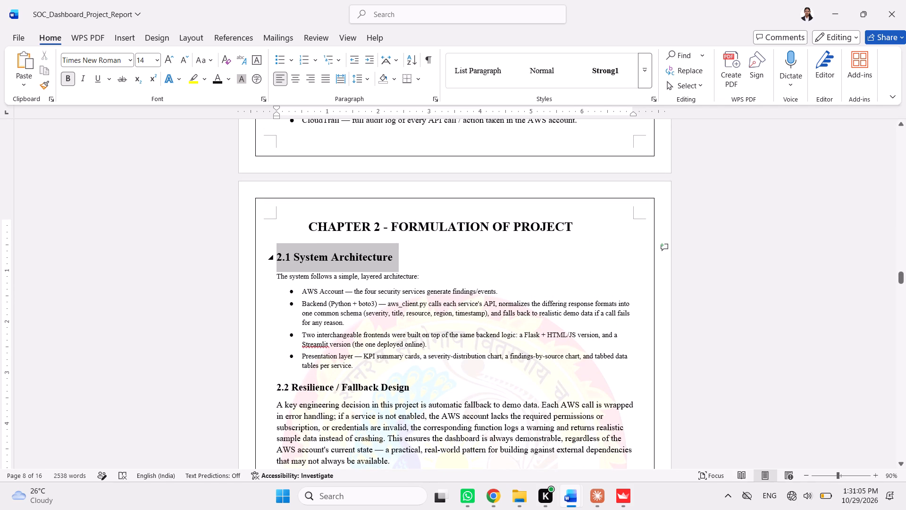
{"action": "left_click", "coordinate": [479, 223]}
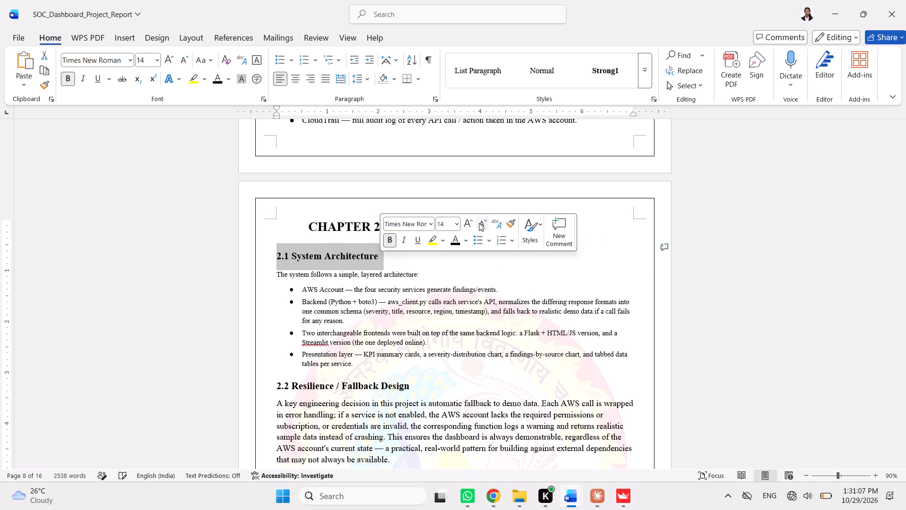
Enlarge the font of the System Architecture intro line and its bullet list by two size increments.
{"action": "scroll", "coordinate": [427, 311], "scroll_direction": "down", "scroll_amount": 2}
{"action": "scroll", "coordinate": [427, 311], "scroll_direction": "up", "scroll_amount": 1}
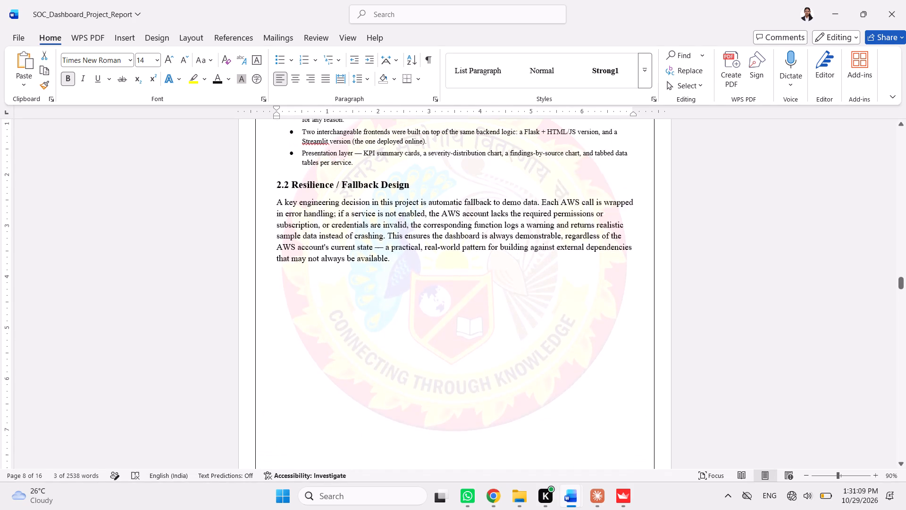
{"action": "scroll", "coordinate": [427, 311], "scroll_direction": "up", "scroll_amount": 2}
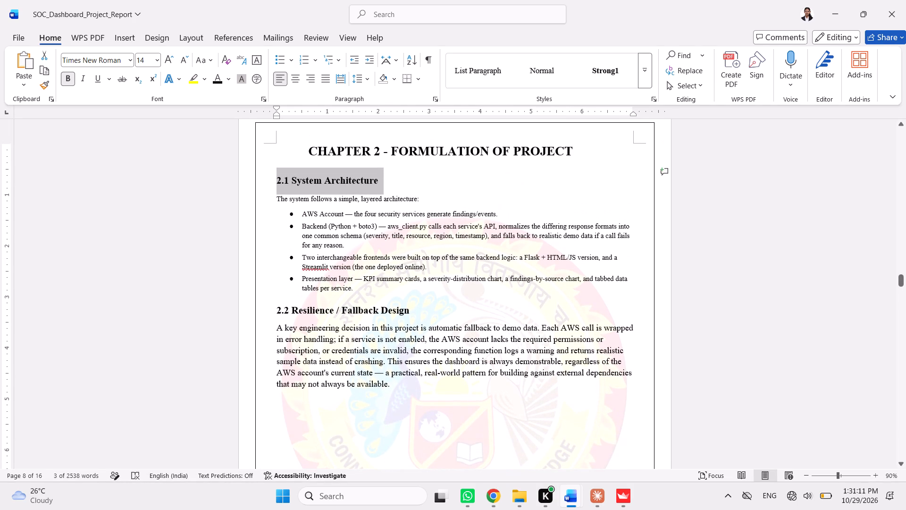
{"action": "left_click_drag", "start_coordinate": [275, 198], "coordinate": [359, 290]}
{"action": "left_click", "coordinate": [446, 255]}
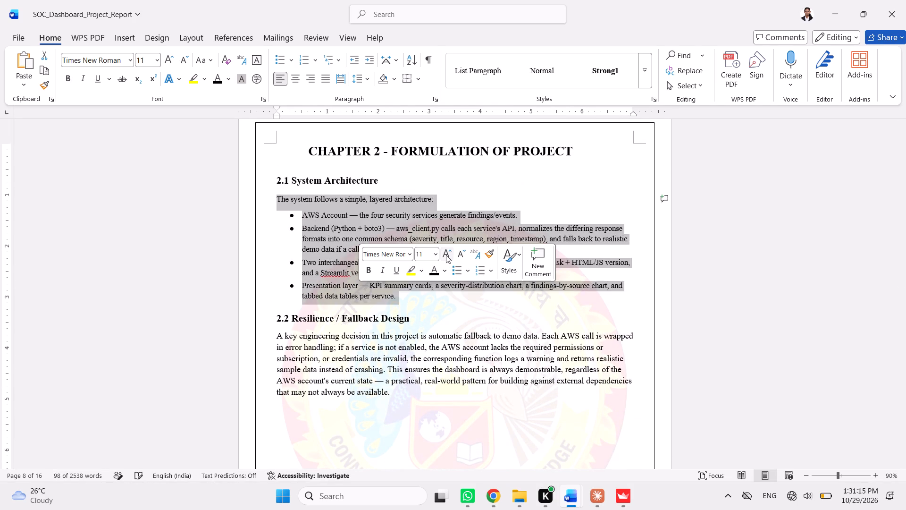
{"action": "left_click", "coordinate": [446, 255]}
{"action": "left_click", "coordinate": [421, 431]}
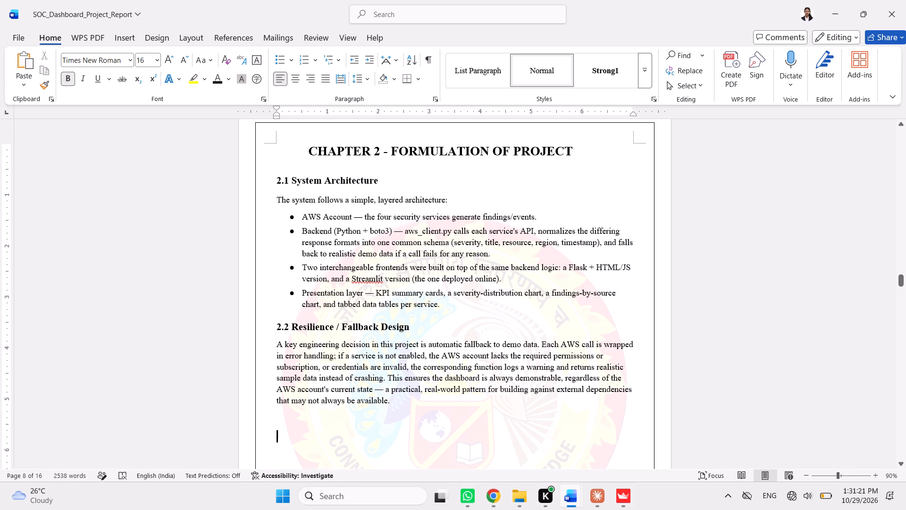
Remove the extra leading spaces and the empty lines above the CHAPTER 3 - METHODOLOGY heading so it starts at the page top.
{"action": "scroll", "coordinate": [469, 281], "scroll_direction": "down", "scroll_amount": 2}
{"action": "scroll", "coordinate": [469, 281], "scroll_direction": "up", "scroll_amount": 1}
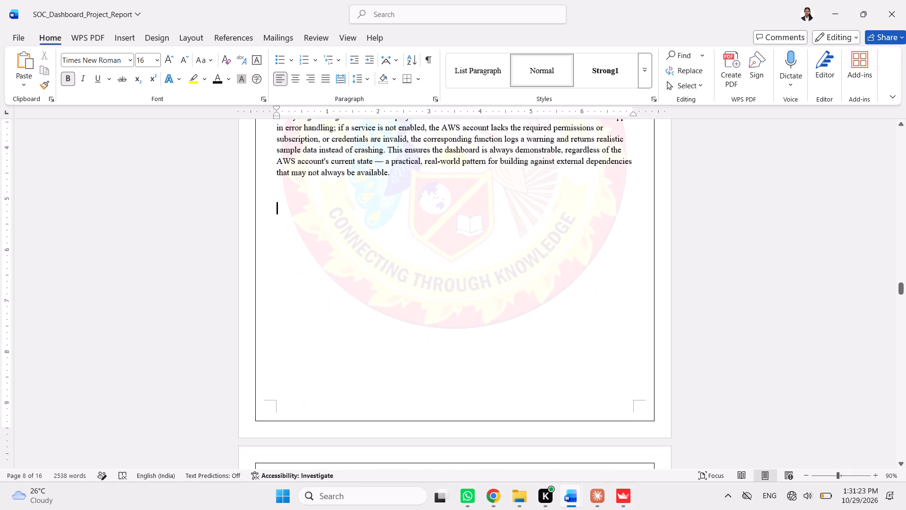
{"action": "scroll", "coordinate": [469, 281], "scroll_direction": "up", "scroll_amount": 1}
{"action": "scroll", "coordinate": [431, 348], "scroll_direction": "down", "scroll_amount": 1}
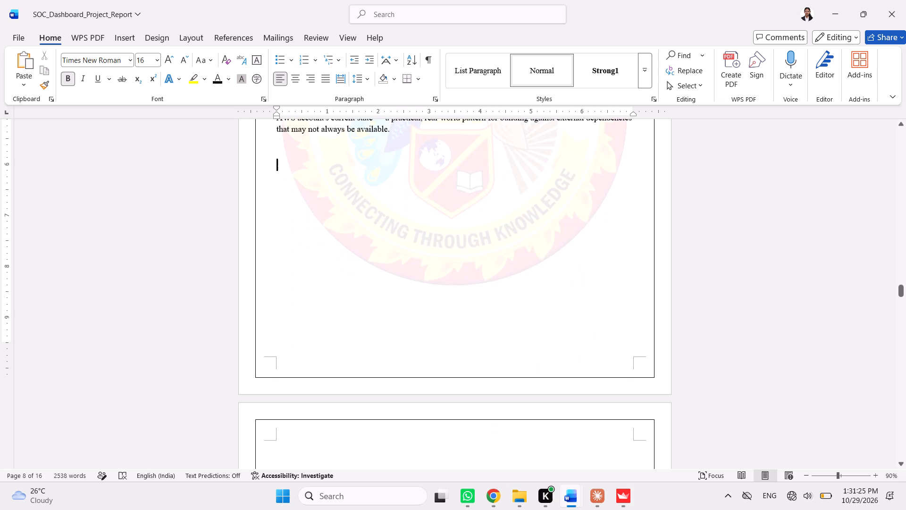
{"action": "scroll", "coordinate": [431, 348], "scroll_direction": "down", "scroll_amount": 2}
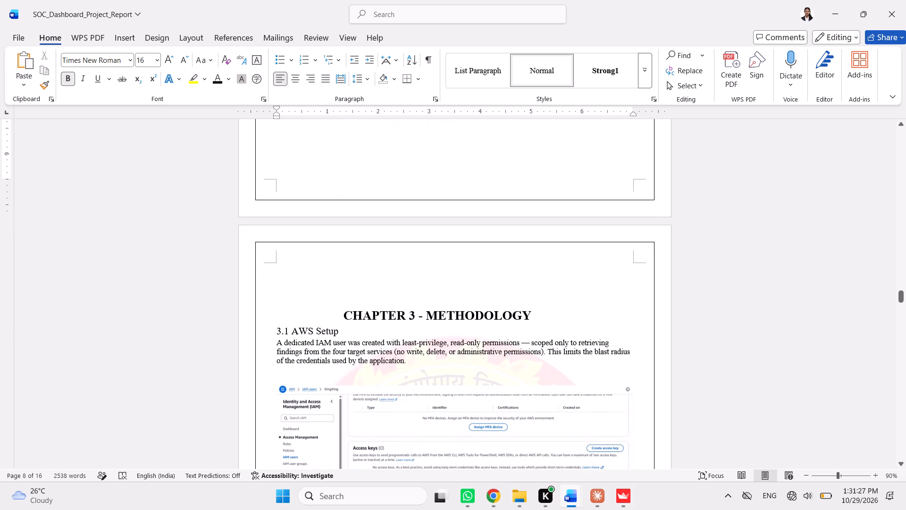
{"action": "left_click", "coordinate": [336, 315]}
{"action": "key", "text": "BackSpace"}
{"action": "key", "text": "BackSpace"}
{"action": "key", "text": "BackSpace"}
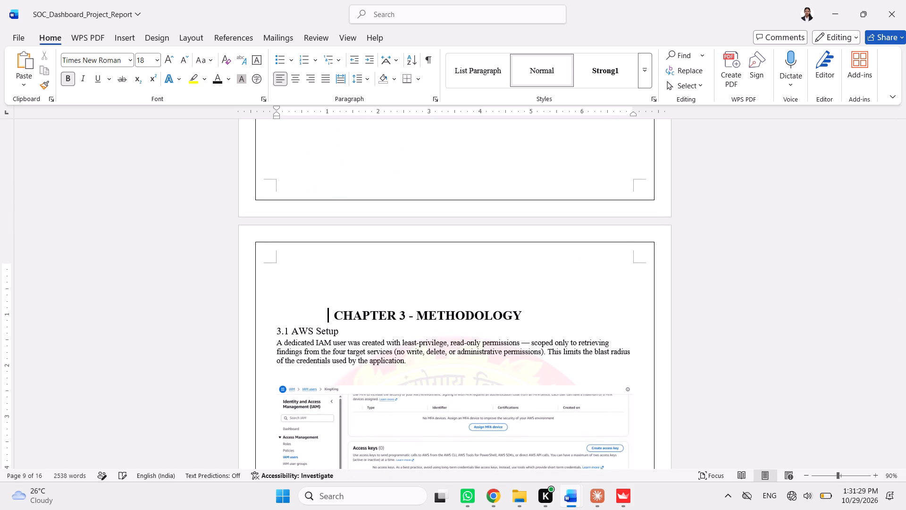
{"action": "key", "text": "BackSpace"}
{"action": "key", "text": "BackSpace"}
{"action": "key", "text": "BackSpace"}
{"action": "key", "text": "BackSpace"}
{"action": "key", "text": "BackSpace"}
{"action": "key", "text": "BackSpace"}
{"action": "key", "text": "BackSpace"}
{"action": "key", "text": "BackSpace"}
{"action": "key", "text": "BackSpace"}
{"action": "key", "text": "BackSpace"}
{"action": "key", "text": "BackSpace"}
{"action": "key", "text": "BackSpace"}
{"action": "key", "text": "BackSpace"}
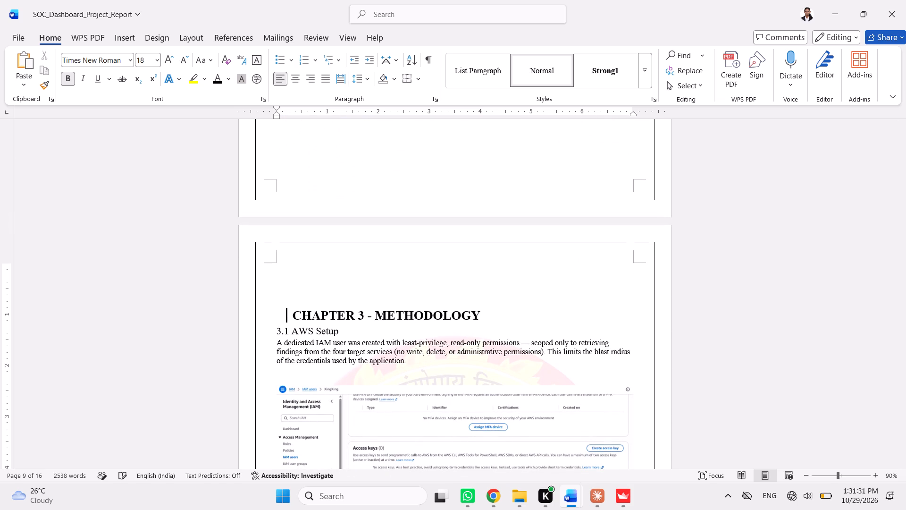
{"action": "key", "text": "BackSpace"}
{"action": "key", "text": "BackSpace"}
{"action": "key", "text": "BackSpace"}
{"action": "key", "text": "BackSpace"}
{"action": "key", "text": "BackSpace"}
{"action": "key", "text": "BackSpace"}
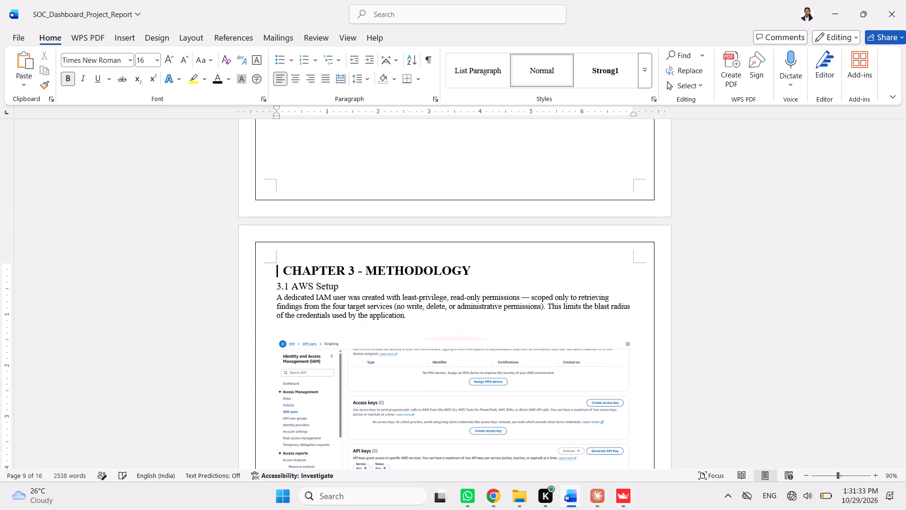
Recentre the CHAPTER 3 - METHODOLOGY heading on its line with thirteen added leading spaces.
{"action": "key", "text": "space"}
{"action": "key", "text": "space"}
{"action": "key", "text": "space"}
{"action": "key", "text": "space"}
{"action": "key", "text": "space"}
{"action": "key", "text": "space"}
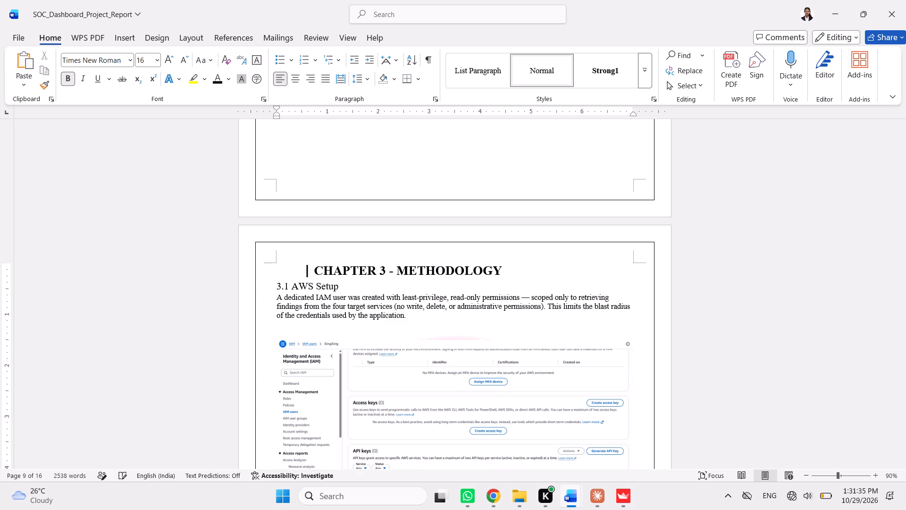
{"action": "key", "text": "space"}
{"action": "key", "text": "space"}
{"action": "key", "text": "space"}
{"action": "key", "text": "space"}
{"action": "key", "text": "space"}
{"action": "key", "text": "space"}
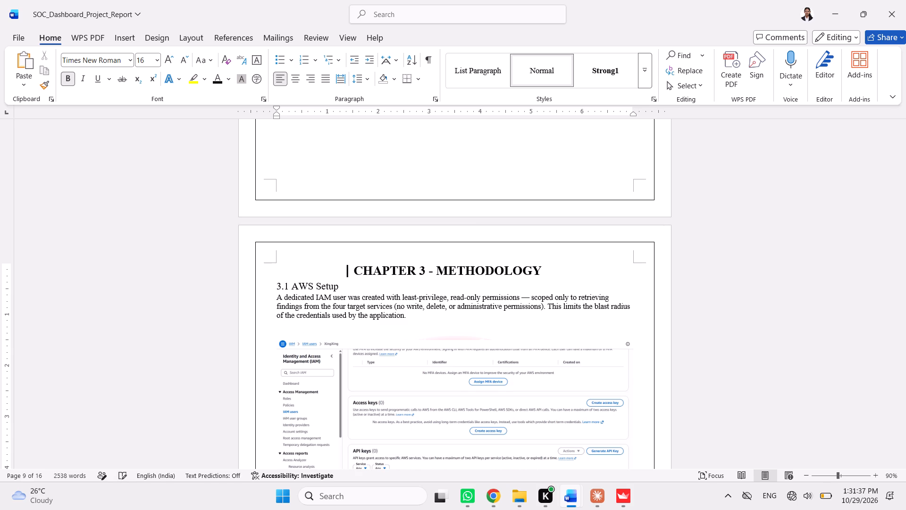
{"action": "key", "text": "space"}
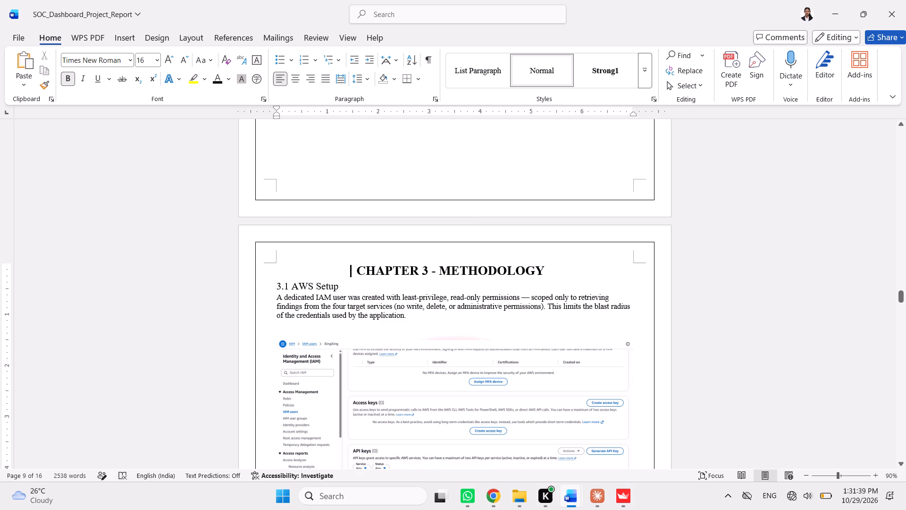
Make the 3.1 AWS Setup heading bold.
{"action": "left_click_drag", "start_coordinate": [276, 286], "coordinate": [338, 283]}
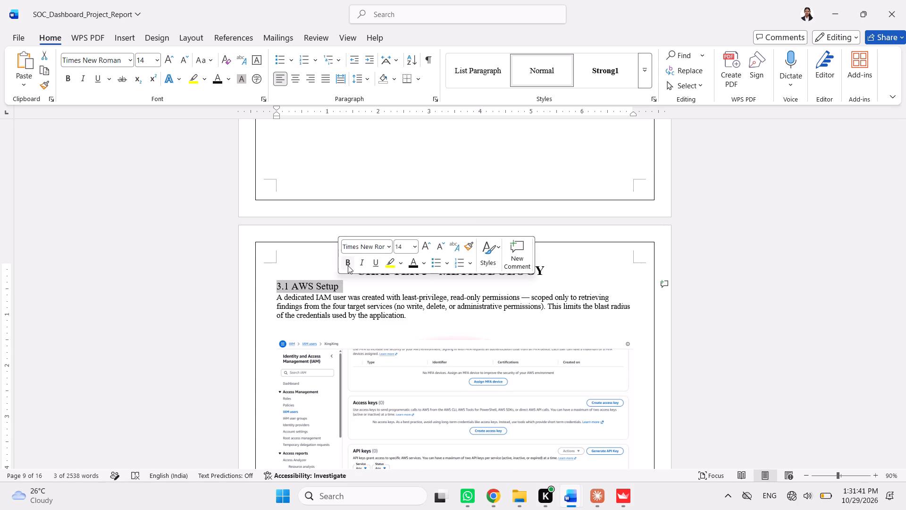
{"action": "left_click", "coordinate": [348, 265]}
Examine how the AWS Setup figures and the IAM policy code block are laid out across the pages.
{"action": "scroll", "coordinate": [371, 321], "scroll_direction": "down", "scroll_amount": 1}
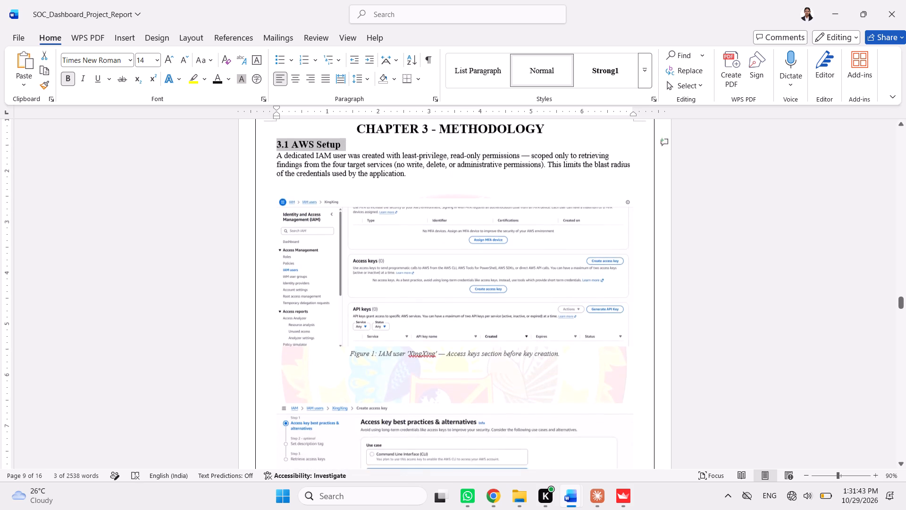
{"action": "scroll", "coordinate": [371, 321], "scroll_direction": "down", "scroll_amount": 2}
{"action": "scroll", "coordinate": [371, 321], "scroll_direction": "up", "scroll_amount": 4}
{"action": "scroll", "coordinate": [371, 321], "scroll_direction": "down", "scroll_amount": 2}
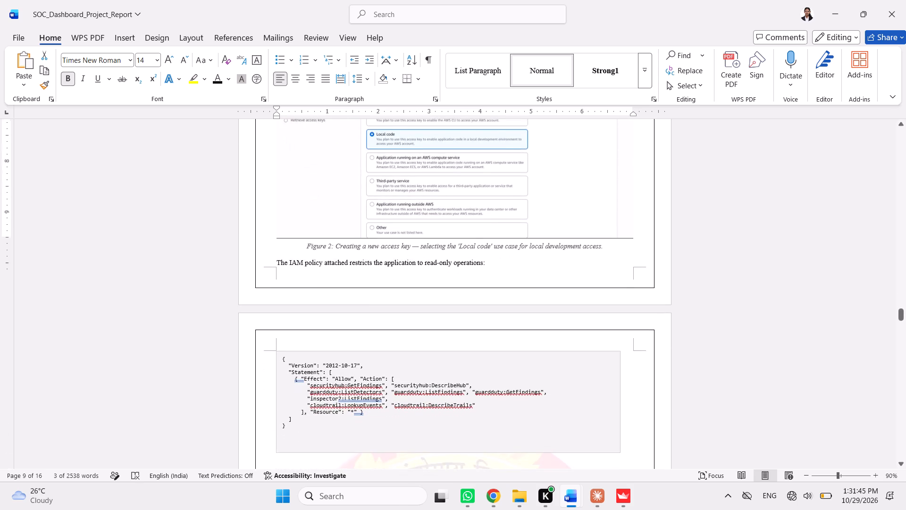
{"action": "scroll", "coordinate": [371, 321], "scroll_direction": "down", "scroll_amount": 1}
{"action": "scroll", "coordinate": [371, 321], "scroll_direction": "up", "scroll_amount": 5}
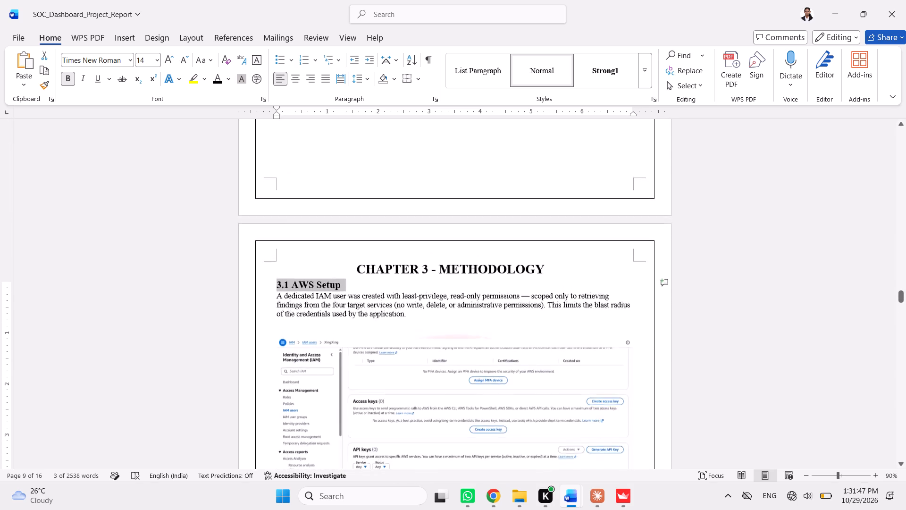
{"action": "scroll", "coordinate": [371, 321], "scroll_direction": "up", "scroll_amount": 1}
{"action": "scroll", "coordinate": [371, 321], "scroll_direction": "down", "scroll_amount": 1}
{"action": "scroll", "coordinate": [371, 321], "scroll_direction": "up", "scroll_amount": 1}
Set the Figure 1 IAM user screenshot's wrapping to In Front of Text and move it up closer to the AWS Setup paragraph.
{"action": "left_click", "coordinate": [342, 288]}
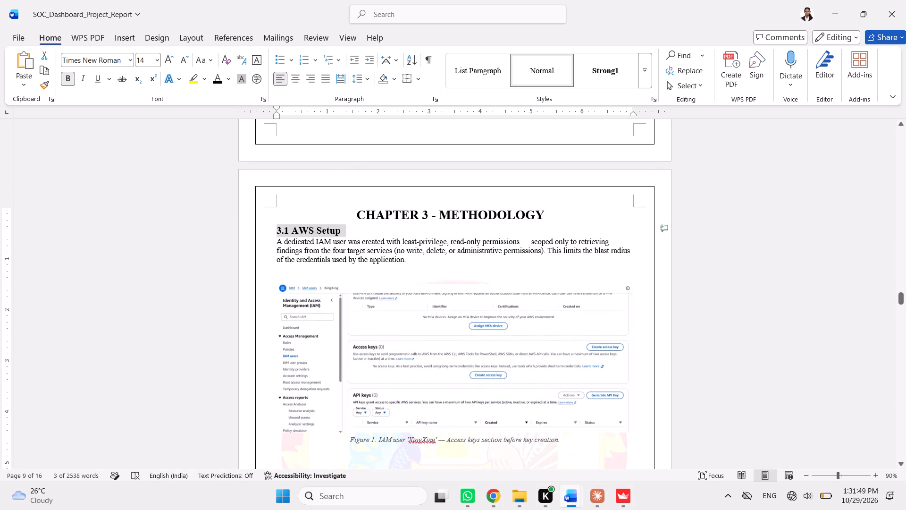
{"action": "left_click", "coordinate": [652, 299]}
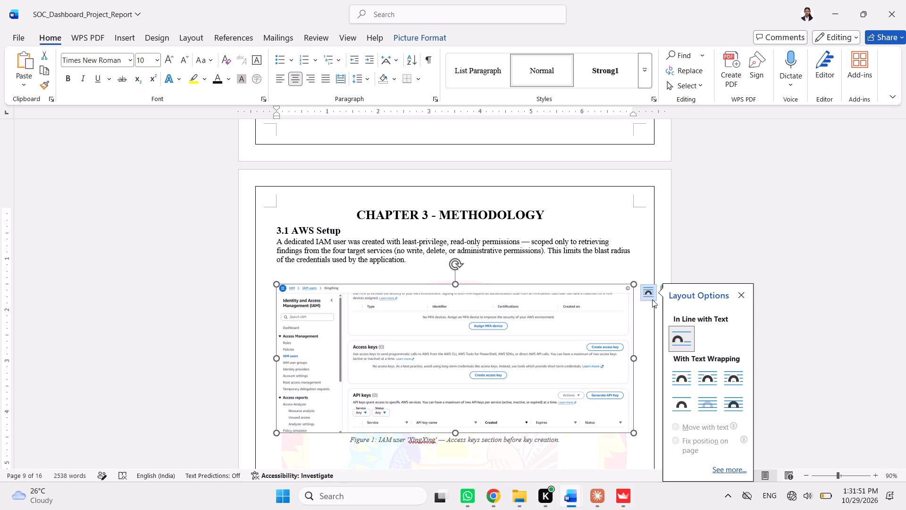
{"action": "left_click", "coordinate": [733, 407]}
{"action": "left_click_drag", "start_coordinate": [490, 365], "coordinate": [488, 350]}
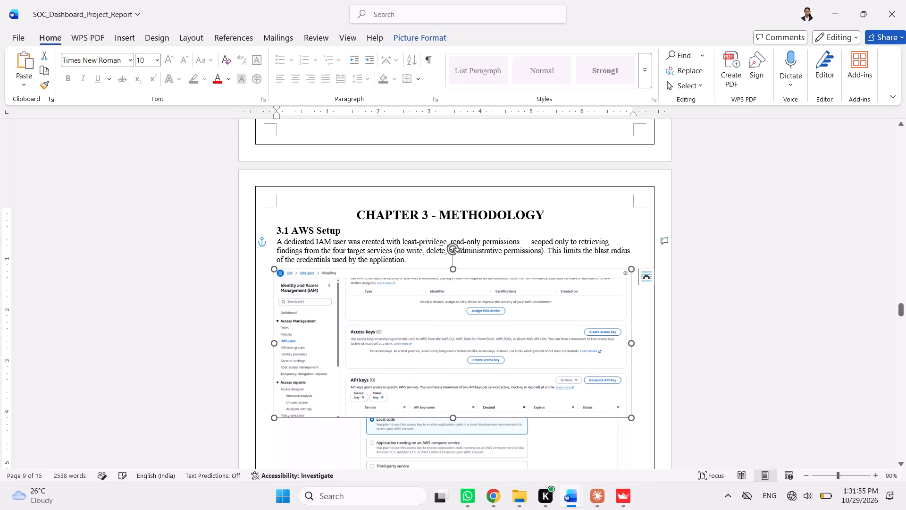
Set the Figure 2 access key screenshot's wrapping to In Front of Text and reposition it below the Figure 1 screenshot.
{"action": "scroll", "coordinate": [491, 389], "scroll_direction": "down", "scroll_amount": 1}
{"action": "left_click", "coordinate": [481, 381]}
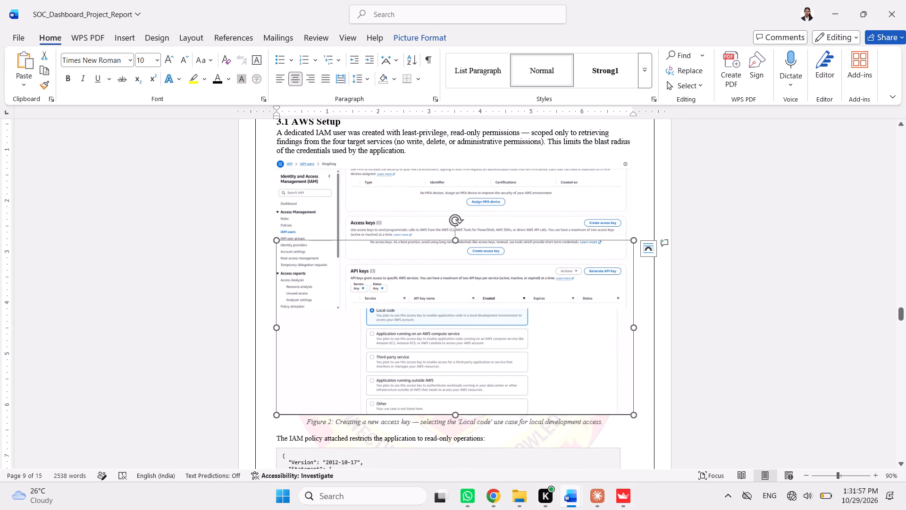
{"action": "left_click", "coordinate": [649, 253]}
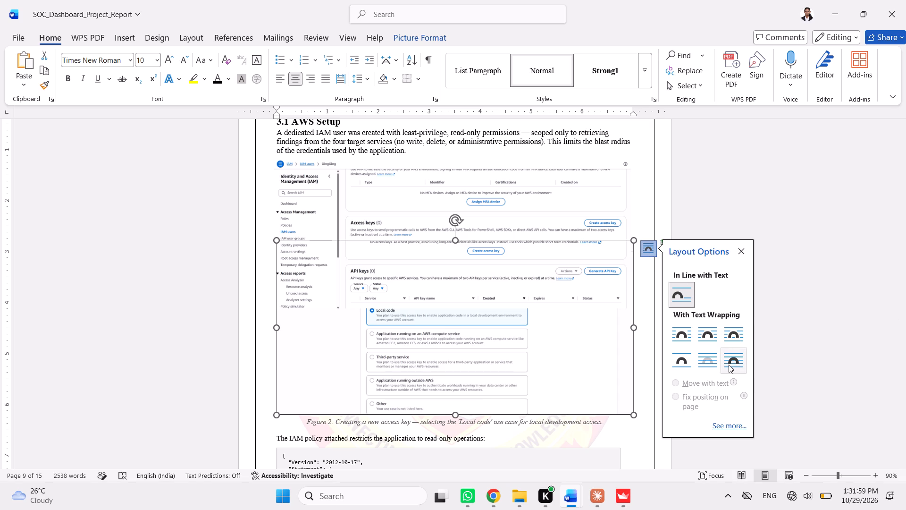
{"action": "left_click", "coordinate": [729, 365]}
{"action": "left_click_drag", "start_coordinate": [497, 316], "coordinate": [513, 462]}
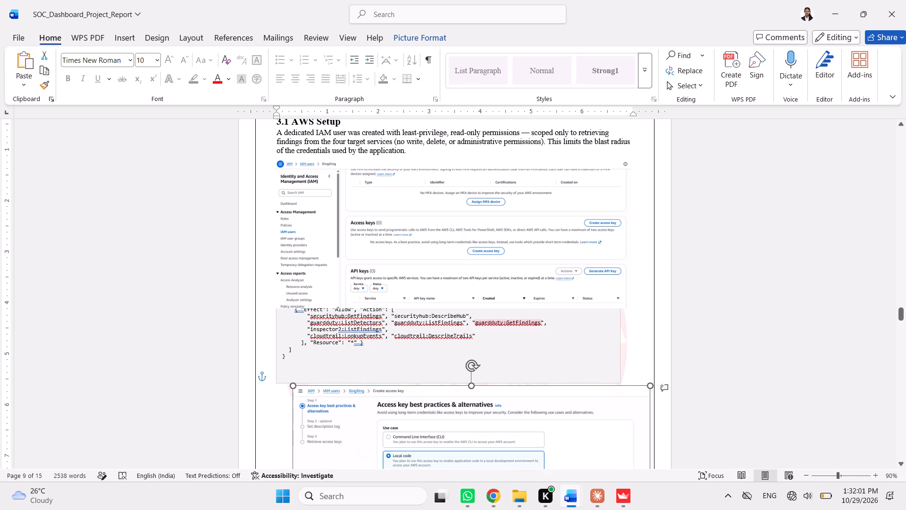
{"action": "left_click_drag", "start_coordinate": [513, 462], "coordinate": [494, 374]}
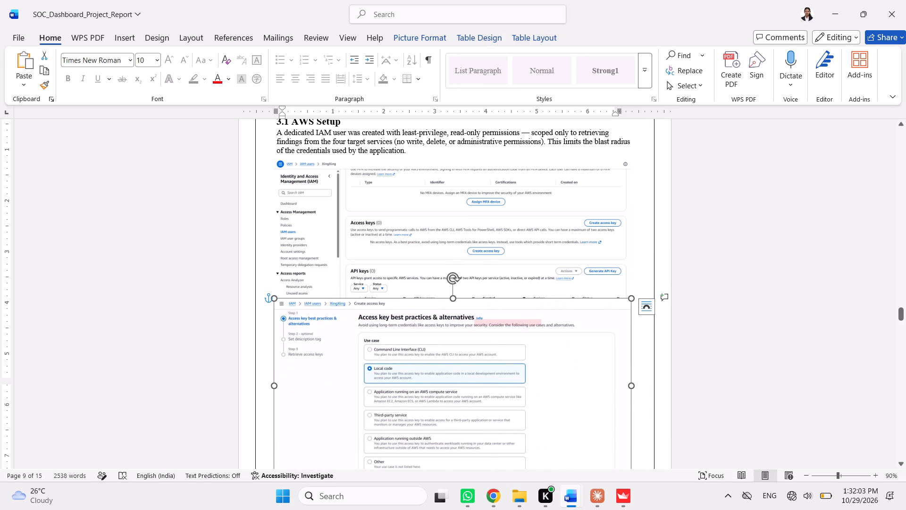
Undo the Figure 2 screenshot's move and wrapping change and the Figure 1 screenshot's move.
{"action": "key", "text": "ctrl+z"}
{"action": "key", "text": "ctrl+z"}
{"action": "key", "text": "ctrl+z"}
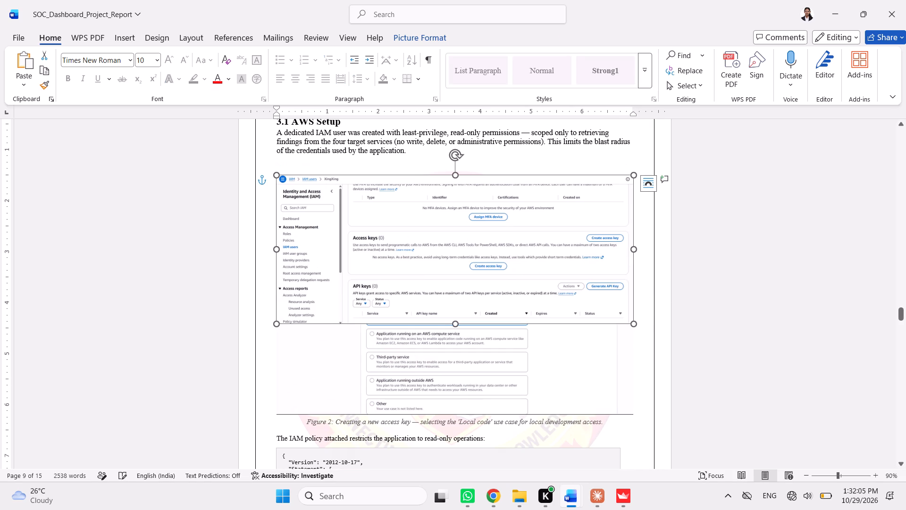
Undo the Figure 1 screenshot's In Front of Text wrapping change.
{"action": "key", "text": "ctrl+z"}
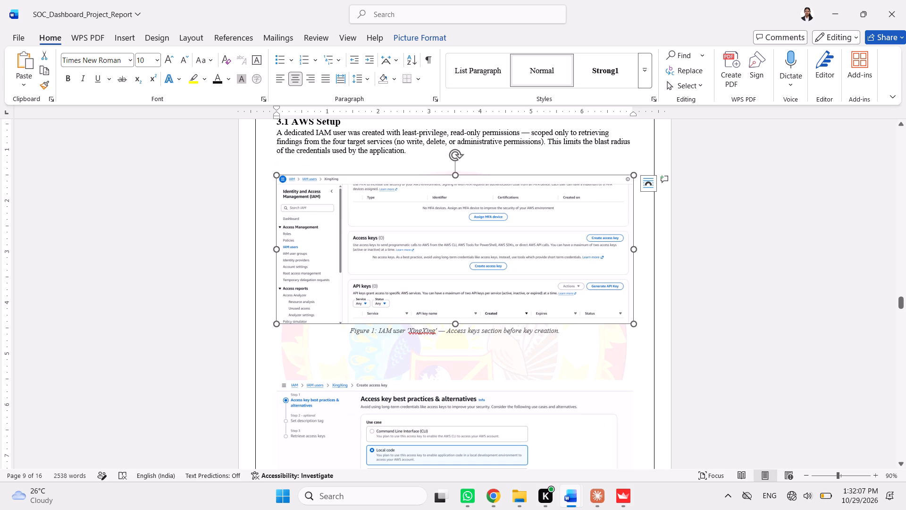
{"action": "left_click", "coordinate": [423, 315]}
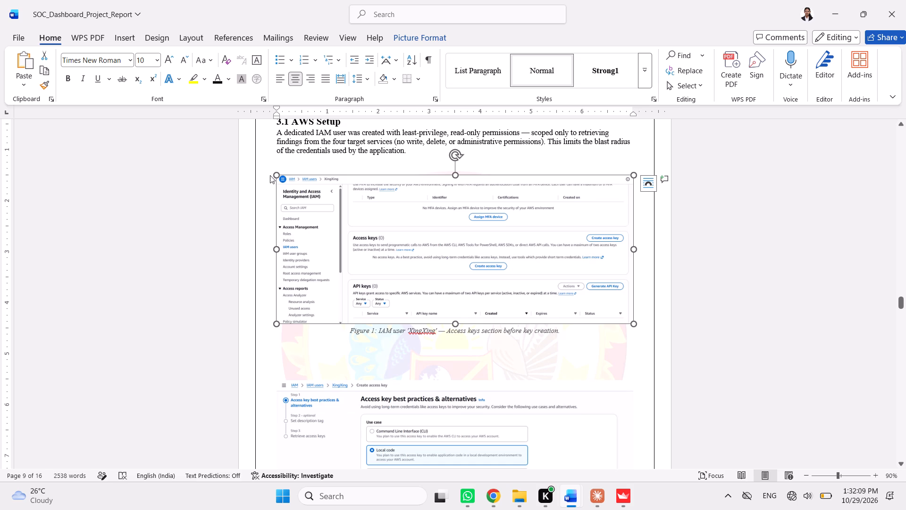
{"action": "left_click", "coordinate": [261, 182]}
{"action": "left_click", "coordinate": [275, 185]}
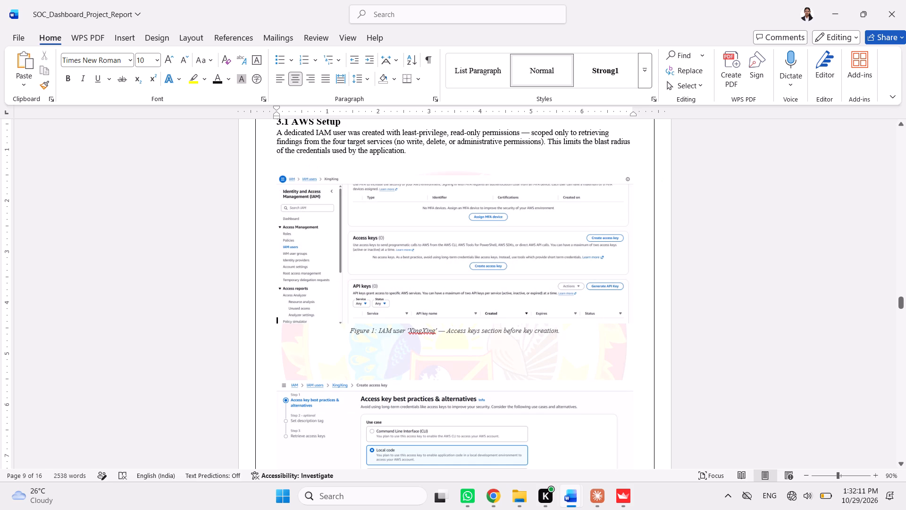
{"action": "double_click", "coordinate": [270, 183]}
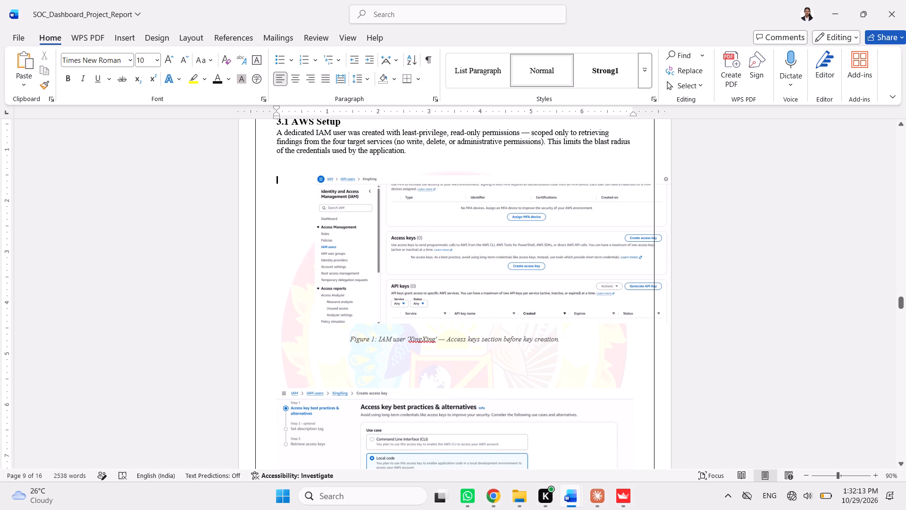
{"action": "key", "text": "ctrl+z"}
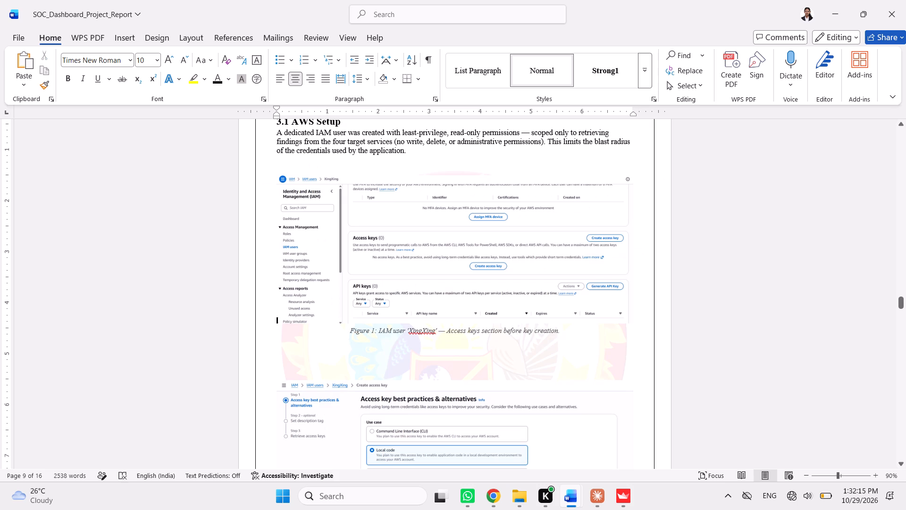
Remove the blank line above the Figure 1 screenshot and the blank lines between its caption and the Figure 2 screenshot.
{"action": "left_click", "coordinate": [417, 164]}
{"action": "key", "text": "BackSpace"}
{"action": "scroll", "coordinate": [447, 272], "scroll_direction": "down", "scroll_amount": 1}
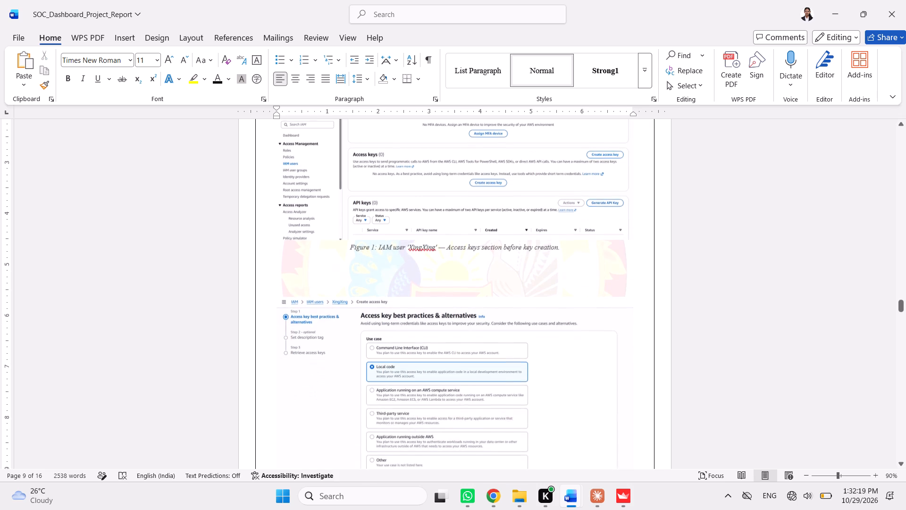
{"action": "left_click", "coordinate": [319, 263]}
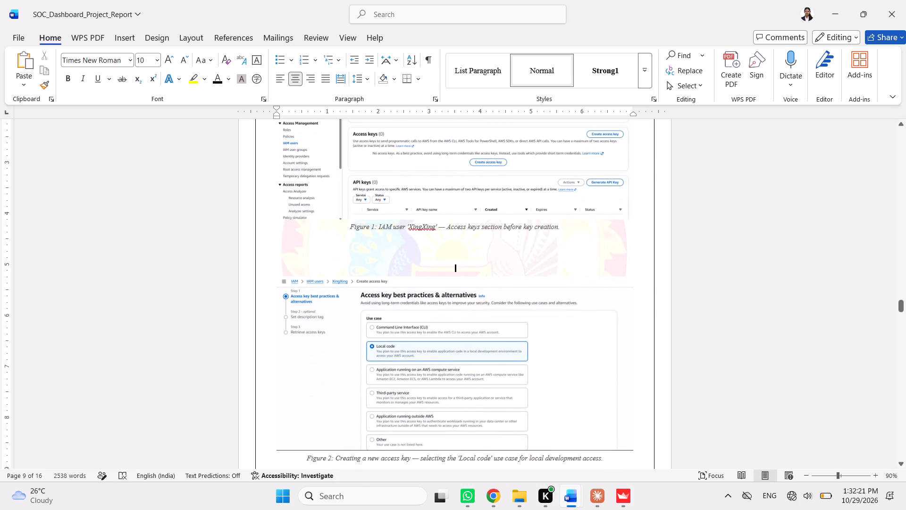
{"action": "key", "text": "BackSpace"}
{"action": "key", "text": "BackSpace"}
{"action": "key", "text": "BackSpace"}
{"action": "key", "text": "BackSpace"}
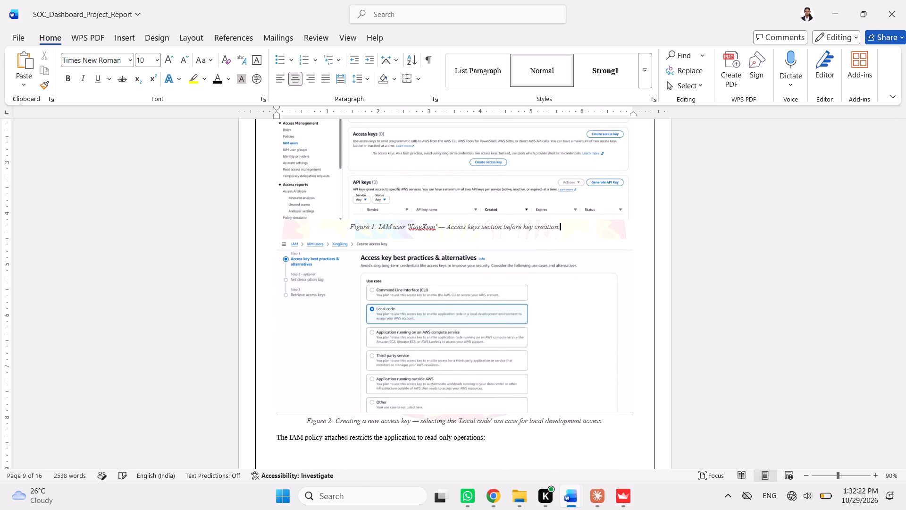
Delete the IAM policy JSON code block that follows the sentence about read-only operations.
{"action": "scroll", "coordinate": [381, 382], "scroll_direction": "down", "scroll_amount": 3}
{"action": "scroll", "coordinate": [381, 382], "scroll_direction": "up", "scroll_amount": 1}
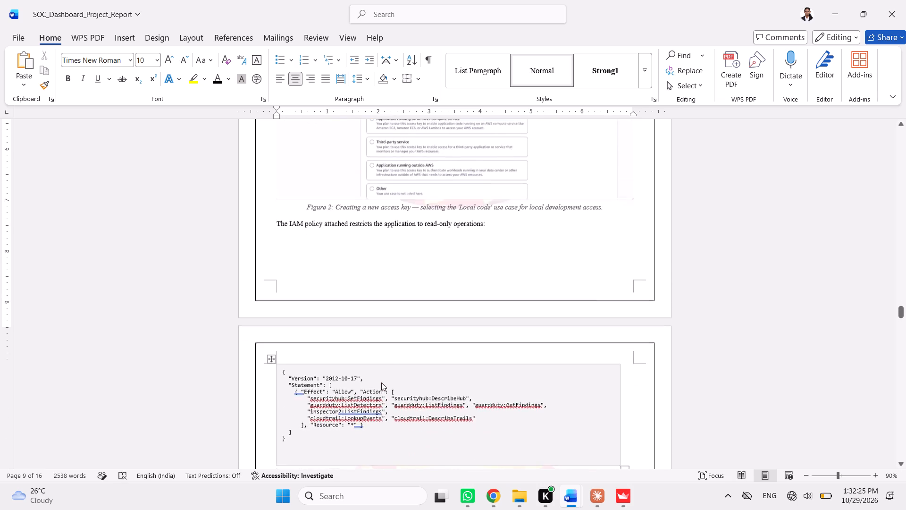
{"action": "scroll", "coordinate": [381, 382], "scroll_direction": "up", "scroll_amount": 1}
{"action": "scroll", "coordinate": [360, 408], "scroll_direction": "down", "scroll_amount": 1}
{"action": "left_click", "coordinate": [406, 404]}
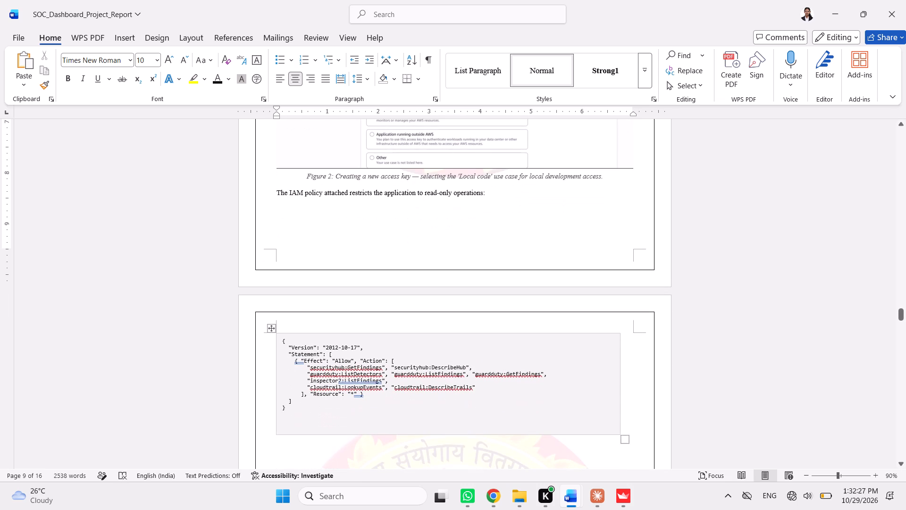
{"action": "left_click", "coordinate": [507, 374]}
{"action": "left_click", "coordinate": [593, 363]}
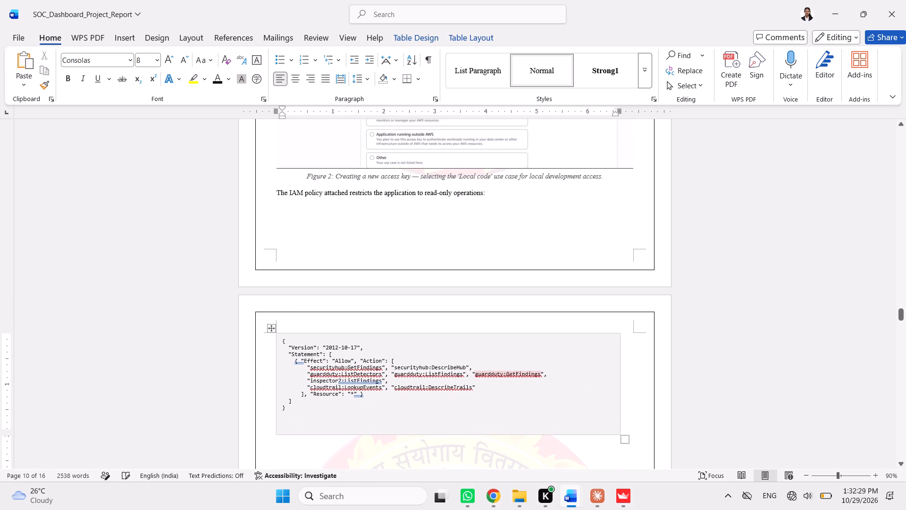
{"action": "left_click", "coordinate": [621, 435]}
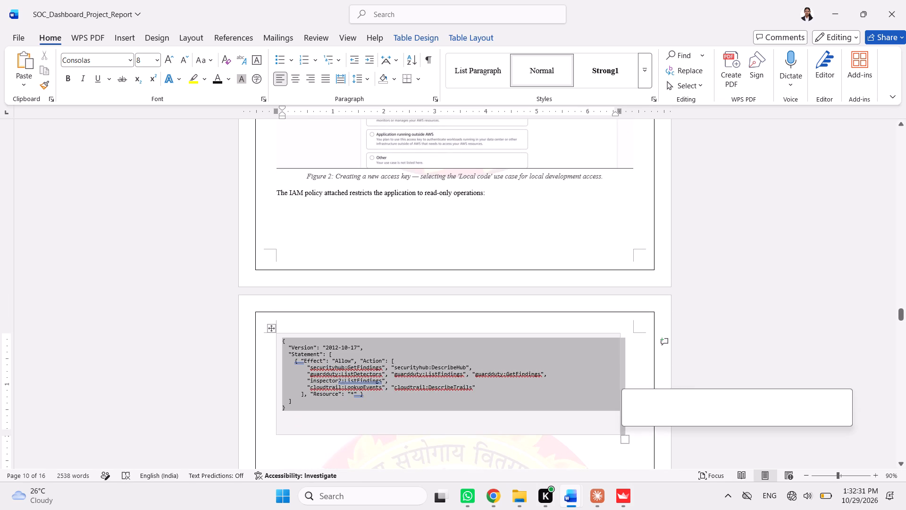
{"action": "key", "text": "BackSpace"}
Insert one blank line between the Figure 1 caption and the Figure 2 screenshot.
{"action": "scroll", "coordinate": [661, 462], "scroll_direction": "up", "scroll_amount": 1}
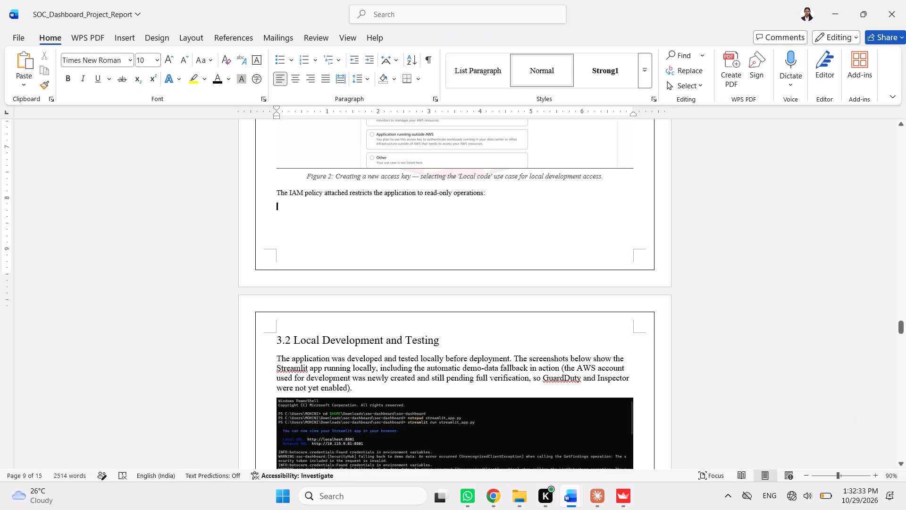
{"action": "scroll", "coordinate": [661, 462], "scroll_direction": "up", "scroll_amount": 1}
{"action": "scroll", "coordinate": [497, 354], "scroll_direction": "up", "scroll_amount": 1}
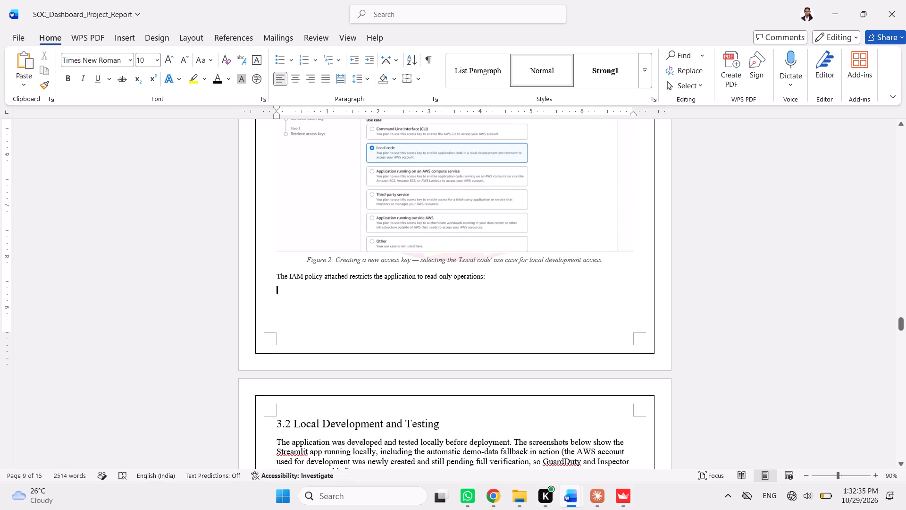
{"action": "scroll", "coordinate": [455, 296], "scroll_direction": "up", "scroll_amount": 1}
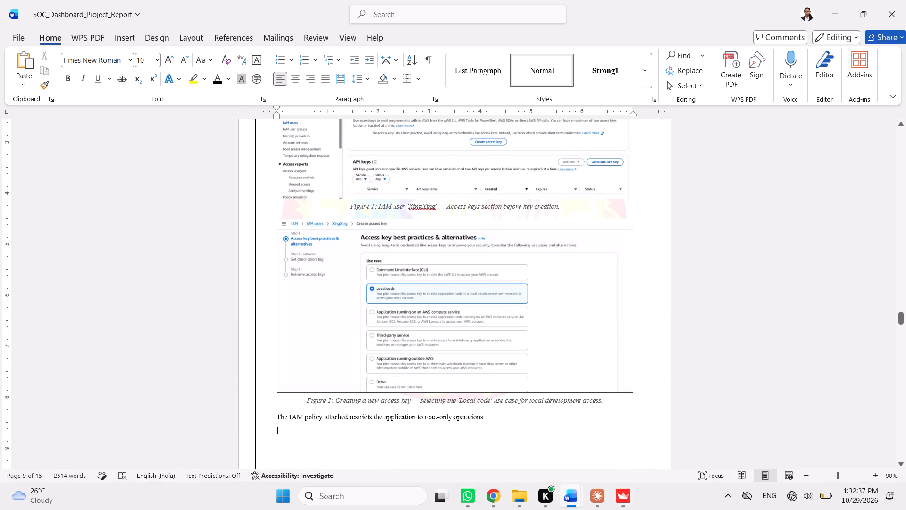
{"action": "left_click", "coordinate": [293, 212]}
{"action": "left_click", "coordinate": [575, 209]}
{"action": "key", "text": "Return"}
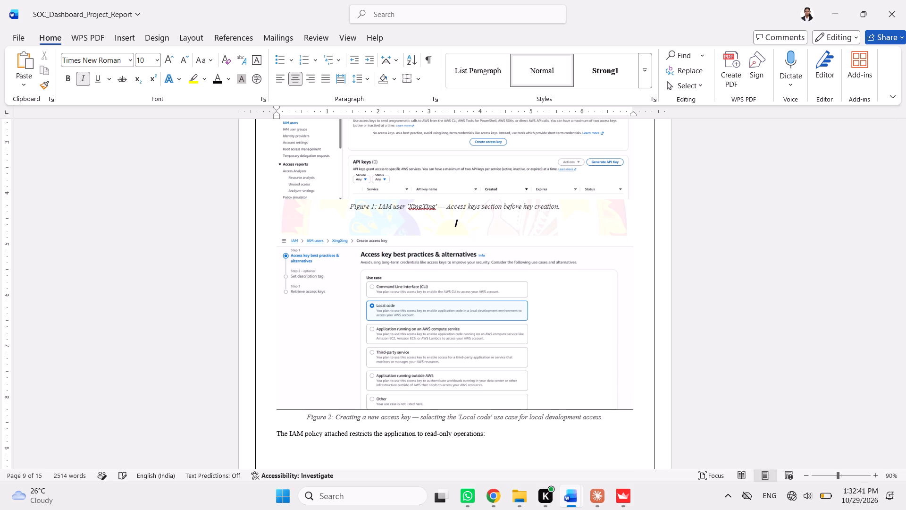
Make the heading "3.2 Local Development and Testing" bold and set its font size to 14.
{"action": "scroll", "coordinate": [593, 278], "scroll_direction": "down", "scroll_amount": 1}
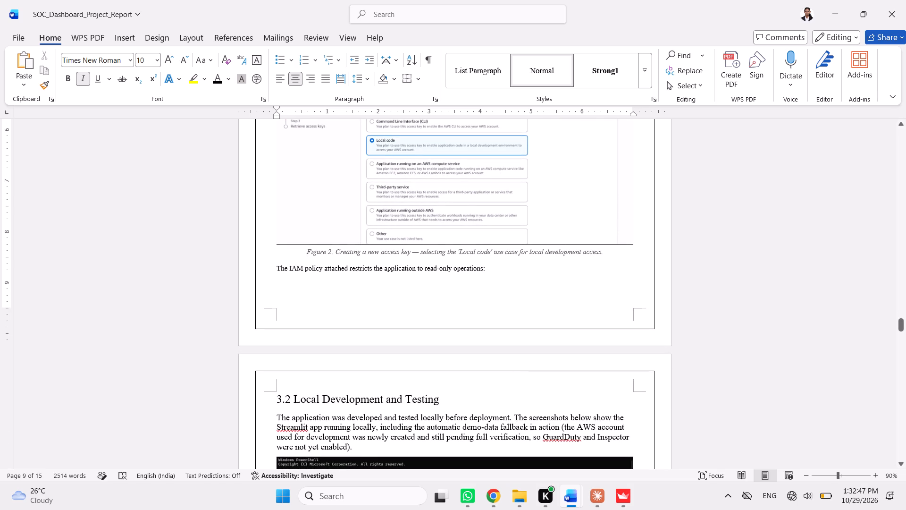
{"action": "scroll", "coordinate": [396, 353], "scroll_direction": "down", "scroll_amount": 1}
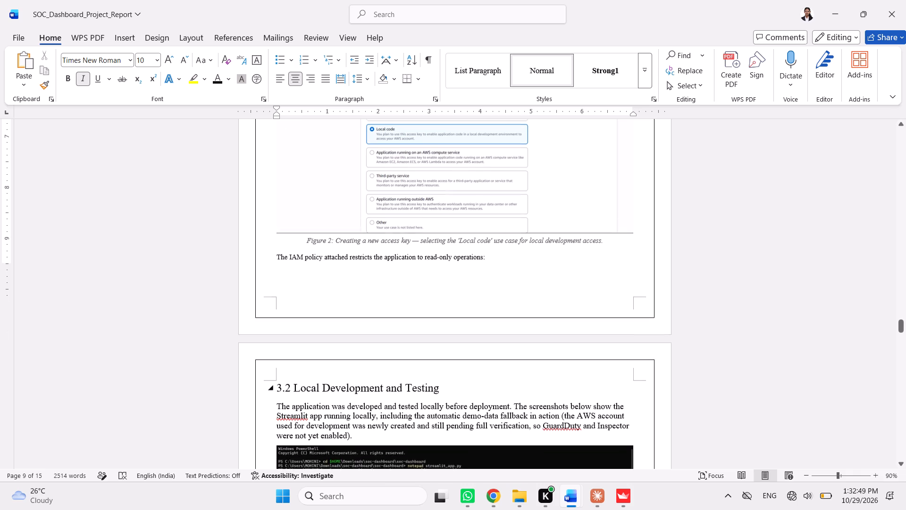
{"action": "scroll", "coordinate": [396, 353], "scroll_direction": "down", "scroll_amount": 2}
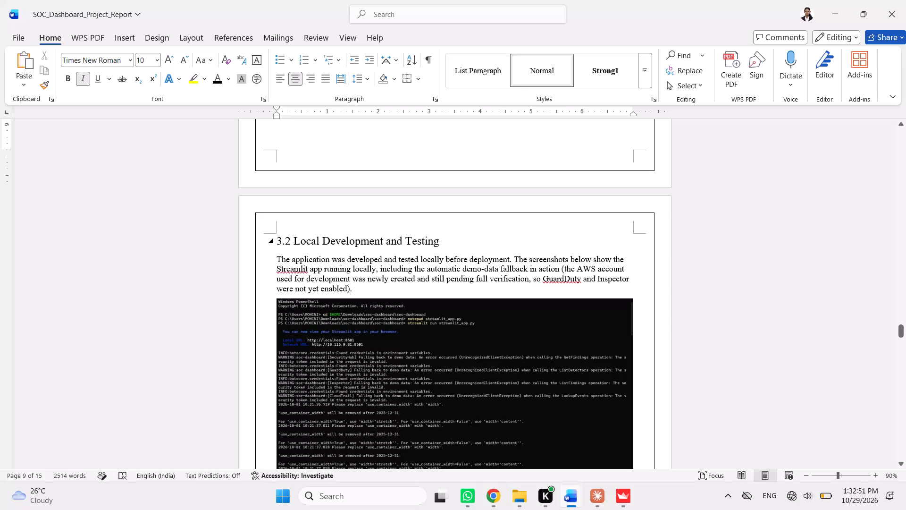
{"action": "left_click_drag", "start_coordinate": [276, 242], "coordinate": [442, 246]}
{"action": "left_click", "coordinate": [450, 224]}
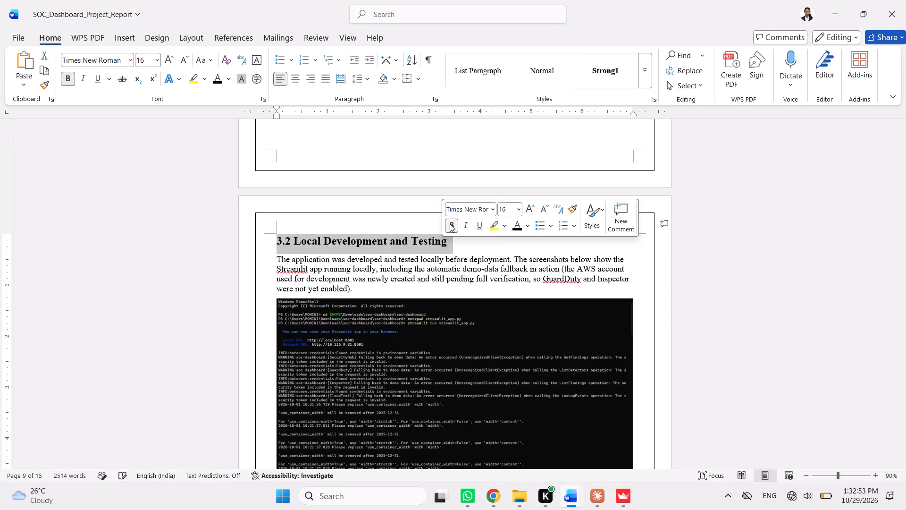
{"action": "scroll", "coordinate": [447, 320], "scroll_direction": "down", "scroll_amount": 1}
{"action": "scroll", "coordinate": [447, 320], "scroll_direction": "up", "scroll_amount": 1}
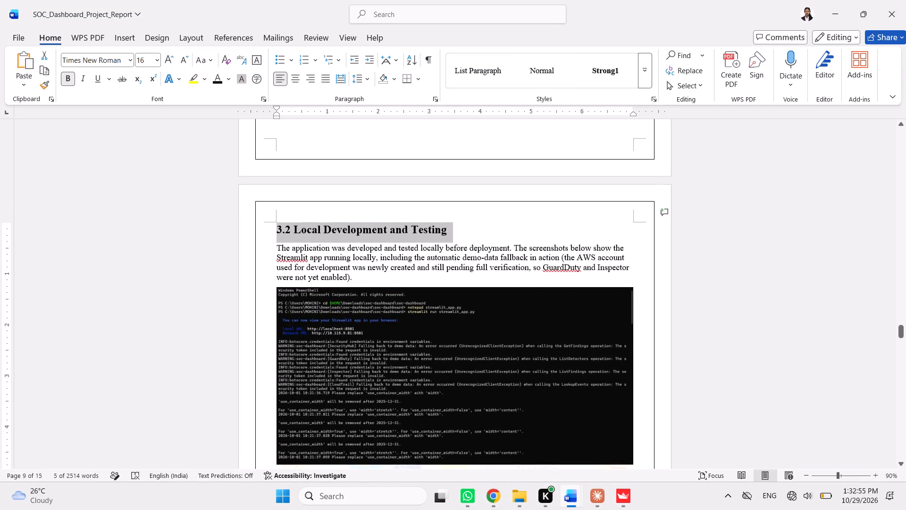
{"action": "left_click", "coordinate": [182, 63]}
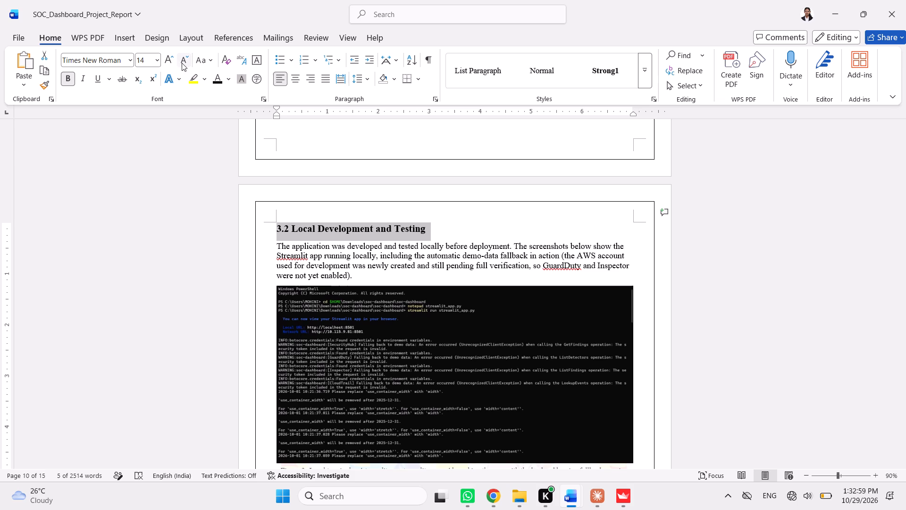
Make the heading "3.3 Version Control and Deployment" bold and set its font size to 14.
{"action": "scroll", "coordinate": [383, 359], "scroll_direction": "down", "scroll_amount": 2}
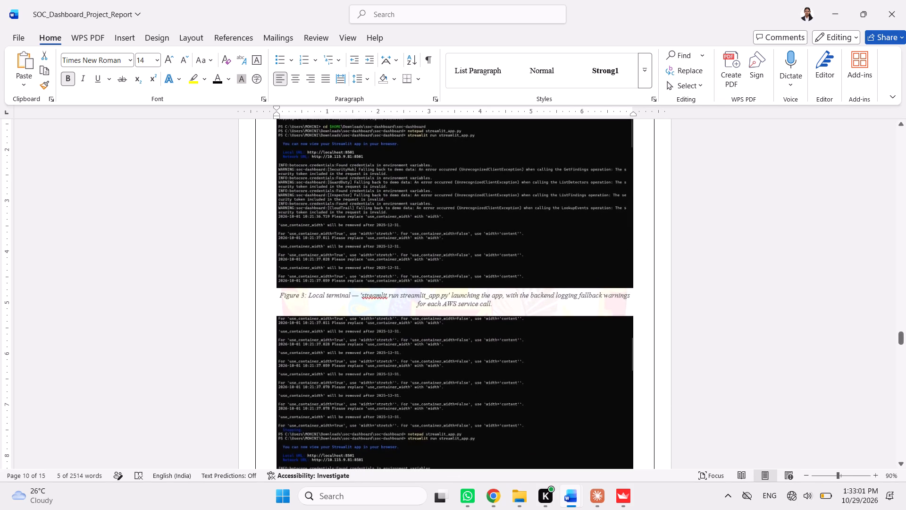
{"action": "scroll", "coordinate": [398, 327], "scroll_direction": "down", "scroll_amount": 4}
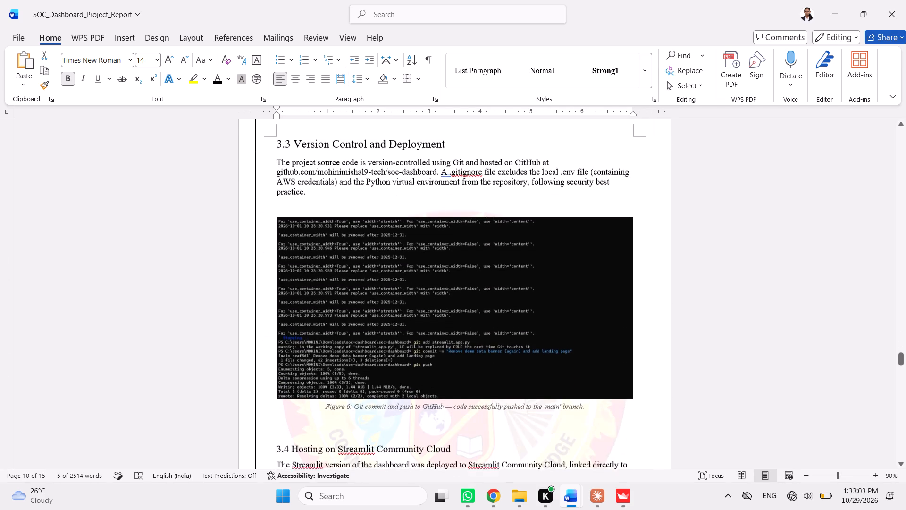
{"action": "scroll", "coordinate": [398, 327], "scroll_direction": "down", "scroll_amount": 1}
{"action": "scroll", "coordinate": [398, 327], "scroll_direction": "up", "scroll_amount": 3}
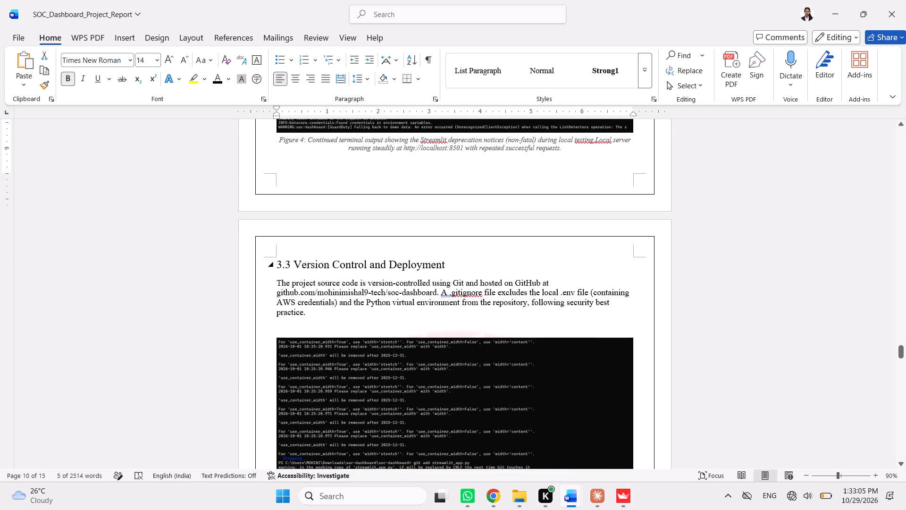
{"action": "left_click_drag", "start_coordinate": [276, 263], "coordinate": [446, 267]}
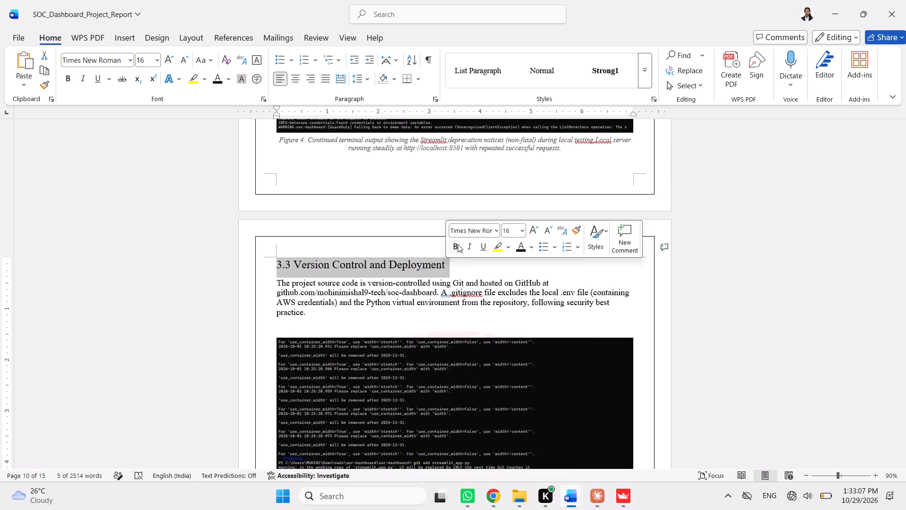
{"action": "left_click", "coordinate": [455, 246]}
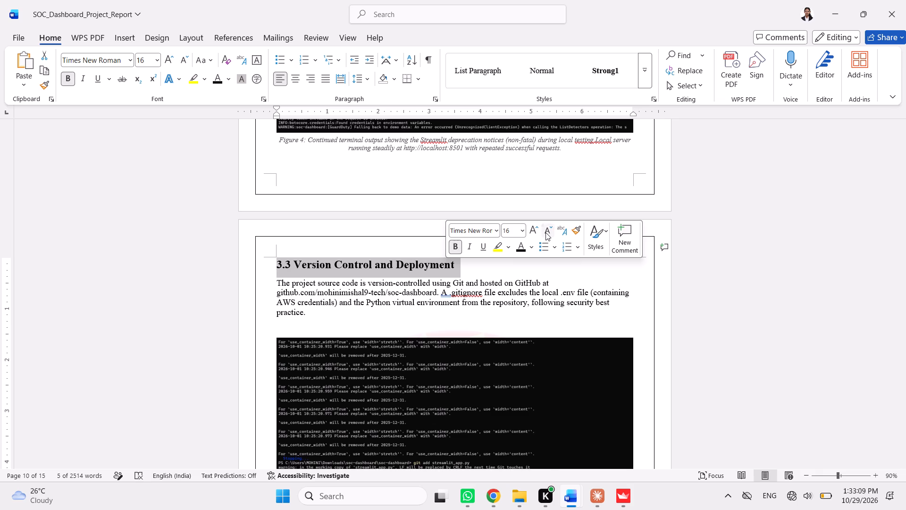
{"action": "left_click", "coordinate": [545, 232]}
Make the heading "3.4 Hosting on Streamlit Community Cloud" bold.
{"action": "scroll", "coordinate": [506, 306], "scroll_direction": "down", "scroll_amount": 3}
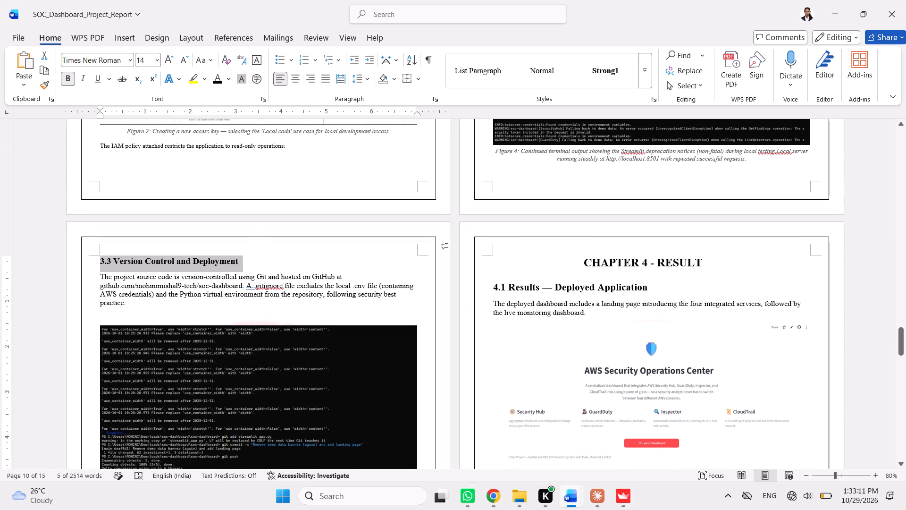
{"action": "scroll", "coordinate": [445, 313], "scroll_direction": "up", "scroll_amount": 2, "text": "ctrl"}
{"action": "scroll", "coordinate": [474, 340], "scroll_direction": "down", "scroll_amount": 1}
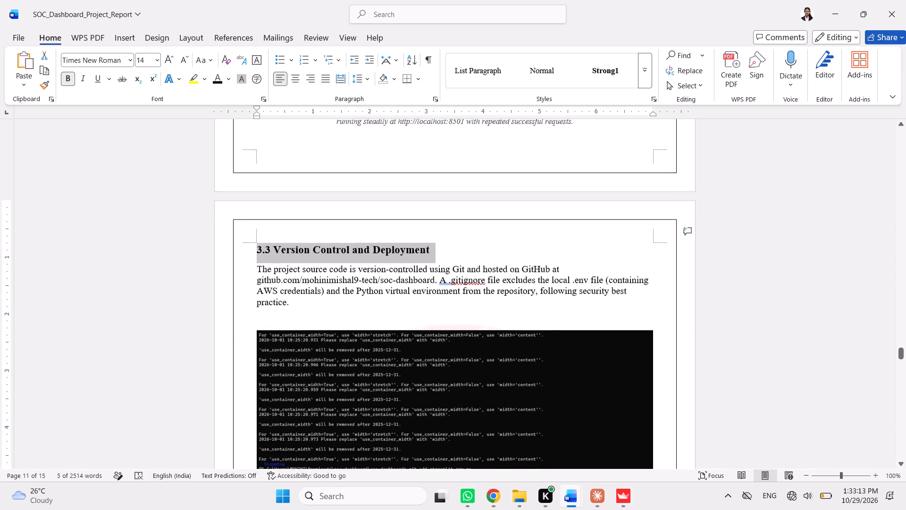
{"action": "scroll", "coordinate": [474, 340], "scroll_direction": "down", "scroll_amount": 2}
{"action": "scroll", "coordinate": [474, 340], "scroll_direction": "up", "scroll_amount": 1}
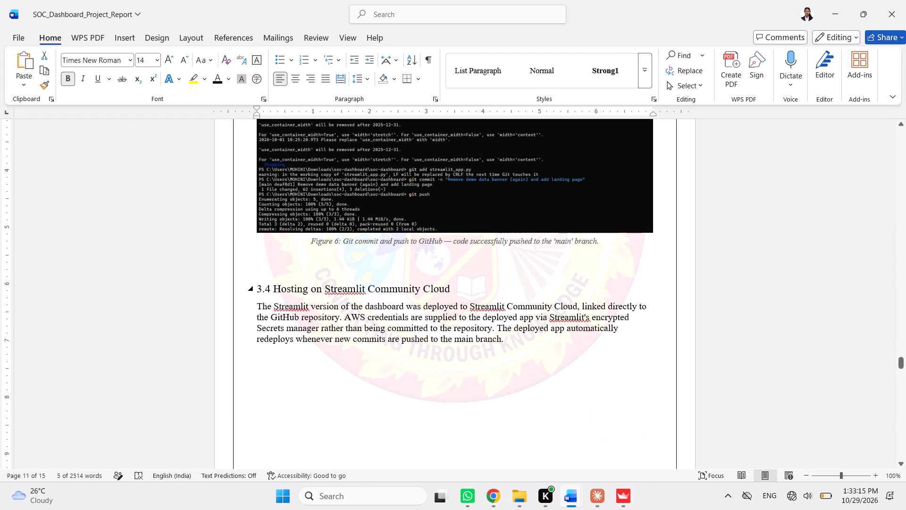
{"action": "left_click_drag", "start_coordinate": [256, 289], "coordinate": [450, 282]}
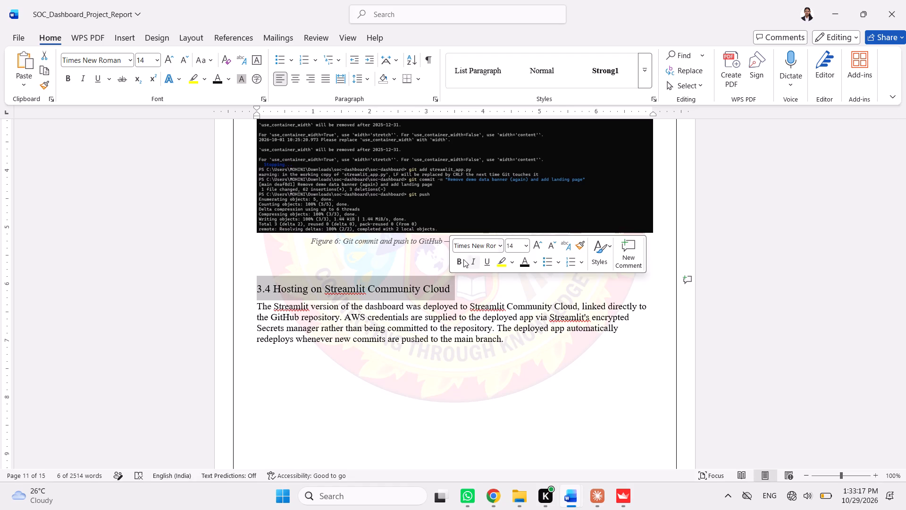
{"action": "left_click", "coordinate": [457, 263]}
{"action": "left_click", "coordinate": [438, 367]}
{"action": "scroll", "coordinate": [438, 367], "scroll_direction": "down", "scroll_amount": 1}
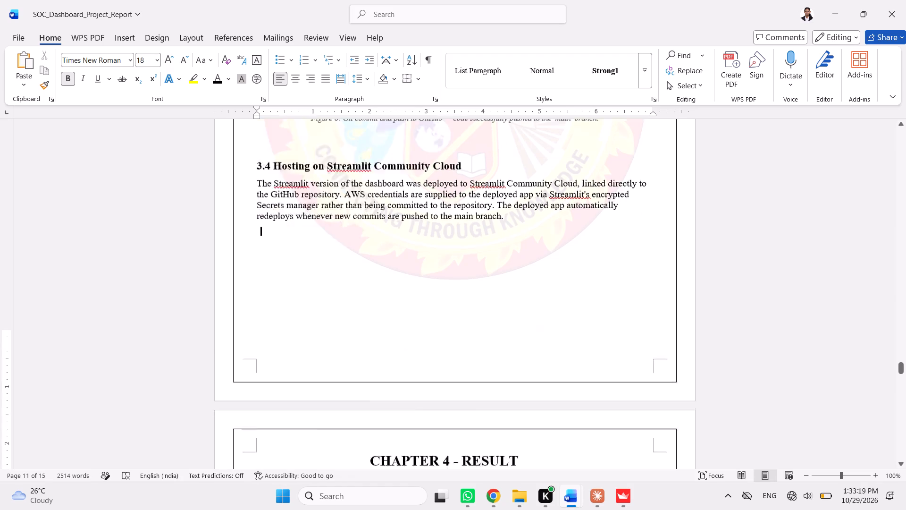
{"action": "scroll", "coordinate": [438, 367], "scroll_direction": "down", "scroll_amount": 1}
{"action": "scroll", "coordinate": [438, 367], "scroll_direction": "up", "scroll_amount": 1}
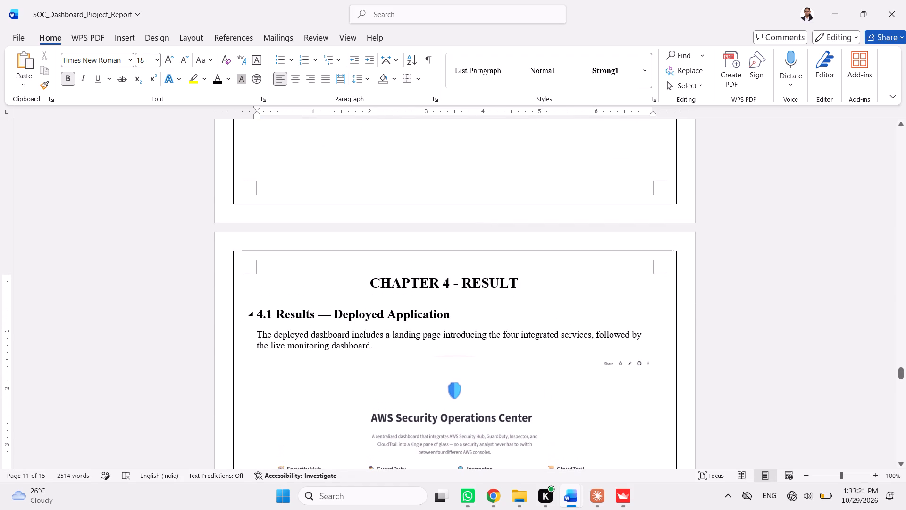
Set the font size of the heading "4.1 Results — Deployed Application" to 14.
{"action": "left_click_drag", "start_coordinate": [258, 312], "coordinate": [417, 312]}
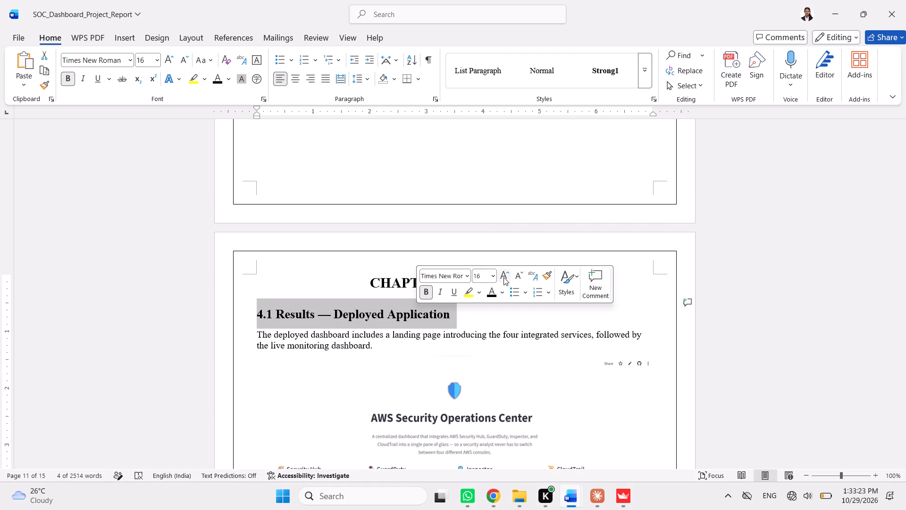
{"action": "left_click", "coordinate": [503, 277]}
{"action": "left_click", "coordinate": [521, 276]}
{"action": "left_click", "coordinate": [521, 276]}
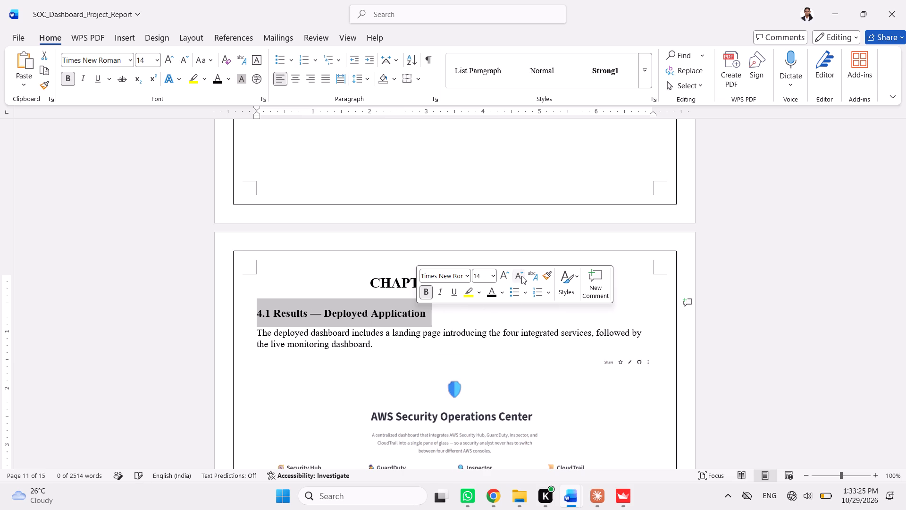
Make the heading "6.1 Live vs. Demo Data" bold.
{"action": "scroll", "coordinate": [496, 361], "scroll_direction": "down", "scroll_amount": 4}
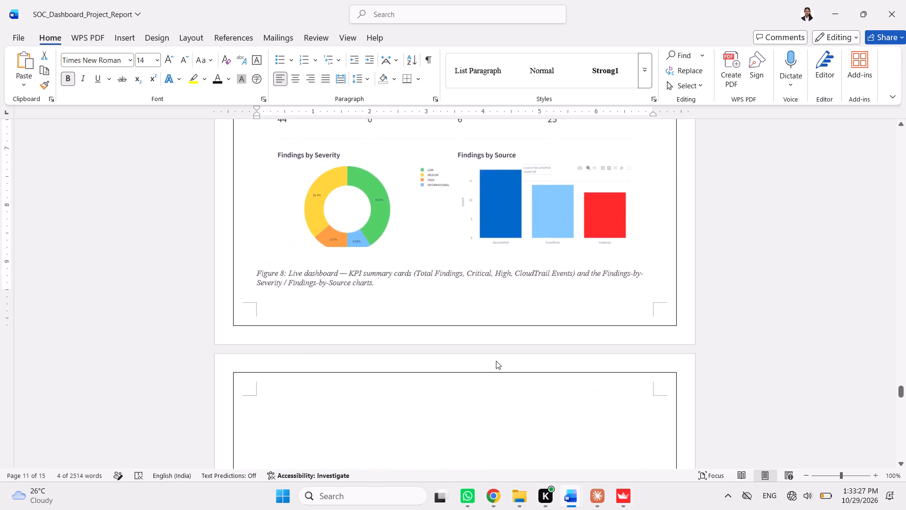
{"action": "scroll", "coordinate": [496, 361], "scroll_direction": "down", "scroll_amount": 7}
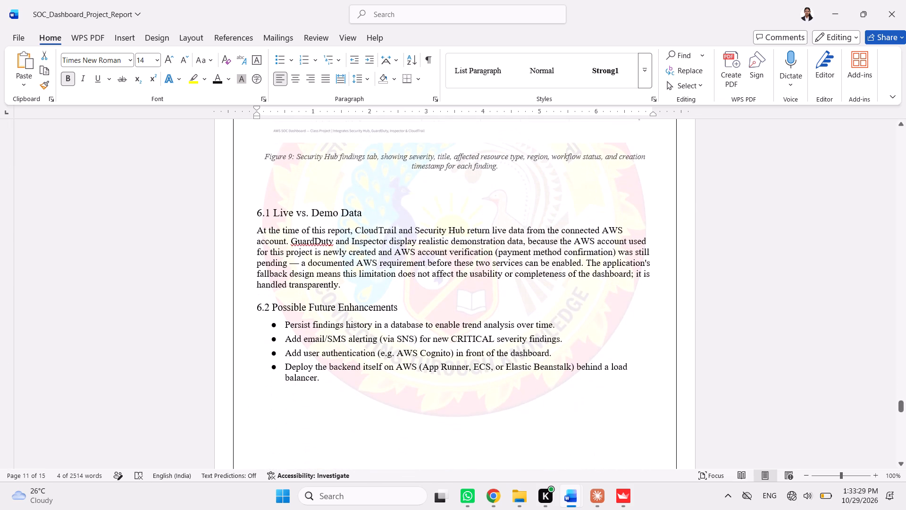
{"action": "left_click_drag", "start_coordinate": [256, 213], "coordinate": [360, 212]}
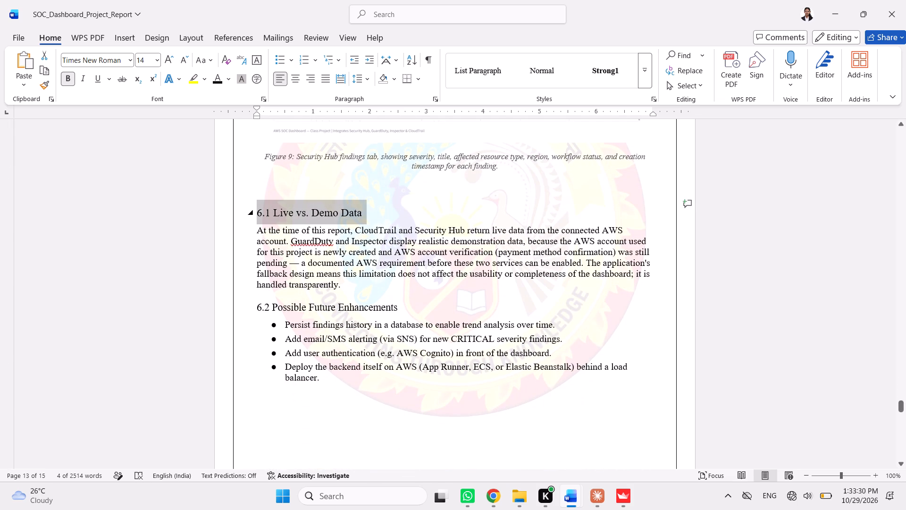
{"action": "left_click_drag", "start_coordinate": [360, 212], "coordinate": [363, 212]}
{"action": "left_click", "coordinate": [374, 190]}
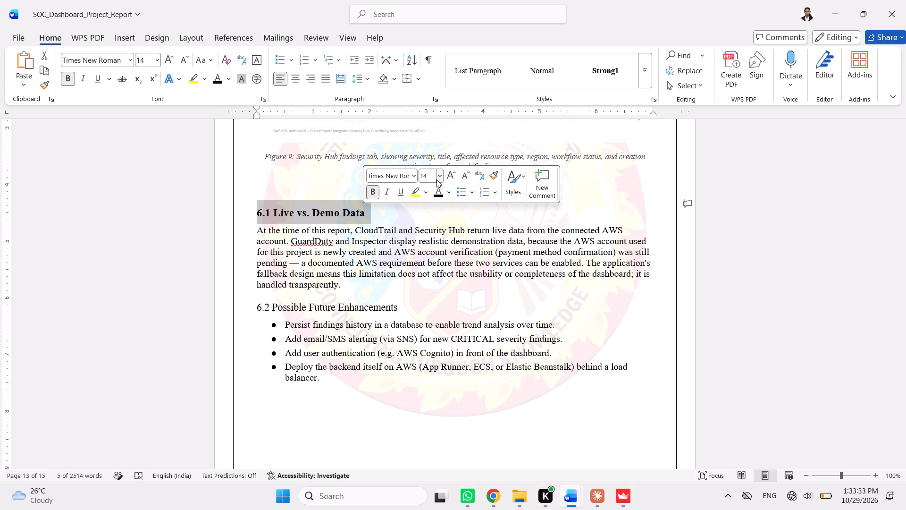
Make the heading "6.2 Possible Future Enhancements" bold.
{"action": "left_click_drag", "start_coordinate": [255, 310], "coordinate": [287, 304]}
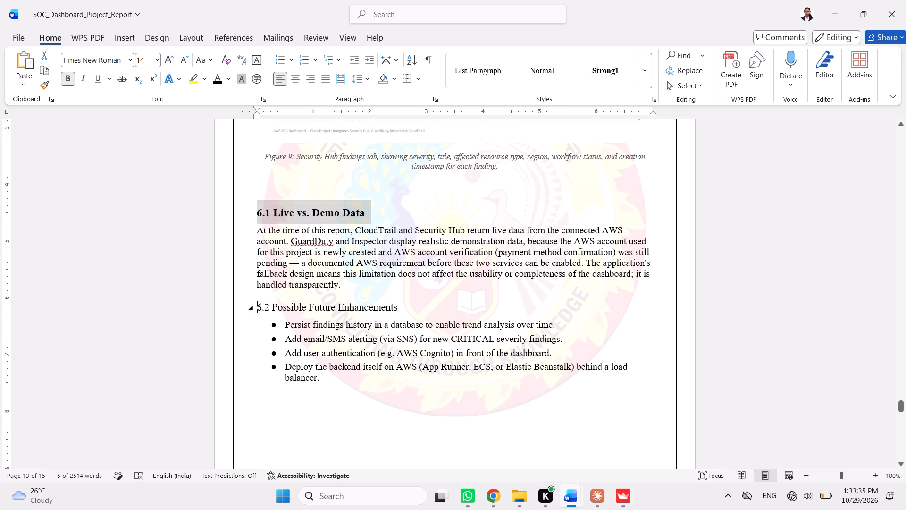
{"action": "left_click_drag", "start_coordinate": [287, 304], "coordinate": [373, 307]}
{"action": "left_click", "coordinate": [381, 290]}
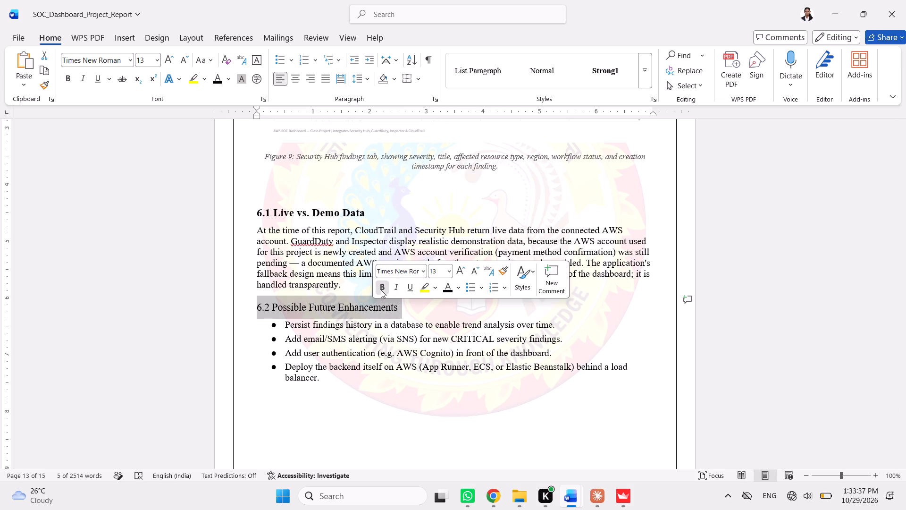
Renumber the "Live vs. Demo Data" heading as 4.2 to continue the Chapter 4 sections.
{"action": "scroll", "coordinate": [420, 346], "scroll_direction": "up", "scroll_amount": 8}
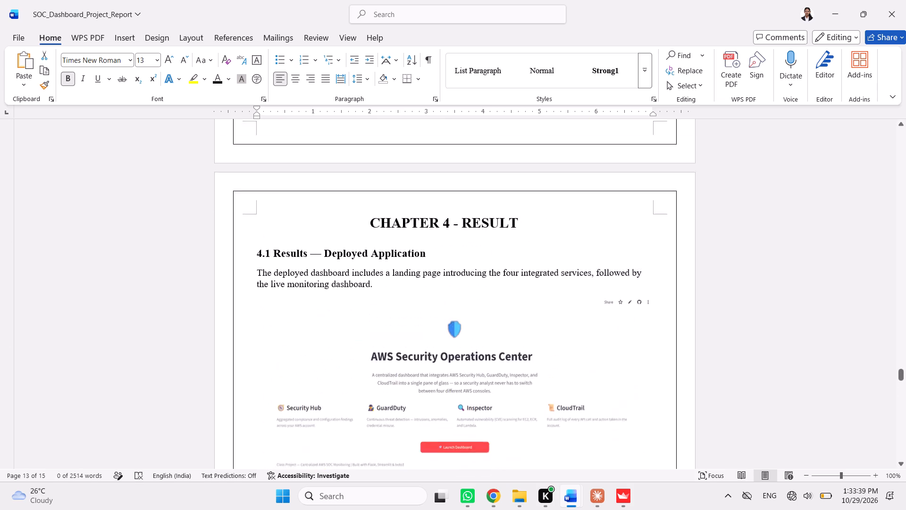
{"action": "right_click", "coordinate": [420, 346]}
{"action": "scroll", "coordinate": [419, 339], "scroll_direction": "down", "scroll_amount": 2}
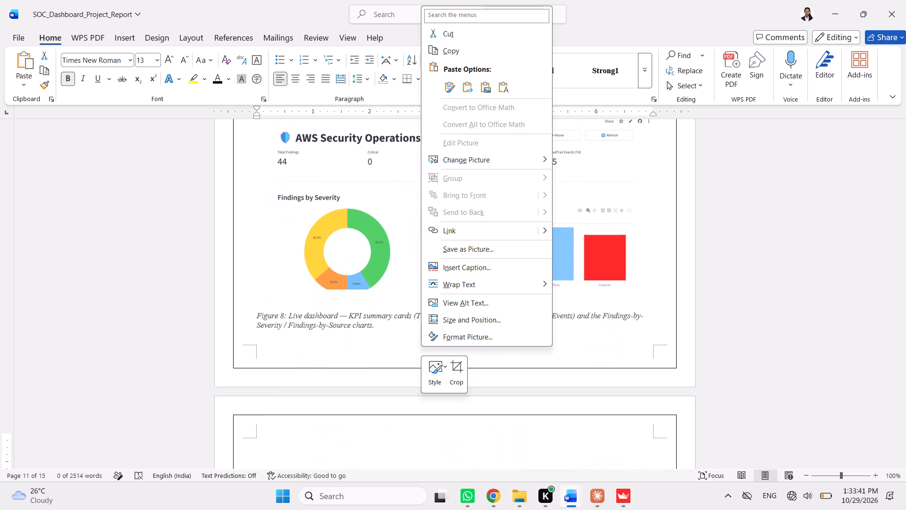
{"action": "scroll", "coordinate": [354, 348], "scroll_direction": "down", "scroll_amount": 2}
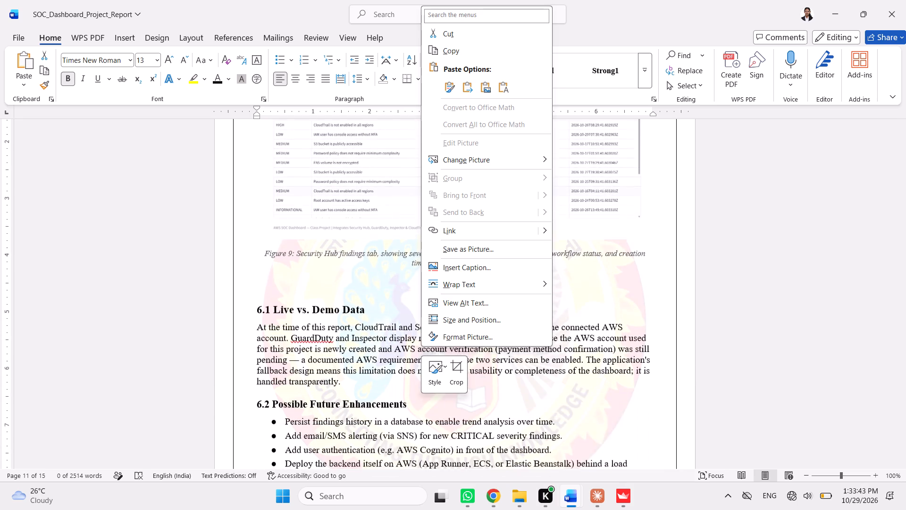
{"action": "scroll", "coordinate": [354, 348], "scroll_direction": "down", "scroll_amount": 1}
{"action": "left_click", "coordinate": [267, 244]}
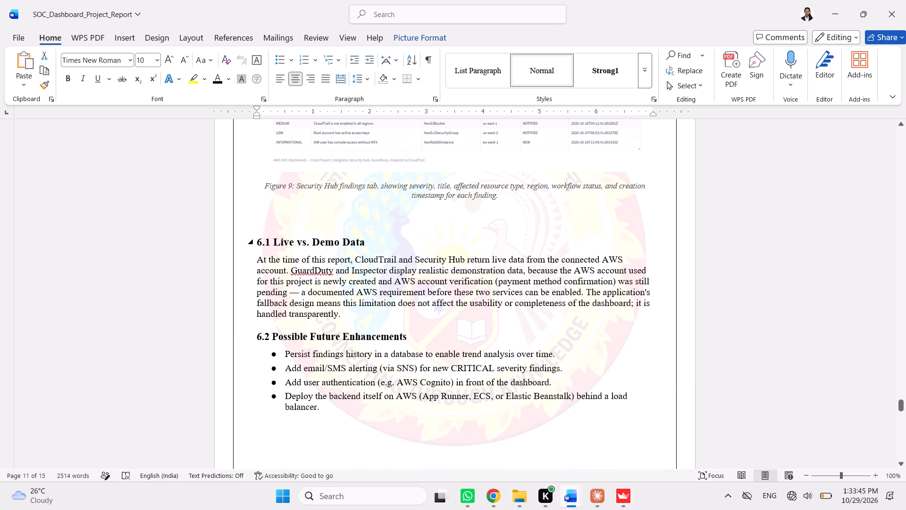
{"action": "left_click", "coordinate": [268, 245]}
{"action": "key", "text": "BackSpace"}
{"action": "key", "text": "BackSpace"}
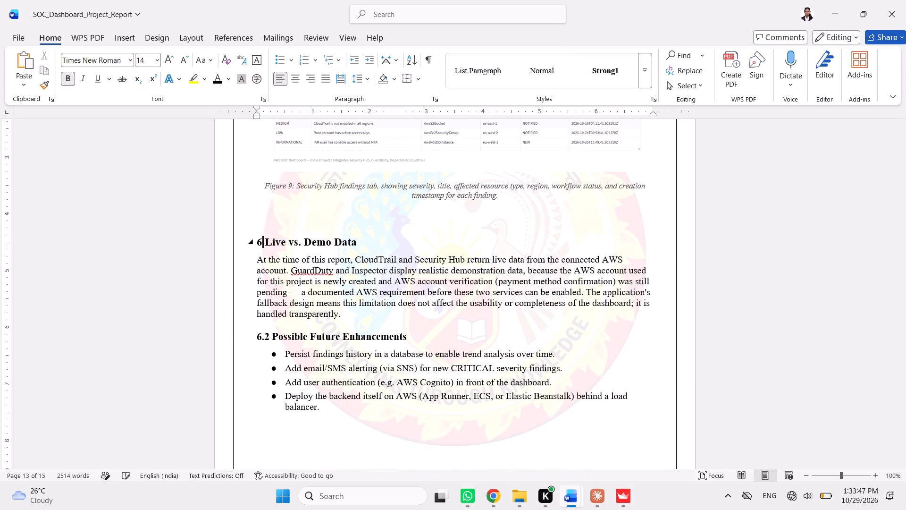
{"action": "key", "text": "BackSpace"}
{"action": "key", "text": "4"}
{"action": "type", "text": ".2"}
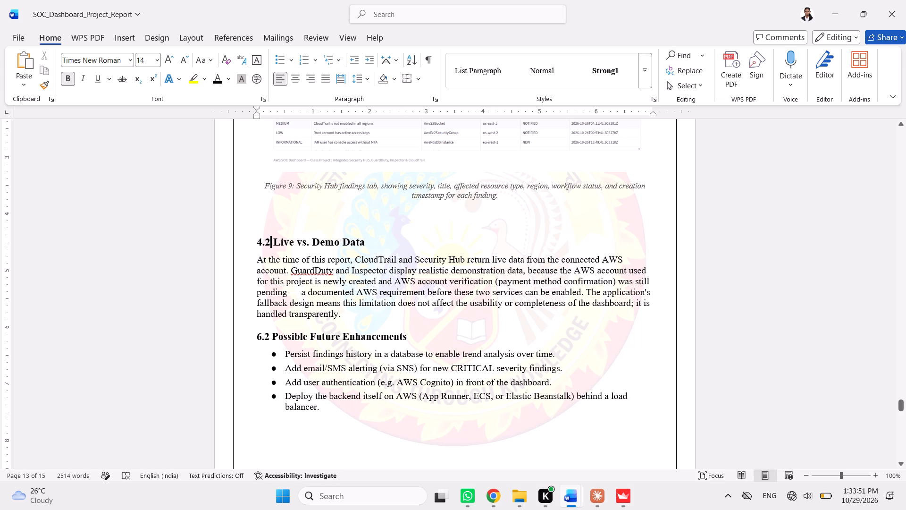
Renumber the "Possible Future Enhancements" heading as 4.3.
{"action": "left_click", "coordinate": [268, 335]}
{"action": "key", "text": "BackSpace"}
{"action": "key", "text": "BackSpace"}
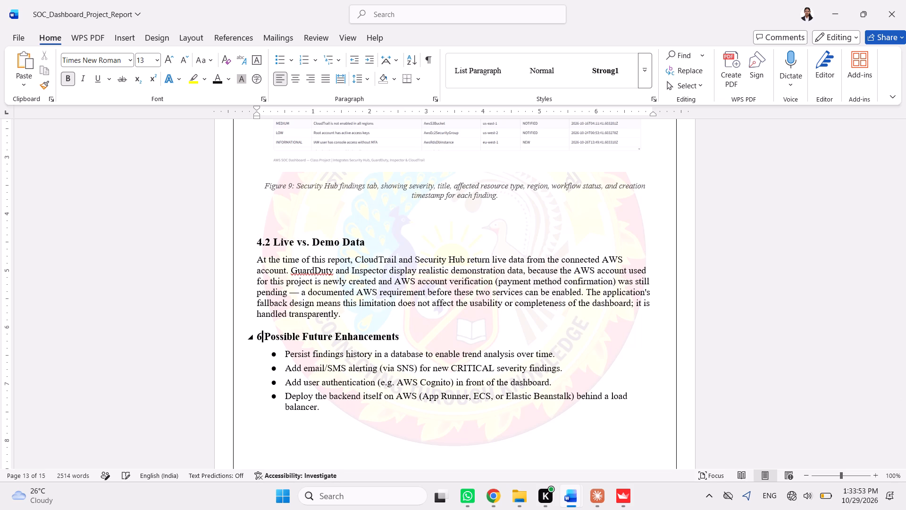
{"action": "key", "text": "BackSpace"}
{"action": "type", "text": "4.3"}
Look through the report from the conclusion back to the contents list to check its chapter and section entries.
{"action": "scroll", "coordinate": [268, 335], "scroll_direction": "down", "scroll_amount": 2}
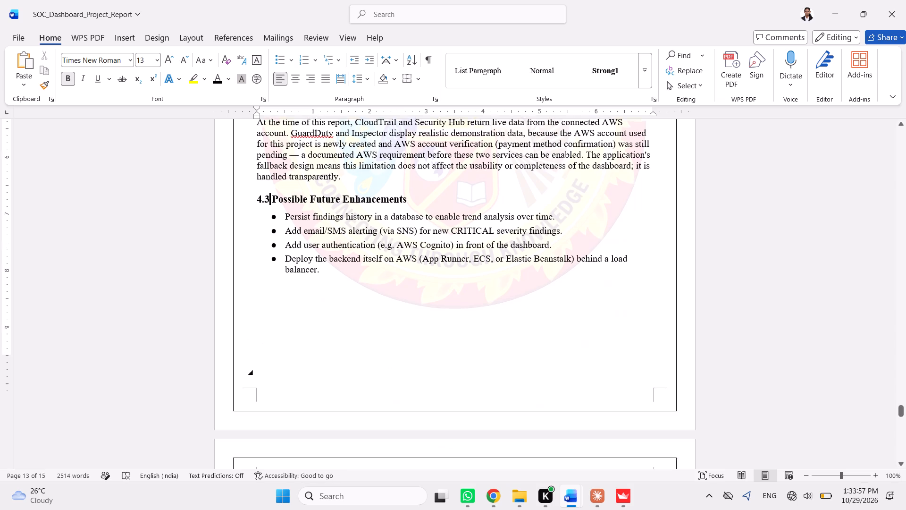
{"action": "scroll", "coordinate": [268, 335], "scroll_direction": "down", "scroll_amount": 1}
{"action": "scroll", "coordinate": [277, 301], "scroll_direction": "up", "scroll_amount": 1}
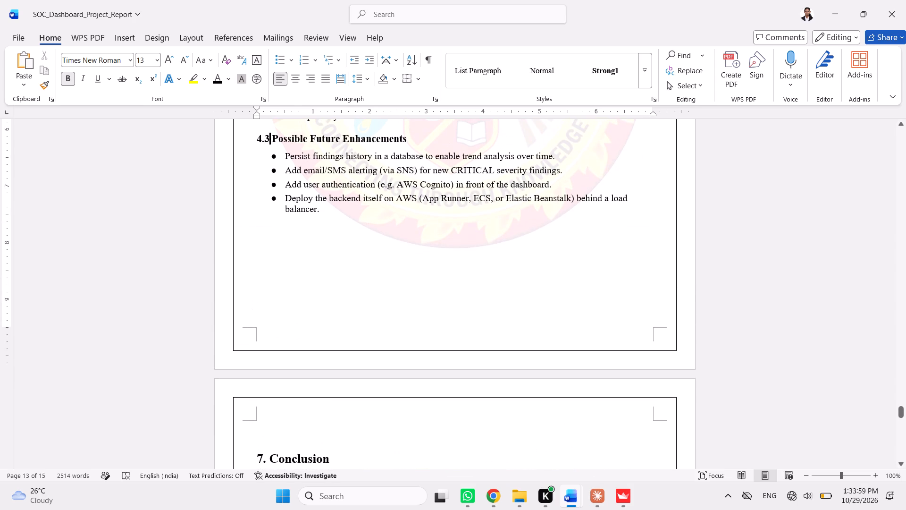
{"action": "scroll", "coordinate": [299, 438], "scroll_direction": "up", "scroll_amount": 9}
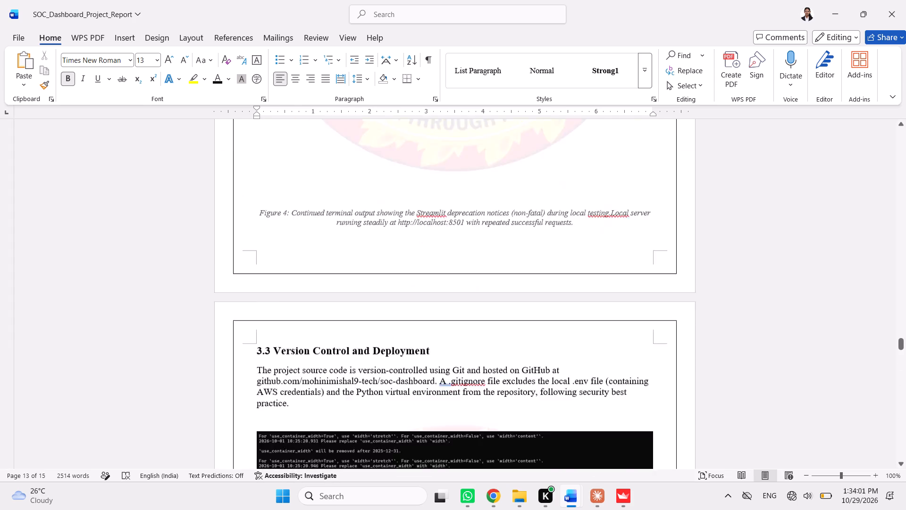
{"action": "scroll", "coordinate": [299, 438], "scroll_direction": "up", "scroll_amount": 9}
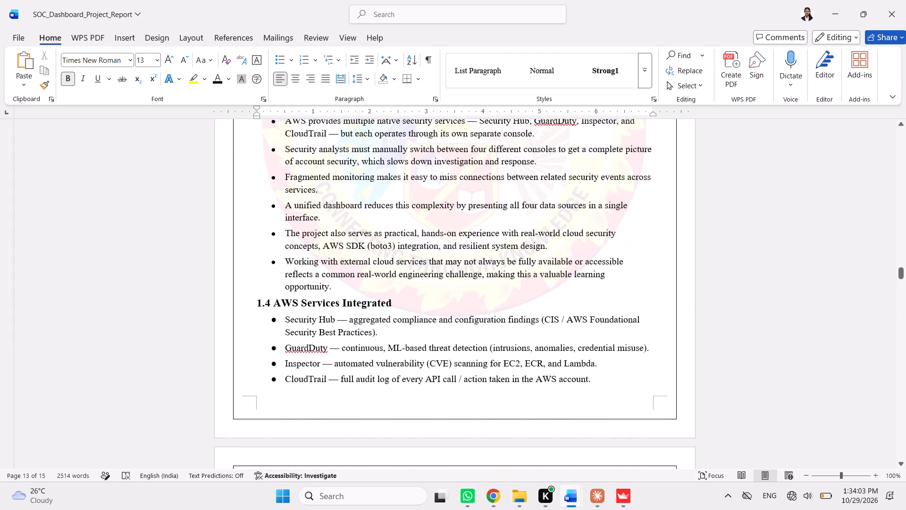
{"action": "scroll", "coordinate": [299, 438], "scroll_direction": "up", "scroll_amount": 8}
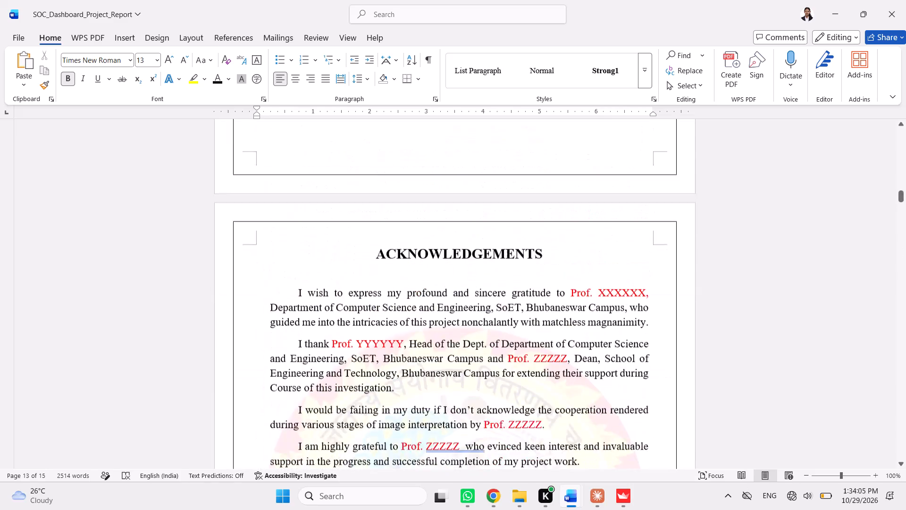
{"action": "scroll", "coordinate": [299, 438], "scroll_direction": "up", "scroll_amount": 4}
{"action": "scroll", "coordinate": [299, 438], "scroll_direction": "down", "scroll_amount": 4}
{"action": "scroll", "coordinate": [299, 438], "scroll_direction": "up", "scroll_amount": 1, "text": "ctrl"}
{"action": "scroll", "coordinate": [299, 438], "scroll_direction": "down", "scroll_amount": 2}
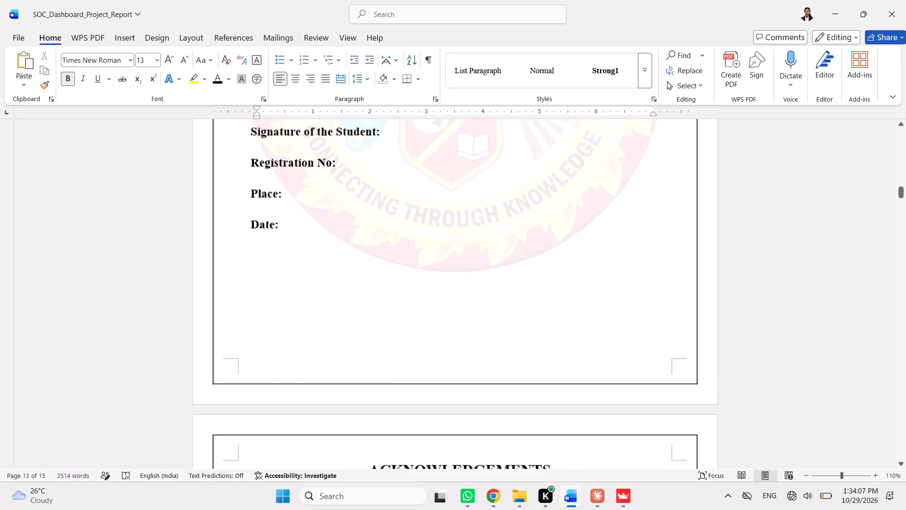
{"action": "scroll", "coordinate": [299, 438], "scroll_direction": "down", "scroll_amount": 2}
{"action": "scroll", "coordinate": [299, 438], "scroll_direction": "left", "scroll_amount": 1}
{"action": "scroll", "coordinate": [299, 438], "scroll_direction": "down", "scroll_amount": 3}
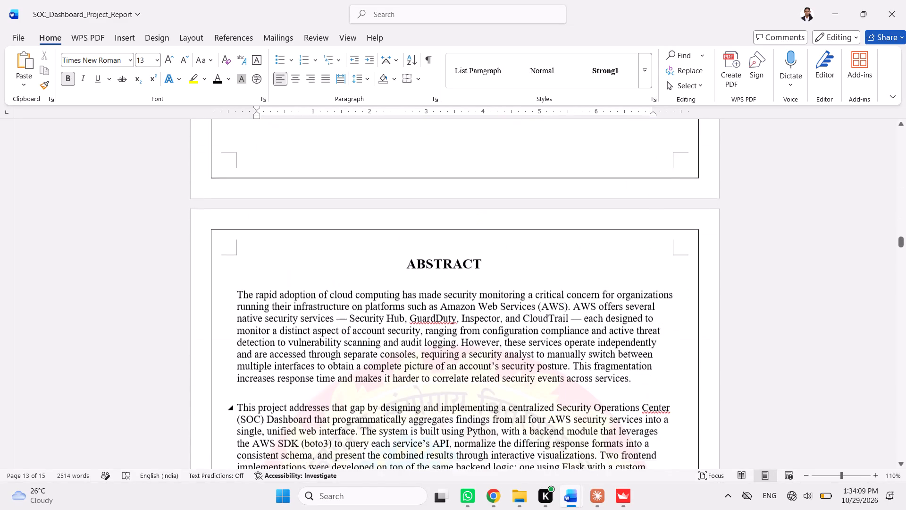
{"action": "scroll", "coordinate": [299, 438], "scroll_direction": "down", "scroll_amount": 2}
{"action": "scroll", "coordinate": [299, 438], "scroll_direction": "up", "scroll_amount": 3}
{"action": "scroll", "coordinate": [299, 438], "scroll_direction": "down", "scroll_amount": 1}
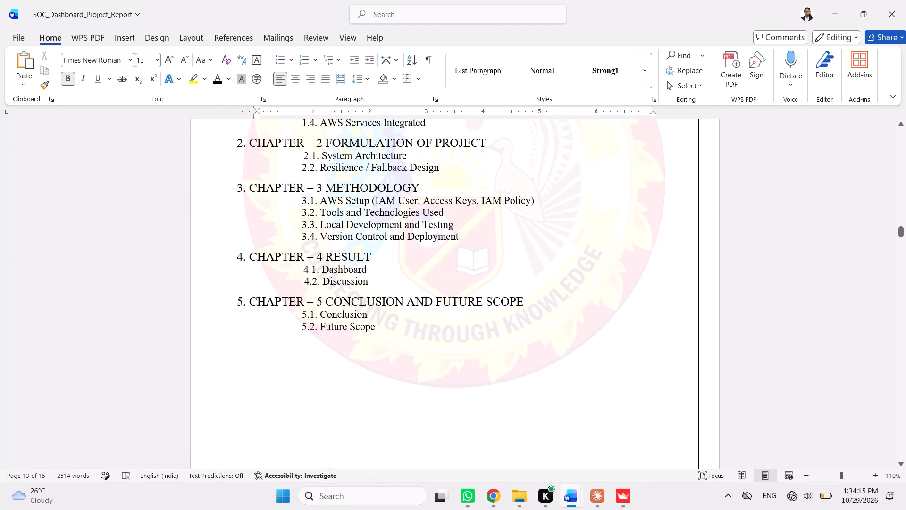
Add an indented entry "4.3 Future Scope" below "4.2. Discussion" in the contents list, copying the title from entry 5.2.
{"action": "left_click_drag", "start_coordinate": [319, 327], "coordinate": [376, 327]}
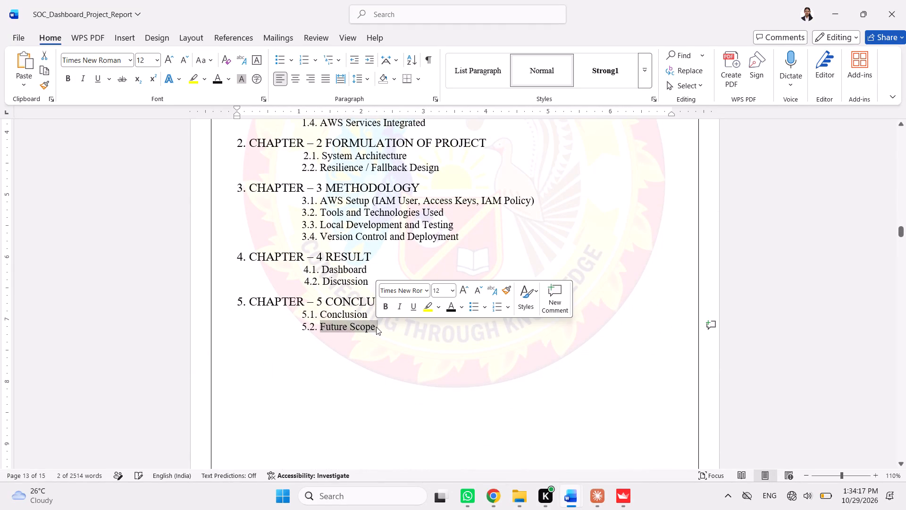
{"action": "key", "text": "ctrl+c"}
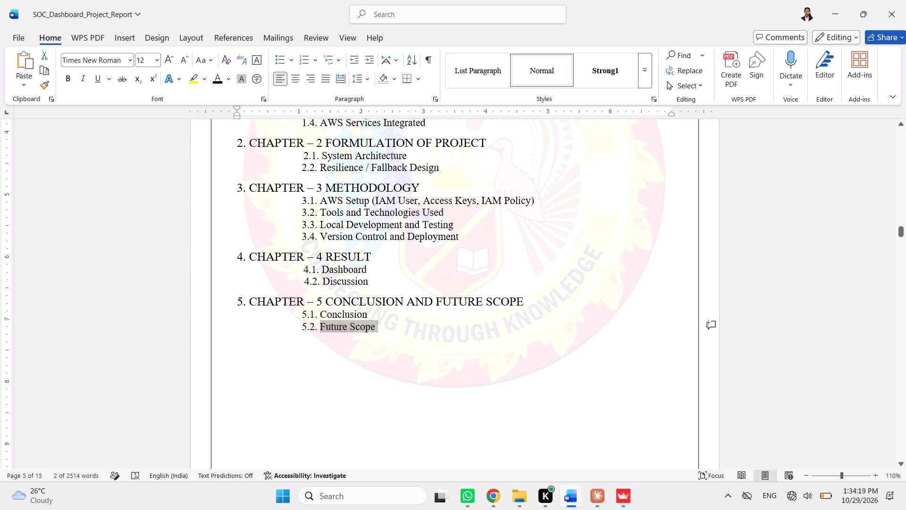
{"action": "left_click", "coordinate": [375, 280]}
{"action": "key", "text": "Return"}
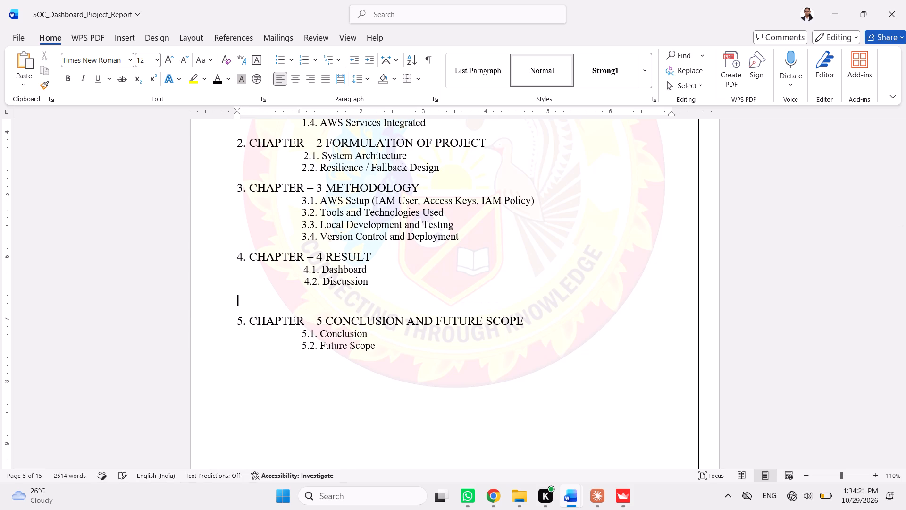
{"action": "left_click", "coordinate": [374, 283]}
{"action": "key", "text": "Return"}
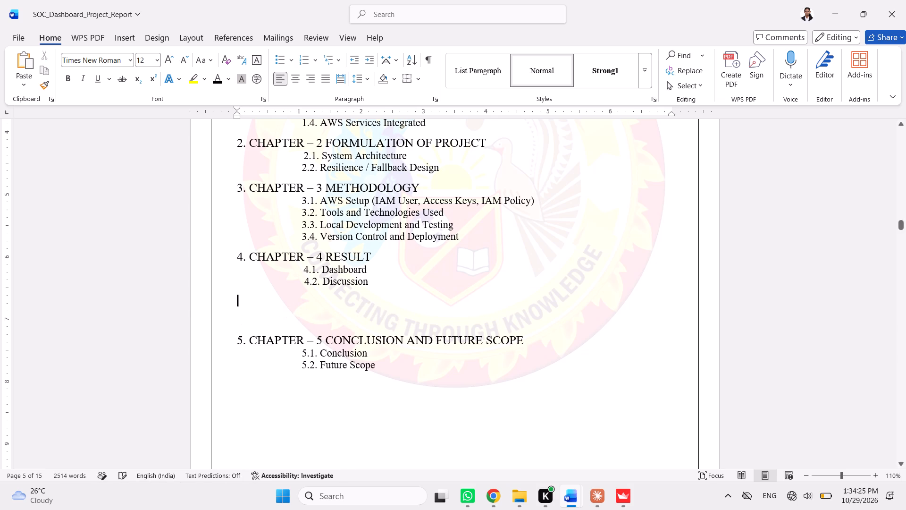
{"action": "key", "text": "space"}
{"action": "key", "text": "space"}
{"action": "key", "text": "space"}
{"action": "key", "text": "space"}
{"action": "key", "text": "space"}
{"action": "key", "text": "BackSpace"}
{"action": "type", "text": "4."}
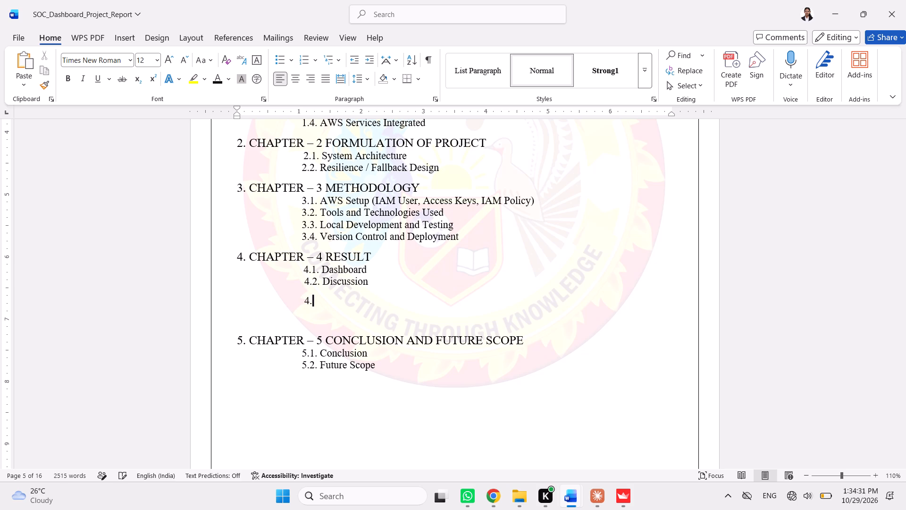
{"action": "key", "text": "3"}
{"action": "key", "text": "ctrl+v"}
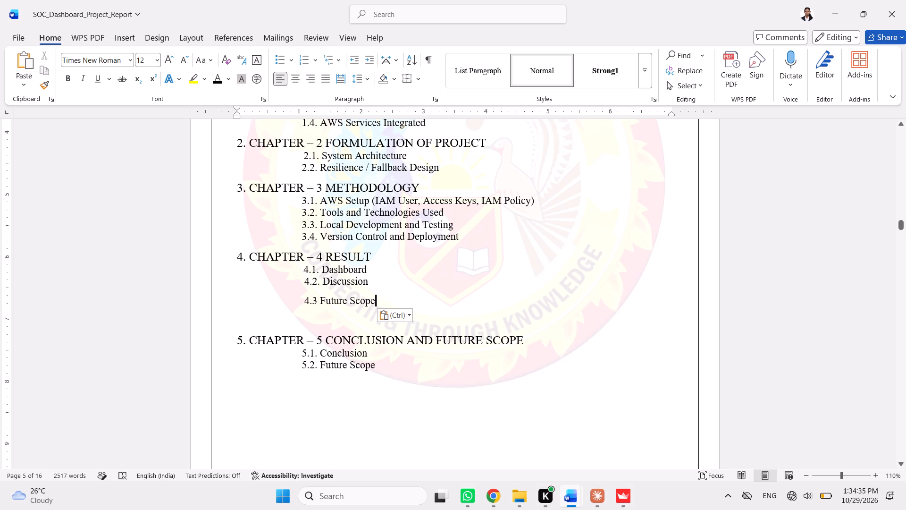
Delete the "4.2. Discussion" entry from the contents list and move the Future Scope entry up into its line under "4.1. Dashboard".
{"action": "left_click", "coordinate": [303, 300]}
{"action": "key", "text": "BackSpace"}
{"action": "key", "text": "BackSpace"}
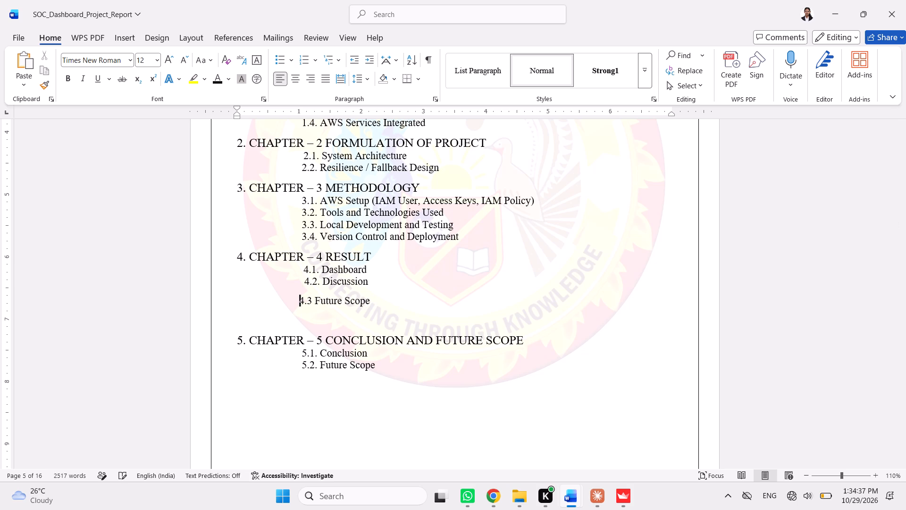
{"action": "key", "text": "BackSpace"}
{"action": "key", "text": "BackSpace"}
{"action": "key", "text": "BackSpace"}
{"action": "key", "text": "BackSpace"}
{"action": "key", "text": "BackSpace"}
{"action": "key", "text": "BackSpace"}
{"action": "key", "text": "BackSpace"}
{"action": "key", "text": "BackSpace"}
{"action": "key", "text": "BackSpace"}
{"action": "key", "text": "BackSpace"}
{"action": "key", "text": "BackSpace"}
{"action": "key", "text": "BackSpace"}
{"action": "key", "text": "BackSpace"}
{"action": "key", "text": "BackSpace"}
{"action": "key", "text": "BackSpace"}
{"action": "key", "text": "BackSpace"}
{"action": "key", "text": "BackSpace"}
{"action": "key", "text": "BackSpace"}
{"action": "key", "text": "BackSpace"}
{"action": "key", "text": "BackSpace"}
{"action": "key", "text": "BackSpace"}
{"action": "key", "text": "BackSpace"}
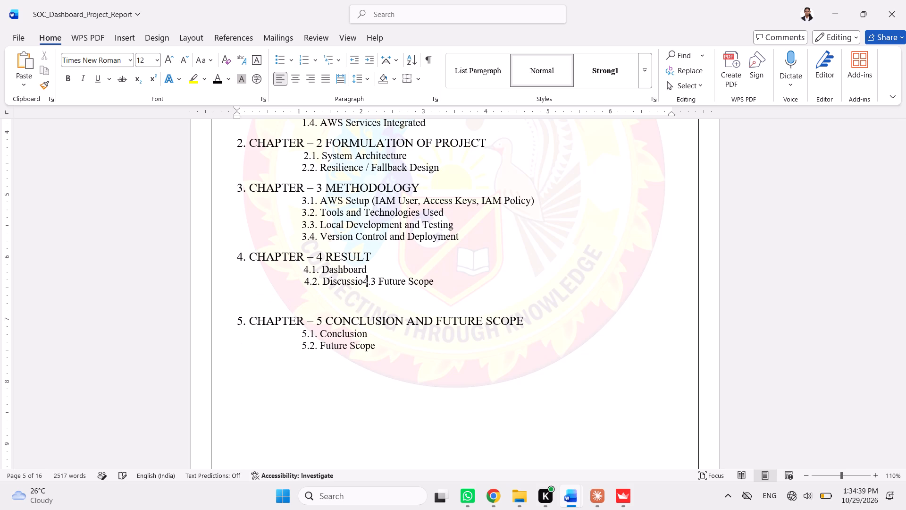
{"action": "key", "text": "BackSpace"}
{"action": "key", "text": "BackSpace"}
{"action": "key", "text": "BackSpace"}
{"action": "key", "text": "BackSpace"}
{"action": "key", "text": "BackSpace"}
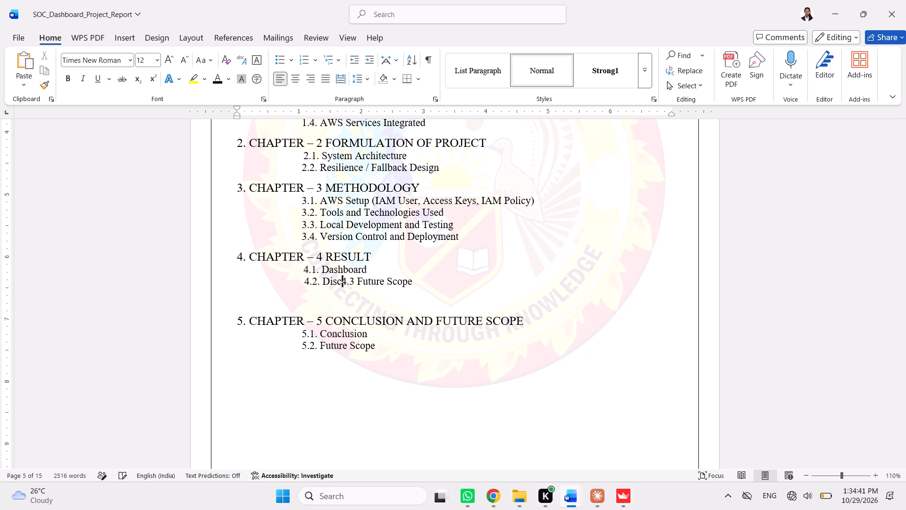
{"action": "key", "text": "BackSpace"}
{"action": "key", "text": "BackSpace"}
{"action": "key", "text": "BackSpace"}
{"action": "key", "text": "BackSpace"}
{"action": "key", "text": "BackSpace"}
{"action": "key", "text": "BackSpace"}
{"action": "key", "text": "BackSpace"}
{"action": "key", "text": "BackSpace"}
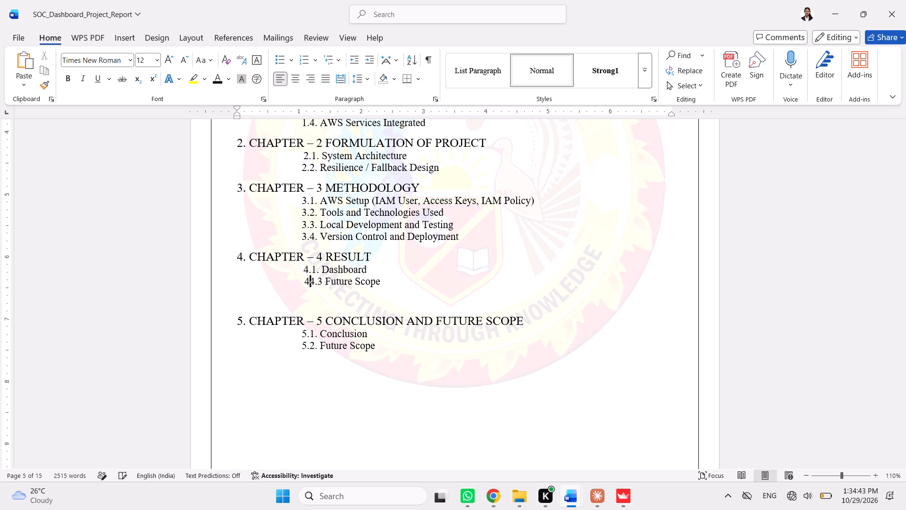
{"action": "key", "text": "BackSpace"}
{"action": "key", "text": "BackSpace"}
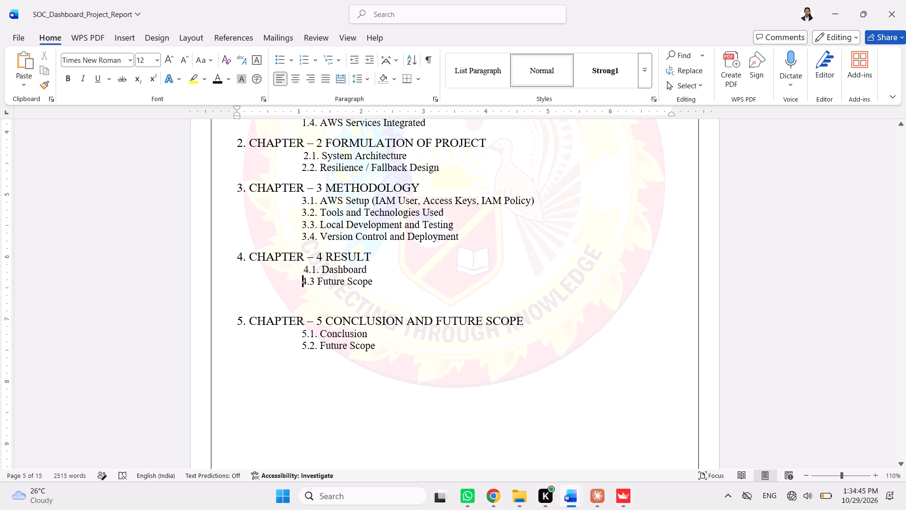
Renumber the Future Scope entry under Chapter 4 in the contents list as 4.2.
{"action": "left_click", "coordinate": [315, 281]}
{"action": "key", "text": "BackSpace"}
{"action": "key", "text": "2"}
Delete the "4.2 Live vs. Demo Data" section, both heading and paragraph, from Chapter 4 of the report.
{"action": "scroll", "coordinate": [390, 346], "scroll_direction": "down", "scroll_amount": 8}
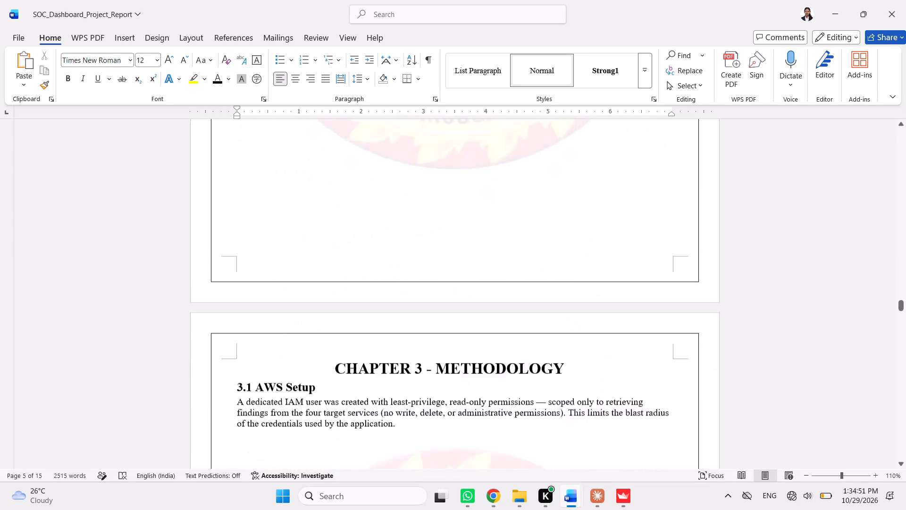
{"action": "scroll", "coordinate": [390, 346], "scroll_direction": "down", "scroll_amount": 5}
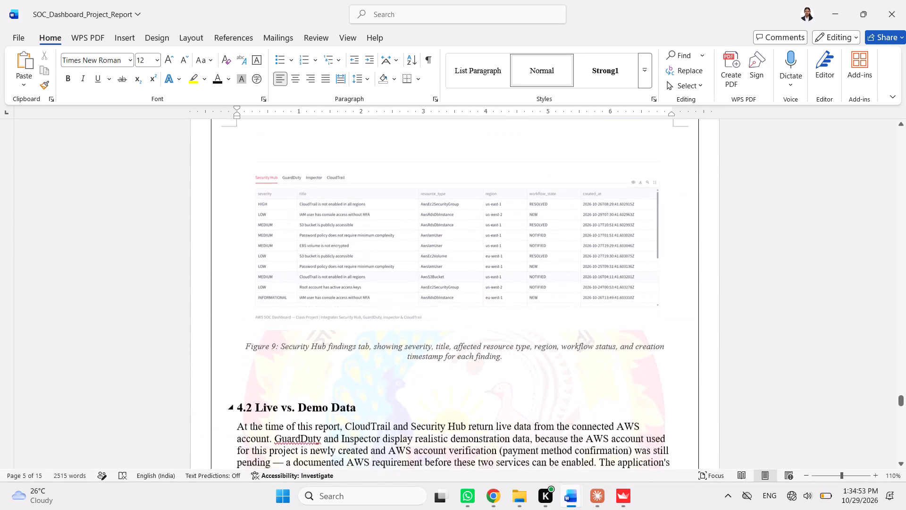
{"action": "scroll", "coordinate": [390, 346], "scroll_direction": "down", "scroll_amount": 2}
{"action": "scroll", "coordinate": [390, 346], "scroll_direction": "up", "scroll_amount": 1}
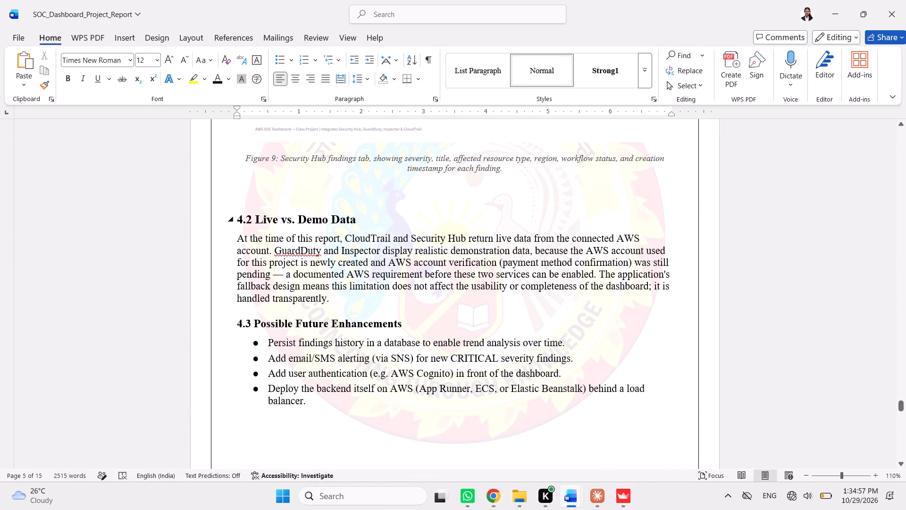
{"action": "left_click_drag", "start_coordinate": [237, 218], "coordinate": [340, 298]}
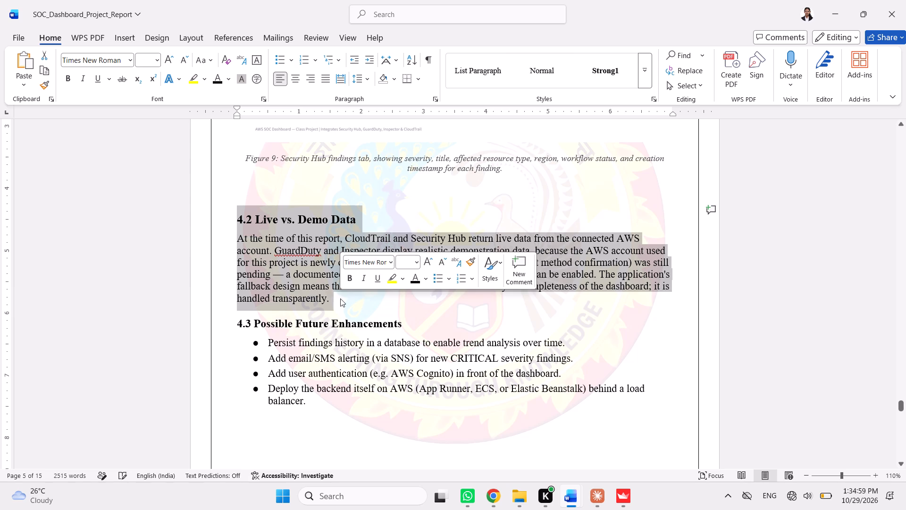
{"action": "key", "text": "BackSpace"}
Insert three blank lines above the "7. Conclusion" heading so that the conclusion starts on a new page.
{"action": "scroll", "coordinate": [411, 342], "scroll_direction": "down", "scroll_amount": 2}
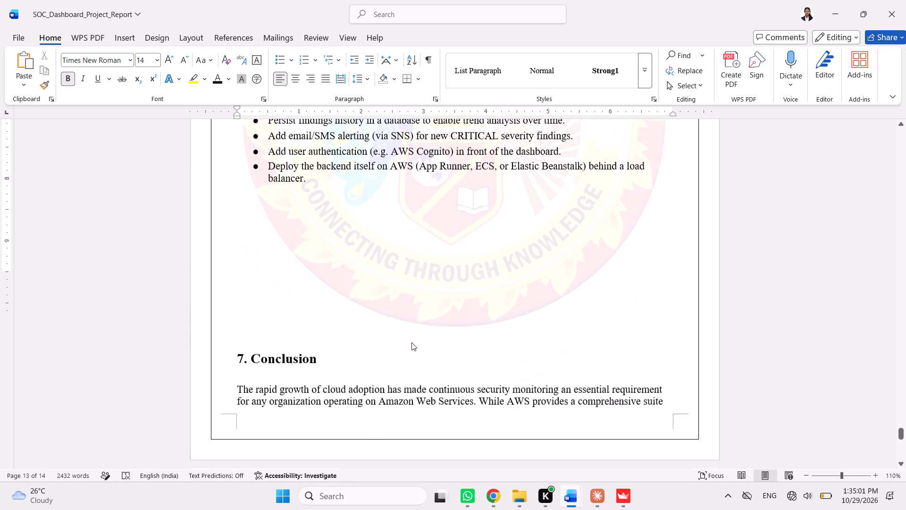
{"action": "scroll", "coordinate": [411, 342], "scroll_direction": "down", "scroll_amount": 1}
{"action": "scroll", "coordinate": [411, 342], "scroll_direction": "up", "scroll_amount": 1}
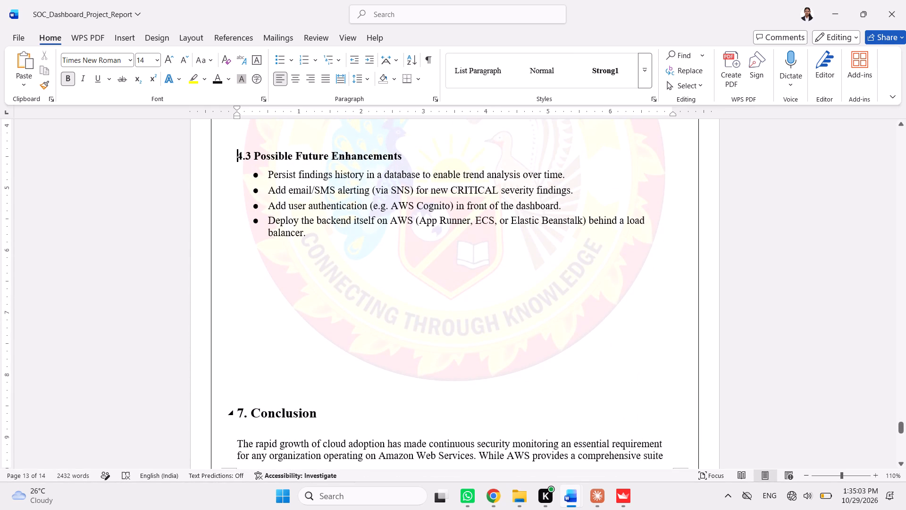
{"action": "left_click", "coordinate": [237, 414]}
{"action": "key", "text": "Return"}
{"action": "key", "text": "Return"}
{"action": "key", "text": "Return"}
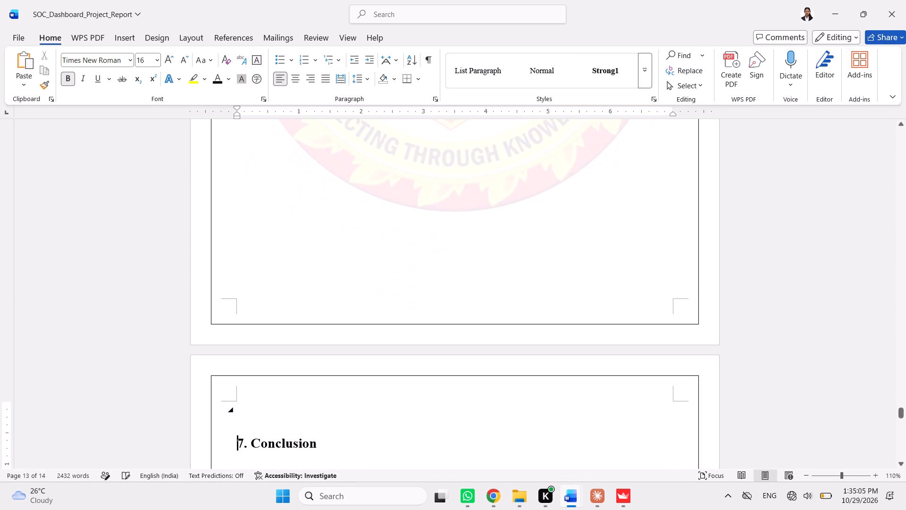
Look through Chapter 4 from the conclusion back to its title to check the remaining sections and their numbering.
{"action": "scroll", "coordinate": [419, 358], "scroll_direction": "up", "scroll_amount": 4}
{"action": "scroll", "coordinate": [446, 343], "scroll_direction": "right", "scroll_amount": 1}
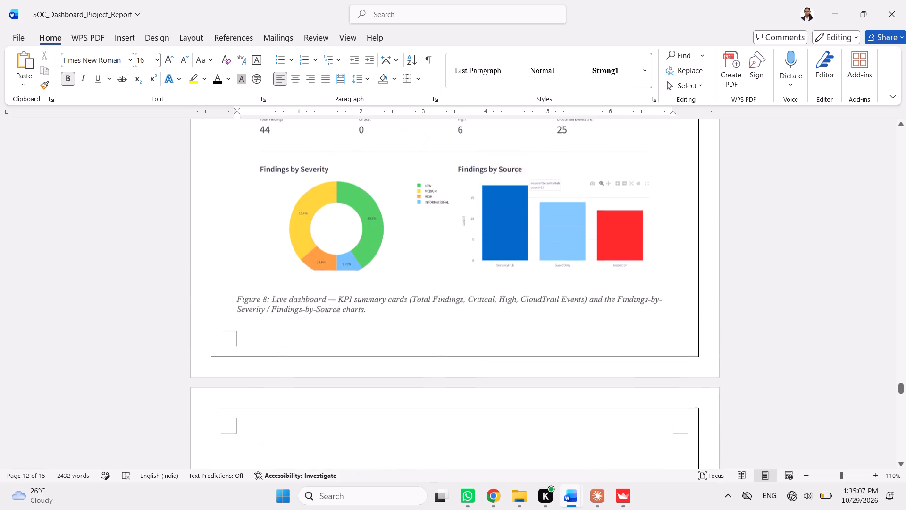
{"action": "scroll", "coordinate": [446, 343], "scroll_direction": "right", "scroll_amount": 1}
{"action": "scroll", "coordinate": [446, 343], "scroll_direction": "up", "scroll_amount": 7}
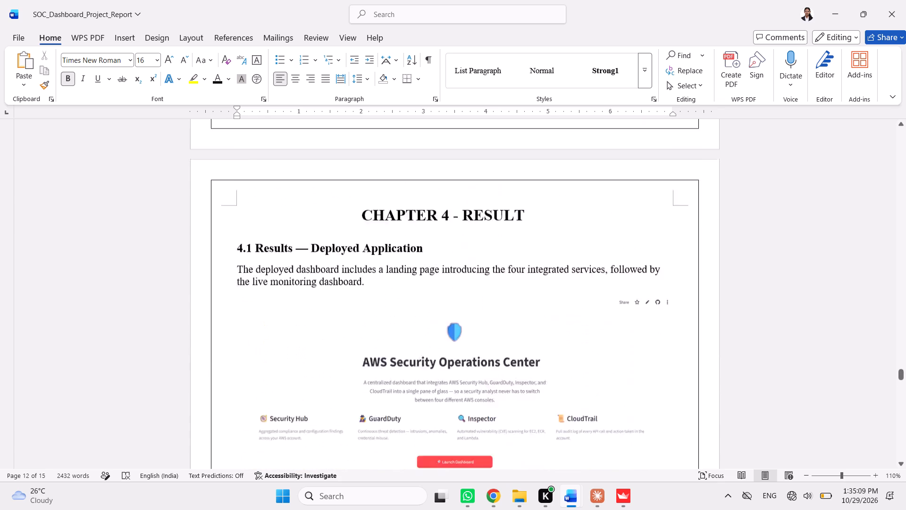
{"action": "scroll", "coordinate": [446, 343], "scroll_direction": "up", "scroll_amount": 1}
{"action": "scroll", "coordinate": [446, 343], "scroll_direction": "down", "scroll_amount": 7}
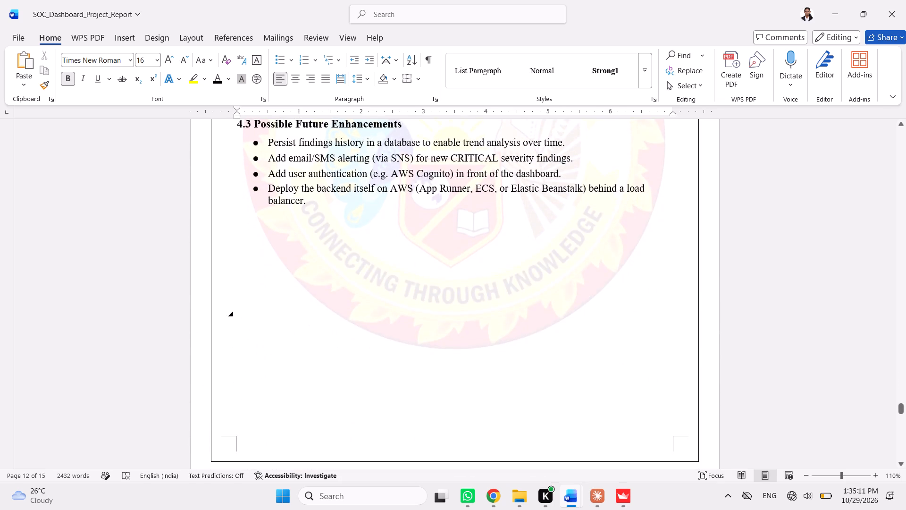
{"action": "scroll", "coordinate": [439, 285], "scroll_direction": "up", "scroll_amount": 1}
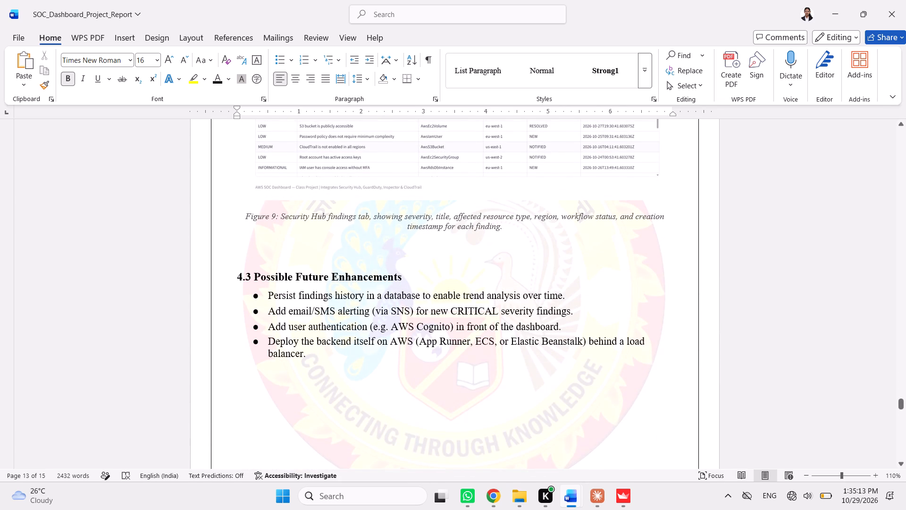
{"action": "scroll", "coordinate": [445, 330], "scroll_direction": "up", "scroll_amount": 6}
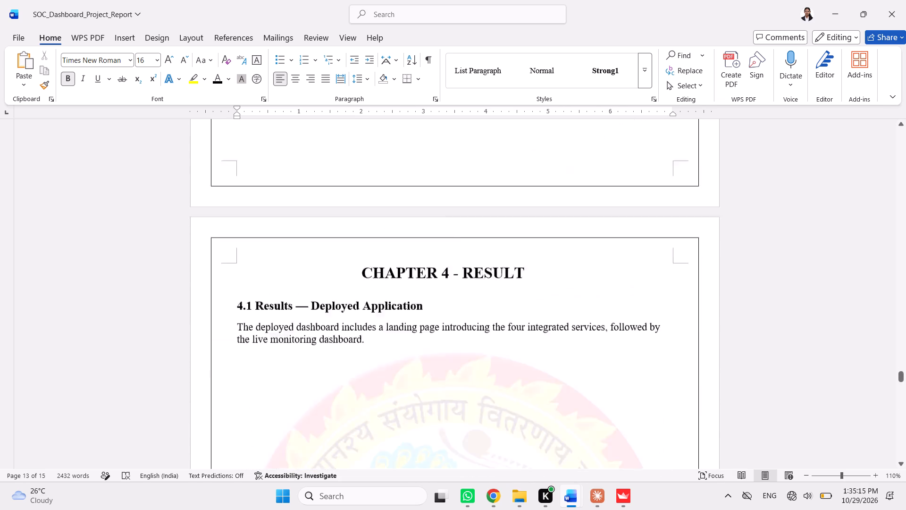
Remove the blank line above the Chapter 5 entry in the contents list.
{"action": "scroll", "coordinate": [445, 330], "scroll_direction": "up", "scroll_amount": 5}
{"action": "scroll", "coordinate": [447, 330], "scroll_direction": "down", "scroll_amount": 2}
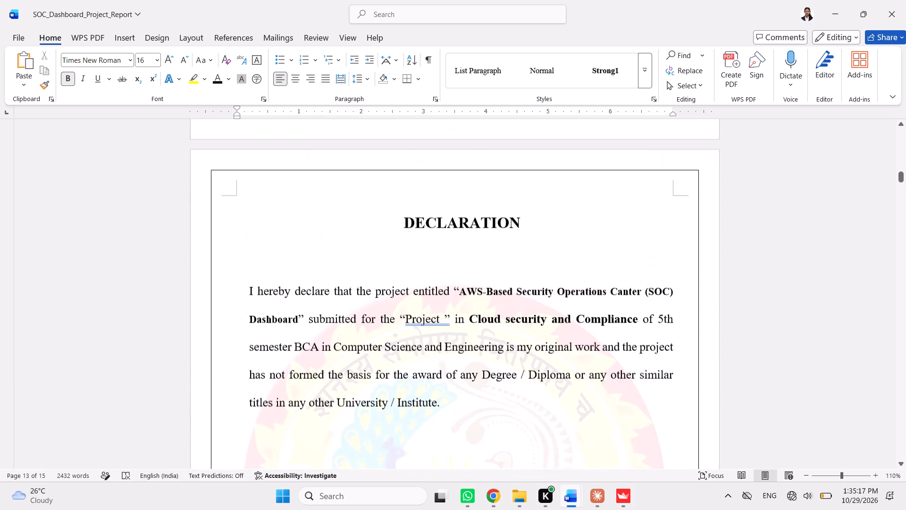
{"action": "scroll", "coordinate": [447, 330], "scroll_direction": "down", "scroll_amount": 6}
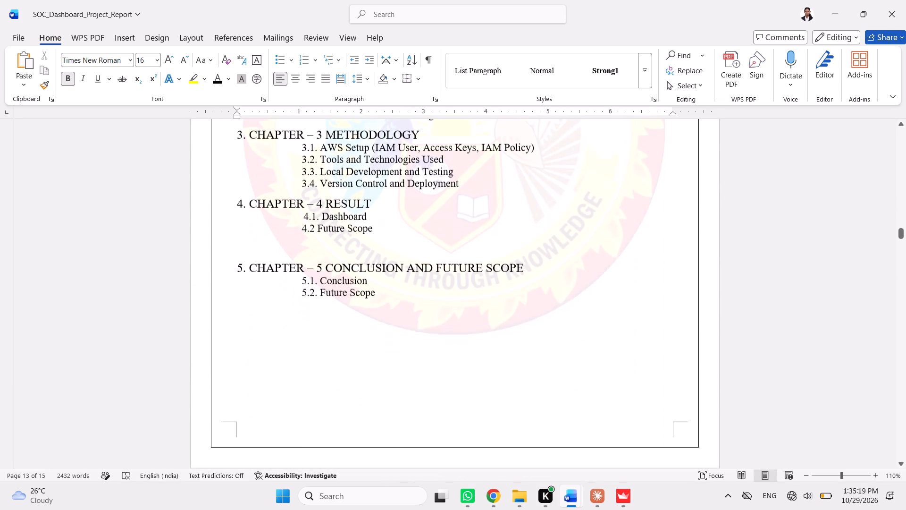
{"action": "scroll", "coordinate": [447, 330], "scroll_direction": "up", "scroll_amount": 1}
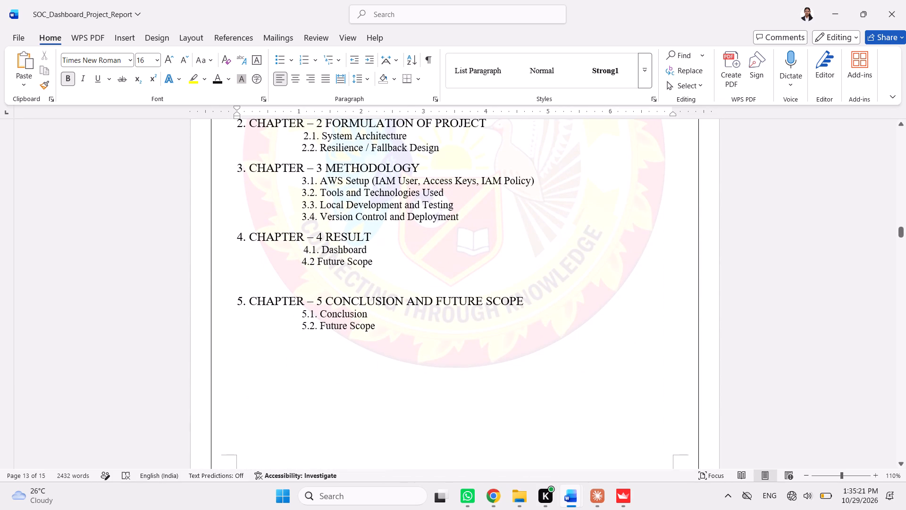
{"action": "left_click", "coordinate": [235, 301]}
{"action": "key", "text": "BackSpace"}
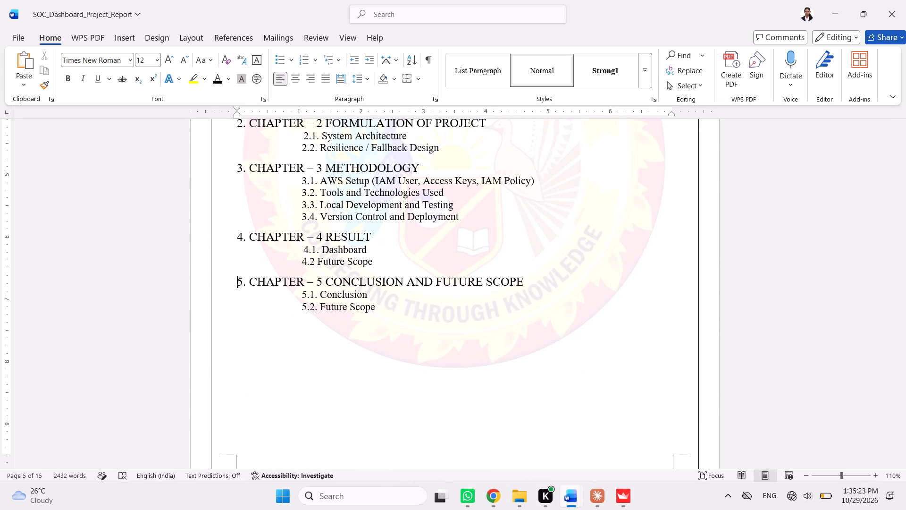
Copy the "CHAPTER – 5 CONCLUSION" part of the Chapter 5 entry in the contents list.
{"action": "scroll", "coordinate": [384, 321], "scroll_direction": "up", "scroll_amount": 1}
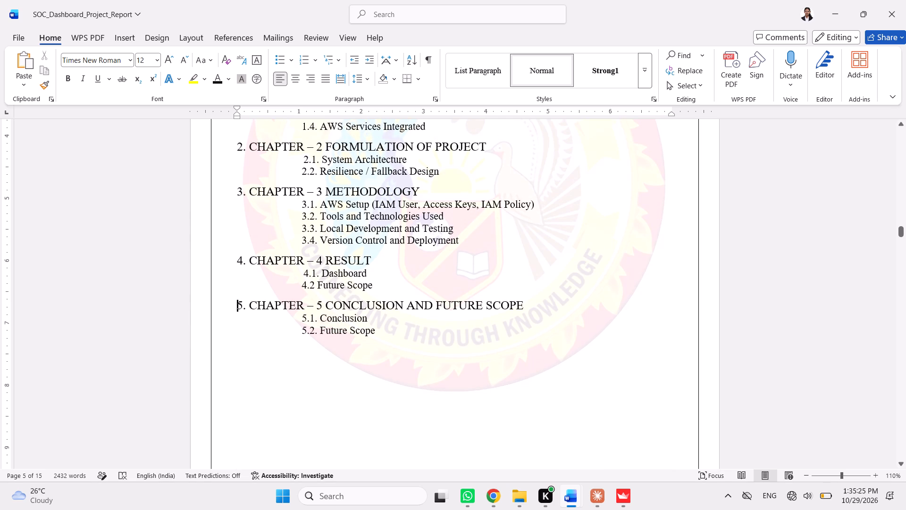
{"action": "left_click_drag", "start_coordinate": [247, 305], "coordinate": [393, 301]}
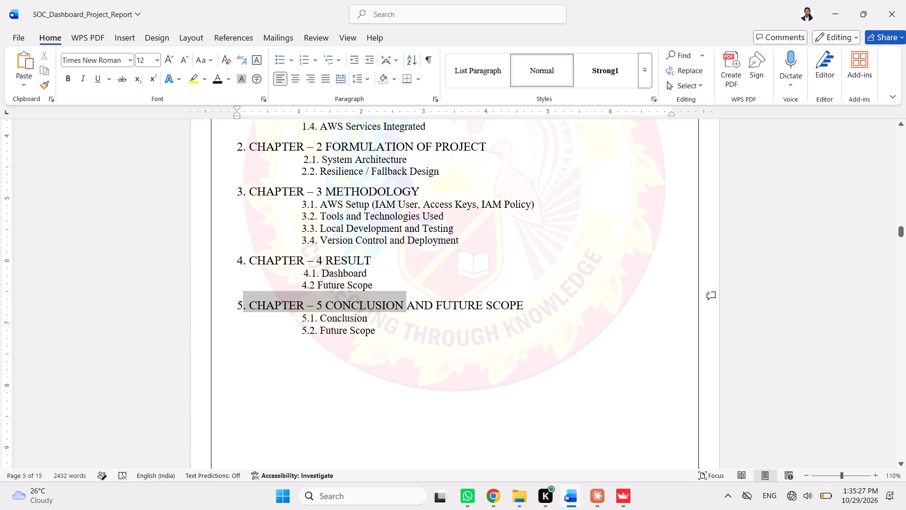
{"action": "left_click_drag", "start_coordinate": [393, 301], "coordinate": [393, 301]}
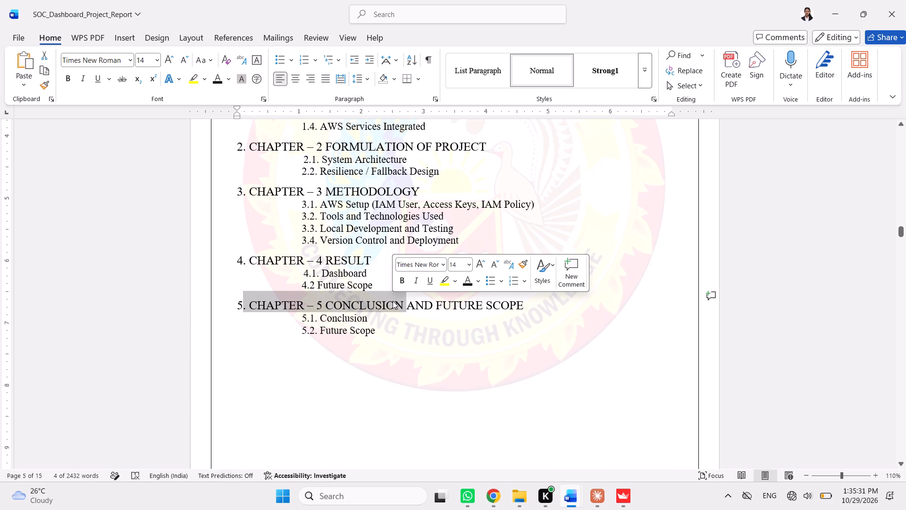
{"action": "key", "text": "ctrl+c"}
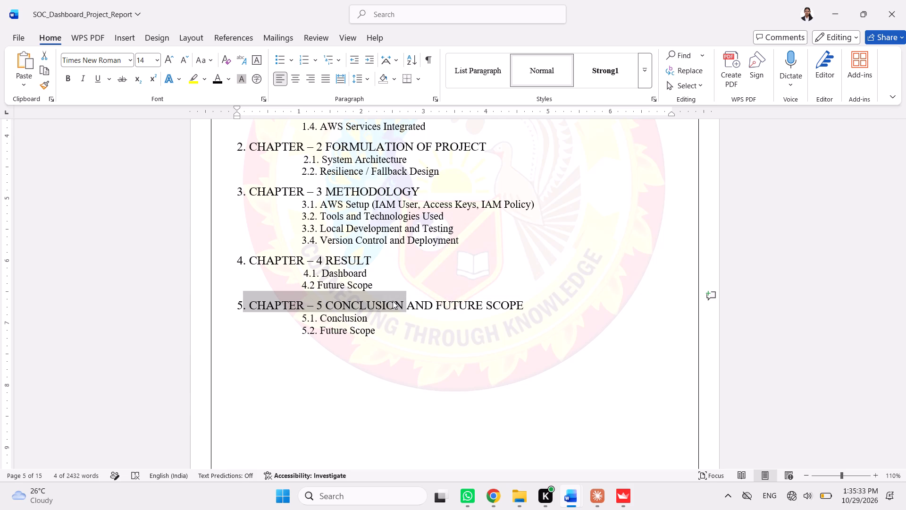
Delete the "5.2. Future Scope" entry from Chapter 5 in the contents list.
{"action": "left_click_drag", "start_coordinate": [299, 330], "coordinate": [368, 328]}
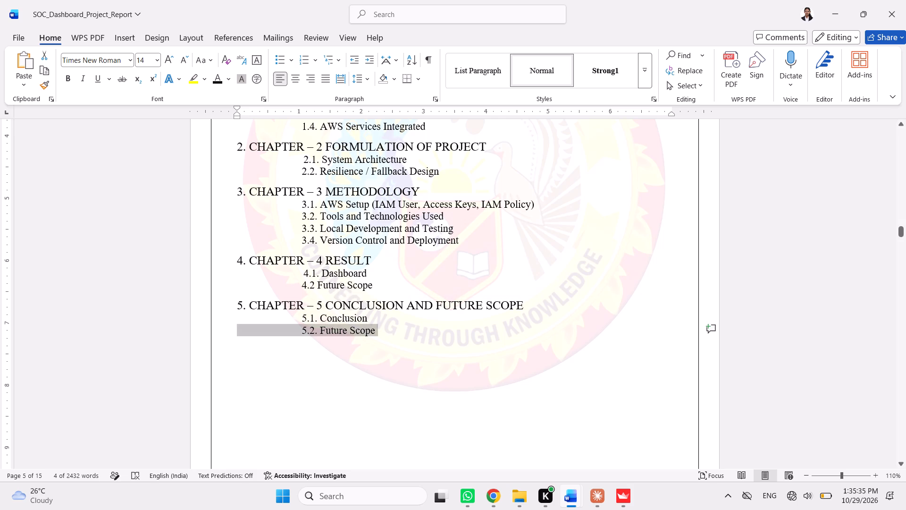
{"action": "left_click_drag", "start_coordinate": [368, 328], "coordinate": [368, 327]}
{"action": "key", "text": "BackSpace"}
Paste the copied title above the "7. Conclusion" heading and strip its leading period and space, leaving "CHAPTER – 5 CONCLUSION".
{"action": "scroll", "coordinate": [407, 379], "scroll_direction": "down", "scroll_amount": 13}
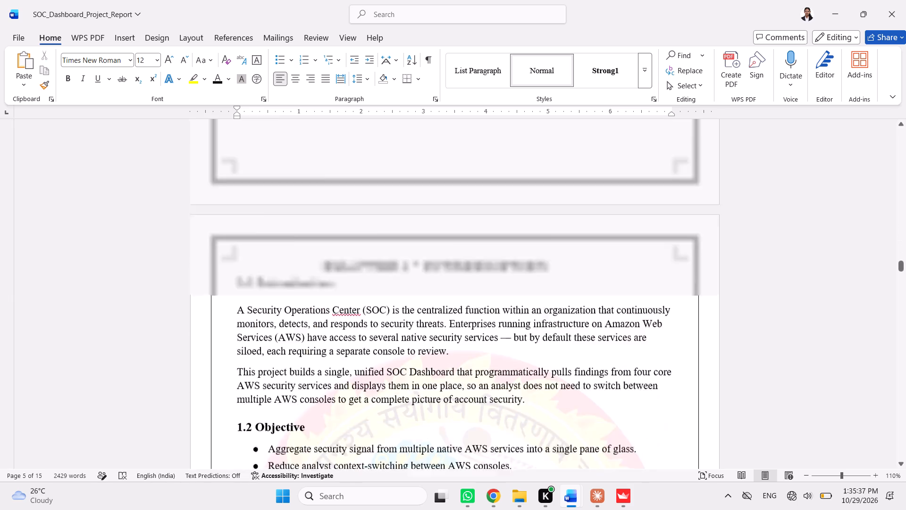
{"action": "scroll", "coordinate": [407, 379], "scroll_direction": "down", "scroll_amount": 14}
{"action": "scroll", "coordinate": [407, 379], "scroll_direction": "up", "scroll_amount": 7}
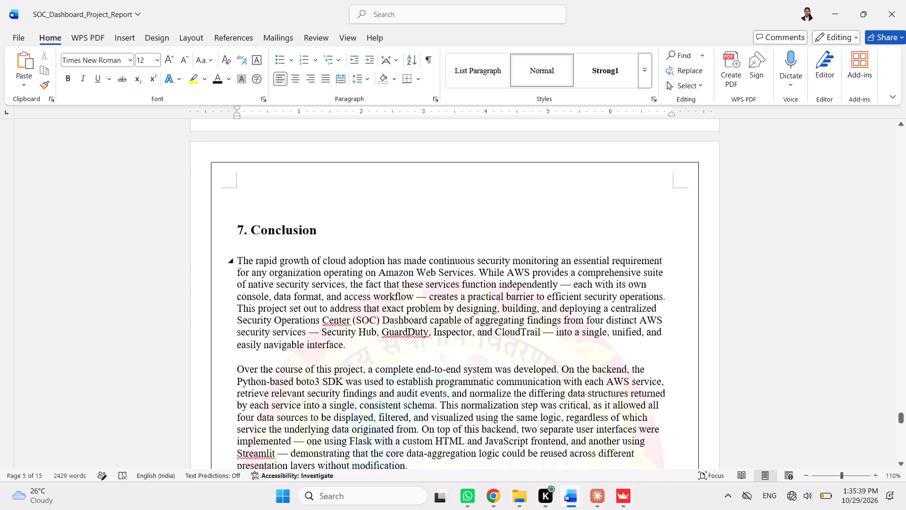
{"action": "scroll", "coordinate": [407, 379], "scroll_direction": "up", "scroll_amount": 2}
{"action": "scroll", "coordinate": [407, 379], "scroll_direction": "down", "scroll_amount": 2}
{"action": "scroll", "coordinate": [407, 379], "scroll_direction": "up", "scroll_amount": 1}
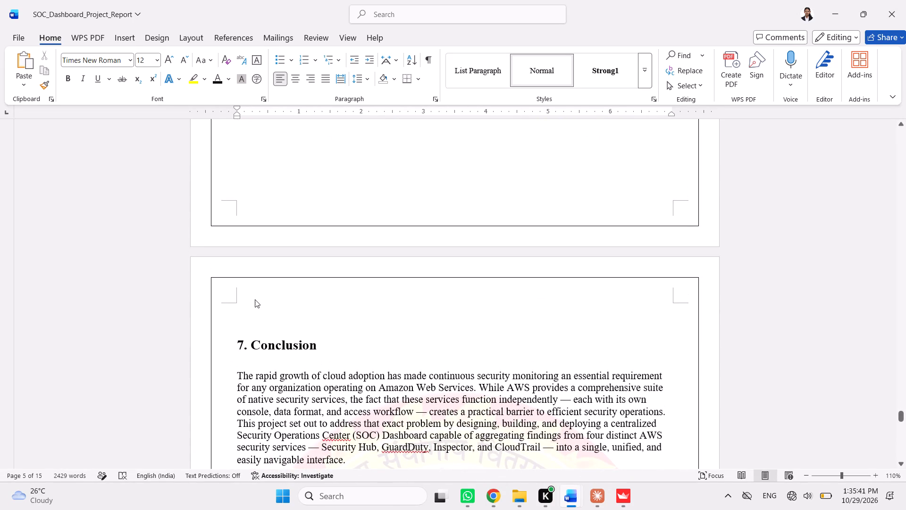
{"action": "left_click", "coordinate": [255, 299]}
{"action": "key", "text": "ctrl+v"}
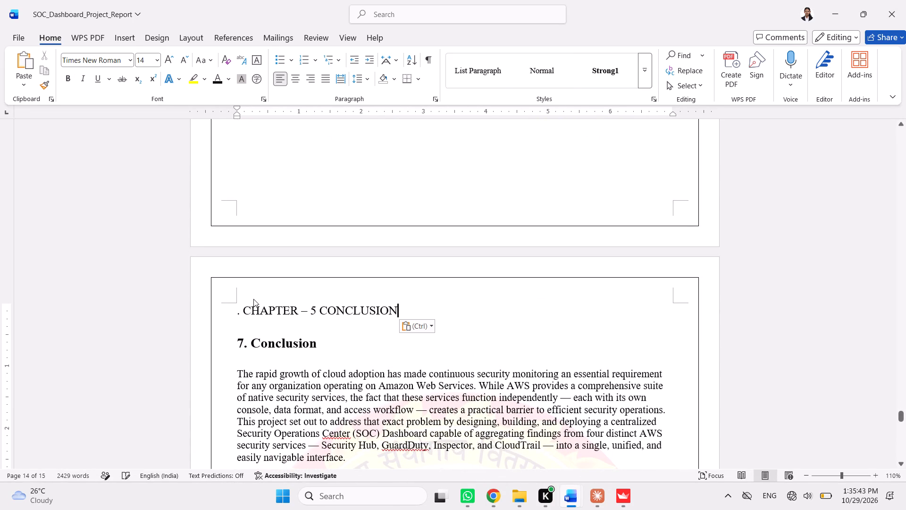
{"action": "left_click", "coordinate": [242, 308]}
{"action": "key", "text": "BackSpace"}
{"action": "key", "text": "BackSpace"}
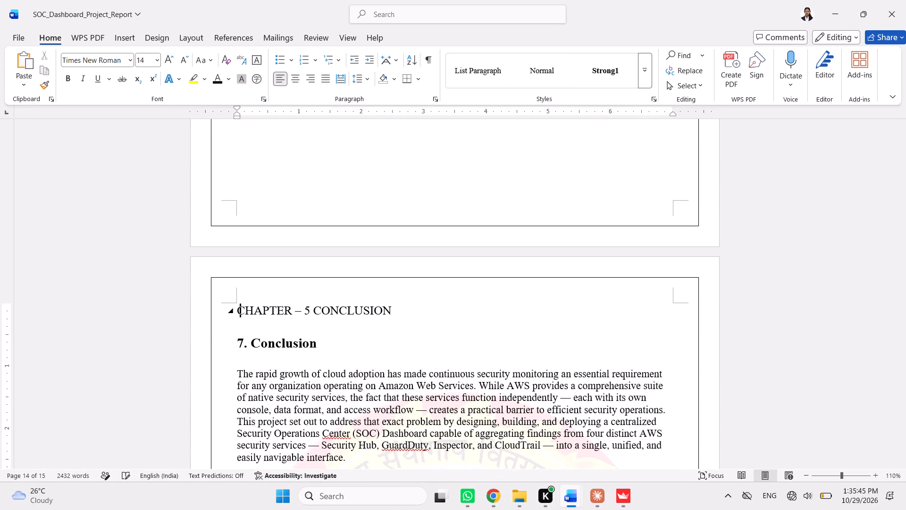
Make the "CHAPTER – 5 CONCLUSION" title above the conclusion bold.
{"action": "left_click_drag", "start_coordinate": [237, 310], "coordinate": [343, 318]}
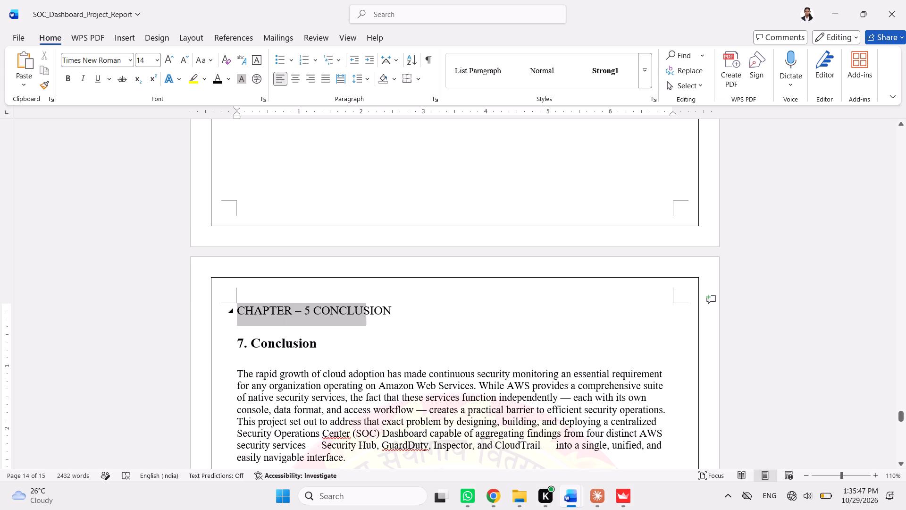
{"action": "left_click_drag", "start_coordinate": [343, 318], "coordinate": [371, 318]}
{"action": "left_click", "coordinate": [382, 298]}
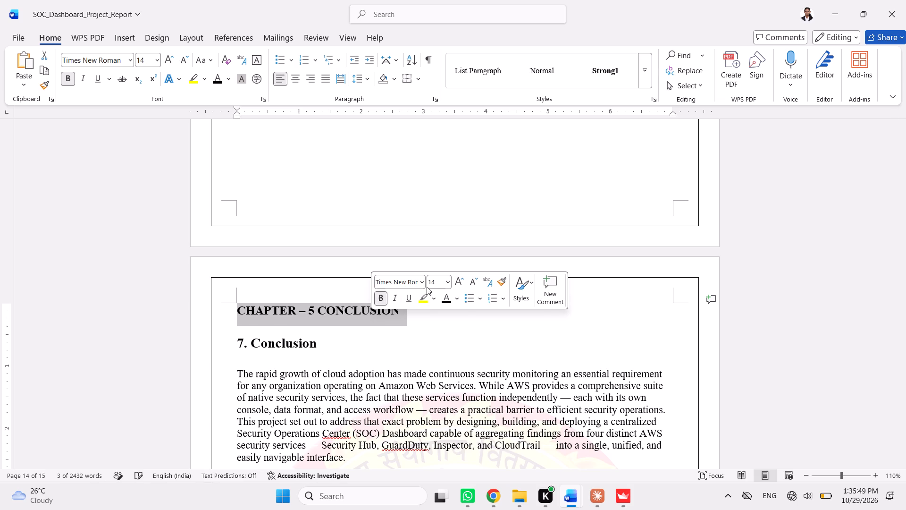
Increase the "CHAPTER – 5 CONCLUSION" title's font size to 18.
{"action": "left_click", "coordinate": [464, 279]}
{"action": "left_click", "coordinate": [464, 279]}
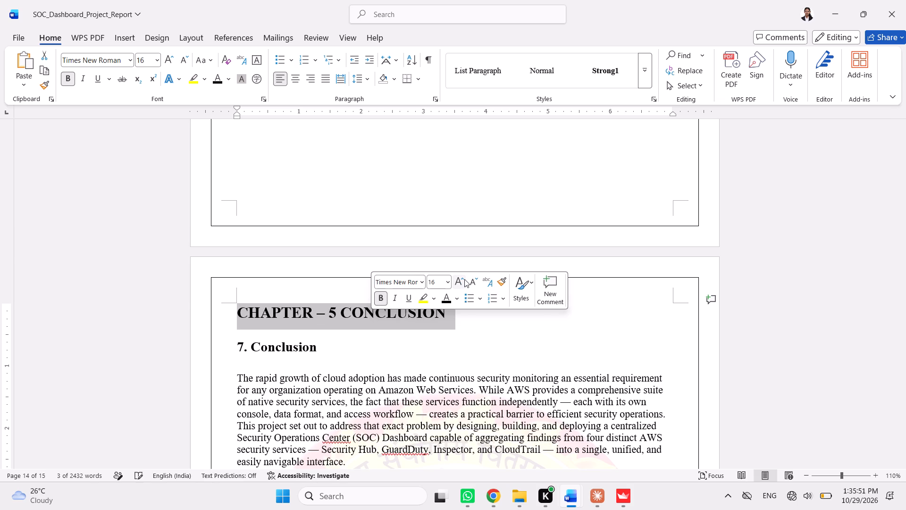
{"action": "left_click", "coordinate": [365, 329]}
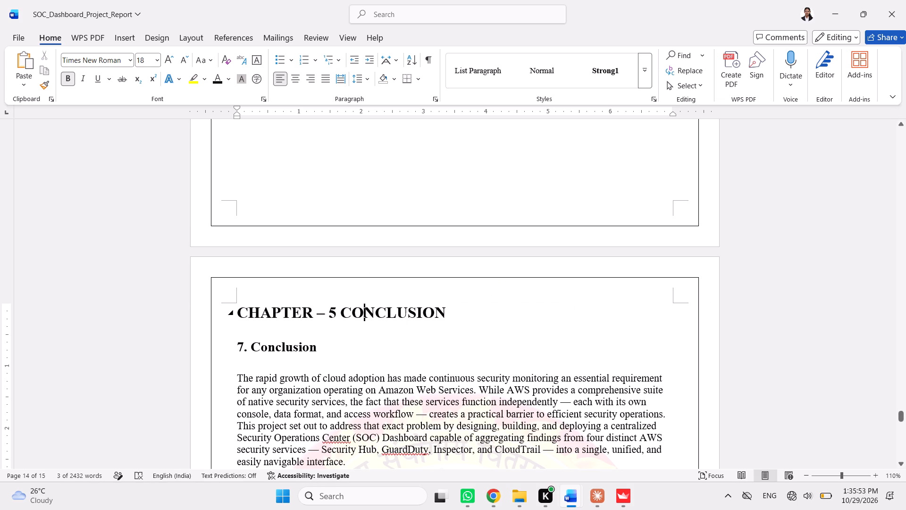
Rework the conclusion title's numbering so that it reads "CHAPTER 5 - CONCLUSION".
{"action": "left_click", "coordinate": [337, 312]}
{"action": "key", "text": "BackSpace"}
{"action": "key", "text": "BackSpace"}
{"action": "key", "text": "BackSpace"}
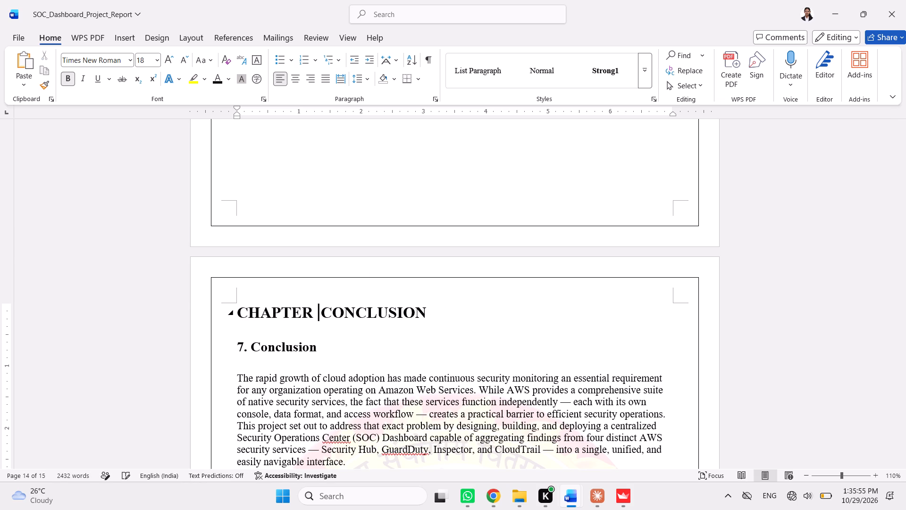
{"action": "key", "text": "BackSpace"}
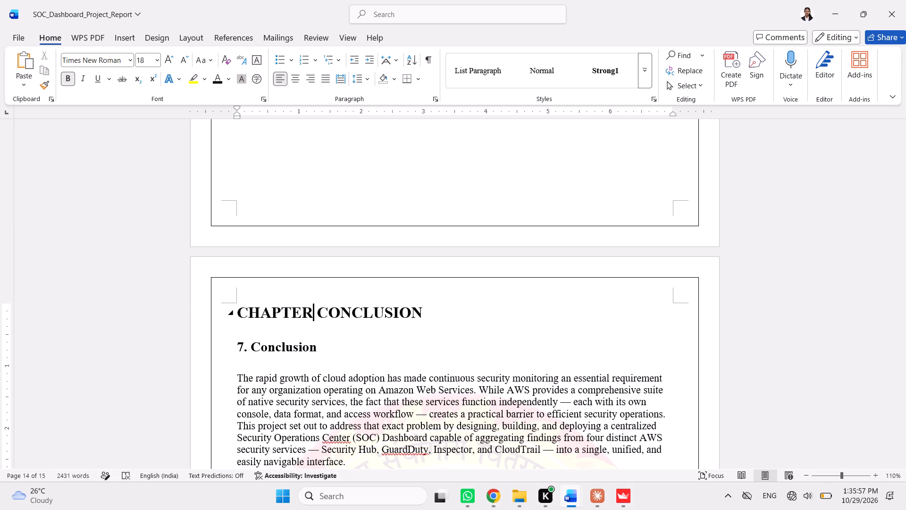
{"action": "key", "text": "space"}
{"action": "type", "text": "5"}
{"action": "key", "text": "space"}
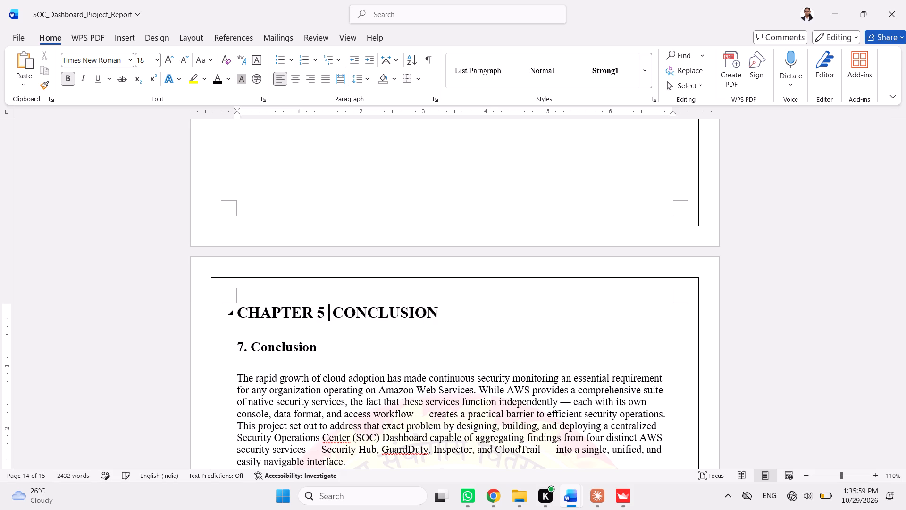
{"action": "type", "text": "-"}
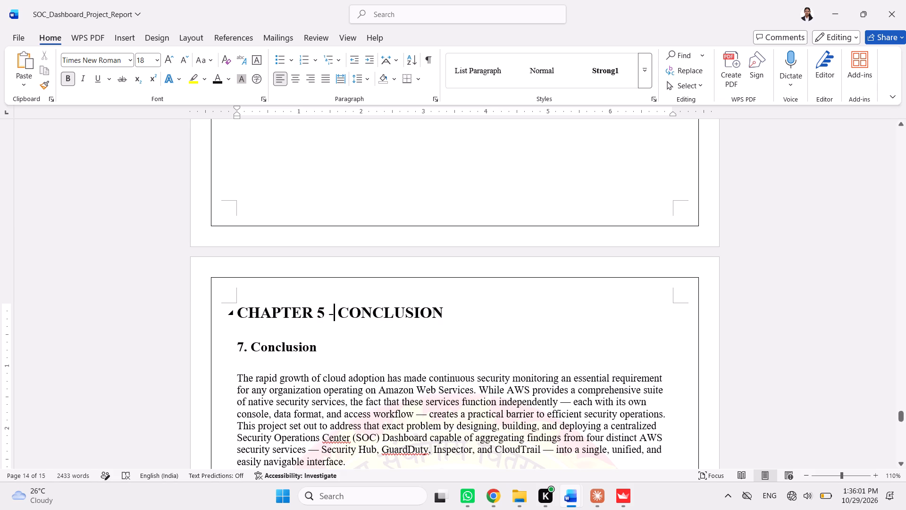
Shift the Chapter 5 title towards the middle of the line by inserting 20 leading spaces.
{"action": "left_click", "coordinate": [238, 310]}
{"action": "key", "text": "space"}
{"action": "key", "text": "space"}
{"action": "key", "text": "space"}
{"action": "key", "text": "space"}
{"action": "key", "text": "space"}
{"action": "key", "text": "space"}
{"action": "key", "text": "space"}
{"action": "key", "text": "space"}
{"action": "key", "text": "space"}
{"action": "key", "text": "space"}
{"action": "key", "text": "space"}
{"action": "key", "text": "space"}
{"action": "key", "text": "space"}
{"action": "key", "text": "space"}
{"action": "key", "text": "space"}
{"action": "key", "text": "space"}
{"action": "key", "text": "space"}
{"action": "key", "text": "space"}
{"action": "key", "text": "space"}
{"action": "key", "text": "space"}
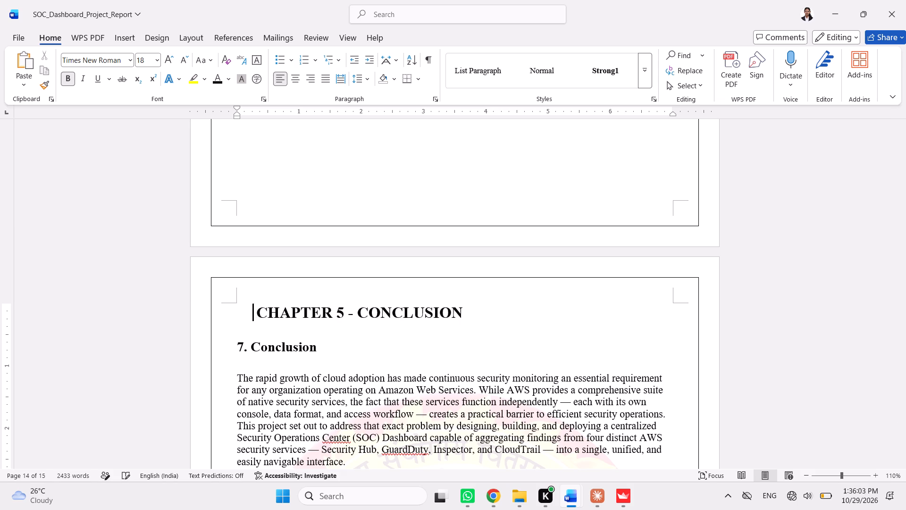
Delete the "7. Conclusion" heading below the Chapter 5 title, keeping the title and body text on separate lines.
{"action": "left_click", "coordinate": [246, 348]}
{"action": "key", "text": "BackSpace"}
{"action": "key", "text": "BackSpace"}
{"action": "key", "text": "BackSpace"}
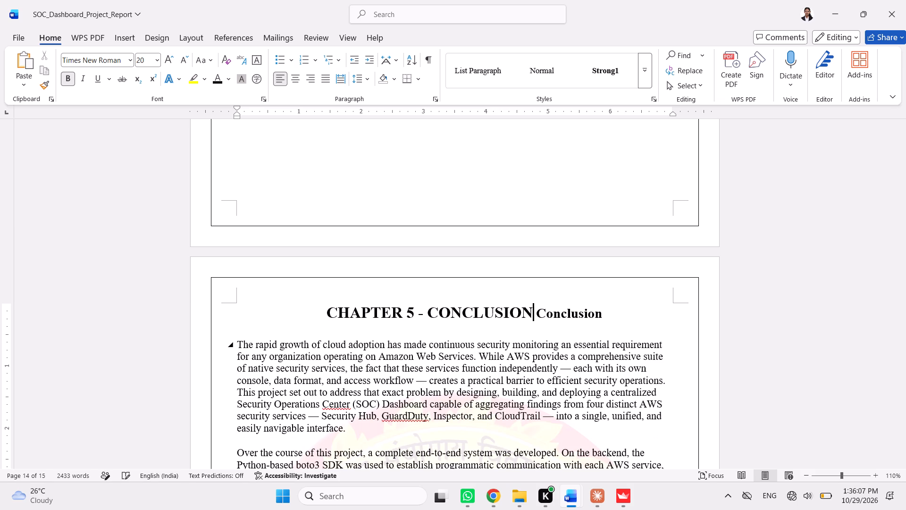
{"action": "key", "text": "Return"}
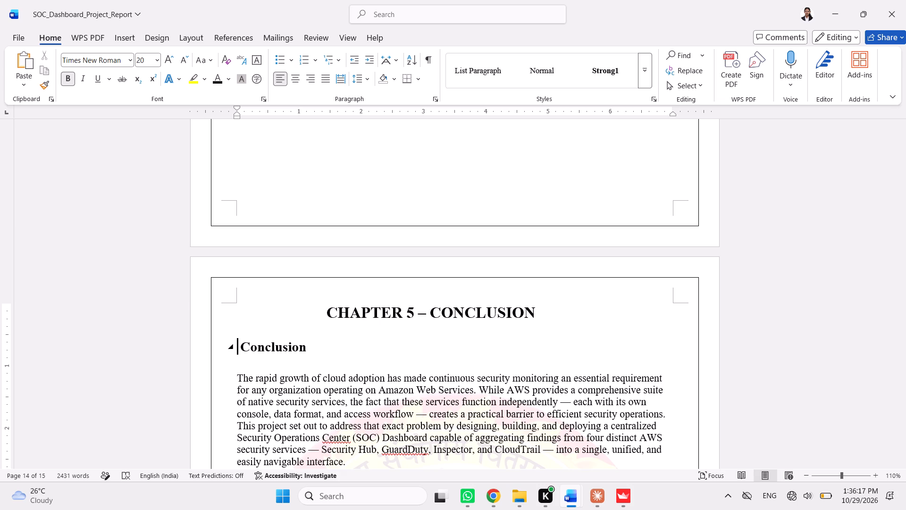
{"action": "left_click_drag", "start_coordinate": [238, 348], "coordinate": [327, 349]}
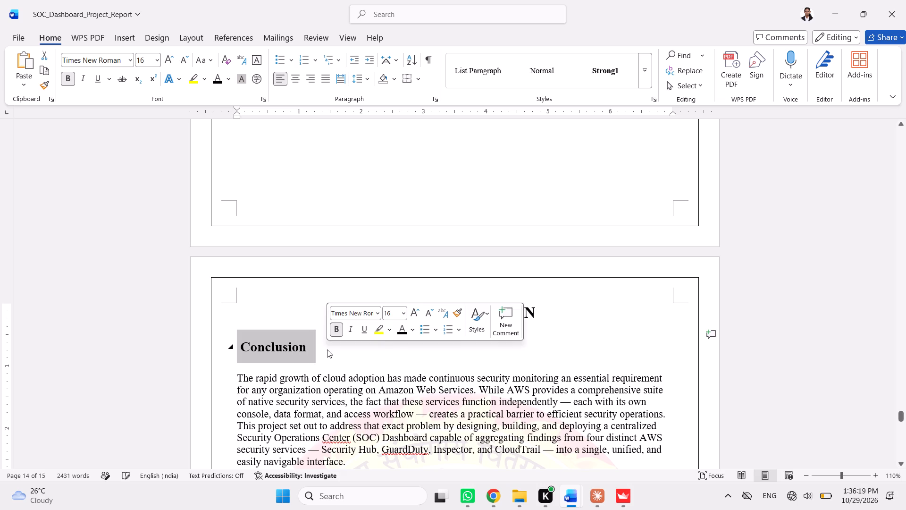
{"action": "key", "text": "BackSpace"}
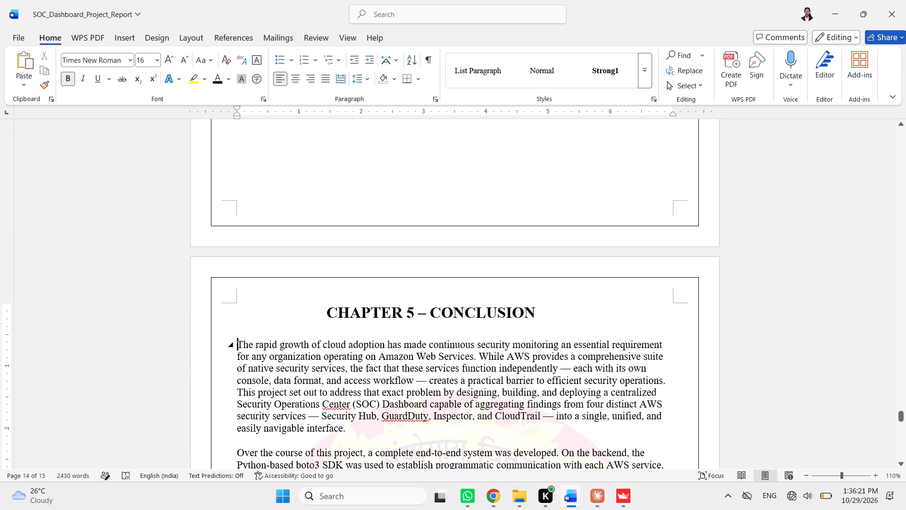
Copy all the conclusion body paragraphs and remove them from below the Chapter 5 title.
{"action": "left_click_drag", "start_coordinate": [238, 342], "coordinate": [368, 307]}
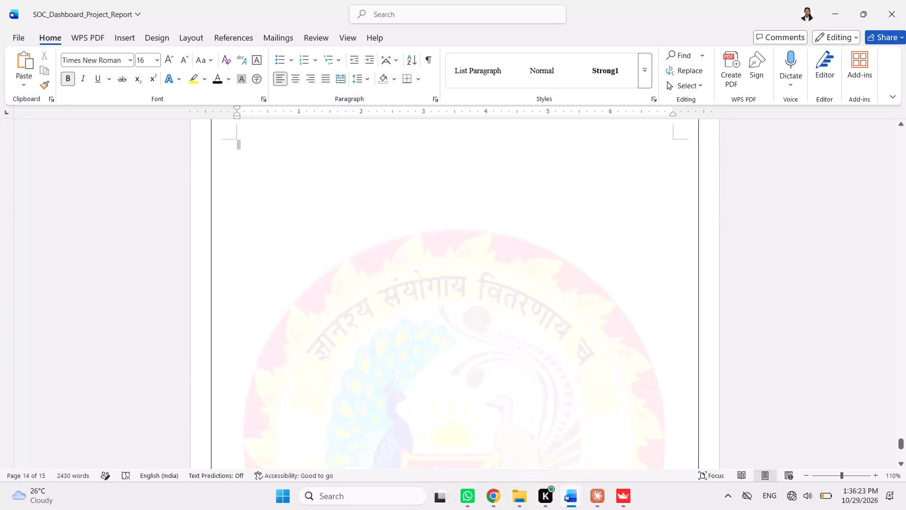
{"action": "left_click_drag", "start_coordinate": [368, 307], "coordinate": [372, 315]}
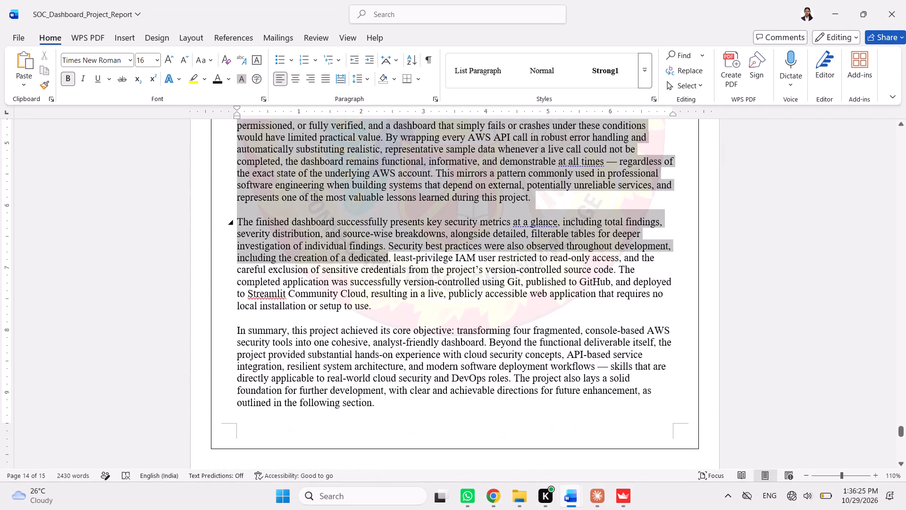
{"action": "left_click_drag", "start_coordinate": [372, 315], "coordinate": [430, 401]}
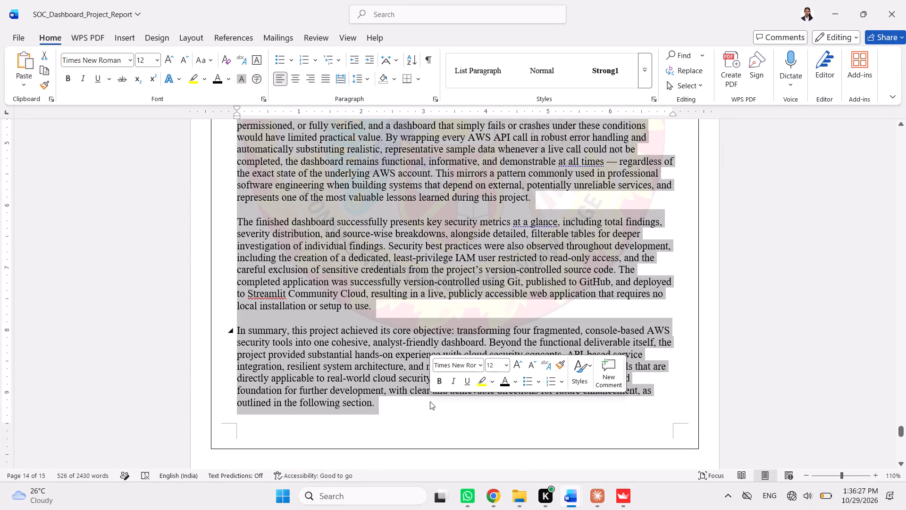
{"action": "key", "text": "ctrl+c"}
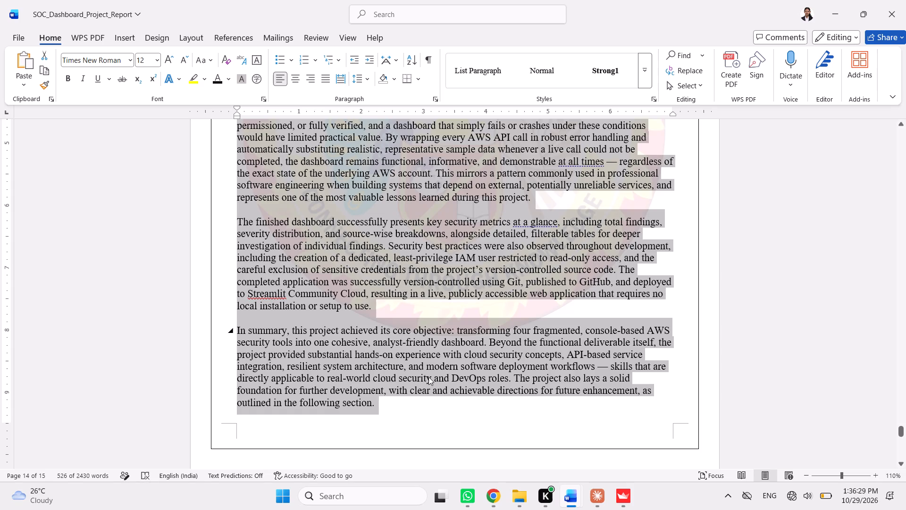
{"action": "key", "text": "BackSpace"}
Start a new line below the Chapter 5 title at font size 12 and paste the copied conclusion paragraphs there.
{"action": "scroll", "coordinate": [413, 276], "scroll_direction": "up", "scroll_amount": 1}
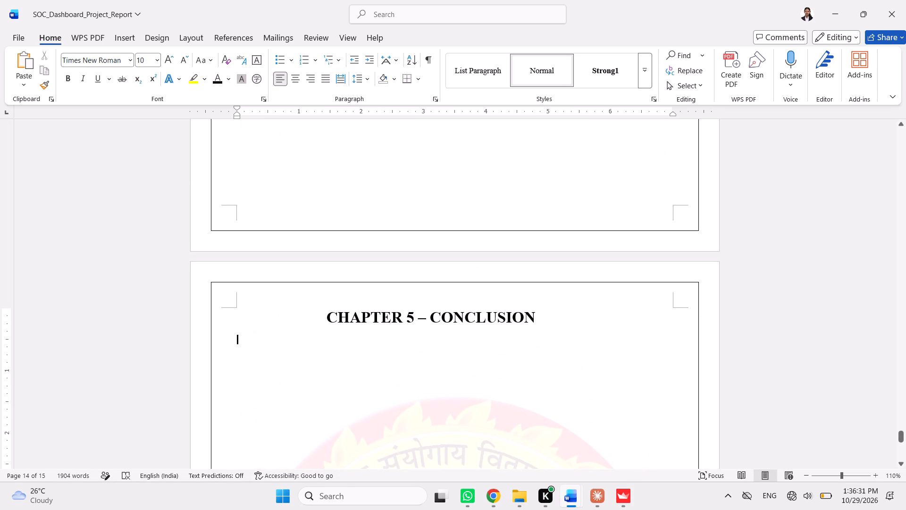
{"action": "left_click", "coordinate": [241, 339]}
{"action": "left_click", "coordinate": [242, 339]}
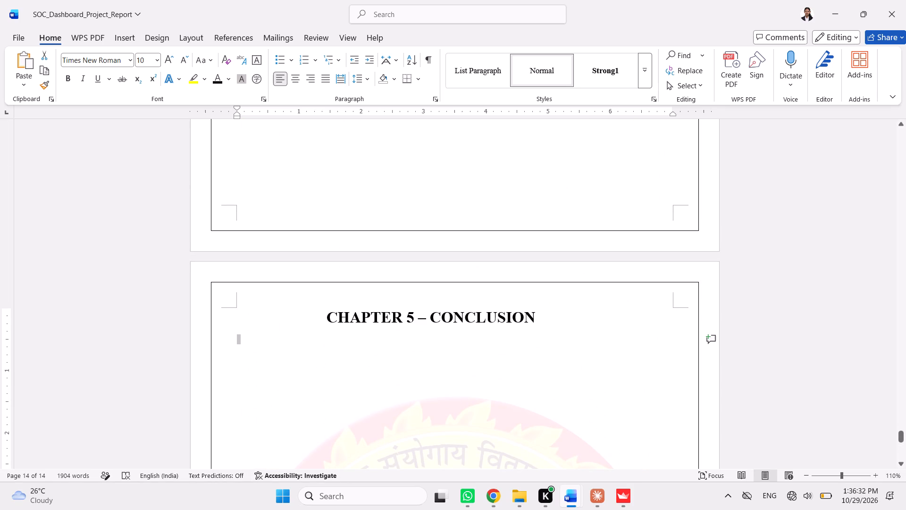
{"action": "left_click", "coordinate": [321, 331]}
{"action": "left_click", "coordinate": [535, 322]}
{"action": "key", "text": "Return"}
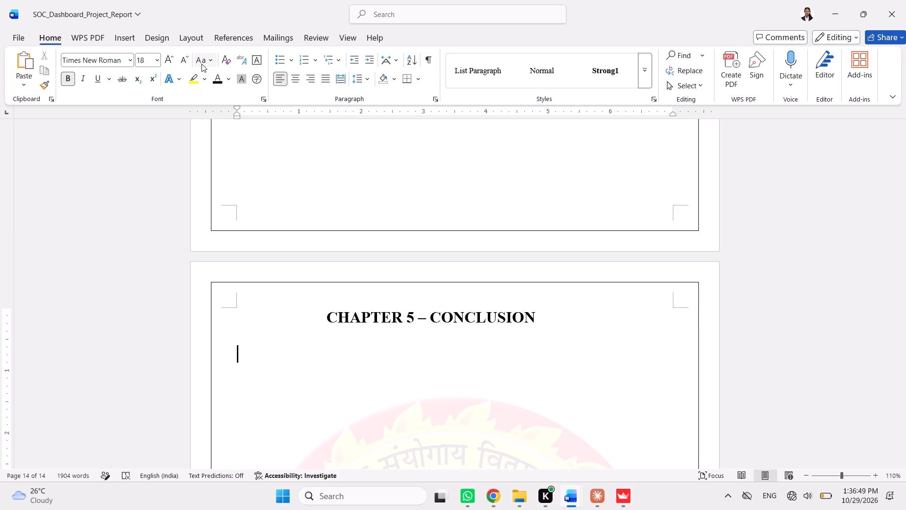
{"action": "double_click", "coordinate": [182, 60]}
{"action": "left_click", "coordinate": [182, 60]}
{"action": "key", "text": "ctrl+v"}
Remove the blank lines after the conclusion's last paragraph to eliminate the empty final page.
{"action": "scroll", "coordinate": [345, 62], "scroll_direction": "up", "scroll_amount": 2}
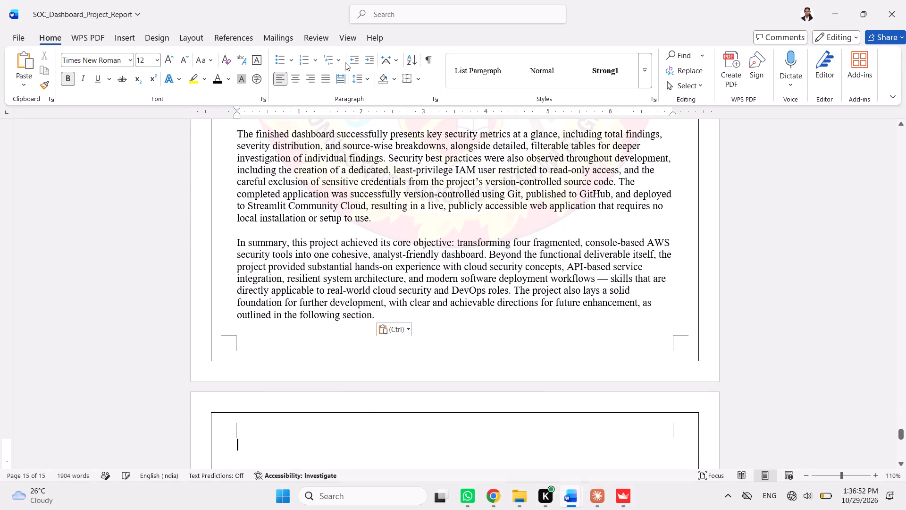
{"action": "scroll", "coordinate": [366, 338], "scroll_direction": "up", "scroll_amount": 2}
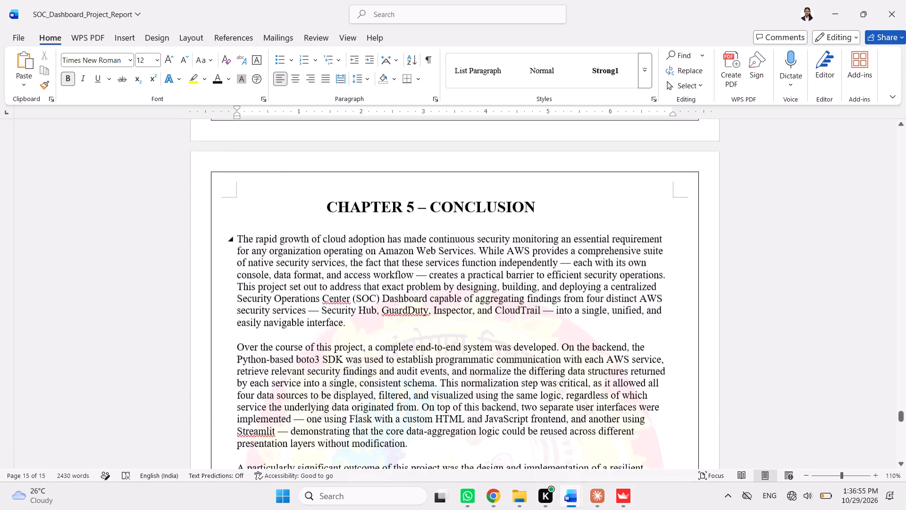
{"action": "scroll", "coordinate": [366, 338], "scroll_direction": "up", "scroll_amount": 2}
{"action": "scroll", "coordinate": [366, 338], "scroll_direction": "down", "scroll_amount": 1}
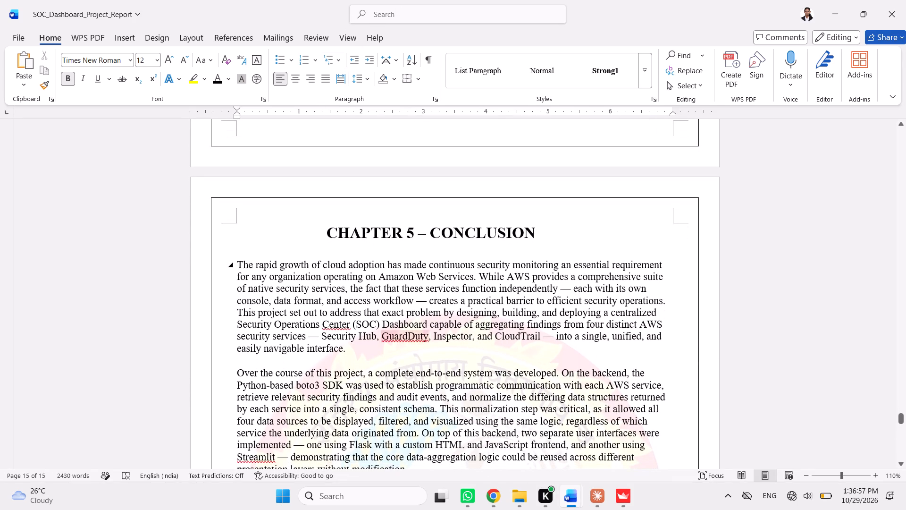
{"action": "scroll", "coordinate": [467, 342], "scroll_direction": "down", "scroll_amount": 10}
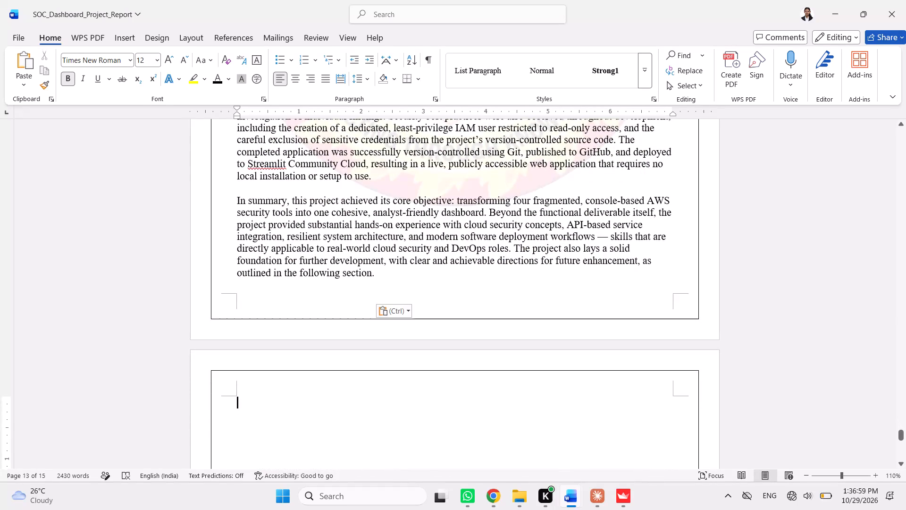
{"action": "key", "text": "BackSpace"}
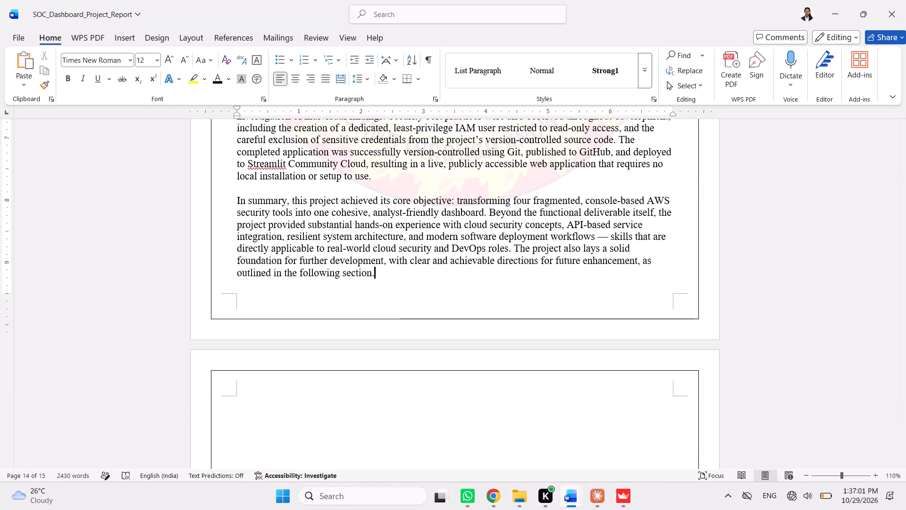
{"action": "left_click", "coordinate": [487, 390]}
{"action": "left_click", "coordinate": [423, 363]}
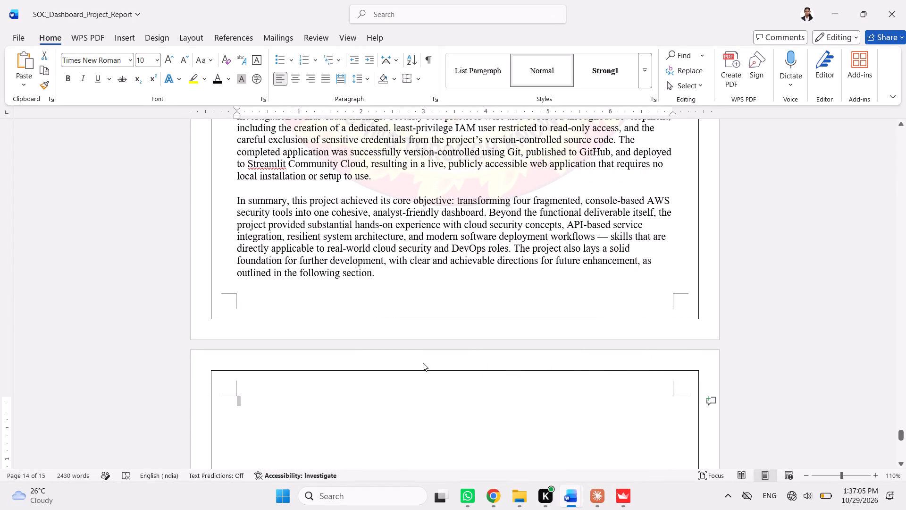
{"action": "left_click", "coordinate": [458, 363]}
{"action": "key", "text": "Delete"}
{"action": "key", "text": "Delete"}
{"action": "key", "text": "BackSpace"}
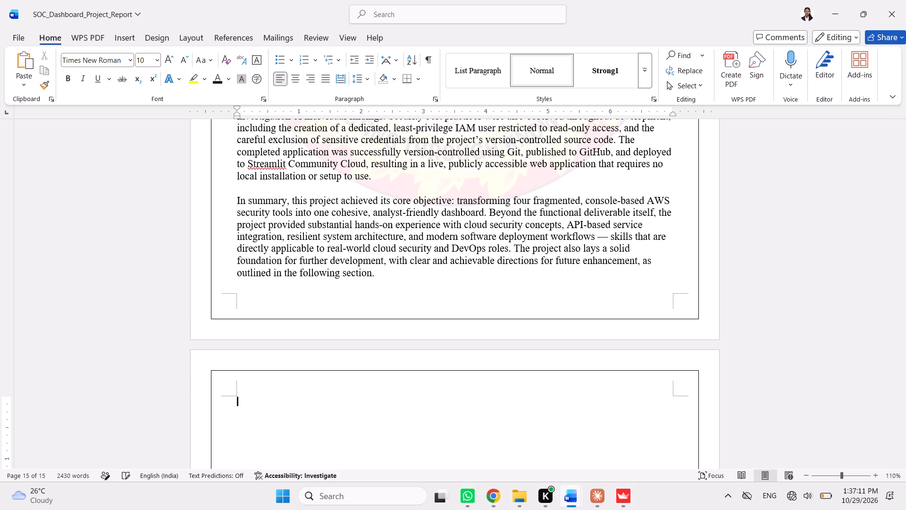
{"action": "key", "text": "BackSpace"}
{"action": "key", "text": "BackSpace"}
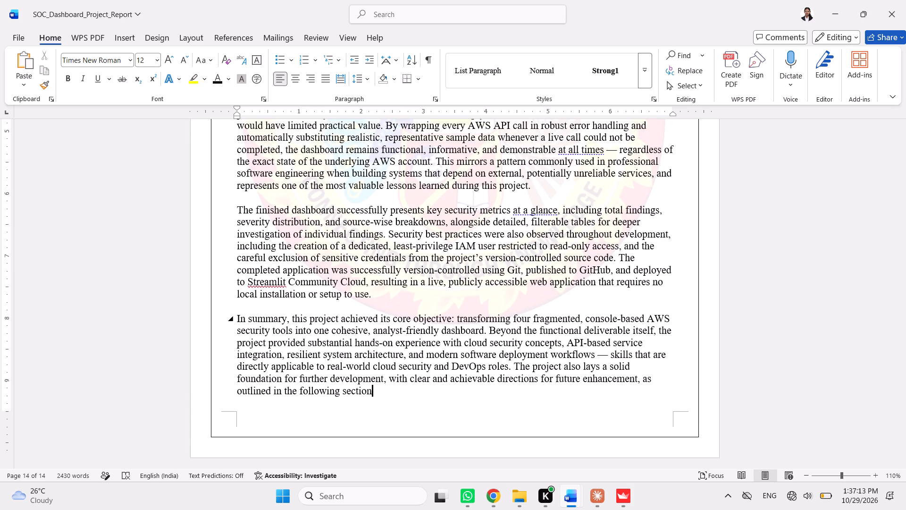
Restore the period at the end of the conclusion's last sentence, after "outlined in the following section".
{"action": "scroll", "coordinate": [509, 355], "scroll_direction": "up", "scroll_amount": 5}
{"action": "scroll", "coordinate": [509, 355], "scroll_direction": "down", "scroll_amount": 4}
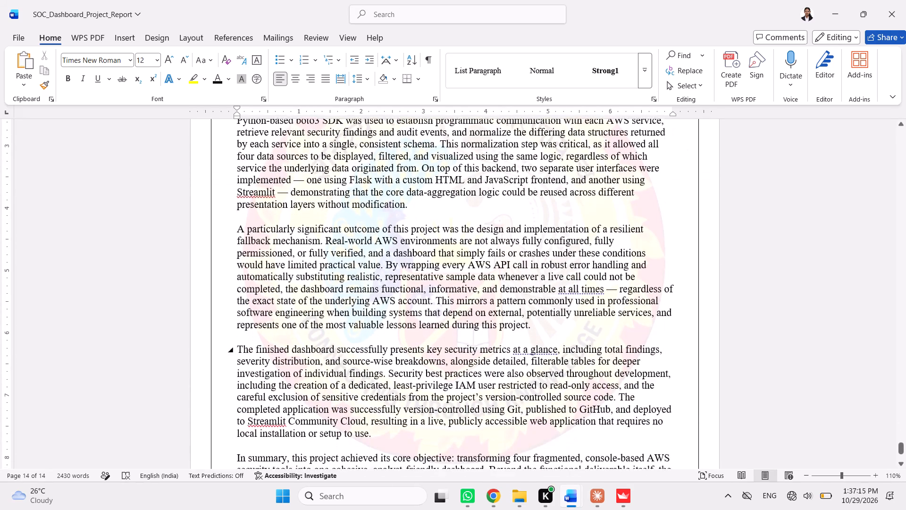
{"action": "scroll", "coordinate": [370, 462], "scroll_direction": "down", "scroll_amount": 1}
{"action": "left_click", "coordinate": [377, 393]}
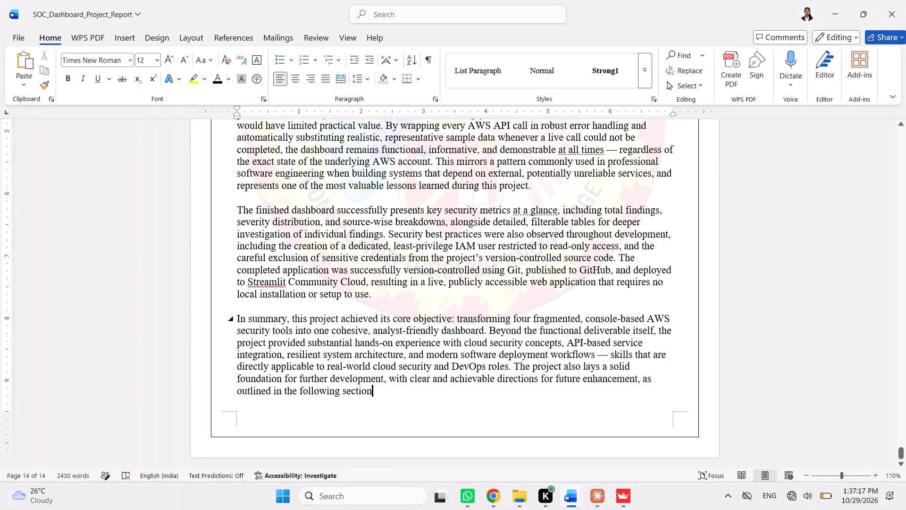
{"action": "key", "text": "period"}
Review the layout of all report pages, from the conclusion back to the cover page and on to the contents list.
{"action": "scroll", "coordinate": [435, 368], "scroll_direction": "up", "scroll_amount": 1}
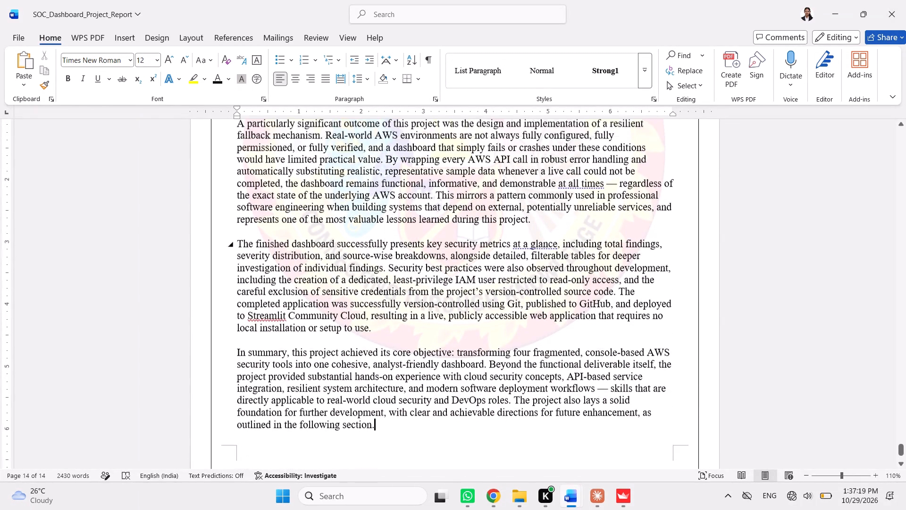
{"action": "scroll", "coordinate": [435, 368], "scroll_direction": "up", "scroll_amount": 9}
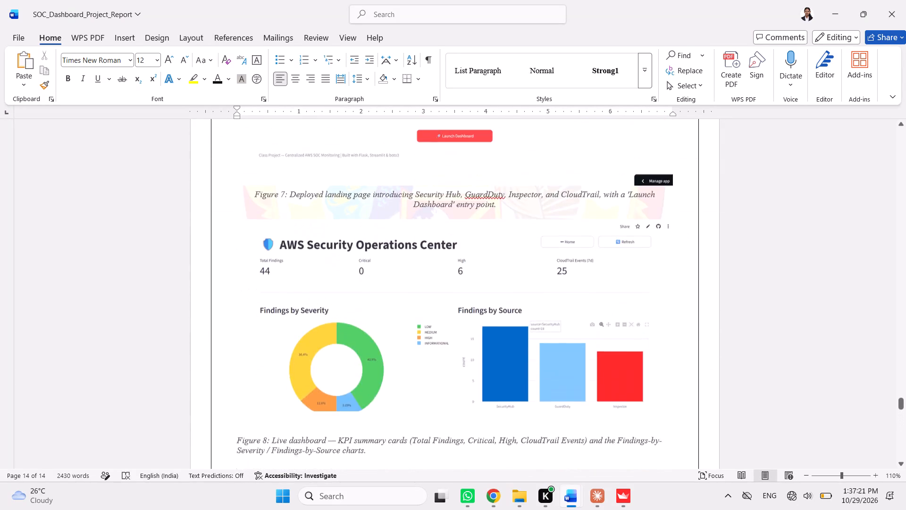
{"action": "scroll", "coordinate": [435, 368], "scroll_direction": "up", "scroll_amount": 2}
{"action": "scroll", "coordinate": [435, 368], "scroll_direction": "down", "scroll_amount": 8, "text": "ctrl"}
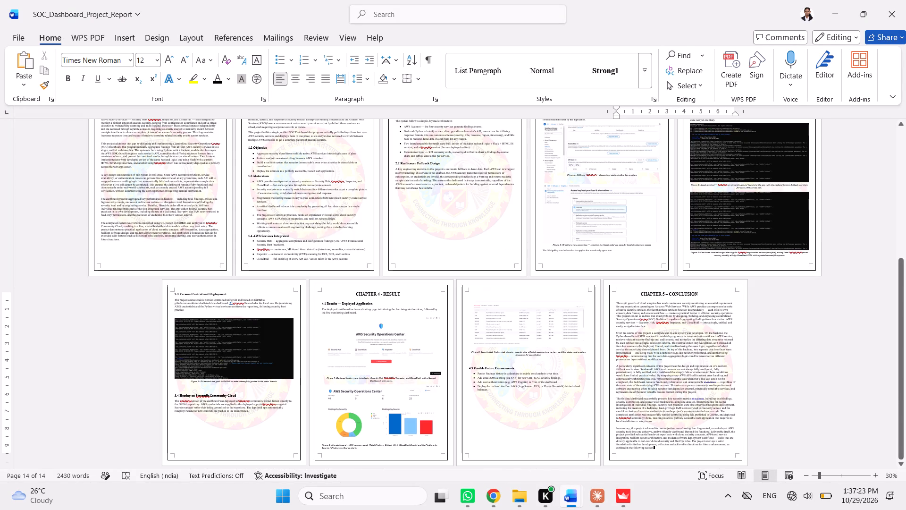
{"action": "scroll", "coordinate": [435, 368], "scroll_direction": "up", "scroll_amount": 6}
{"action": "scroll", "coordinate": [435, 368], "scroll_direction": "up", "scroll_amount": 3, "text": "ctrl"}
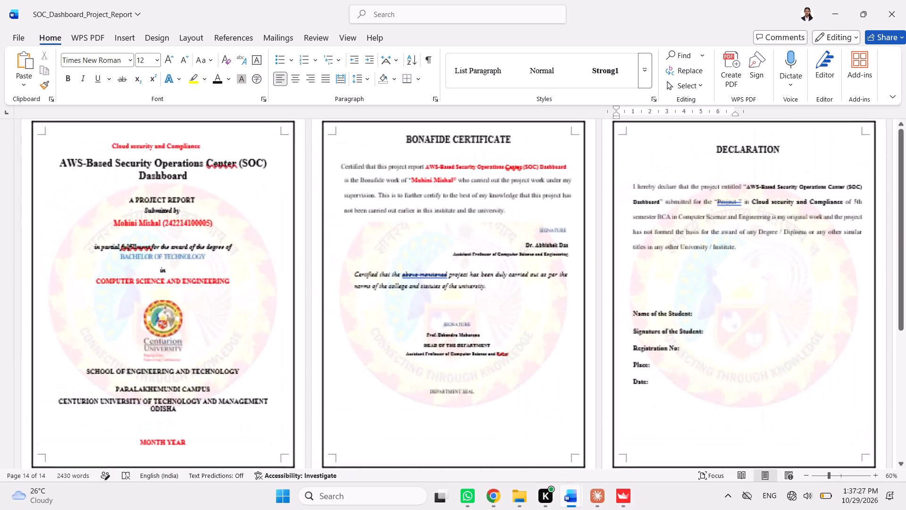
{"action": "left_click", "coordinate": [434, 338]}
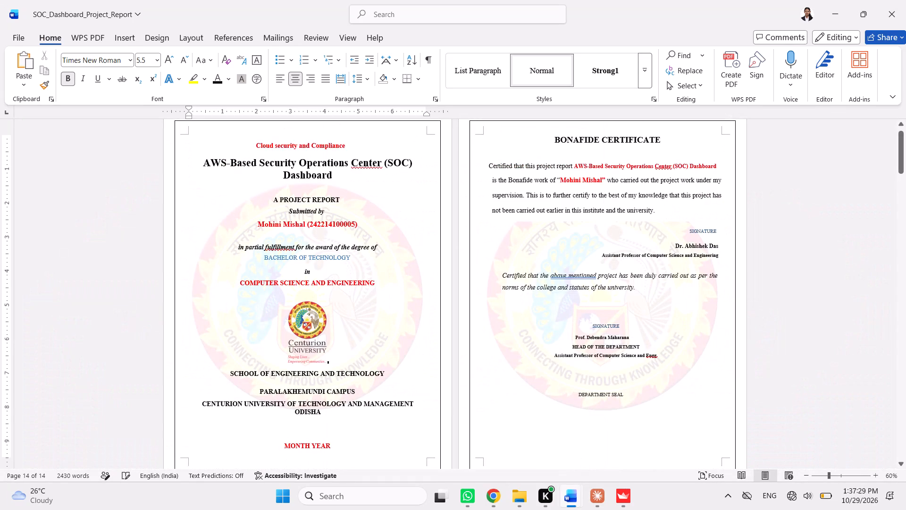
{"action": "scroll", "coordinate": [579, 344], "scroll_direction": "down", "scroll_amount": 3}
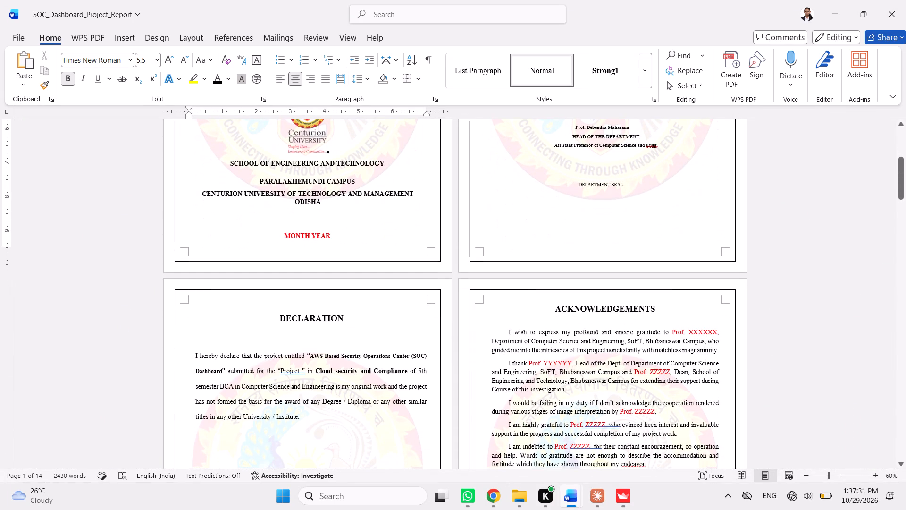
{"action": "scroll", "coordinate": [579, 344], "scroll_direction": "down", "scroll_amount": 5}
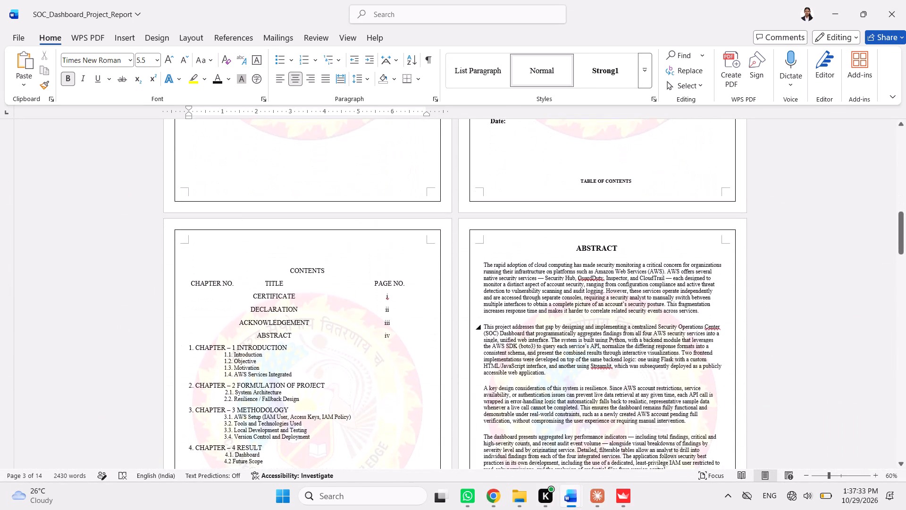
{"action": "scroll", "coordinate": [579, 344], "scroll_direction": "up", "scroll_amount": 2}
{"action": "scroll", "coordinate": [579, 344], "scroll_direction": "down", "scroll_amount": 2}
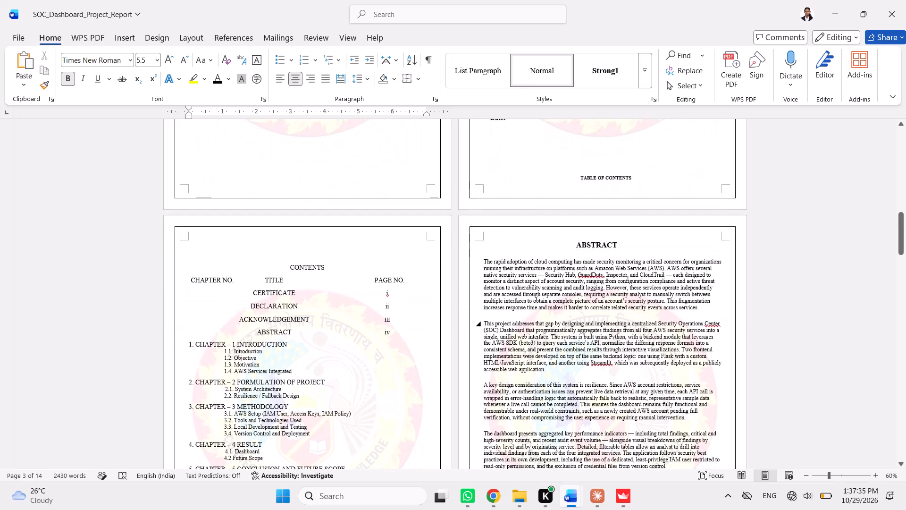
Insert a blank line above the "CHAPTER – 1 INTRODUCTION" entry in the contents table.
{"action": "scroll", "coordinate": [579, 344], "scroll_direction": "down", "scroll_amount": 2}
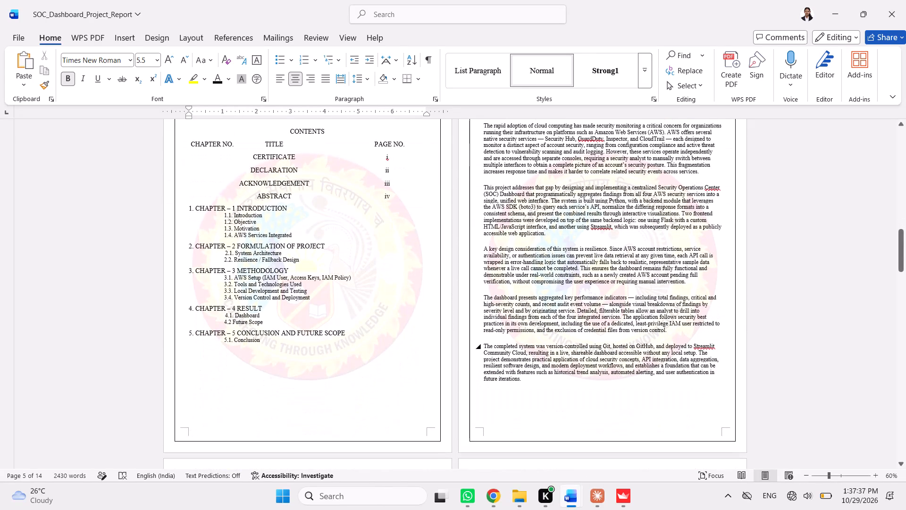
{"action": "left_click", "coordinate": [395, 194]}
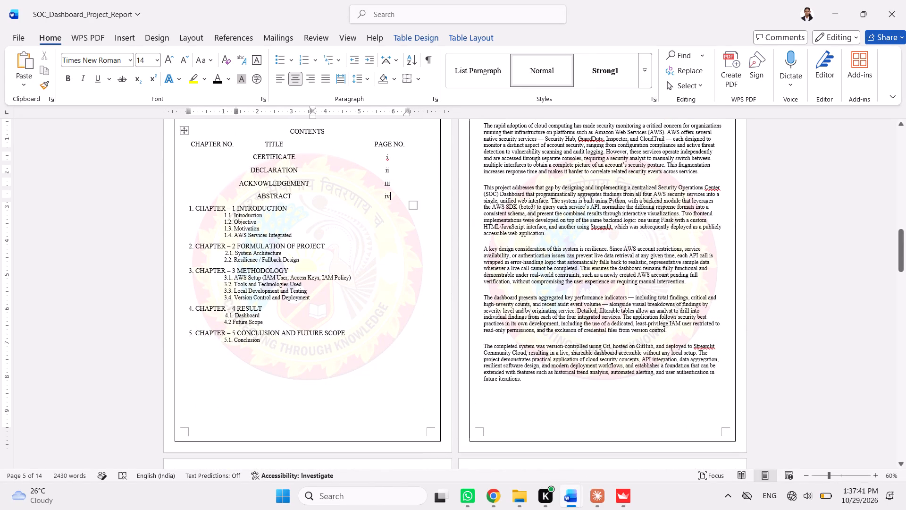
{"action": "left_click", "coordinate": [187, 206]}
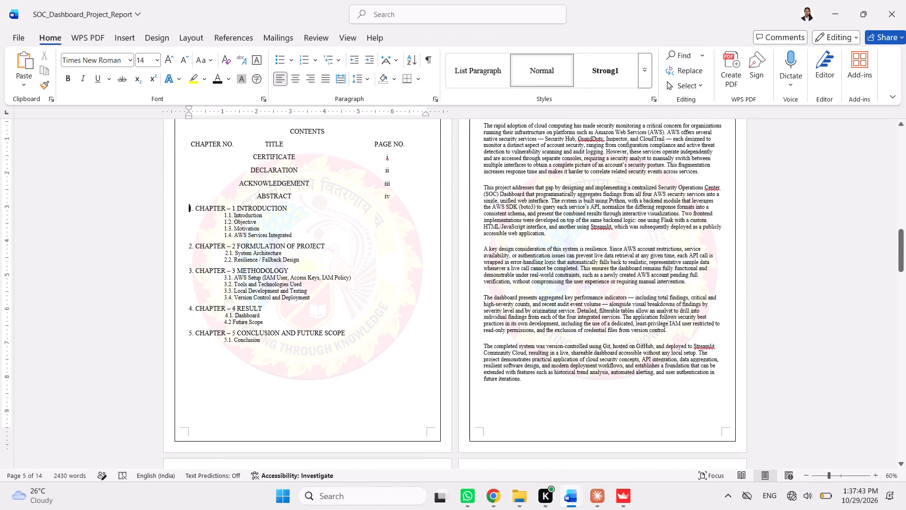
{"action": "key", "text": "Return"}
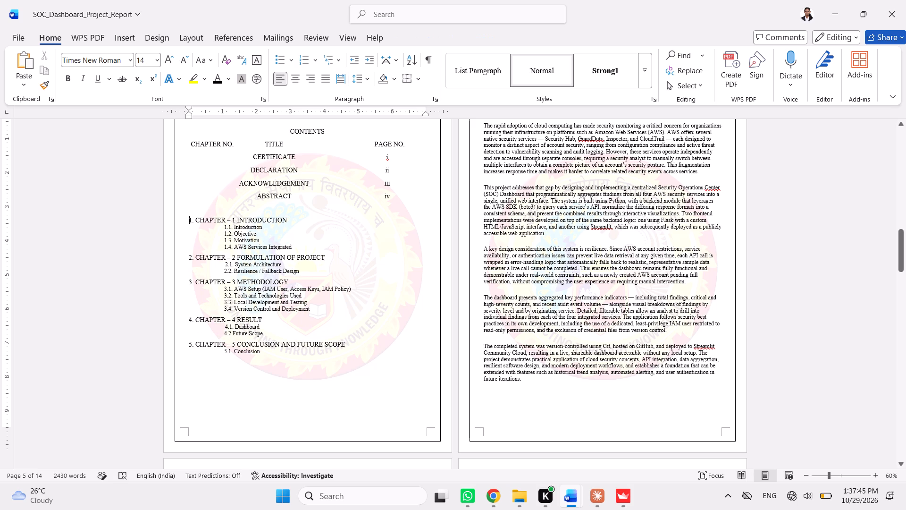
{"action": "double_click", "coordinate": [386, 219]}
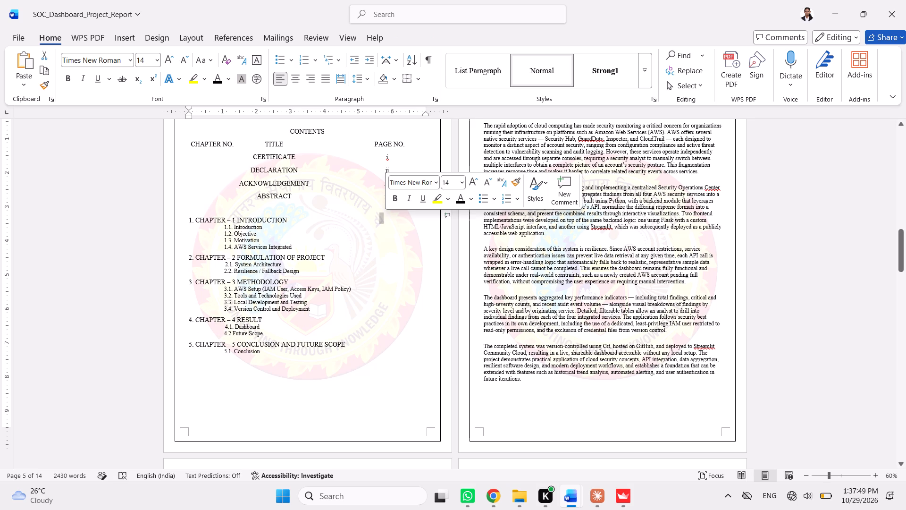
{"action": "left_click", "coordinate": [852, 312]}
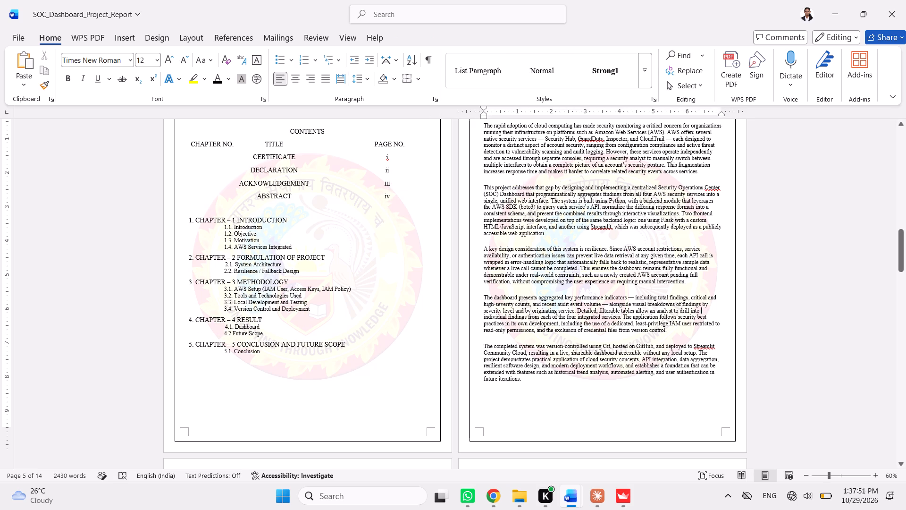
Look through the report's chapters up to Chapter 4 and back over the declaration, acknowledgements and contents pages.
{"action": "scroll", "coordinate": [702, 324], "scroll_direction": "down", "scroll_amount": 15}
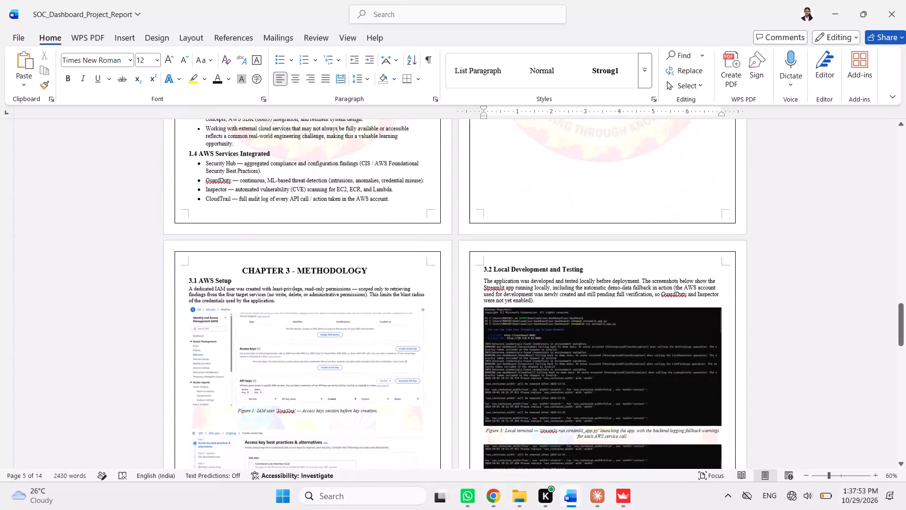
{"action": "scroll", "coordinate": [702, 324], "scroll_direction": "down", "scroll_amount": 7}
{"action": "scroll", "coordinate": [702, 324], "scroll_direction": "up", "scroll_amount": 1}
{"action": "scroll", "coordinate": [702, 324], "scroll_direction": "down", "scroll_amount": 3}
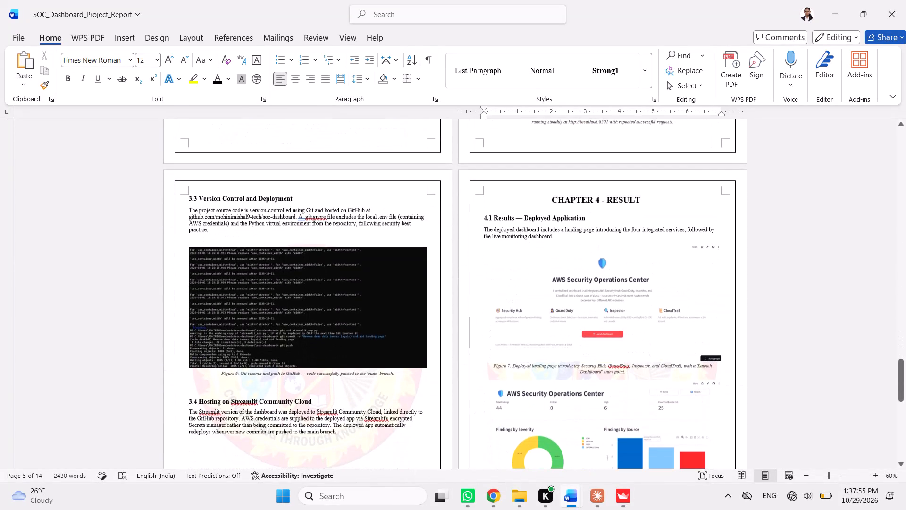
{"action": "scroll", "coordinate": [702, 324], "scroll_direction": "up", "scroll_amount": 11}
{"action": "scroll", "coordinate": [702, 324], "scroll_direction": "up", "scroll_amount": 20}
{"action": "scroll", "coordinate": [702, 324], "scroll_direction": "up", "scroll_amount": 7}
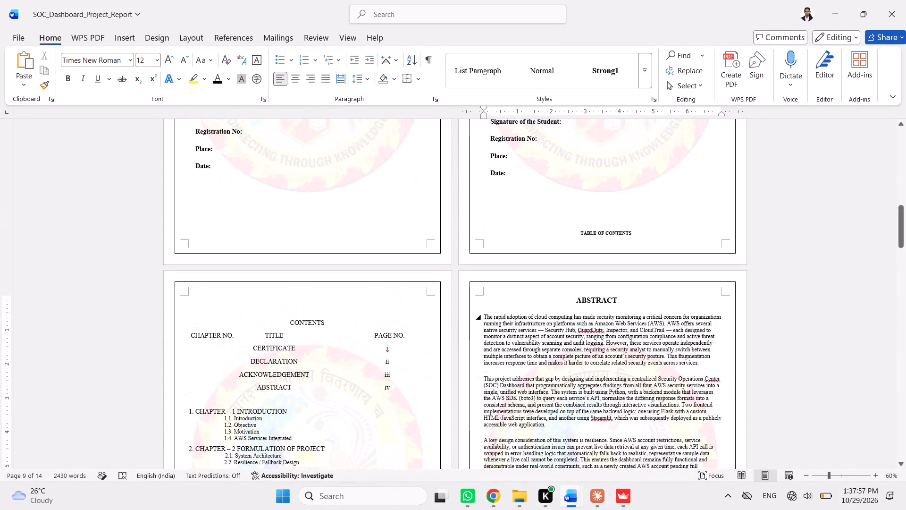
{"action": "scroll", "coordinate": [702, 324], "scroll_direction": "up", "scroll_amount": 12}
{"action": "scroll", "coordinate": [702, 324], "scroll_direction": "down", "scroll_amount": 3}
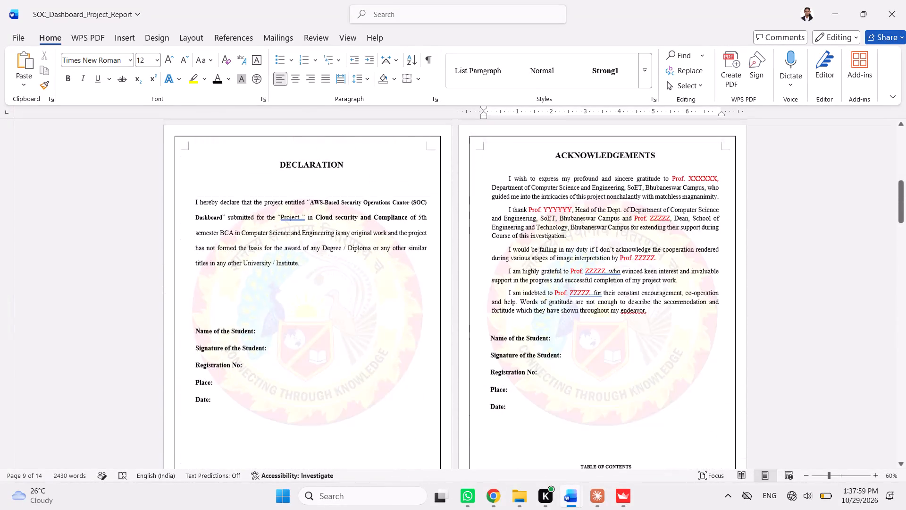
{"action": "scroll", "coordinate": [702, 324], "scroll_direction": "down", "scroll_amount": 4}
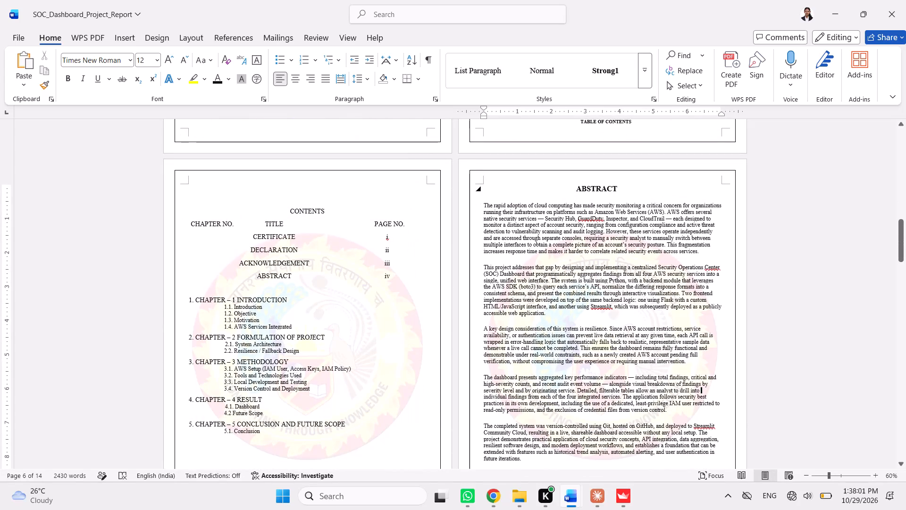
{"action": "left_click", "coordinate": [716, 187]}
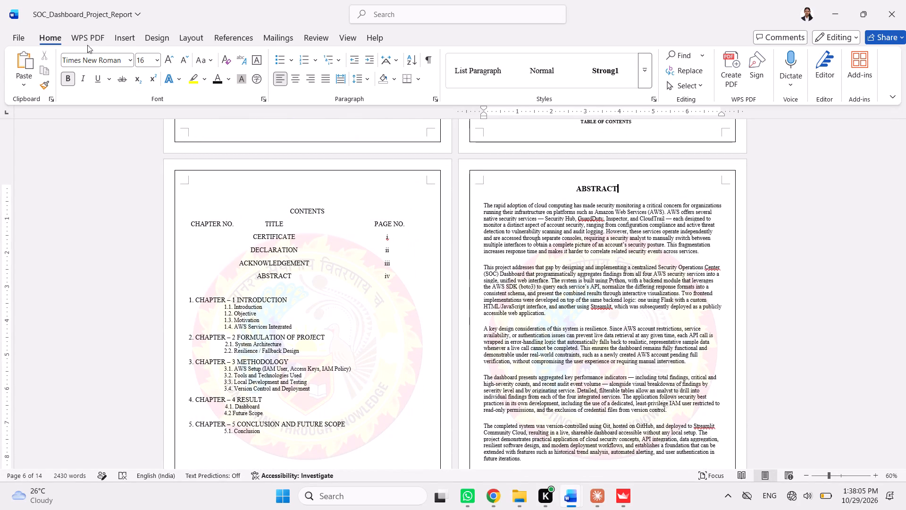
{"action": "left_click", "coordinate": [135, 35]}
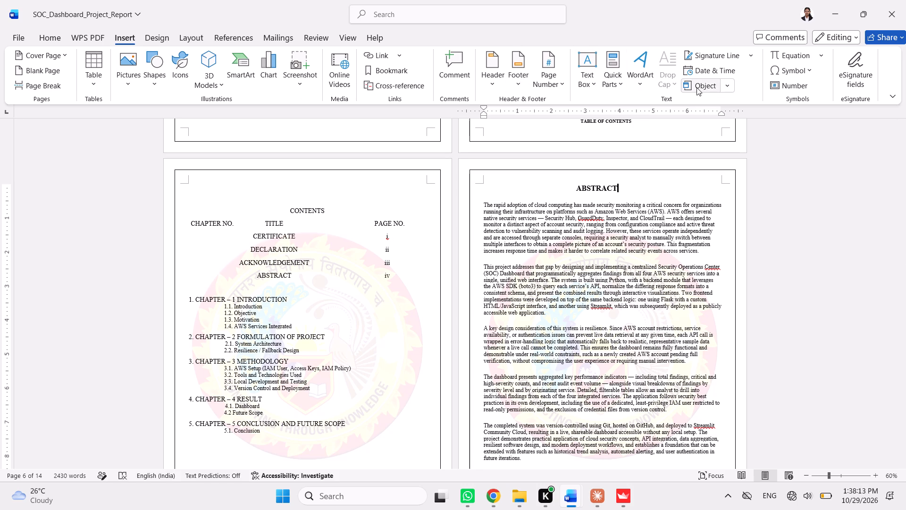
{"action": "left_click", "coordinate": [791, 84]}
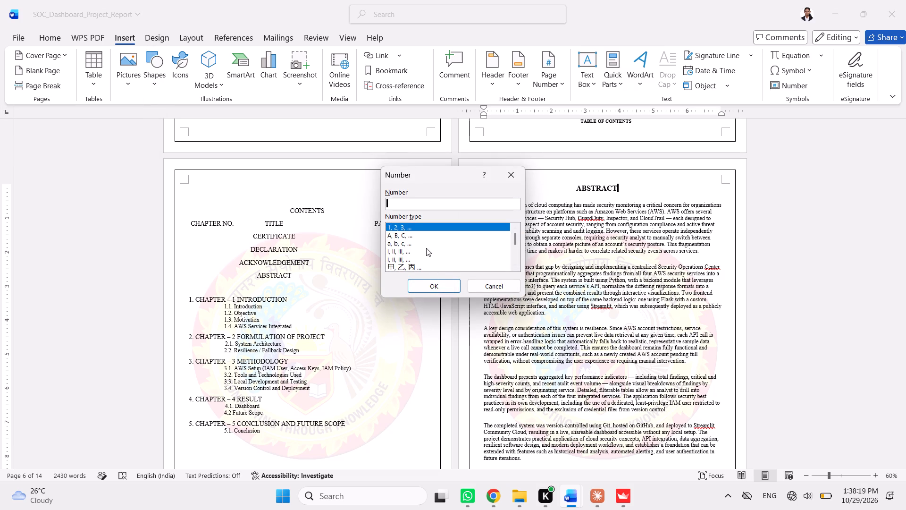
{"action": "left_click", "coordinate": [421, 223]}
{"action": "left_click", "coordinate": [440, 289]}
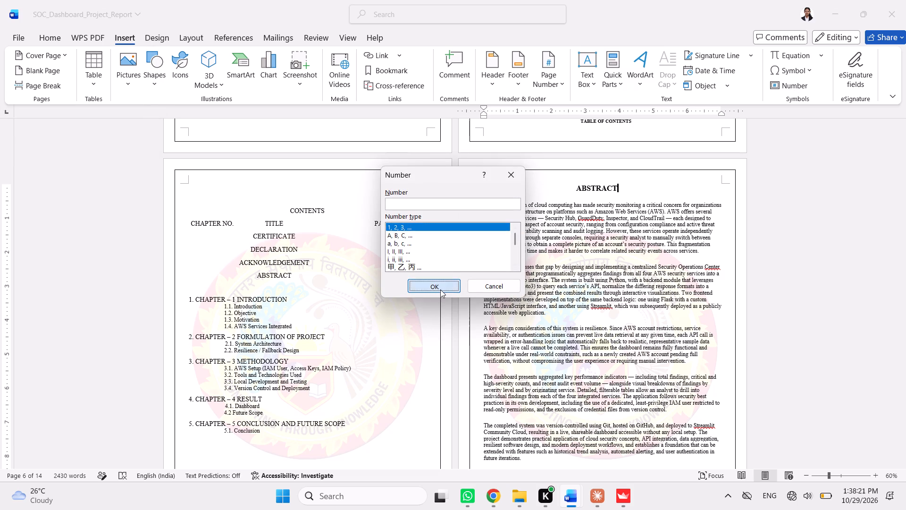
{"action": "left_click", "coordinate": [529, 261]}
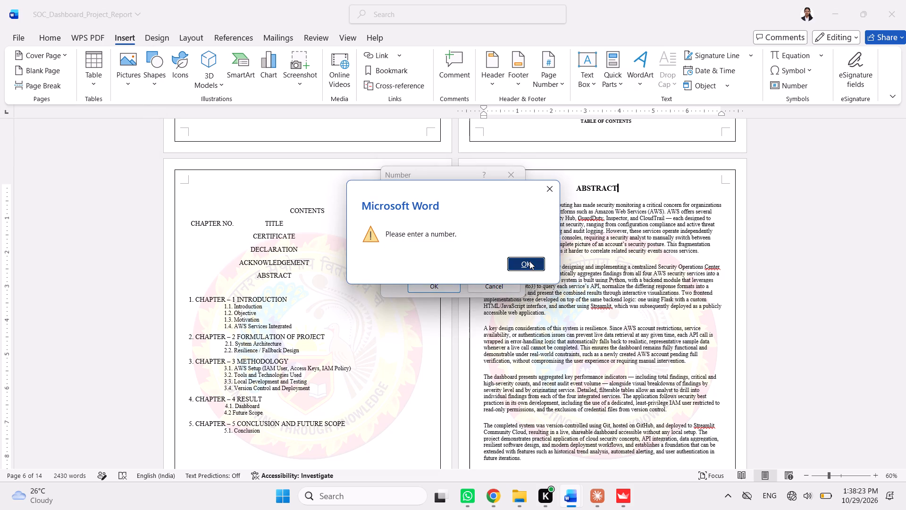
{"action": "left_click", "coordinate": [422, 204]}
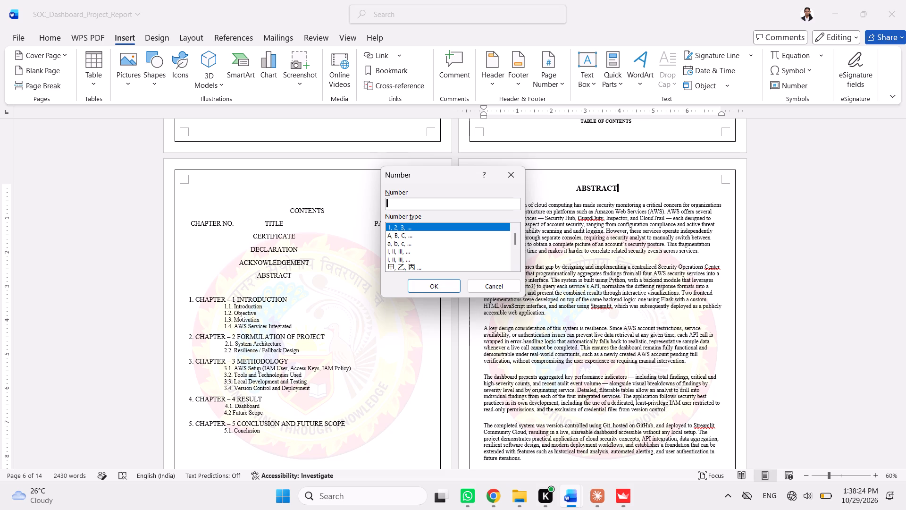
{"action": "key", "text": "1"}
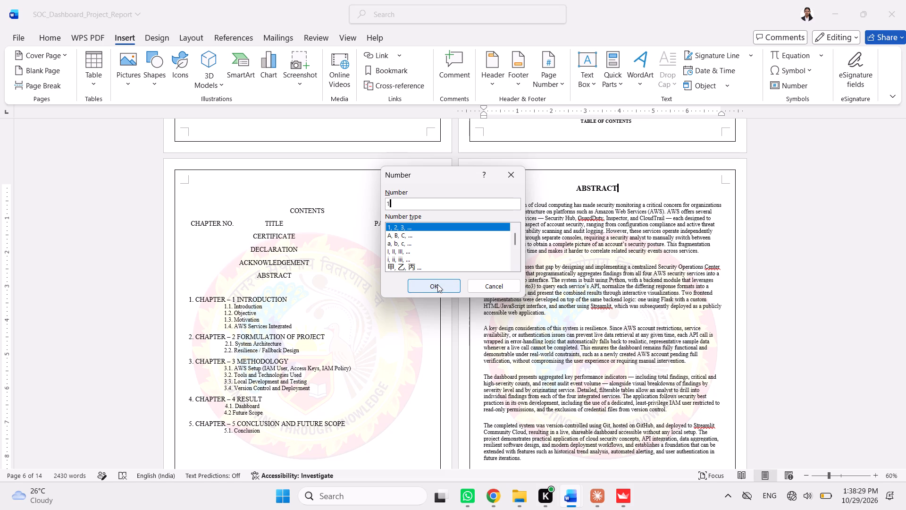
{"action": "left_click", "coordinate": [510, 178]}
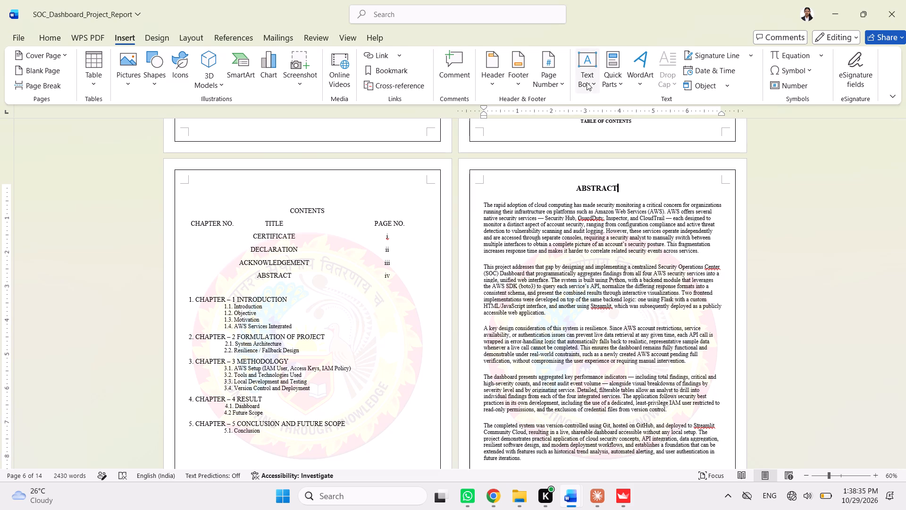
Insert centred page numbers at the bottom of the pages in the Plain Number 2 style and return to the body text.
{"action": "left_click", "coordinate": [557, 81]}
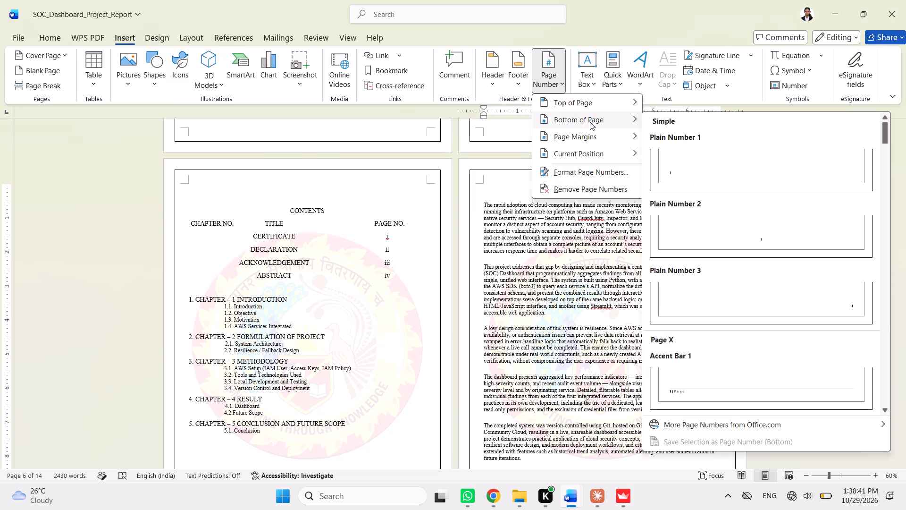
{"action": "left_click", "coordinate": [675, 216]}
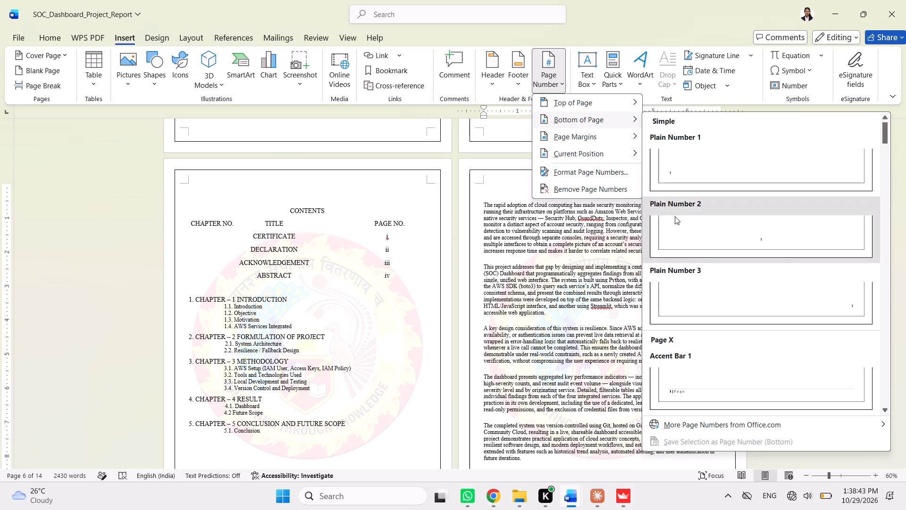
{"action": "scroll", "coordinate": [653, 280], "scroll_direction": "down", "scroll_amount": 1}
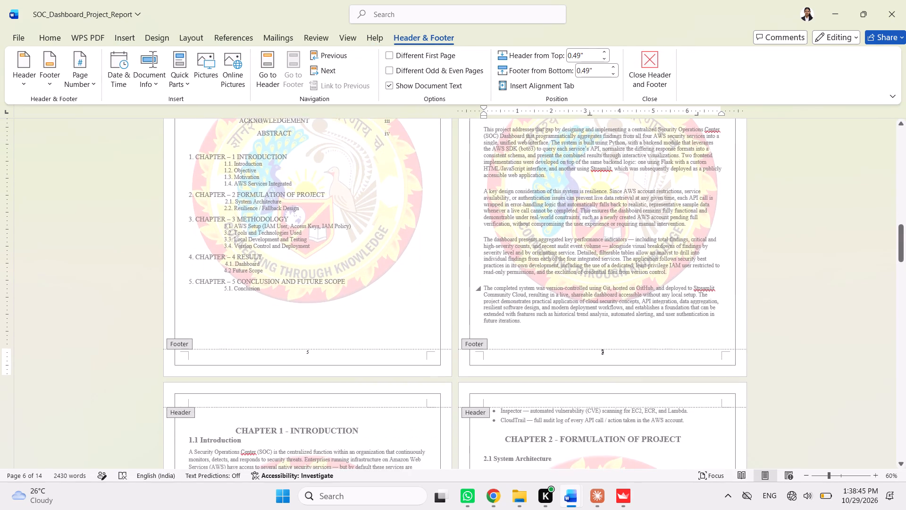
{"action": "scroll", "coordinate": [653, 280], "scroll_direction": "up", "scroll_amount": 1}
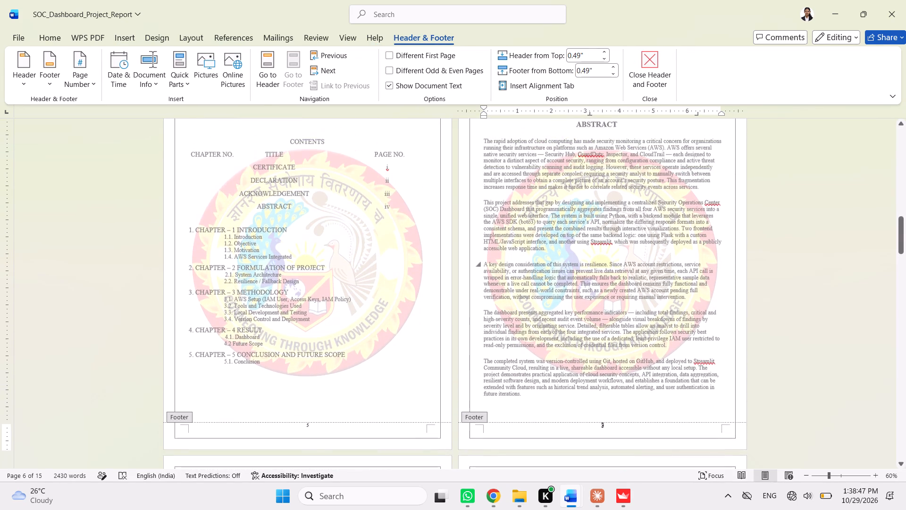
{"action": "scroll", "coordinate": [653, 280], "scroll_direction": "up", "scroll_amount": 2}
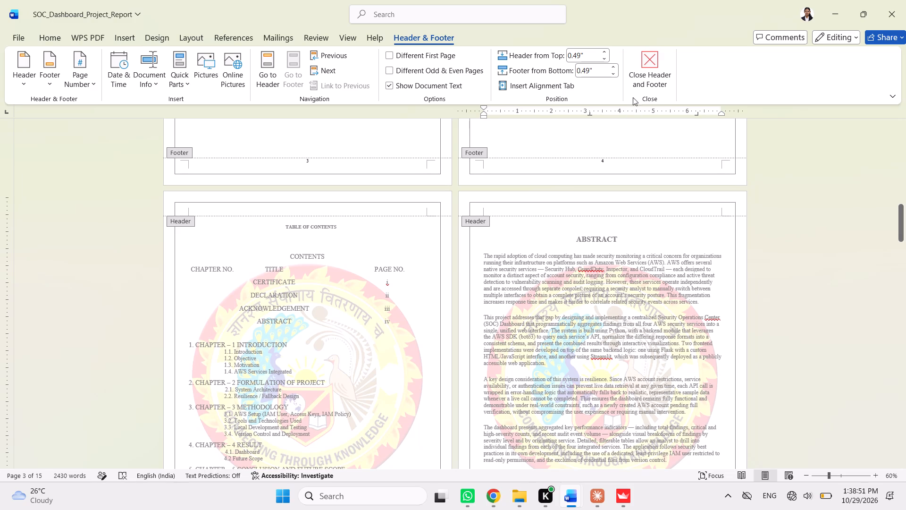
{"action": "left_click", "coordinate": [654, 57]}
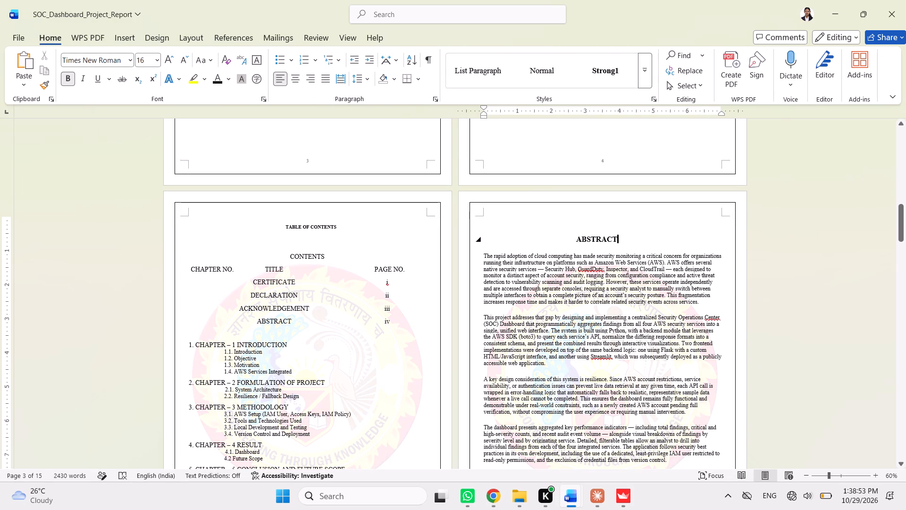
{"action": "scroll", "coordinate": [643, 280], "scroll_direction": "up", "scroll_amount": 7}
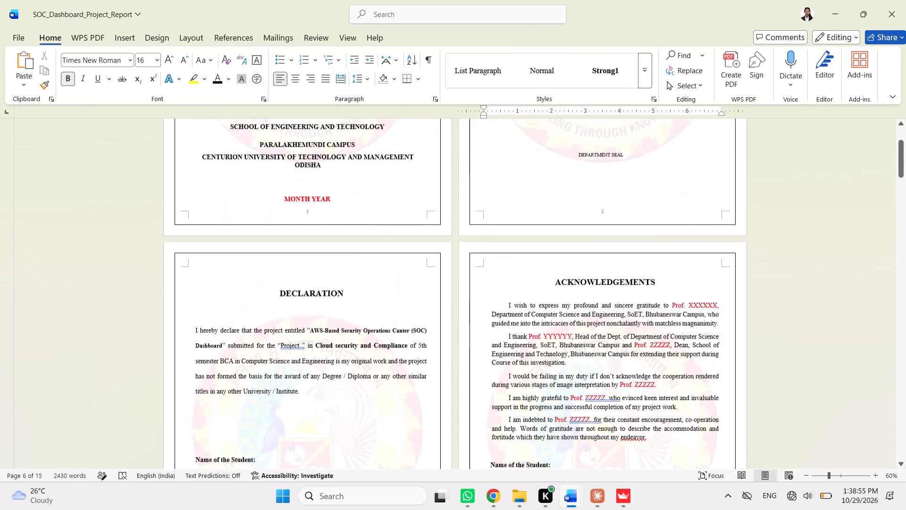
{"action": "scroll", "coordinate": [643, 280], "scroll_direction": "up", "scroll_amount": 4}
{"action": "scroll", "coordinate": [643, 280], "scroll_direction": "down", "scroll_amount": 1}
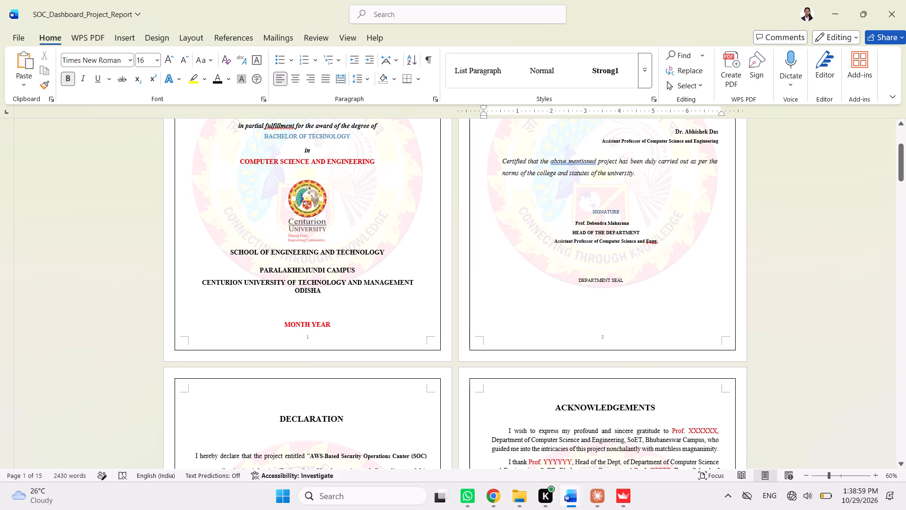
Delete the leading spaces and blank lines before the "CHAPTER 3 - METHODOLOGY" heading so it starts at the top of its page.
{"action": "scroll", "coordinate": [643, 280], "scroll_direction": "down", "scroll_amount": 4}
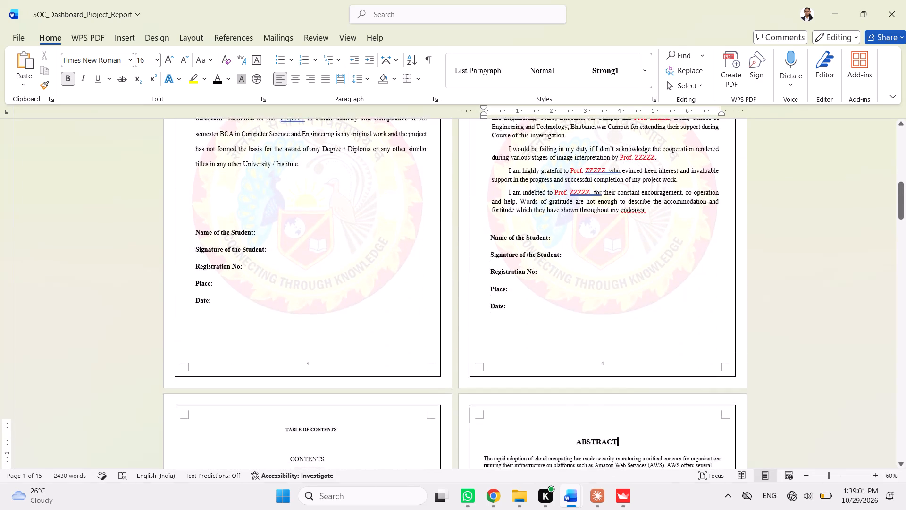
{"action": "scroll", "coordinate": [643, 280], "scroll_direction": "down", "scroll_amount": 6}
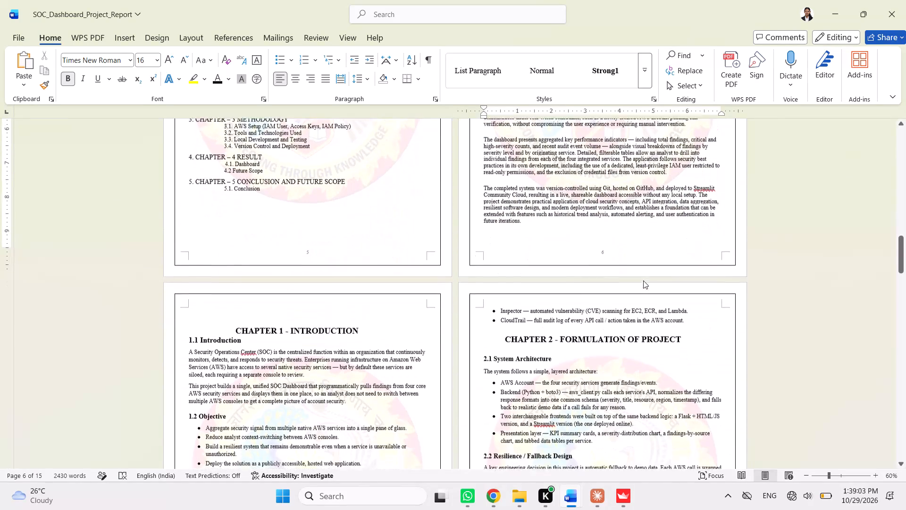
{"action": "scroll", "coordinate": [643, 280], "scroll_direction": "down", "scroll_amount": 9}
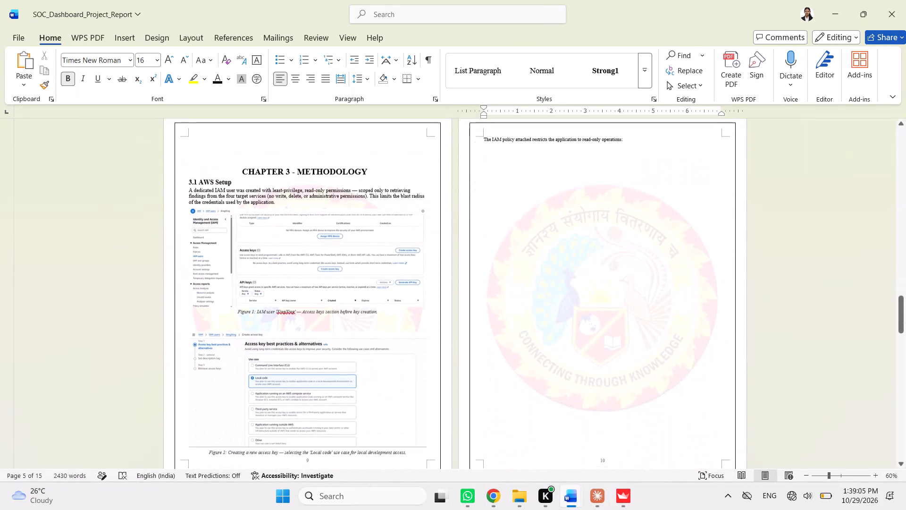
{"action": "scroll", "coordinate": [643, 280], "scroll_direction": "up", "scroll_amount": 1}
{"action": "scroll", "coordinate": [515, 255], "scroll_direction": "left", "scroll_amount": 1}
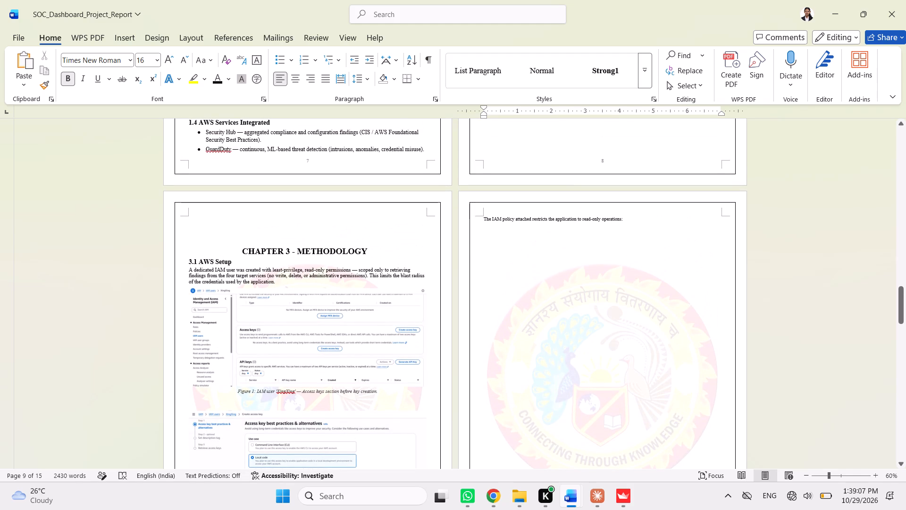
{"action": "left_click", "coordinate": [239, 250]}
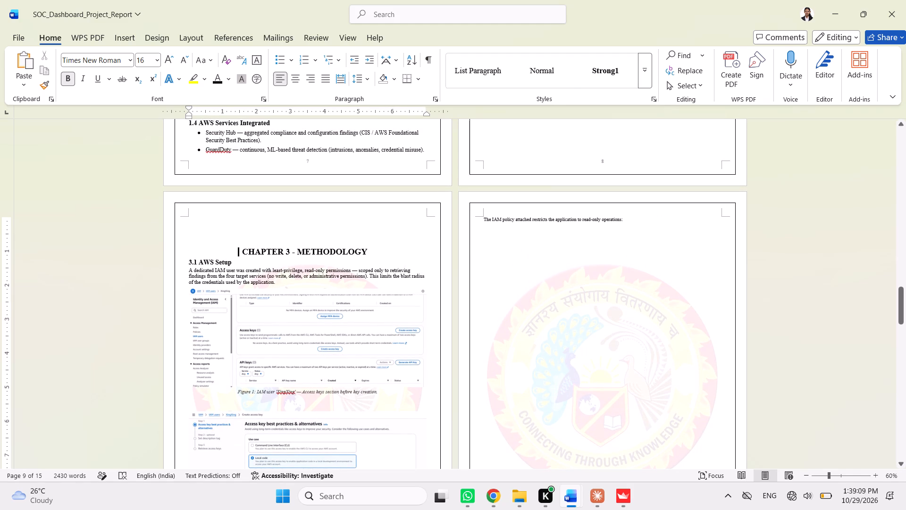
{"action": "key", "text": "BackSpace"}
{"action": "key", "text": "BackSpace"}
{"action": "key", "text": "BackSpace"}
{"action": "key", "text": "BackSpace"}
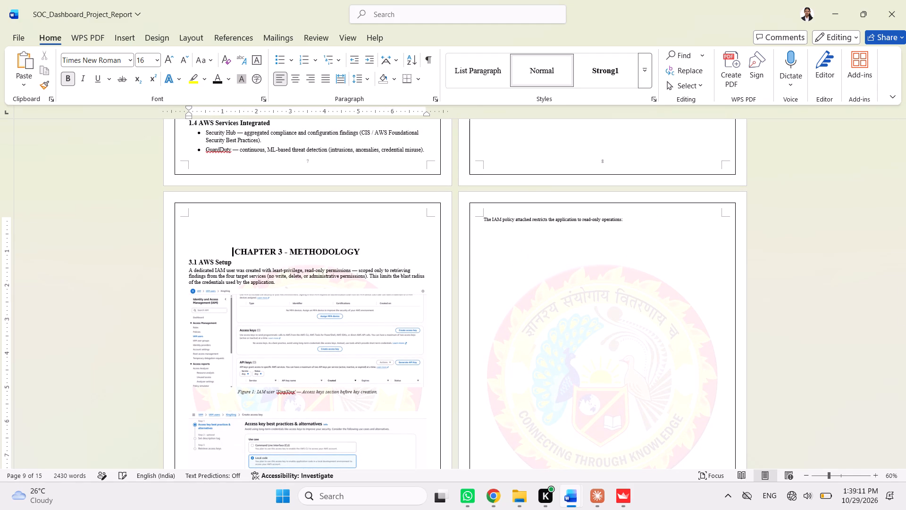
{"action": "key", "text": "BackSpace"}
{"action": "key", "text": "BackSpace"}
{"action": "key", "text": "BackSpace"}
{"action": "key", "text": "BackSpace"}
{"action": "key", "text": "BackSpace"}
{"action": "key", "text": "BackSpace"}
{"action": "key", "text": "BackSpace"}
{"action": "key", "text": "BackSpace"}
{"action": "key", "text": "BackSpace"}
{"action": "key", "text": "BackSpace"}
{"action": "key", "text": "BackSpace"}
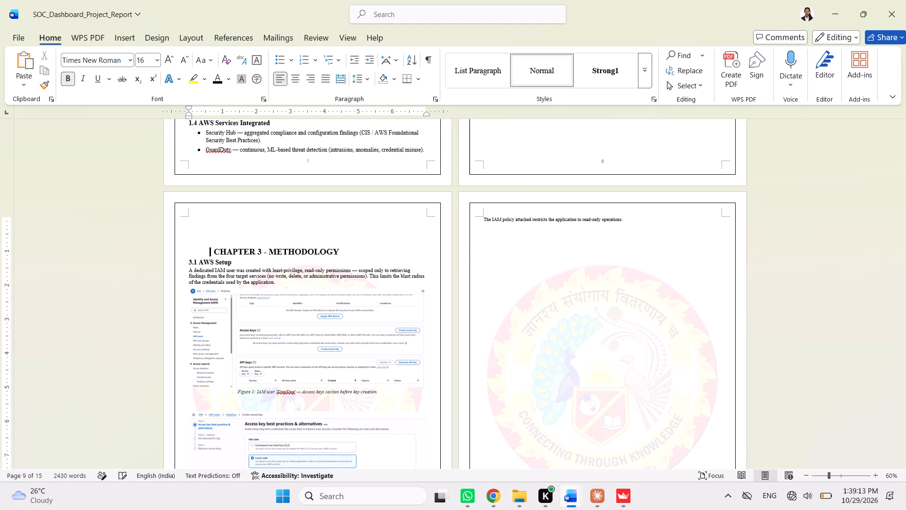
{"action": "key", "text": "BackSpace"}
{"action": "key", "text": "BackSpace"}
{"action": "key", "text": "BackSpace"}
{"action": "key", "text": "BackSpace"}
{"action": "key", "text": "BackSpace"}
{"action": "key", "text": "BackSpace"}
{"action": "key", "text": "BackSpace"}
{"action": "key", "text": "BackSpace"}
{"action": "key", "text": "BackSpace"}
{"action": "key", "text": "BackSpace"}
{"action": "key", "text": "BackSpace"}
{"action": "key", "text": "BackSpace"}
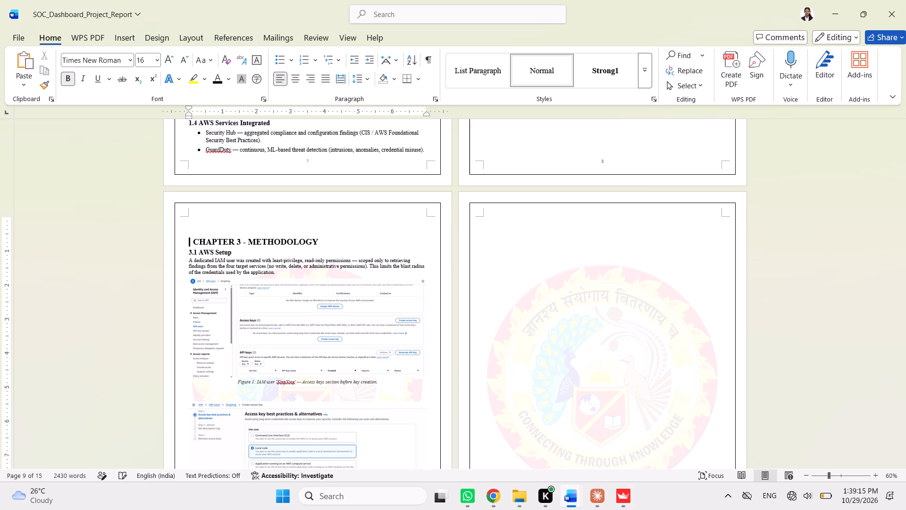
{"action": "key", "text": "BackSpace"}
{"action": "key", "text": "BackSpace"}
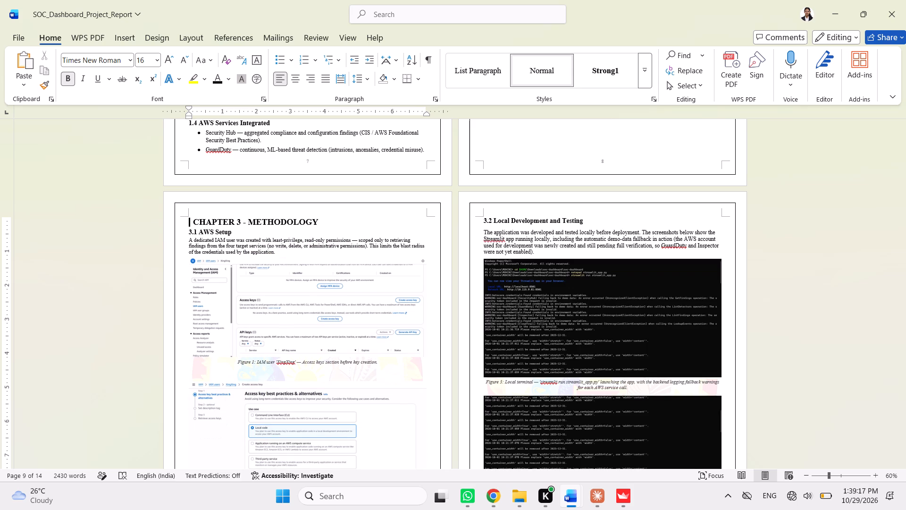
Shift the "CHAPTER 3 - METHODOLOGY" heading back toward the centre of its line with leading spaces.
{"action": "key", "text": "space"}
{"action": "key", "text": "space"}
{"action": "key", "text": "space"}
{"action": "key", "text": "space"}
{"action": "key", "text": "space"}
{"action": "key", "text": "space"}
{"action": "key", "text": "space"}
{"action": "key", "text": "space"}
{"action": "key", "text": "space"}
{"action": "key", "text": "space"}
{"action": "key", "text": "space"}
{"action": "key", "text": "space"}
{"action": "key", "text": "space"}
{"action": "key", "text": "space"}
{"action": "key", "text": "space"}
{"action": "key", "text": "space"}
{"action": "key", "text": "space"}
{"action": "key", "text": "space"}
{"action": "key", "text": "space"}
{"action": "key", "text": "space"}
{"action": "key", "text": "space"}
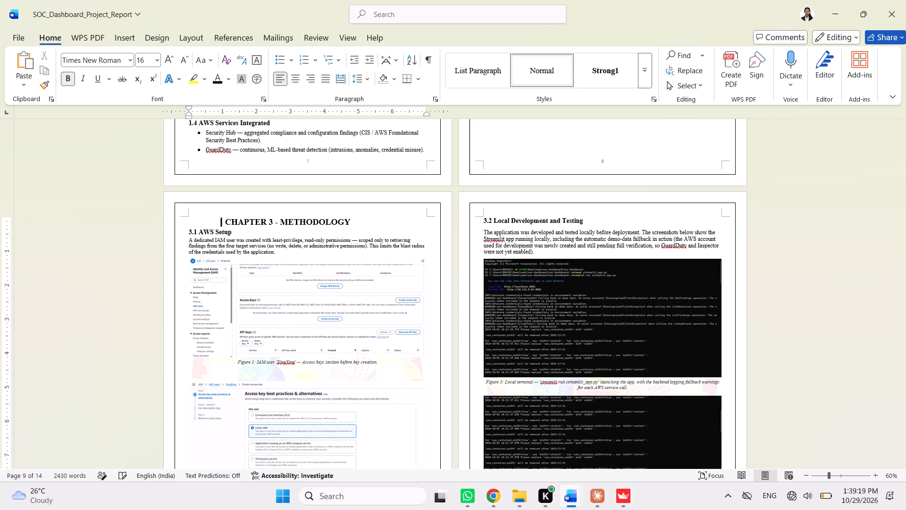
{"action": "key", "text": "space"}
Delete the leading spaces and the blank line before the "CHAPTER 1 - INTRODUCTION" heading so it starts at the top of its page.
{"action": "scroll", "coordinate": [408, 264], "scroll_direction": "up", "scroll_amount": 1}
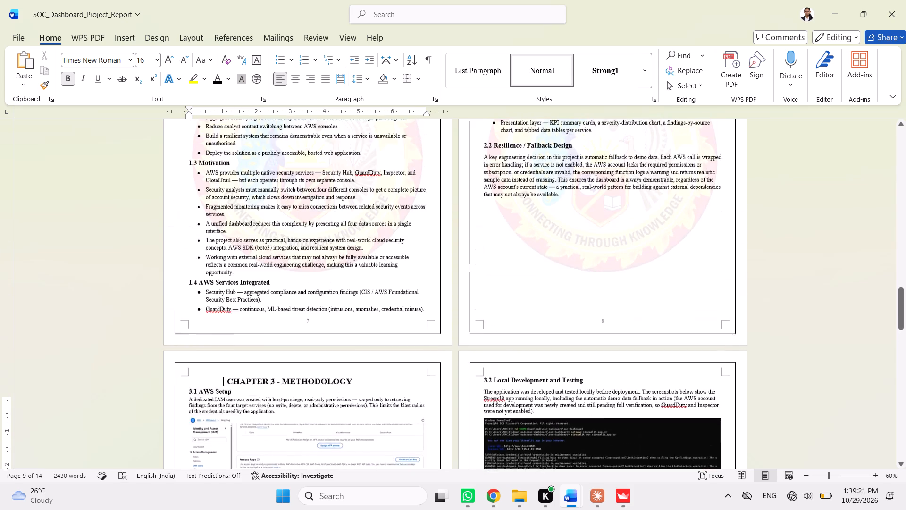
{"action": "scroll", "coordinate": [408, 264], "scroll_direction": "up", "scroll_amount": 3}
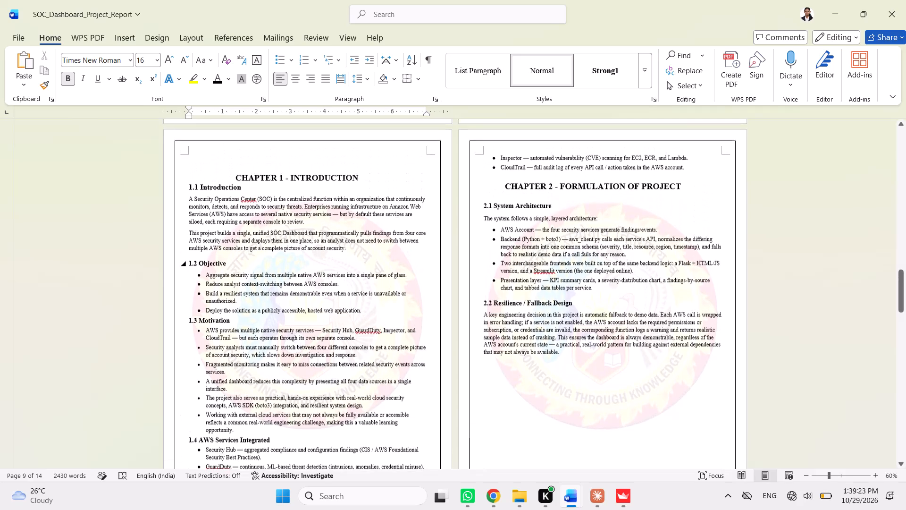
{"action": "scroll", "coordinate": [408, 264], "scroll_direction": "up", "scroll_amount": 1}
{"action": "left_click", "coordinate": [501, 205]}
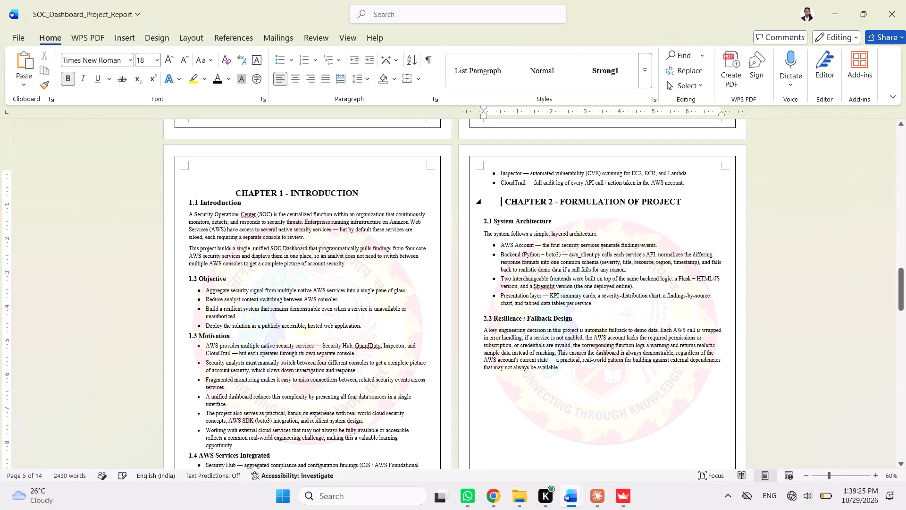
{"action": "left_click", "coordinate": [232, 190]}
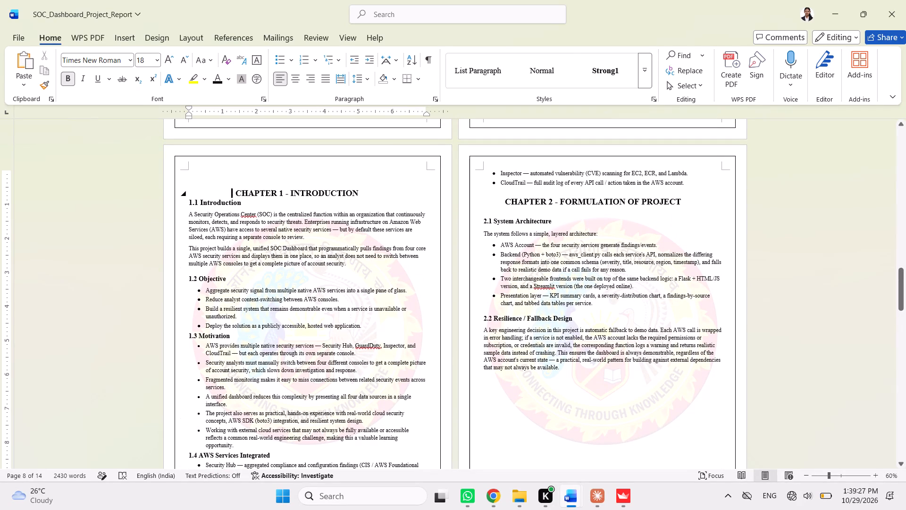
{"action": "key", "text": "BackSpace"}
{"action": "key", "text": "BackSpace"}
{"action": "key", "text": "BackSpace"}
{"action": "key", "text": "BackSpace"}
{"action": "key", "text": "BackSpace"}
{"action": "key", "text": "BackSpace"}
{"action": "key", "text": "BackSpace"}
{"action": "key", "text": "BackSpace"}
{"action": "key", "text": "BackSpace"}
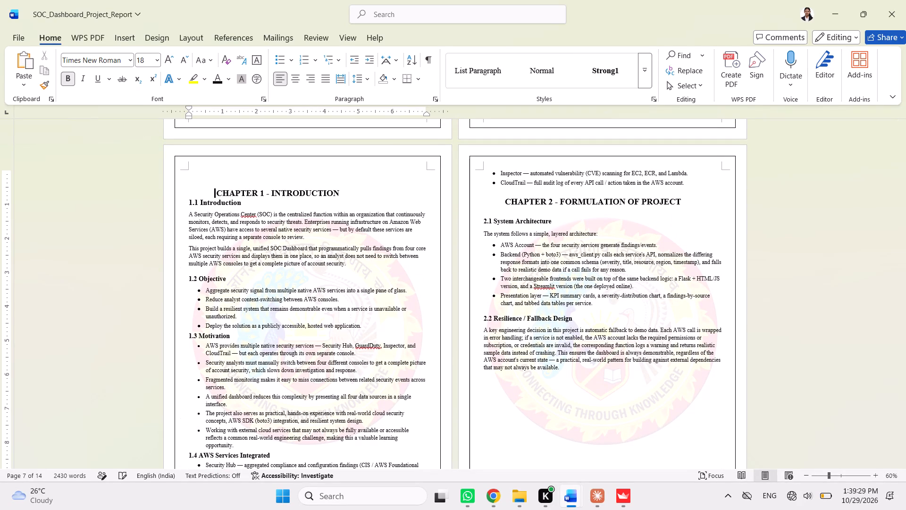
{"action": "key", "text": "BackSpace"}
{"action": "key", "text": "BackSpace"}
{"action": "key", "text": "BackSpace"}
{"action": "key", "text": "BackSpace"}
{"action": "key", "text": "BackSpace"}
{"action": "key", "text": "BackSpace"}
{"action": "key", "text": "BackSpace"}
{"action": "key", "text": "BackSpace"}
{"action": "key", "text": "BackSpace"}
{"action": "key", "text": "BackSpace"}
{"action": "key", "text": "BackSpace"}
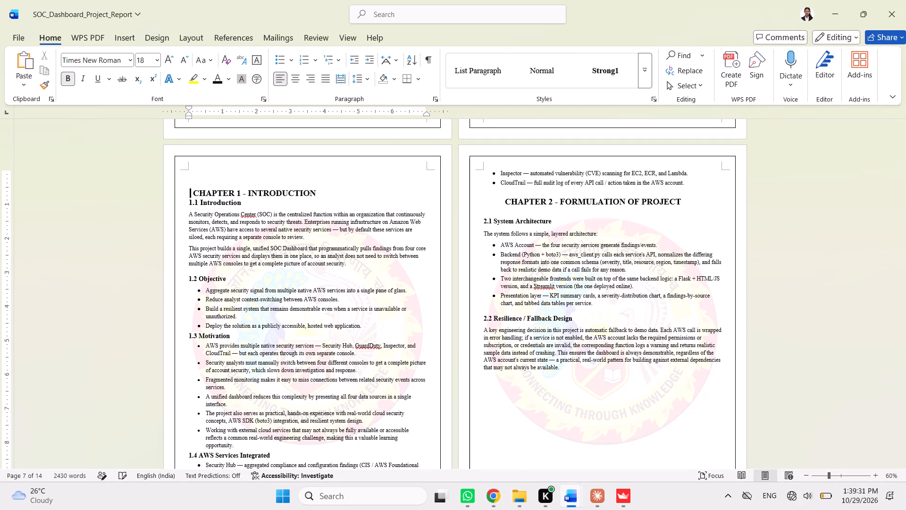
{"action": "key", "text": "BackSpace"}
Shift the "CHAPTER 1 - INTRODUCTION" heading back toward the centre of its line with leading spaces.
{"action": "key", "text": "space"}
{"action": "key", "text": "space"}
{"action": "key", "text": "space"}
{"action": "key", "text": "space"}
{"action": "key", "text": "space"}
{"action": "key", "text": "space"}
{"action": "key", "text": "space"}
{"action": "key", "text": "space"}
{"action": "key", "text": "space"}
{"action": "key", "text": "space"}
{"action": "key", "text": "space"}
{"action": "key", "text": "space"}
{"action": "key", "text": "space"}
{"action": "key", "text": "space"}
{"action": "key", "text": "space"}
{"action": "key", "text": "space"}
{"action": "key", "text": "space"}
{"action": "key", "text": "space"}
{"action": "key", "text": "space"}
{"action": "key", "text": "space"}
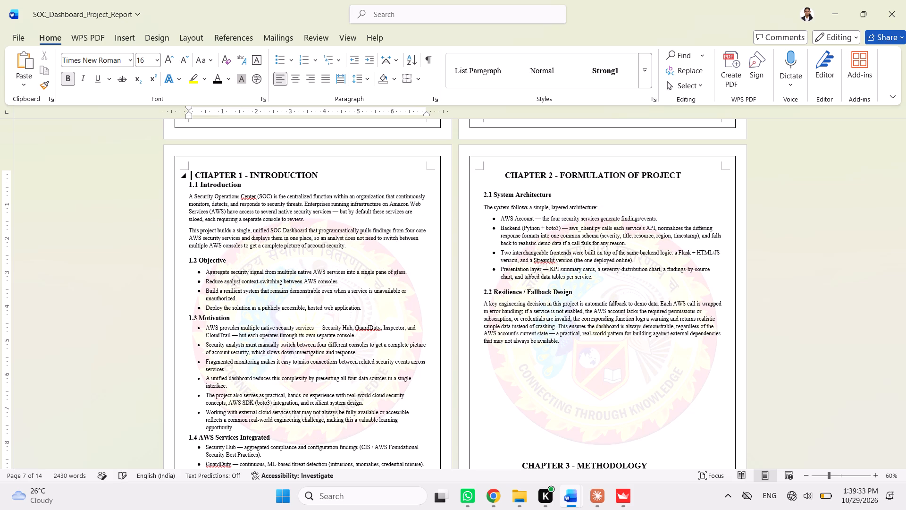
{"action": "key", "text": "space"}
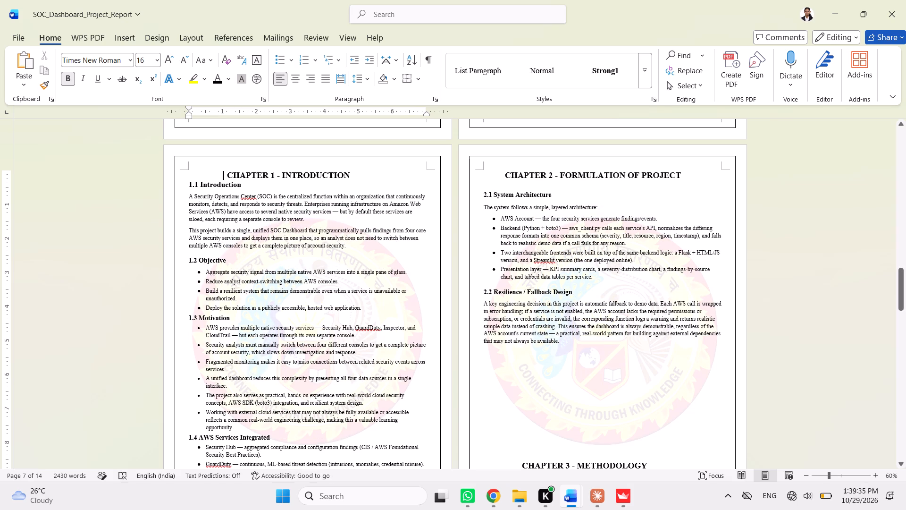
Insert two line breaks before the "CHAPTER 3 - METHODOLOGY" heading to push it to the top of the following page.
{"action": "scroll", "coordinate": [480, 246], "scroll_direction": "up", "scroll_amount": 4}
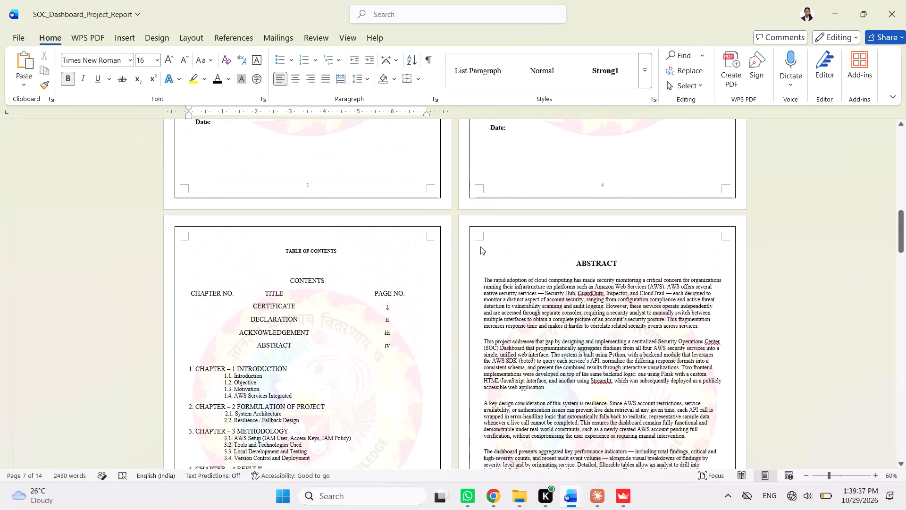
{"action": "scroll", "coordinate": [480, 246], "scroll_direction": "up", "scroll_amount": 1}
{"action": "scroll", "coordinate": [480, 246], "scroll_direction": "down", "scroll_amount": 4}
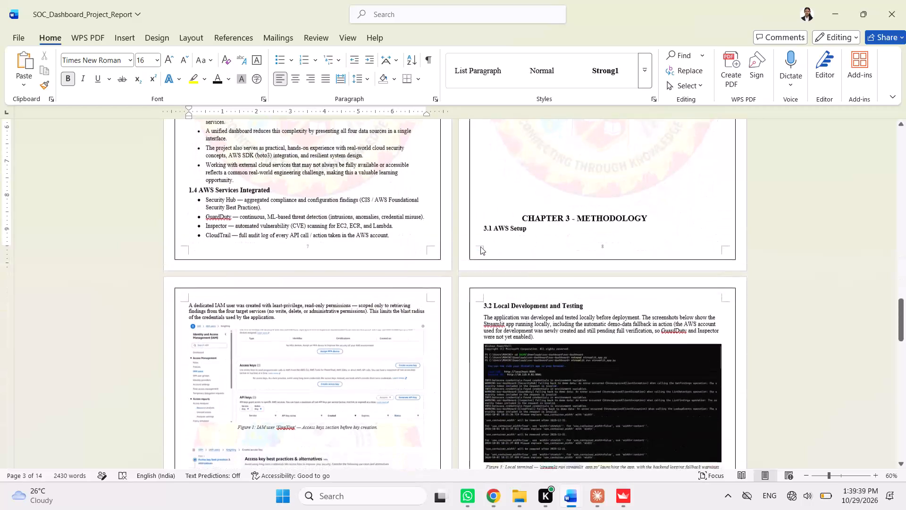
{"action": "scroll", "coordinate": [480, 246], "scroll_direction": "down", "scroll_amount": 2}
{"action": "scroll", "coordinate": [480, 246], "scroll_direction": "up", "scroll_amount": 1}
{"action": "left_click", "coordinate": [520, 245]}
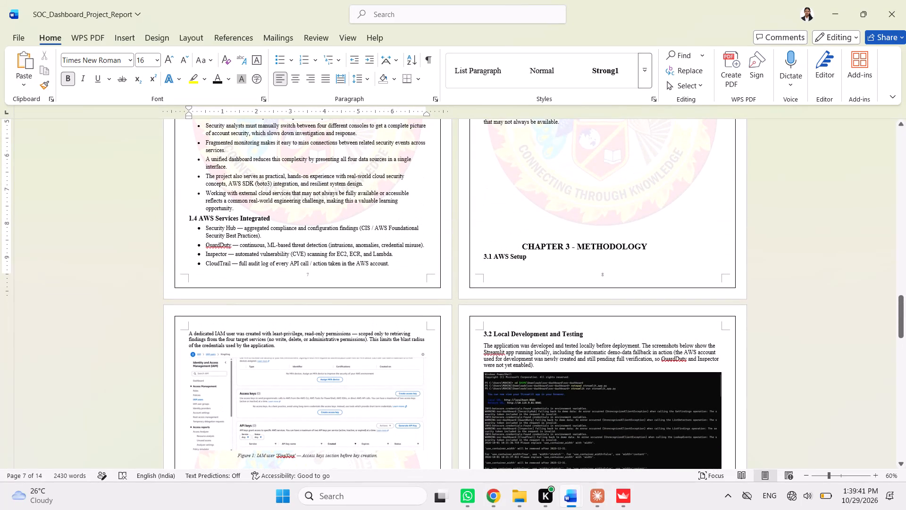
{"action": "key", "text": "Return"}
{"action": "key", "text": "Return"}
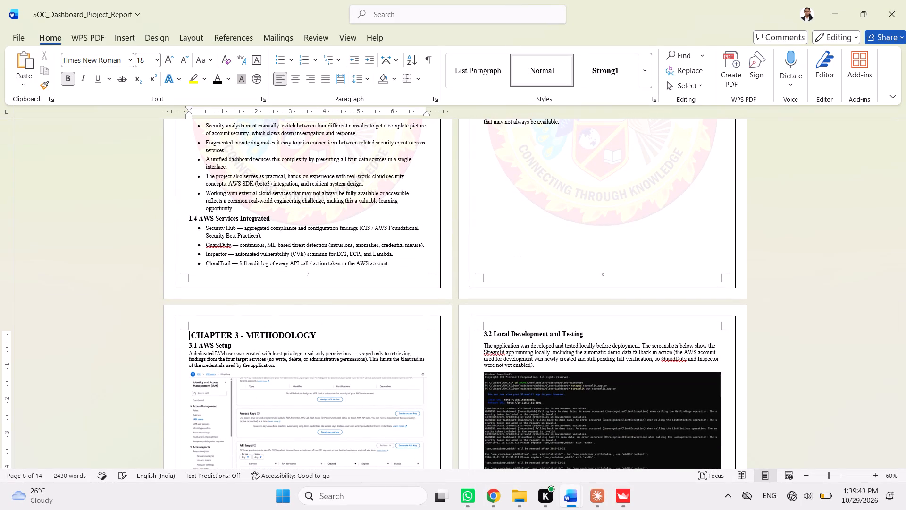
Shift the "CHAPTER 3 - METHODOLOGY" heading toward the centre of its new line with leading spaces.
{"action": "key", "text": "space"}
{"action": "key", "text": "space"}
{"action": "key", "text": "space"}
{"action": "key", "text": "space"}
{"action": "key", "text": "space"}
{"action": "key", "text": "space"}
{"action": "key", "text": "space"}
{"action": "key", "text": "space"}
{"action": "key", "text": "space"}
{"action": "key", "text": "space"}
{"action": "key", "text": "space"}
{"action": "key", "text": "space"}
{"action": "key", "text": "space"}
{"action": "key", "text": "space"}
{"action": "key", "text": "space"}
{"action": "key", "text": "space"}
{"action": "key", "text": "space"}
{"action": "key", "text": "space"}
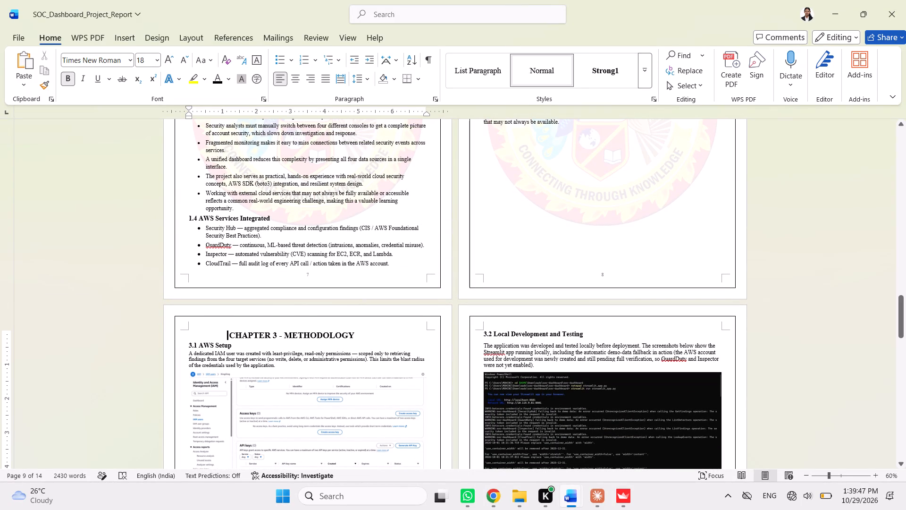
Review the page layout from Chapter 3 through the conclusion and back to the contents and abstract pages.
{"action": "scroll", "coordinate": [453, 364], "scroll_direction": "down", "scroll_amount": 4}
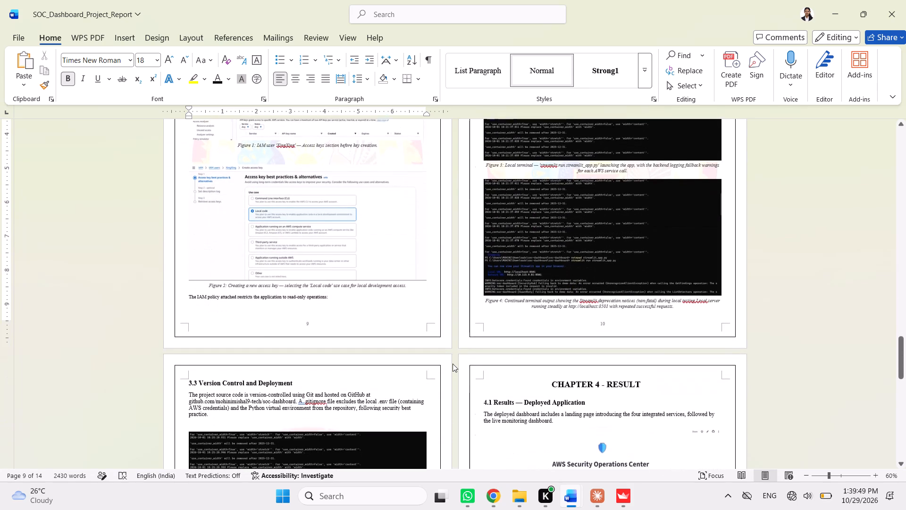
{"action": "scroll", "coordinate": [453, 364], "scroll_direction": "down", "scroll_amount": 1}
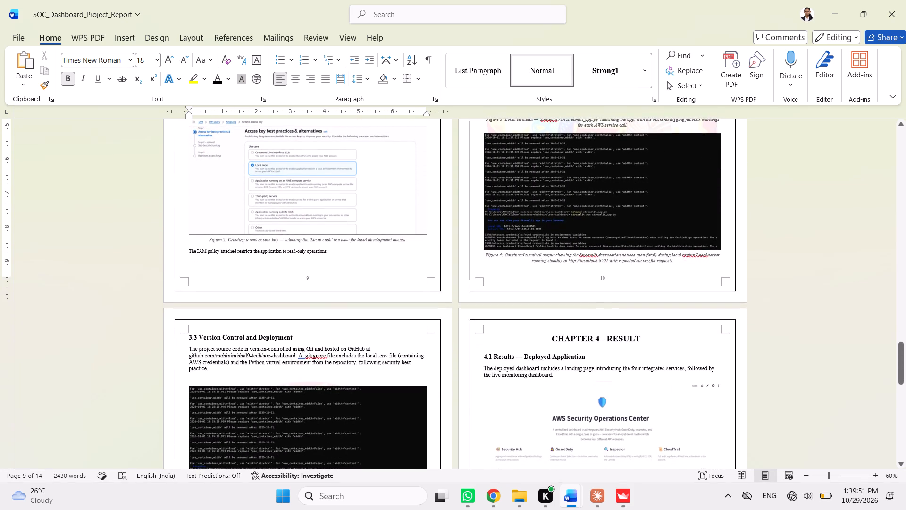
{"action": "scroll", "coordinate": [453, 364], "scroll_direction": "down", "scroll_amount": 5}
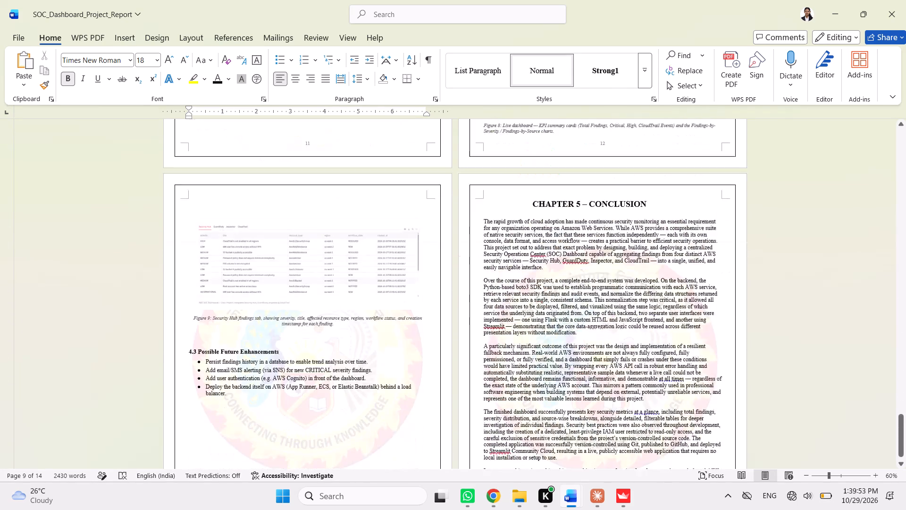
{"action": "scroll", "coordinate": [453, 364], "scroll_direction": "down", "scroll_amount": 1}
{"action": "scroll", "coordinate": [453, 364], "scroll_direction": "up", "scroll_amount": 15}
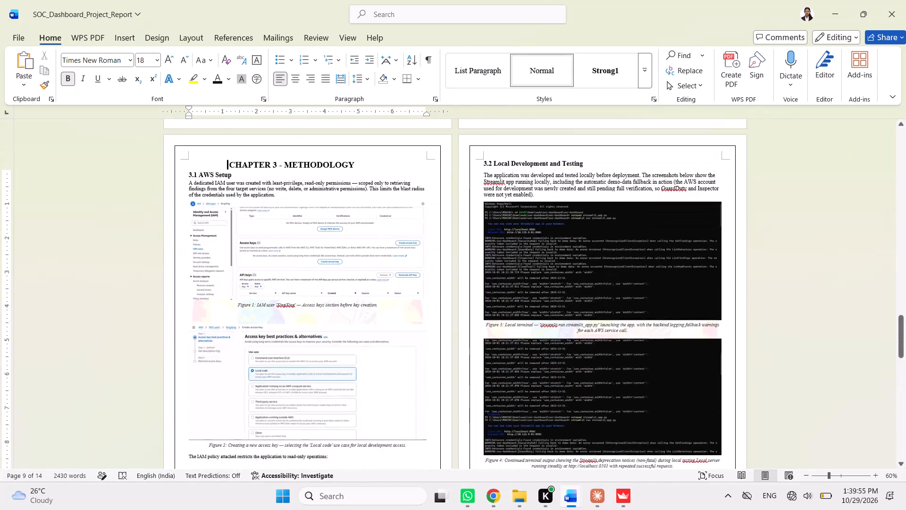
{"action": "scroll", "coordinate": [453, 364], "scroll_direction": "up", "scroll_amount": 17}
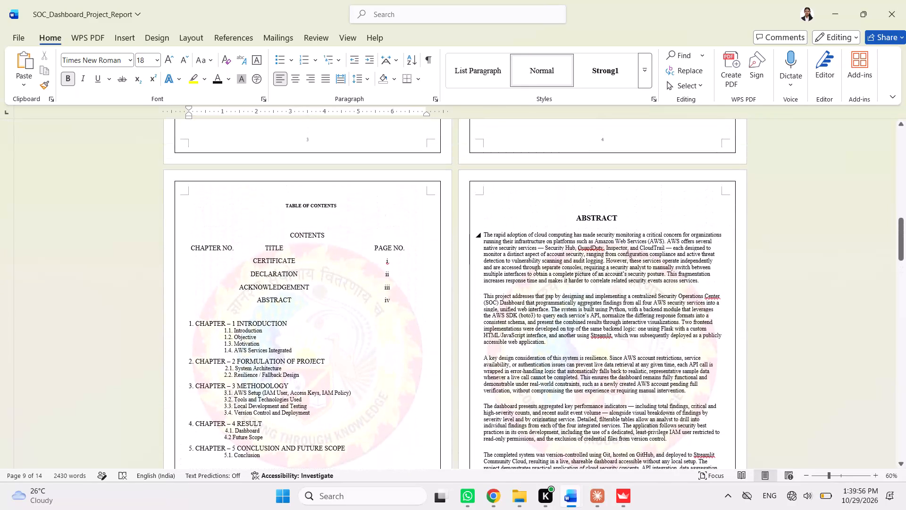
Remove the blank, space-filled line above the "ABSTRACT" heading so it starts at the top of its page.
{"action": "left_click", "coordinate": [572, 218]}
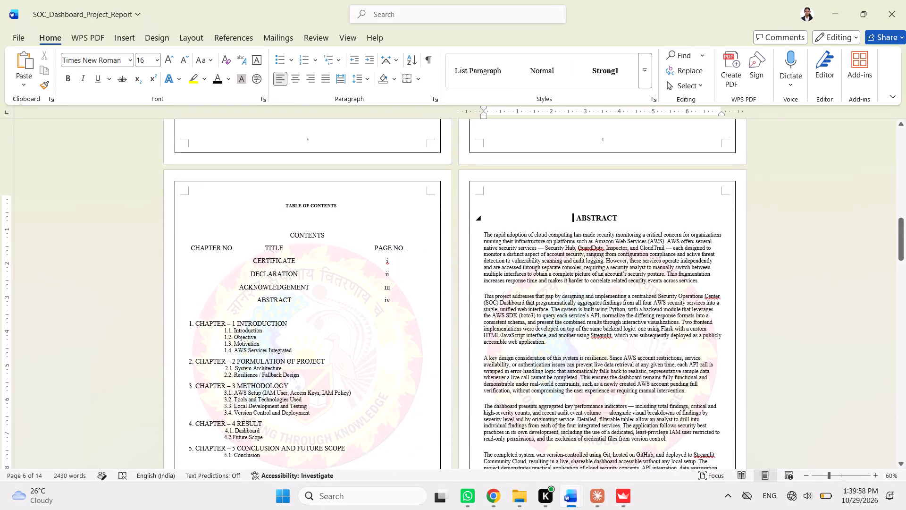
{"action": "left_click", "coordinate": [583, 210]}
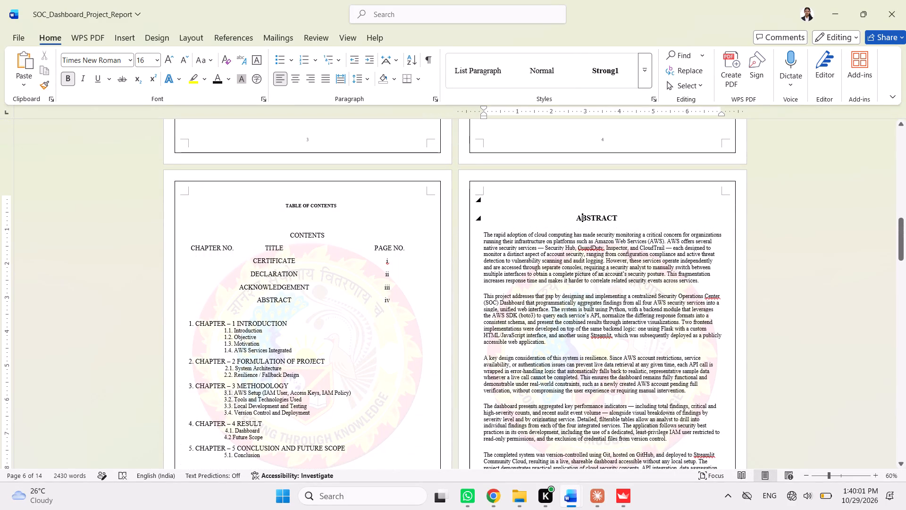
{"action": "left_click", "coordinate": [500, 207]}
{"action": "key", "text": "BackSpace"}
{"action": "key", "text": "BackSpace"}
{"action": "key", "text": "BackSpace"}
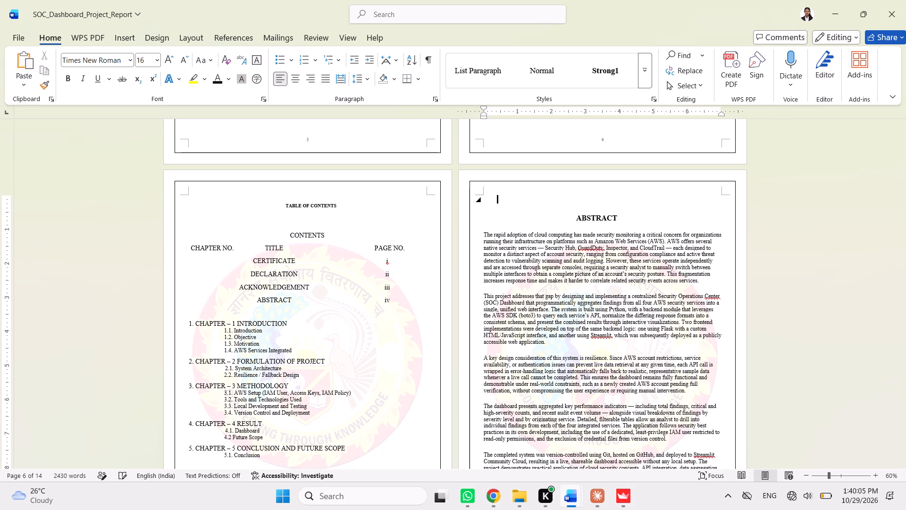
{"action": "key", "text": "BackSpace"}
{"action": "key", "text": "BackSpace"}
{"action": "key", "text": "BackSpace"}
{"action": "key", "text": "BackSpace"}
{"action": "key", "text": "BackSpace"}
{"action": "key", "text": "BackSpace"}
{"action": "key", "text": "BackSpace"}
{"action": "key", "text": "BackSpace"}
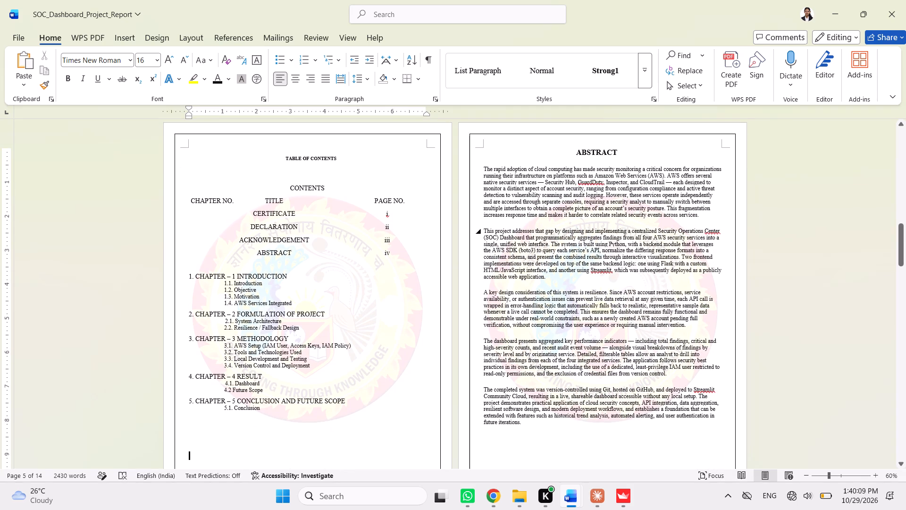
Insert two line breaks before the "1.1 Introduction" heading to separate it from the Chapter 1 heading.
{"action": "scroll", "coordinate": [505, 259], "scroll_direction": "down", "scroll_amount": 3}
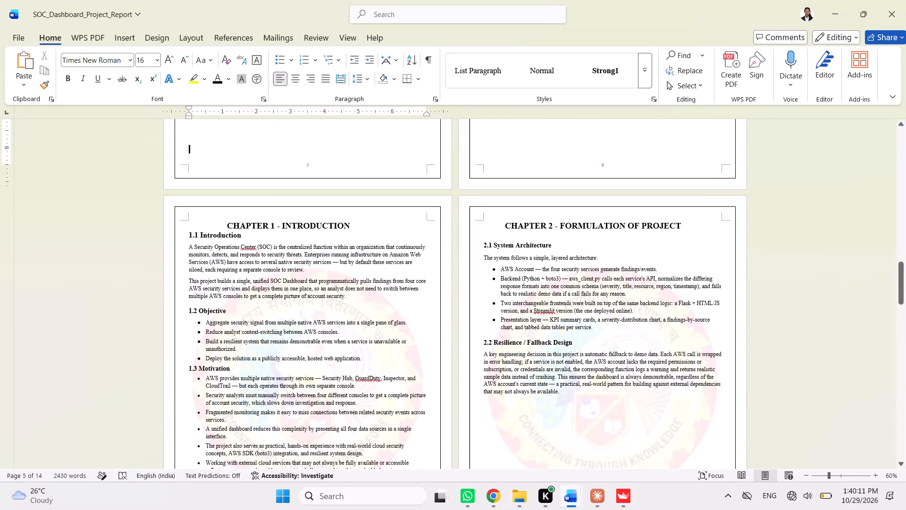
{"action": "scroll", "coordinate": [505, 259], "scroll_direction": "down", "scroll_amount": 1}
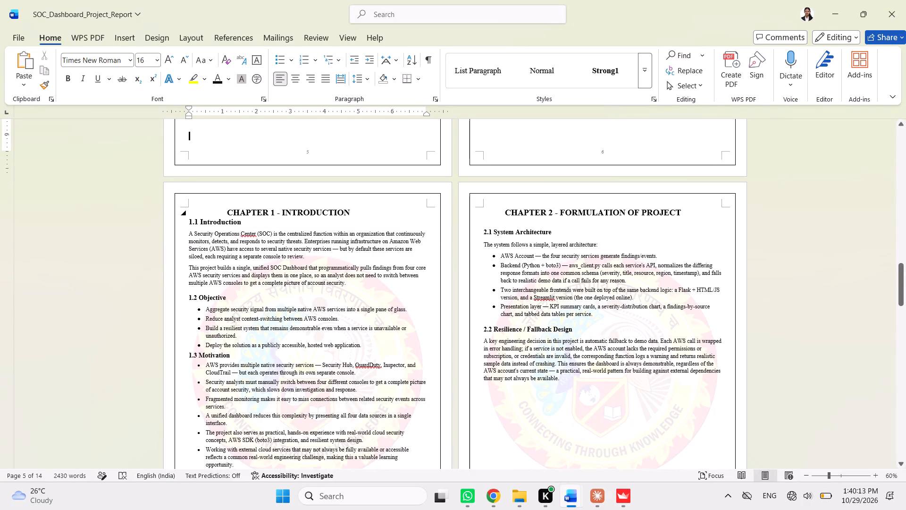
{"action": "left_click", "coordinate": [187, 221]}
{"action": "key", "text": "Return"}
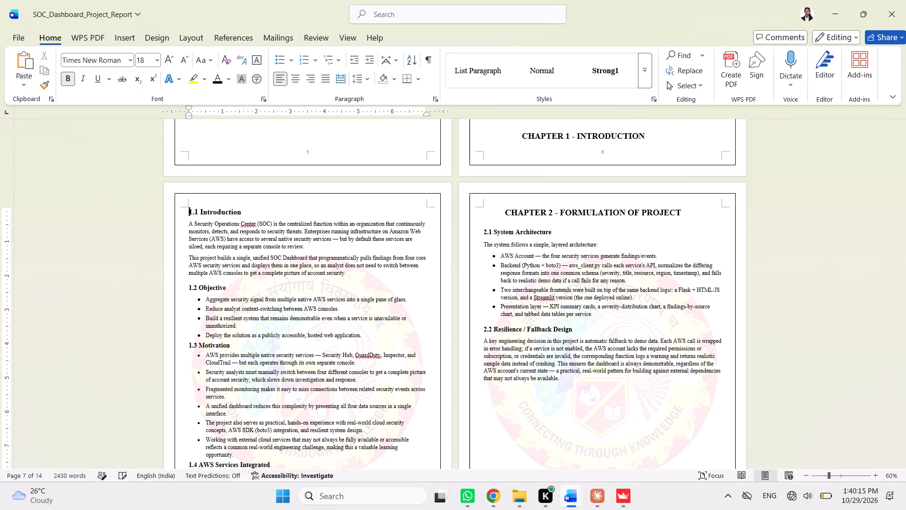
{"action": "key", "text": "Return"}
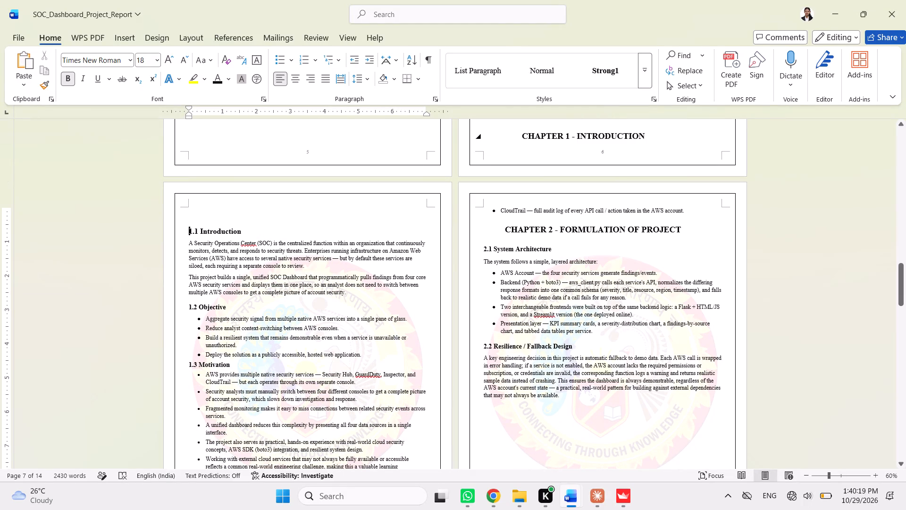
Push the "CHAPTER 1 - INTRODUCTION" heading onto the top of the page that holds section 1.1.
{"action": "left_click", "coordinate": [523, 133]}
{"action": "key", "text": "Return"}
{"action": "key", "text": "Return"}
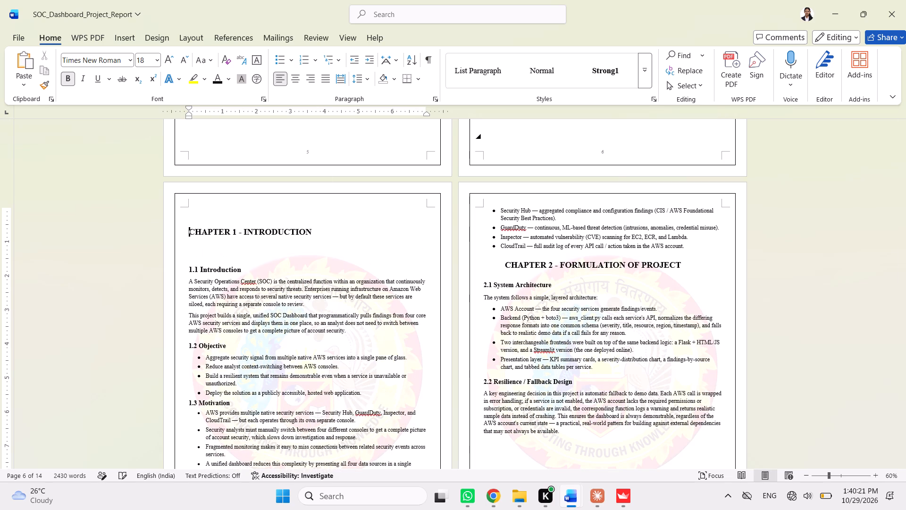
{"action": "key", "text": "BackSpace"}
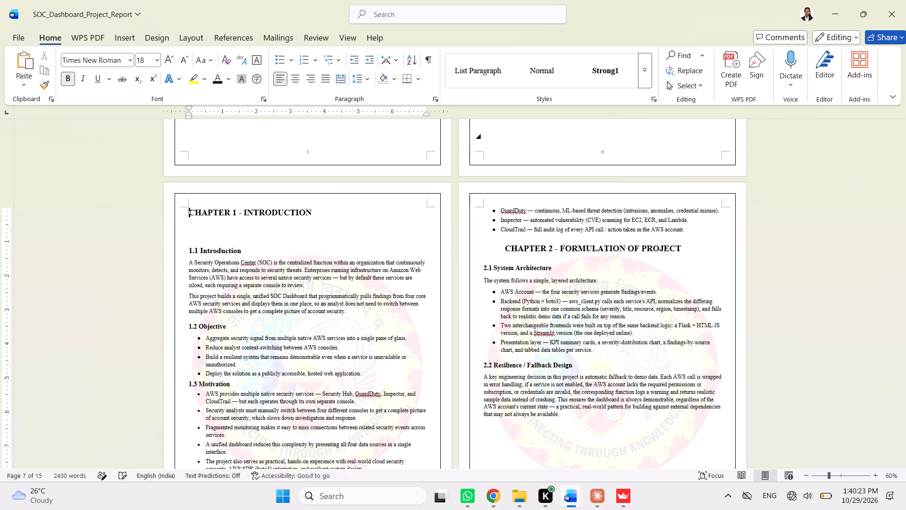
Shift the "CHAPTER 1 - INTRODUCTION" heading toward the centre of its line with leading spaces.
{"action": "key", "text": "space"}
{"action": "key", "text": "space"}
{"action": "key", "text": "space"}
{"action": "key", "text": "space"}
{"action": "key", "text": "space"}
{"action": "key", "text": "space"}
{"action": "key", "text": "space"}
{"action": "key", "text": "space"}
{"action": "key", "text": "space"}
{"action": "key", "text": "space"}
{"action": "key", "text": "space"}
{"action": "key", "text": "space"}
{"action": "key", "text": "space"}
{"action": "key", "text": "space"}
{"action": "key", "text": "space"}
{"action": "key", "text": "space"}
{"action": "key", "text": "space"}
{"action": "key", "text": "space"}
{"action": "key", "text": "space"}
{"action": "key", "text": "space"}
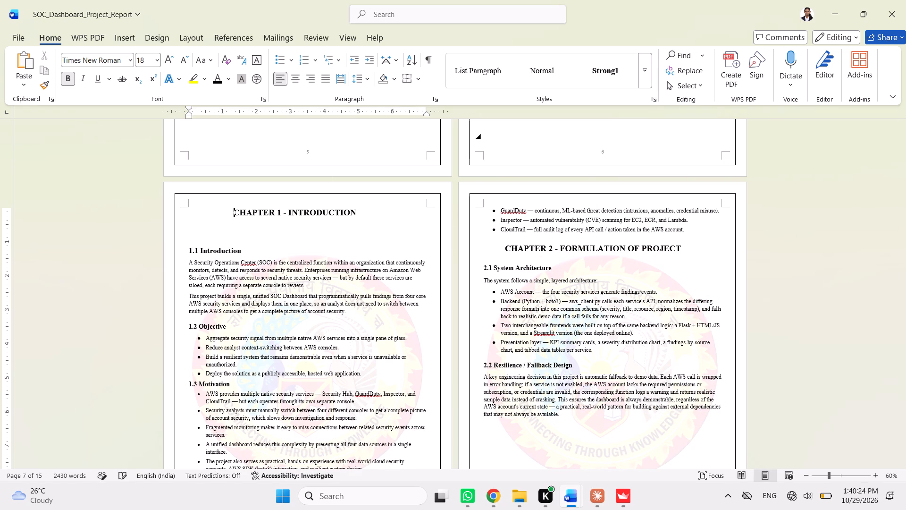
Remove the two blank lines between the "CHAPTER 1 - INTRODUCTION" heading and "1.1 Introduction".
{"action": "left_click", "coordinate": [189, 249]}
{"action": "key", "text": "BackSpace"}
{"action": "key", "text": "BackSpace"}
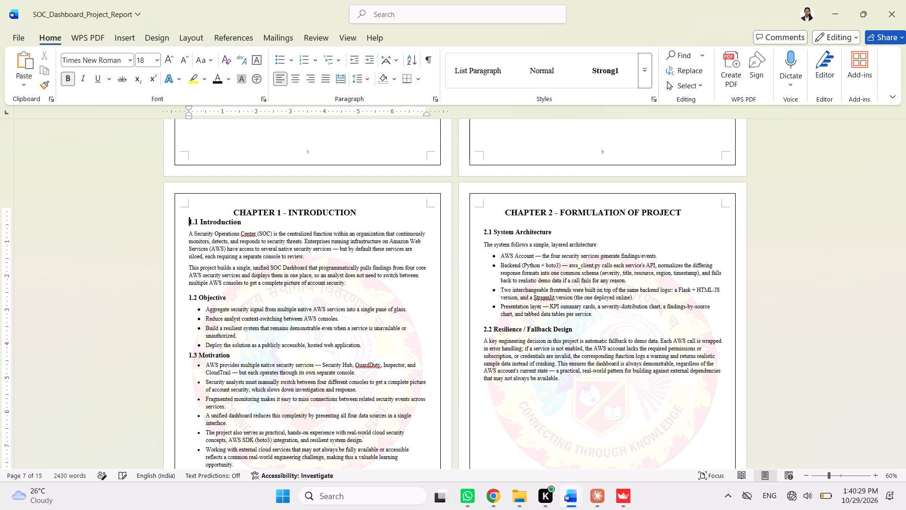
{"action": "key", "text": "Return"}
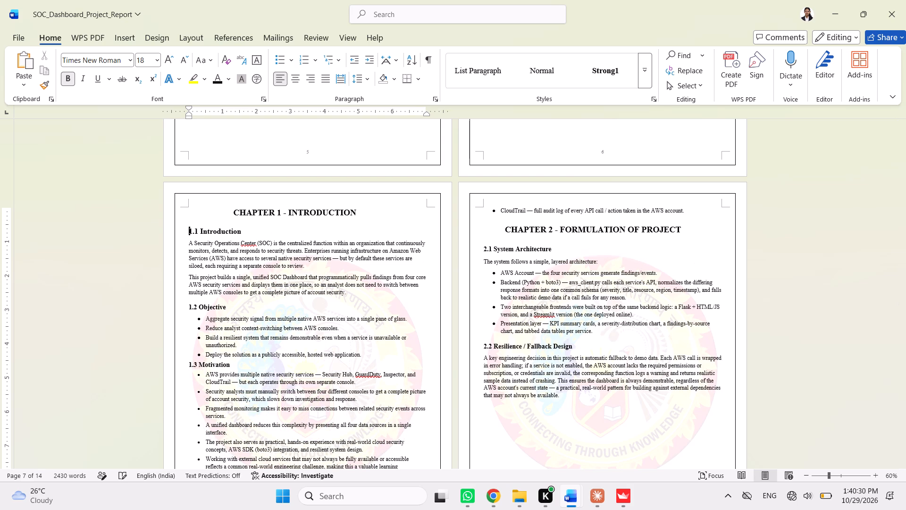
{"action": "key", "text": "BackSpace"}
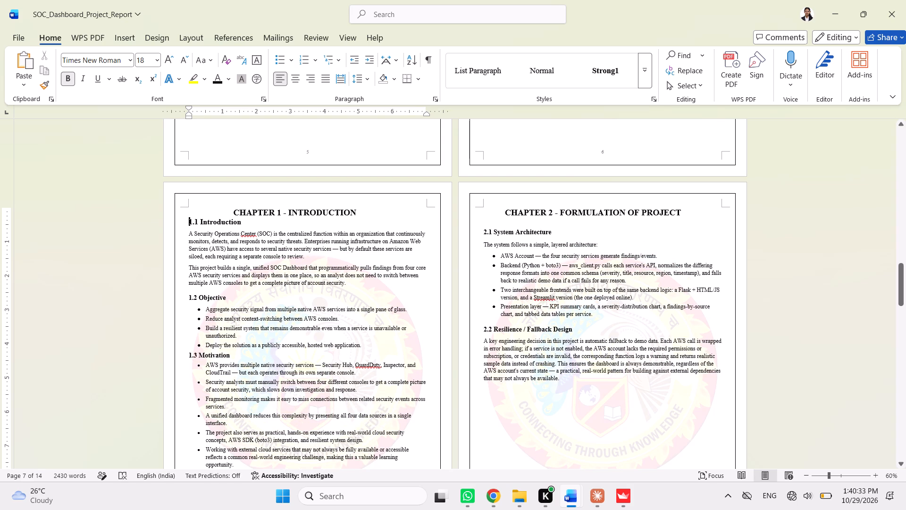
Review the page layout and chapter starts from Chapter 1 through the Chapter 5 conclusion.
{"action": "scroll", "coordinate": [186, 419], "scroll_direction": "down", "scroll_amount": 1}
{"action": "scroll", "coordinate": [272, 396], "scroll_direction": "down", "scroll_amount": 1}
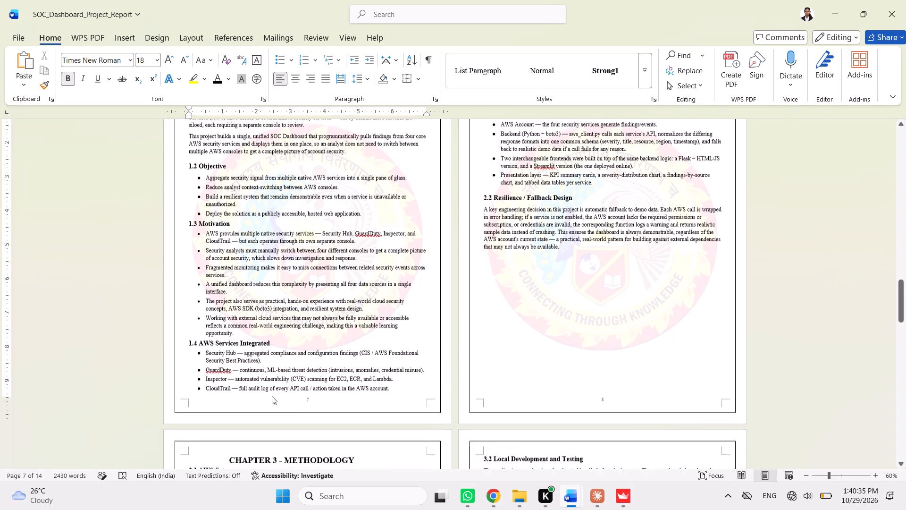
{"action": "scroll", "coordinate": [272, 396], "scroll_direction": "up", "scroll_amount": 5}
{"action": "scroll", "coordinate": [704, 329], "scroll_direction": "down", "scroll_amount": 1}
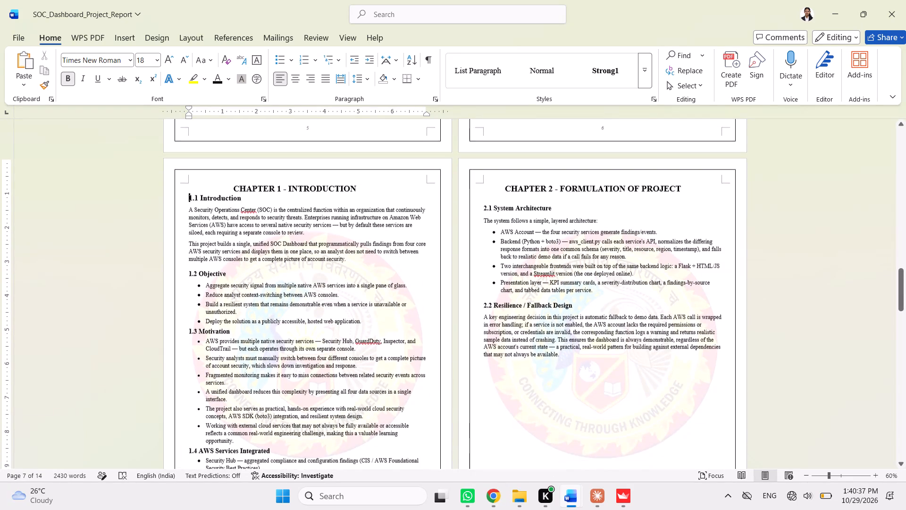
{"action": "scroll", "coordinate": [704, 329], "scroll_direction": "down", "scroll_amount": 5}
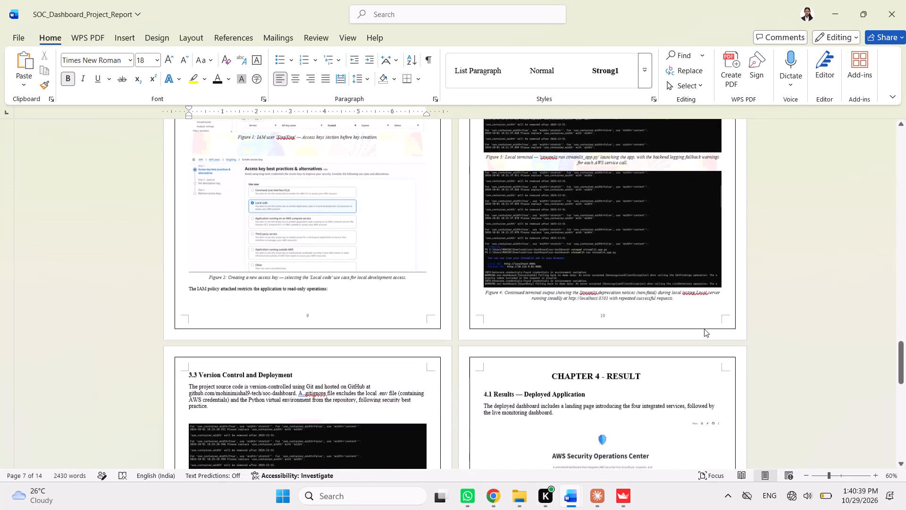
{"action": "scroll", "coordinate": [704, 329], "scroll_direction": "down", "scroll_amount": 5}
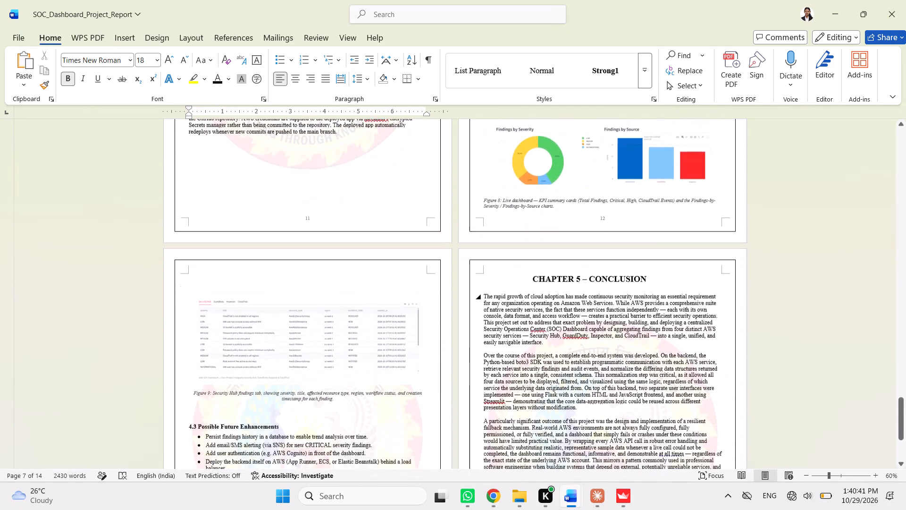
{"action": "scroll", "coordinate": [704, 329], "scroll_direction": "down", "scroll_amount": 3}
{"action": "scroll", "coordinate": [704, 329], "scroll_direction": "up", "scroll_amount": 3}
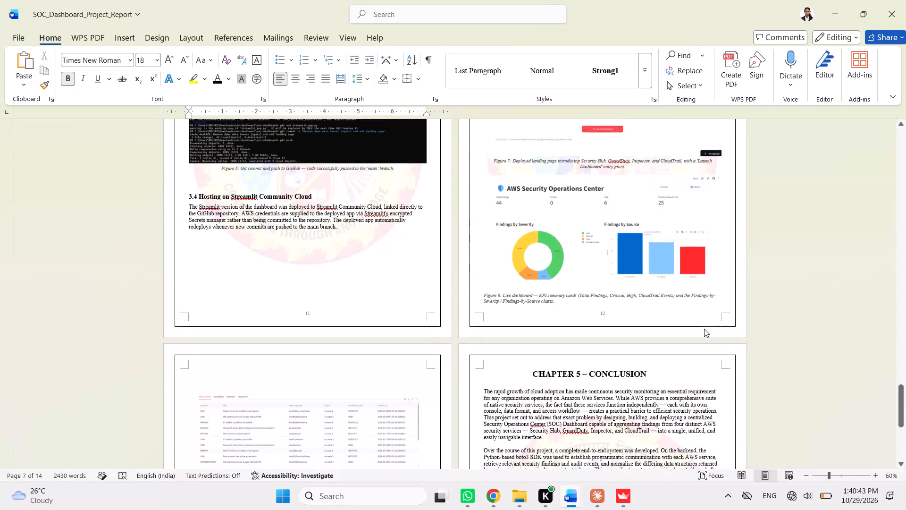
{"action": "scroll", "coordinate": [704, 329], "scroll_direction": "down", "scroll_amount": 5}
{"action": "scroll", "coordinate": [704, 329], "scroll_direction": "up", "scroll_amount": 20}
{"action": "scroll", "coordinate": [704, 329], "scroll_direction": "up", "scroll_amount": 3}
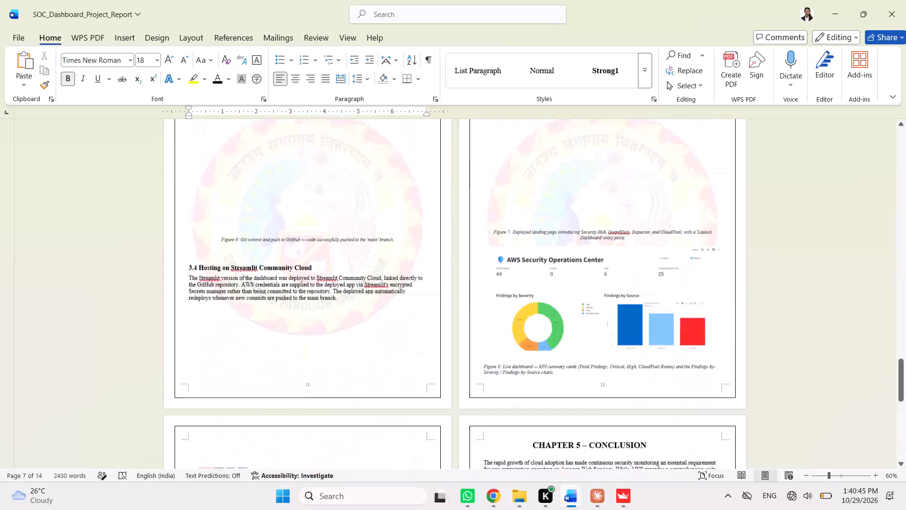
{"action": "scroll", "coordinate": [704, 329], "scroll_direction": "up", "scroll_amount": 20}
{"action": "scroll", "coordinate": [704, 329], "scroll_direction": "up", "scroll_amount": 20}
{"action": "scroll", "coordinate": [704, 329], "scroll_direction": "up", "scroll_amount": 20}
Examine the title page and the bonafide certificate page at the start of the report.
{"action": "right_click", "coordinate": [704, 329]}
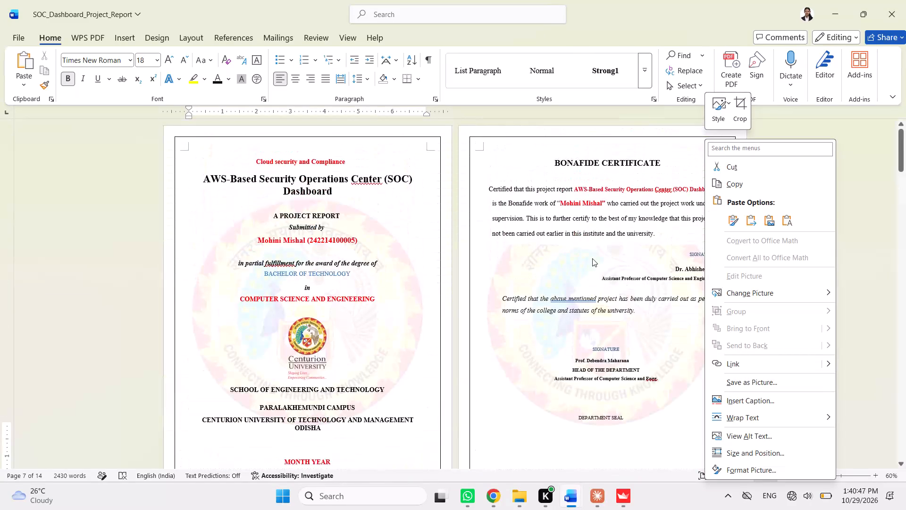
{"action": "scroll", "coordinate": [285, 306], "scroll_direction": "down", "scroll_amount": 1}
{"action": "scroll", "coordinate": [285, 306], "scroll_direction": "up", "scroll_amount": 2, "text": "ctrl"}
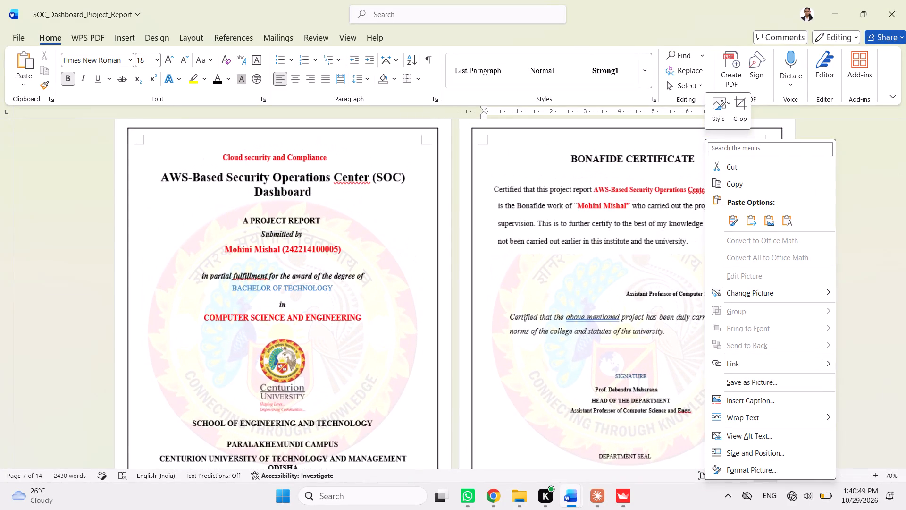
{"action": "scroll", "coordinate": [431, 289], "scroll_direction": "up", "scroll_amount": 2, "text": "ctrl"}
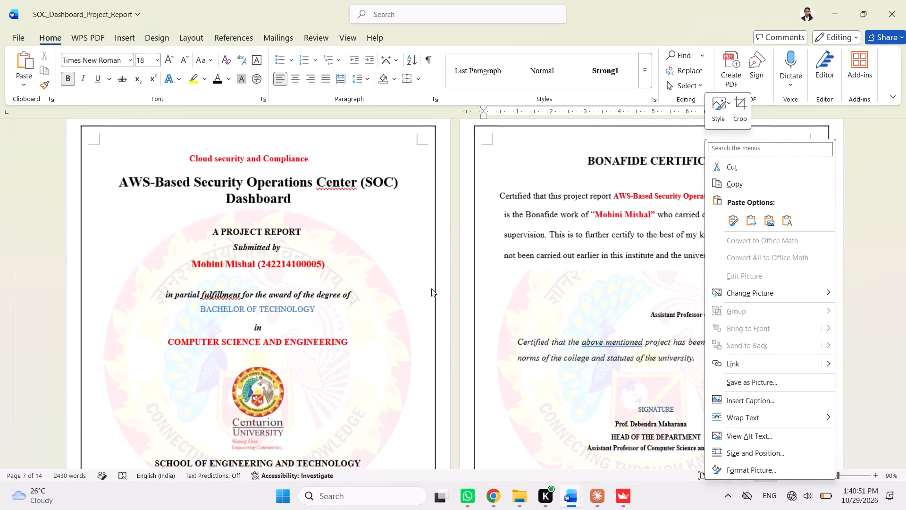
{"action": "scroll", "coordinate": [470, 355], "scroll_direction": "down", "scroll_amount": 3}
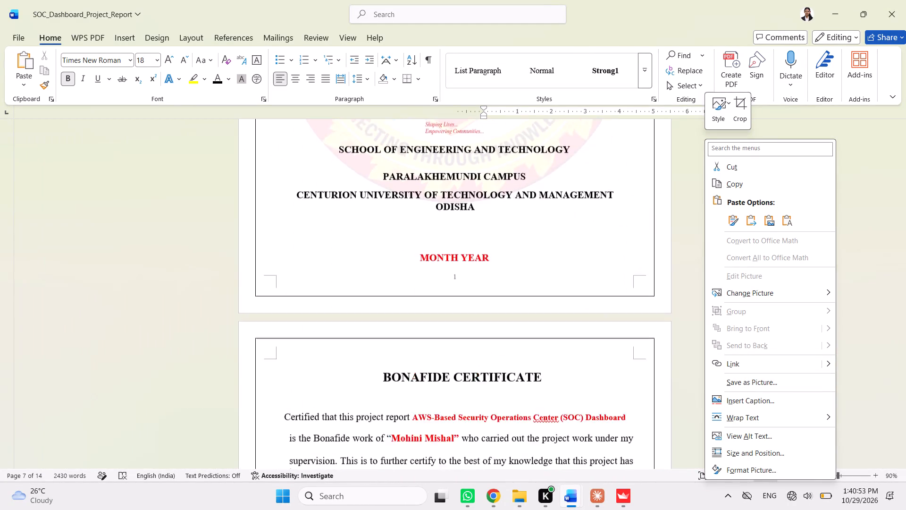
{"action": "scroll", "coordinate": [470, 355], "scroll_direction": "down", "scroll_amount": 1}
{"action": "scroll", "coordinate": [470, 355], "scroll_direction": "up", "scroll_amount": 4}
{"action": "scroll", "coordinate": [470, 355], "scroll_direction": "down", "scroll_amount": 1}
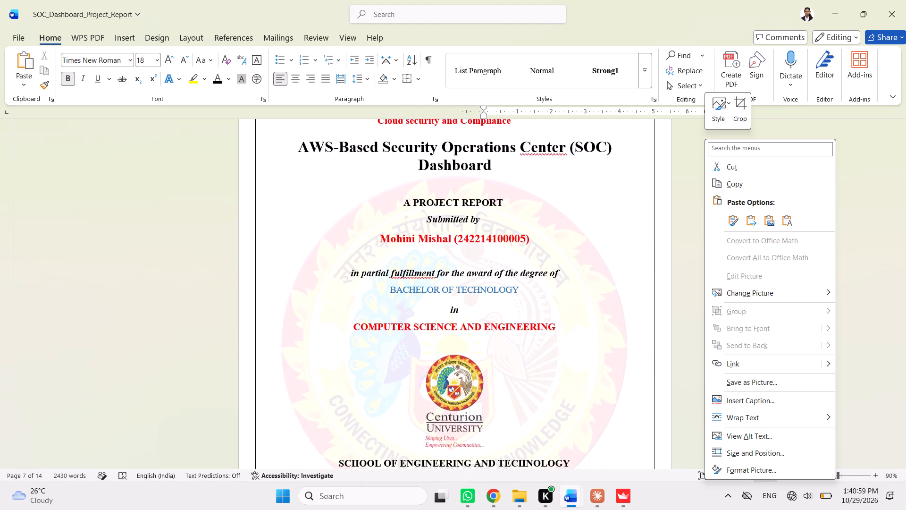
Dismiss the picture options without changes, save the SOC_Dashboard_Project_Report document, and close it.
{"action": "left_click", "coordinate": [865, 185]}
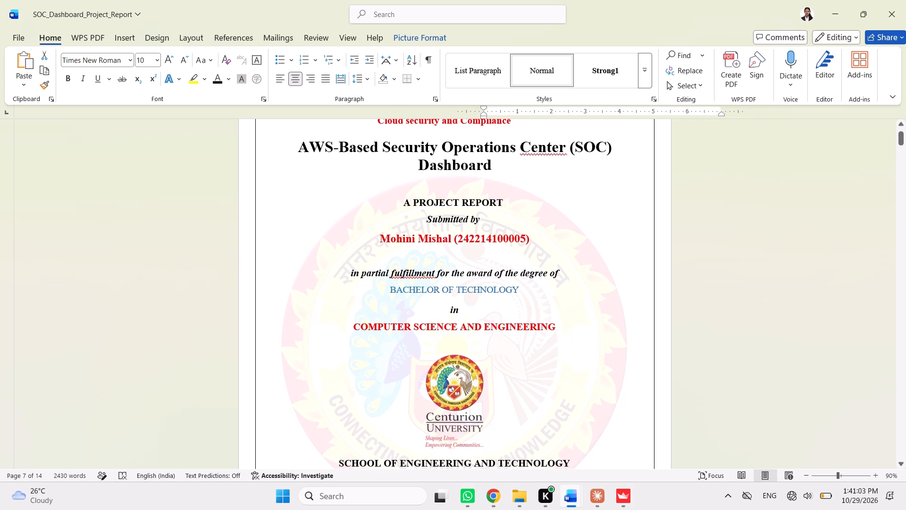
{"action": "key", "text": "ctrl+s"}
{"action": "key", "text": "ctrl+s"}
{"action": "left_click", "coordinate": [897, 14]}
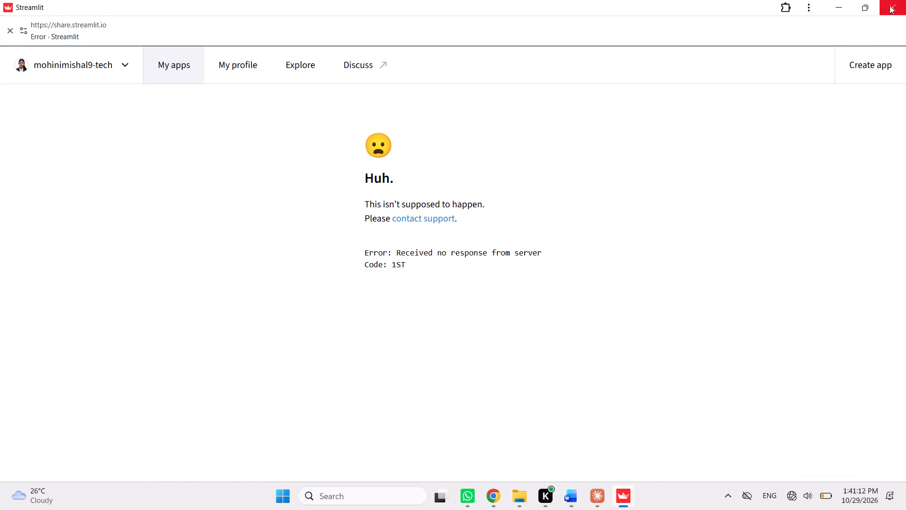
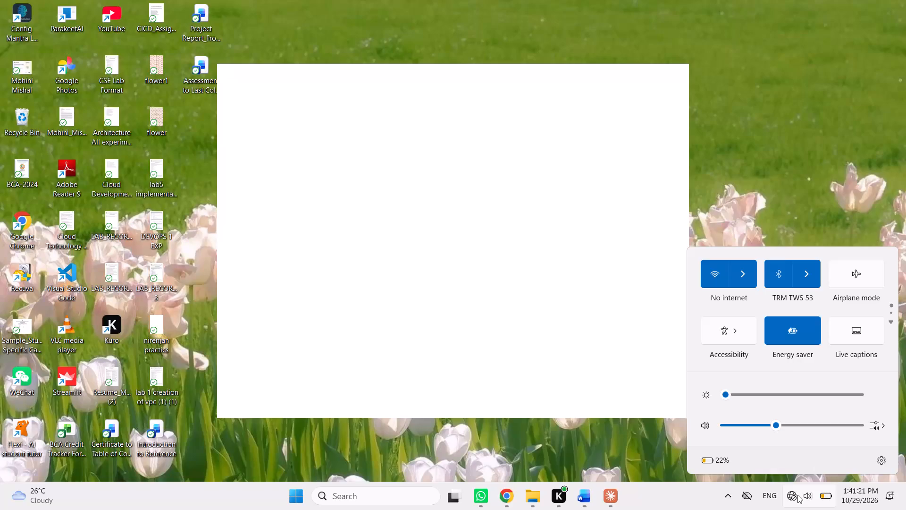
Turn off Energy saver in the system quick settings.
{"action": "left_click", "coordinate": [786, 340]}
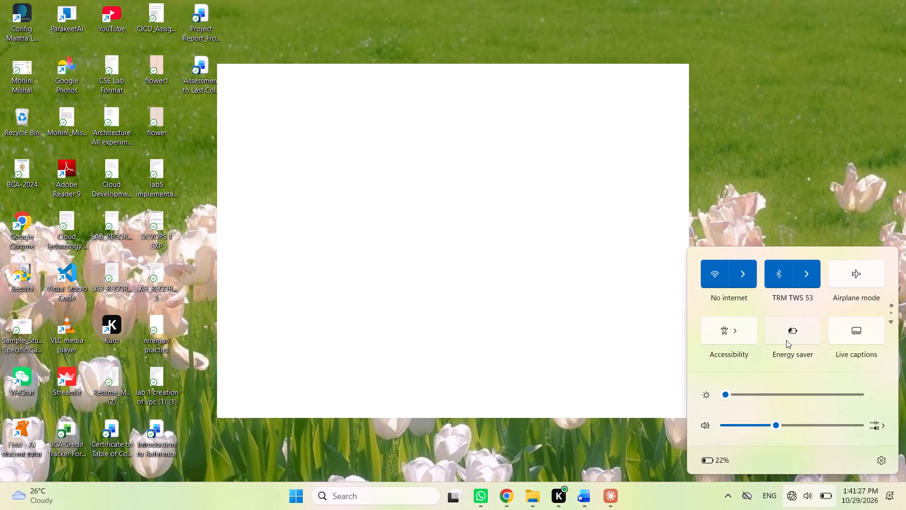
Open the list of Wi-Fi networks to check the laptop's connection.
{"action": "left_click", "coordinate": [749, 278]}
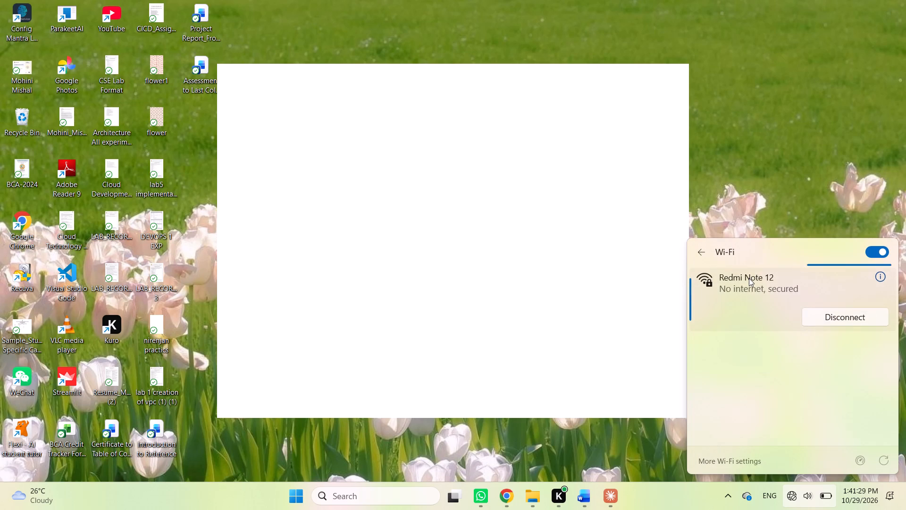